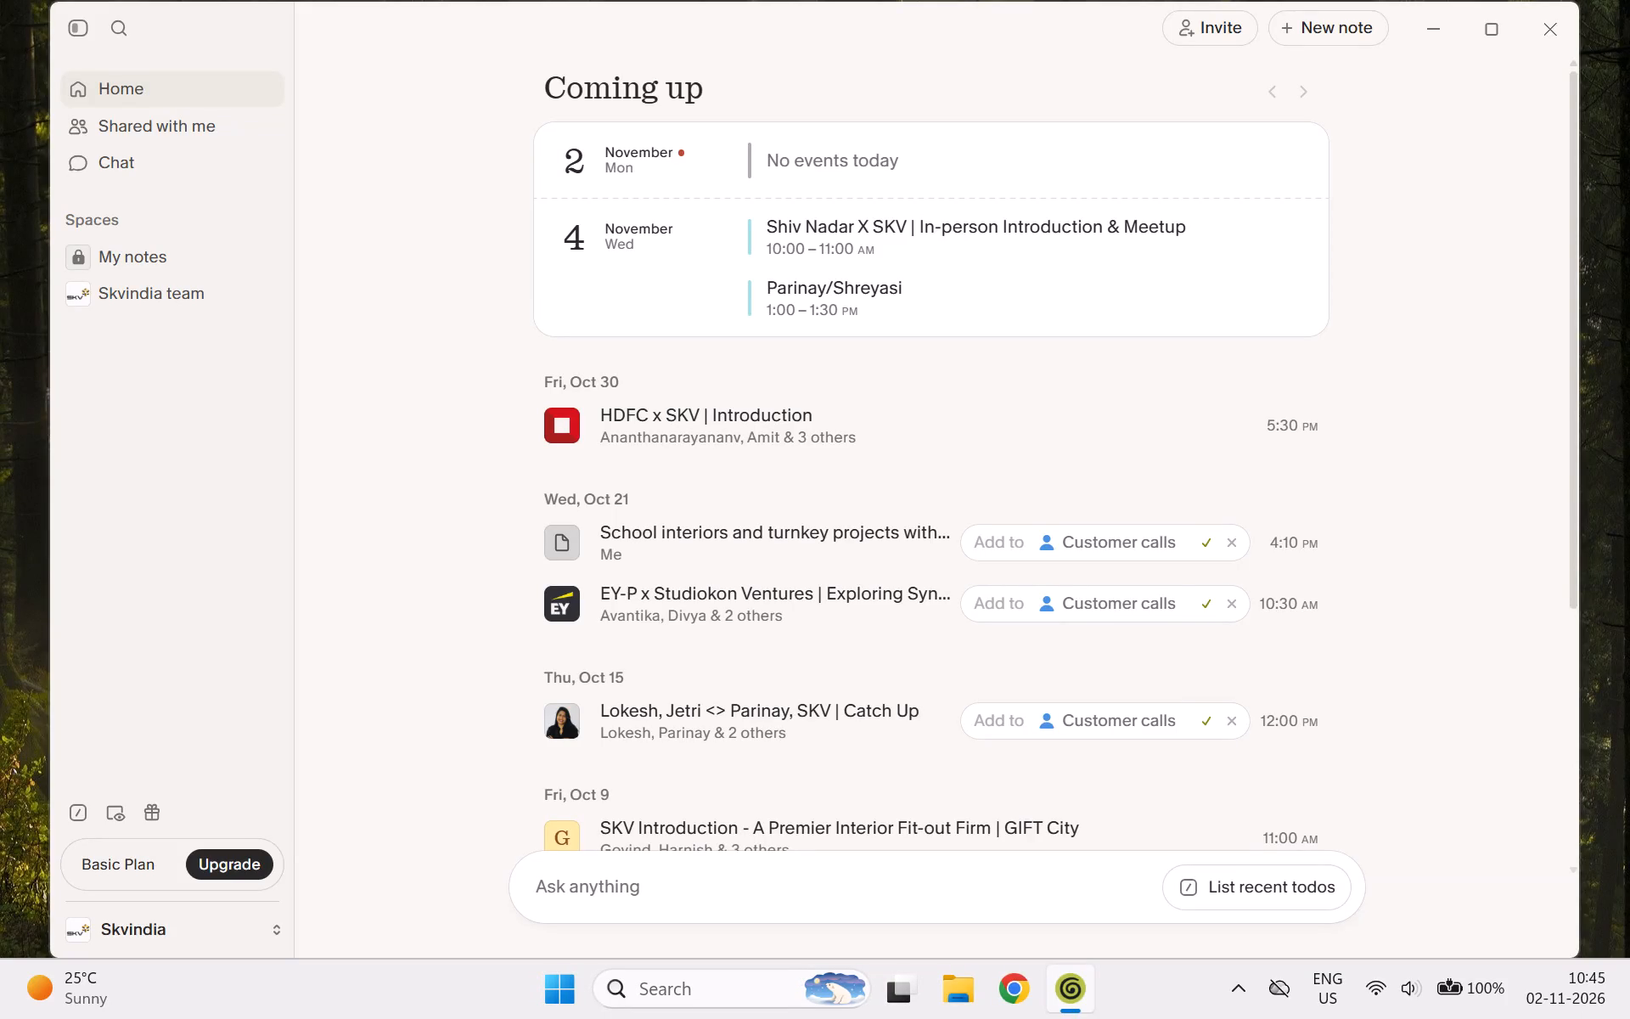
Close the meeting notes app window that shows the upcoming events.
{"action": "left_click", "coordinate": [1570, 24]}
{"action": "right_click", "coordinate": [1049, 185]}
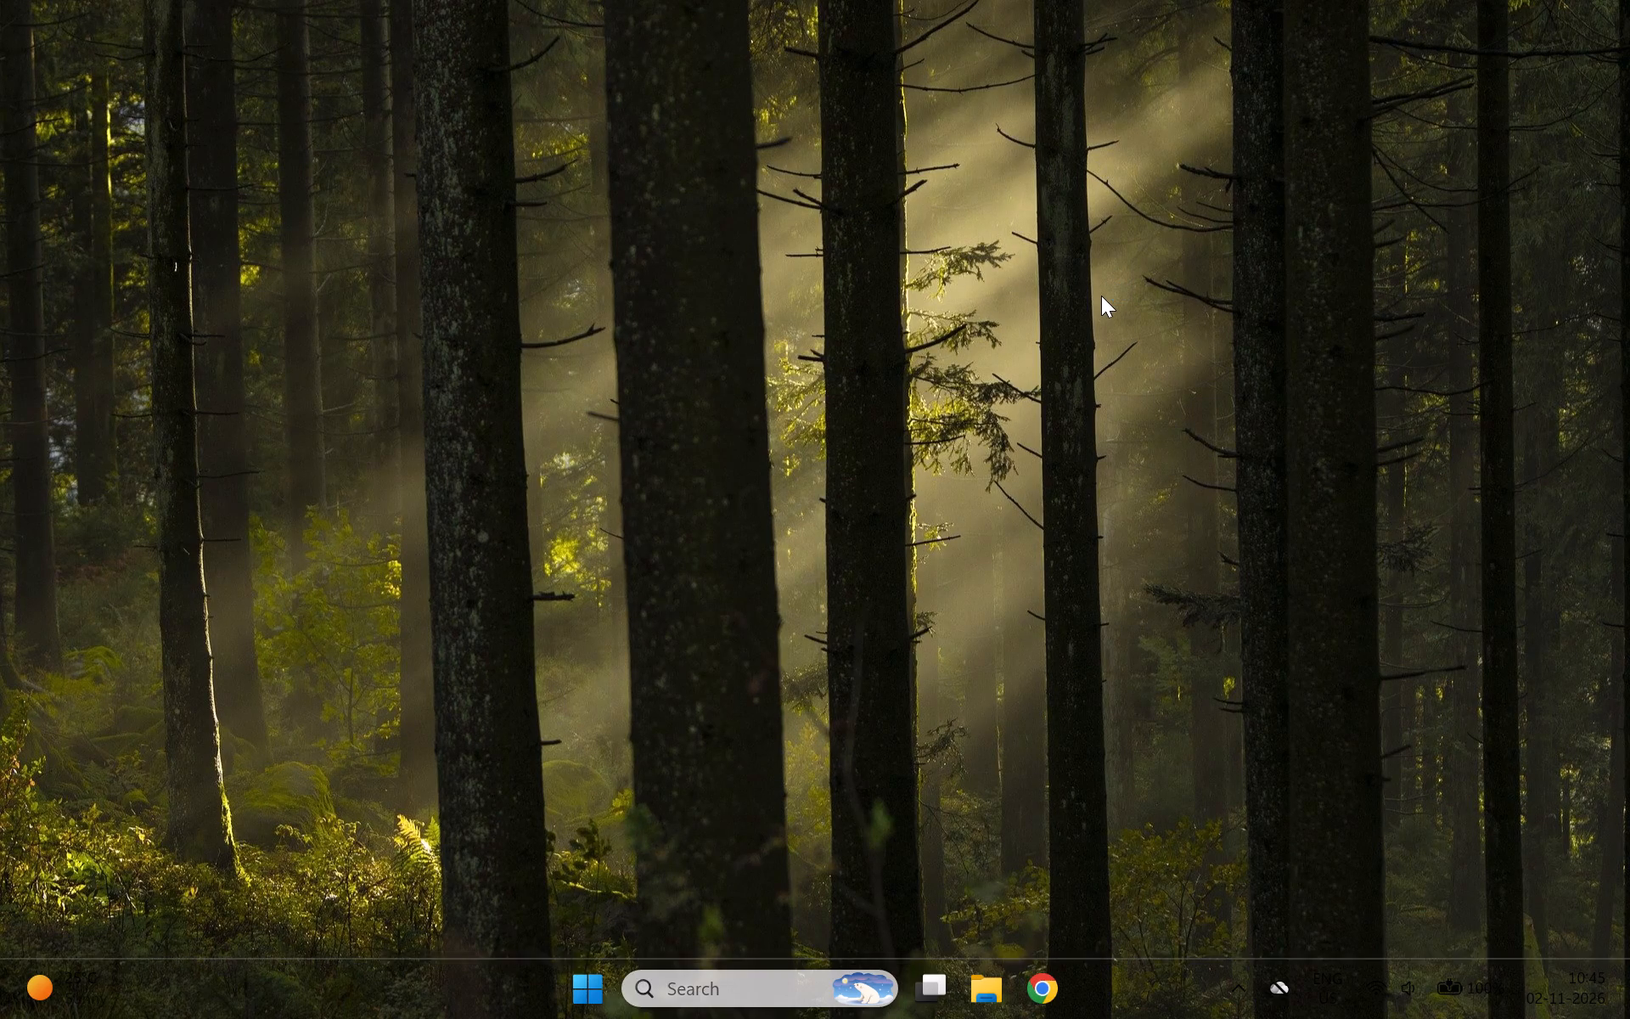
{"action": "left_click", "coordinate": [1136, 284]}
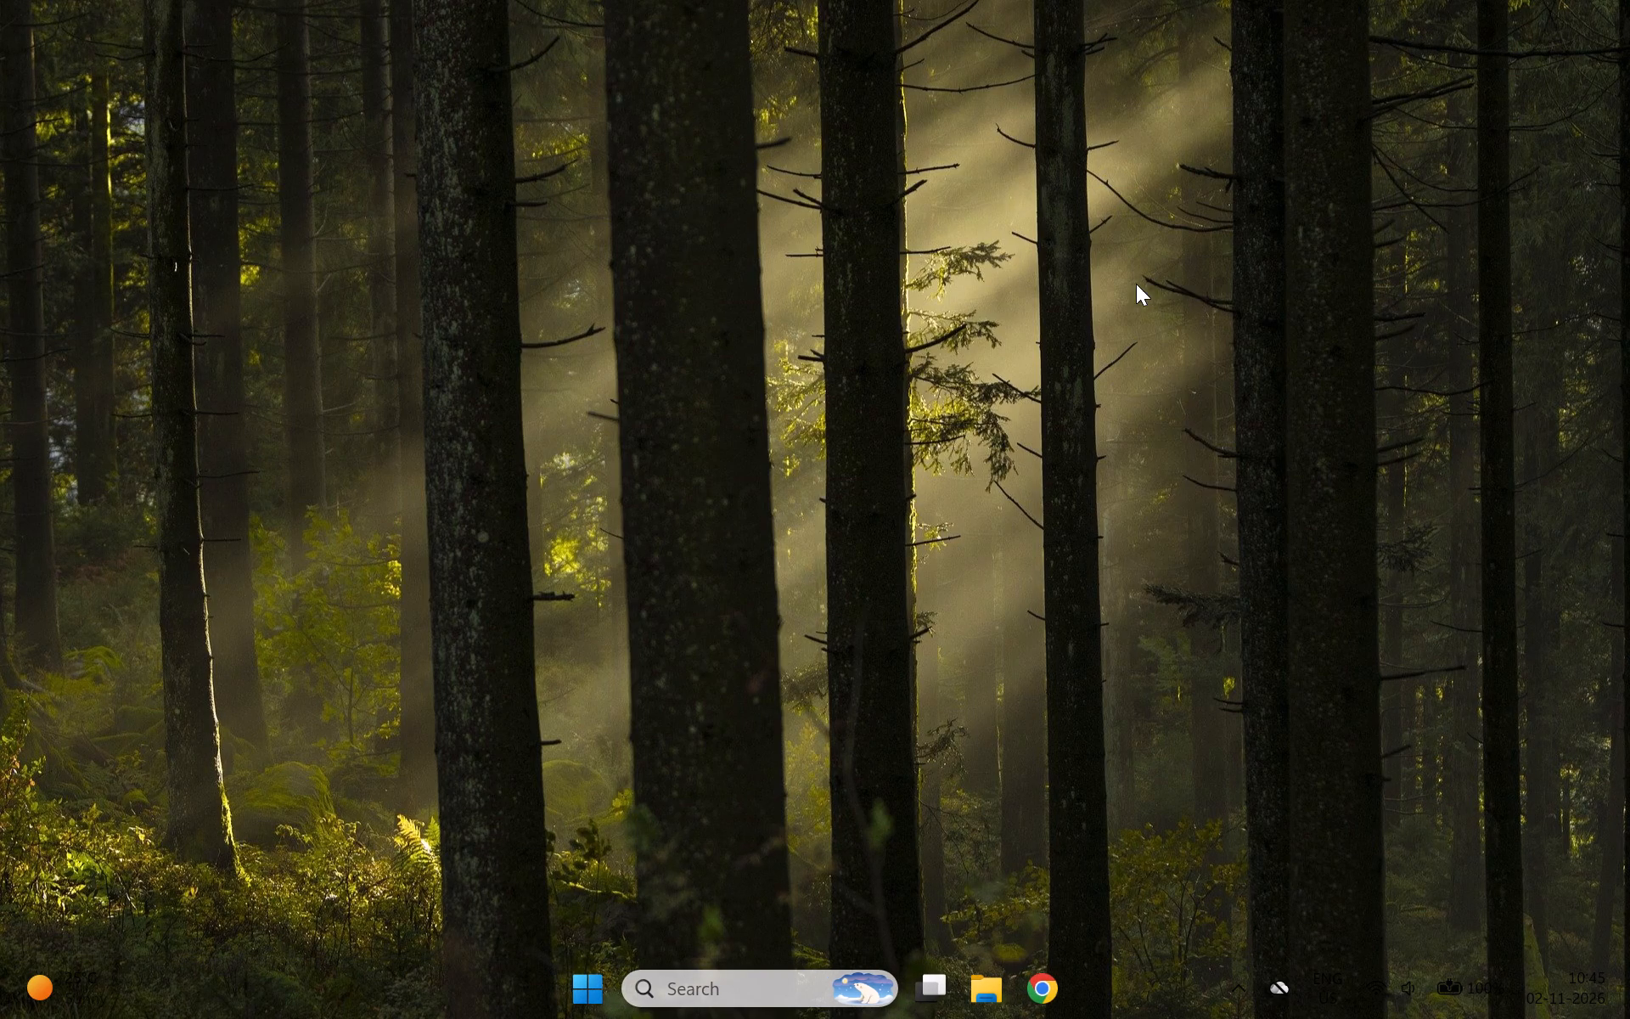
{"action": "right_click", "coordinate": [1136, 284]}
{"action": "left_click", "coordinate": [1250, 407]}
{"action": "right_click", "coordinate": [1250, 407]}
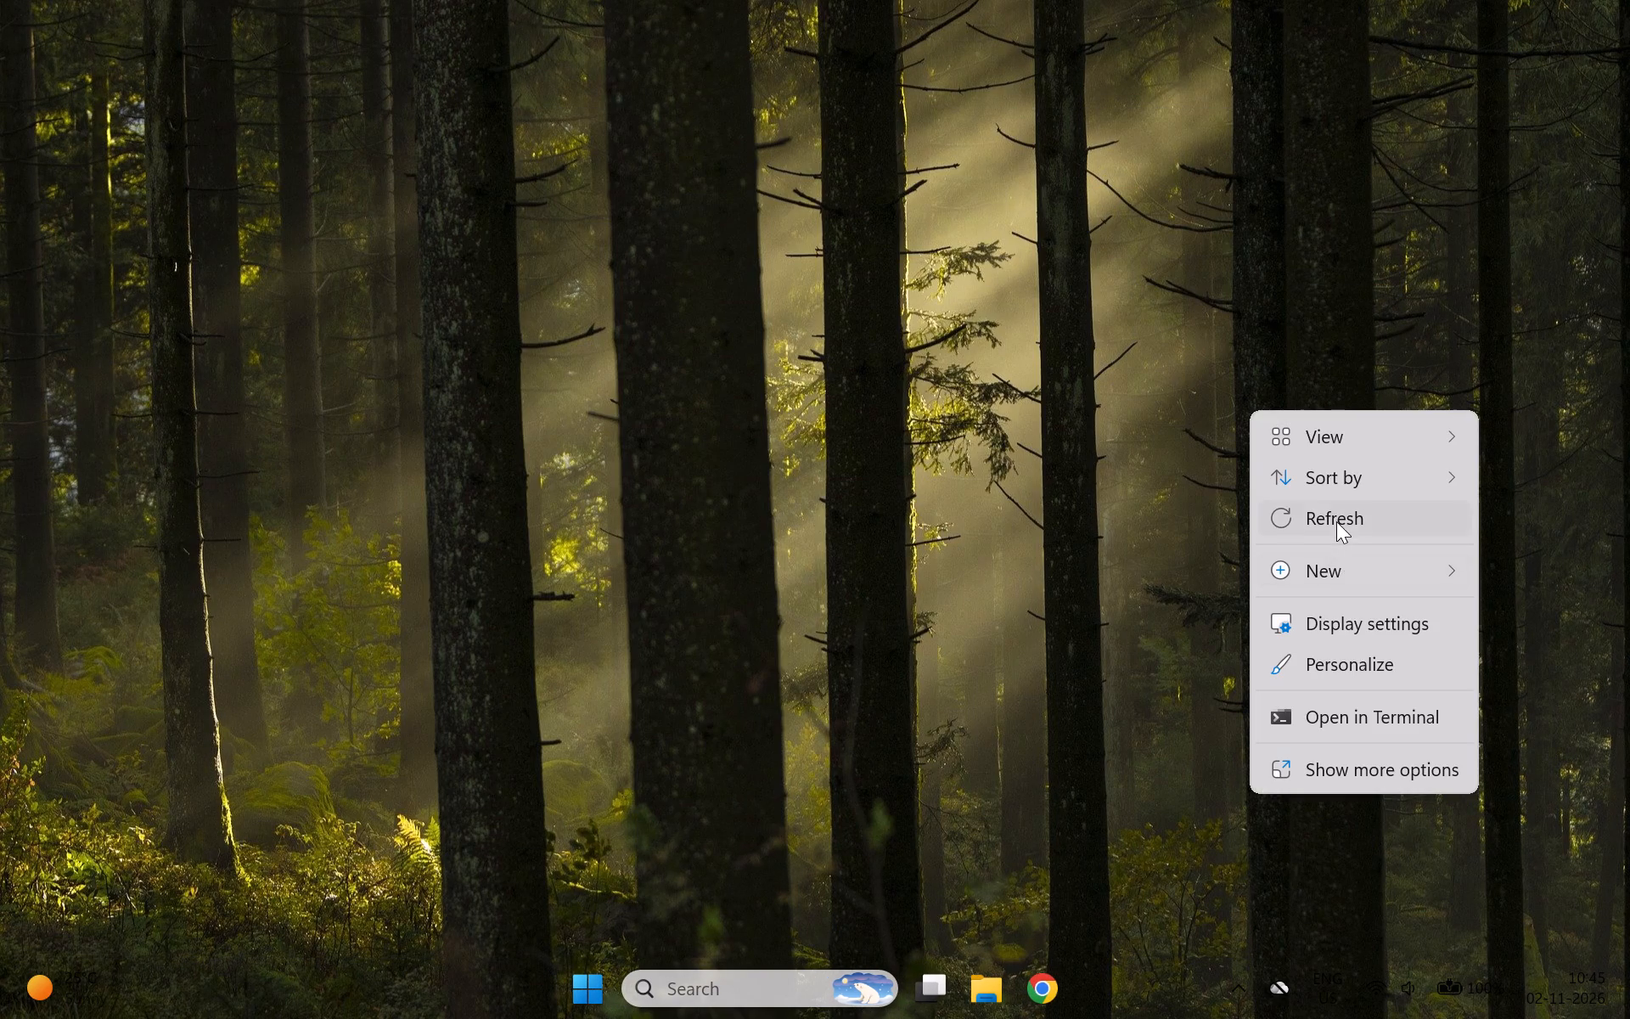
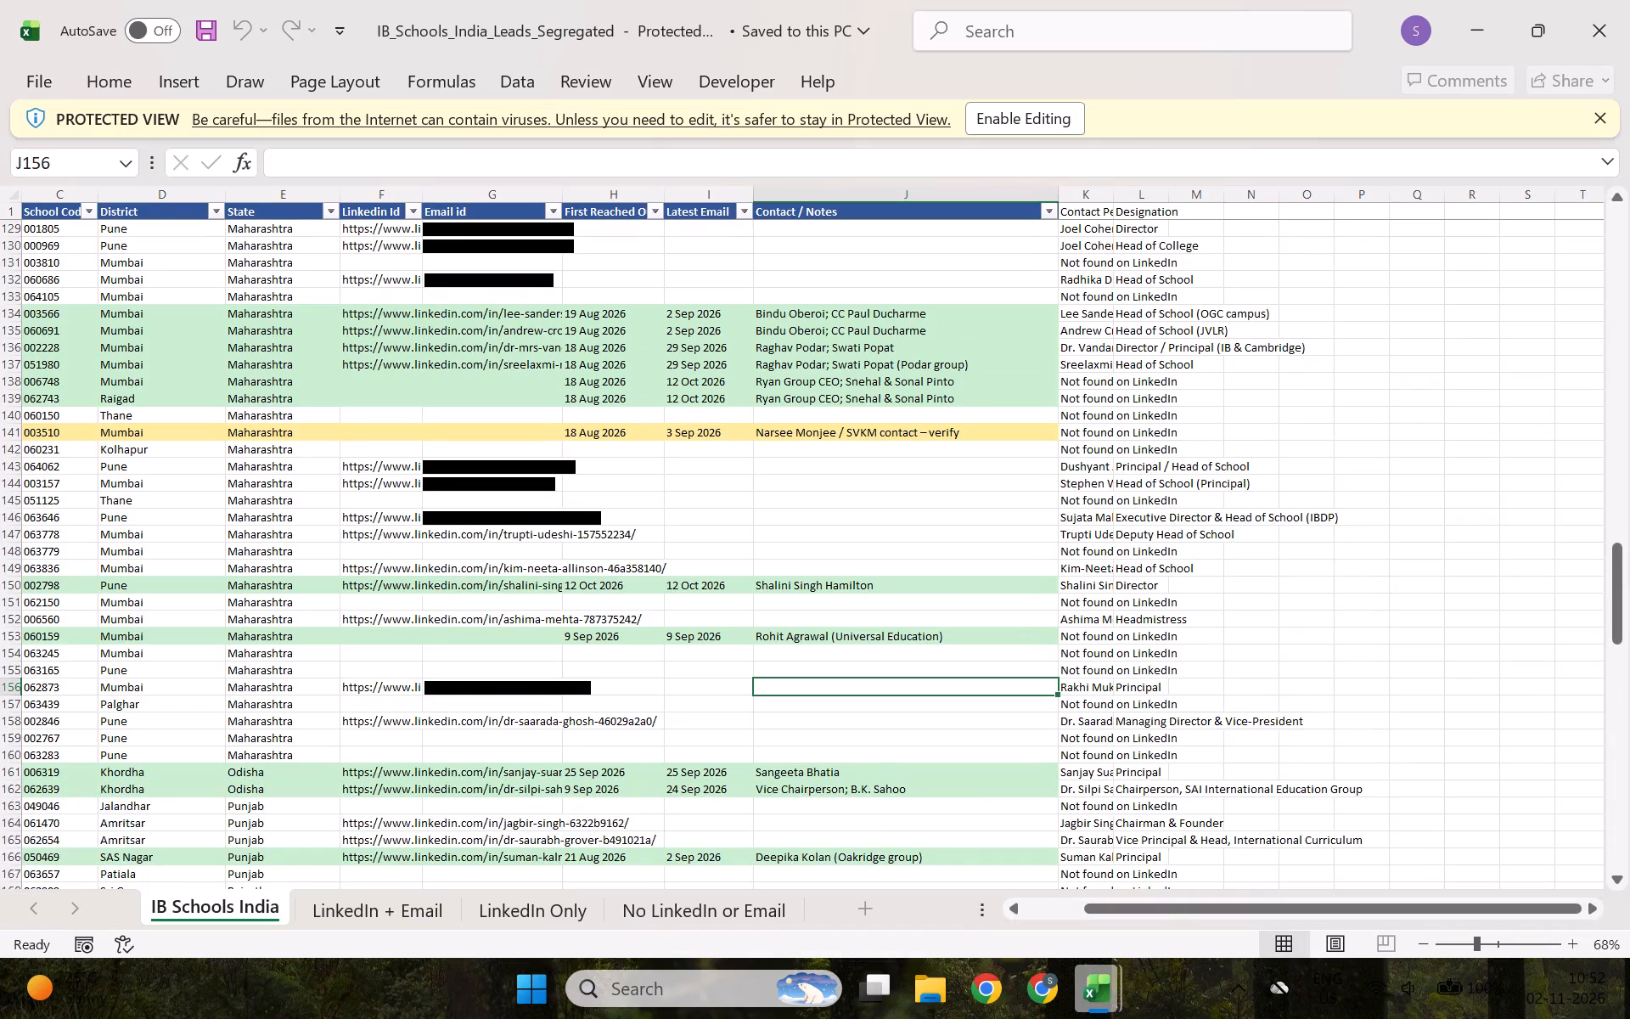
{"action": "left_click", "coordinate": [1042, 110]}
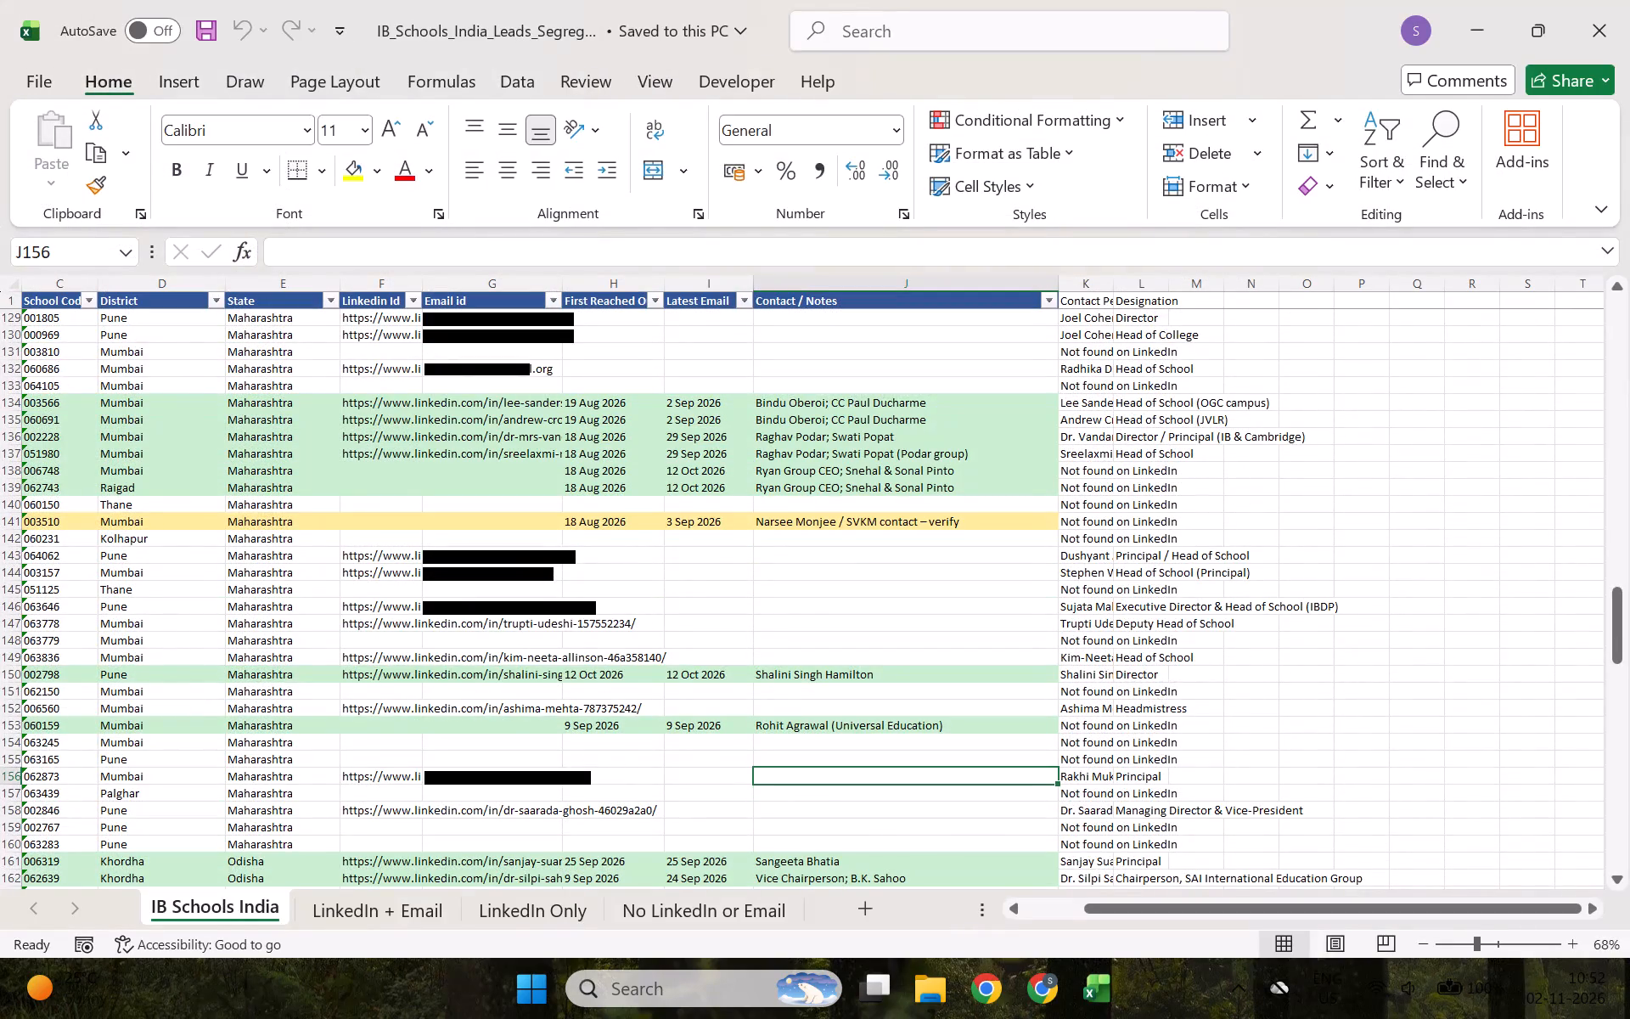
Look over the rows of the IB Schools India sheet and the LinkedIn and email columns of the LinkedIn + Email sheet.
{"action": "scroll", "coordinate": [614, 526], "scroll_direction": "down", "scroll_amount": 7}
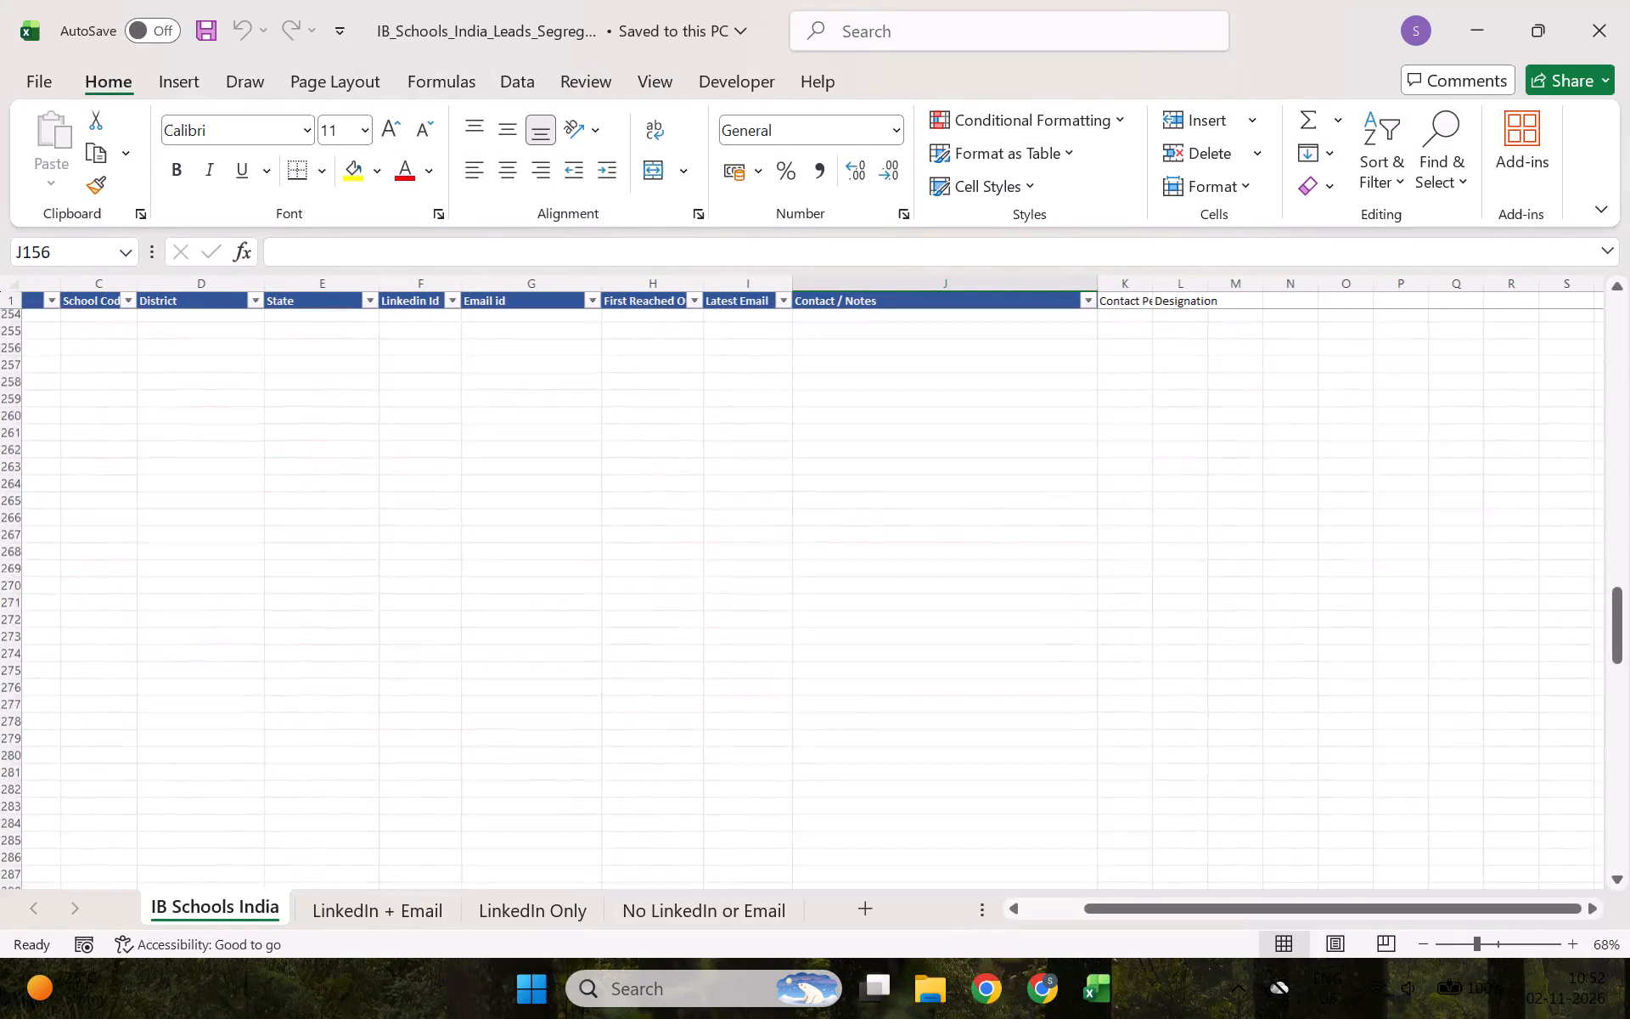
{"action": "scroll", "coordinate": [614, 526], "scroll_direction": "down", "scroll_amount": 2}
{"action": "scroll", "coordinate": [614, 526], "scroll_direction": "up", "scroll_amount": 16}
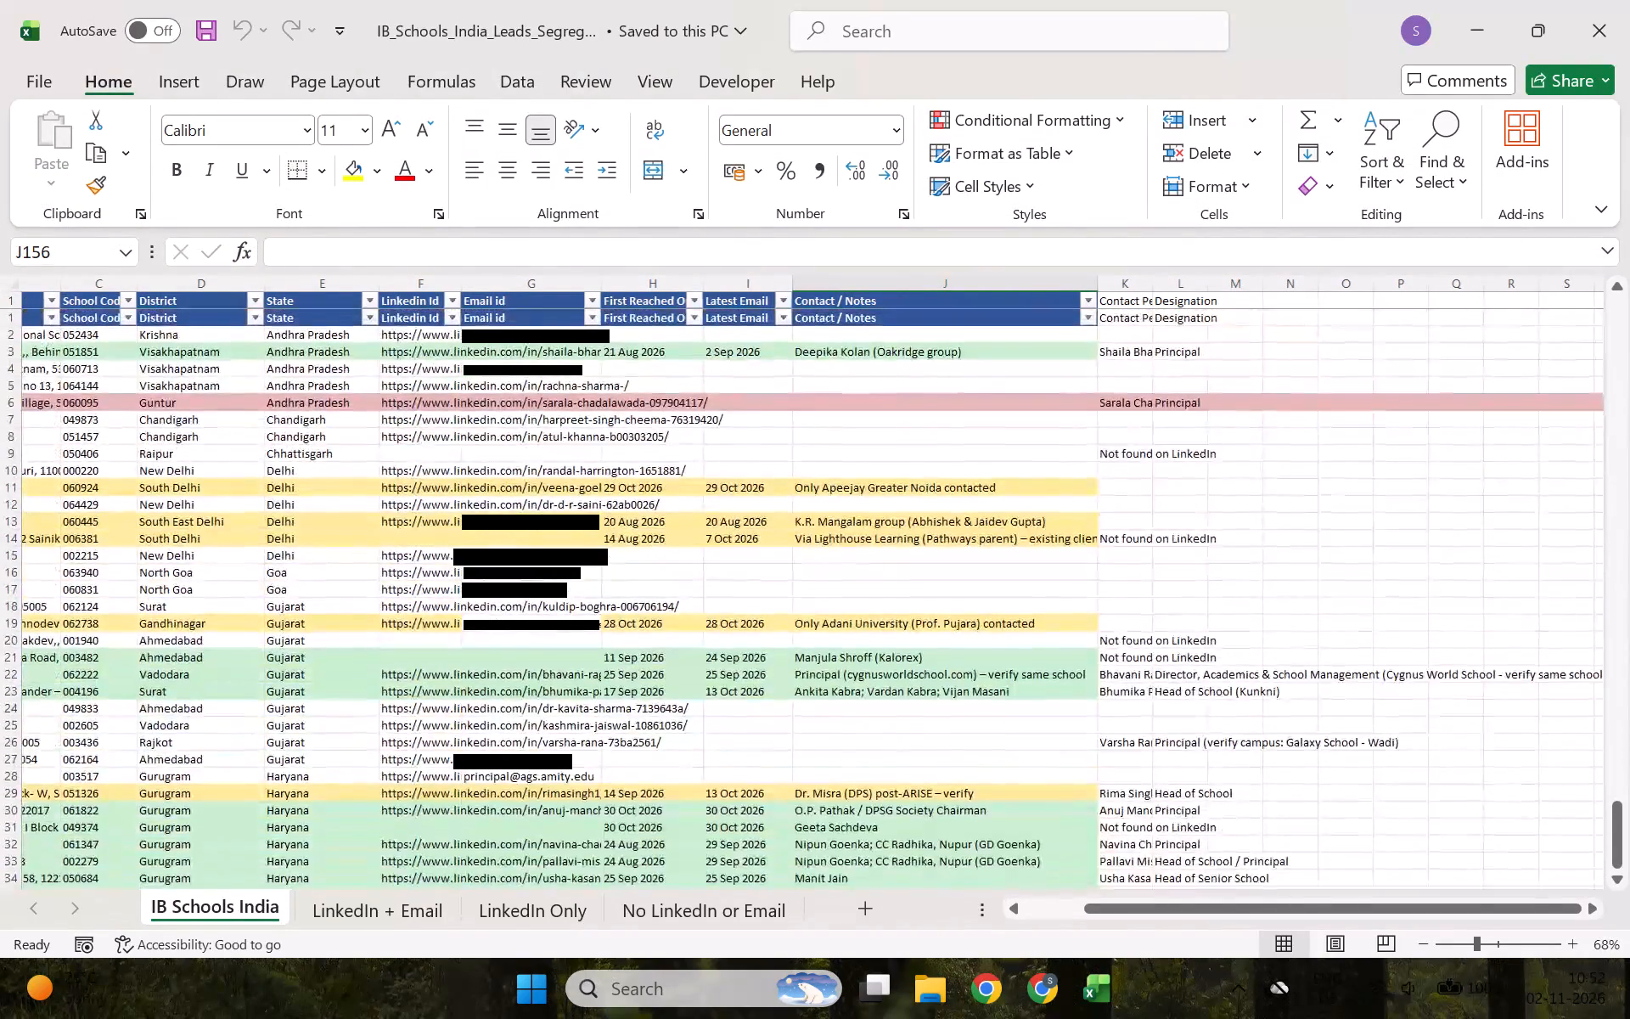
{"action": "left_click", "coordinate": [370, 921]}
{"action": "scroll", "coordinate": [738, 676], "scroll_direction": "left", "scroll_amount": 1}
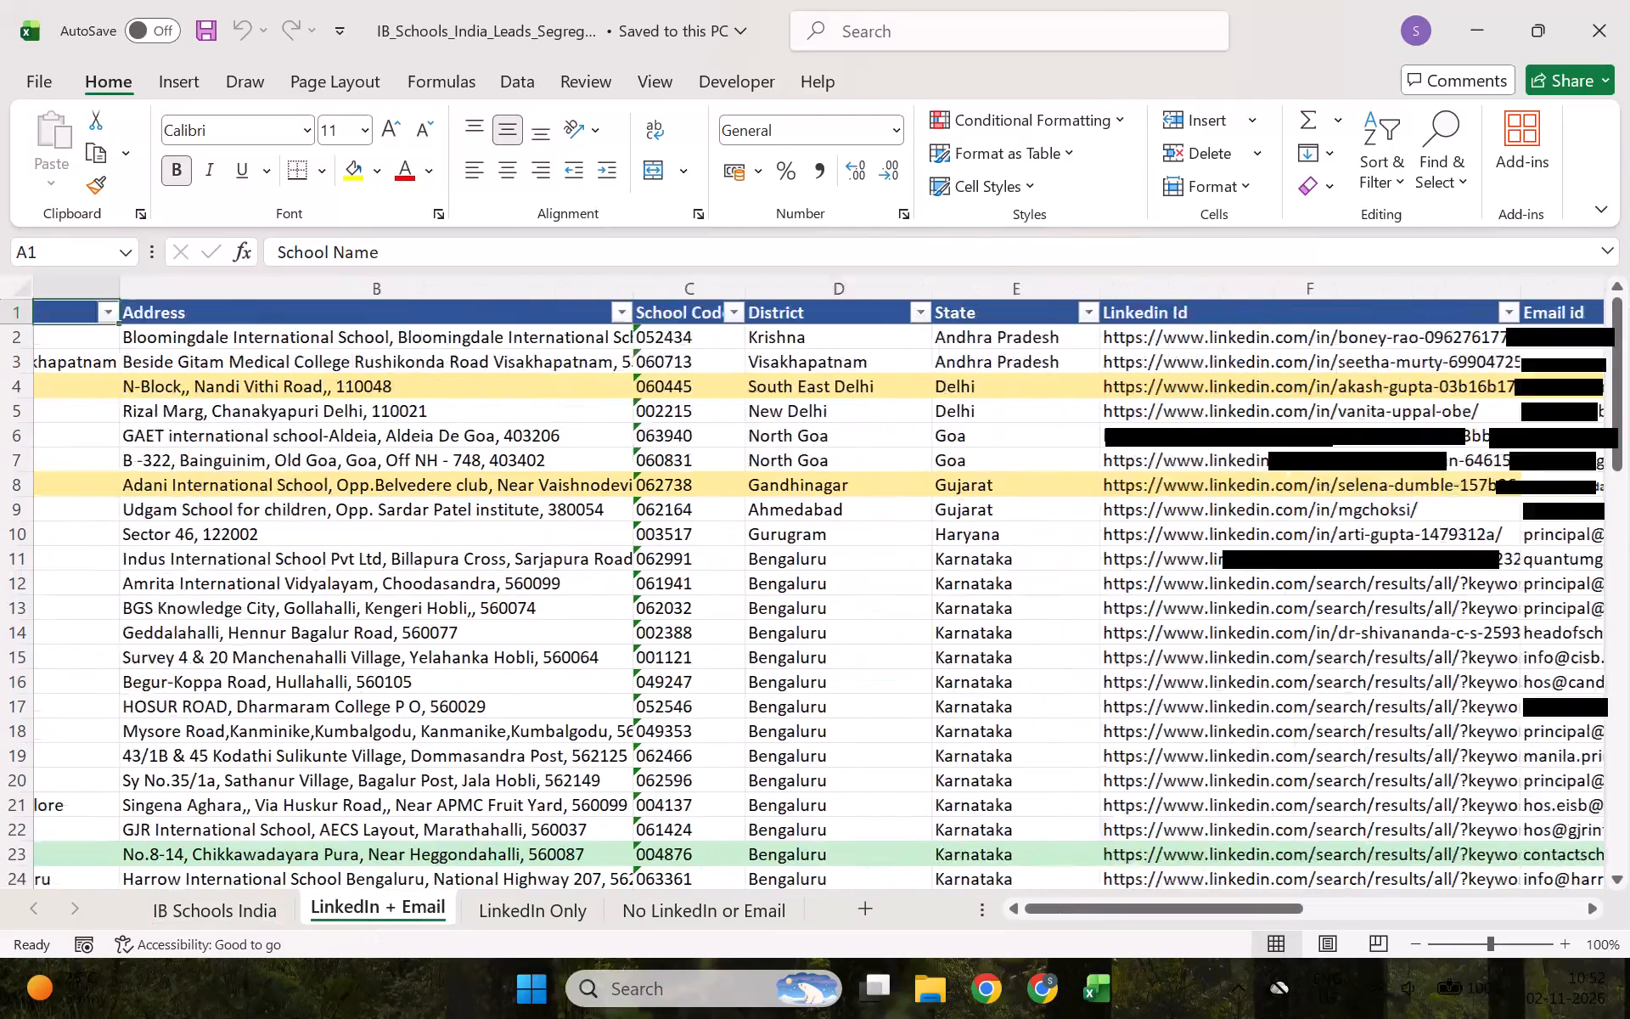
{"action": "scroll", "coordinate": [738, 676], "scroll_direction": "left", "scroll_amount": 4}
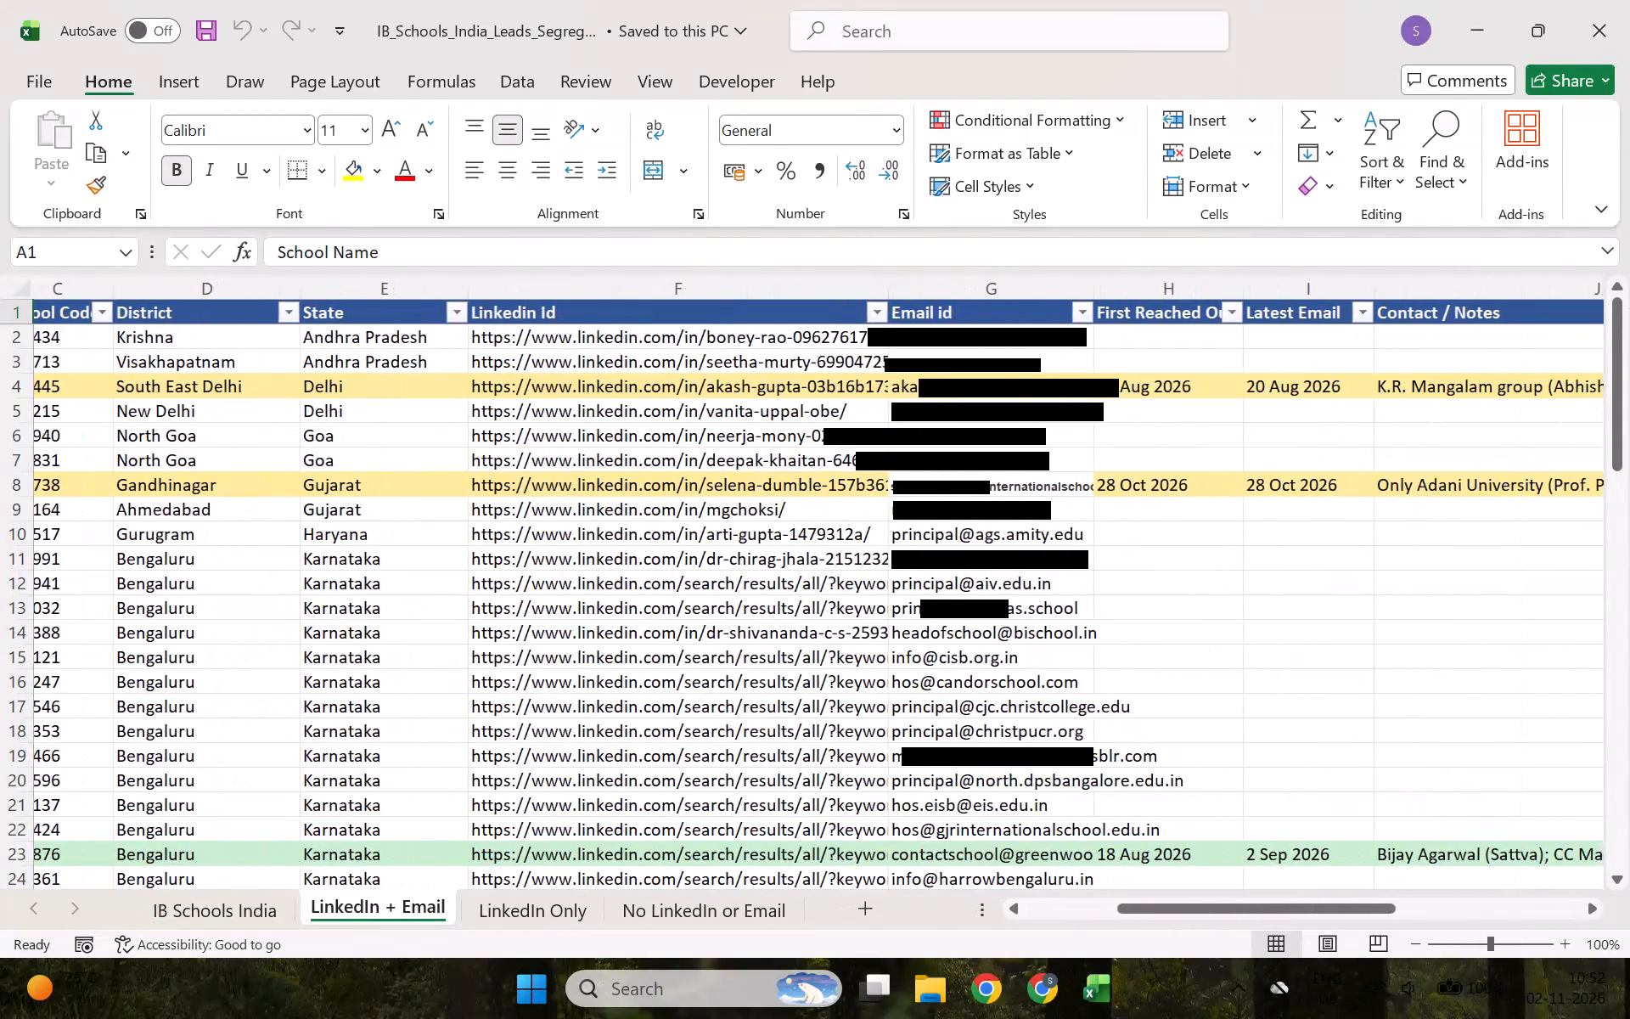
{"action": "scroll", "coordinate": [738, 676], "scroll_direction": "down", "scroll_amount": 7}
{"action": "scroll", "coordinate": [738, 676], "scroll_direction": "right", "scroll_amount": 2}
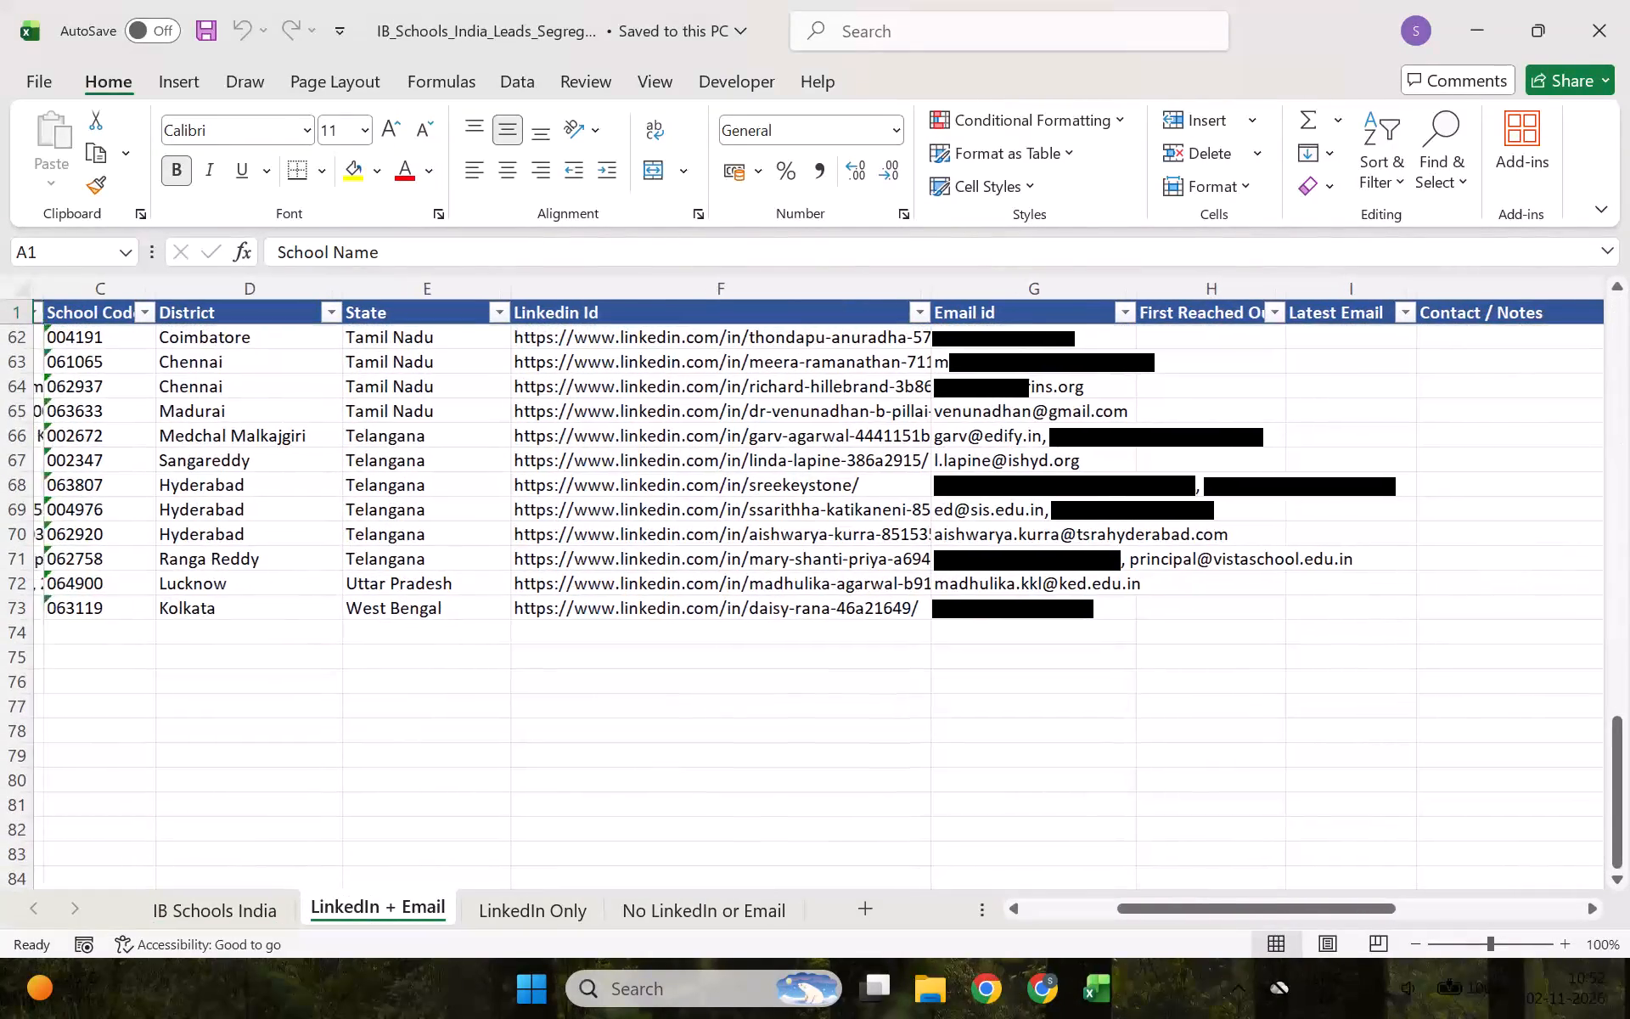
{"action": "scroll", "coordinate": [738, 676], "scroll_direction": "right", "scroll_amount": 1}
{"action": "scroll", "coordinate": [738, 676], "scroll_direction": "up", "scroll_amount": 7}
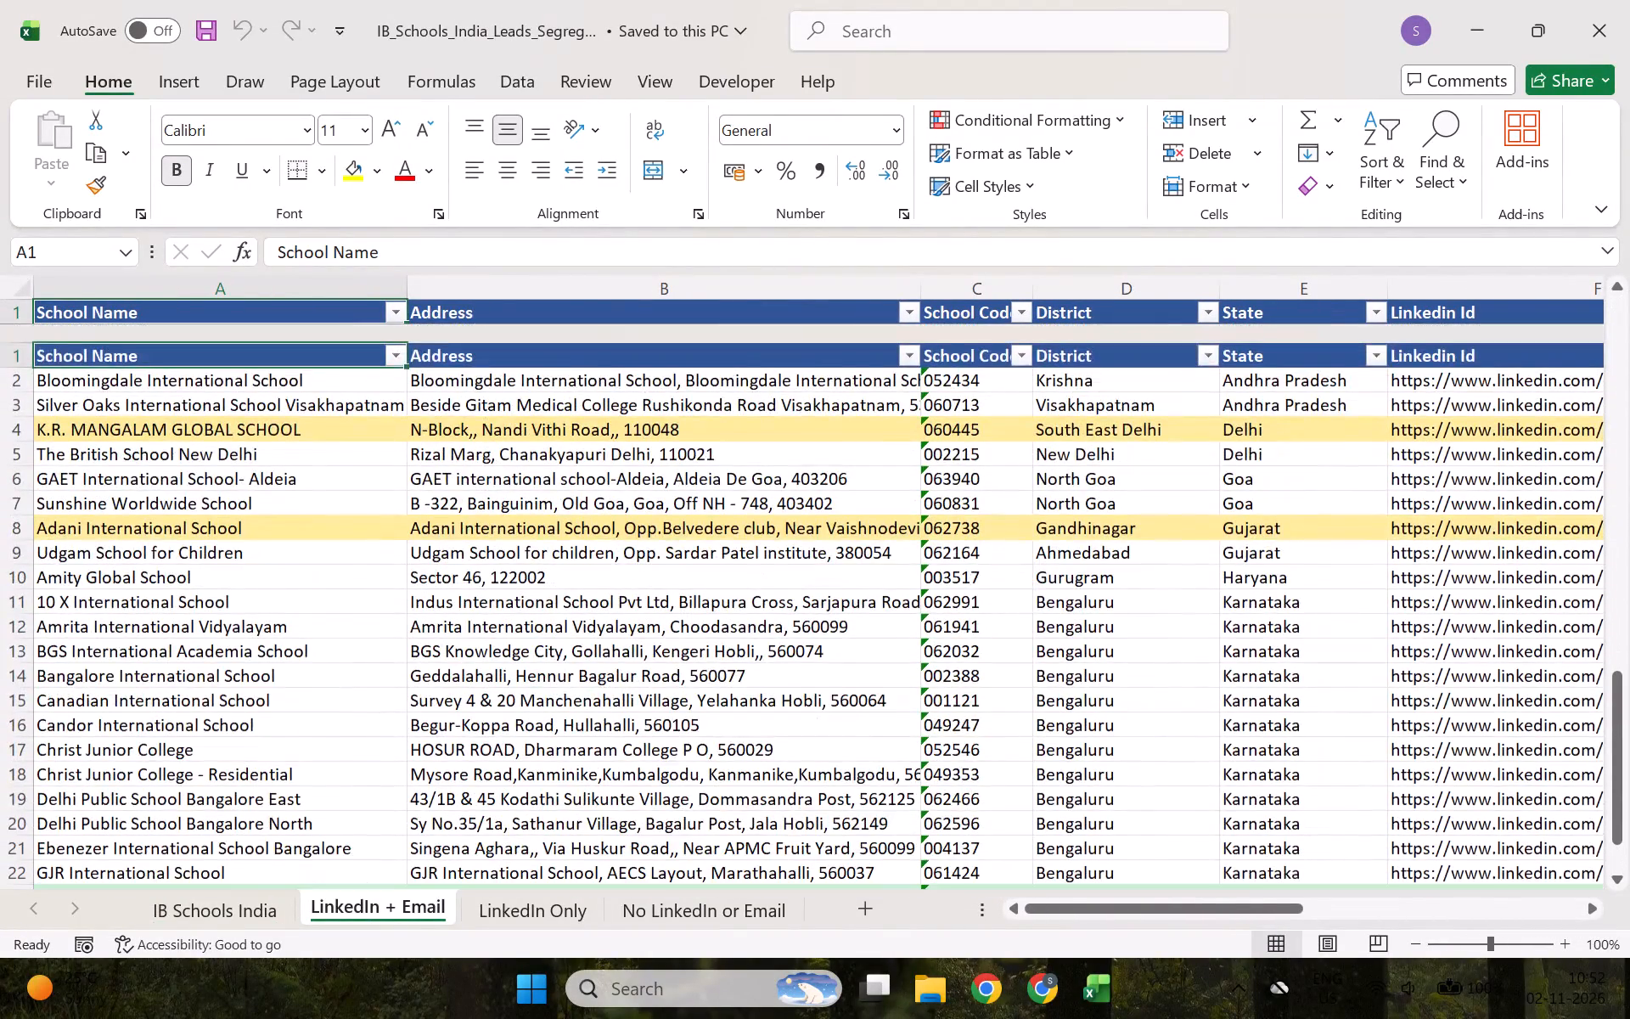
Examine the LinkedIn Only and No LinkedIn or Email sheets, checking the contact columns down to their last rows.
{"action": "left_click", "coordinate": [524, 911]}
{"action": "scroll", "coordinate": [814, 660], "scroll_direction": "left", "scroll_amount": 3}
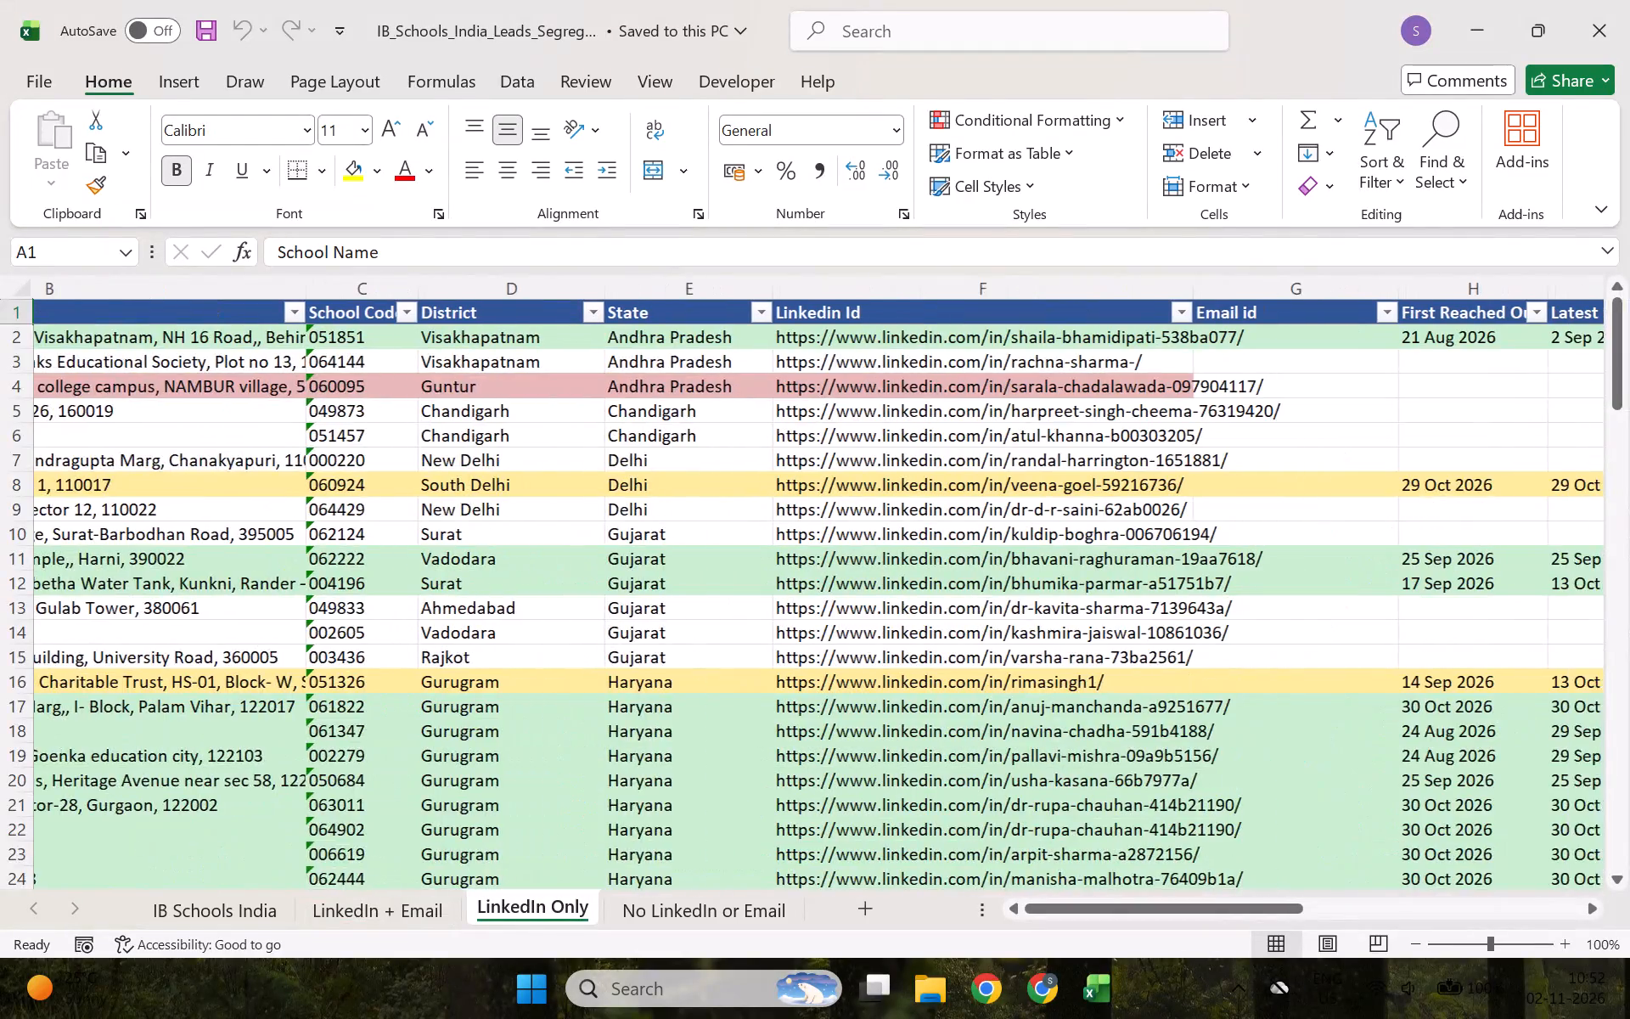
{"action": "scroll", "coordinate": [814, 660], "scroll_direction": "down", "scroll_amount": 10}
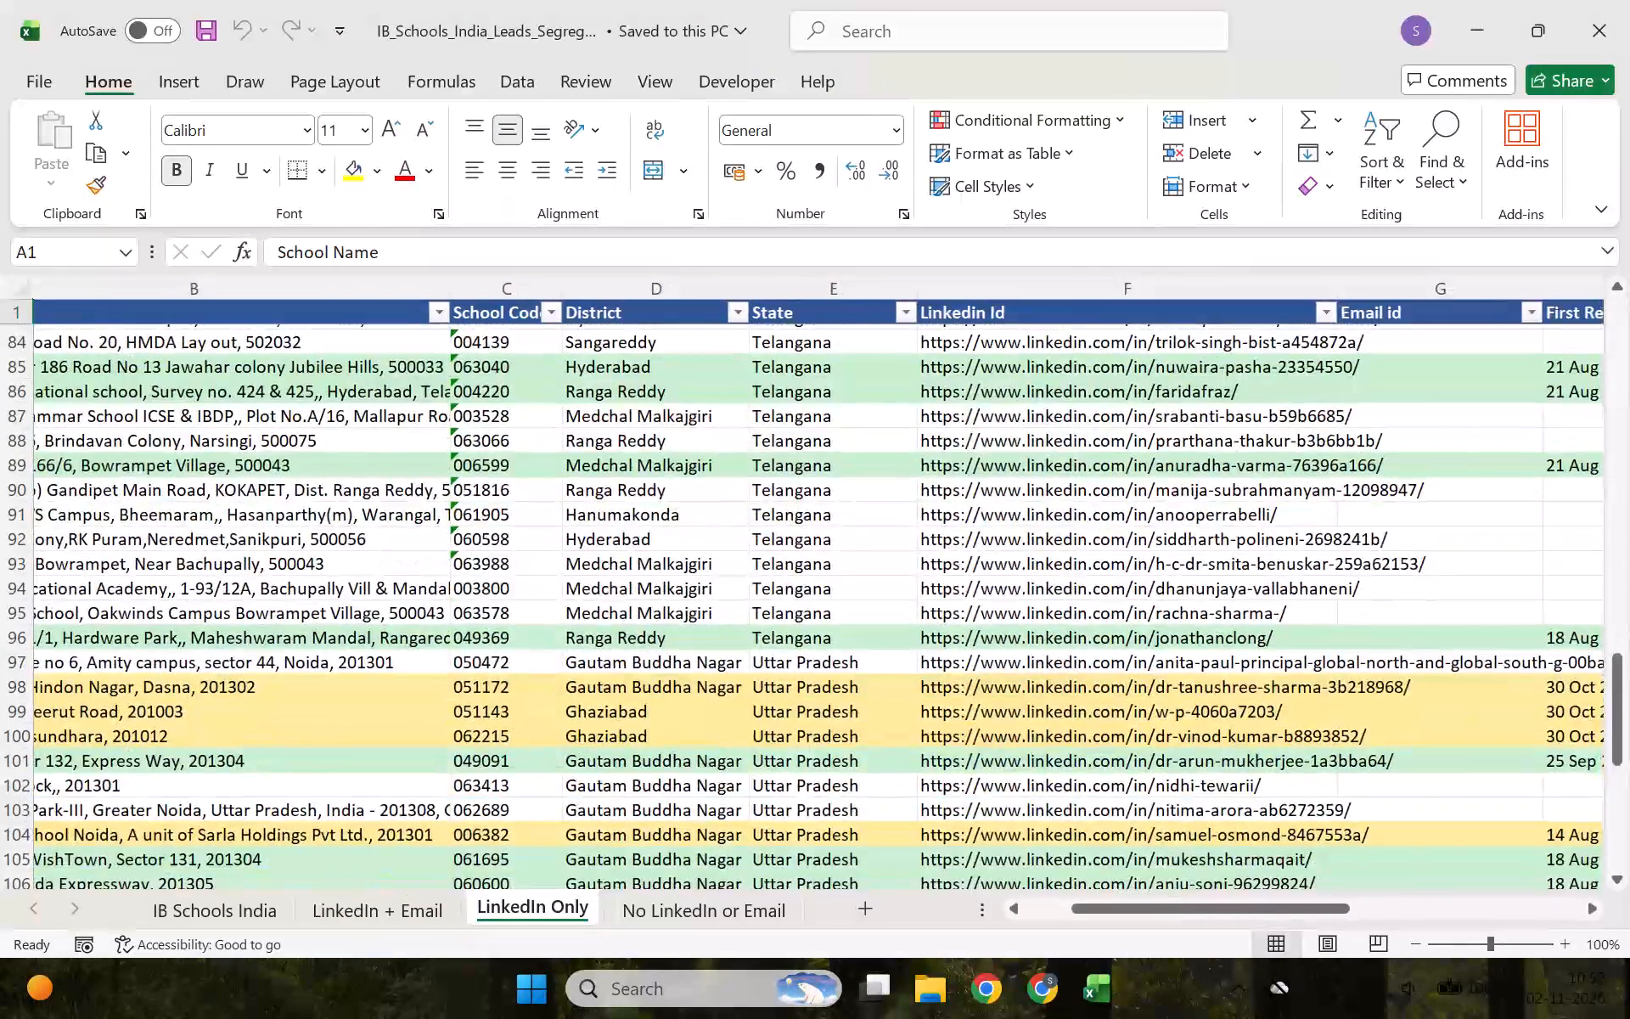
{"action": "scroll", "coordinate": [814, 660], "scroll_direction": "left", "scroll_amount": 1}
{"action": "scroll", "coordinate": [814, 660], "scroll_direction": "down", "scroll_amount": 2}
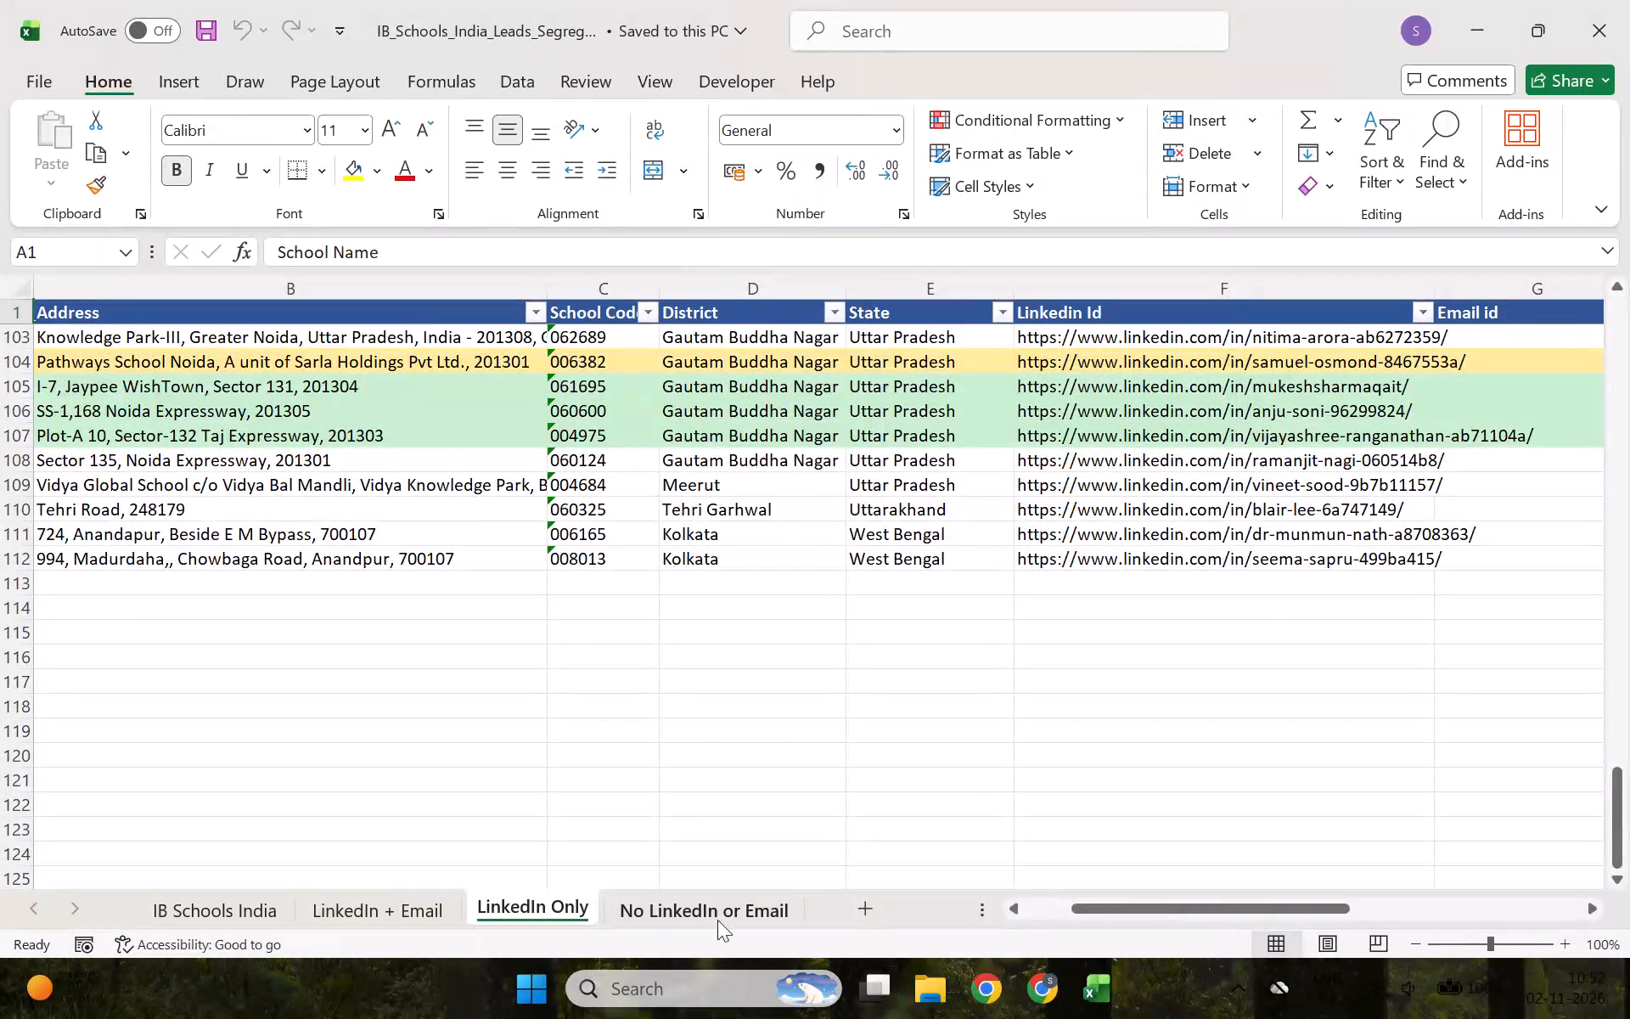
{"action": "left_click", "coordinate": [701, 911]}
{"action": "scroll", "coordinate": [782, 726], "scroll_direction": "down", "scroll_amount": 1}
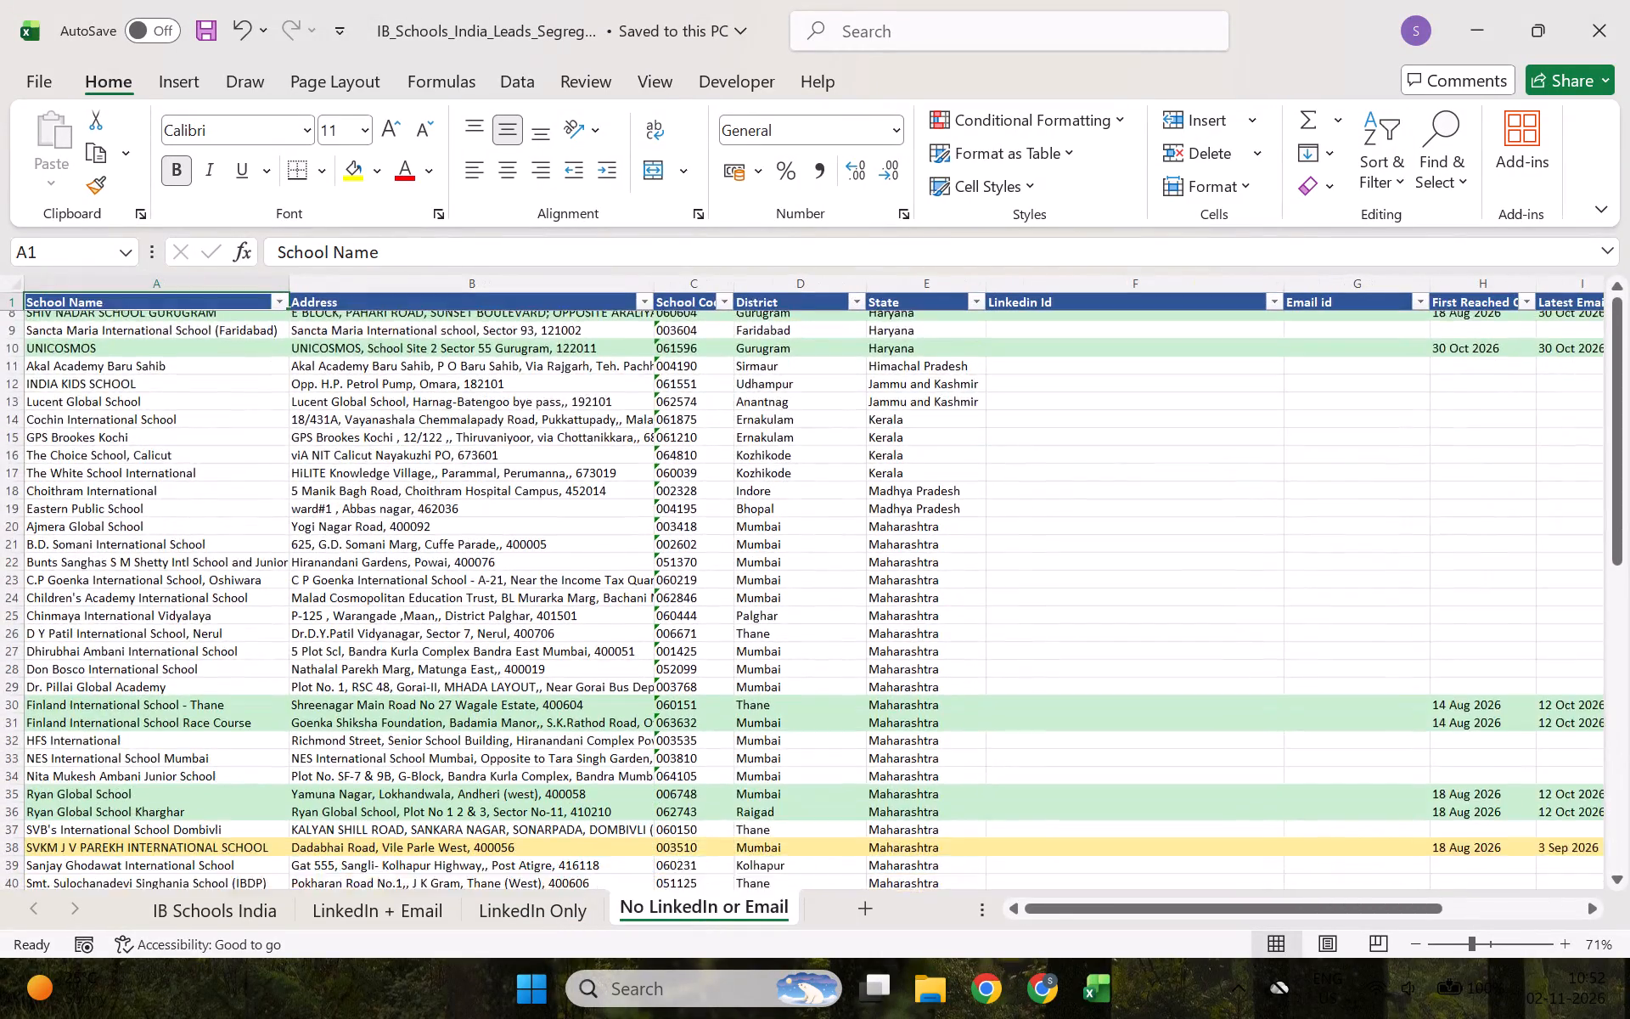
{"action": "scroll", "coordinate": [782, 726], "scroll_direction": "down", "scroll_amount": 4}
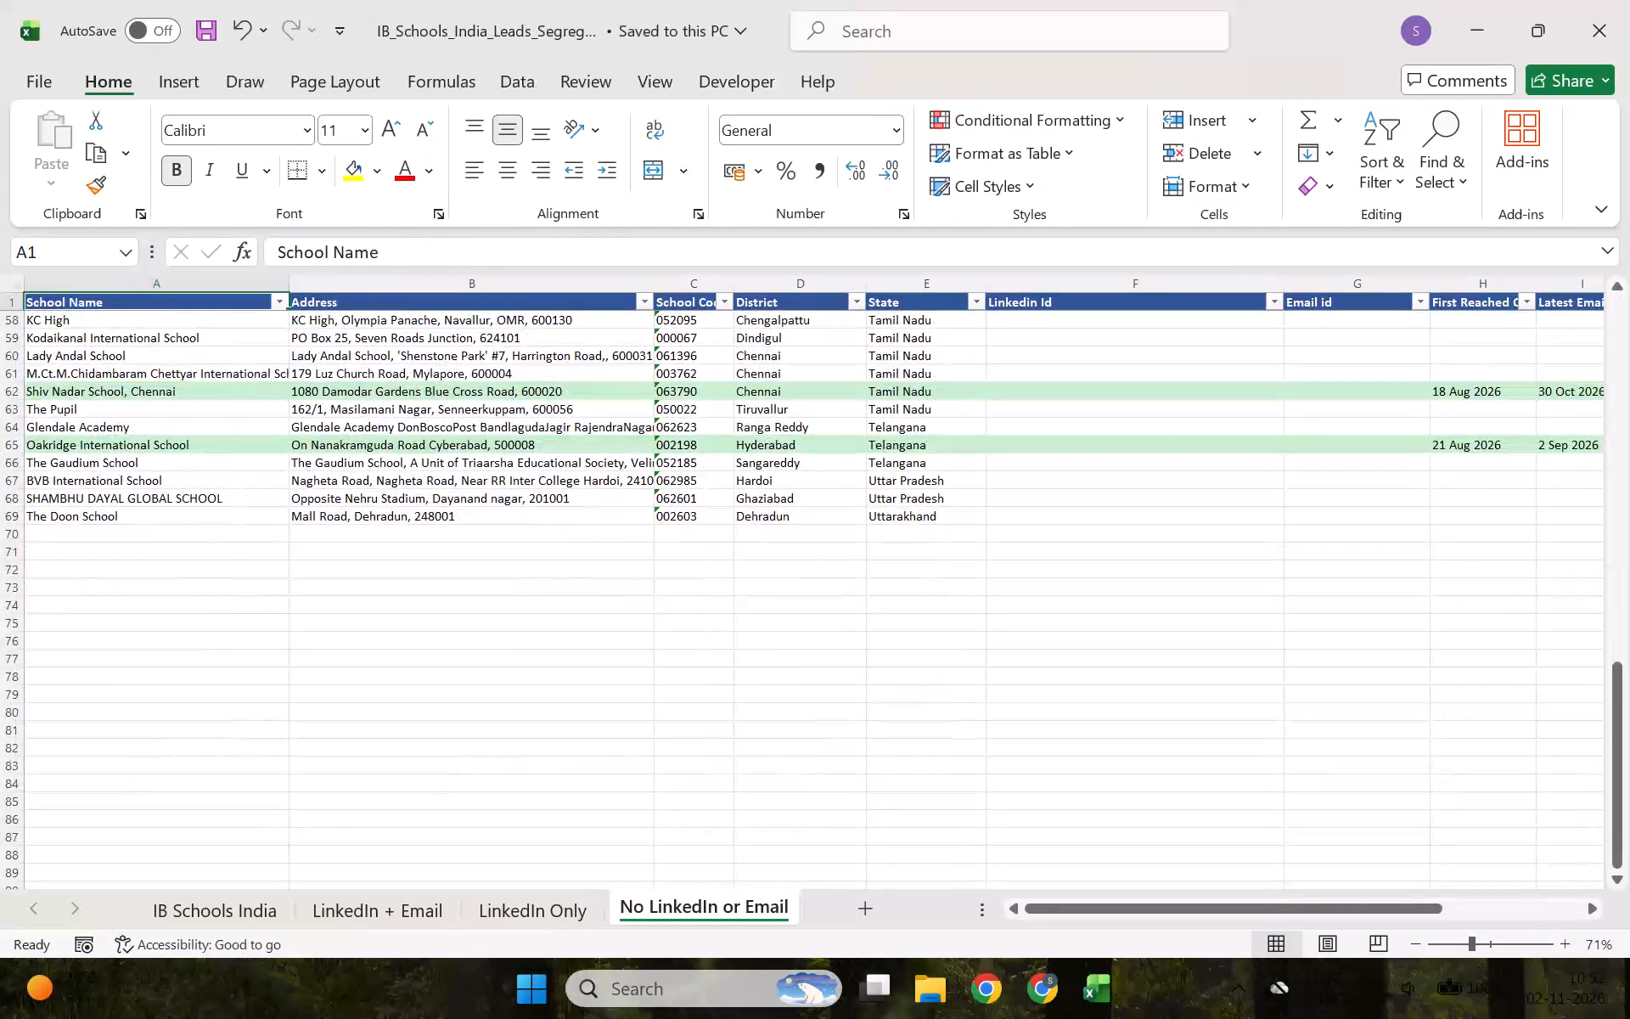
{"action": "scroll", "coordinate": [782, 726], "scroll_direction": "up", "scroll_amount": 6}
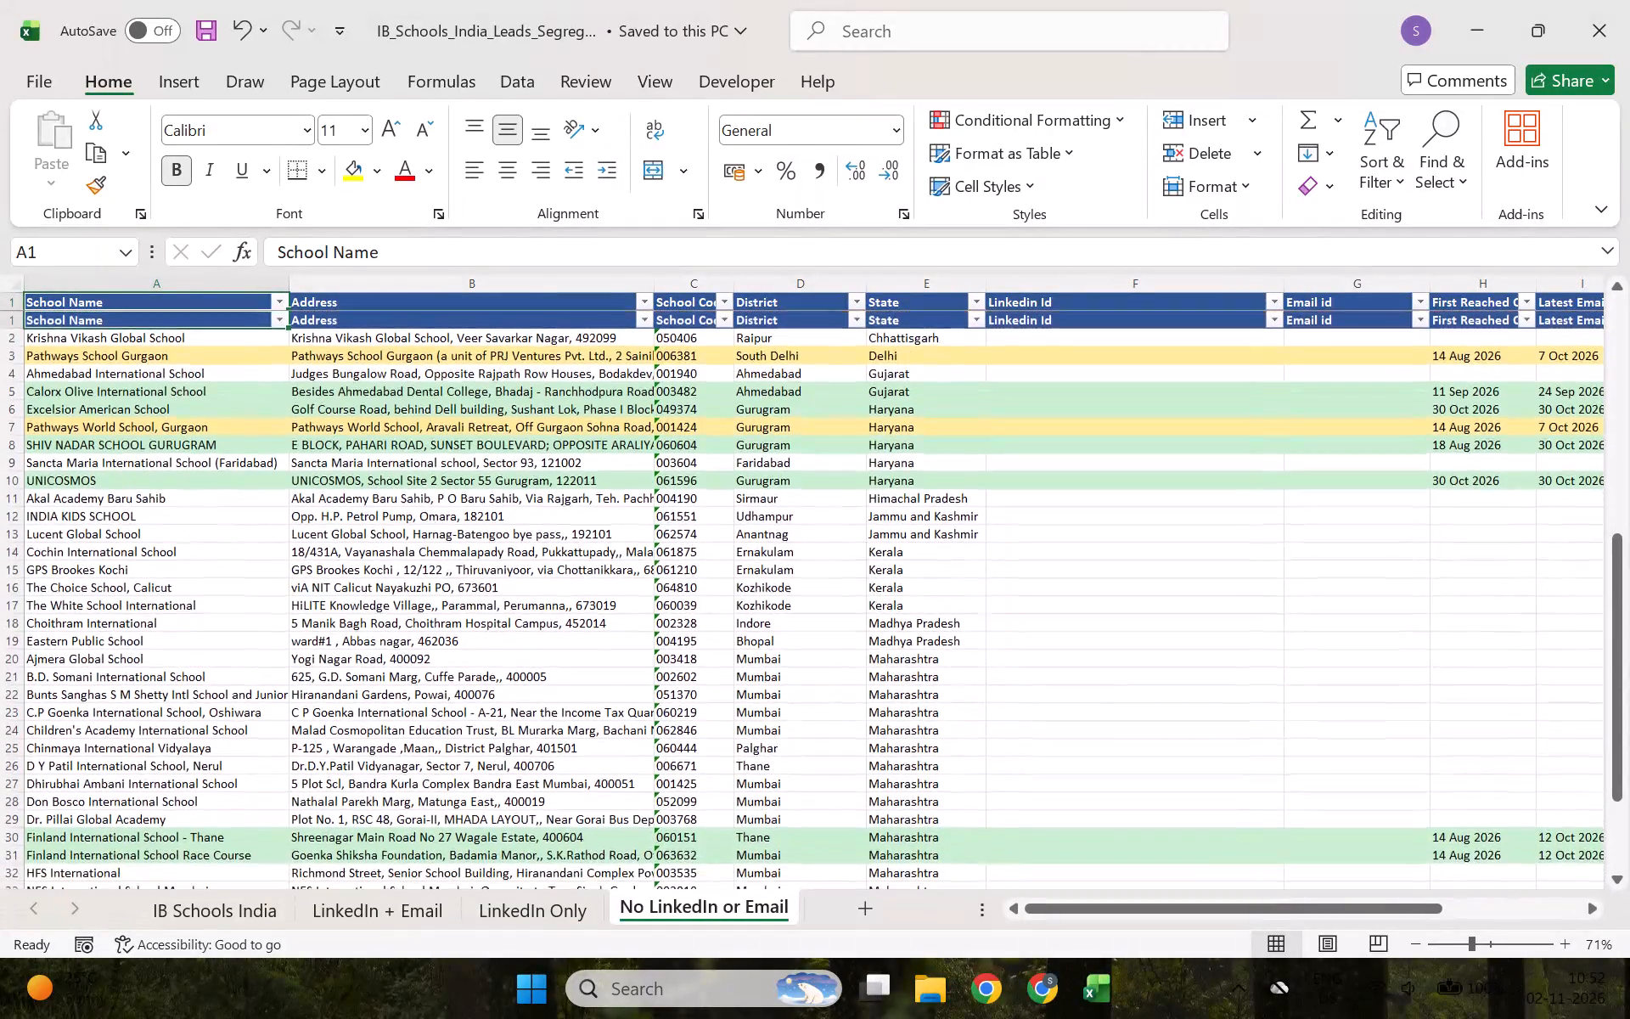
{"action": "scroll", "coordinate": [782, 726], "scroll_direction": "up", "scroll_amount": 1}
{"action": "scroll", "coordinate": [782, 726], "scroll_direction": "down", "scroll_amount": 3}
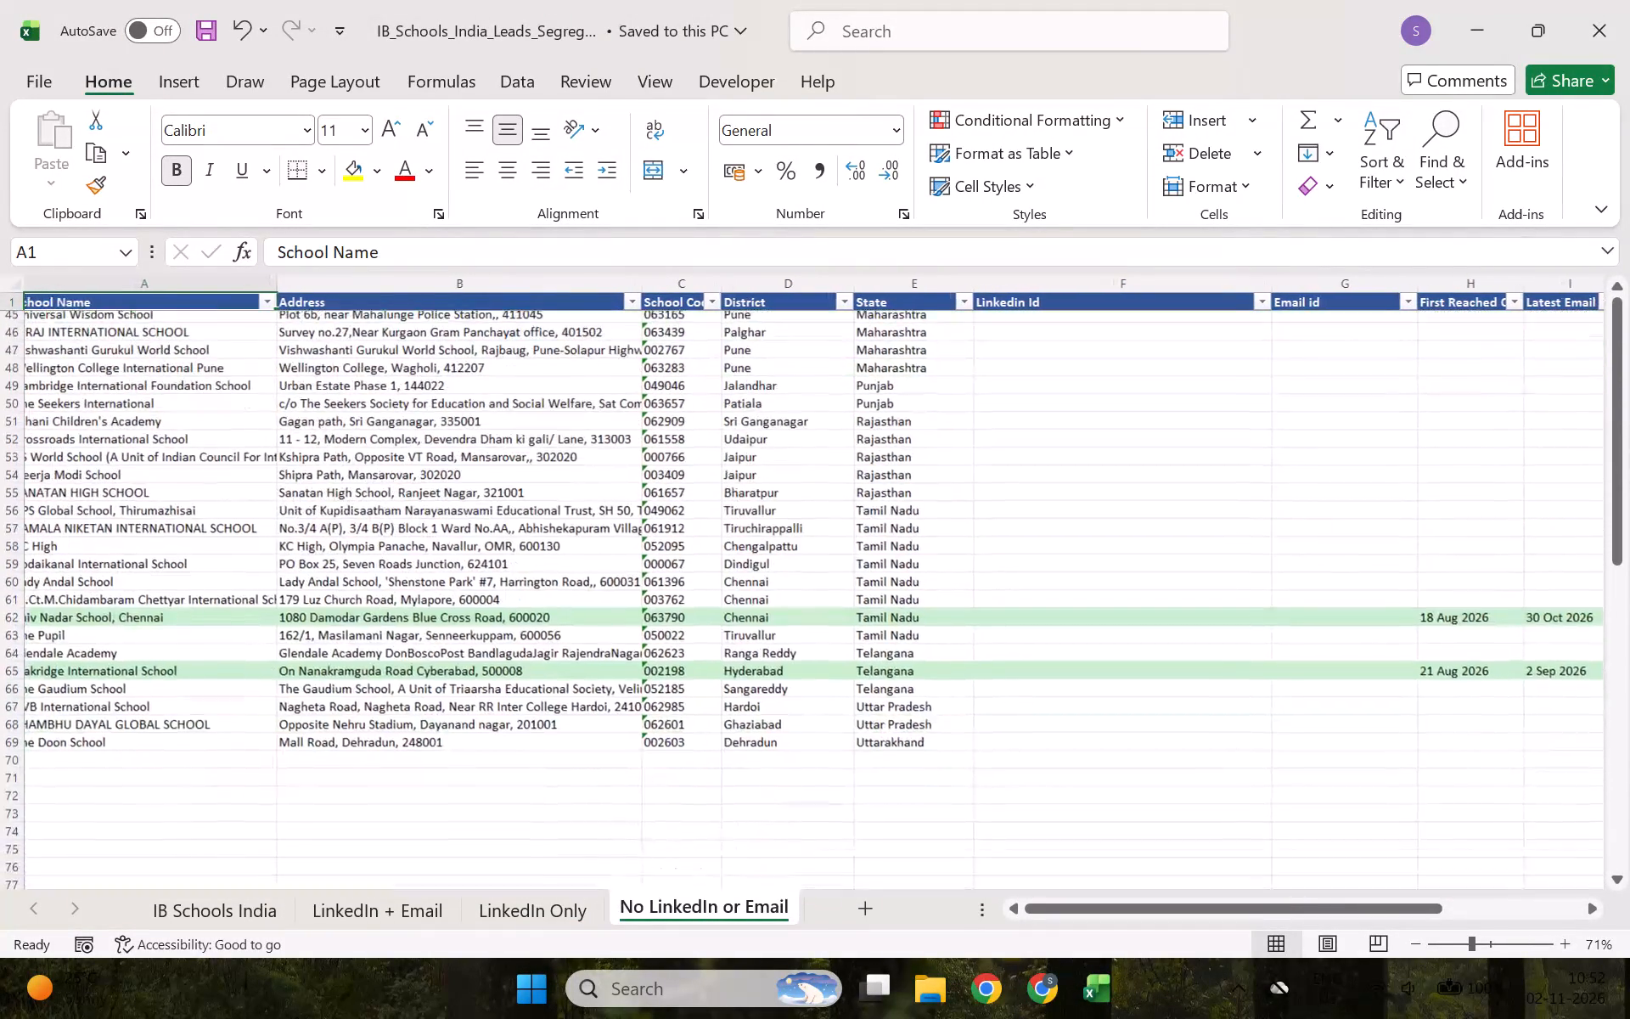
{"action": "scroll", "coordinate": [782, 726], "scroll_direction": "down", "scroll_amount": 2}
Go back to the LinkedIn + Email sheet and review the links, email ids and reach-out columns of all its leads.
{"action": "left_click", "coordinate": [508, 905]}
{"action": "left_click", "coordinate": [397, 903]}
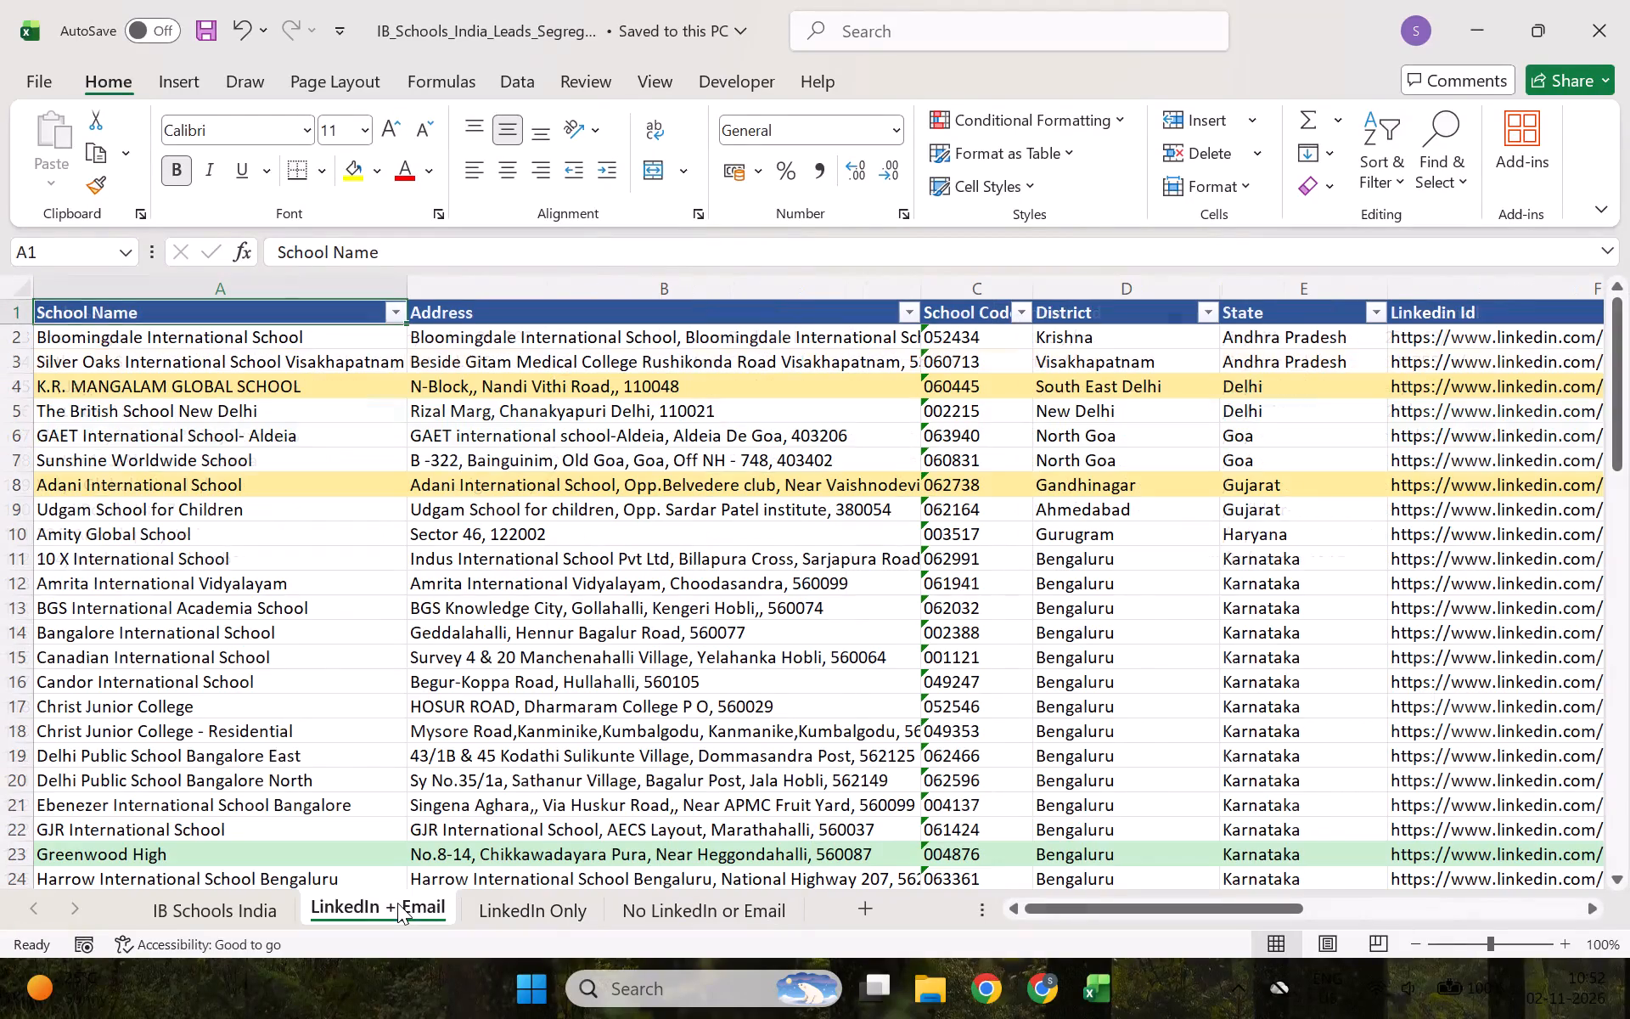
{"action": "scroll", "coordinate": [785, 616], "scroll_direction": "left", "scroll_amount": 3}
{"action": "scroll", "coordinate": [785, 616], "scroll_direction": "right", "scroll_amount": 1}
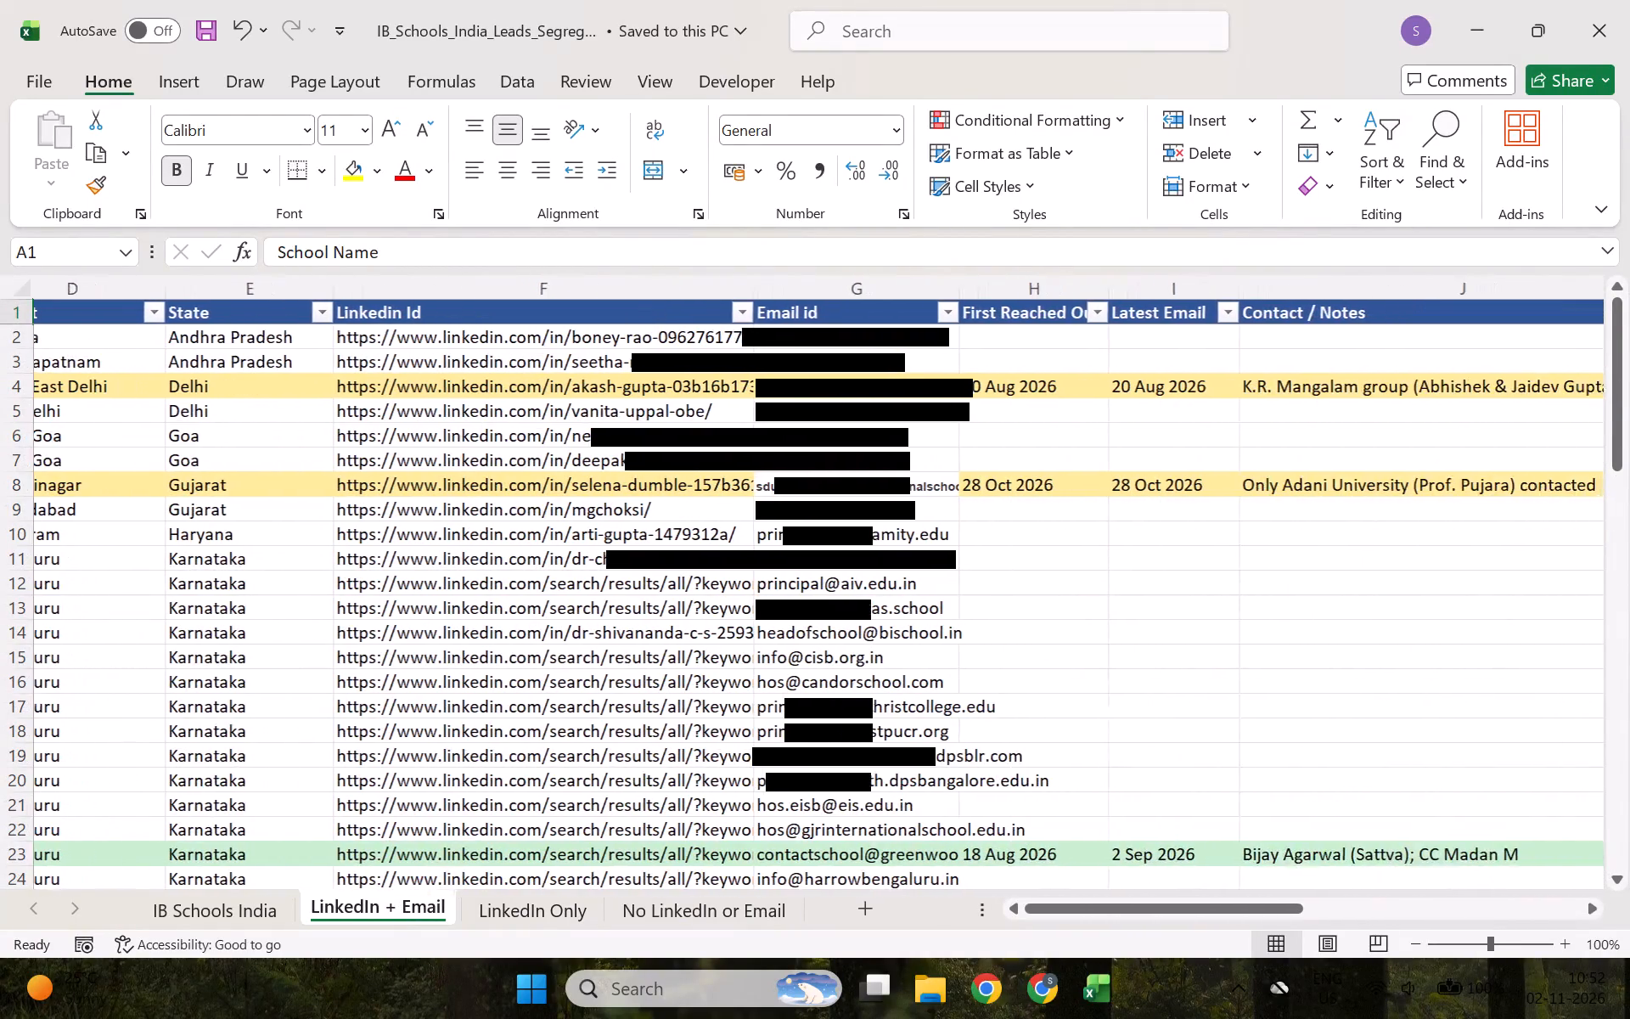
{"action": "scroll", "coordinate": [785, 616], "scroll_direction": "right", "scroll_amount": 2}
{"action": "scroll", "coordinate": [785, 616], "scroll_direction": "down", "scroll_amount": 1}
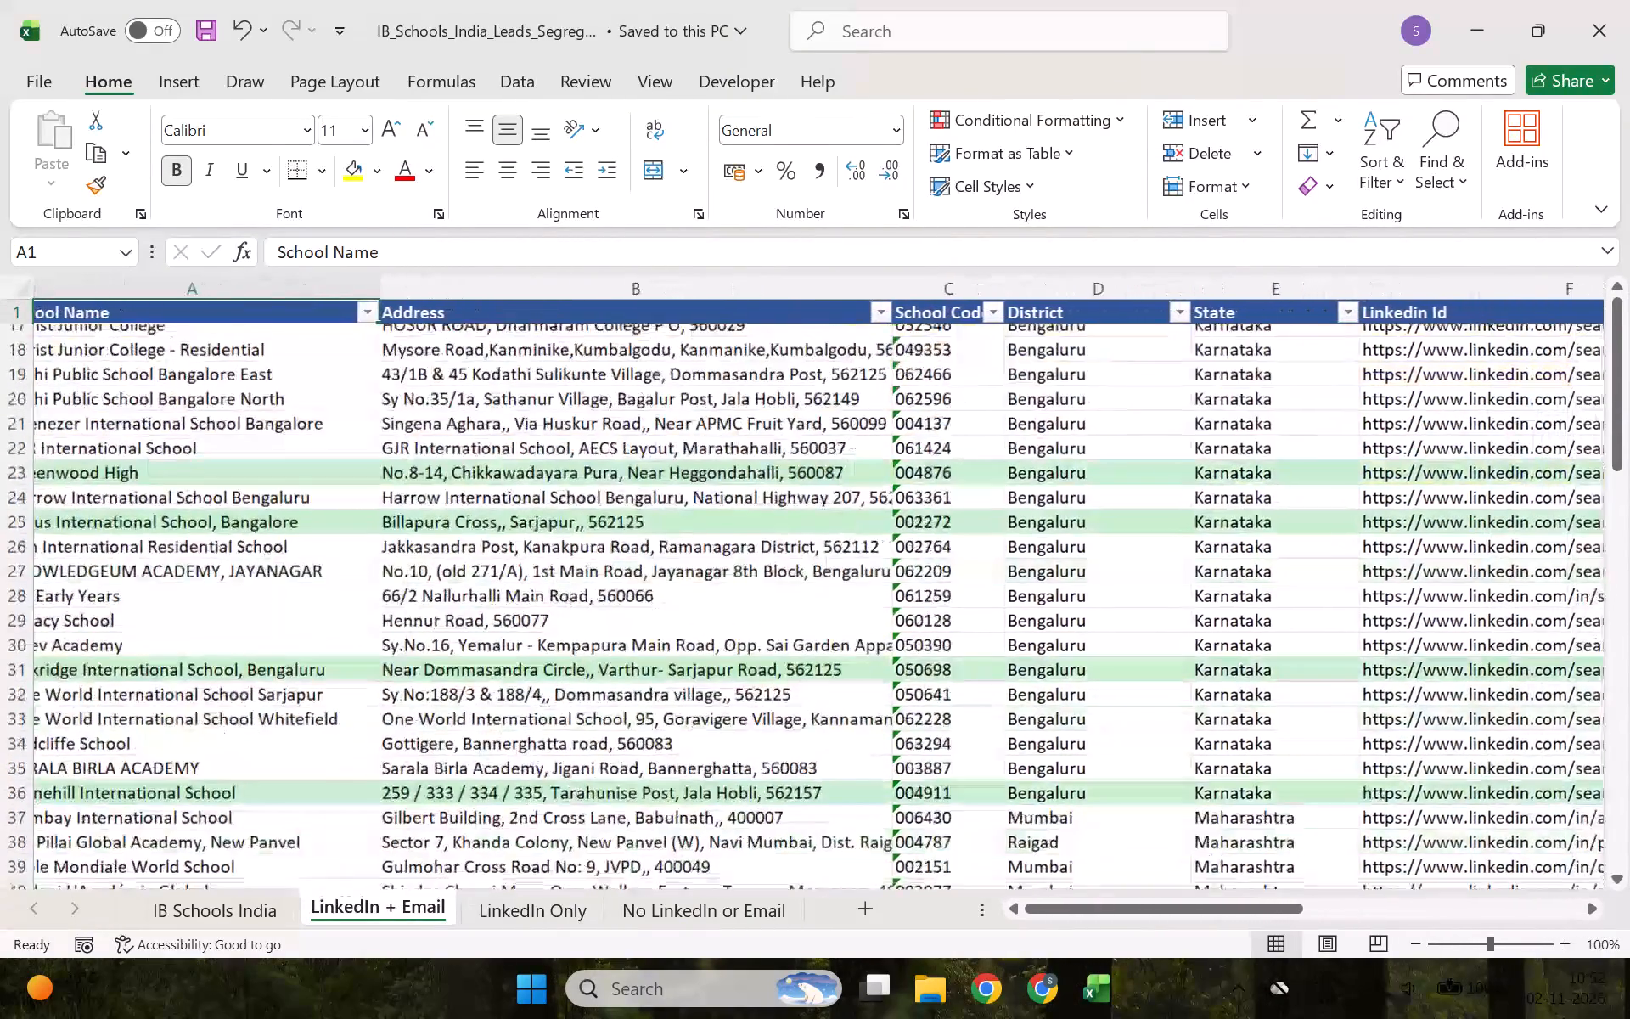
{"action": "scroll", "coordinate": [785, 616], "scroll_direction": "down", "scroll_amount": 5}
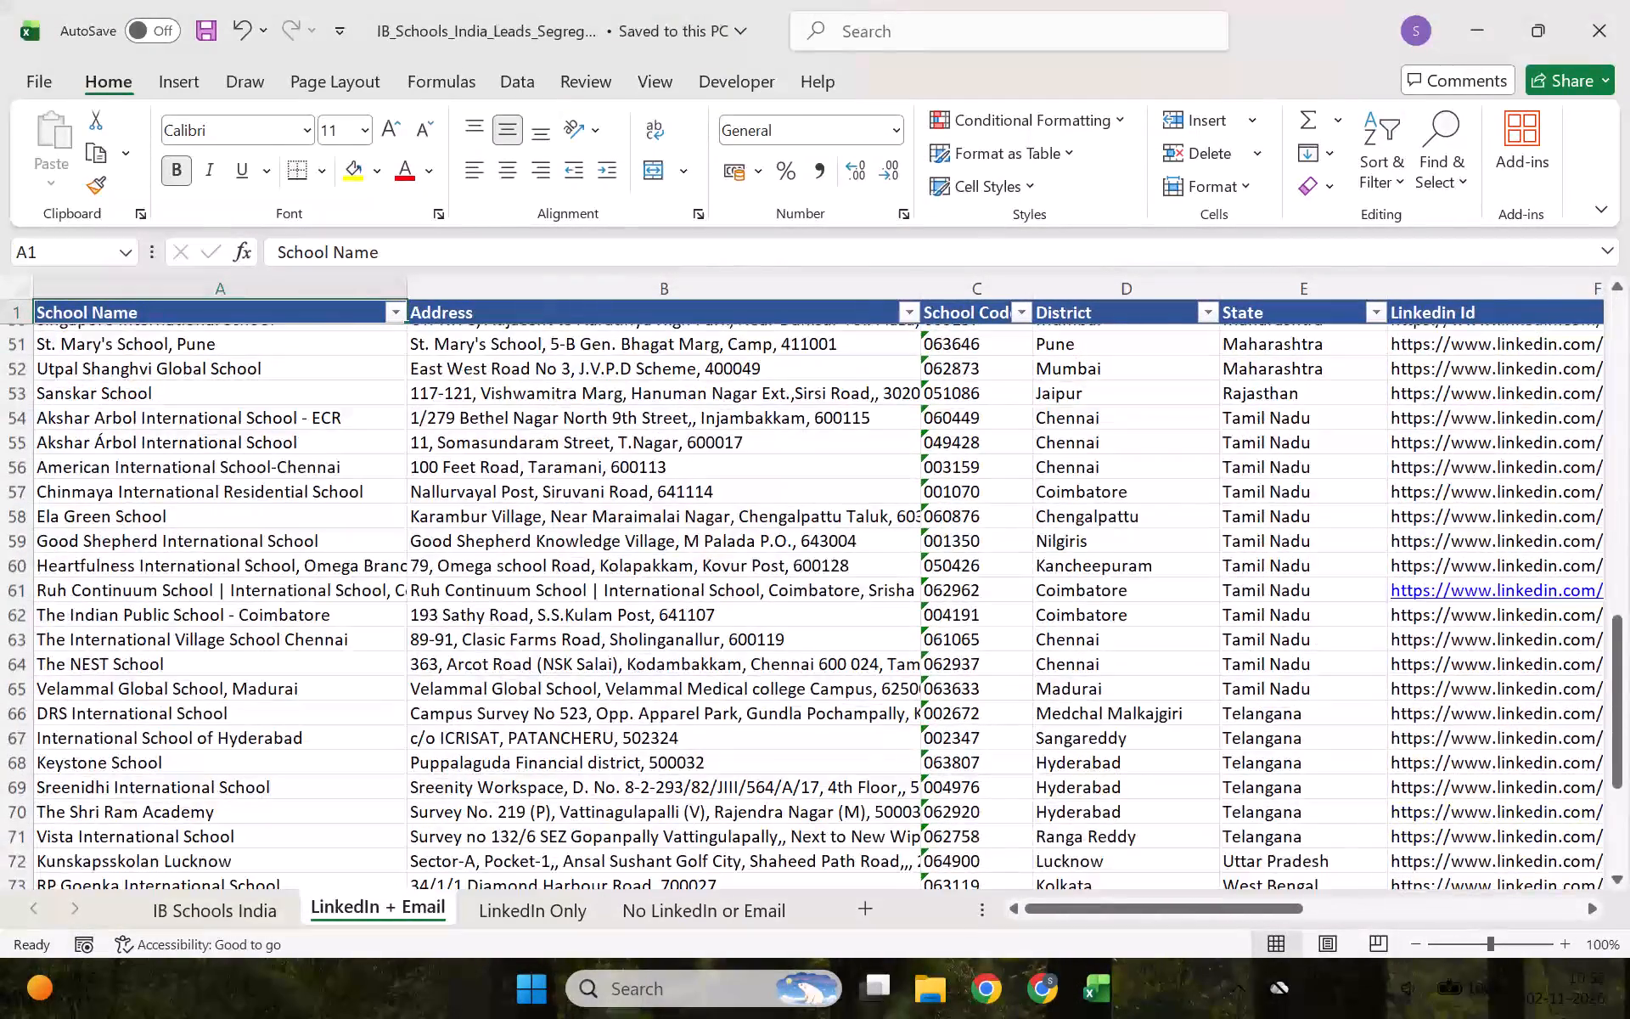
{"action": "scroll", "coordinate": [785, 616], "scroll_direction": "down", "scroll_amount": 2}
{"action": "scroll", "coordinate": [785, 616], "scroll_direction": "up", "scroll_amount": 2}
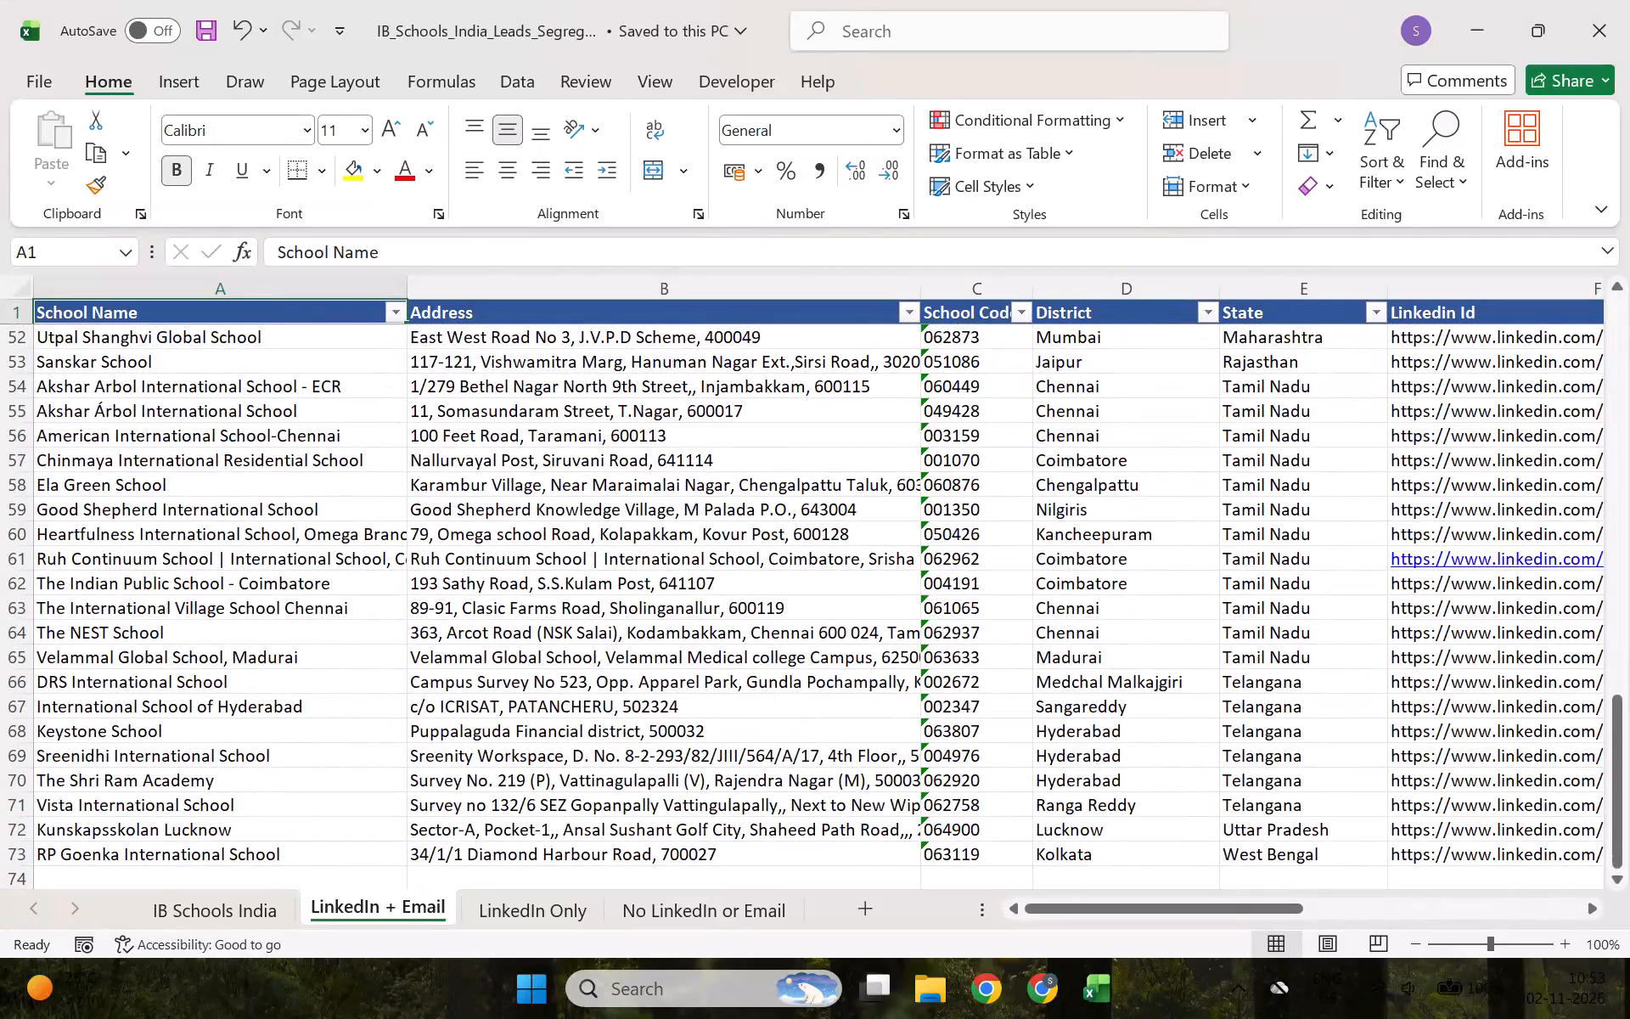
{"action": "scroll", "coordinate": [785, 616], "scroll_direction": "up", "scroll_amount": 1}
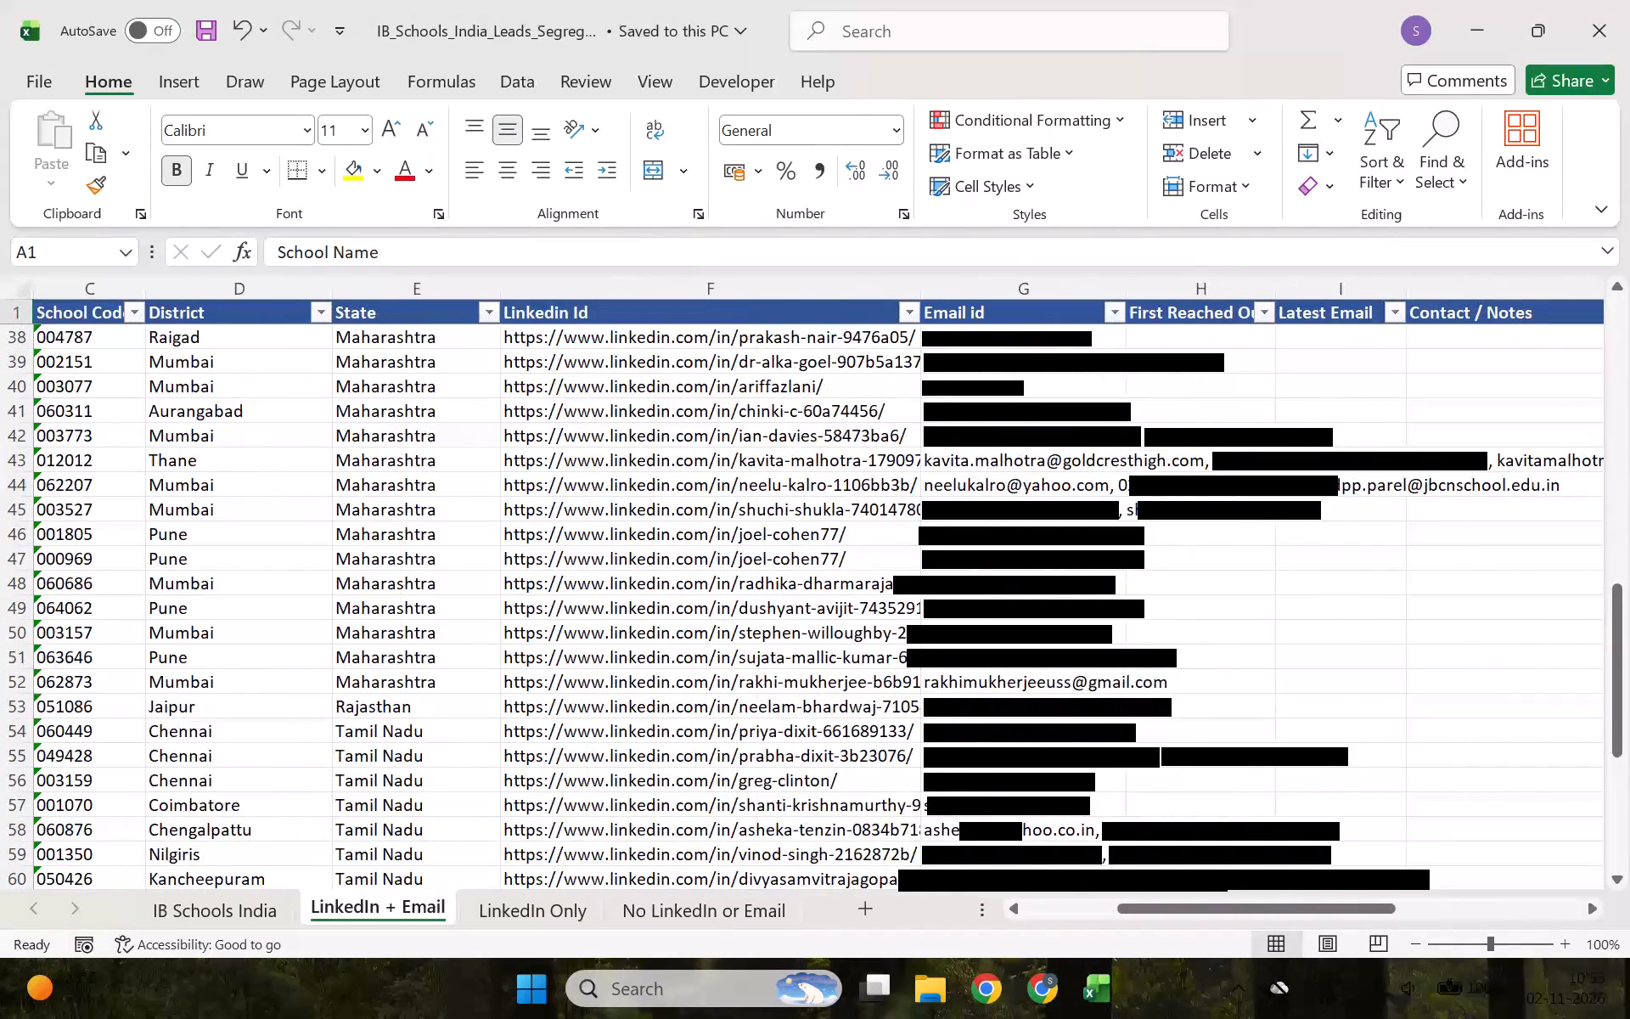
{"action": "scroll", "coordinate": [785, 616], "scroll_direction": "up", "scroll_amount": 10}
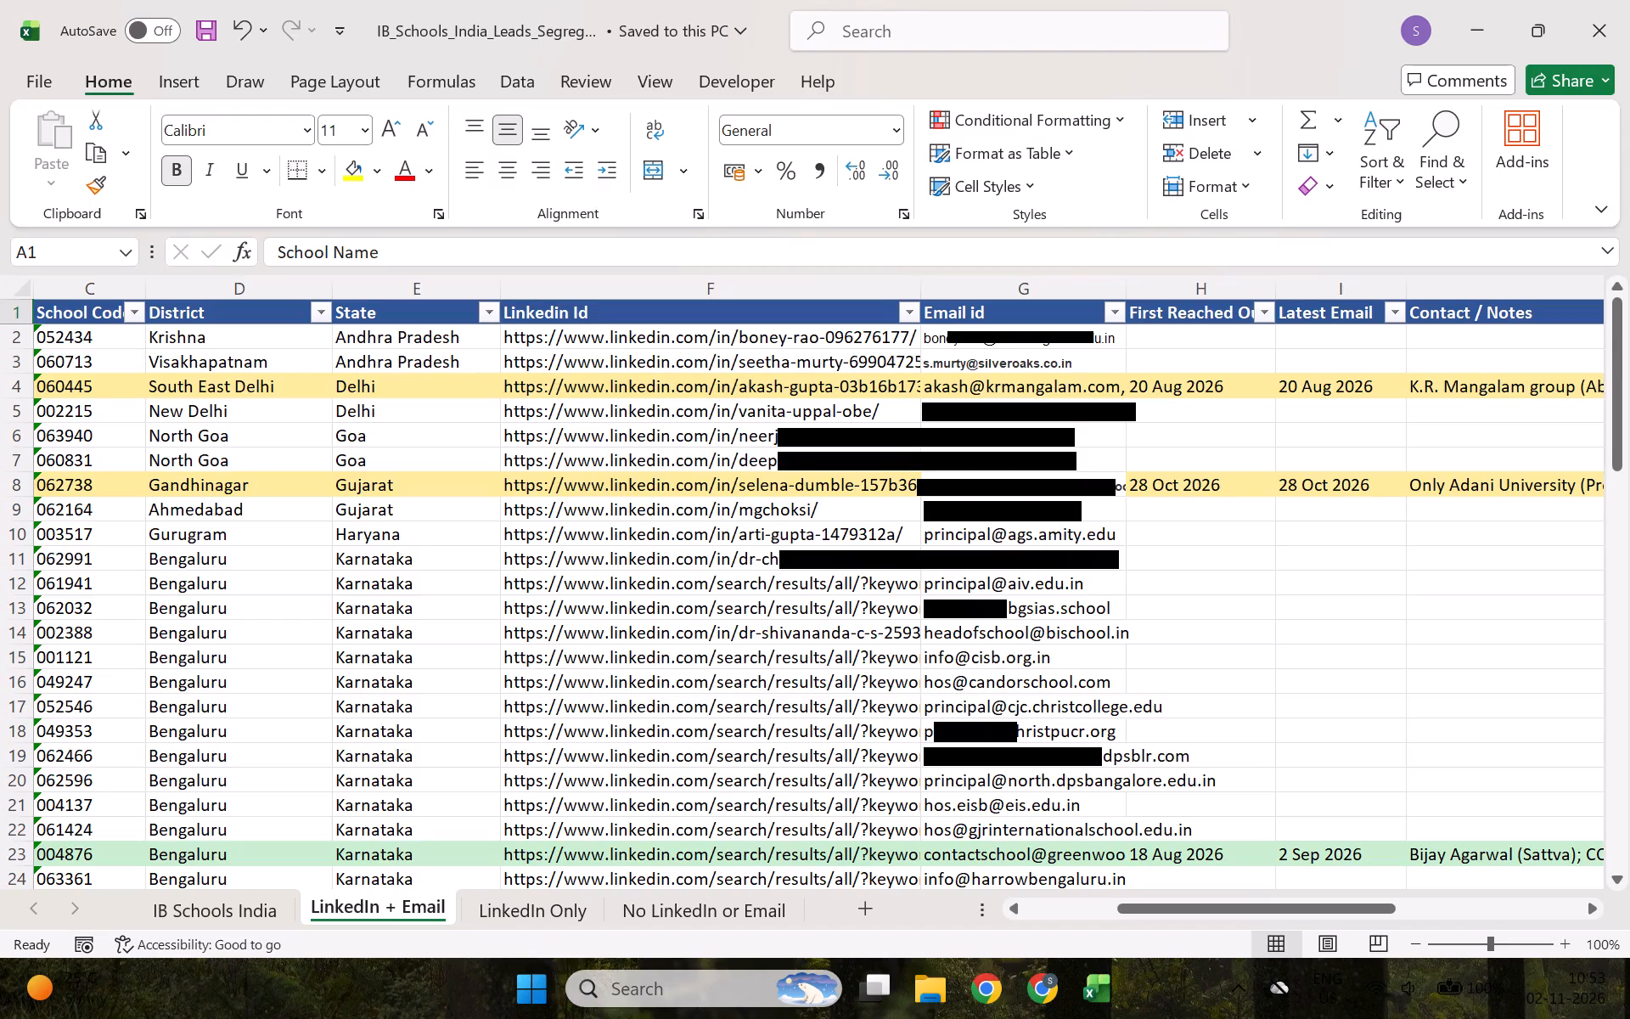
Copy the LinkedIn link in the Amity Global School row of the LinkedIn + Email sheet.
{"action": "left_click", "coordinate": [680, 536]}
{"action": "key", "text": "ctrl+c"}
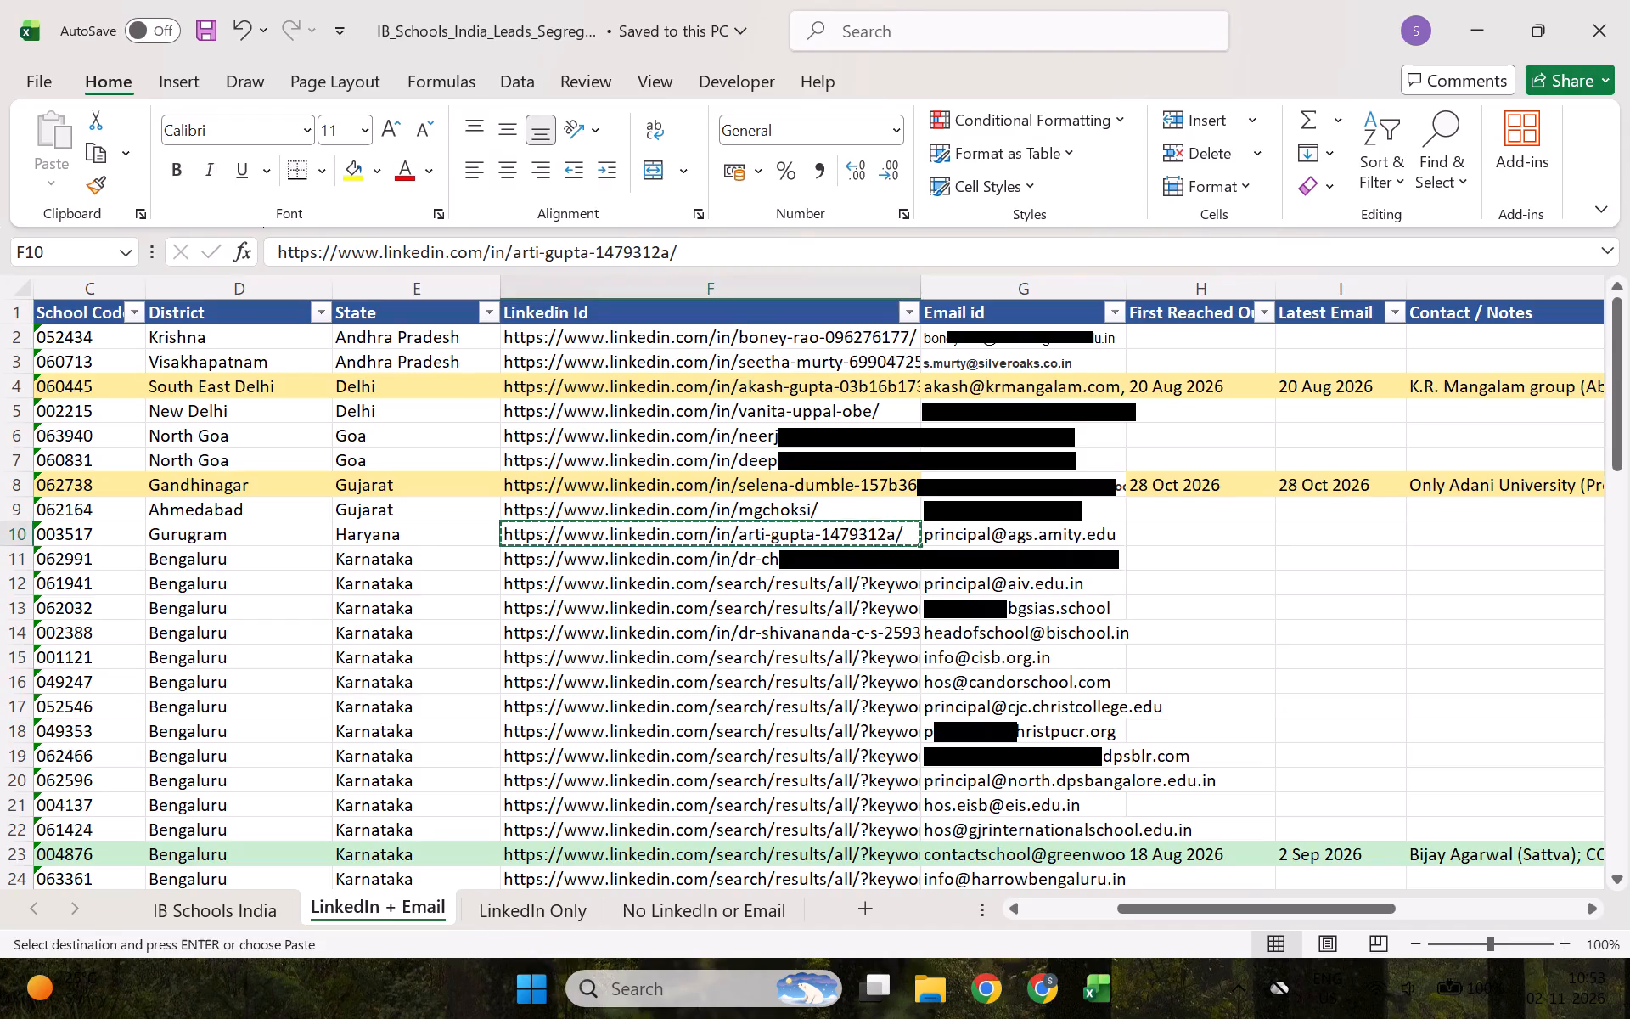
Switch to the older IB_Schools_India_Outreach_Status workbook and close it.
{"action": "key", "text": "alt+Tab"}
{"action": "key", "text": "alt+Tab"}
{"action": "key", "text": "alt+Tab"}
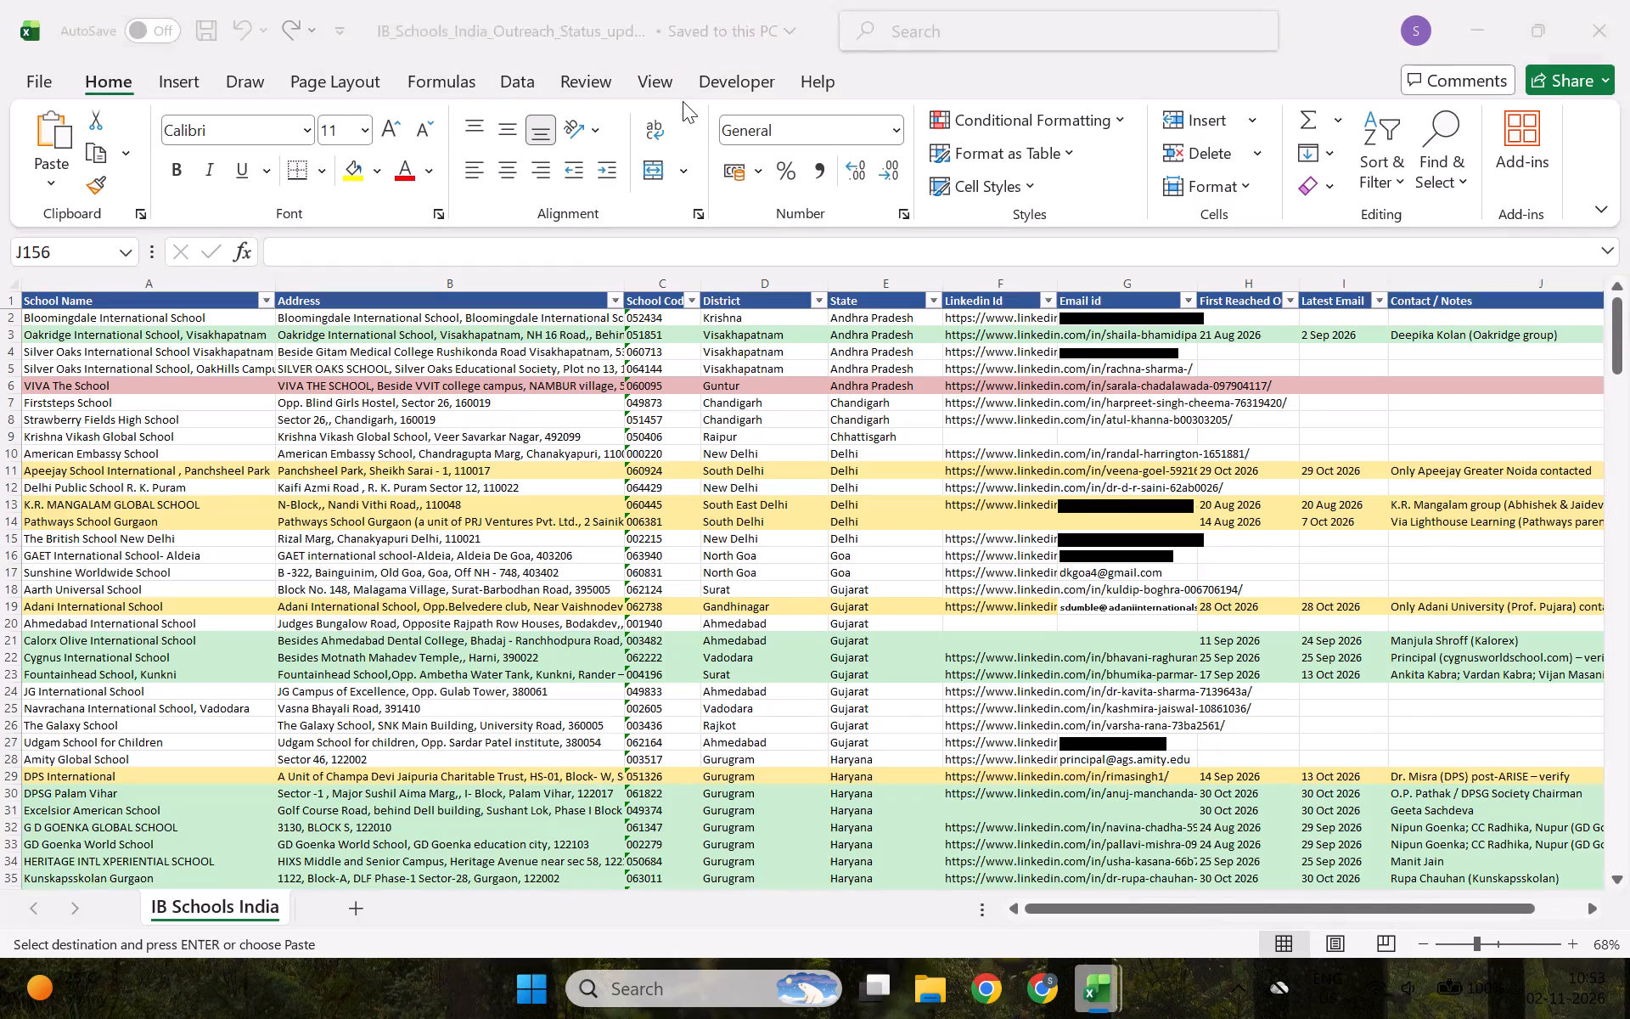
{"action": "left_click", "coordinate": [1627, 0]}
Switch to Chrome and delete the "IB schools – finish" tab group.
{"action": "key", "text": "alt+Tab"}
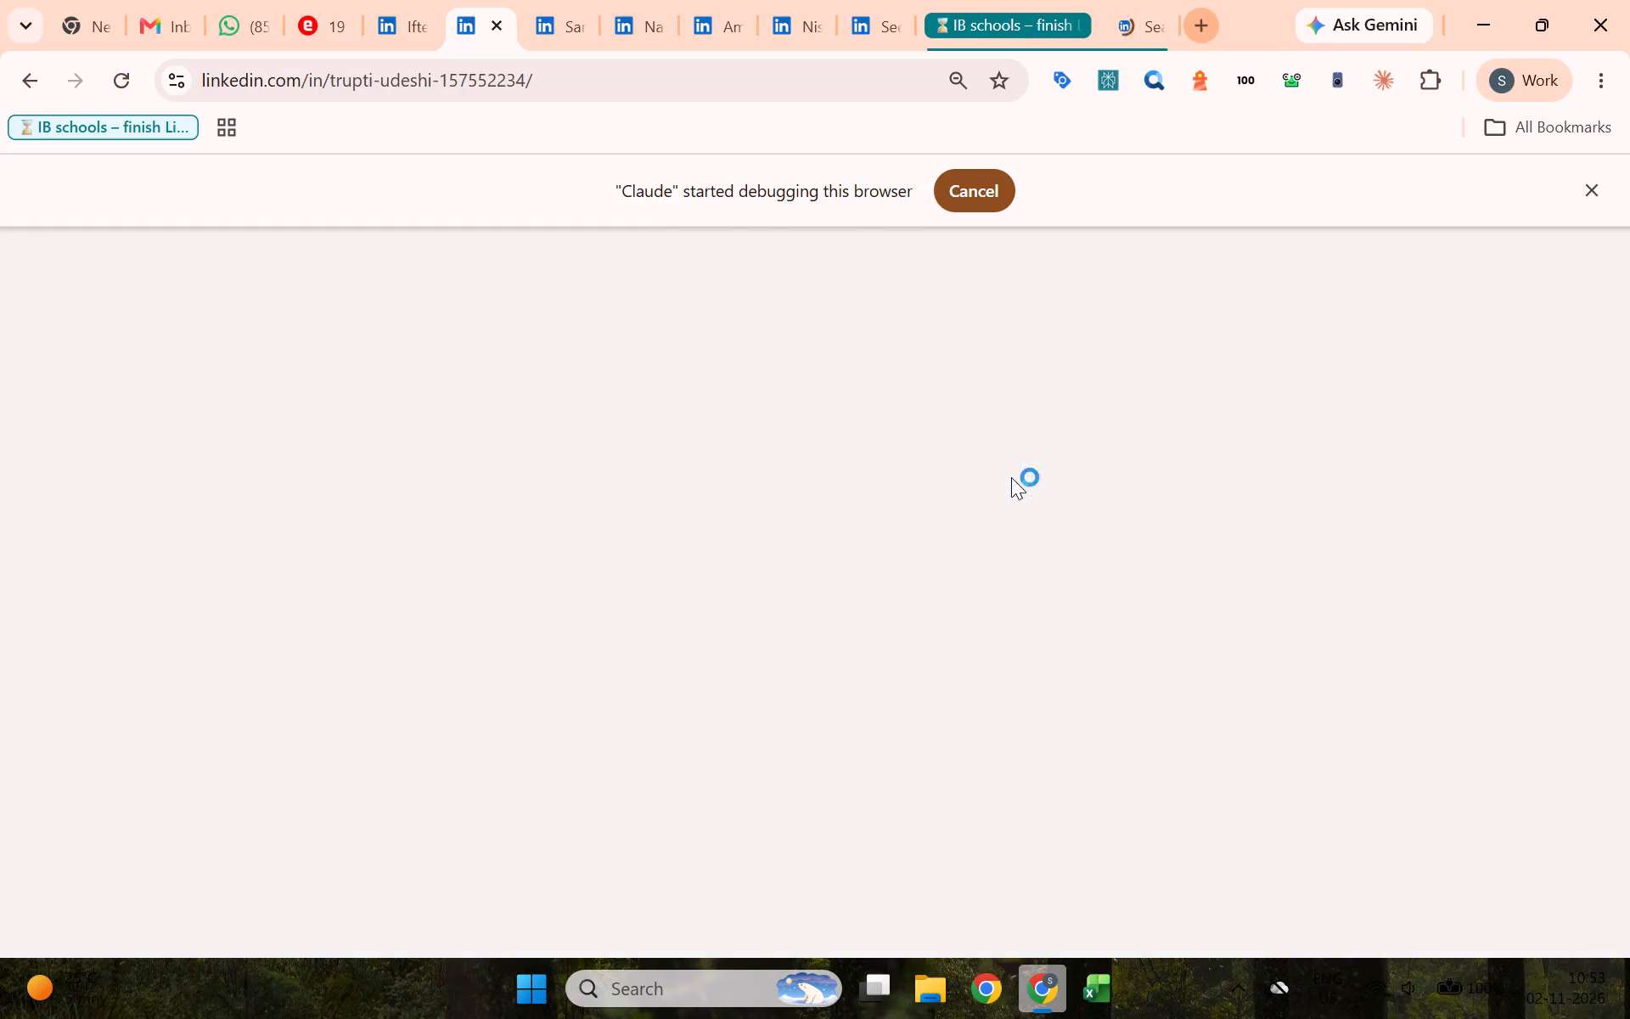
{"action": "left_click", "coordinate": [560, 12]}
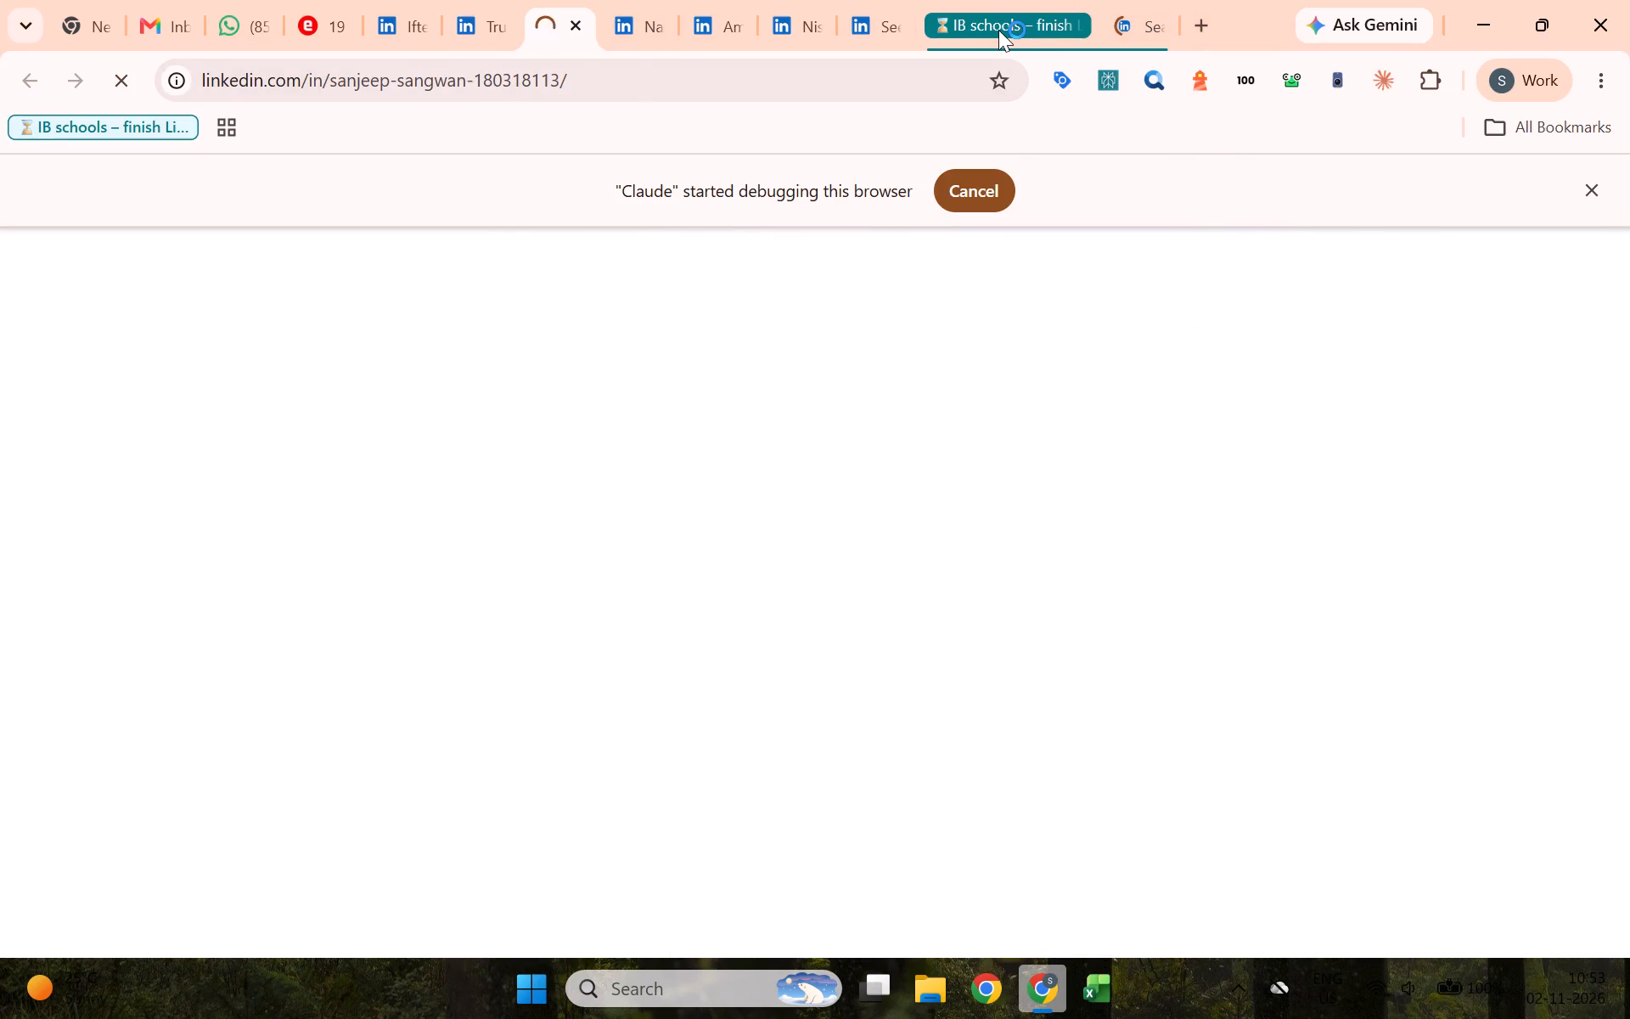
{"action": "right_click", "coordinate": [998, 30]}
{"action": "left_click", "coordinate": [1001, 381]}
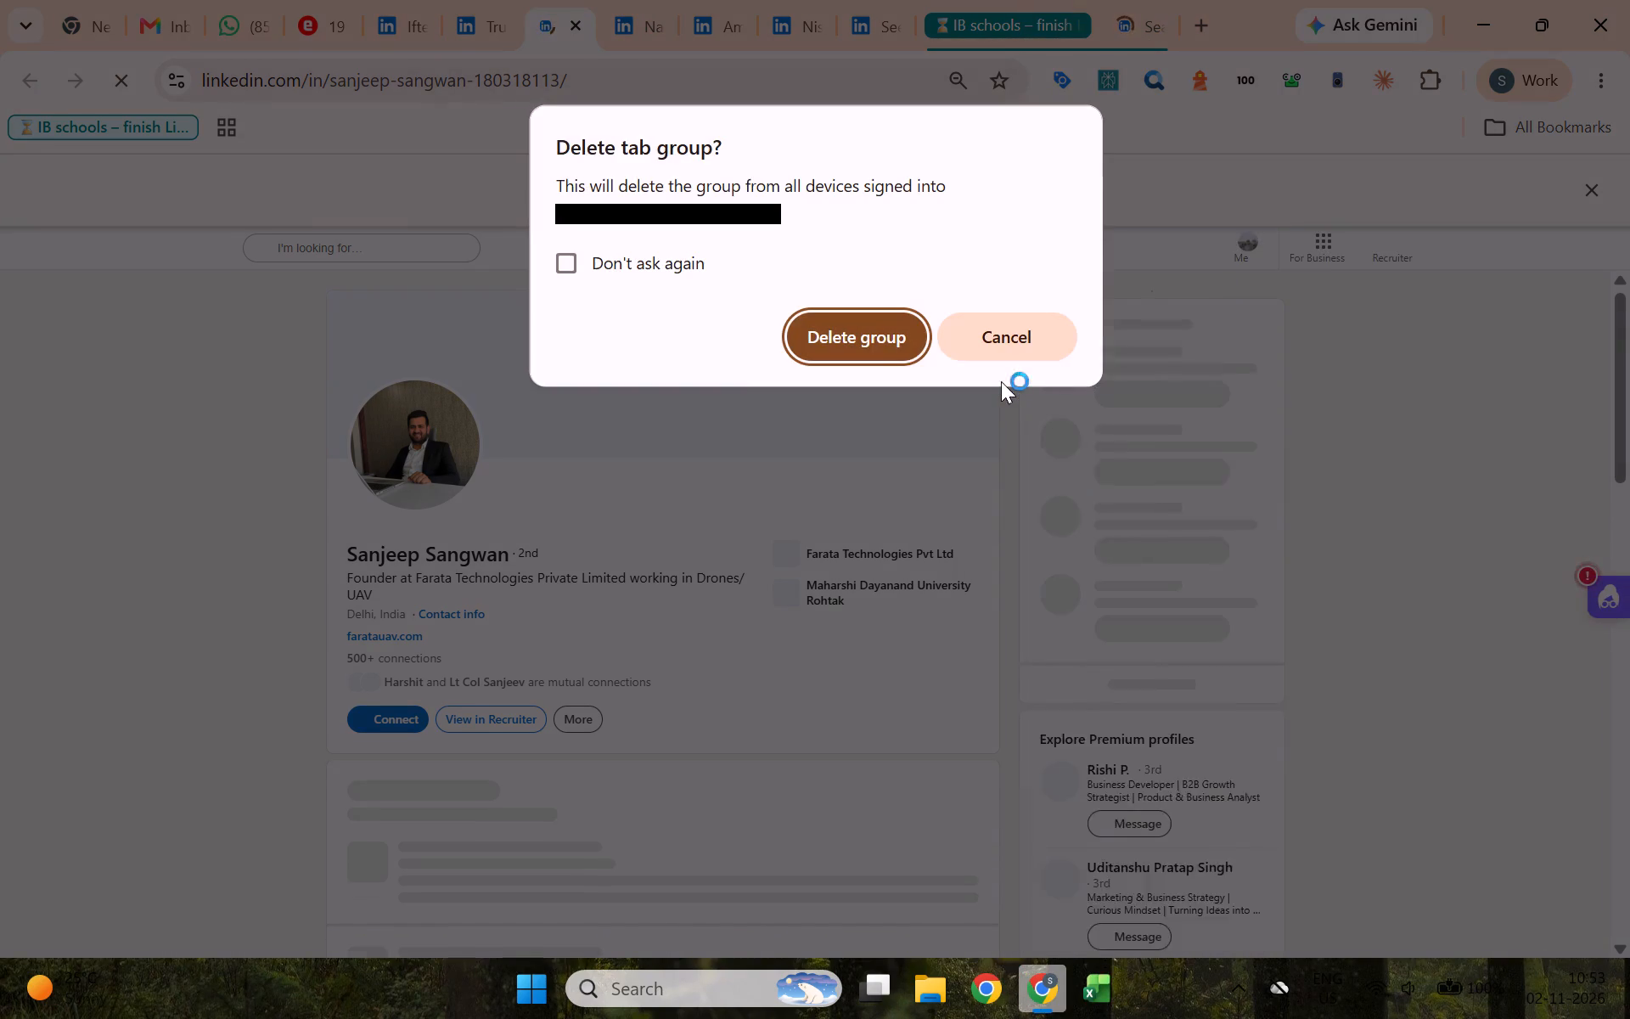
{"action": "left_click", "coordinate": [890, 344]}
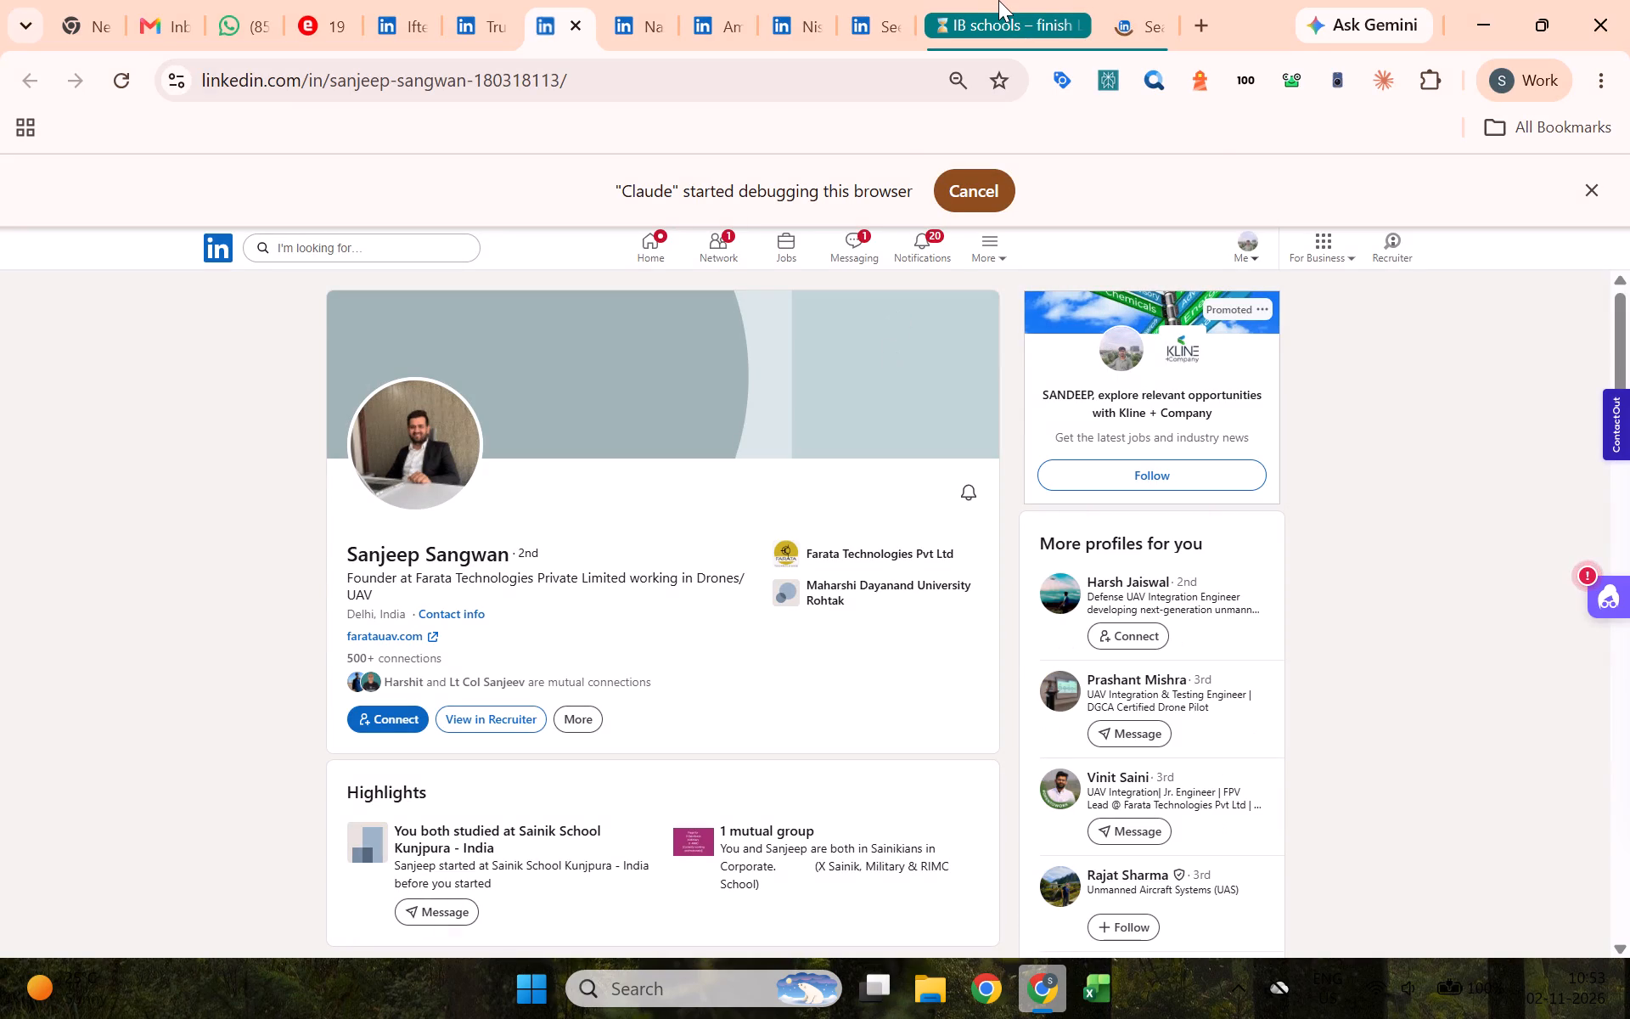
Launch Kiro from the recent apps in Windows search.
{"action": "left_click", "coordinate": [707, 969]}
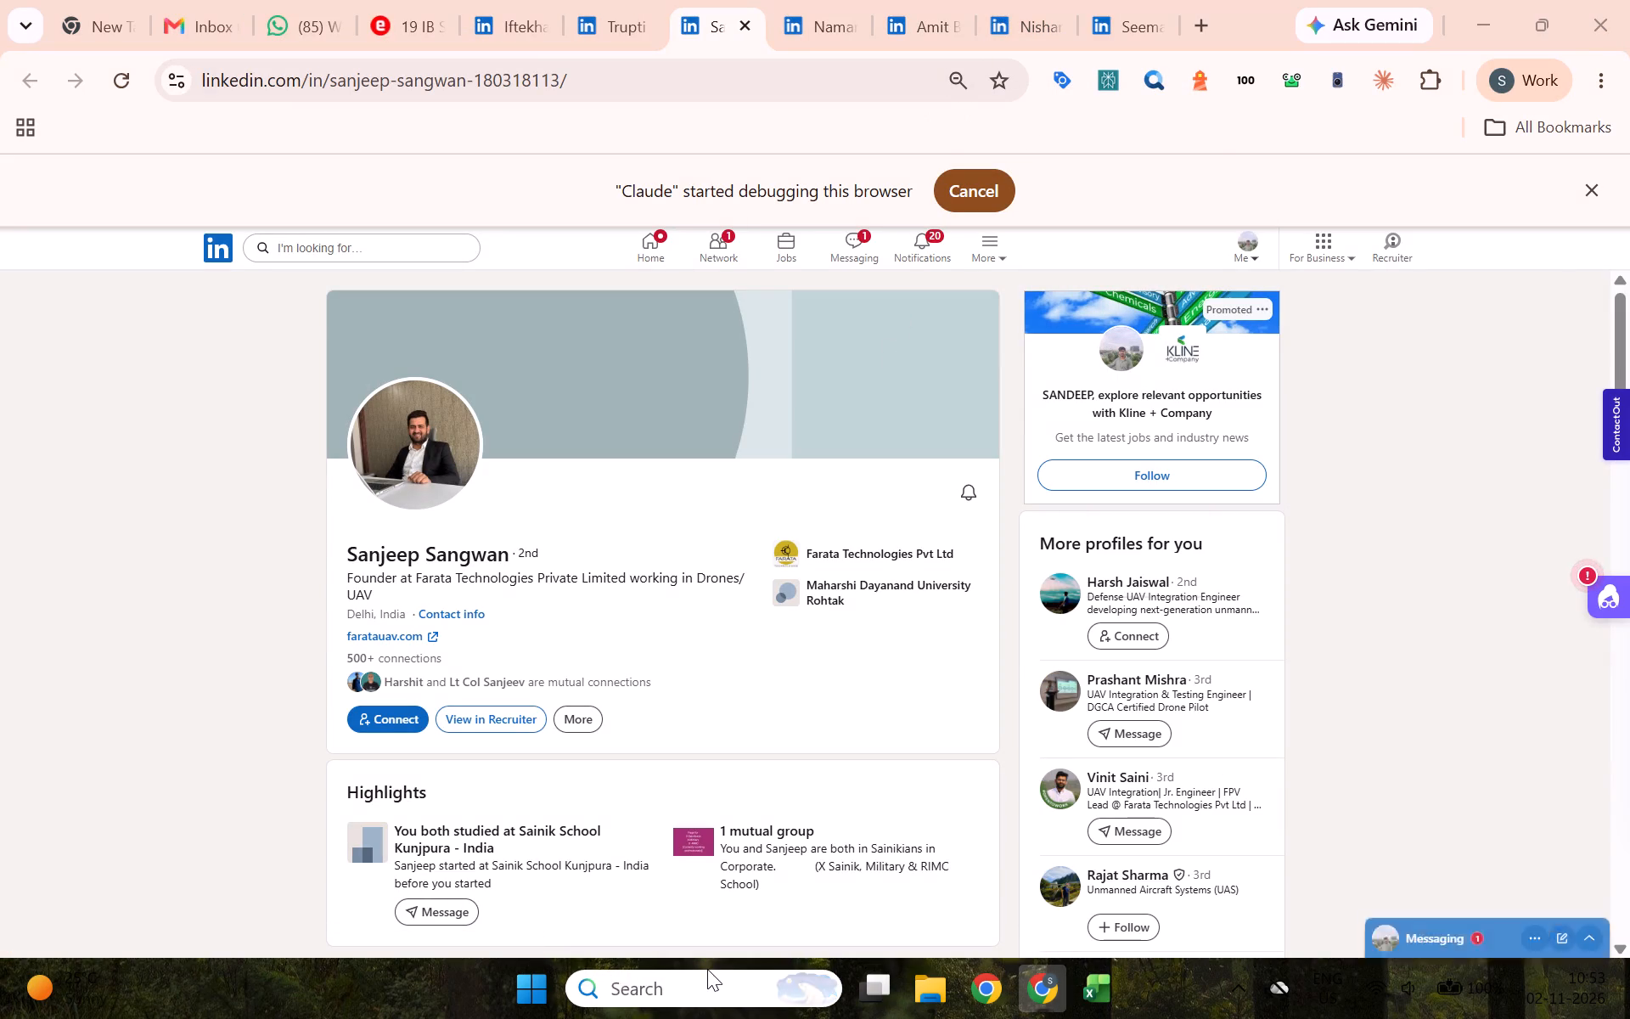
{"action": "left_click", "coordinate": [651, 204]}
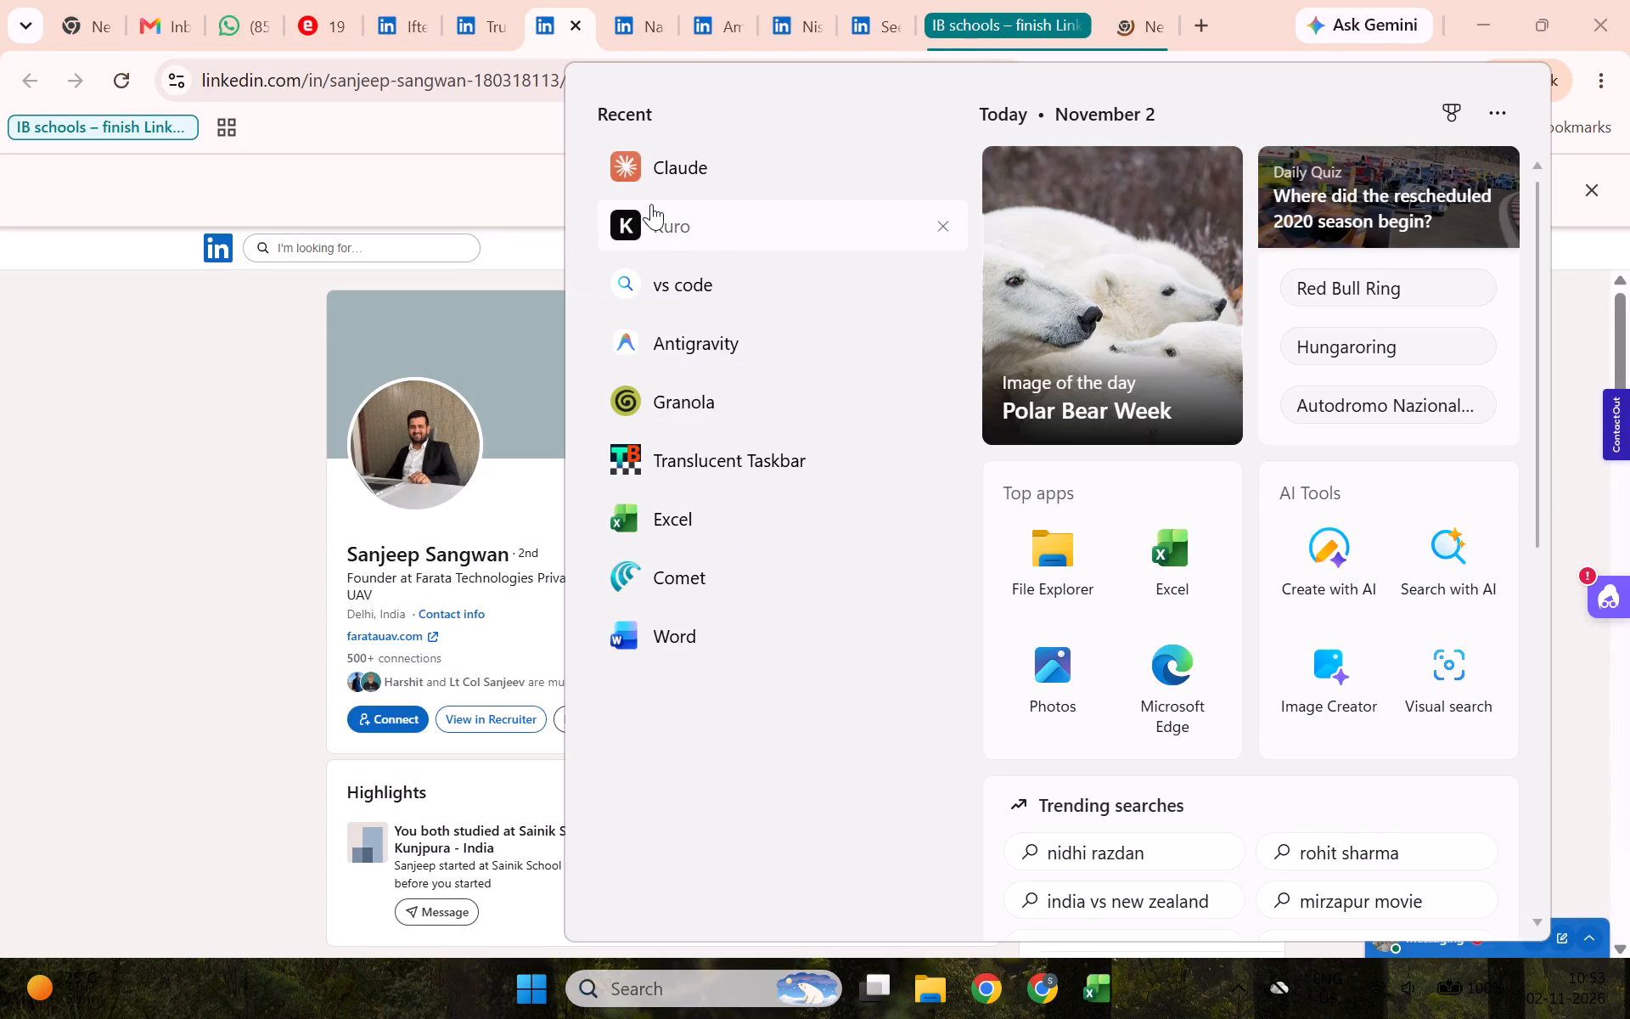
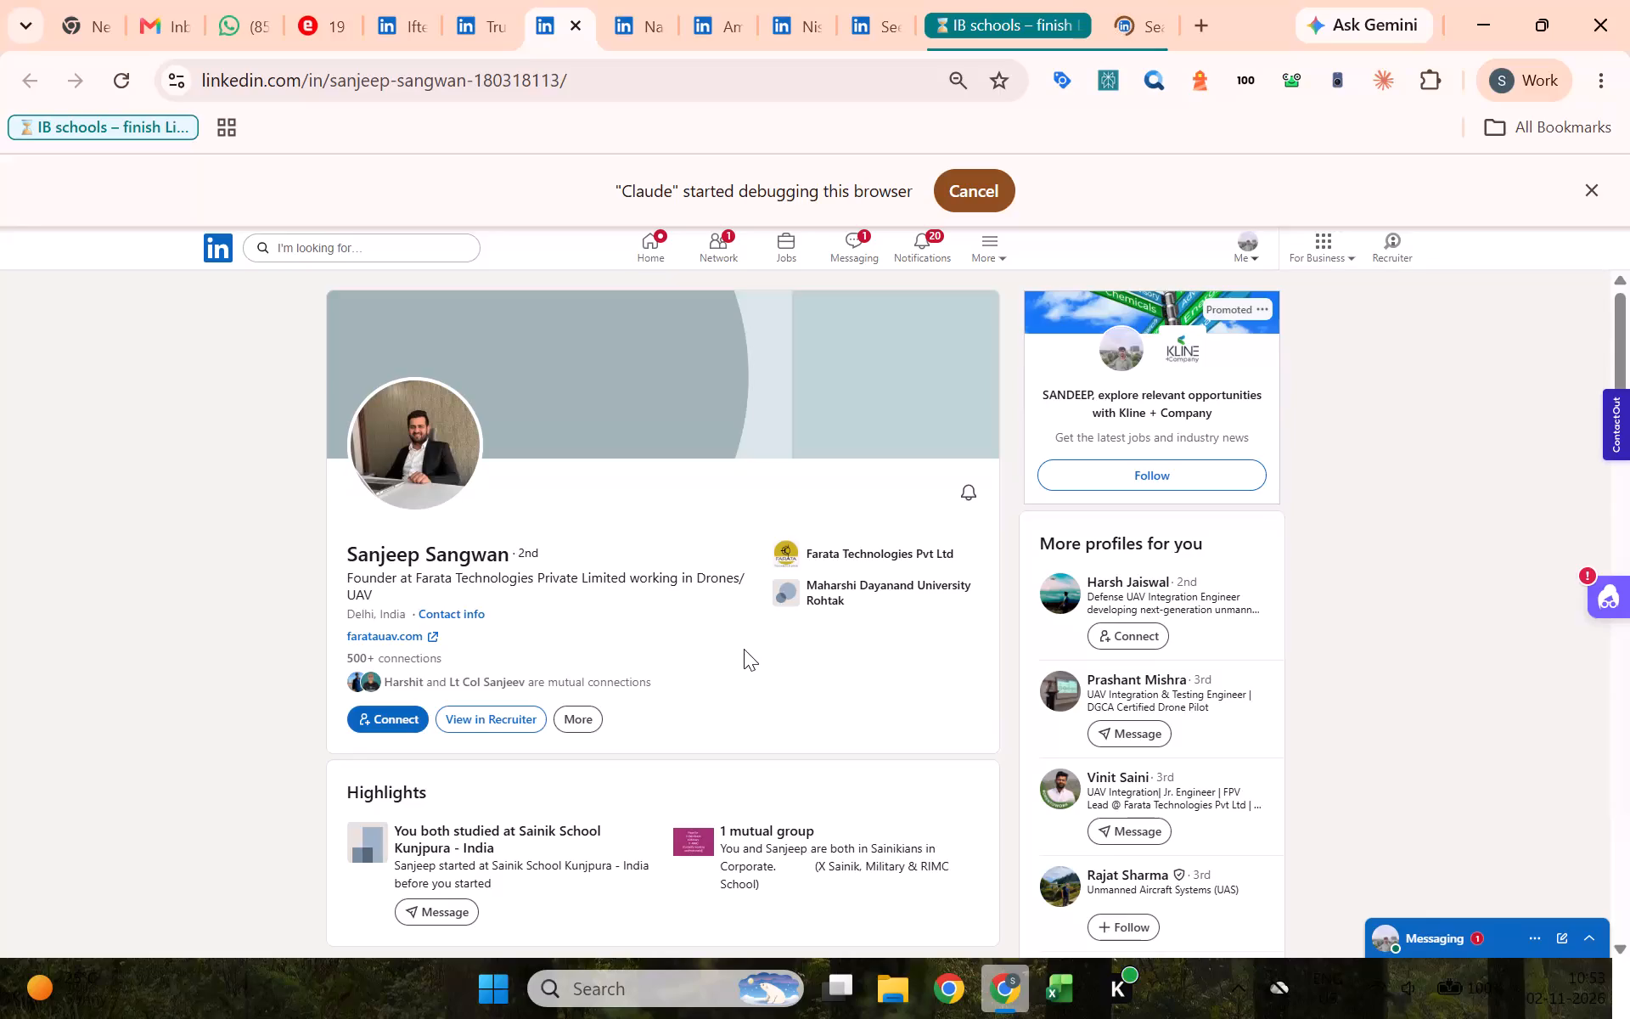
Delete the "IB schools – finish LinkedIn lookups" tab group and confirm its removal from all signed-in devices.
{"action": "right_click", "coordinate": [968, 28]}
{"action": "left_click", "coordinate": [996, 384]}
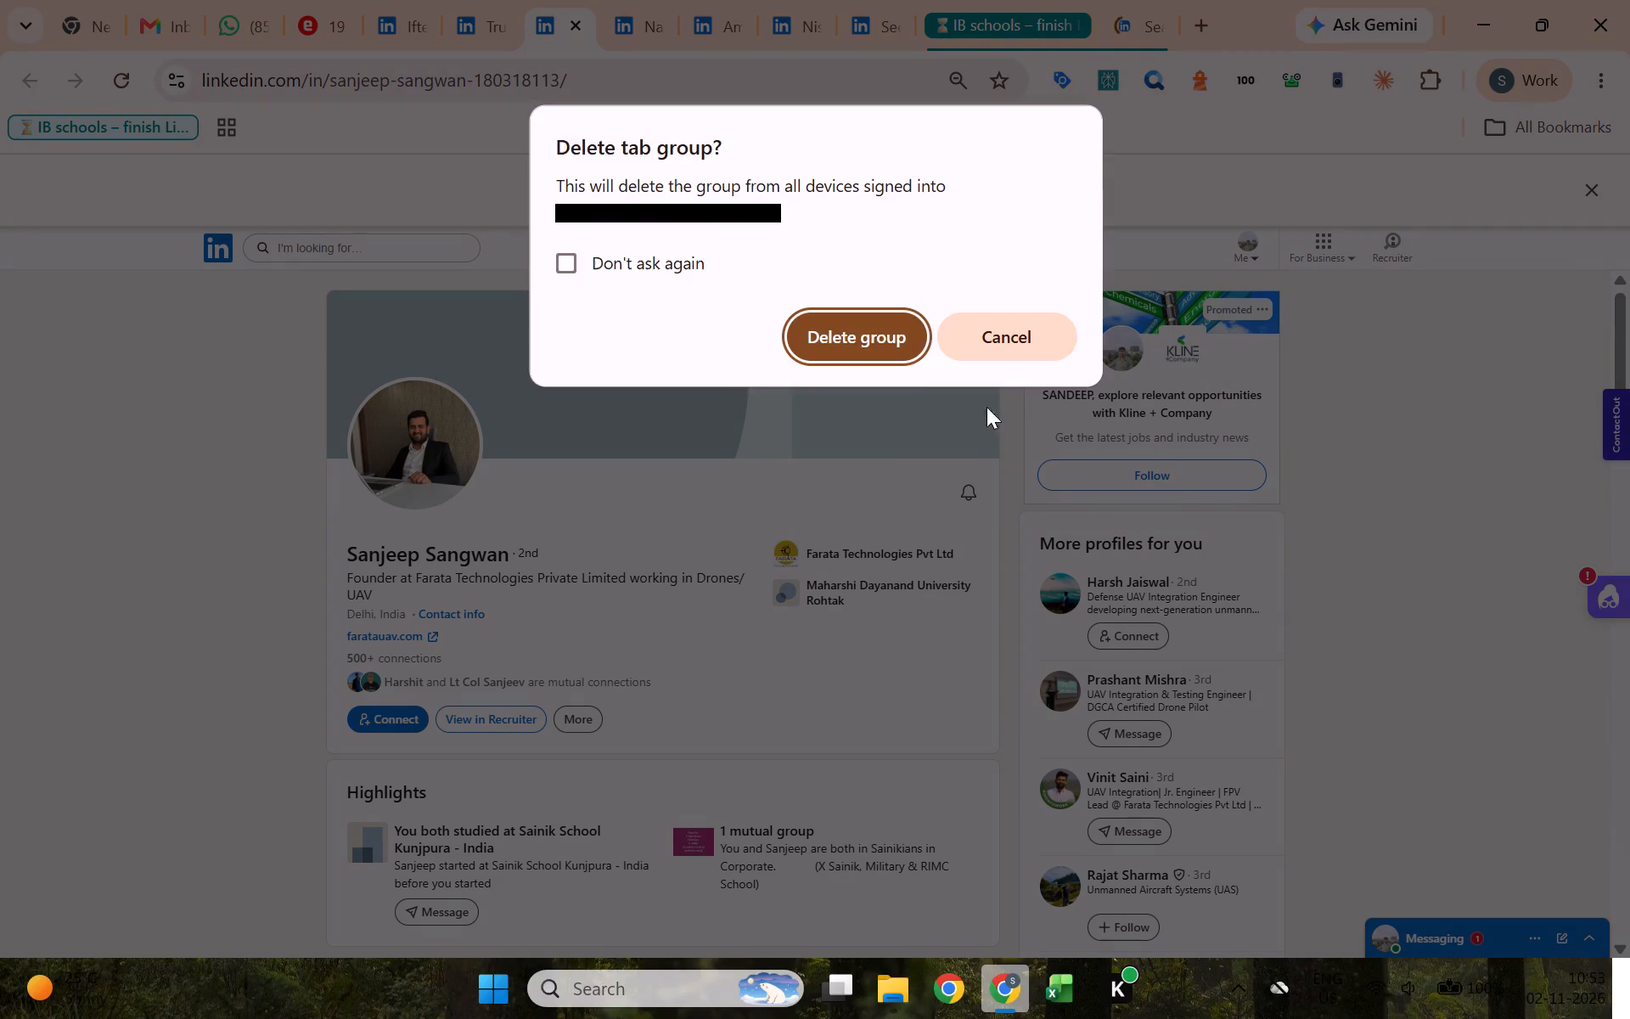
{"action": "left_click", "coordinate": [866, 344]}
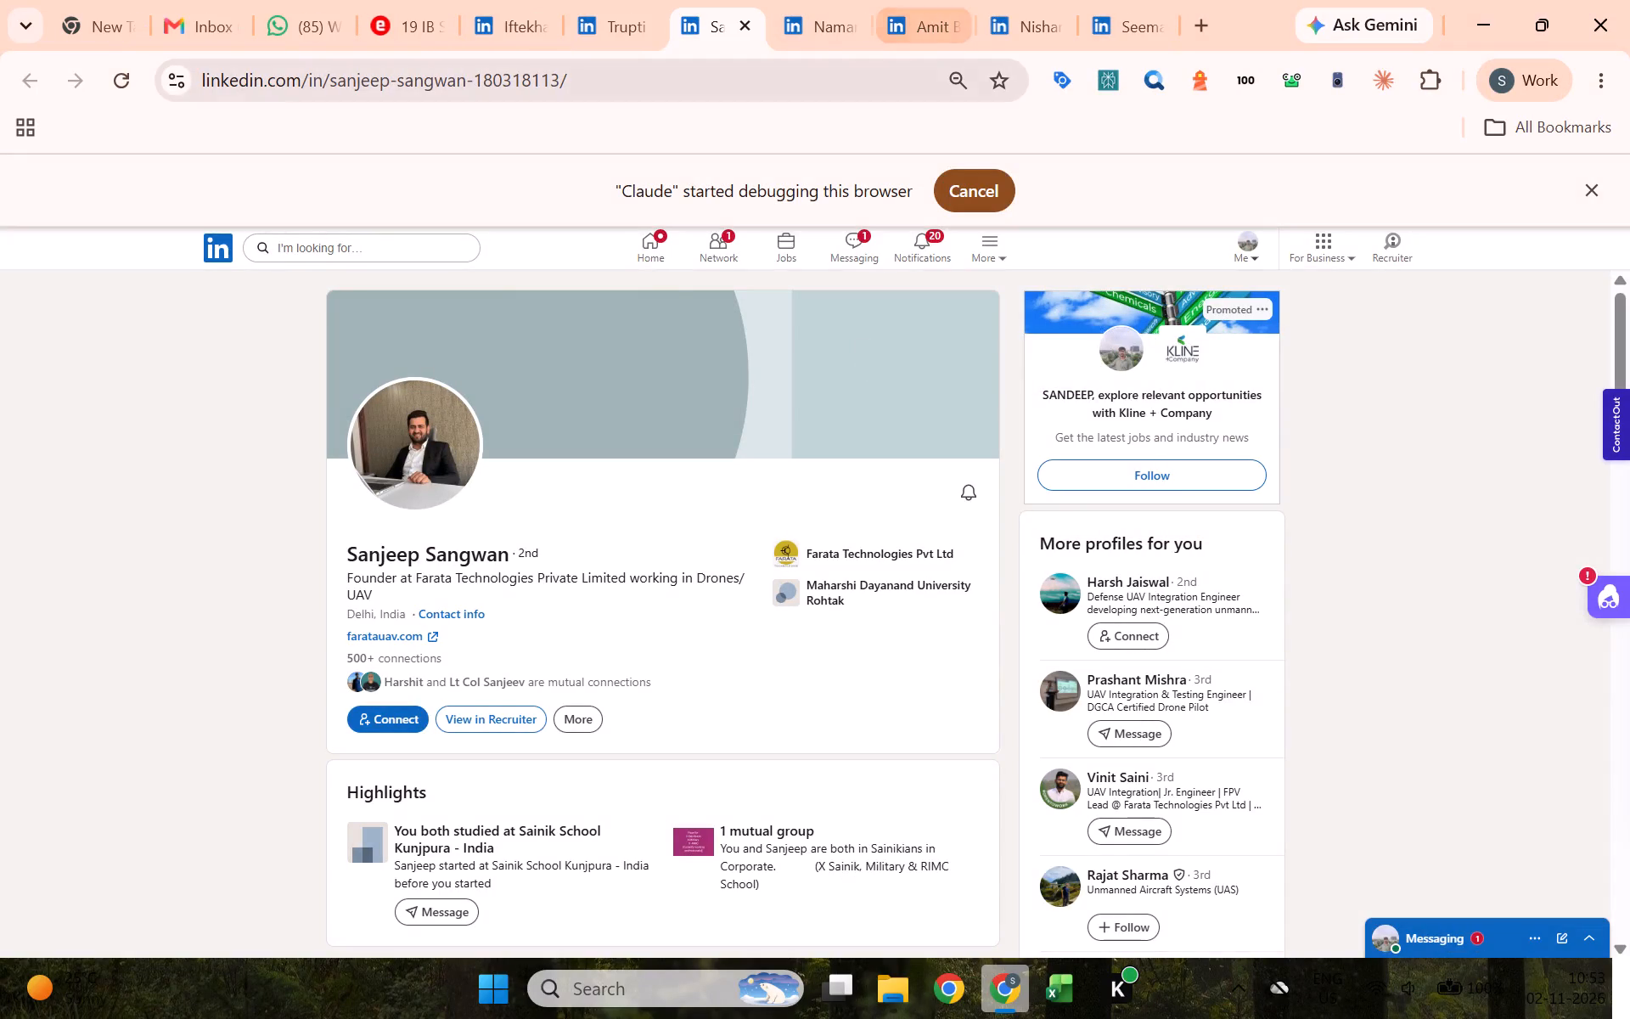
Close the LinkedIn profile tab of The American Embassy School's high school principal.
{"action": "left_click", "coordinate": [549, 1]}
{"action": "left_click", "coordinate": [543, 22]}
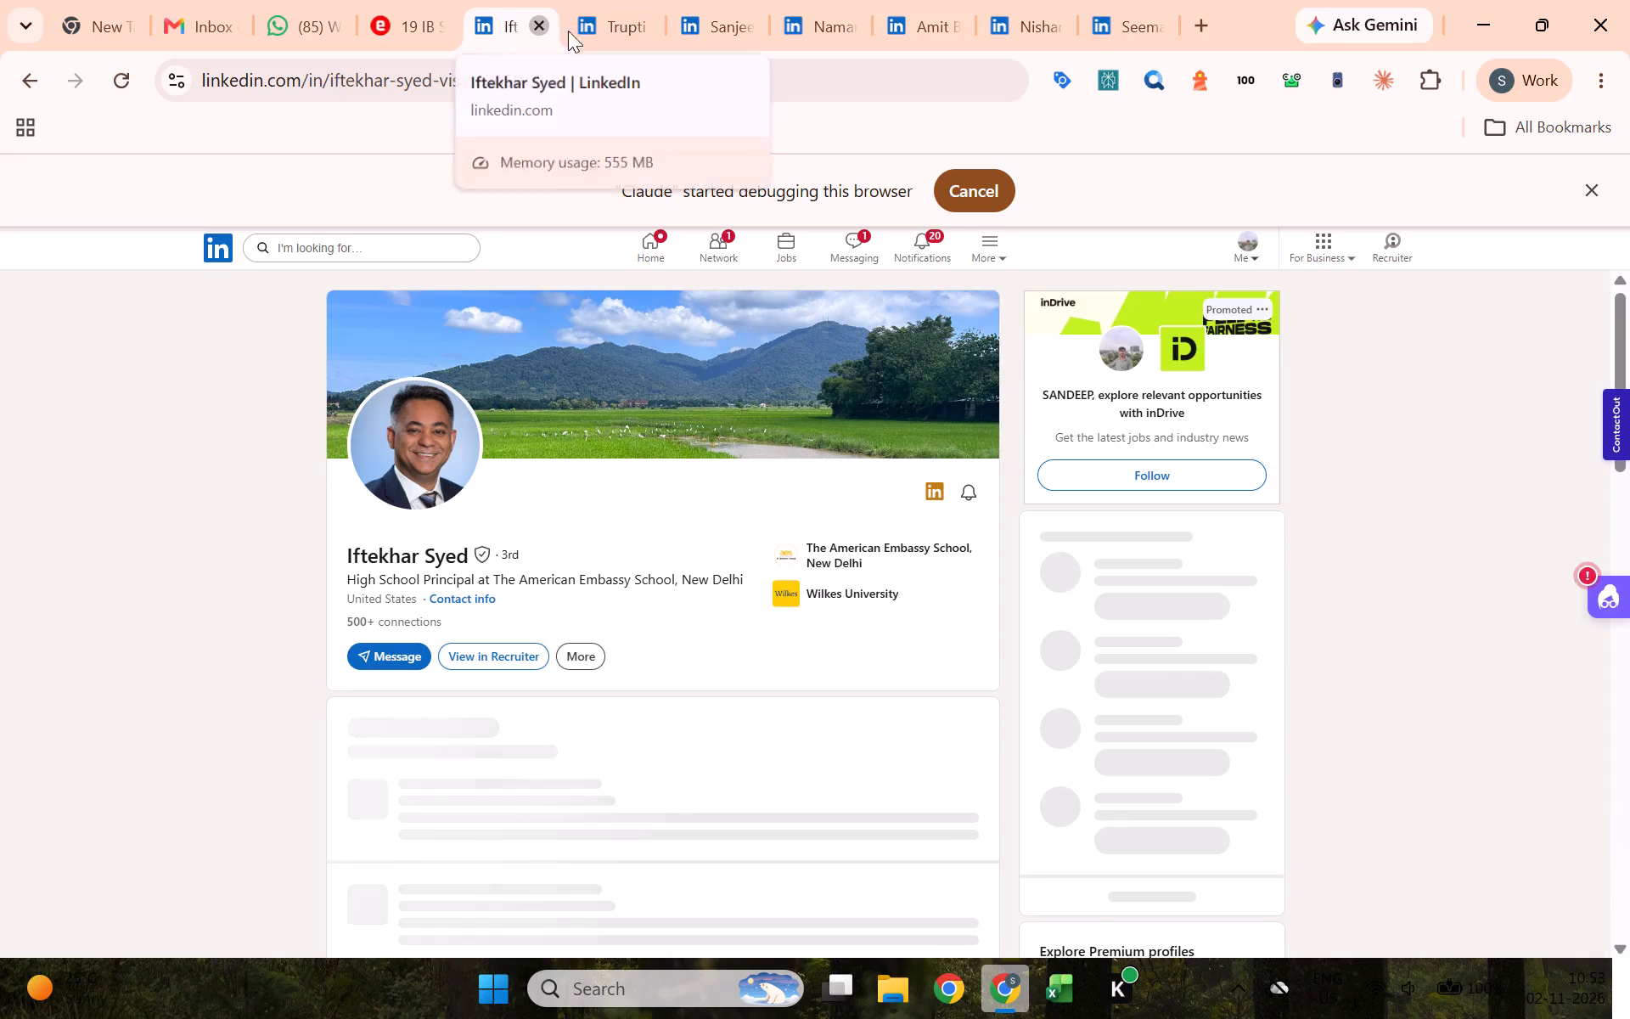
Stop Claude's debugging session in the browser.
{"action": "left_click", "coordinate": [981, 187]}
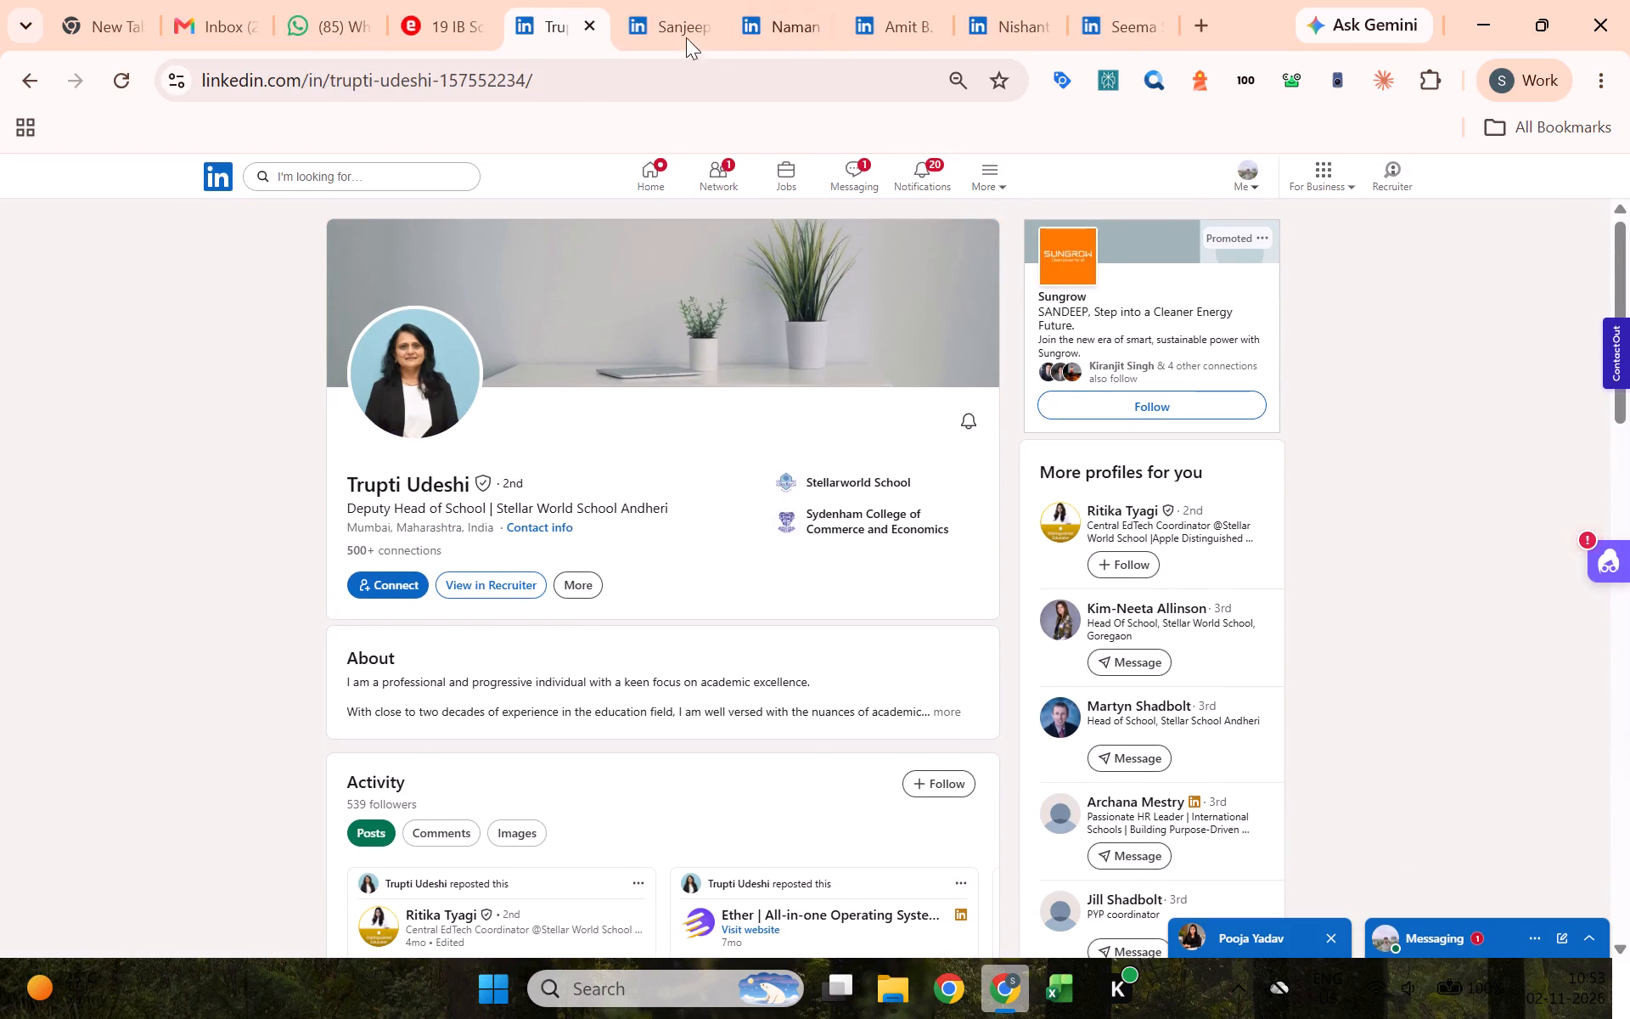
Close the three LinkedIn profile tabs between the Stellar World School deputy head's profile and the Accenture associate manager's profile.
{"action": "left_click", "coordinate": [679, 32]}
{"action": "left_click", "coordinate": [700, 25]}
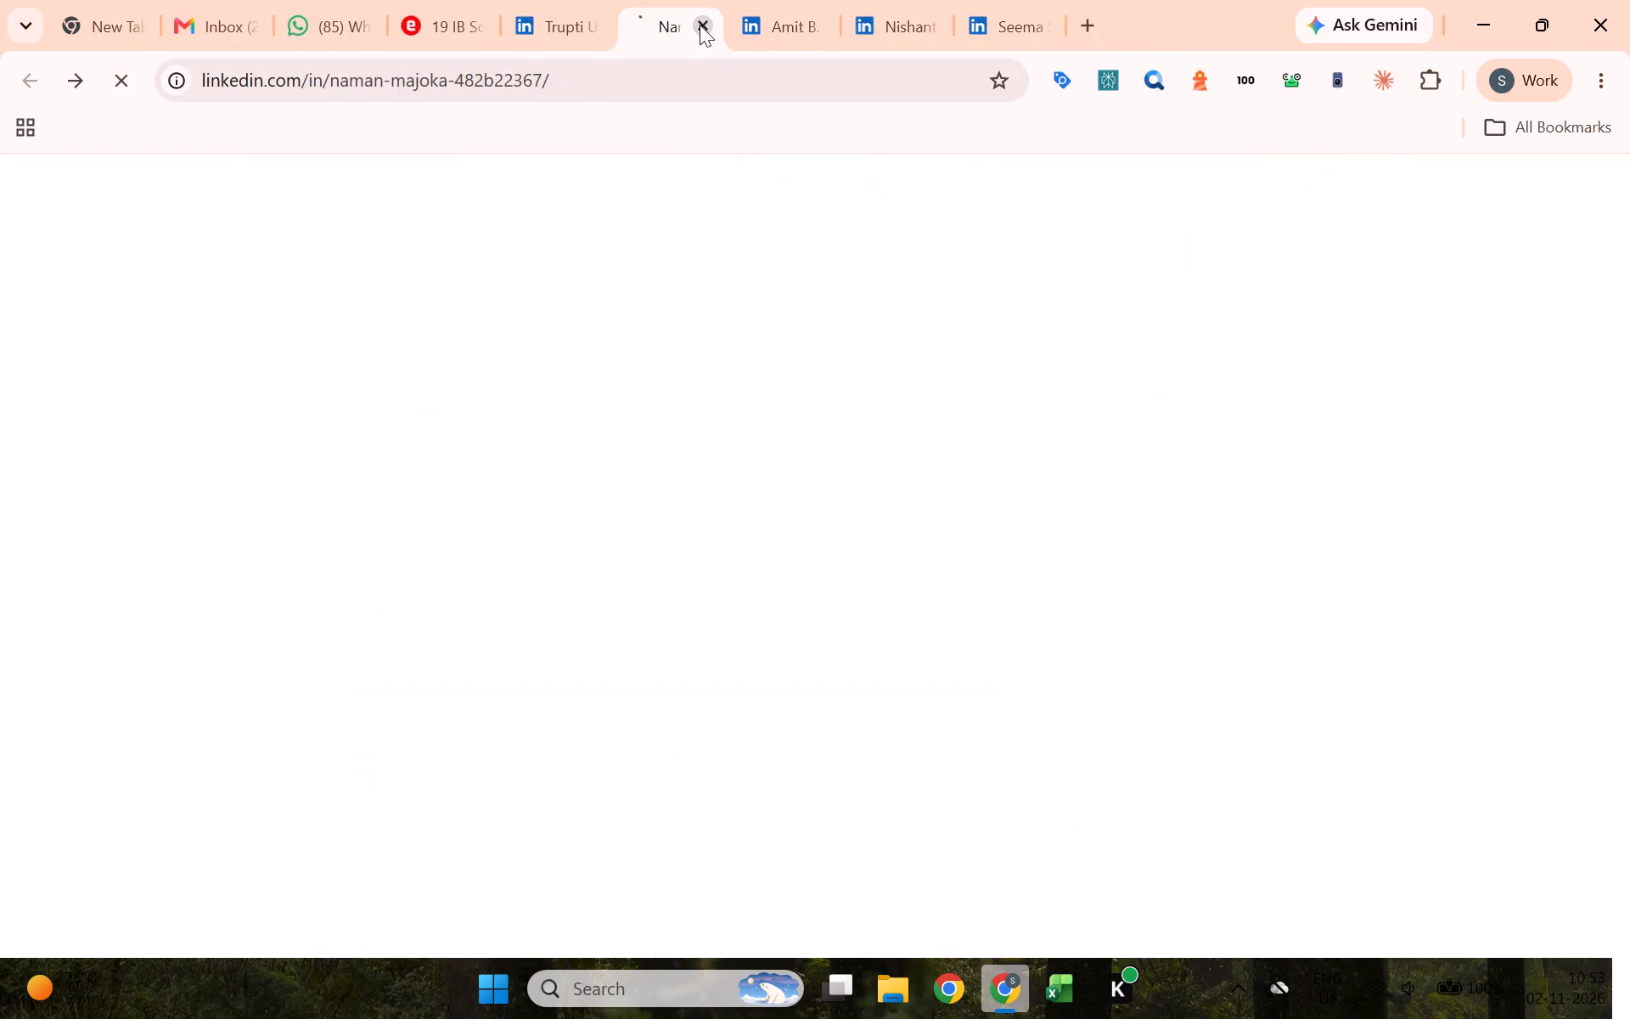
{"action": "left_click", "coordinate": [700, 25]}
{"action": "triple_click", "coordinate": [700, 25]}
{"action": "right_click", "coordinate": [700, 25]}
{"action": "triple_click", "coordinate": [700, 25]}
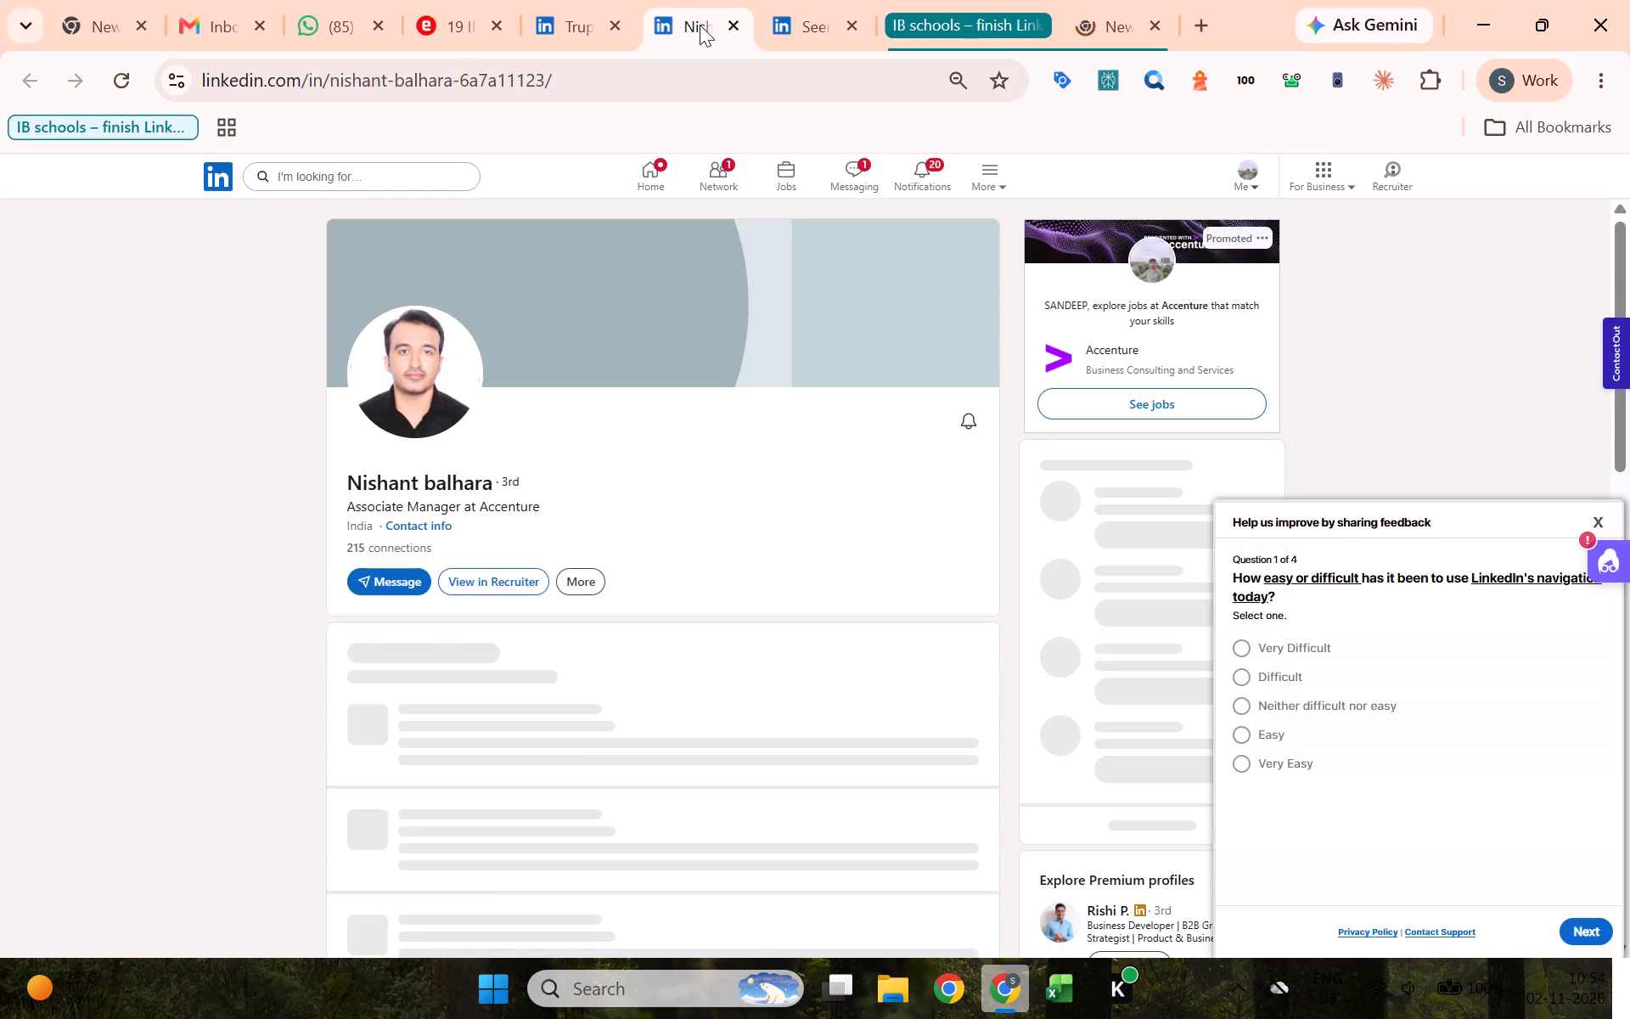
Delete the reopened "IB schools – finish LinkedIn lookups" tab group and confirm the deletion.
{"action": "right_click", "coordinate": [192, 137]}
{"action": "left_click", "coordinate": [237, 281]}
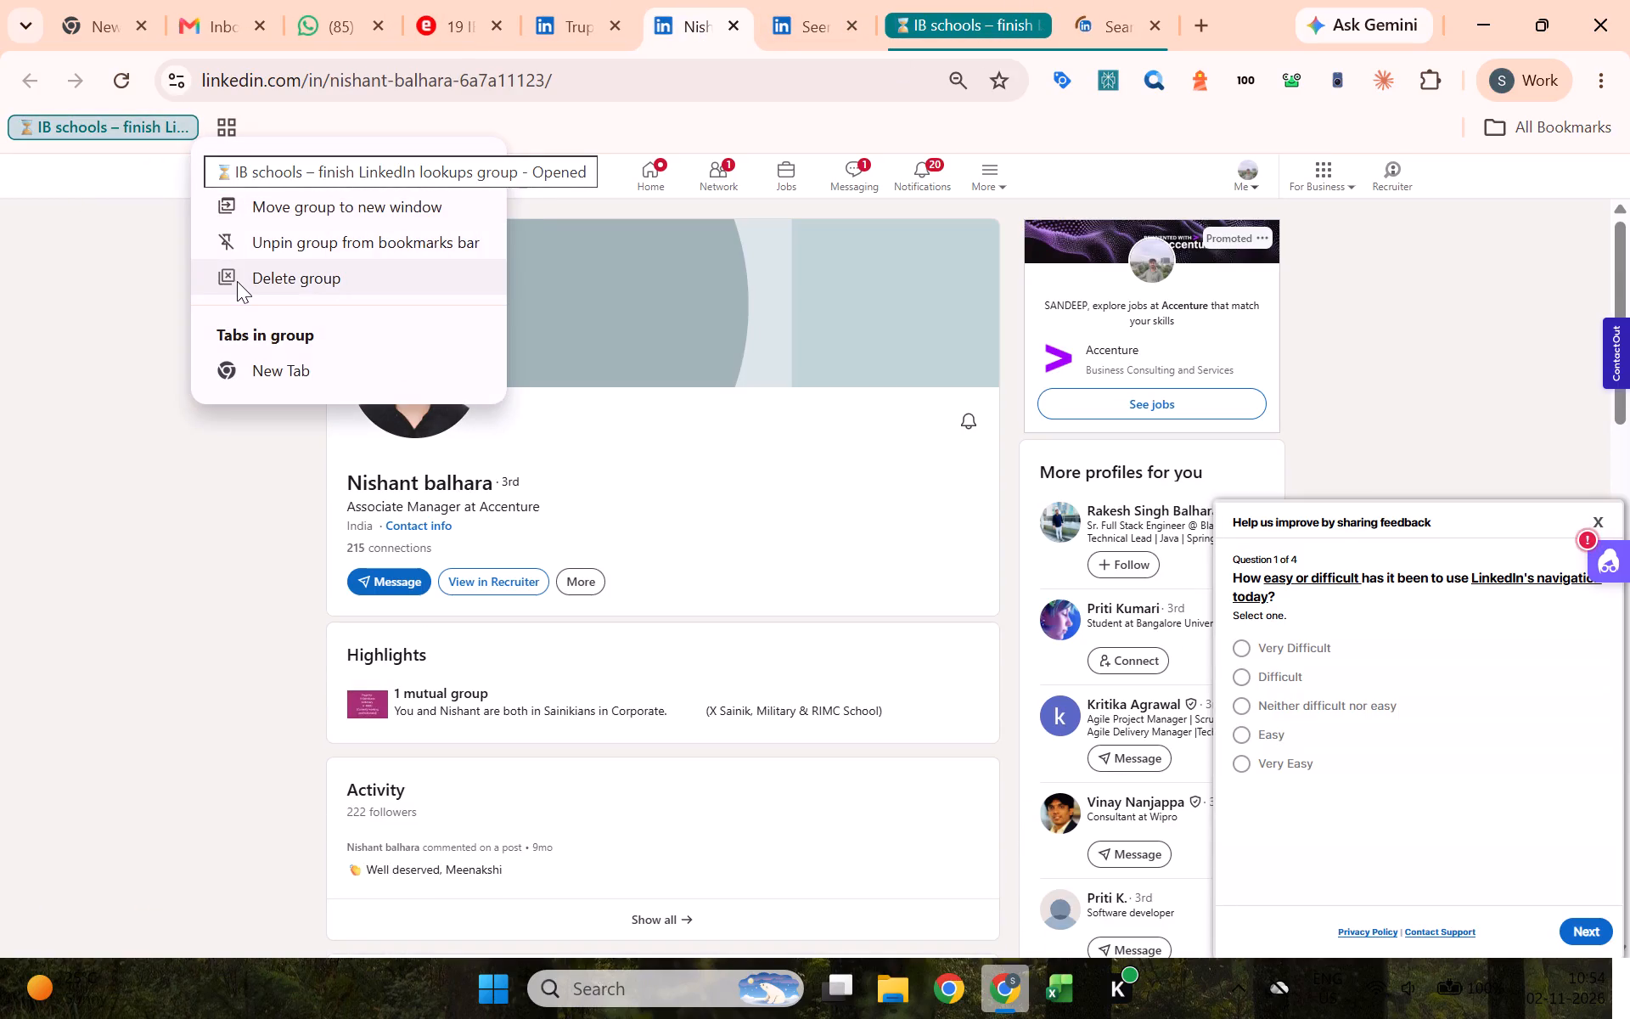
{"action": "left_click", "coordinate": [859, 334]}
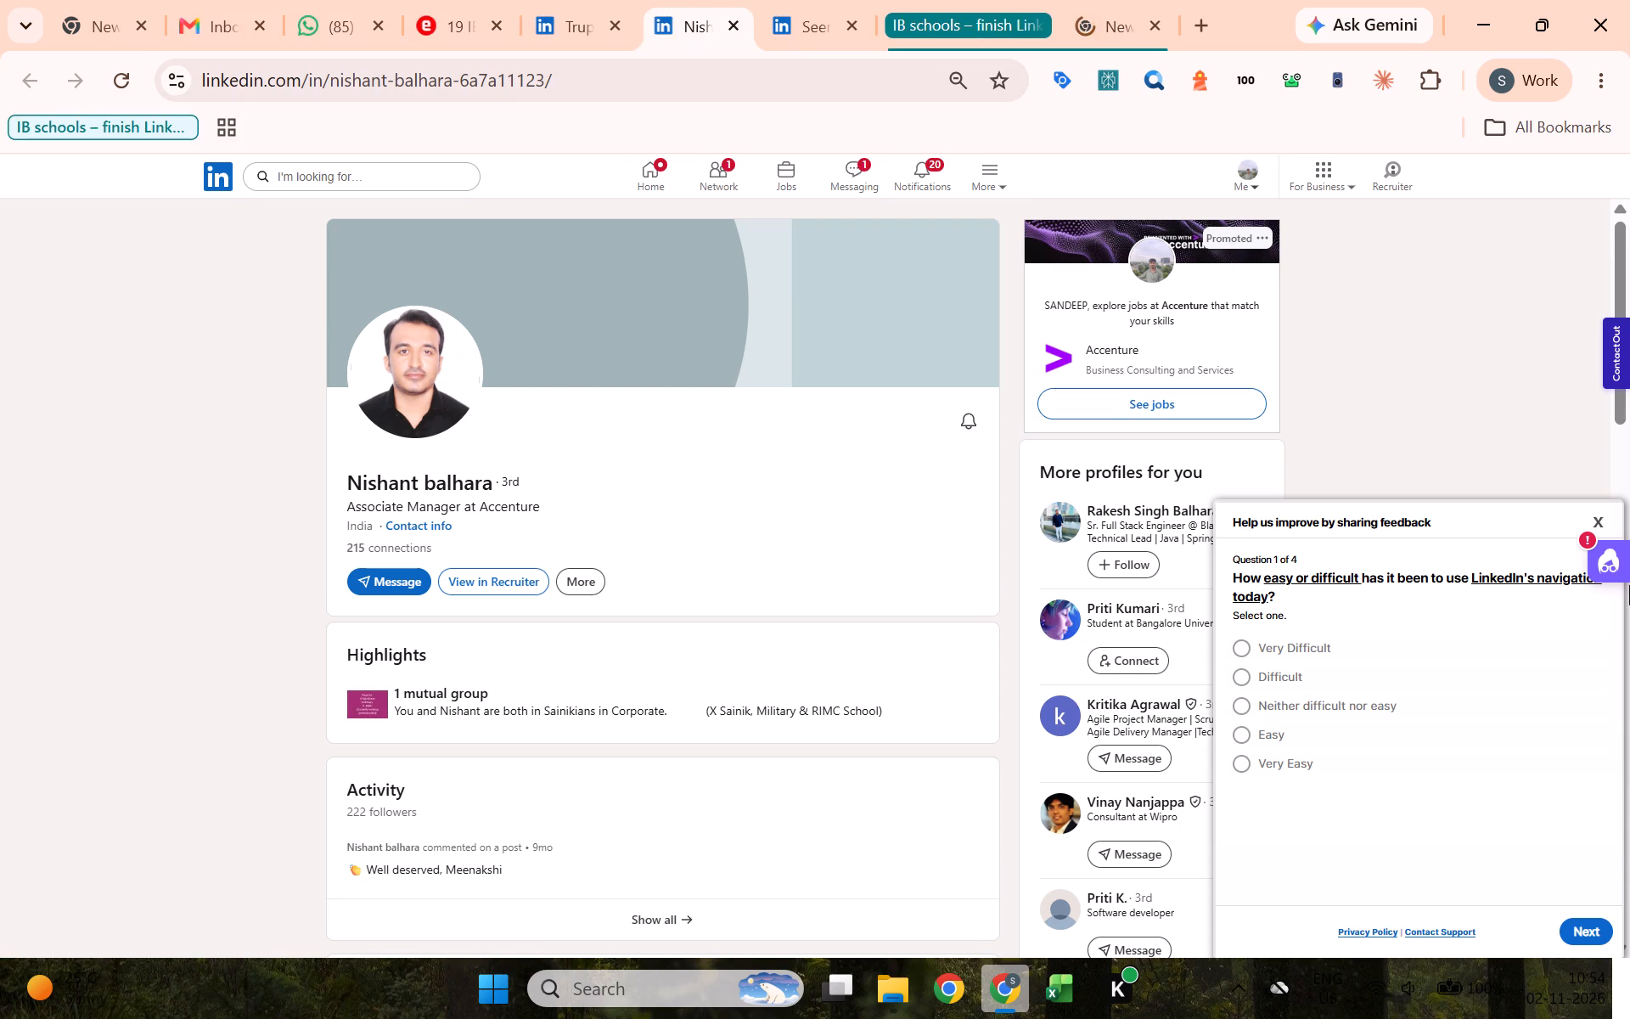
Dismiss the LinkedIn navigation feedback survey on the Accenture associate manager's profile.
{"action": "left_click", "coordinate": [1600, 522]}
{"action": "left_click", "coordinate": [729, 0]}
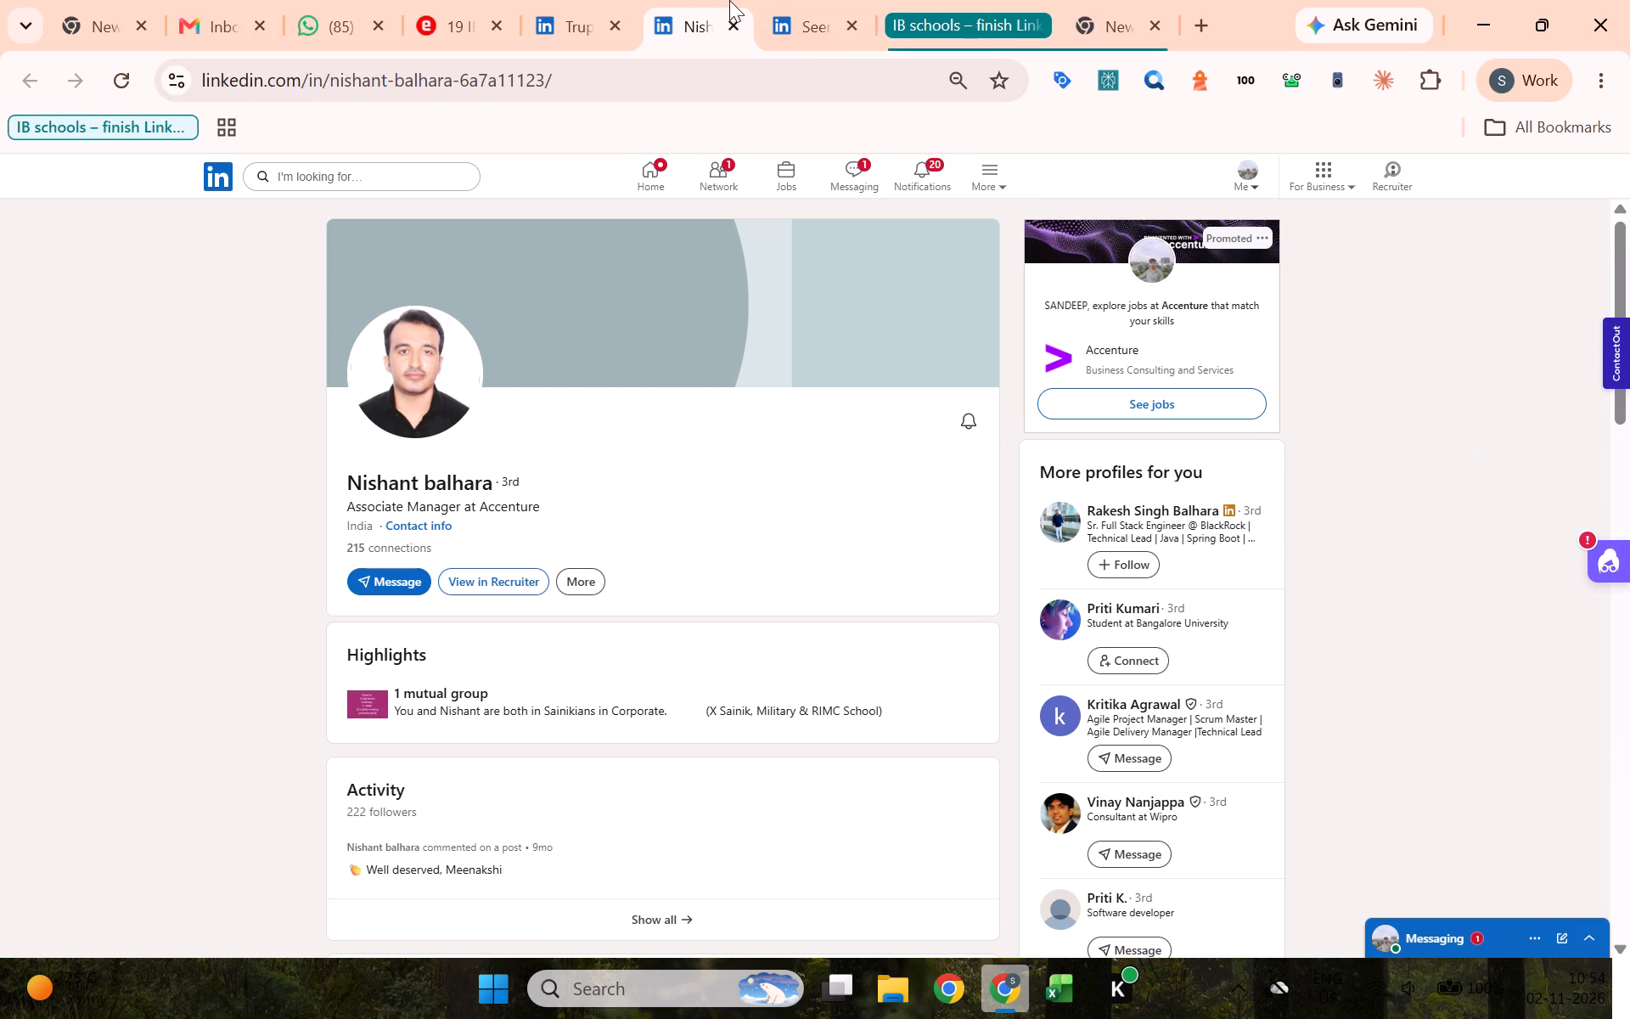
Switch to The Heritage School principal's LinkedIn profile tab and put its web address into editing.
{"action": "left_click", "coordinate": [812, 12]}
{"action": "left_click", "coordinate": [572, 80]}
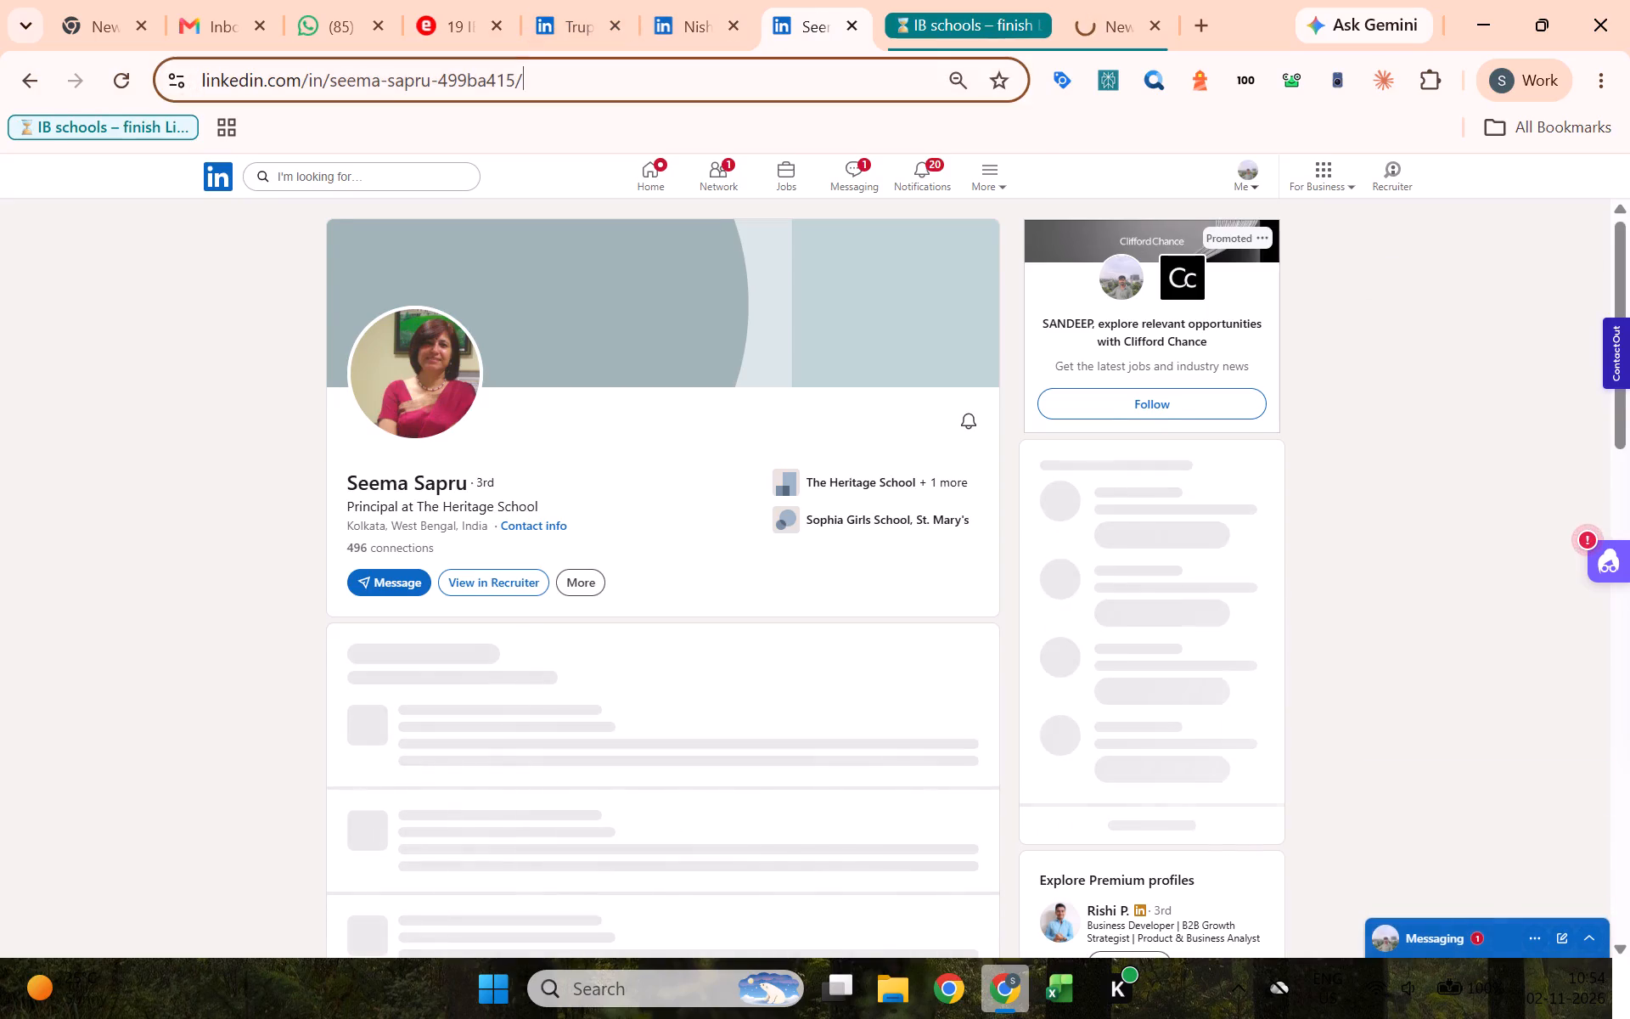
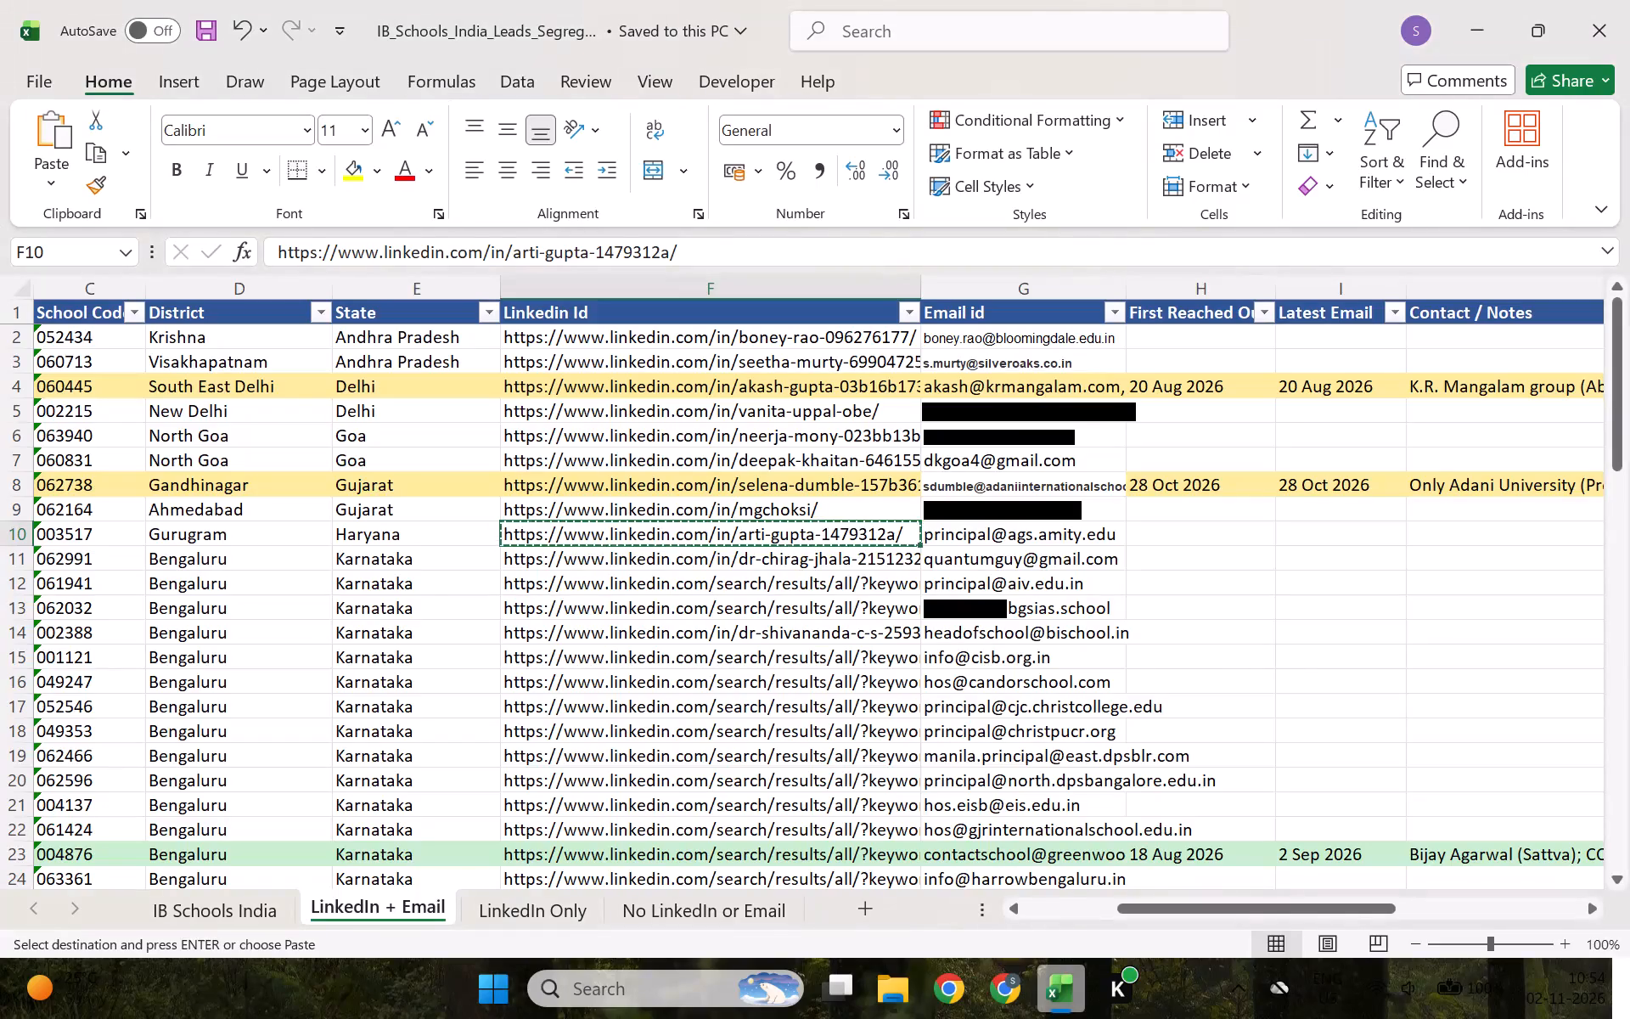
Open the LinkedIn profile link from the Amity Global School row in Chrome and compare the profile with its row in Excel.
{"action": "key", "text": "ctrl+c"}
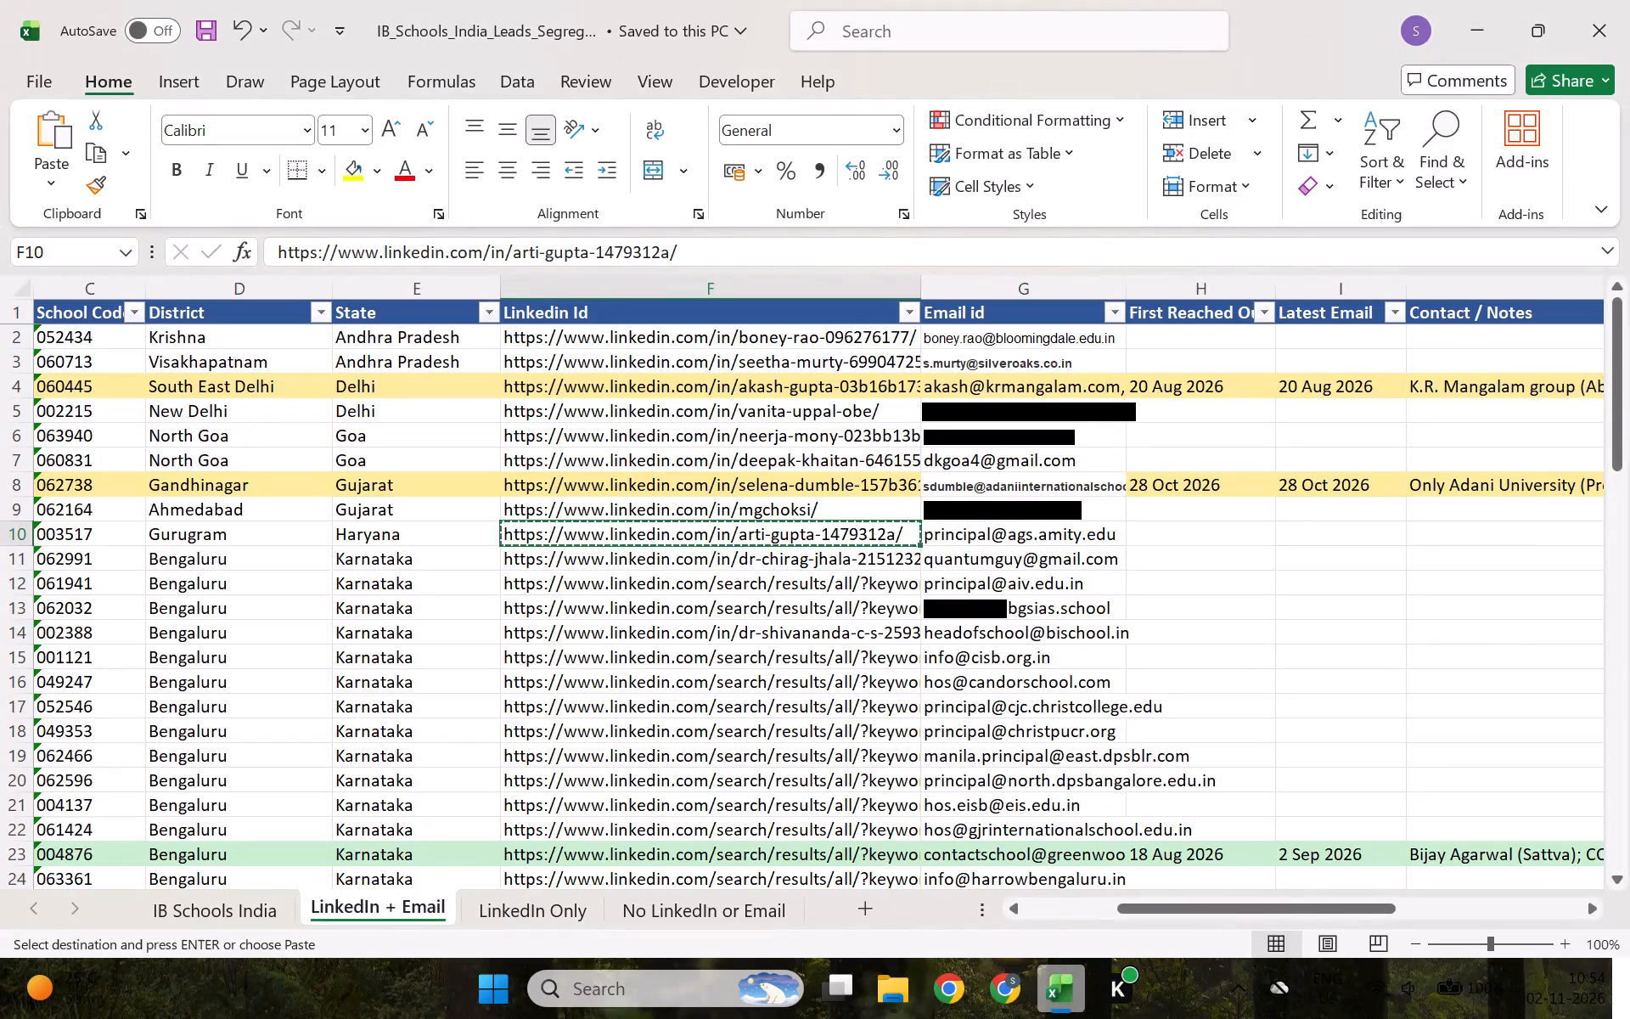
{"action": "key", "text": "alt+Tab"}
{"action": "key", "text": "ctrl+v"}
{"action": "key", "text": "Return"}
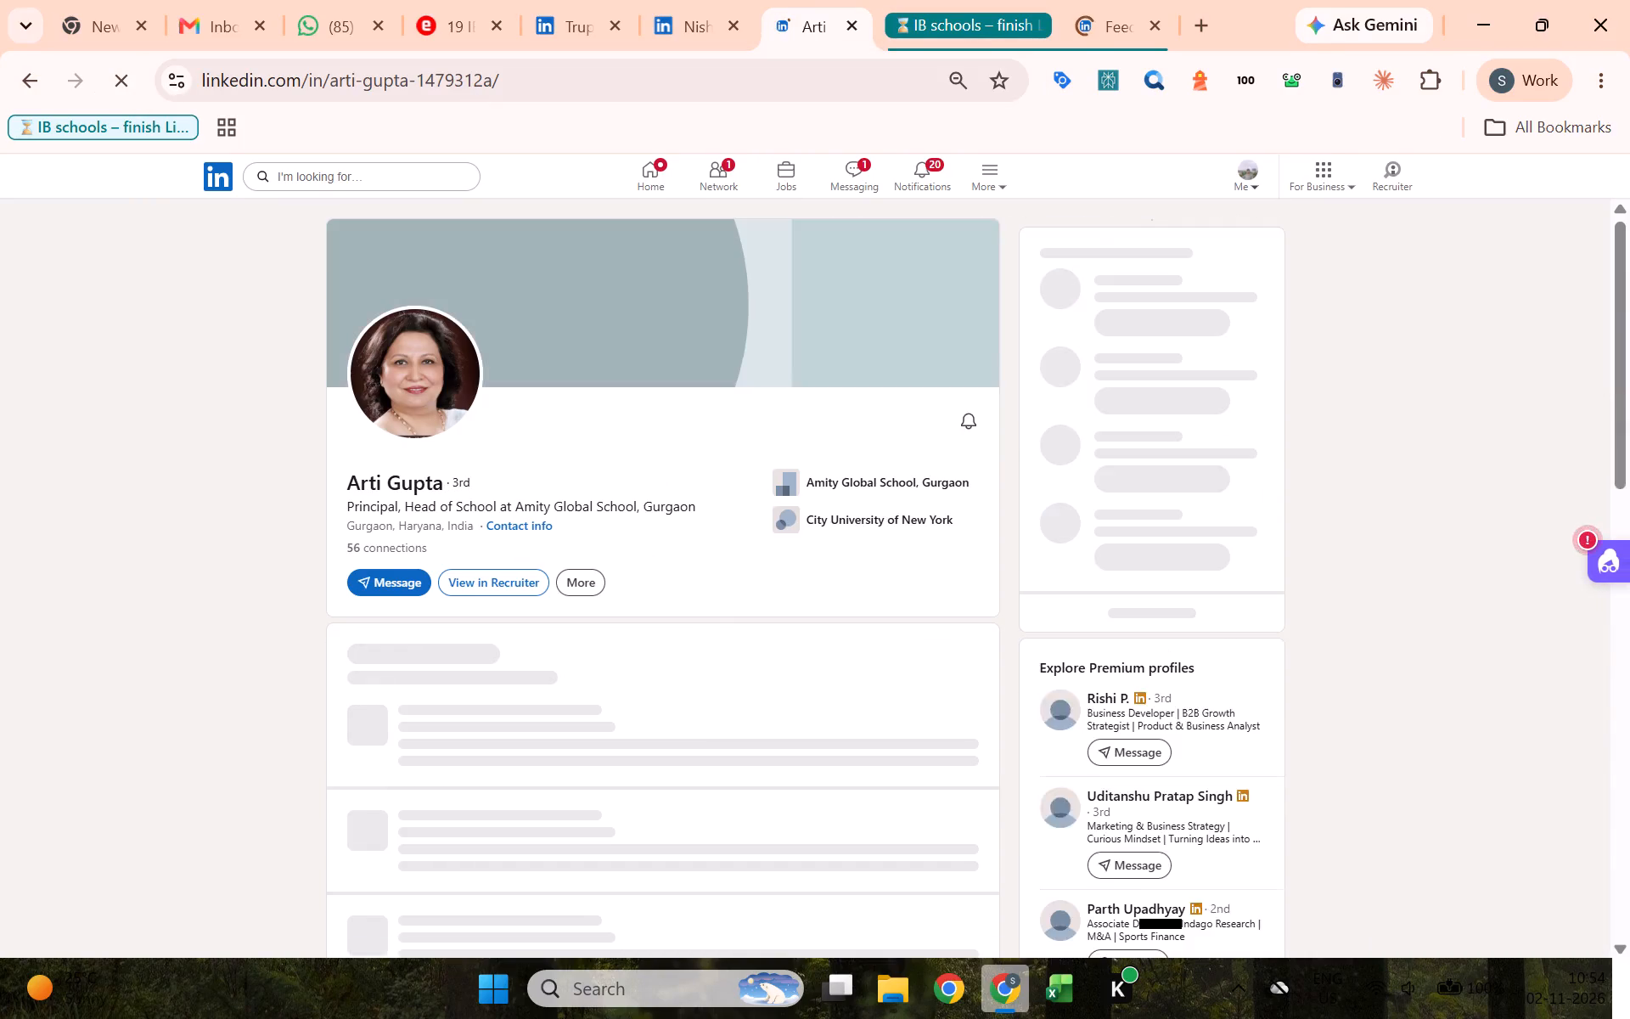
{"action": "key", "text": "alt+Tab"}
{"action": "scroll", "coordinate": [704, 600], "scroll_direction": "right", "scroll_amount": 2}
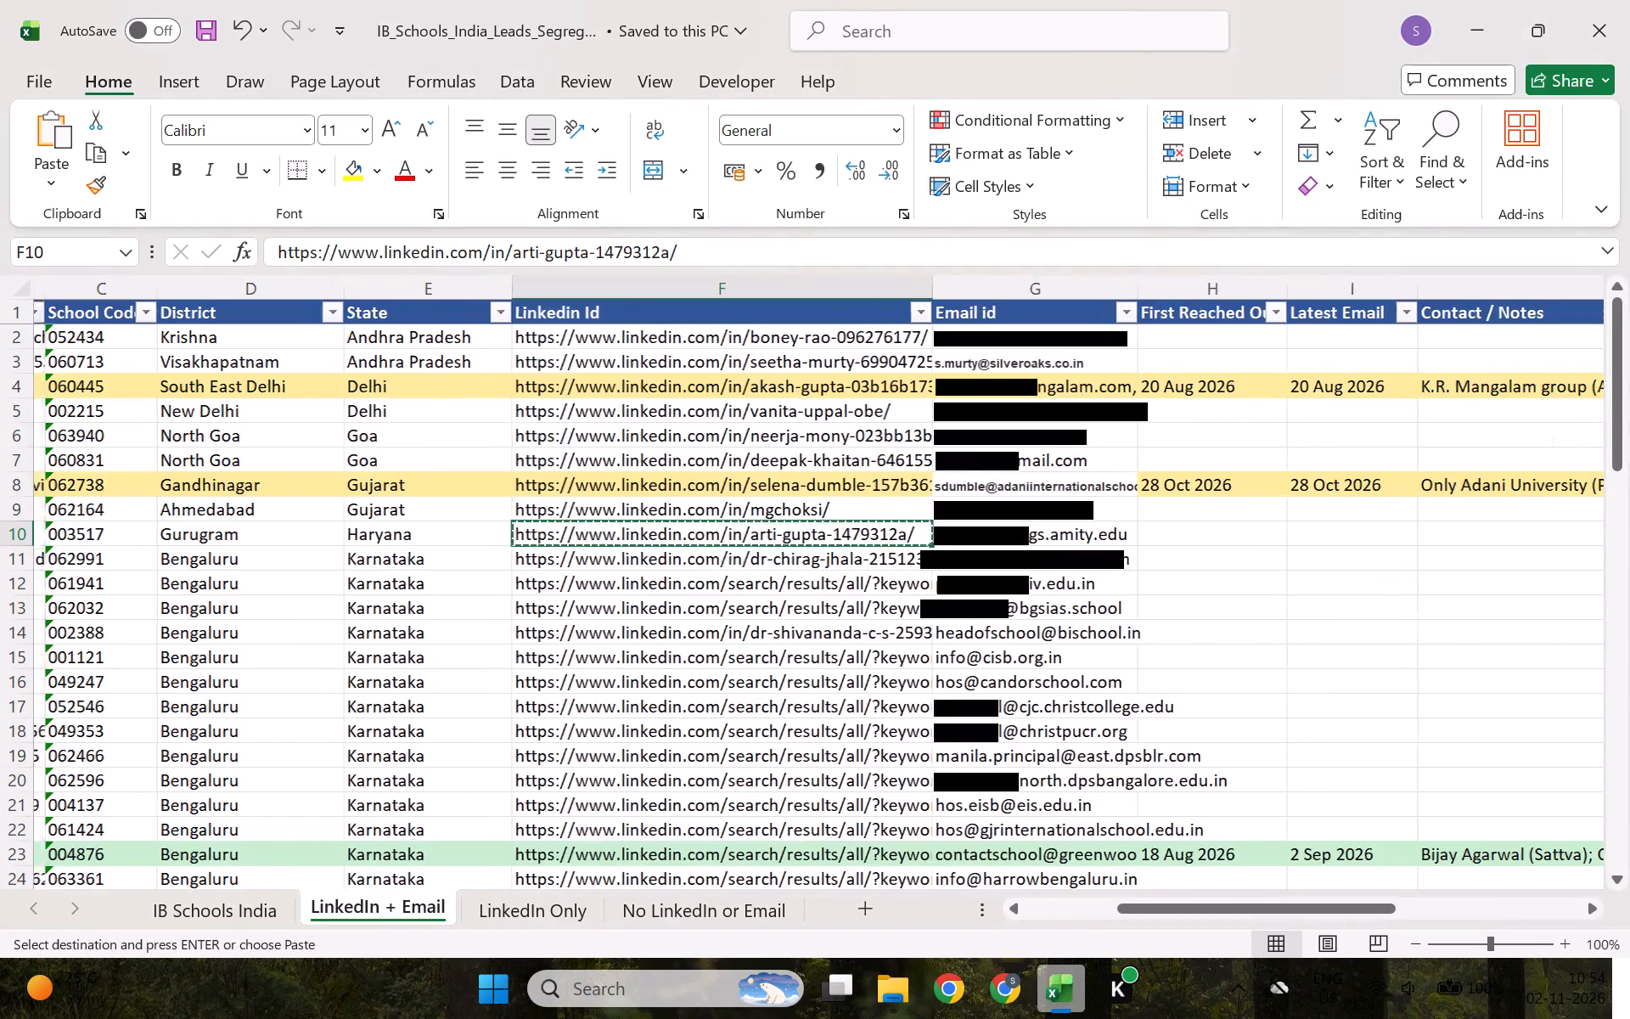
{"action": "scroll", "coordinate": [704, 600], "scroll_direction": "right", "scroll_amount": 3}
{"action": "scroll", "coordinate": [704, 600], "scroll_direction": "left", "scroll_amount": 4}
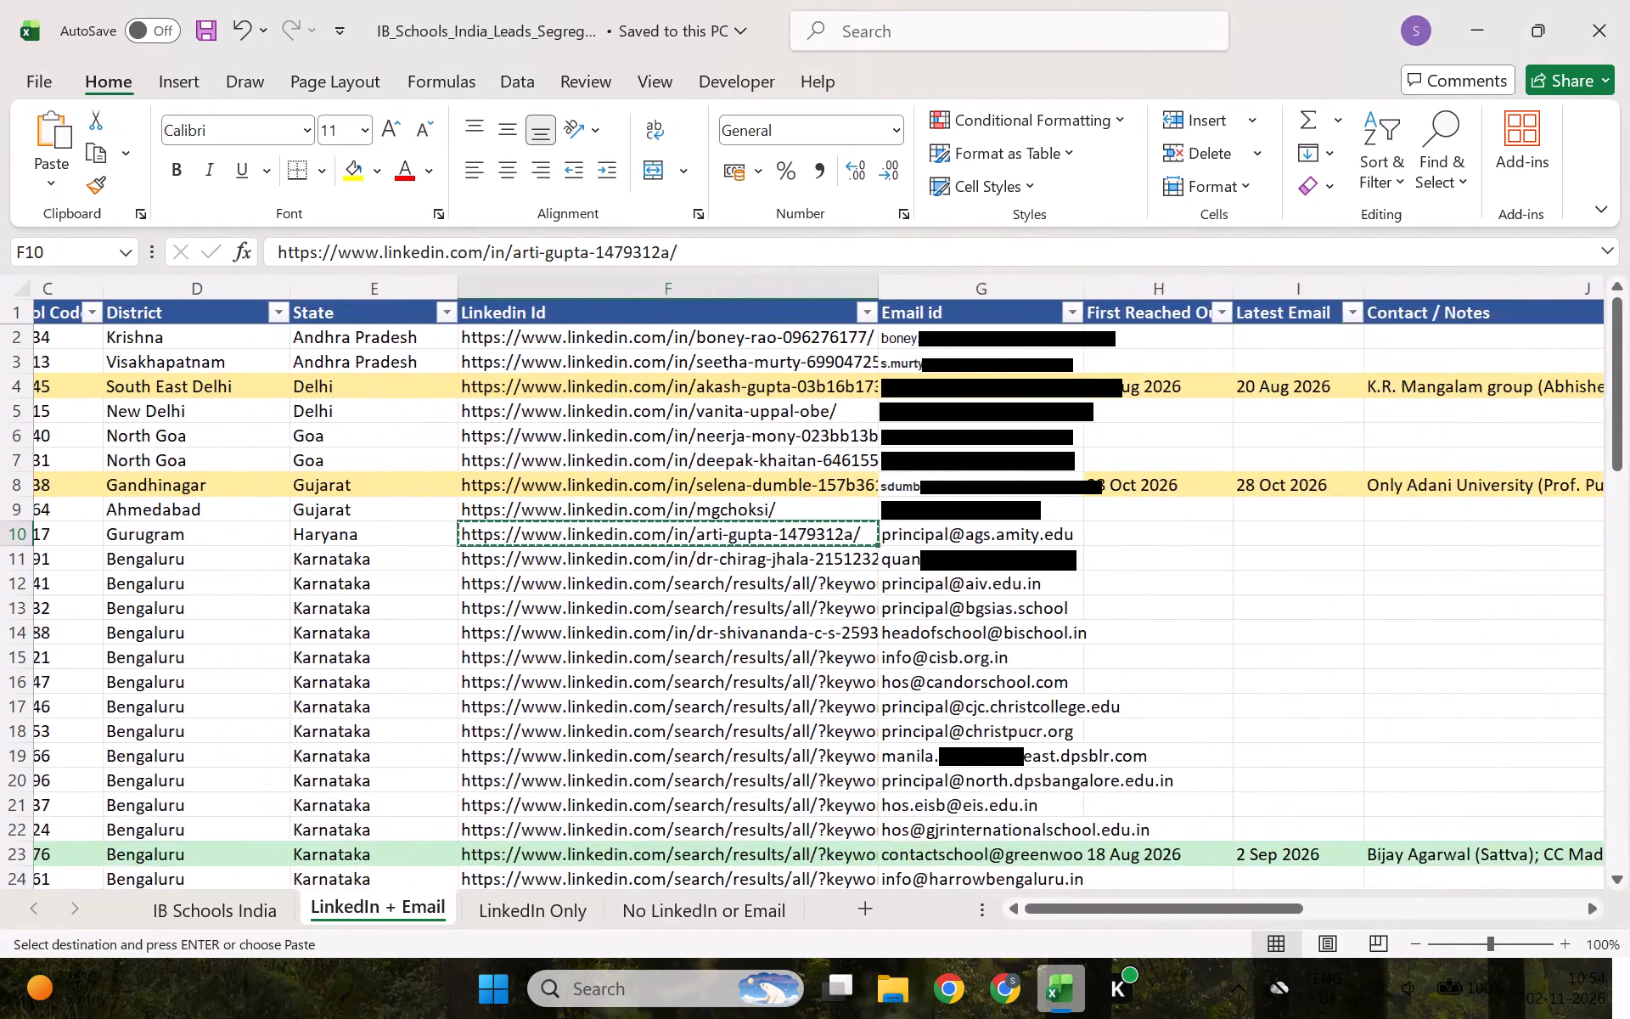
{"action": "scroll", "coordinate": [704, 600], "scroll_direction": "left", "scroll_amount": 1}
{"action": "key", "text": "alt+Tab"}
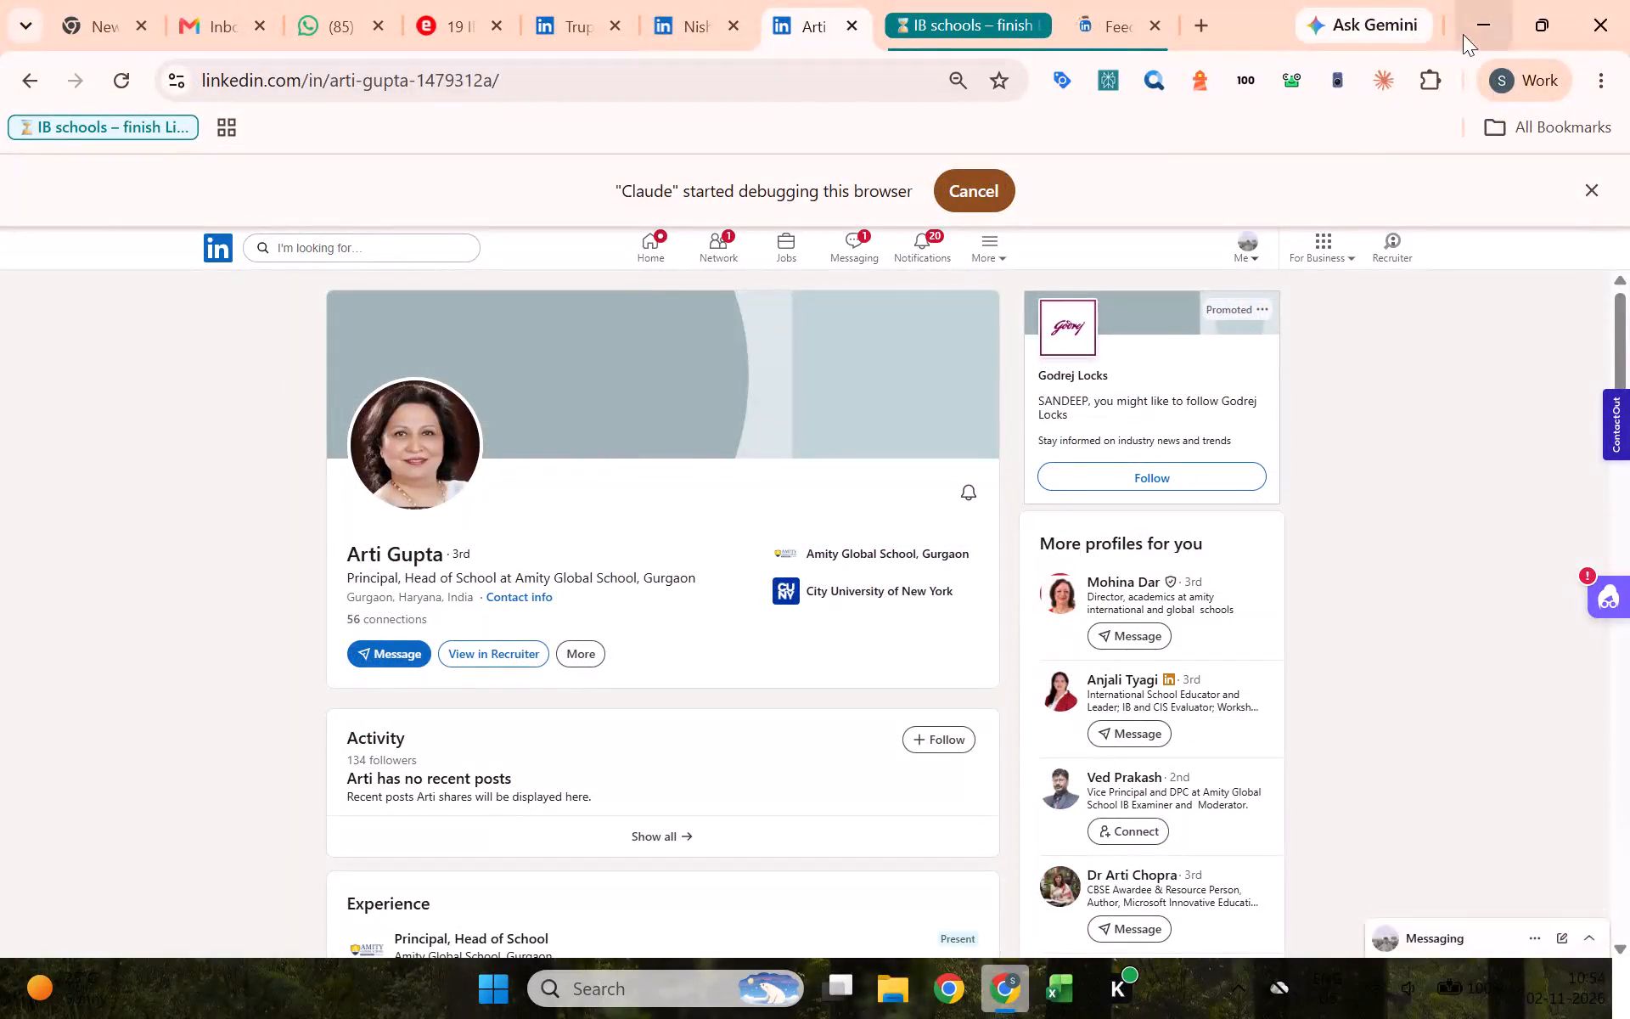
Reveal and copy the Amity Global School principal's email with the Mr. E extension and check it against the workbook.
{"action": "left_click", "coordinate": [1447, 87]}
{"action": "left_click", "coordinate": [1176, 616]}
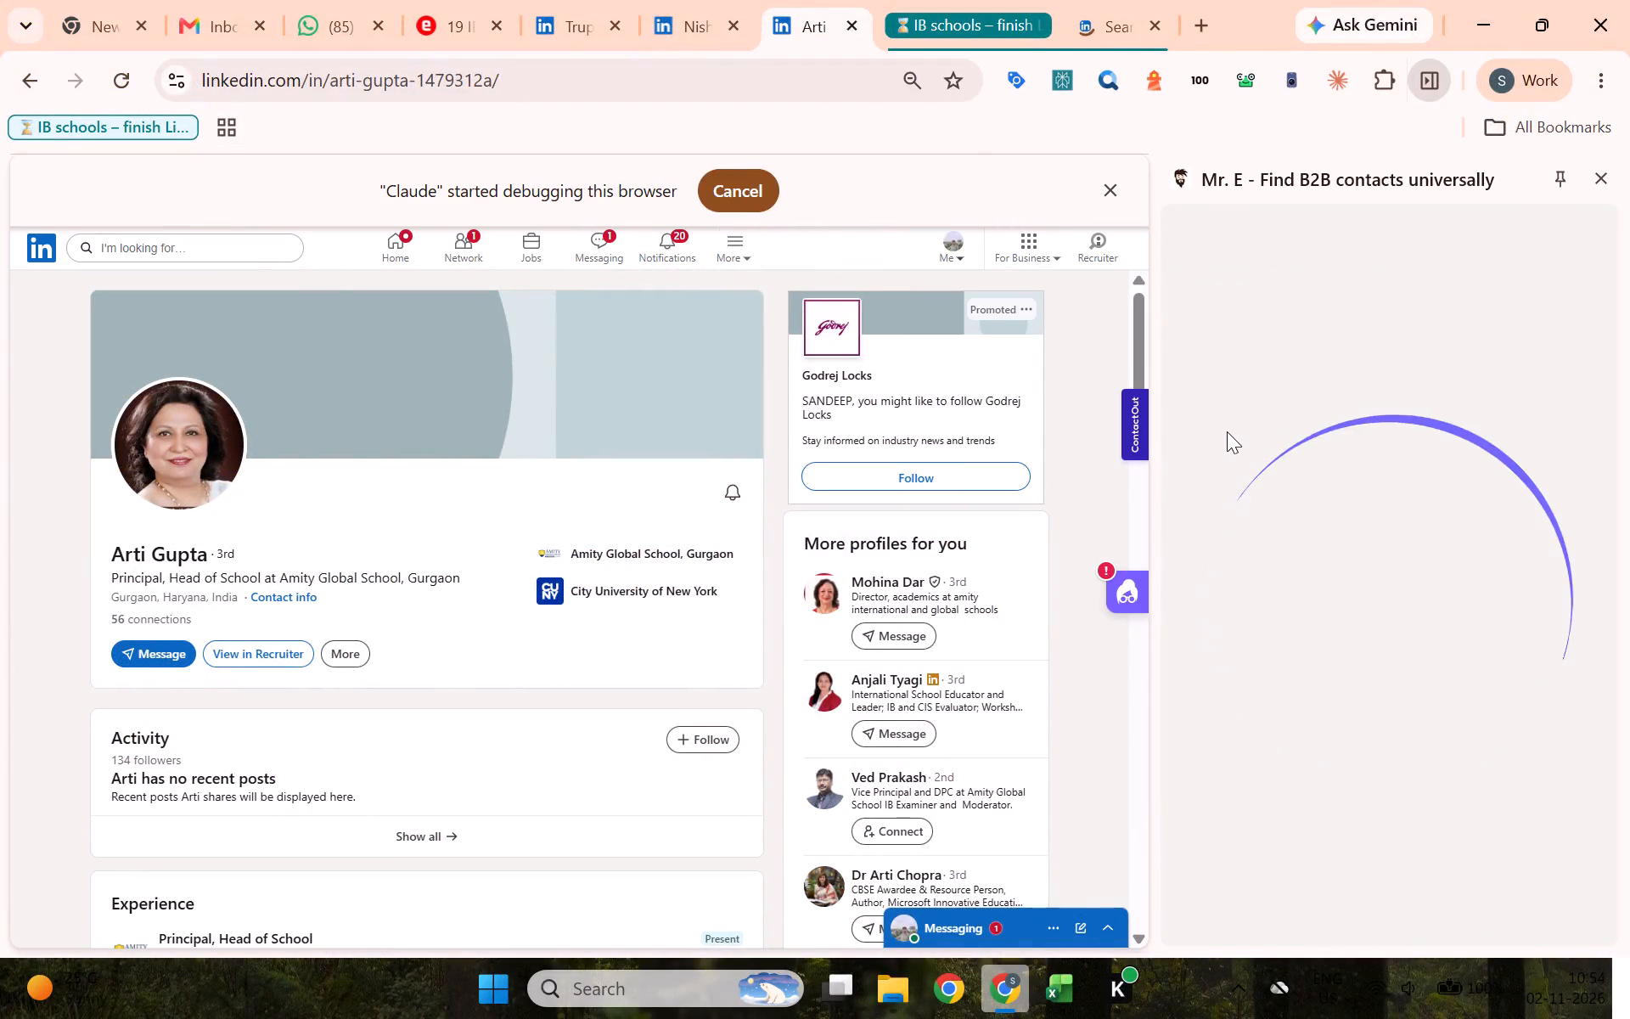
{"action": "left_click", "coordinate": [1489, 504]}
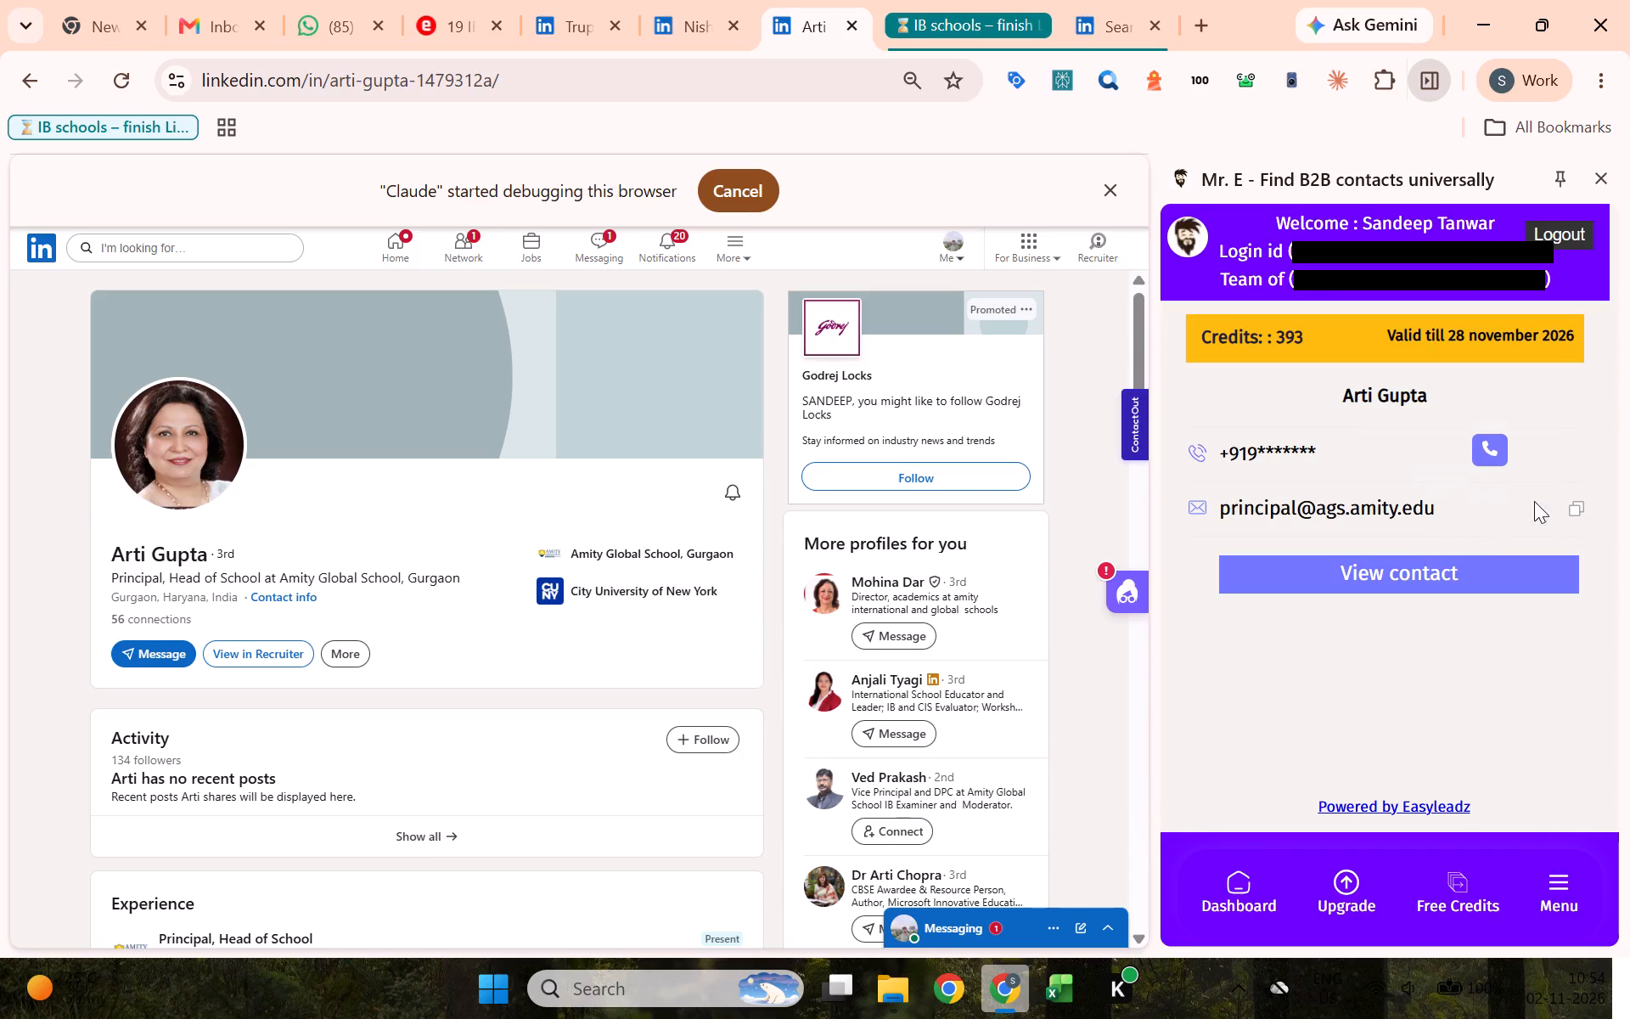
{"action": "left_click", "coordinate": [1581, 504]}
{"action": "key", "text": "alt+Tab"}
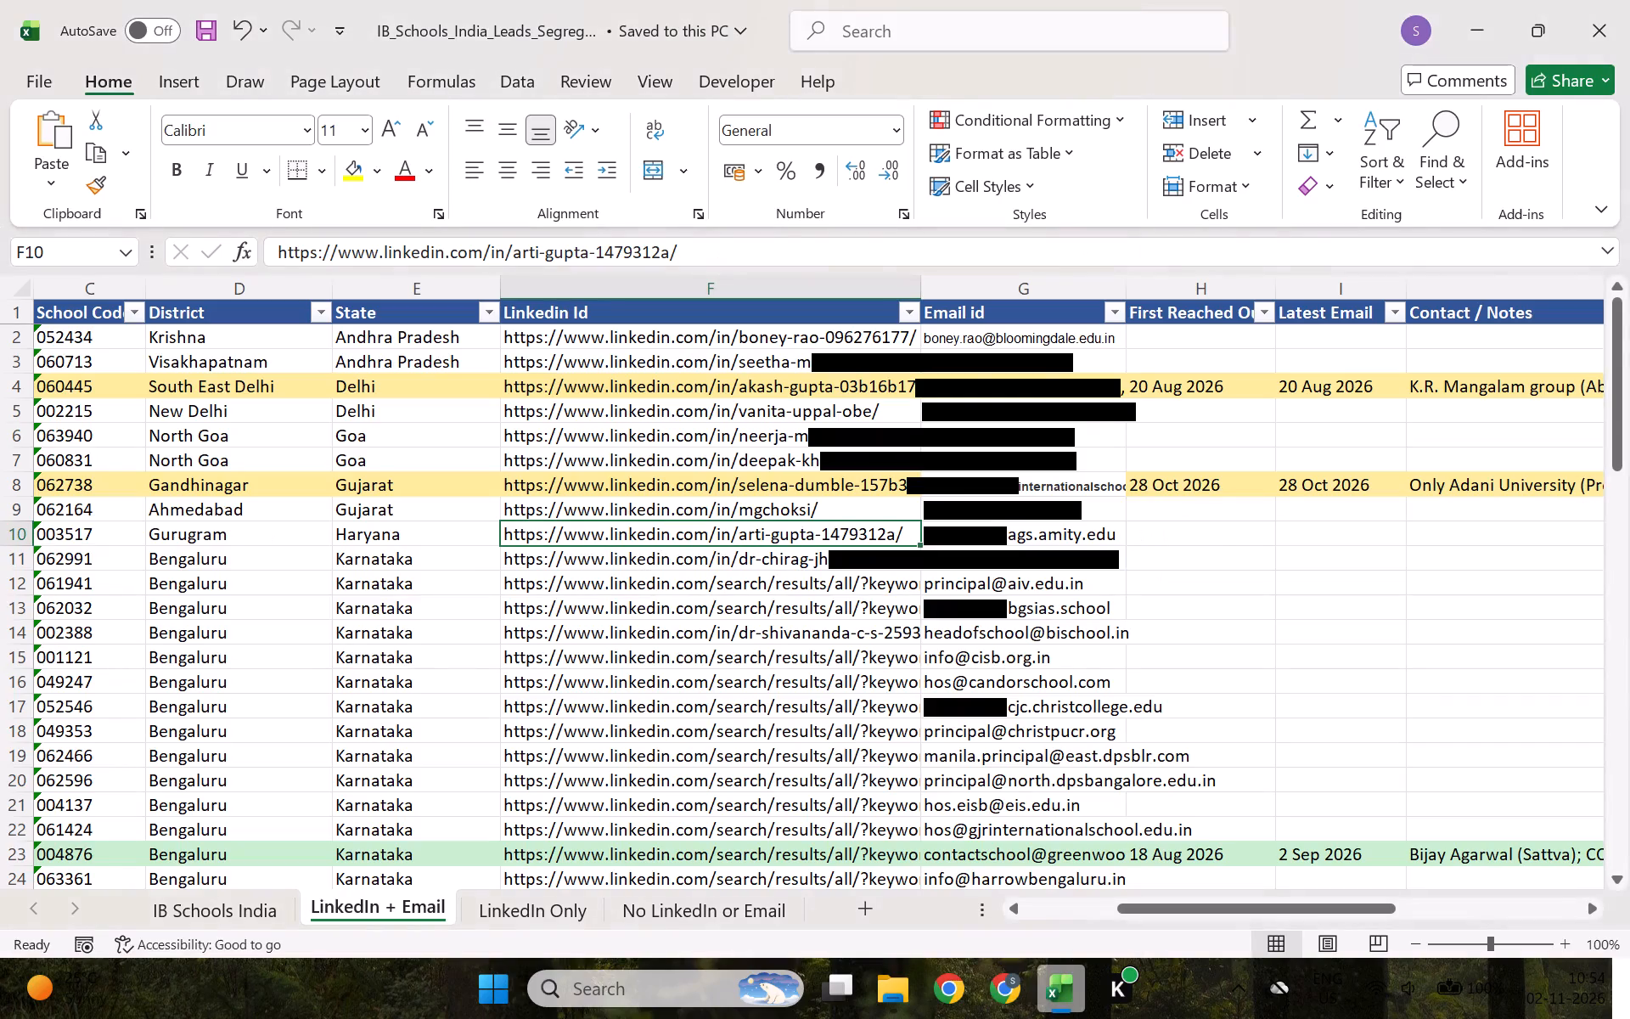
{"action": "key", "text": "alt+Tab"}
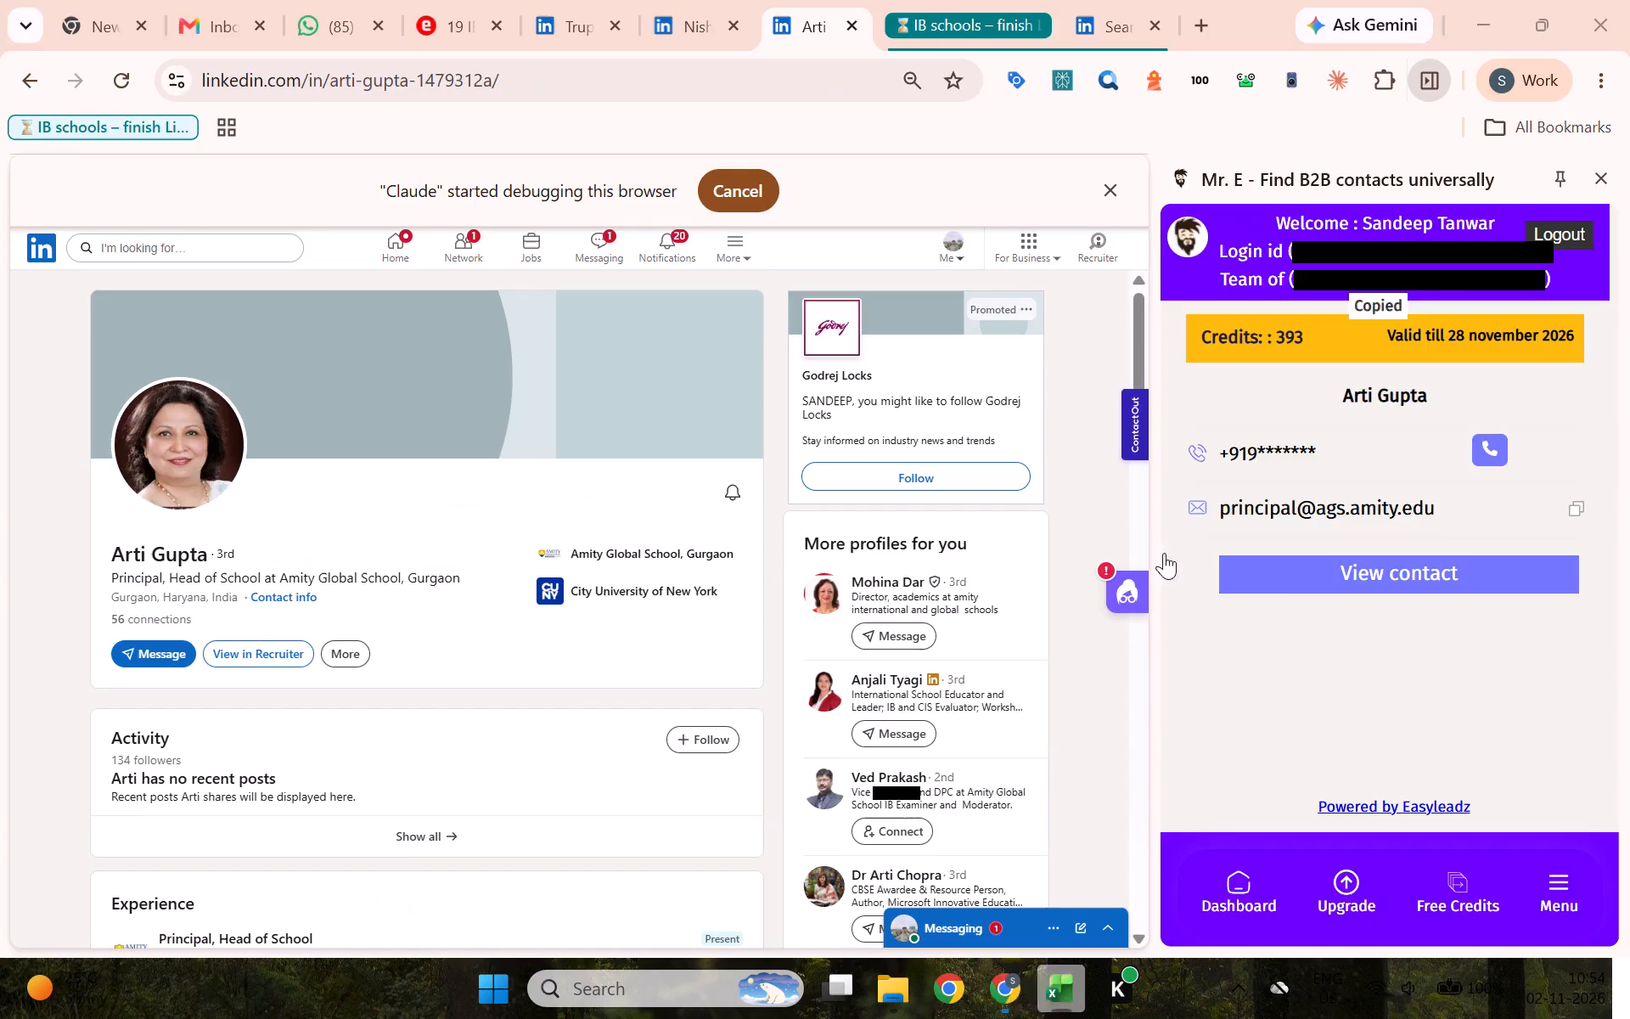
{"action": "key", "text": "alt+Tab"}
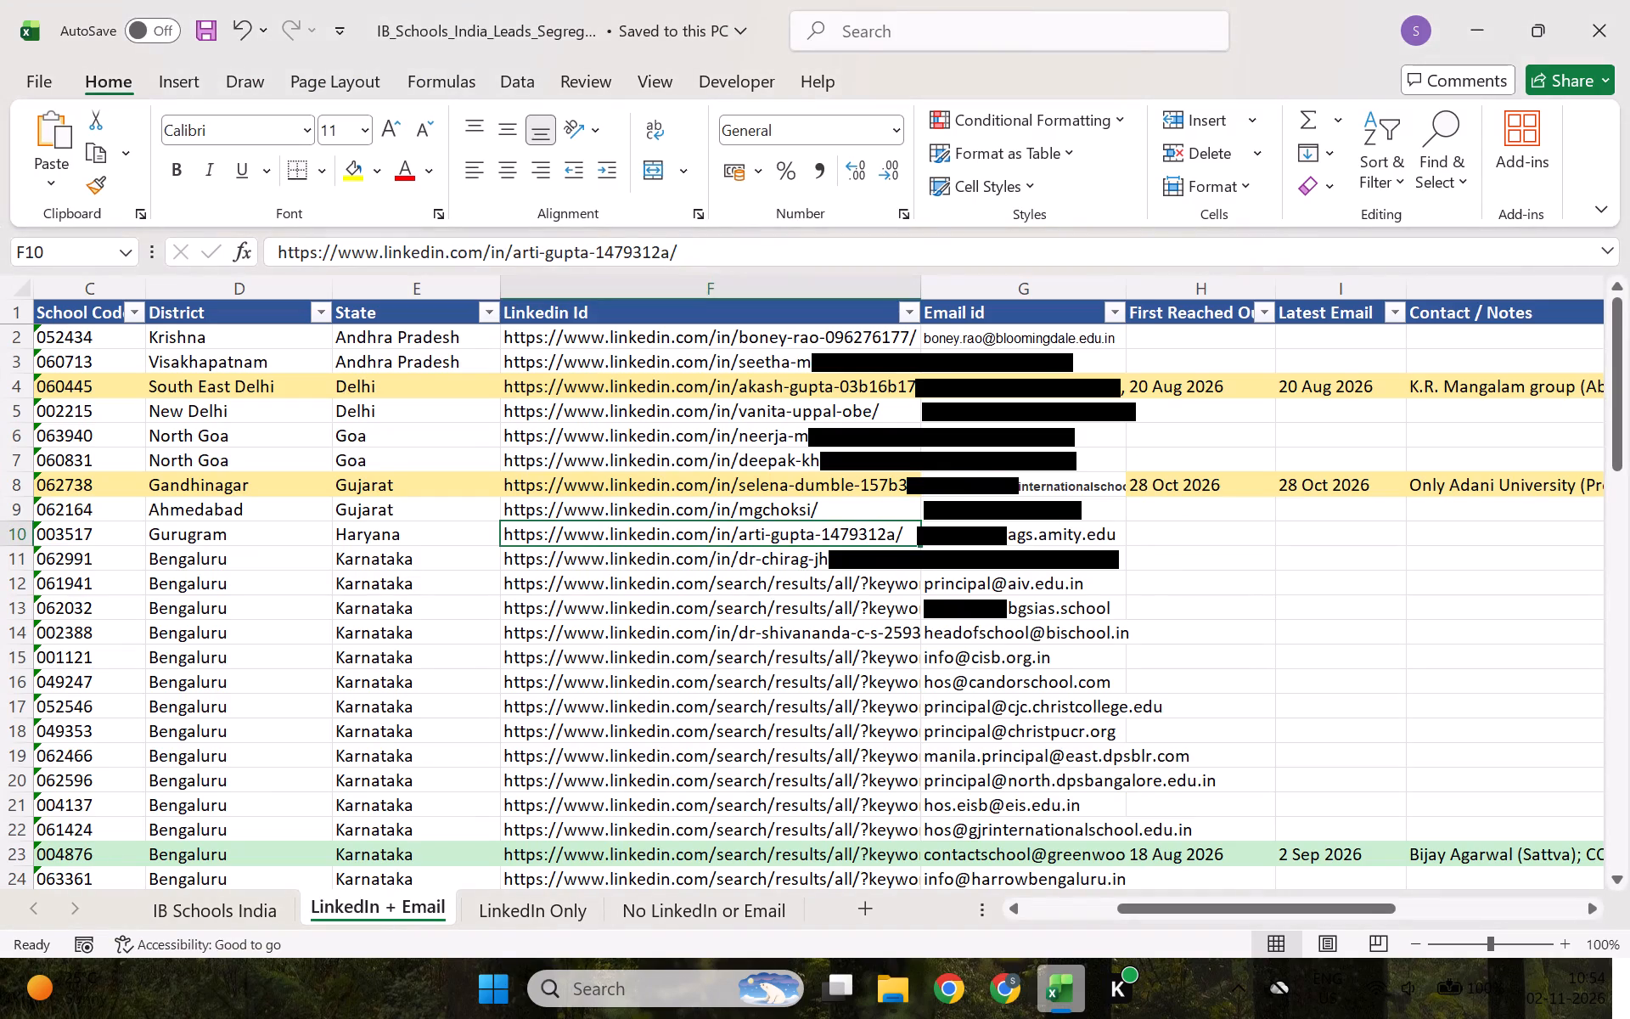
Open the LinkedIn search link from the Amrita International Vidyalayam row in Chrome and open the matching head of school's profile.
{"action": "left_click", "coordinate": [989, 580]}
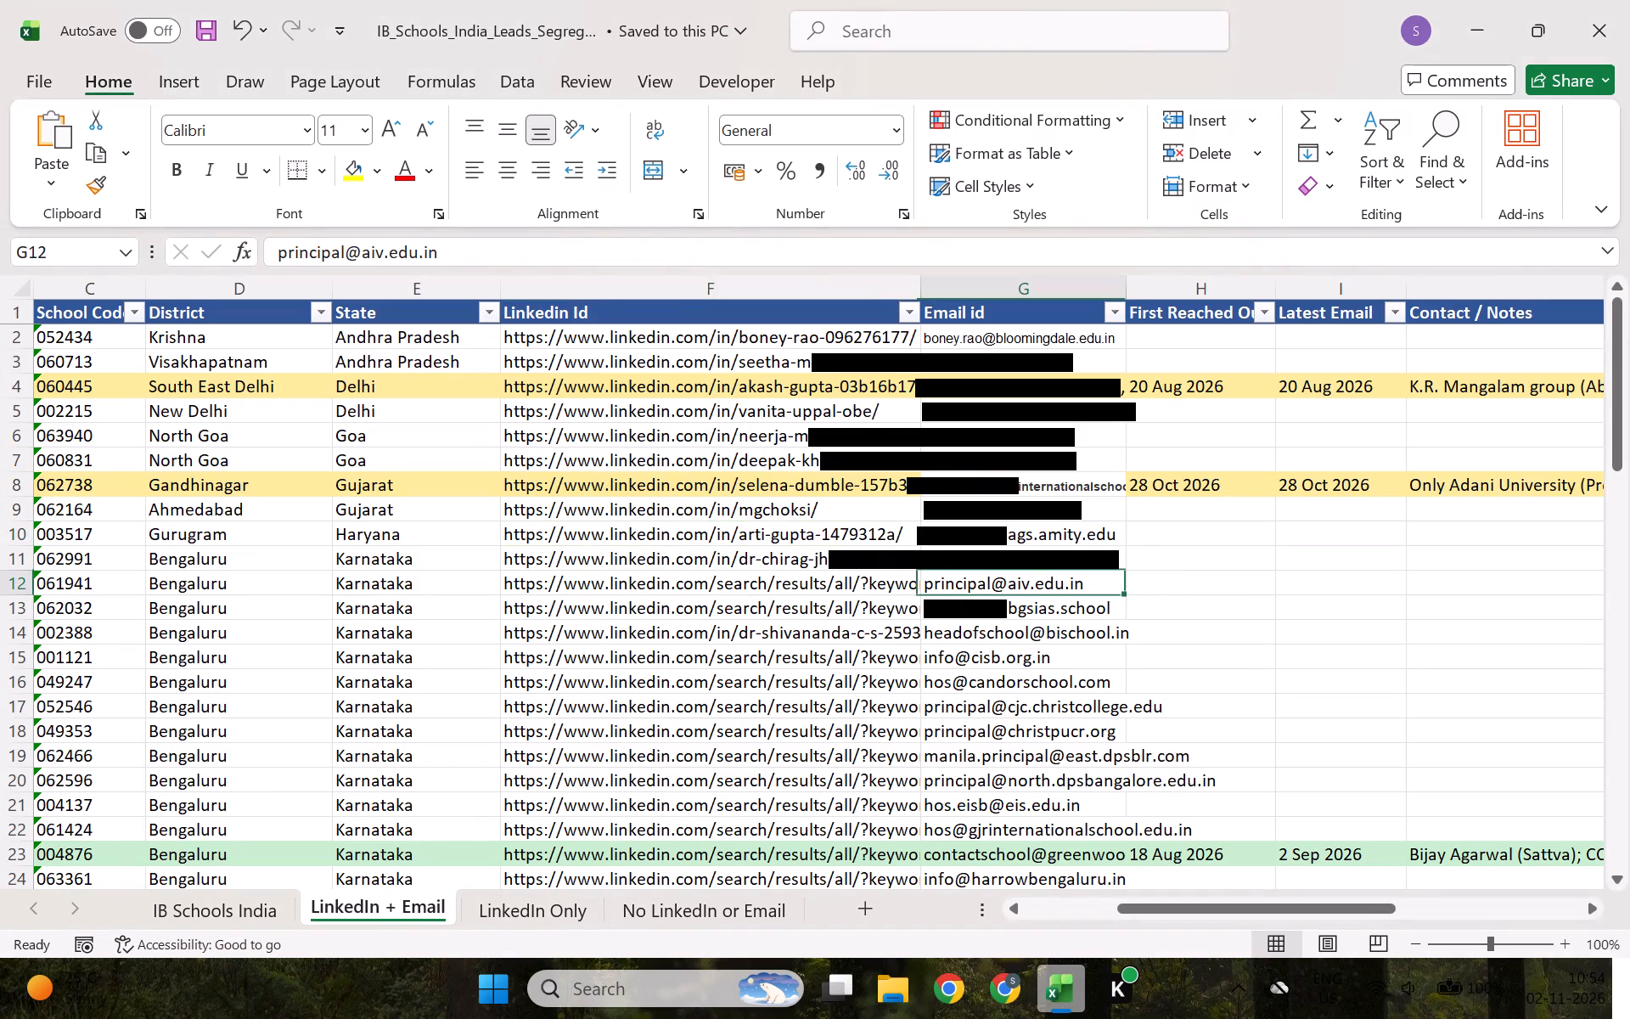
{"action": "left_click", "coordinate": [794, 574]}
{"action": "key", "text": "ctrl+c"}
{"action": "key", "text": "ctrl+c"}
{"action": "key", "text": "alt+Tab"}
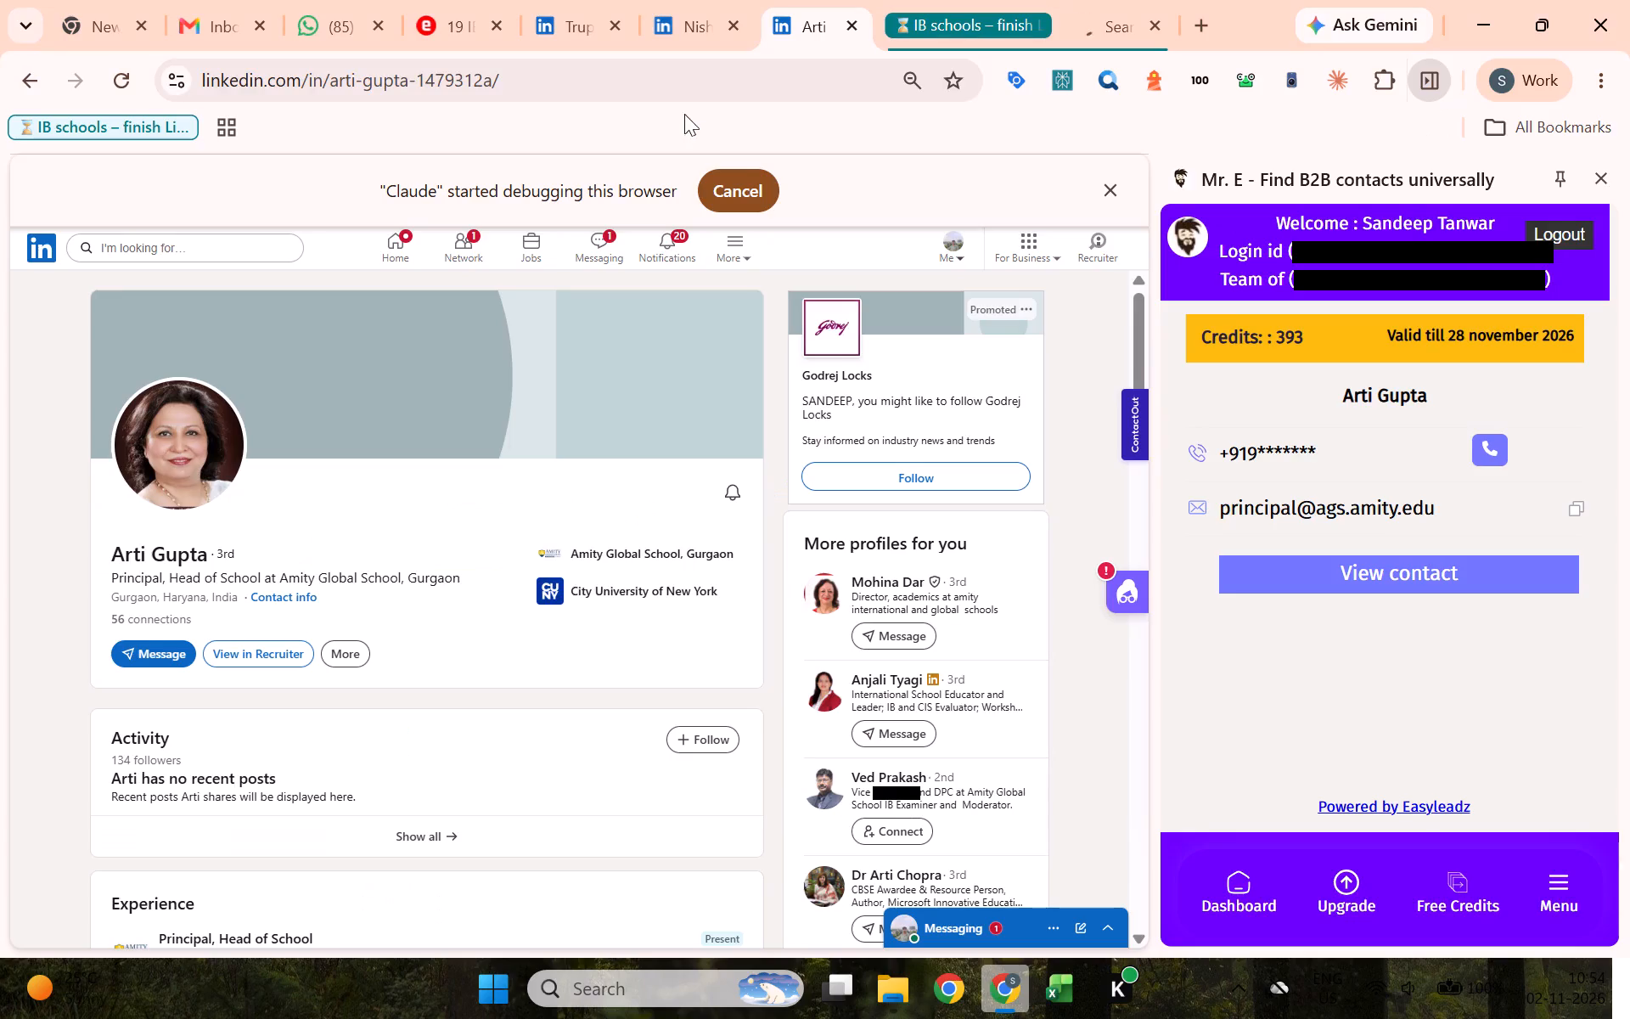
{"action": "left_click", "coordinate": [645, 83]}
{"action": "key", "text": "ctrl+v"}
{"action": "key", "text": "Return"}
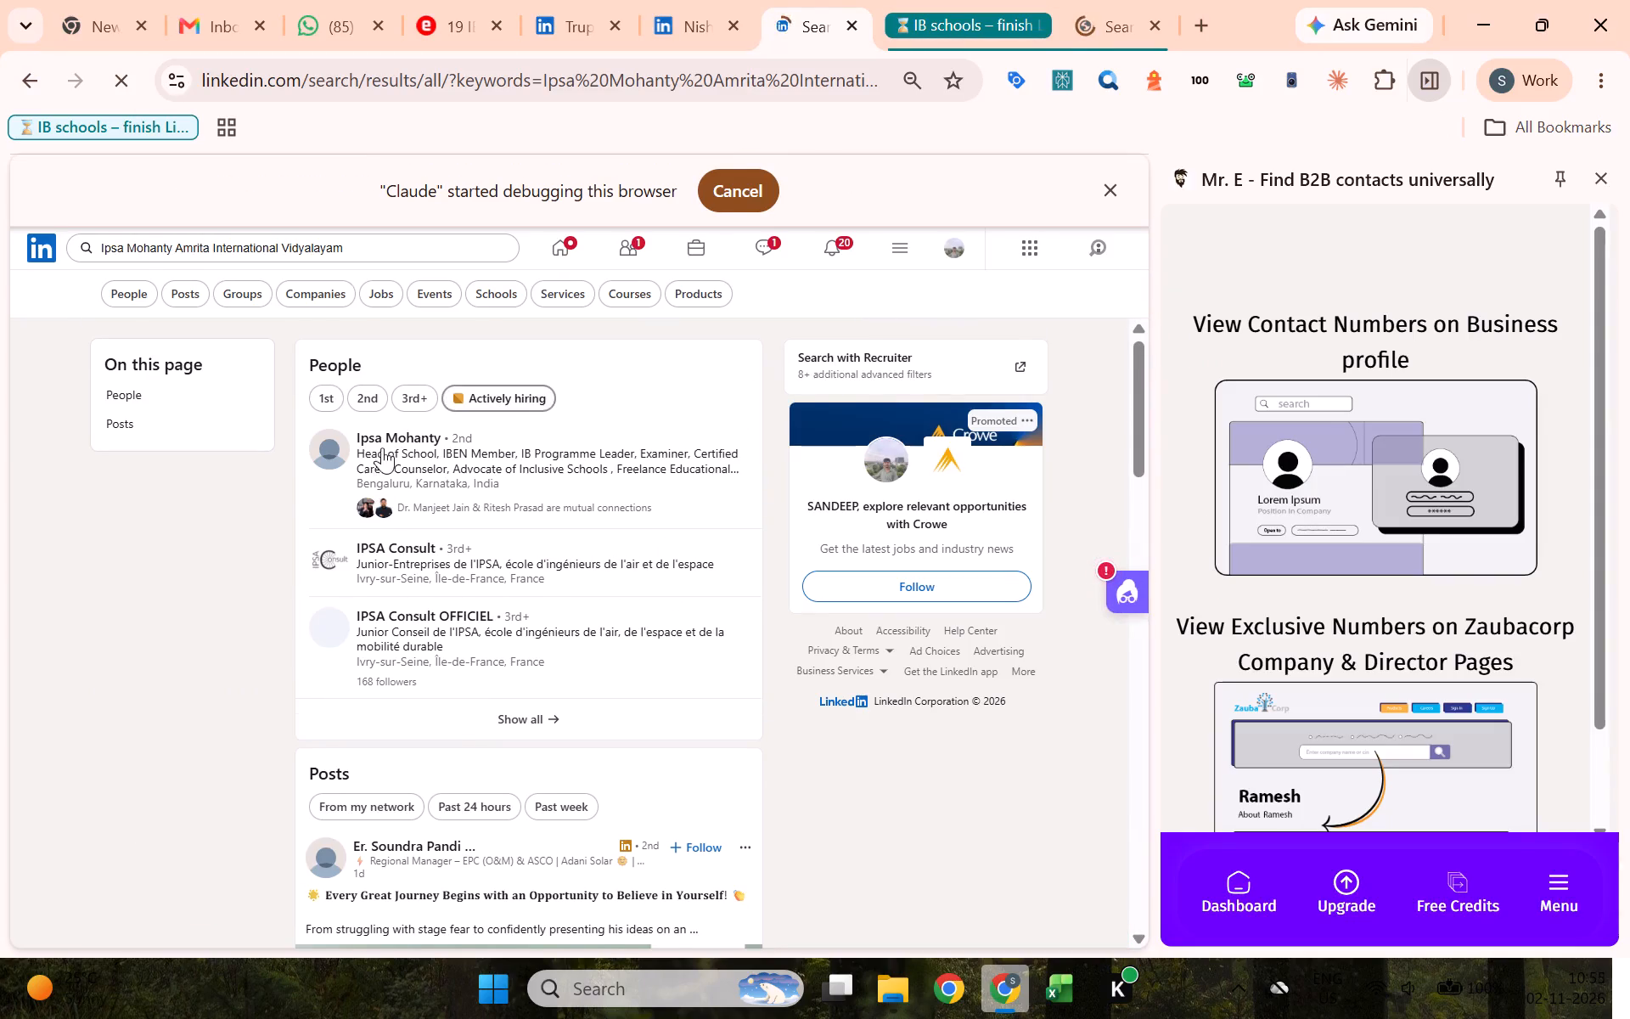
{"action": "left_click", "coordinate": [385, 441]}
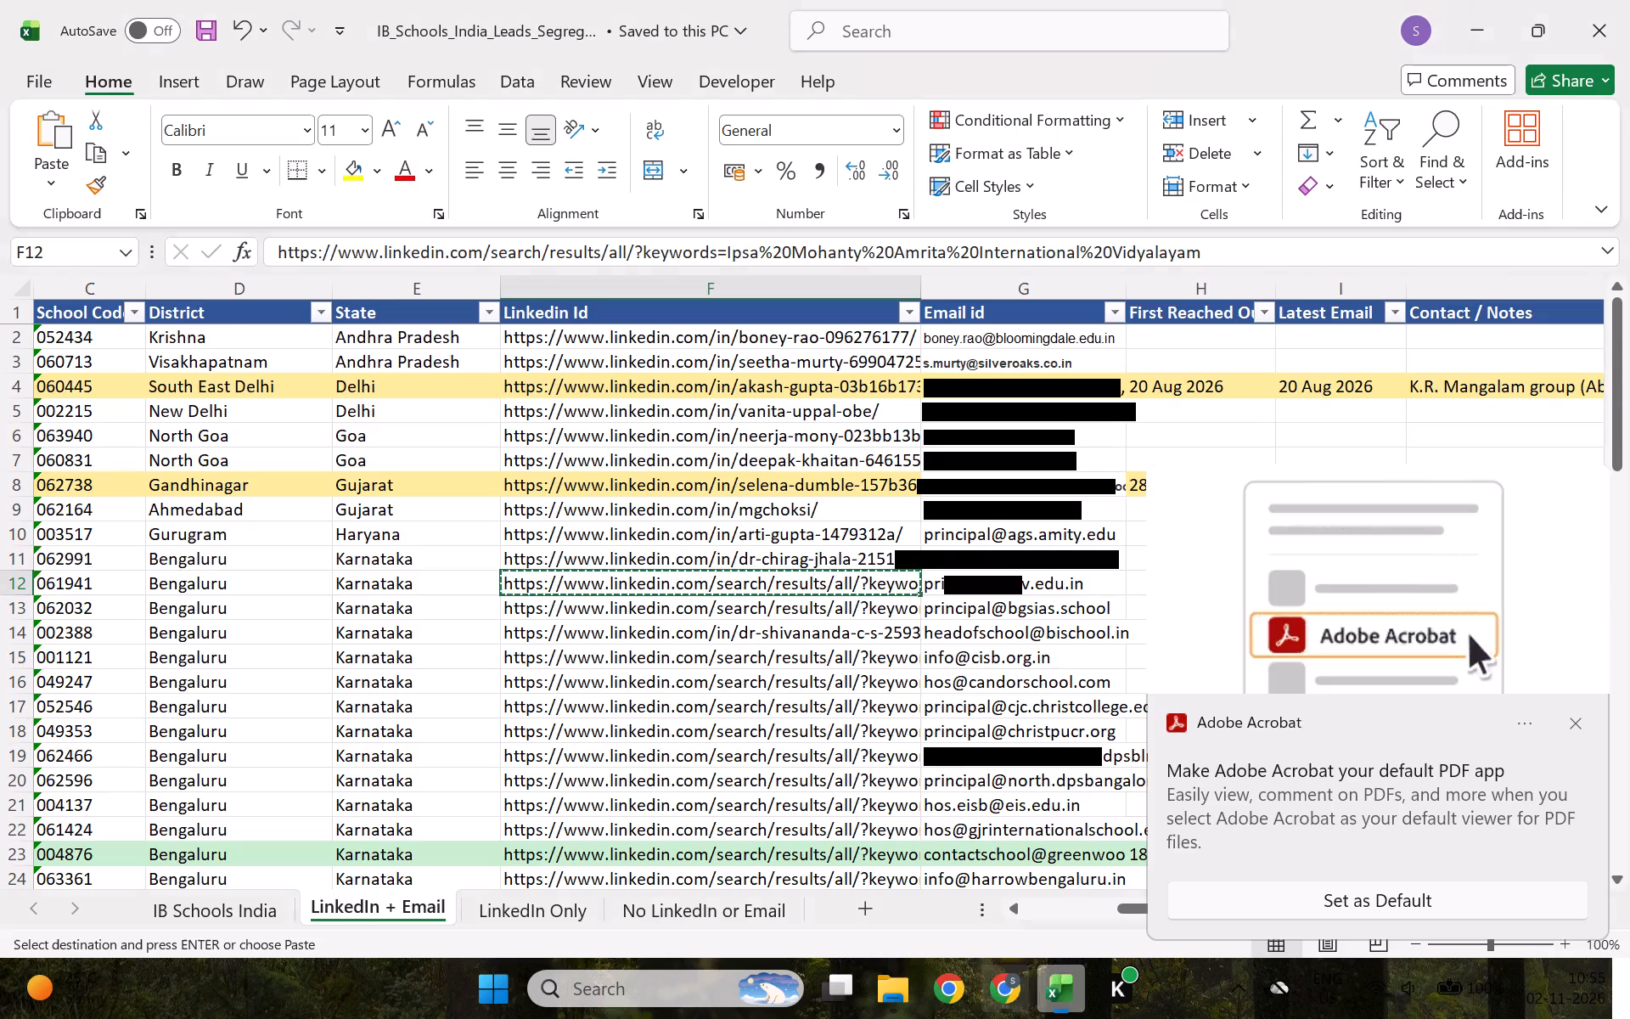
Dismiss the Adobe Acrobat default PDF app notification.
{"action": "left_click", "coordinate": [1574, 716]}
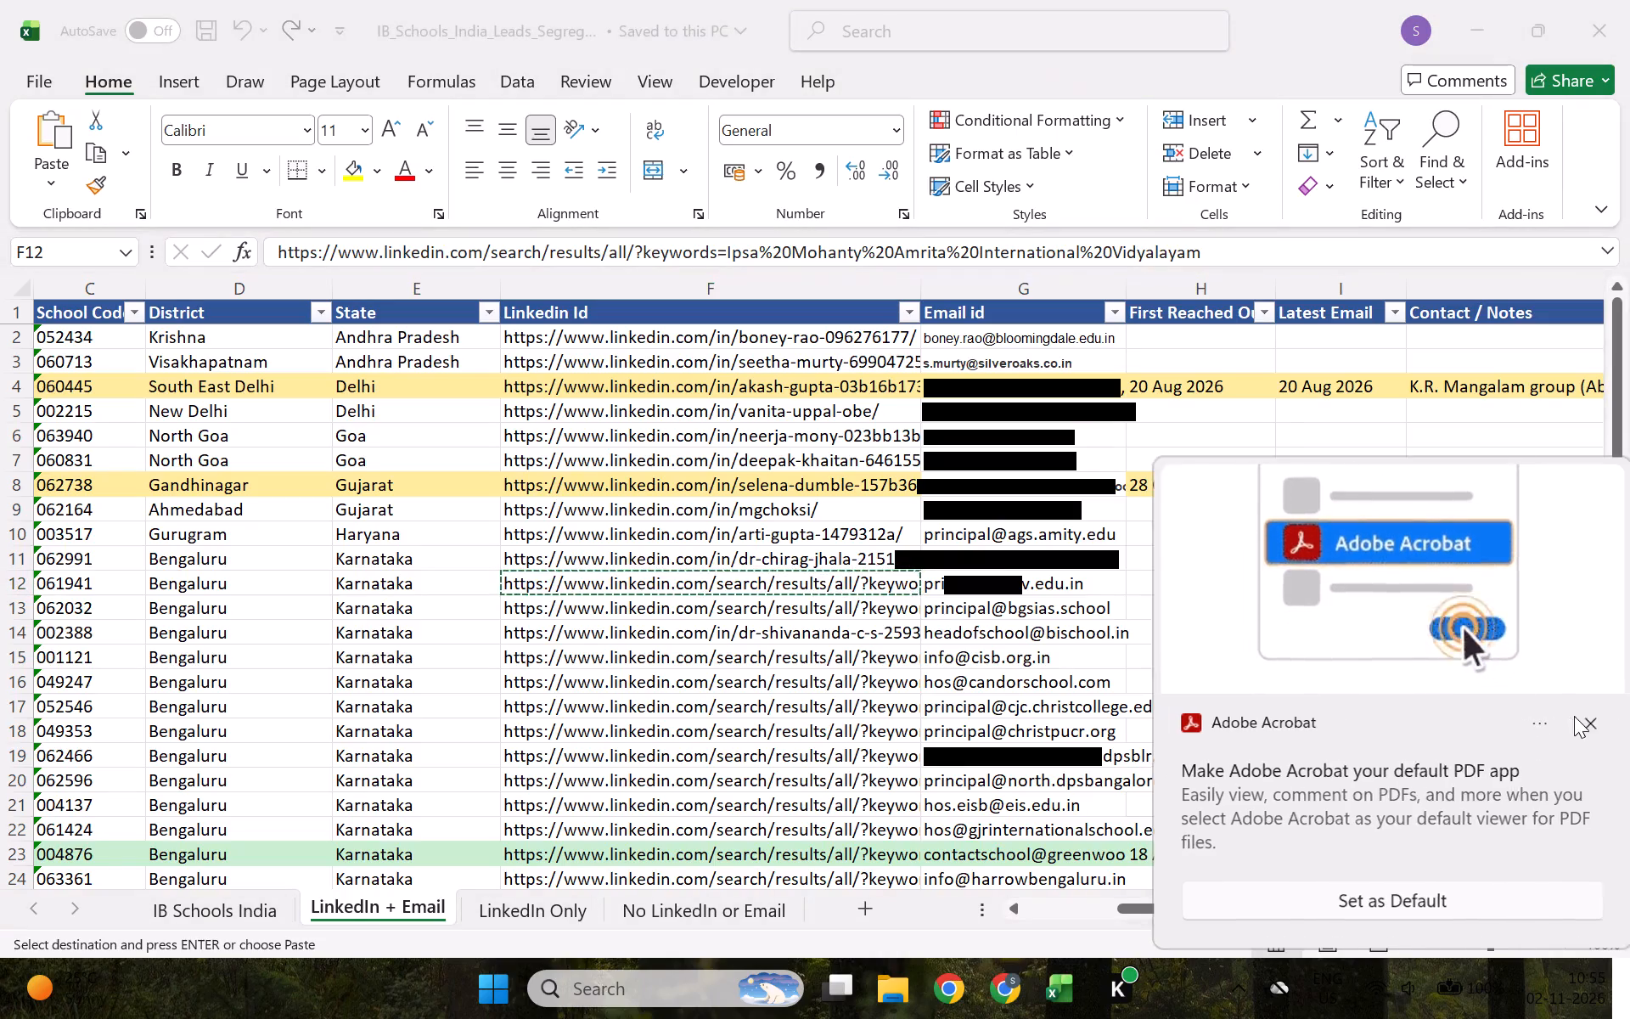
Examine the Amrita International Vidyalayam row in Excel, from the school name and address through to its email, notes and contact person.
{"action": "scroll", "coordinate": [656, 744], "scroll_direction": "right", "scroll_amount": 6}
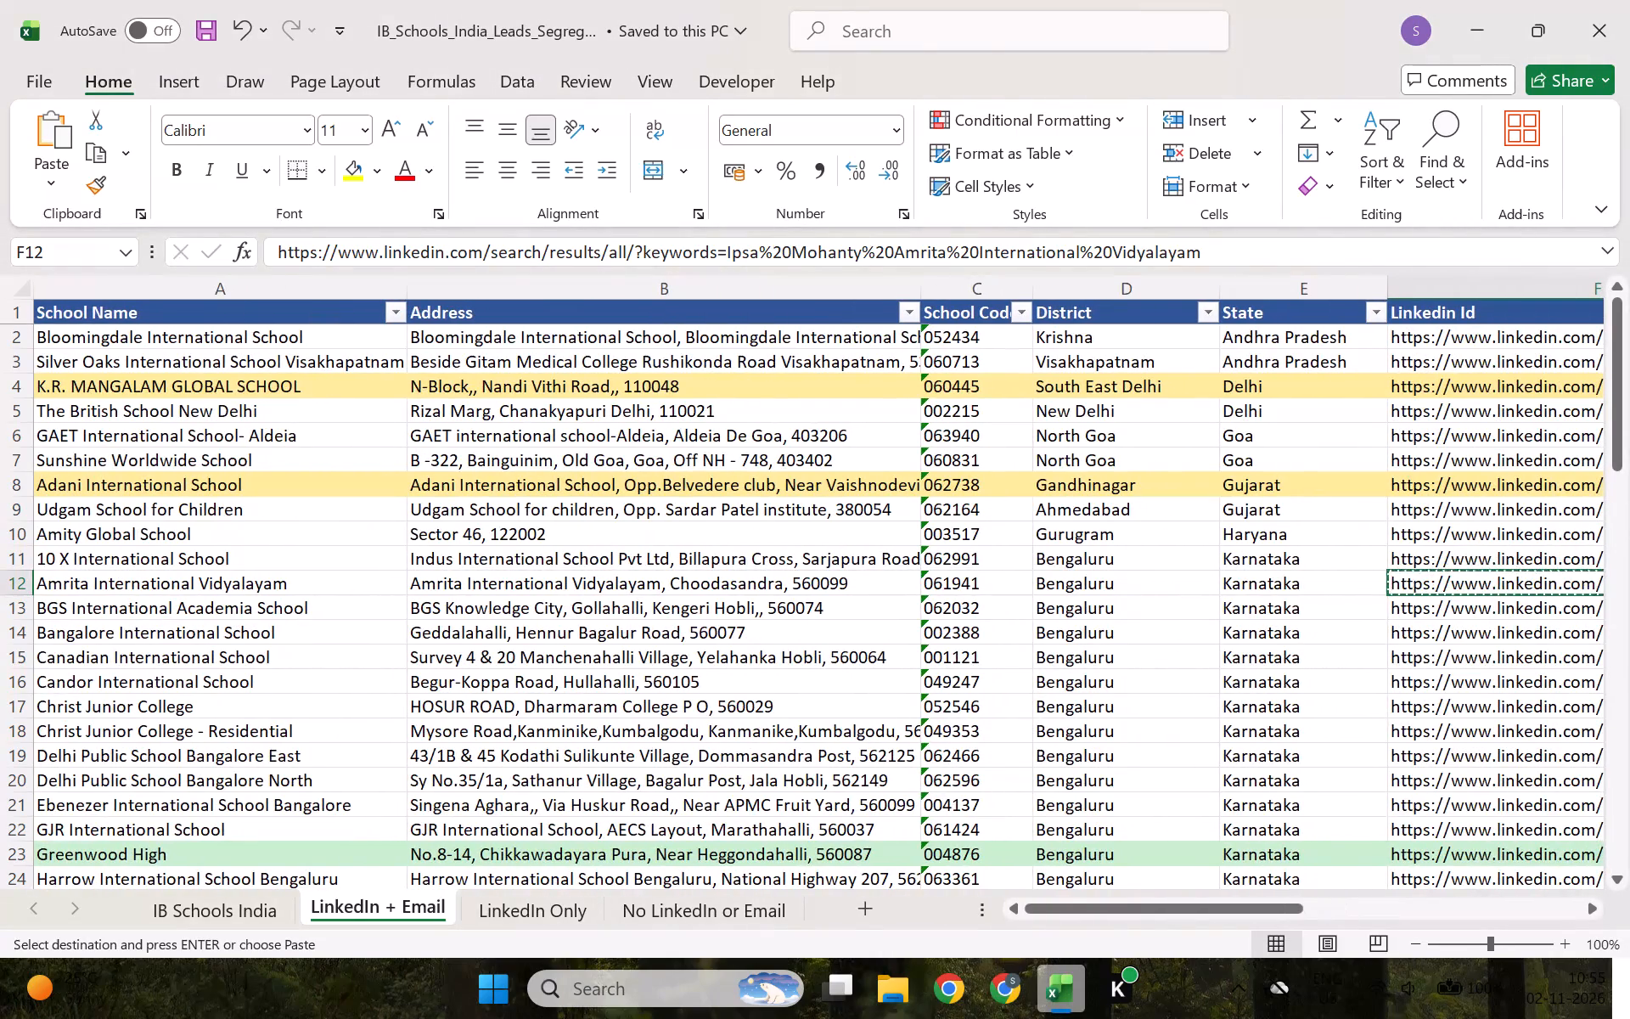
{"action": "scroll", "coordinate": [656, 744], "scroll_direction": "left", "scroll_amount": 2}
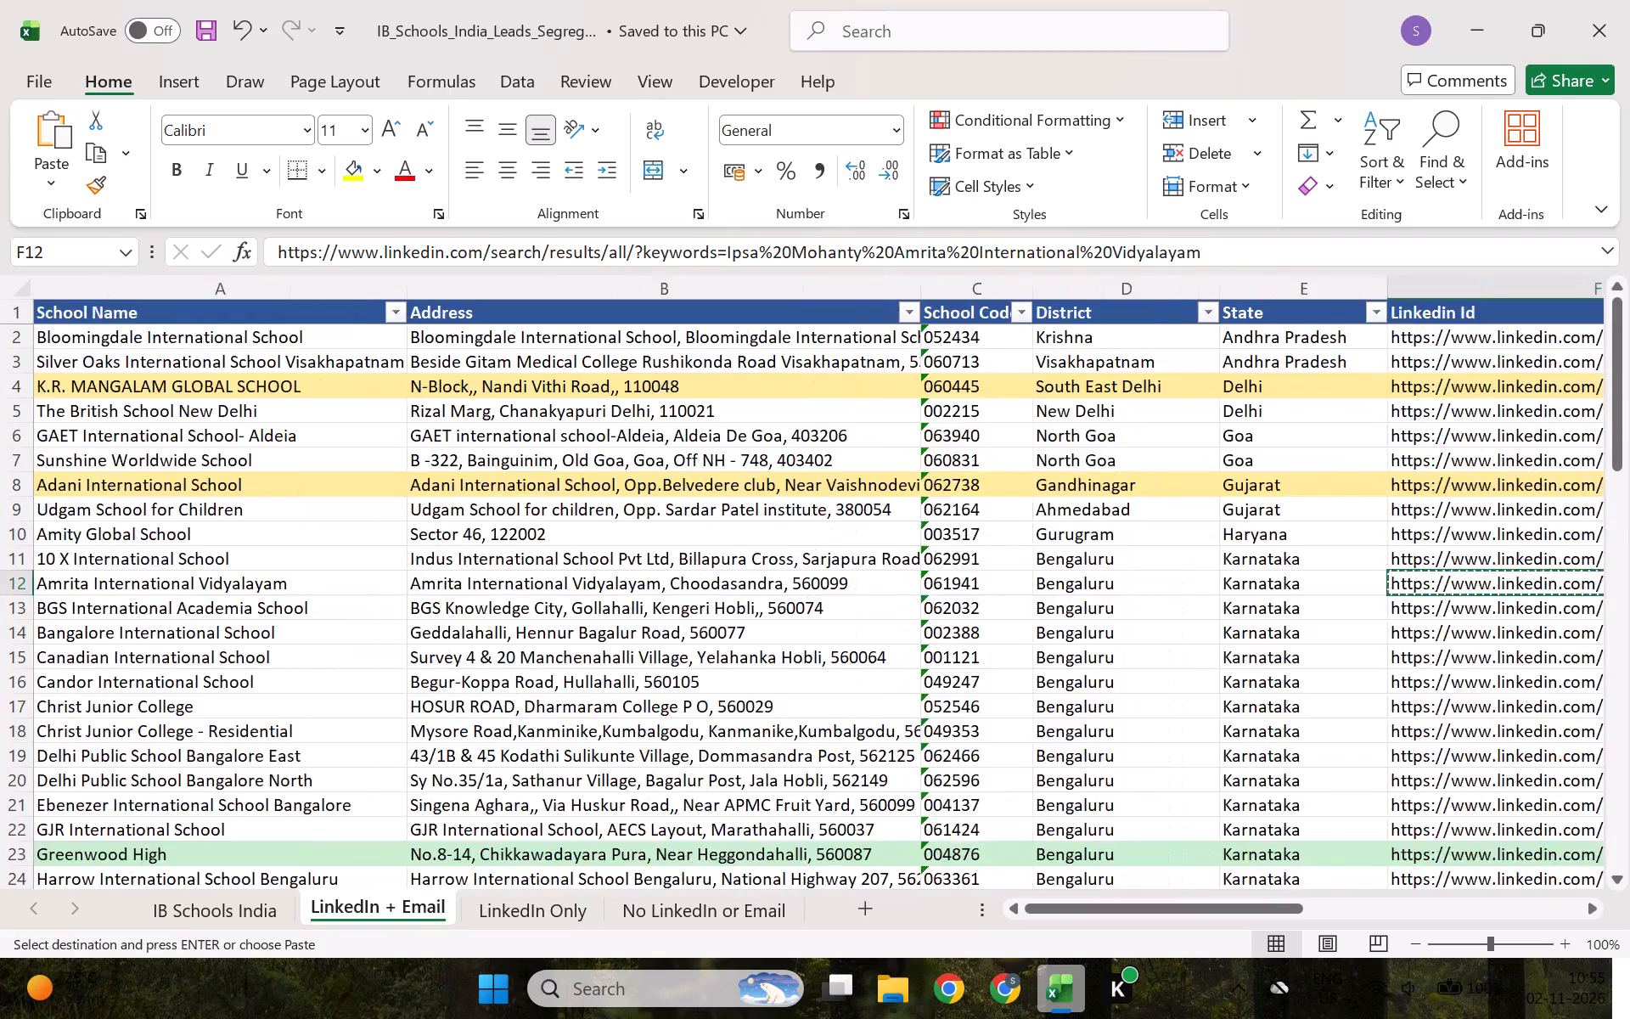
{"action": "scroll", "coordinate": [656, 744], "scroll_direction": "left", "scroll_amount": 3}
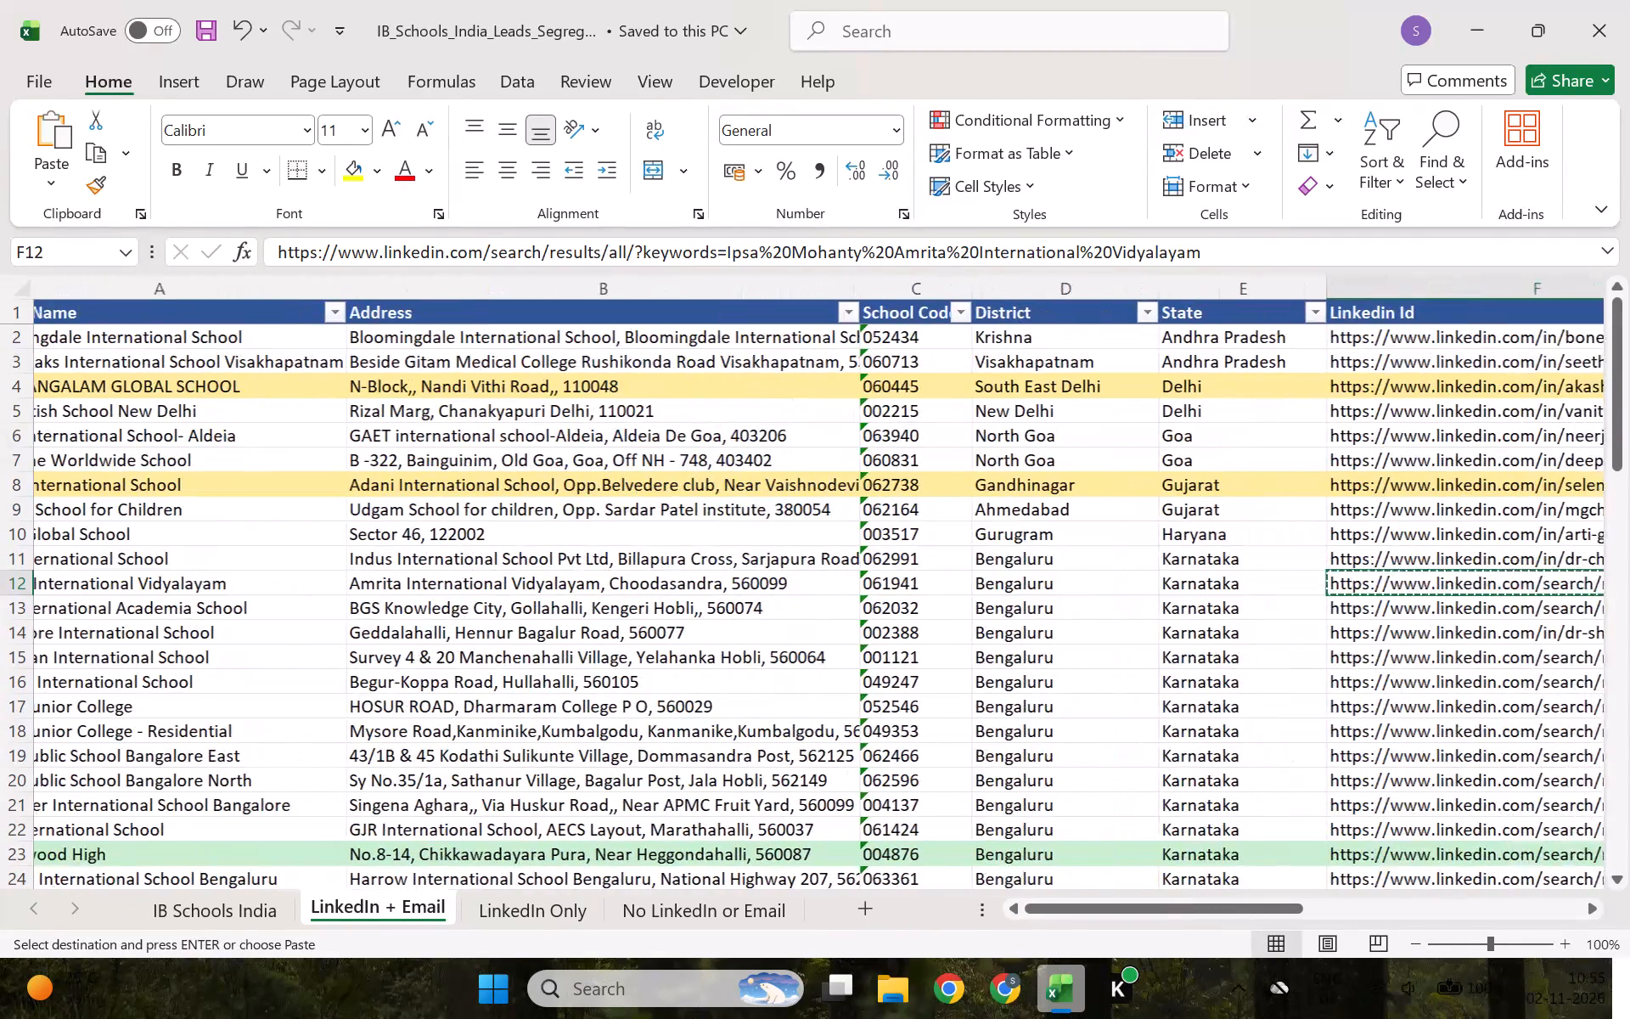
{"action": "scroll", "coordinate": [656, 744], "scroll_direction": "left", "scroll_amount": 4}
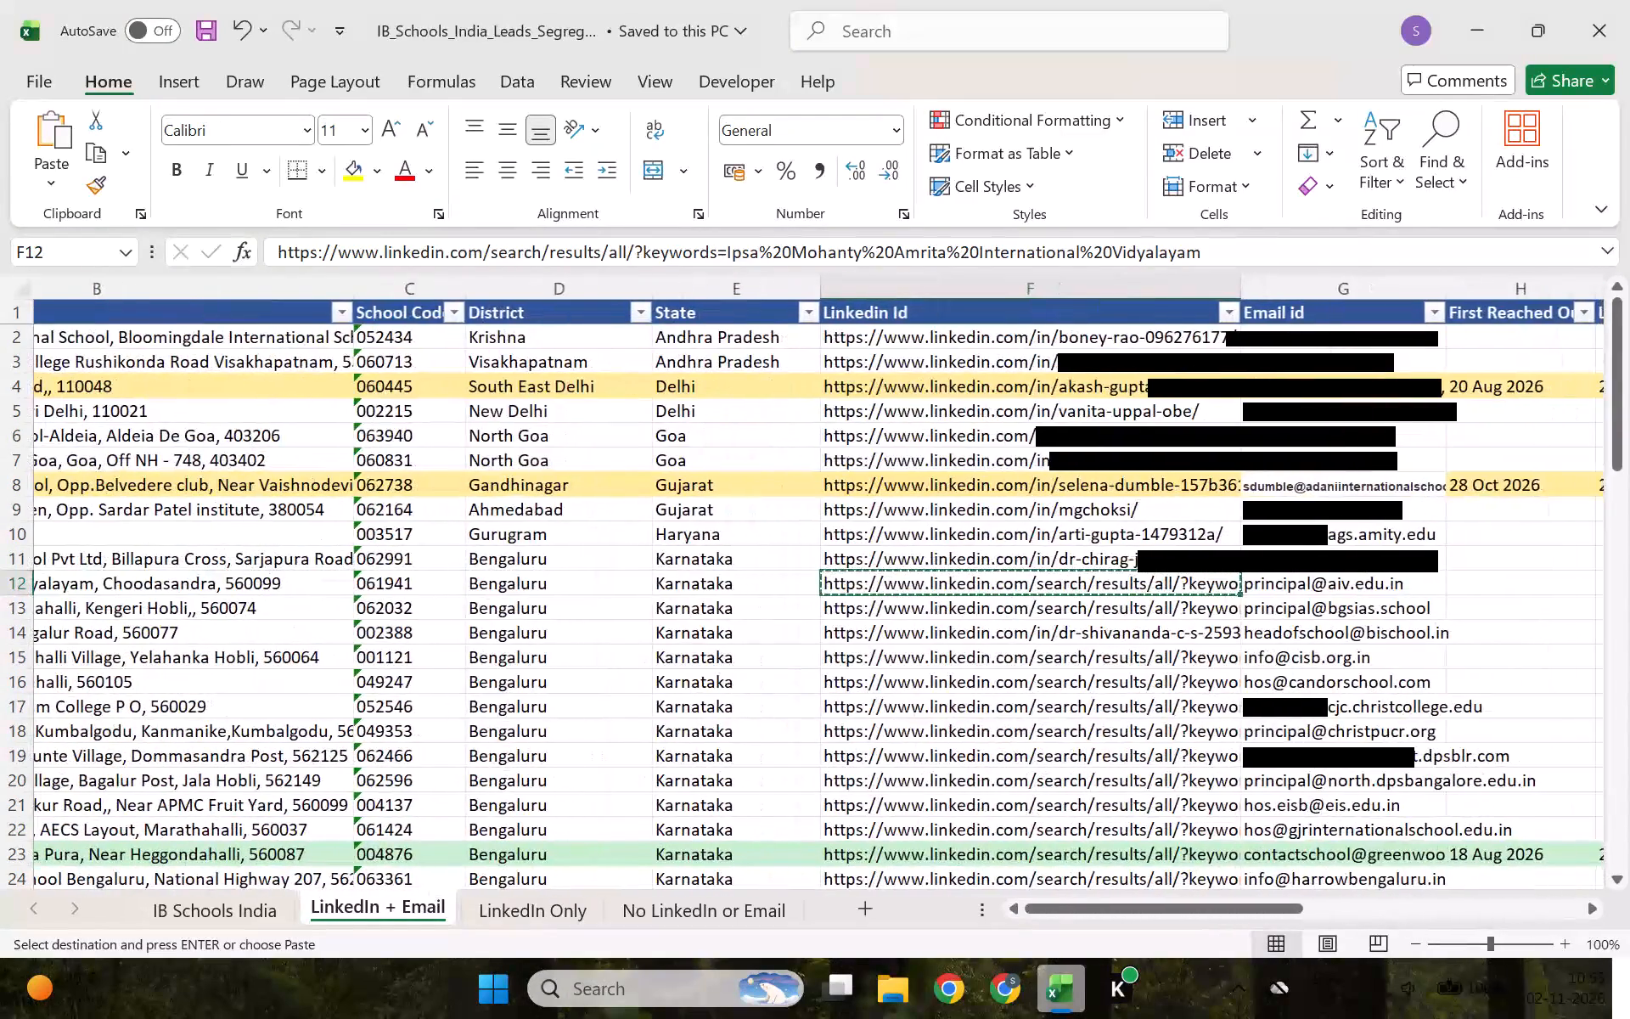
{"action": "scroll", "coordinate": [656, 744], "scroll_direction": "left", "scroll_amount": 1}
{"action": "scroll", "coordinate": [1258, 667], "scroll_direction": "left", "scroll_amount": 3}
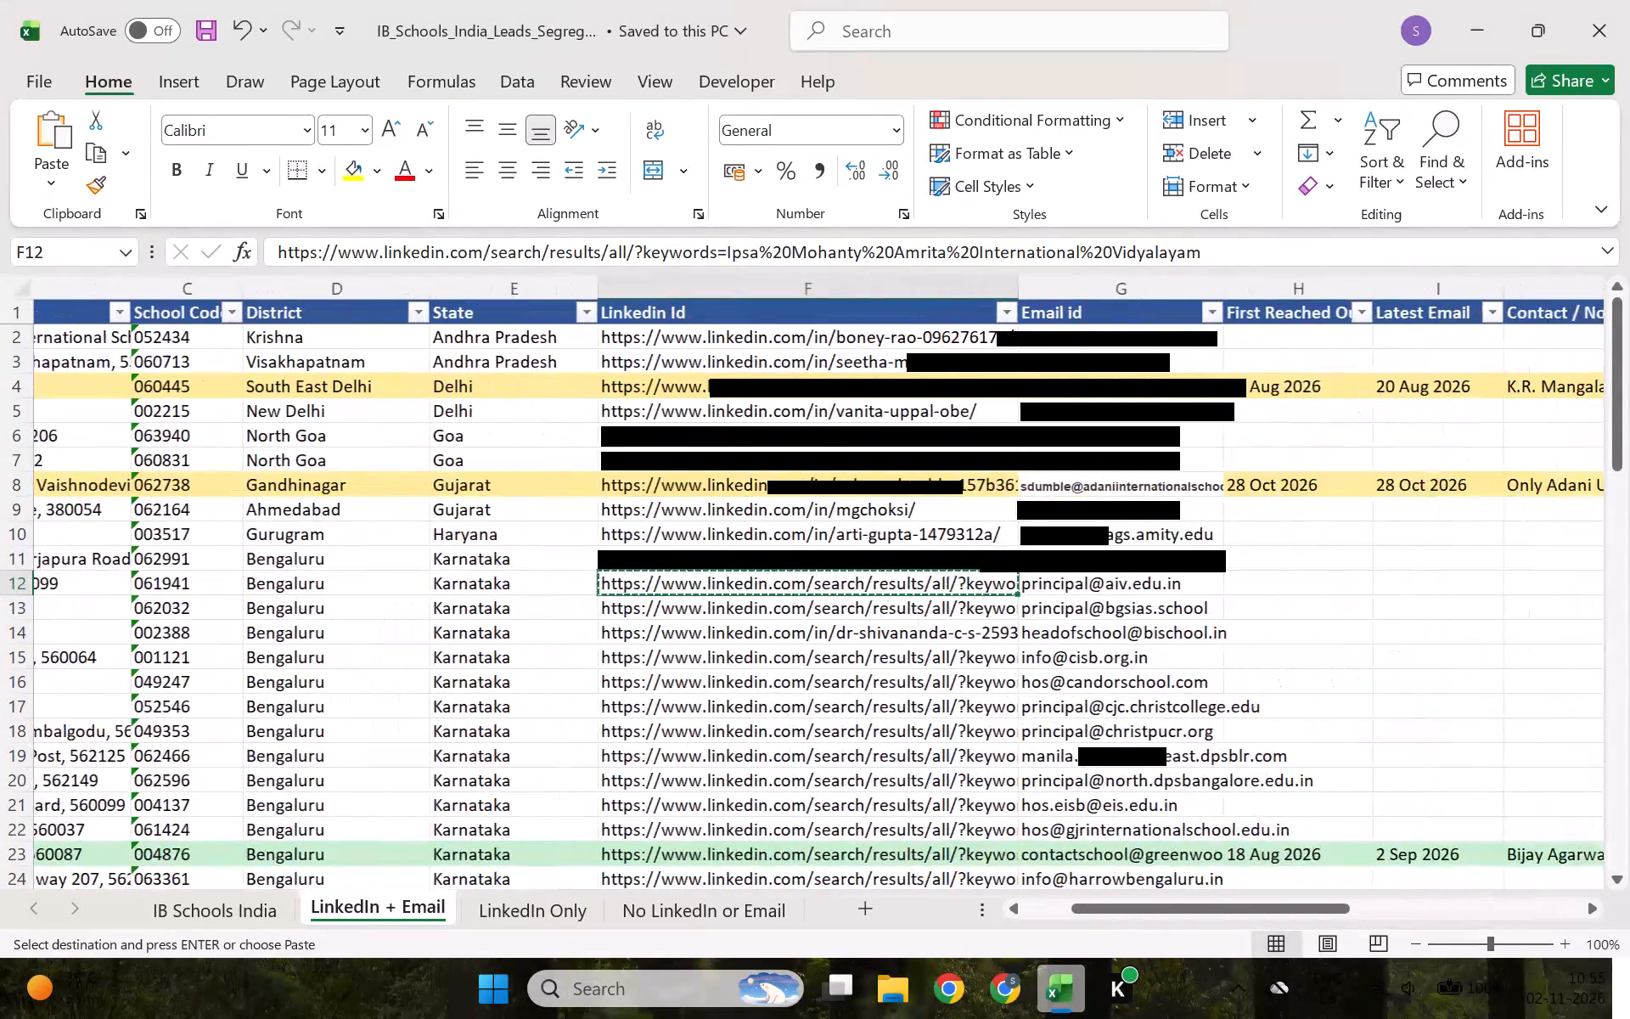
{"action": "scroll", "coordinate": [1258, 667], "scroll_direction": "left", "scroll_amount": 3}
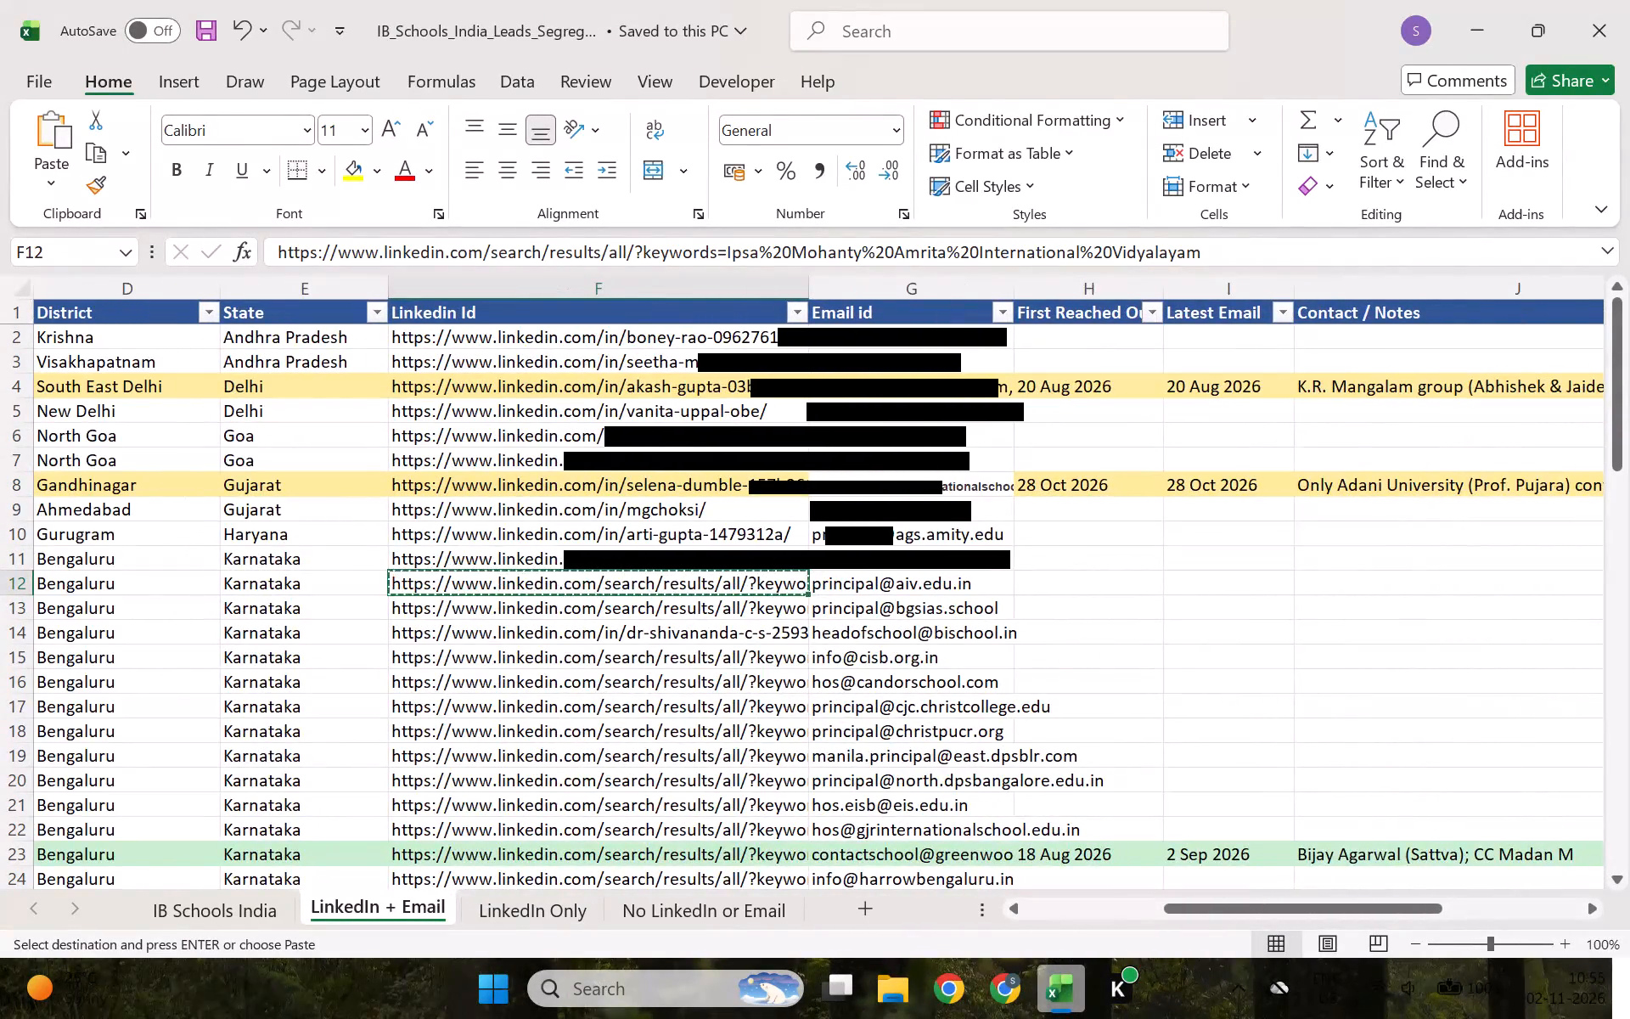
{"action": "scroll", "coordinate": [1258, 667], "scroll_direction": "right", "scroll_amount": 1}
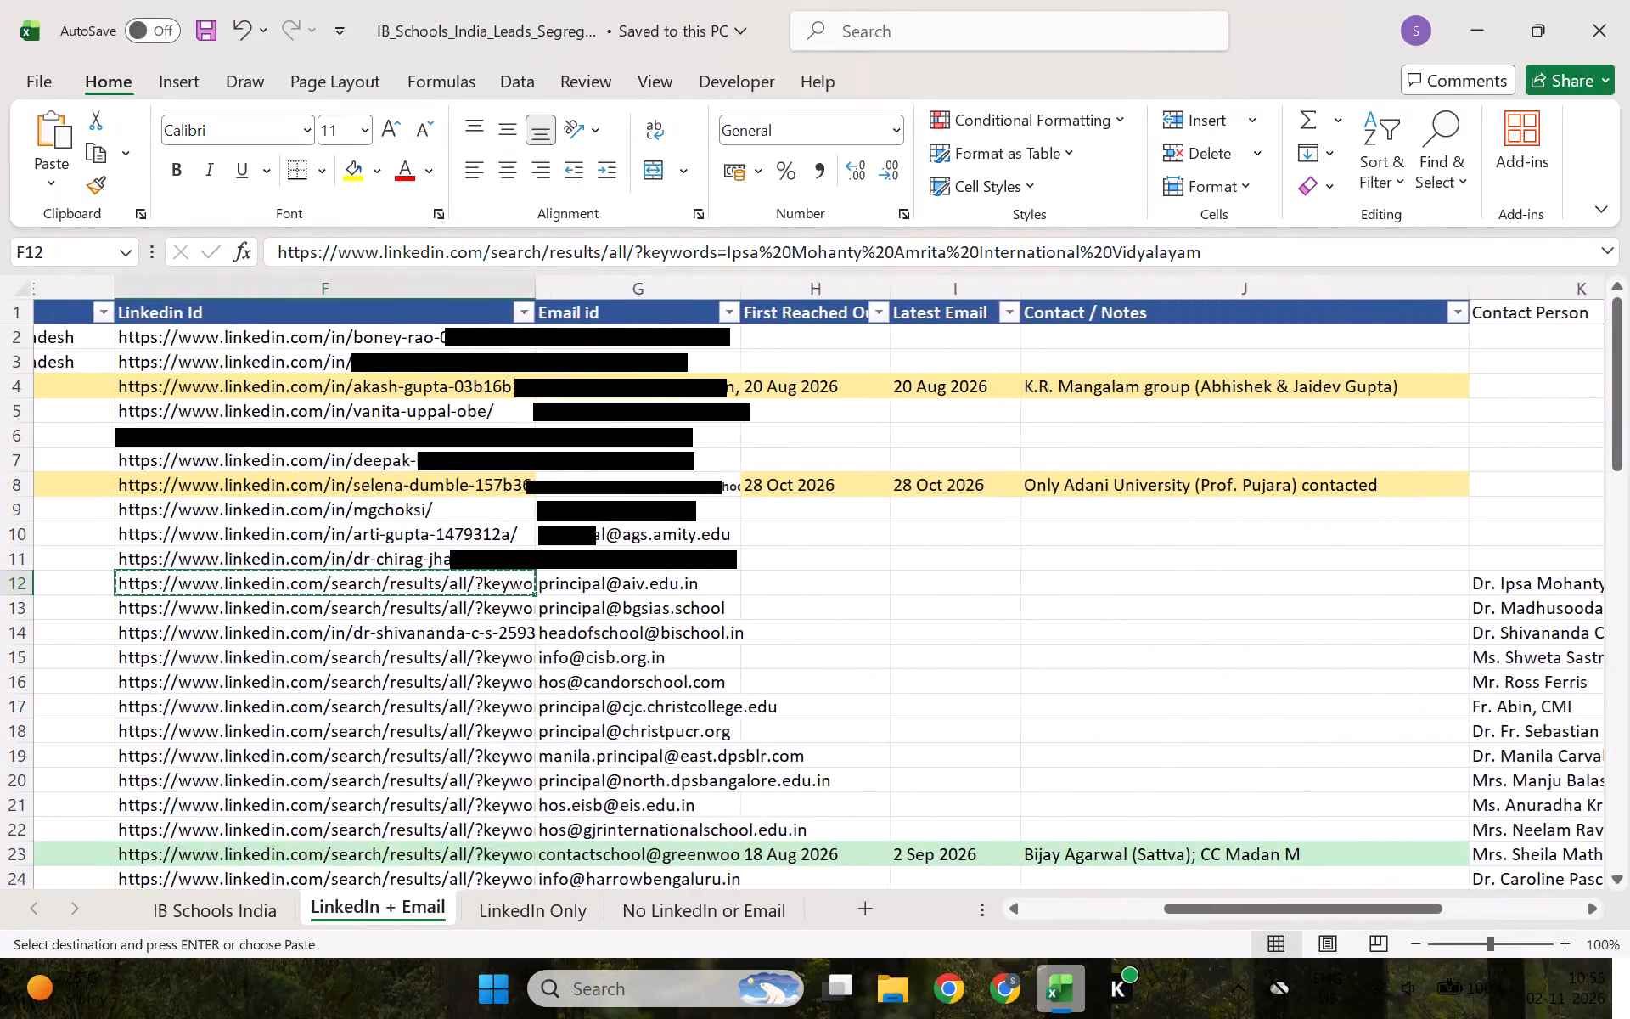
{"action": "scroll", "coordinate": [1258, 667], "scroll_direction": "right", "scroll_amount": 3}
Check the experience on the Amrita International Vidyalayam principal's LinkedIn profile in Chrome and send a connection invitation without a note.
{"action": "key", "text": "alt+Tab"}
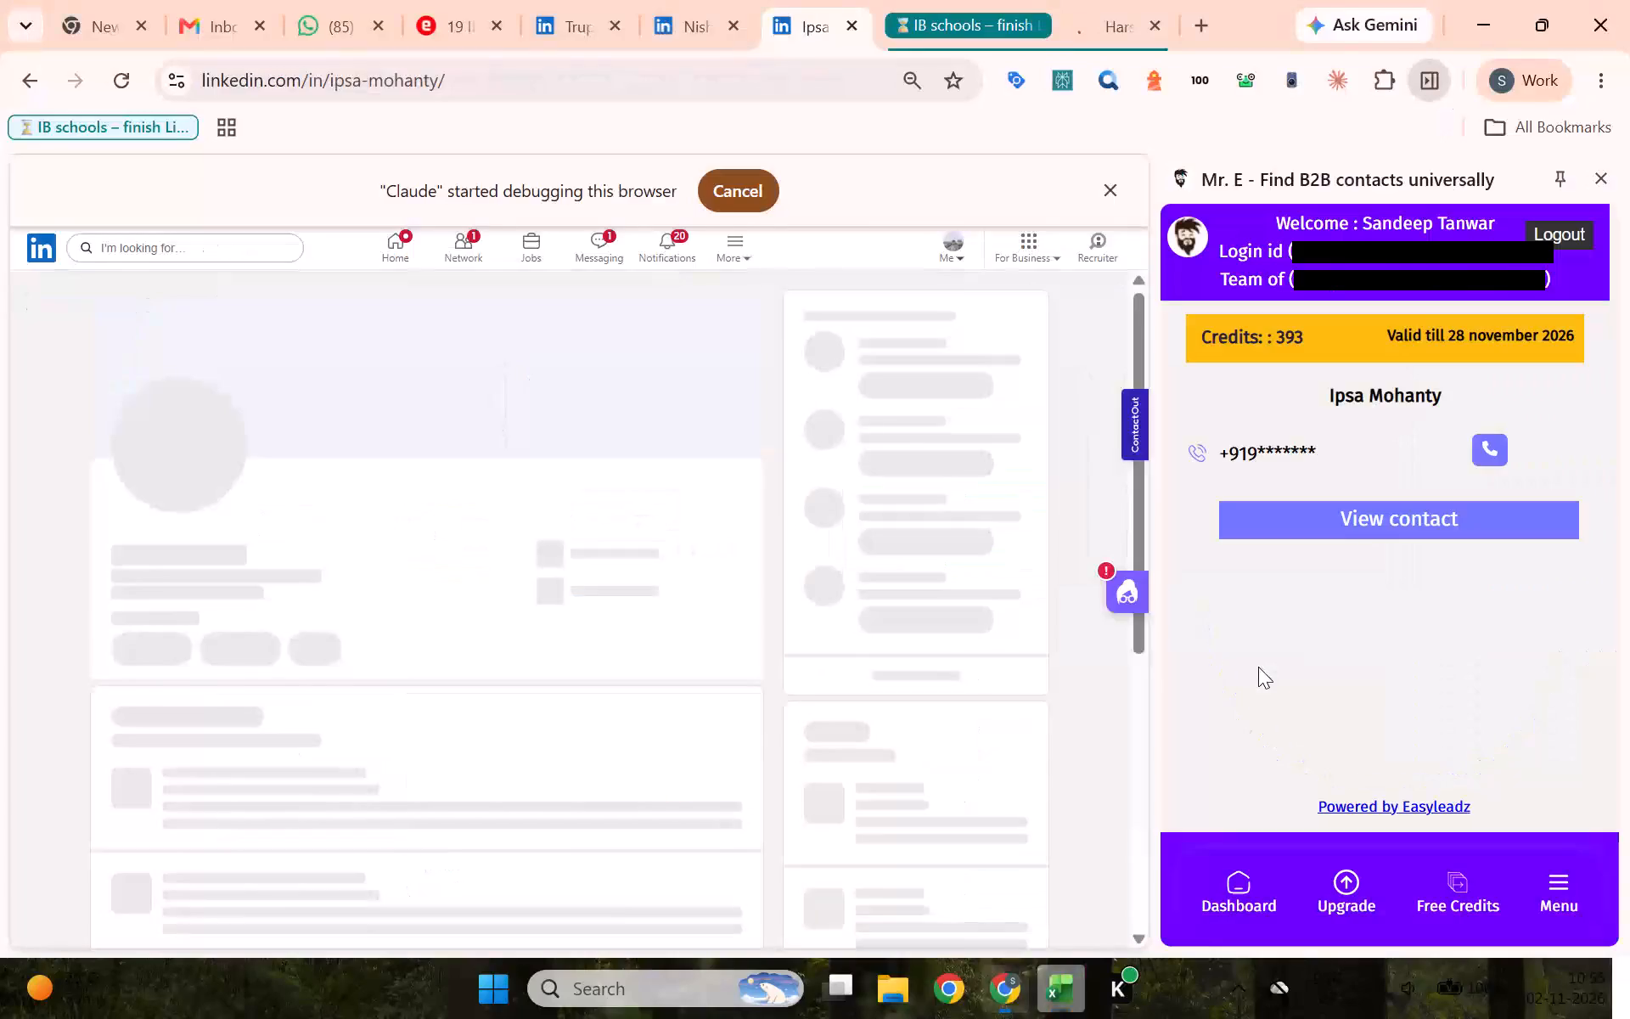
{"action": "scroll", "coordinate": [489, 701], "scroll_direction": "down", "scroll_amount": 3}
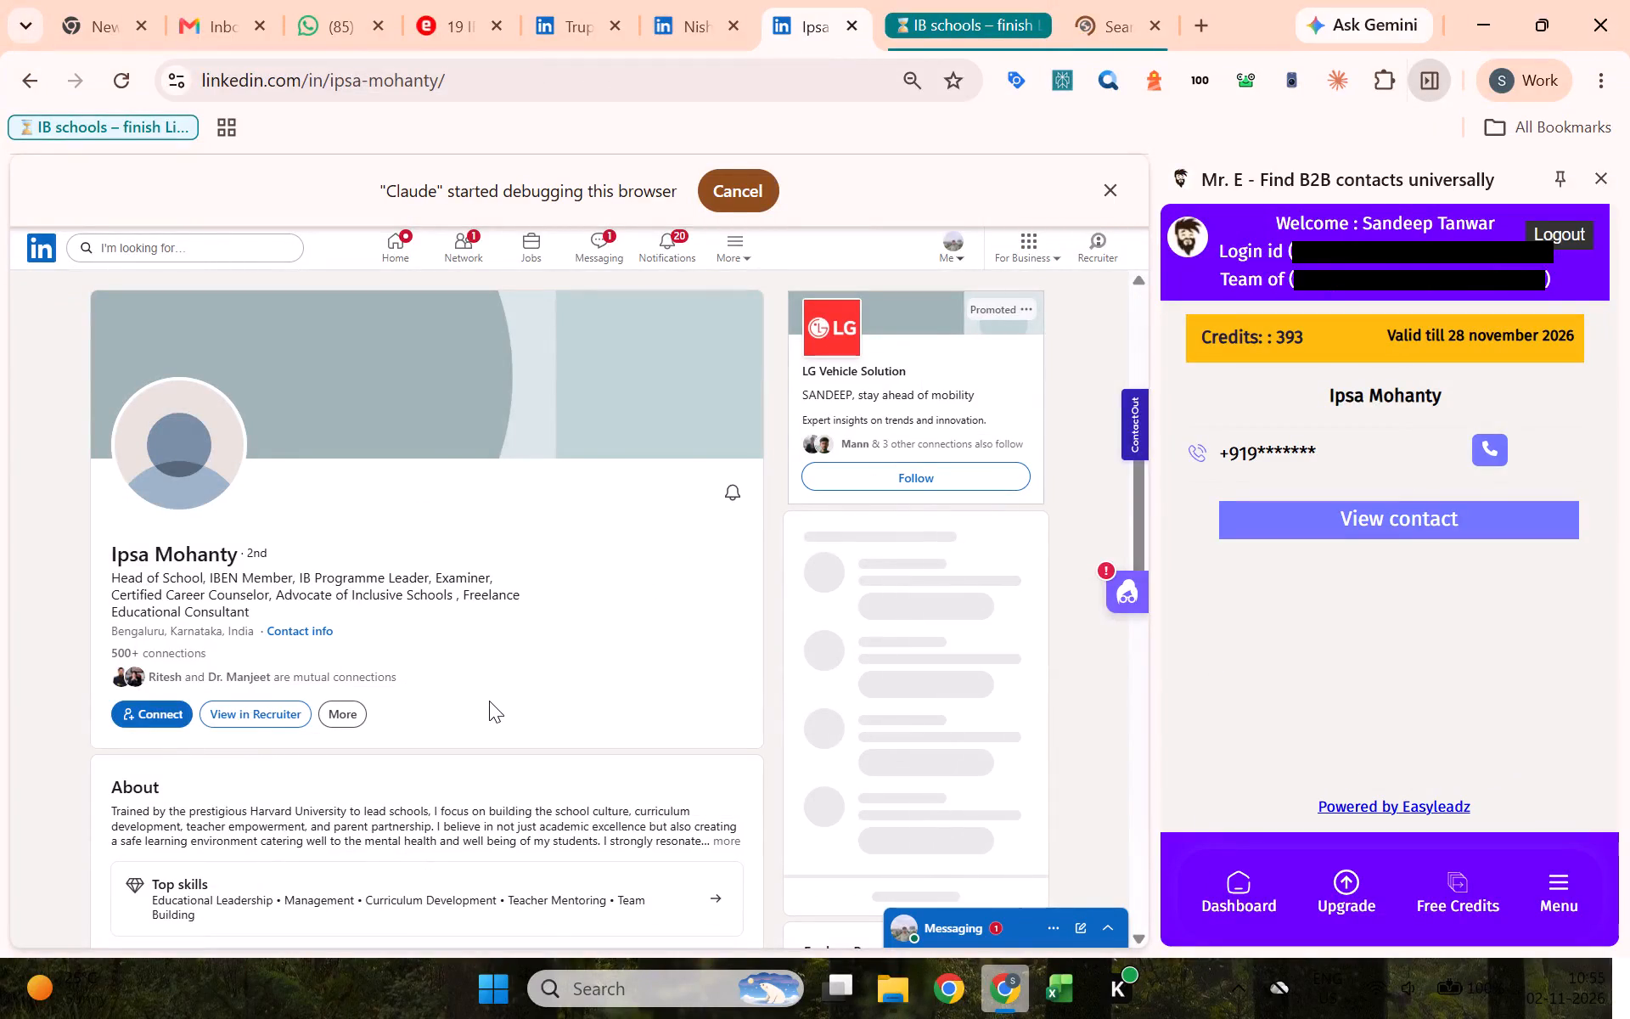
{"action": "scroll", "coordinate": [489, 701], "scroll_direction": "down", "scroll_amount": 2}
{"action": "scroll", "coordinate": [489, 701], "scroll_direction": "up", "scroll_amount": 3}
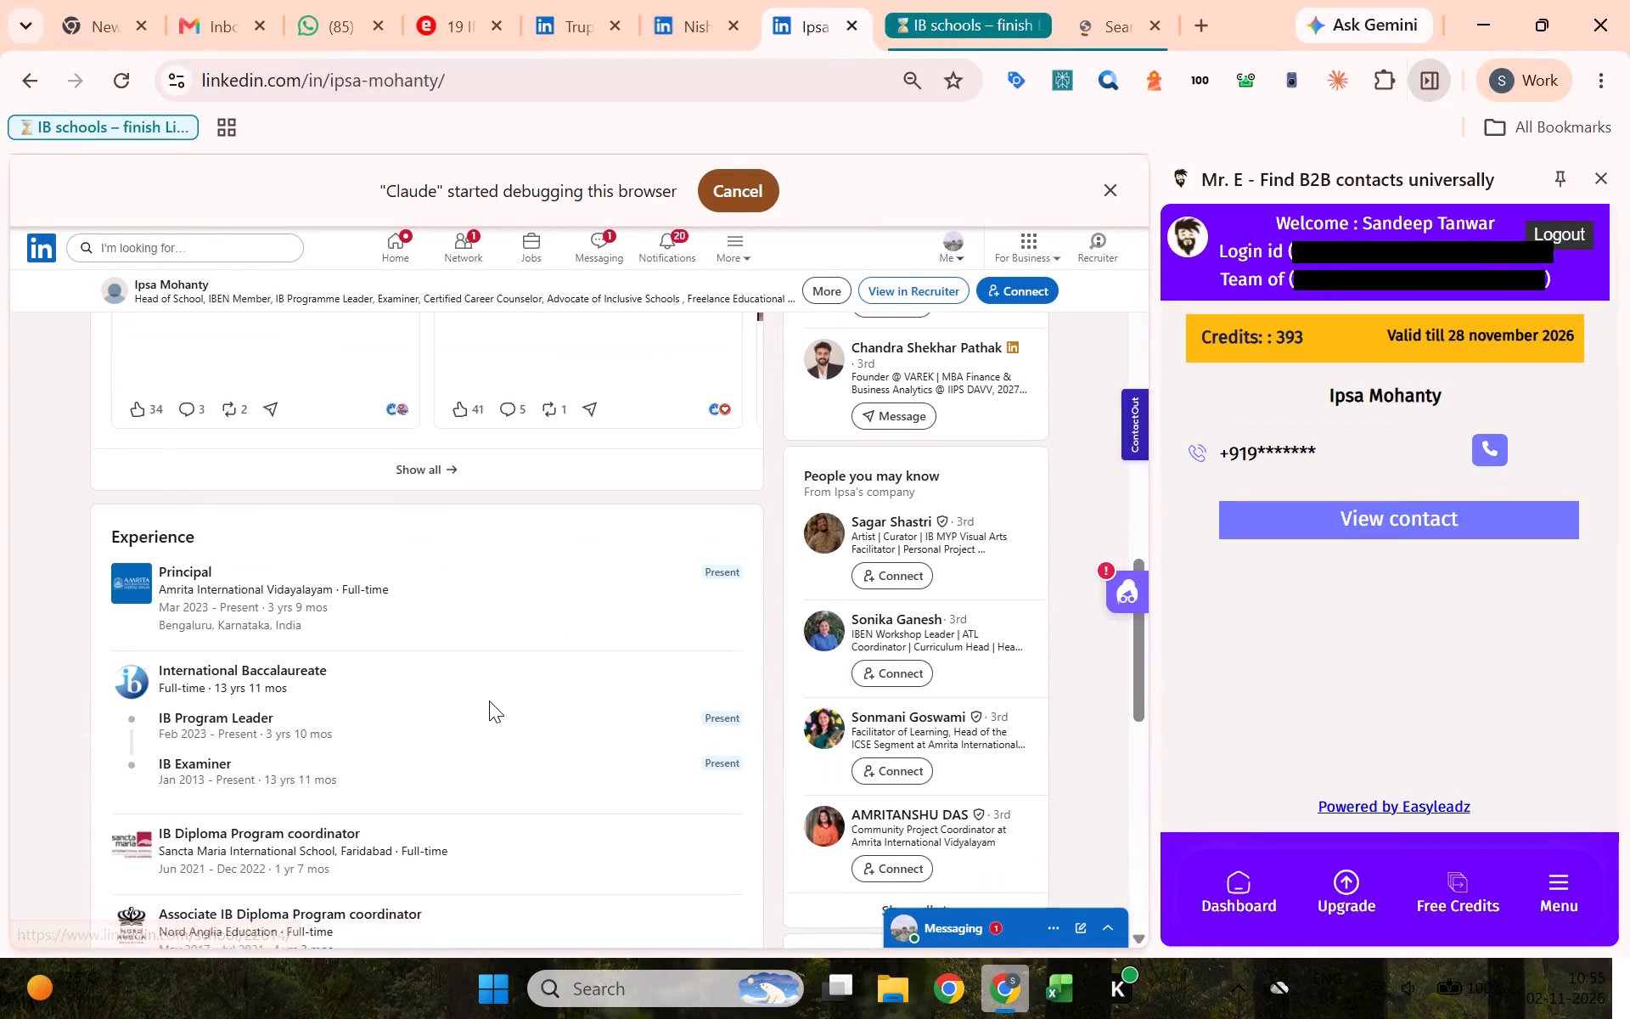
{"action": "scroll", "coordinate": [489, 701], "scroll_direction": "up", "scroll_amount": 5}
{"action": "left_click", "coordinate": [137, 716]}
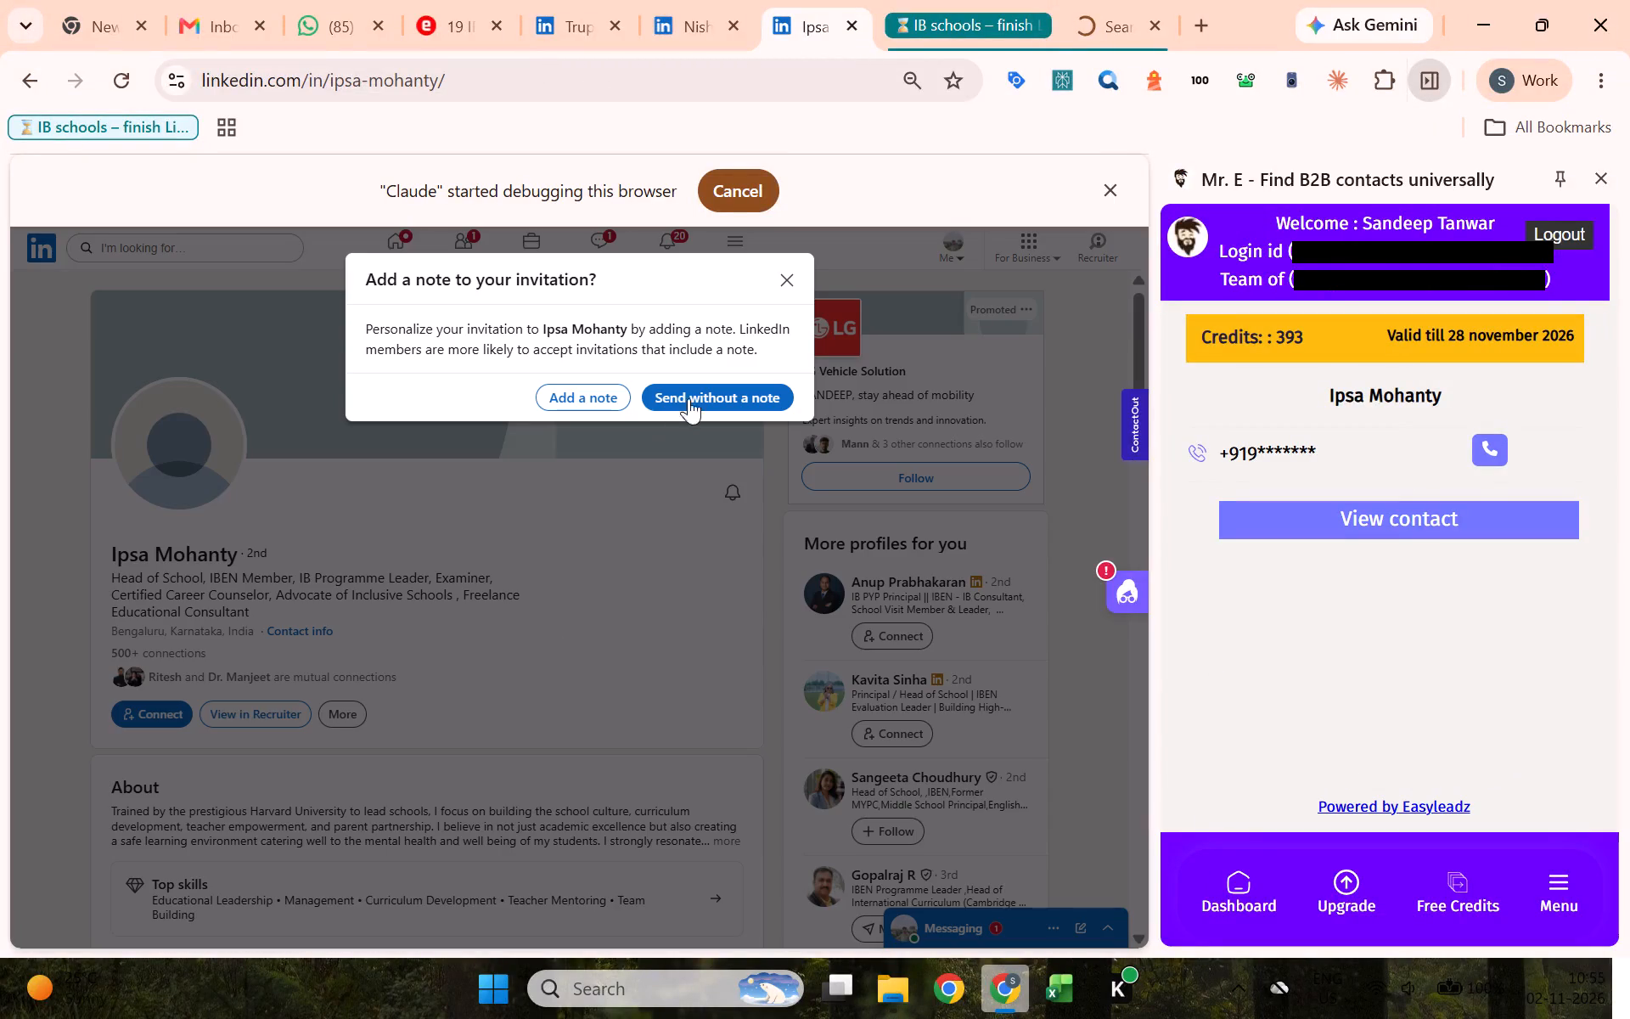
{"action": "left_click", "coordinate": [698, 388]}
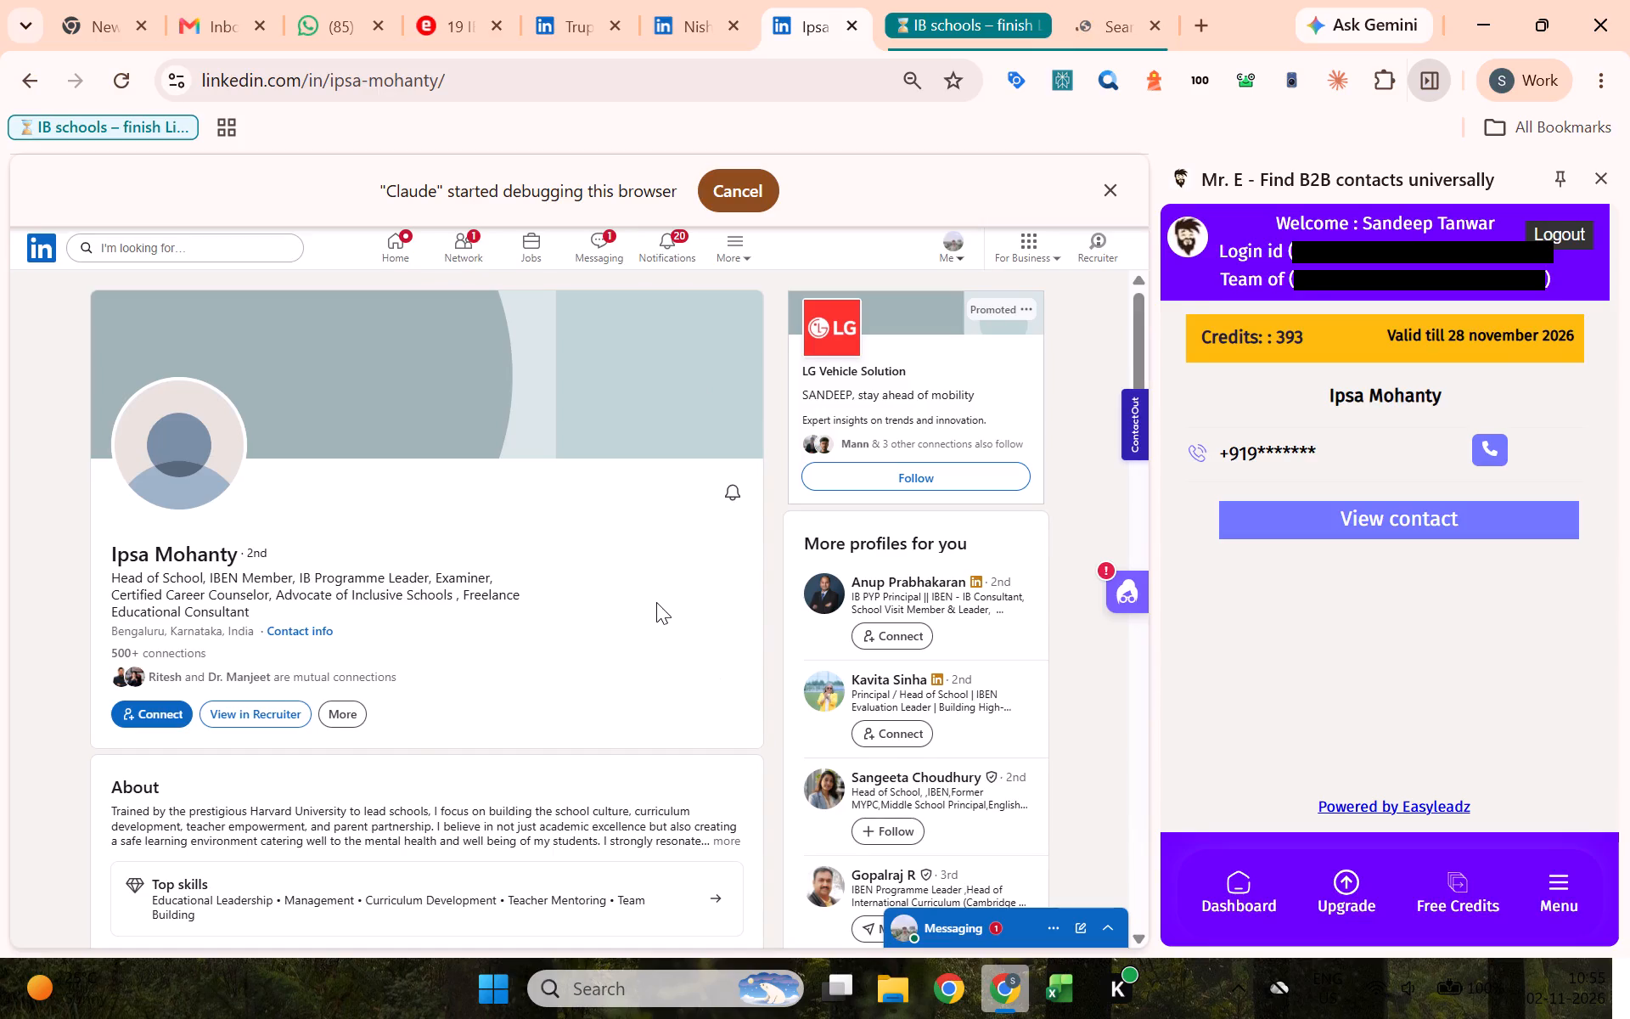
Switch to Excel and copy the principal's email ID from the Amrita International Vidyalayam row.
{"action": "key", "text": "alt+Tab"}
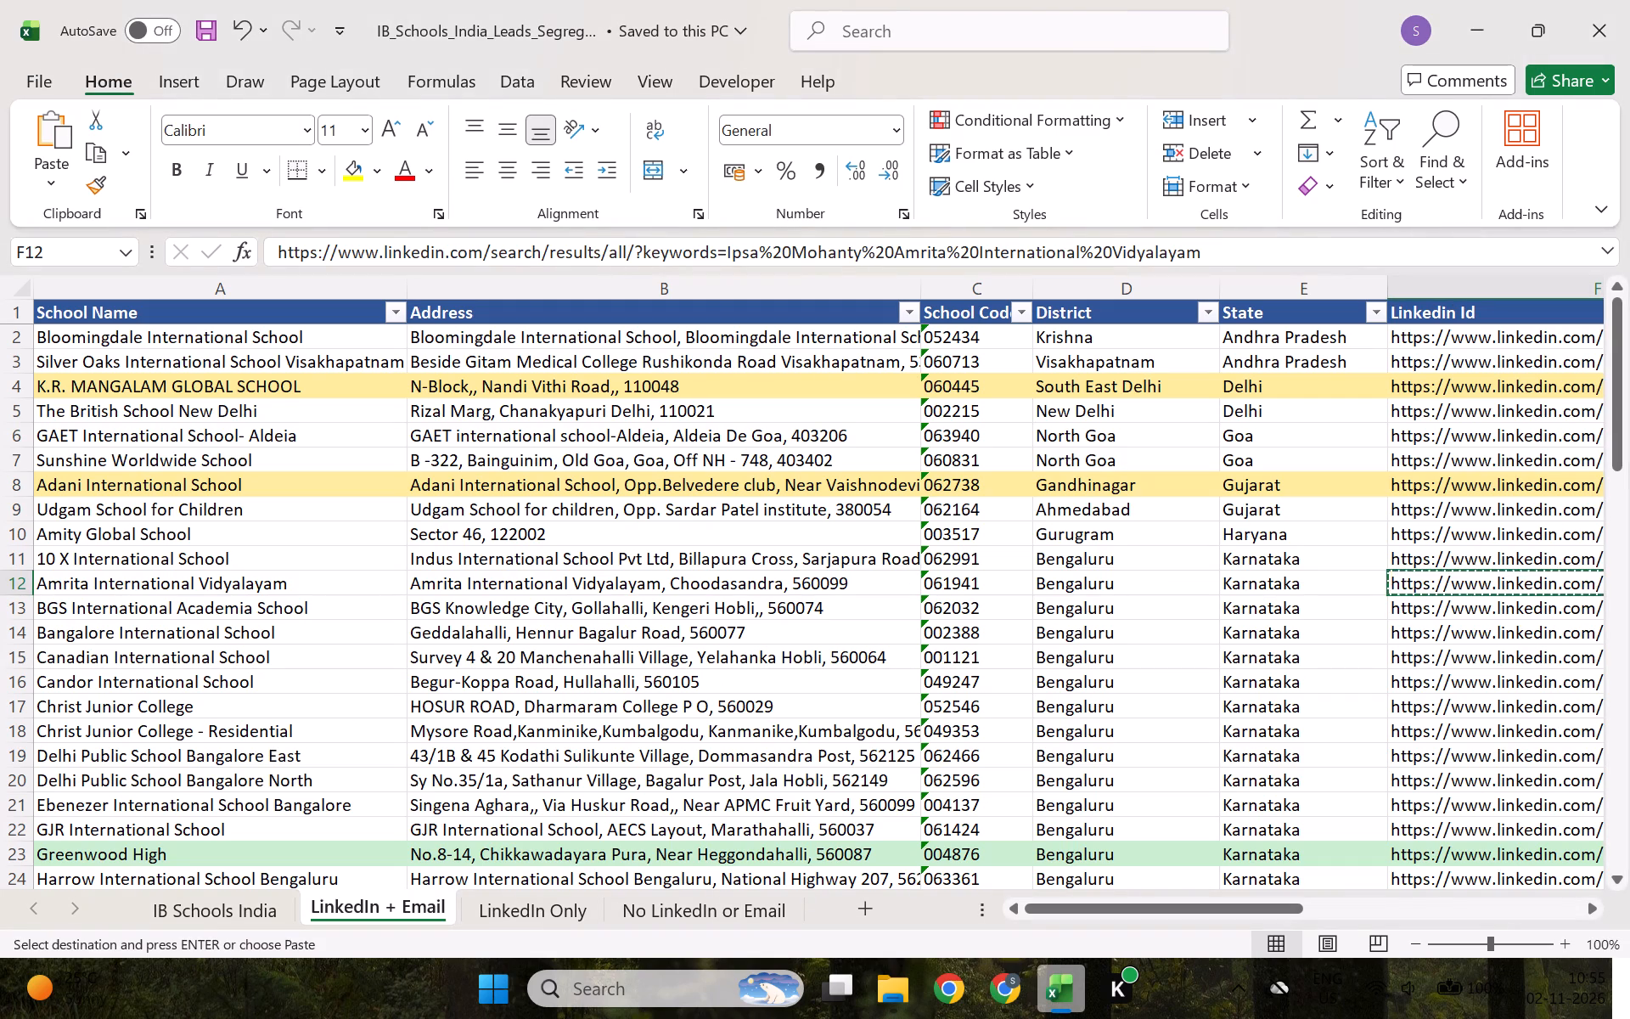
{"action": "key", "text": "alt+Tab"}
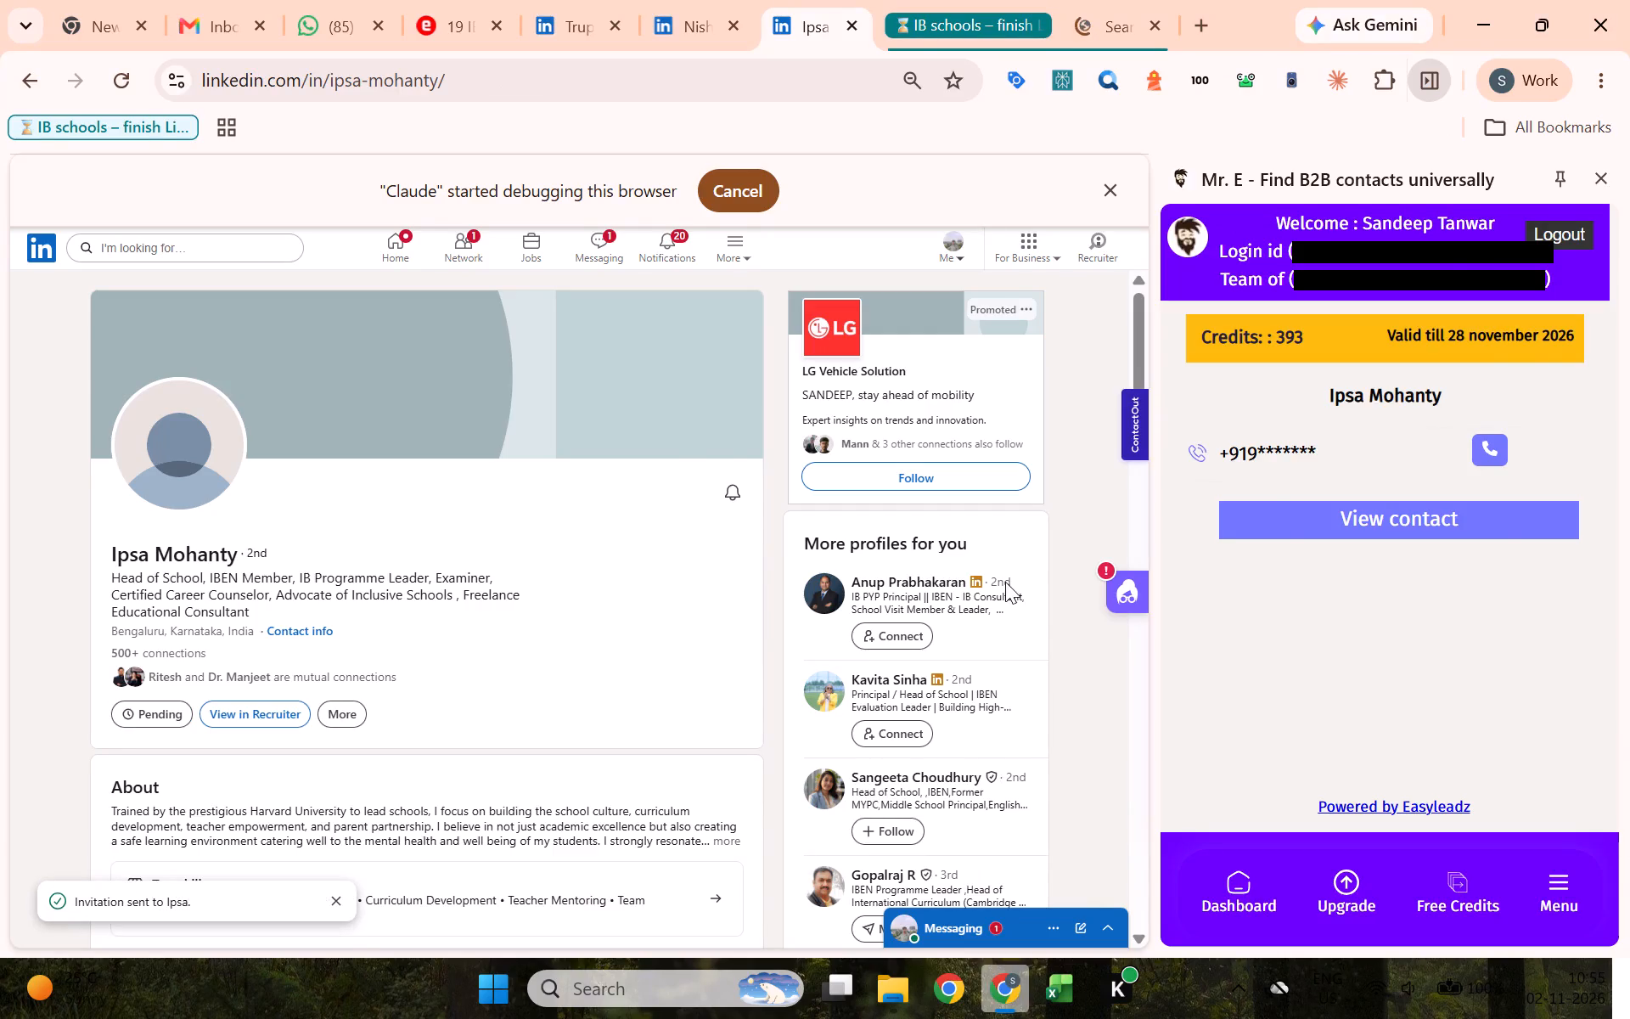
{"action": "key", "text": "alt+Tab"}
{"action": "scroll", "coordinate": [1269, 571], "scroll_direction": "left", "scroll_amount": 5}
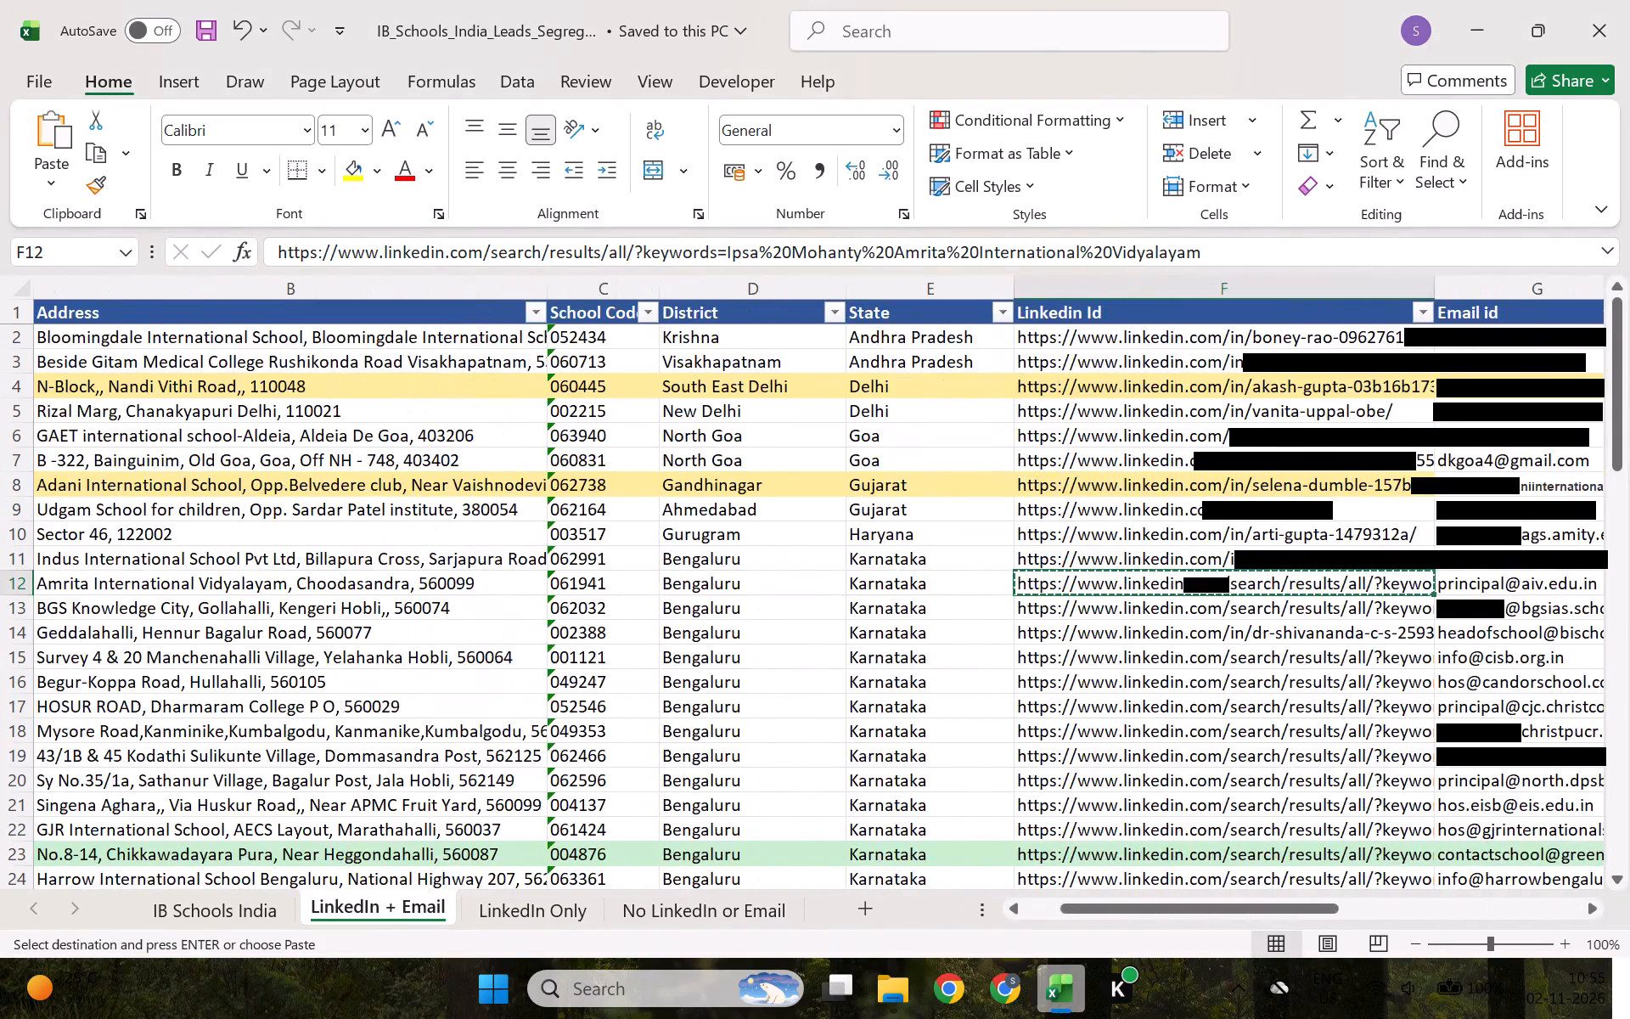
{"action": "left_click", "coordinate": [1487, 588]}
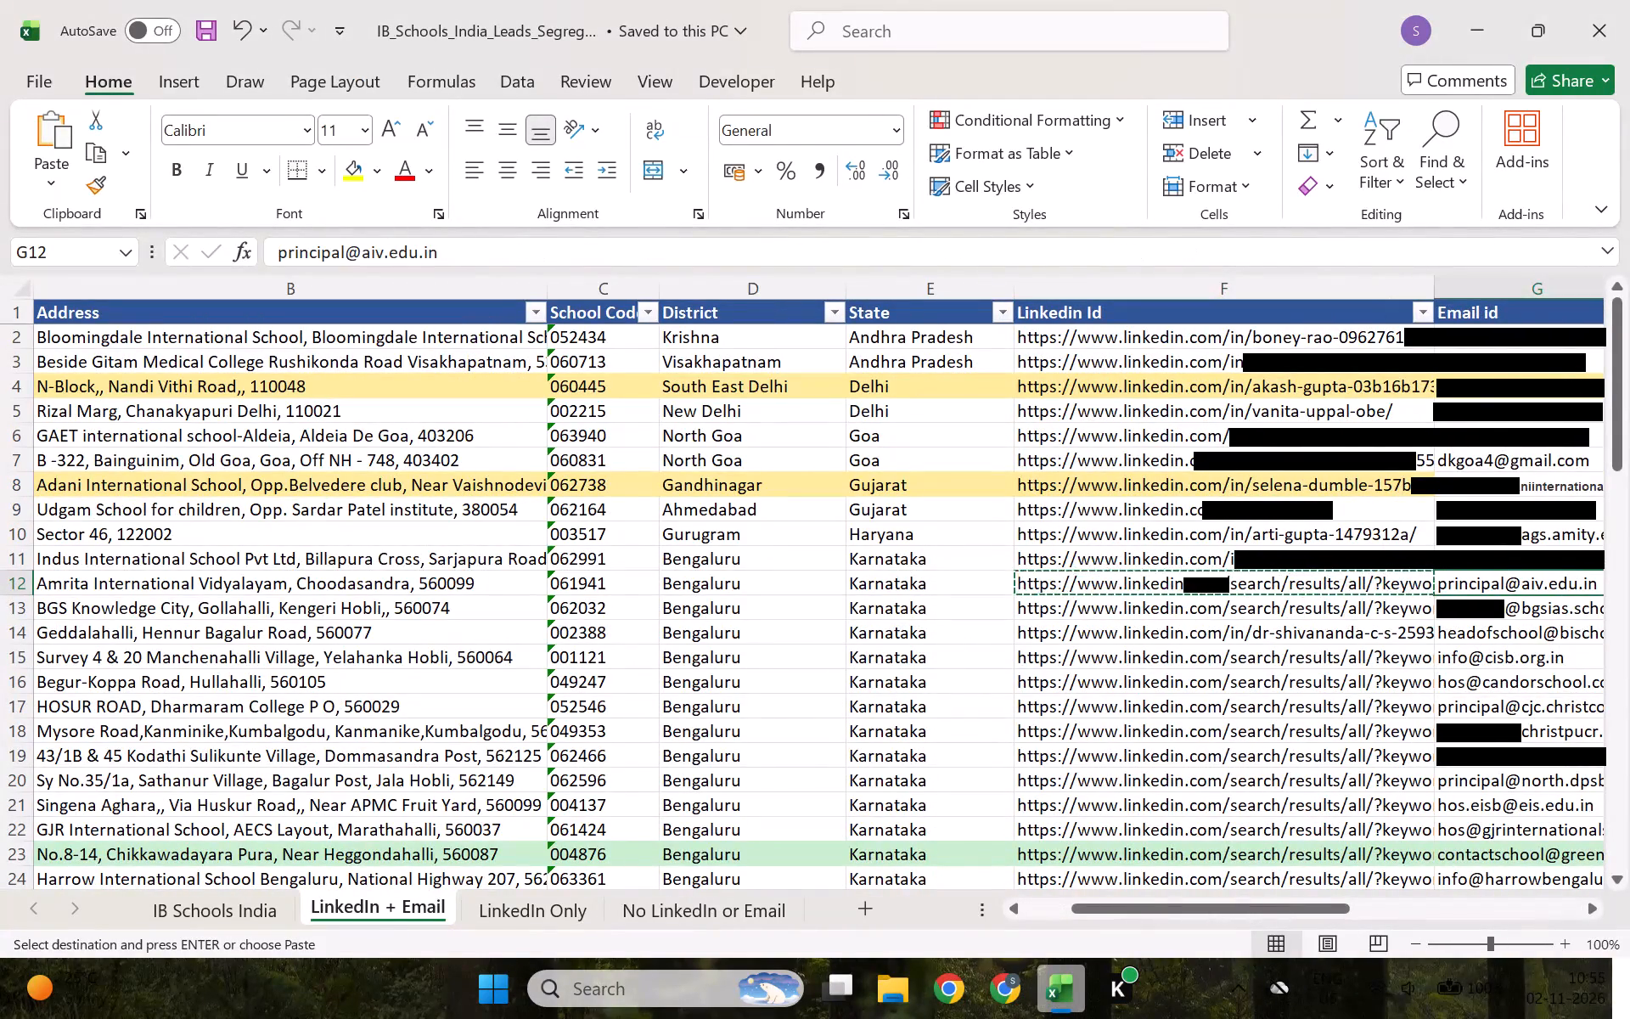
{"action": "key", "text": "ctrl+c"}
In Chrome, copy the school name Amrita International Vidayalayam from the Experience section of the principal's LinkedIn profile.
{"action": "key", "text": "alt+Tab"}
{"action": "scroll", "coordinate": [537, 649], "scroll_direction": "down", "scroll_amount": 1}
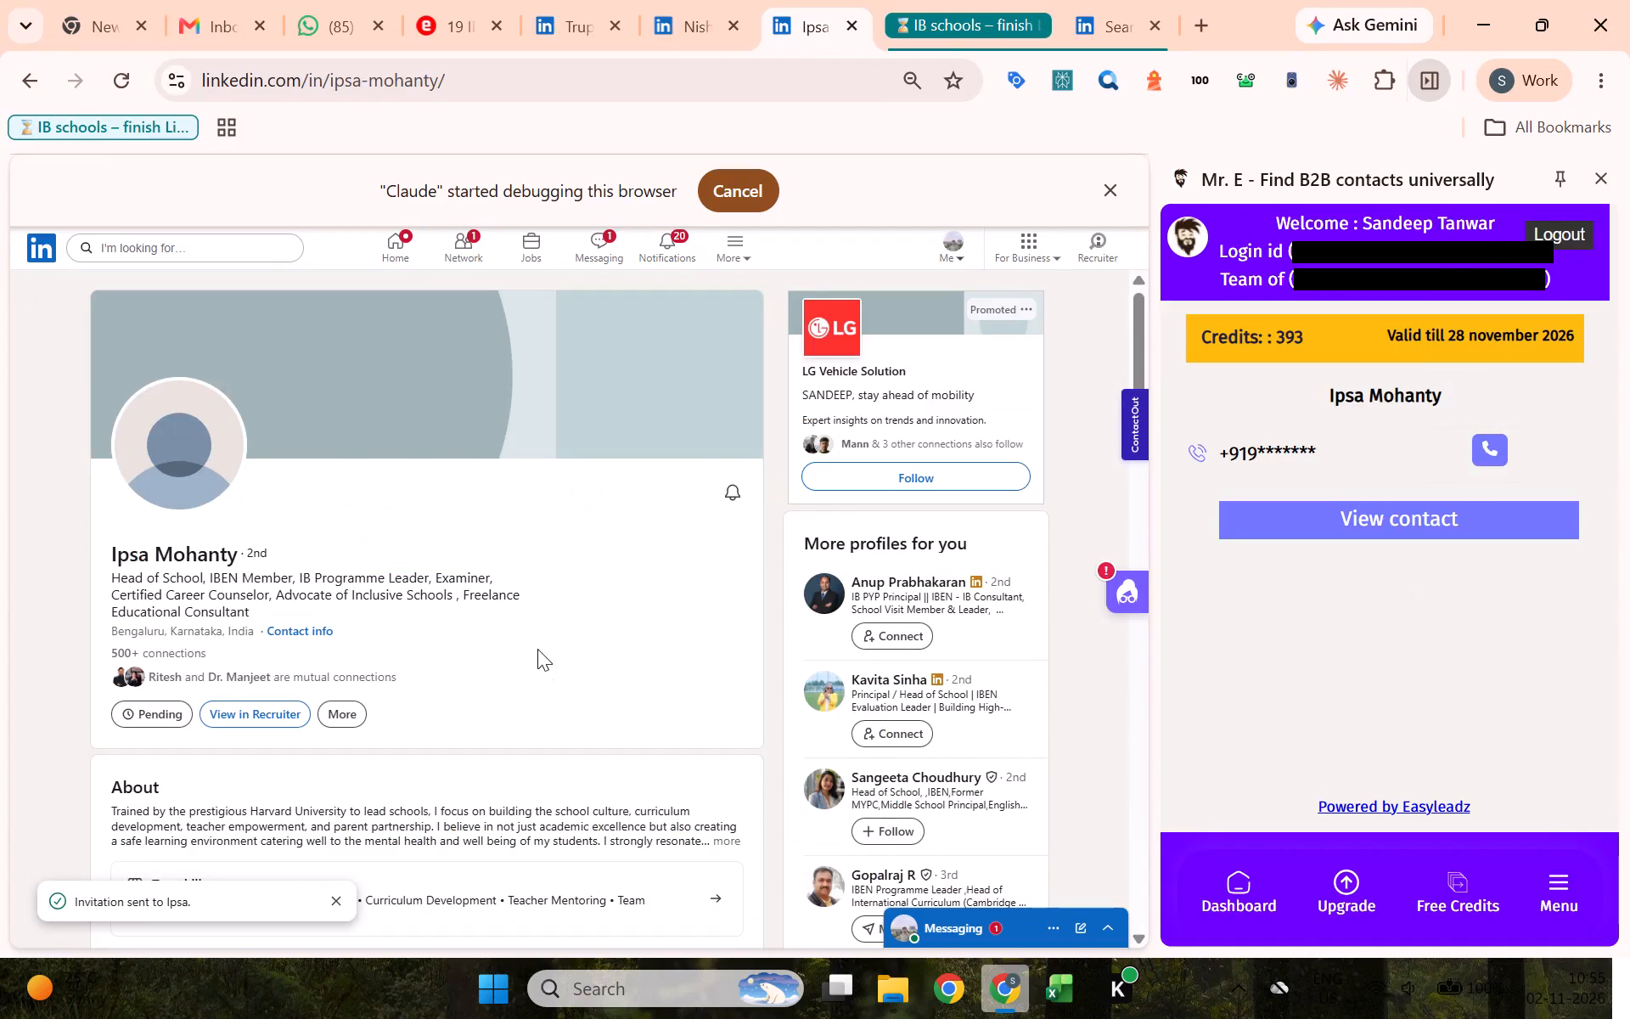
{"action": "scroll", "coordinate": [537, 649], "scroll_direction": "down", "scroll_amount": 5}
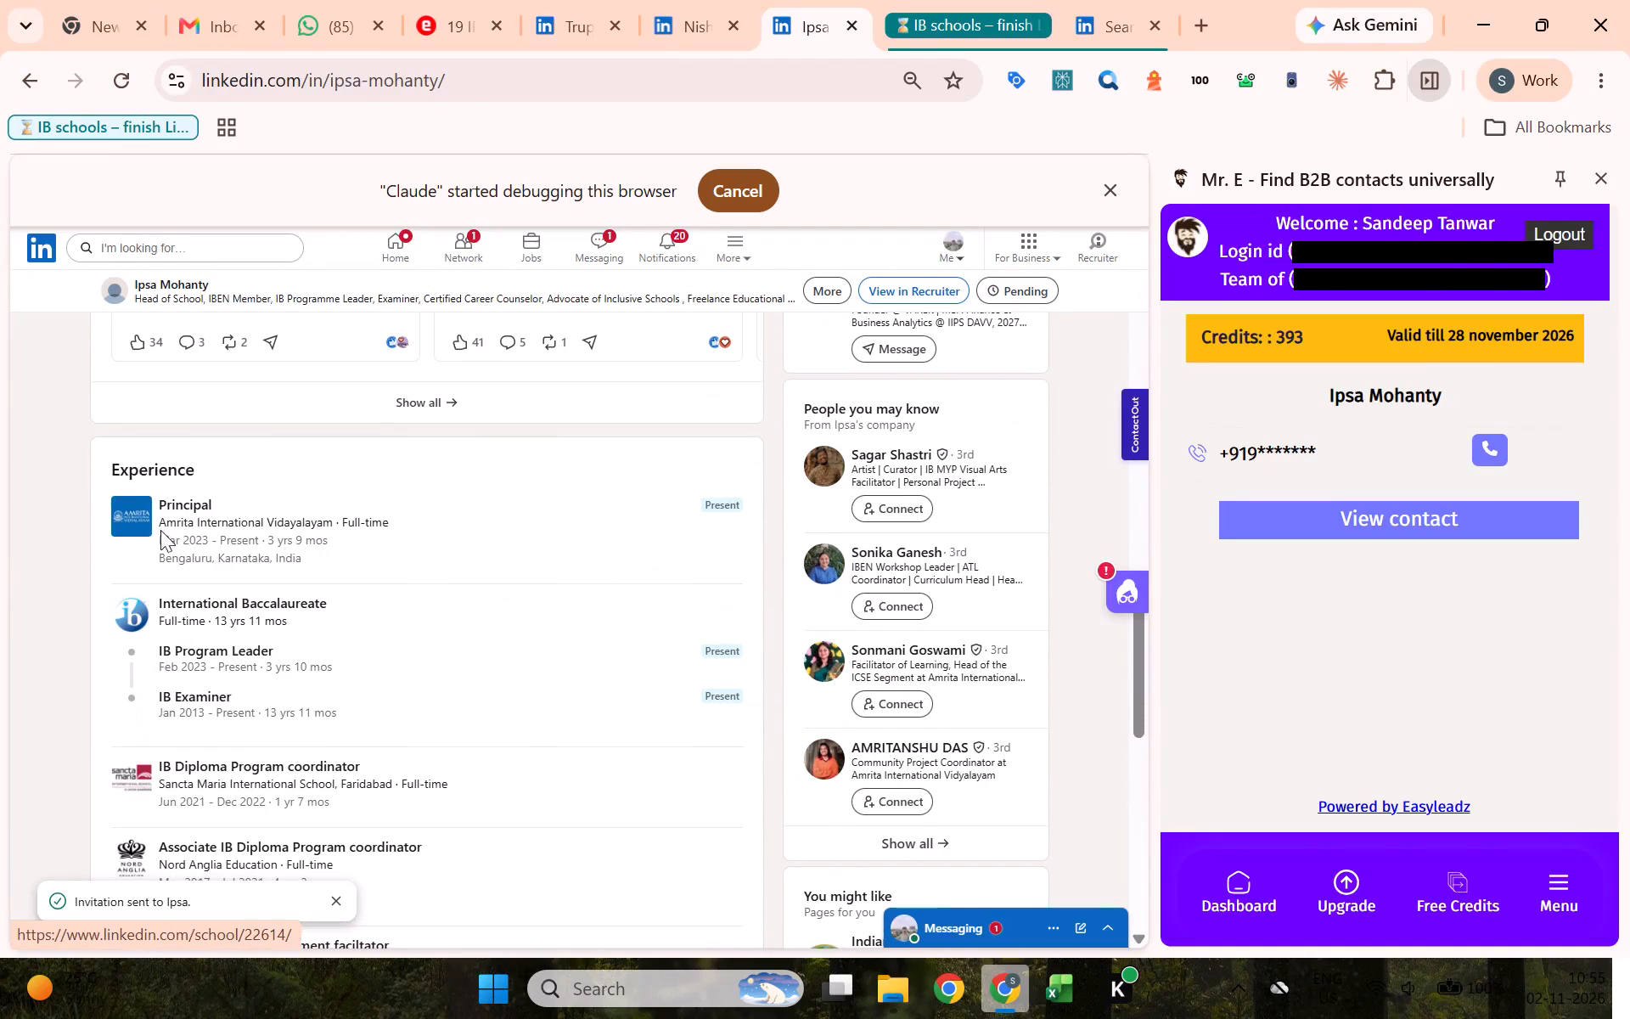
{"action": "left_click_drag", "start_coordinate": [157, 520], "coordinate": [331, 518]}
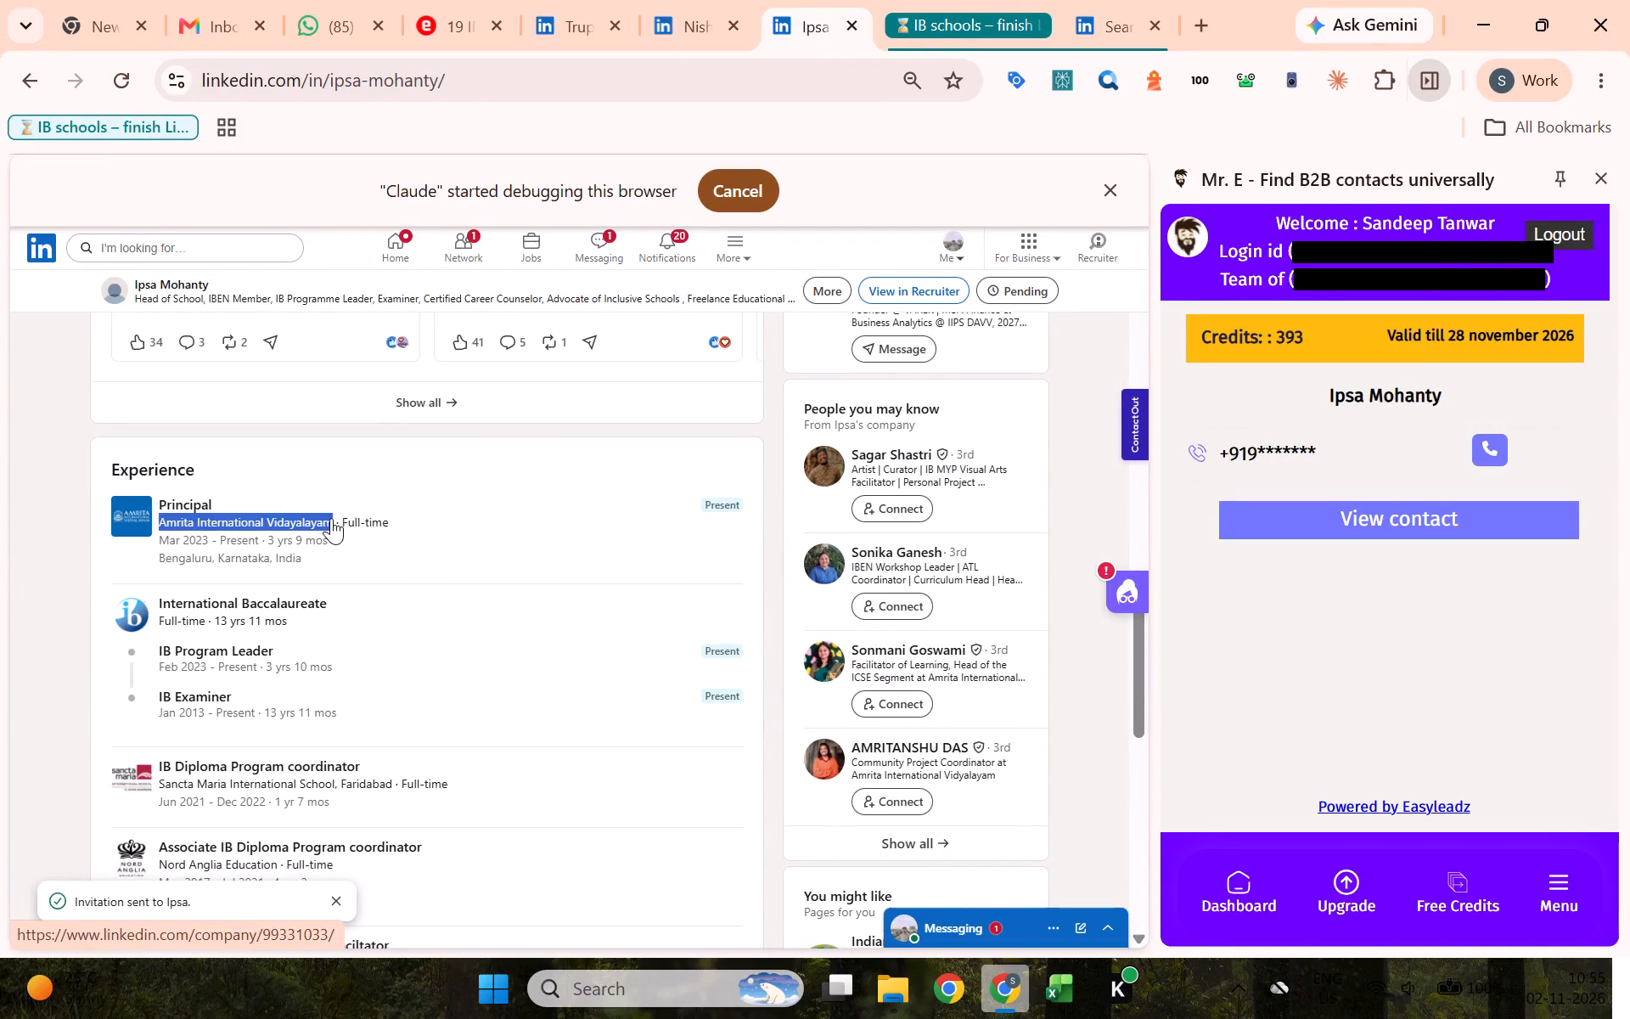
{"action": "key", "text": "ctrl+c"}
Close the LinkedIn search tab belonging to the IB schools tab group.
{"action": "left_click", "coordinate": [965, 28]}
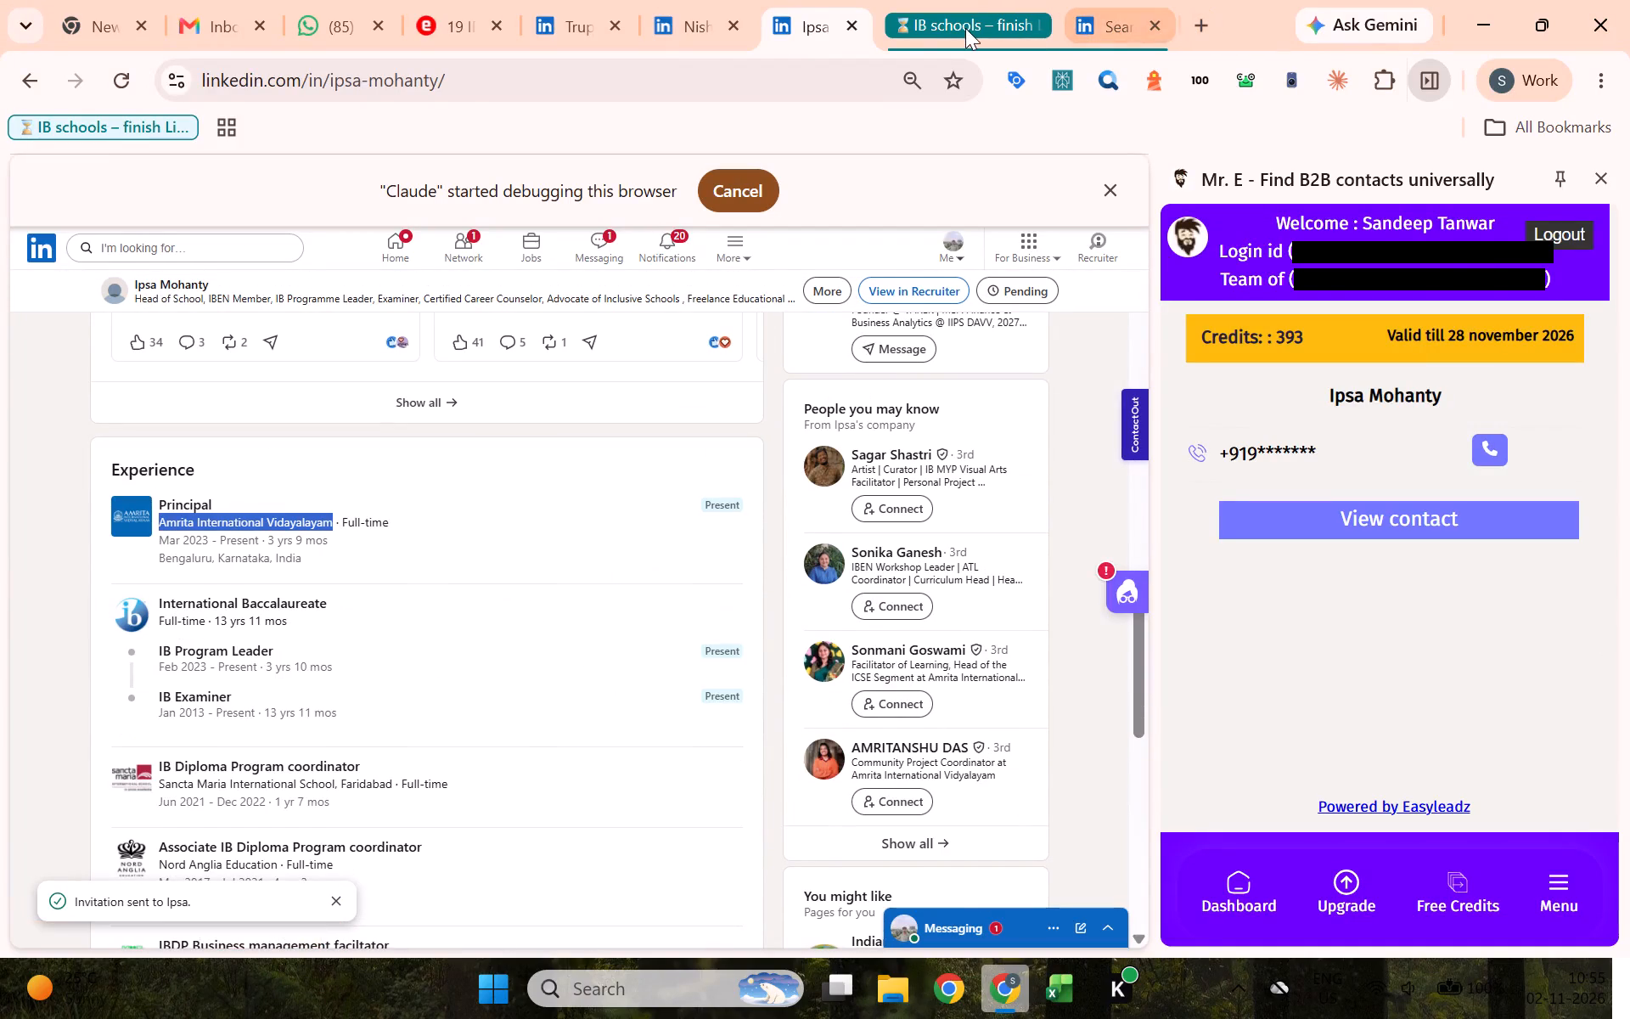
{"action": "left_click", "coordinate": [945, 30]}
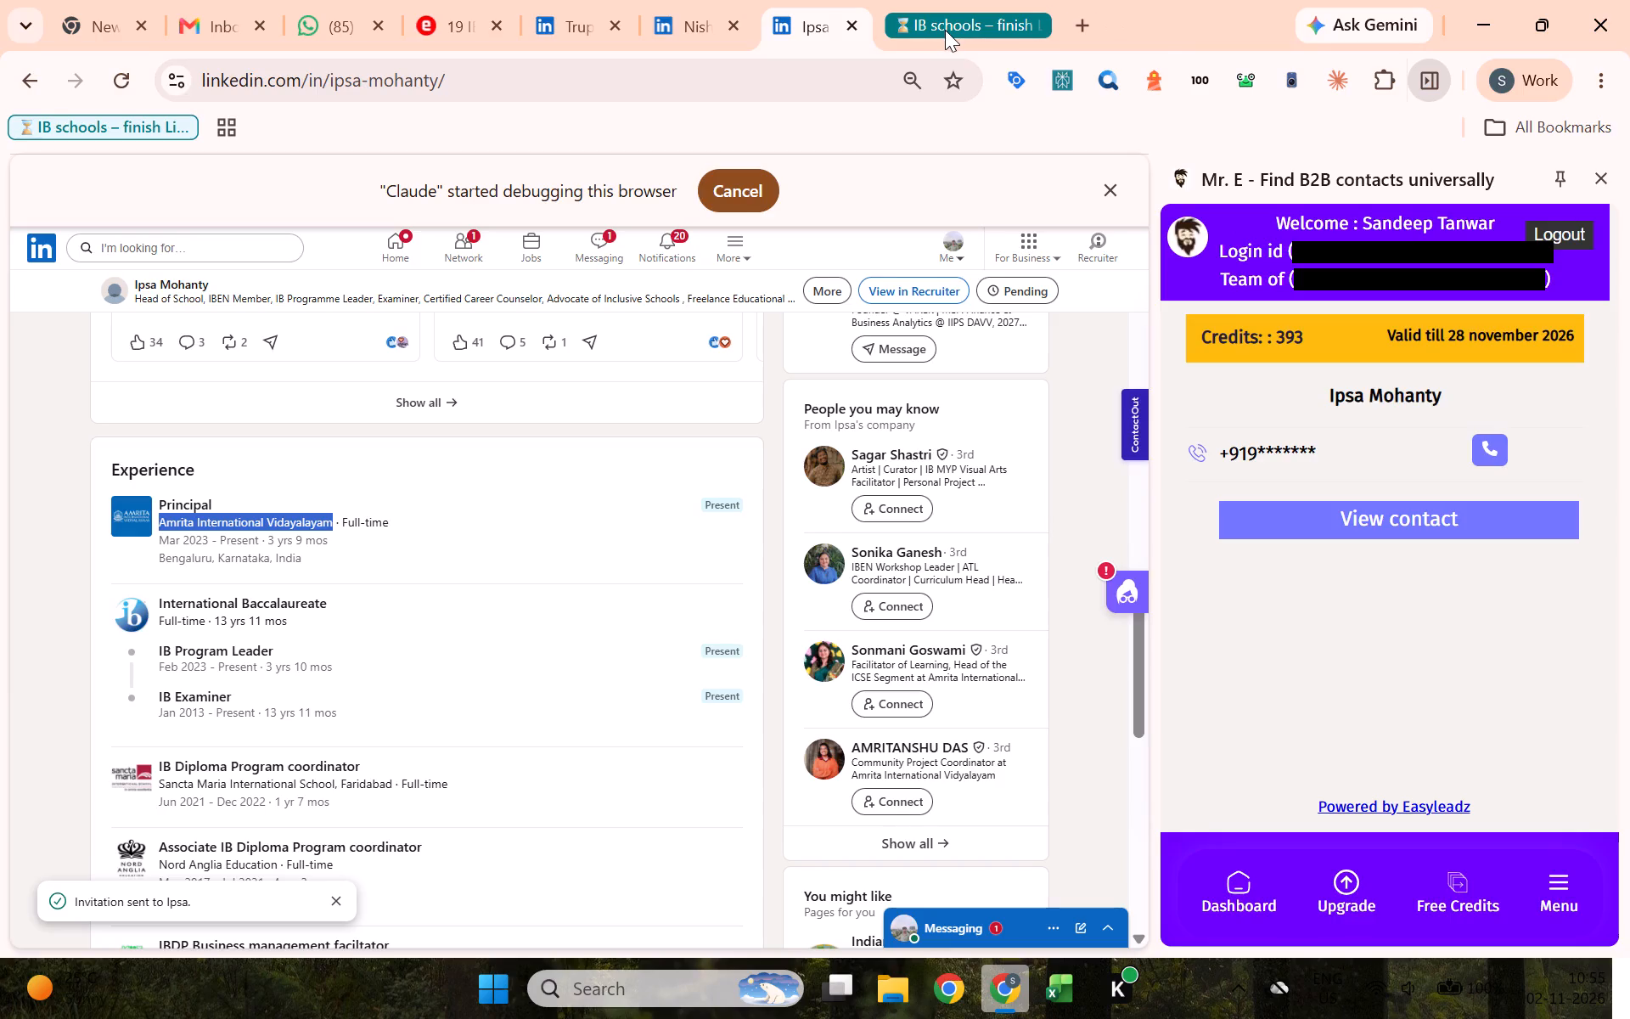
{"action": "left_click", "coordinate": [962, 34]}
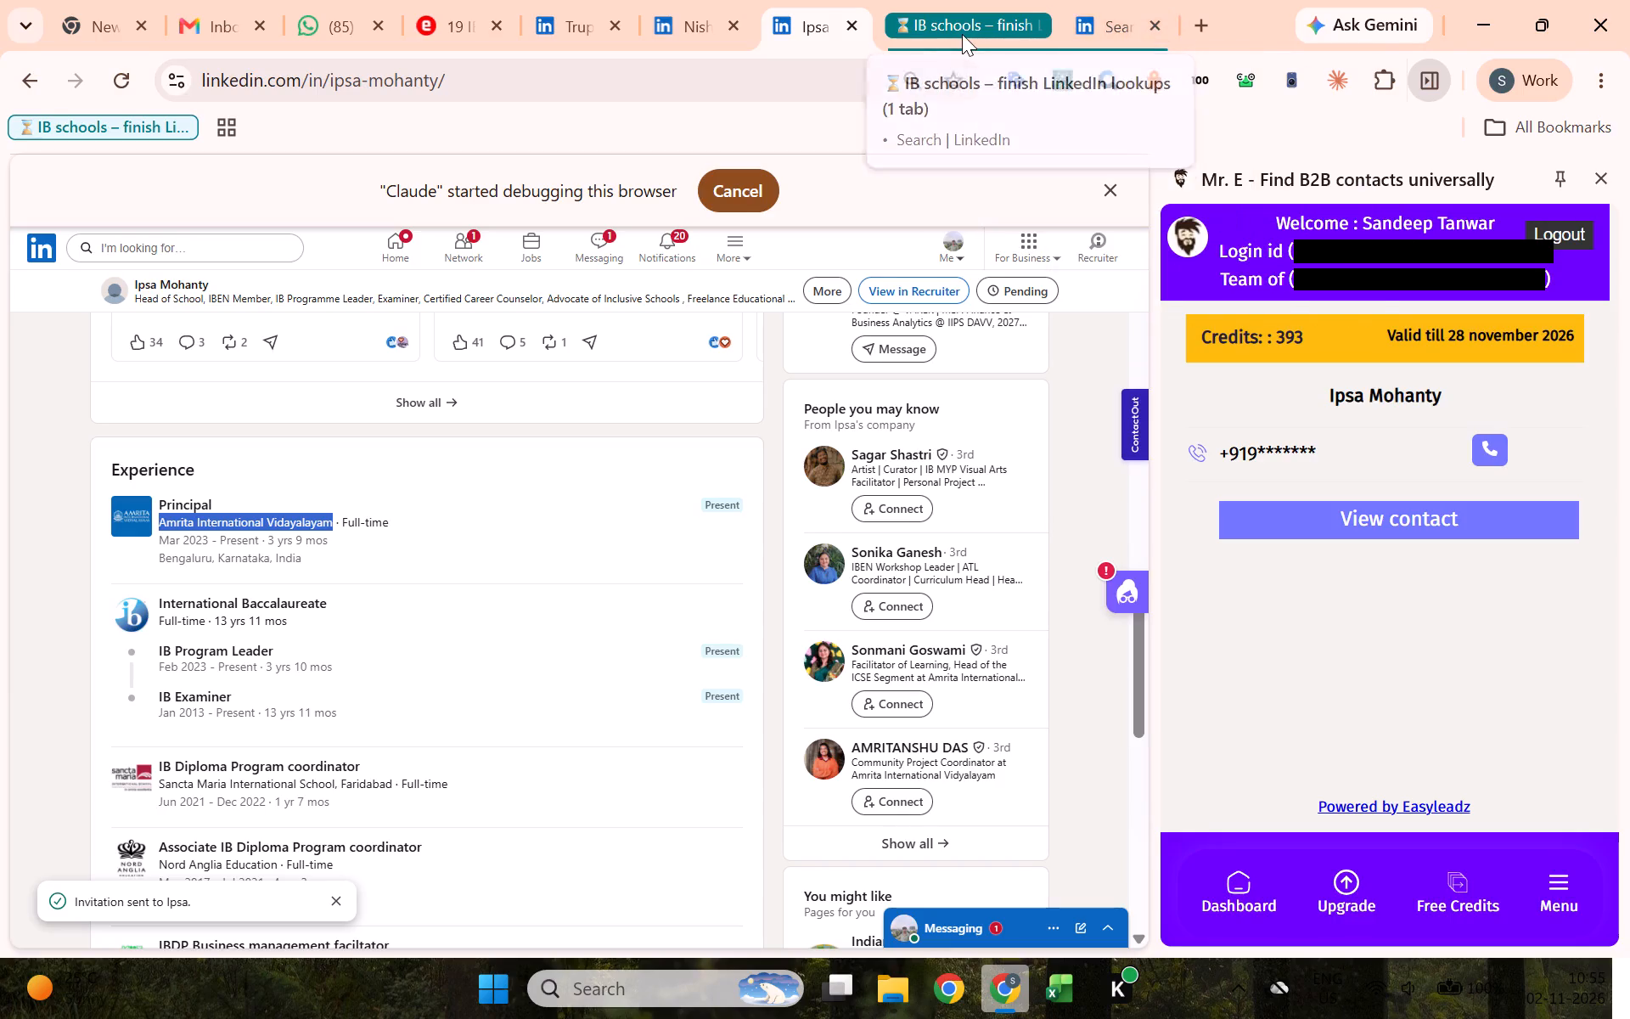
{"action": "left_click", "coordinate": [974, 28]}
{"action": "left_click", "coordinate": [1158, 25]}
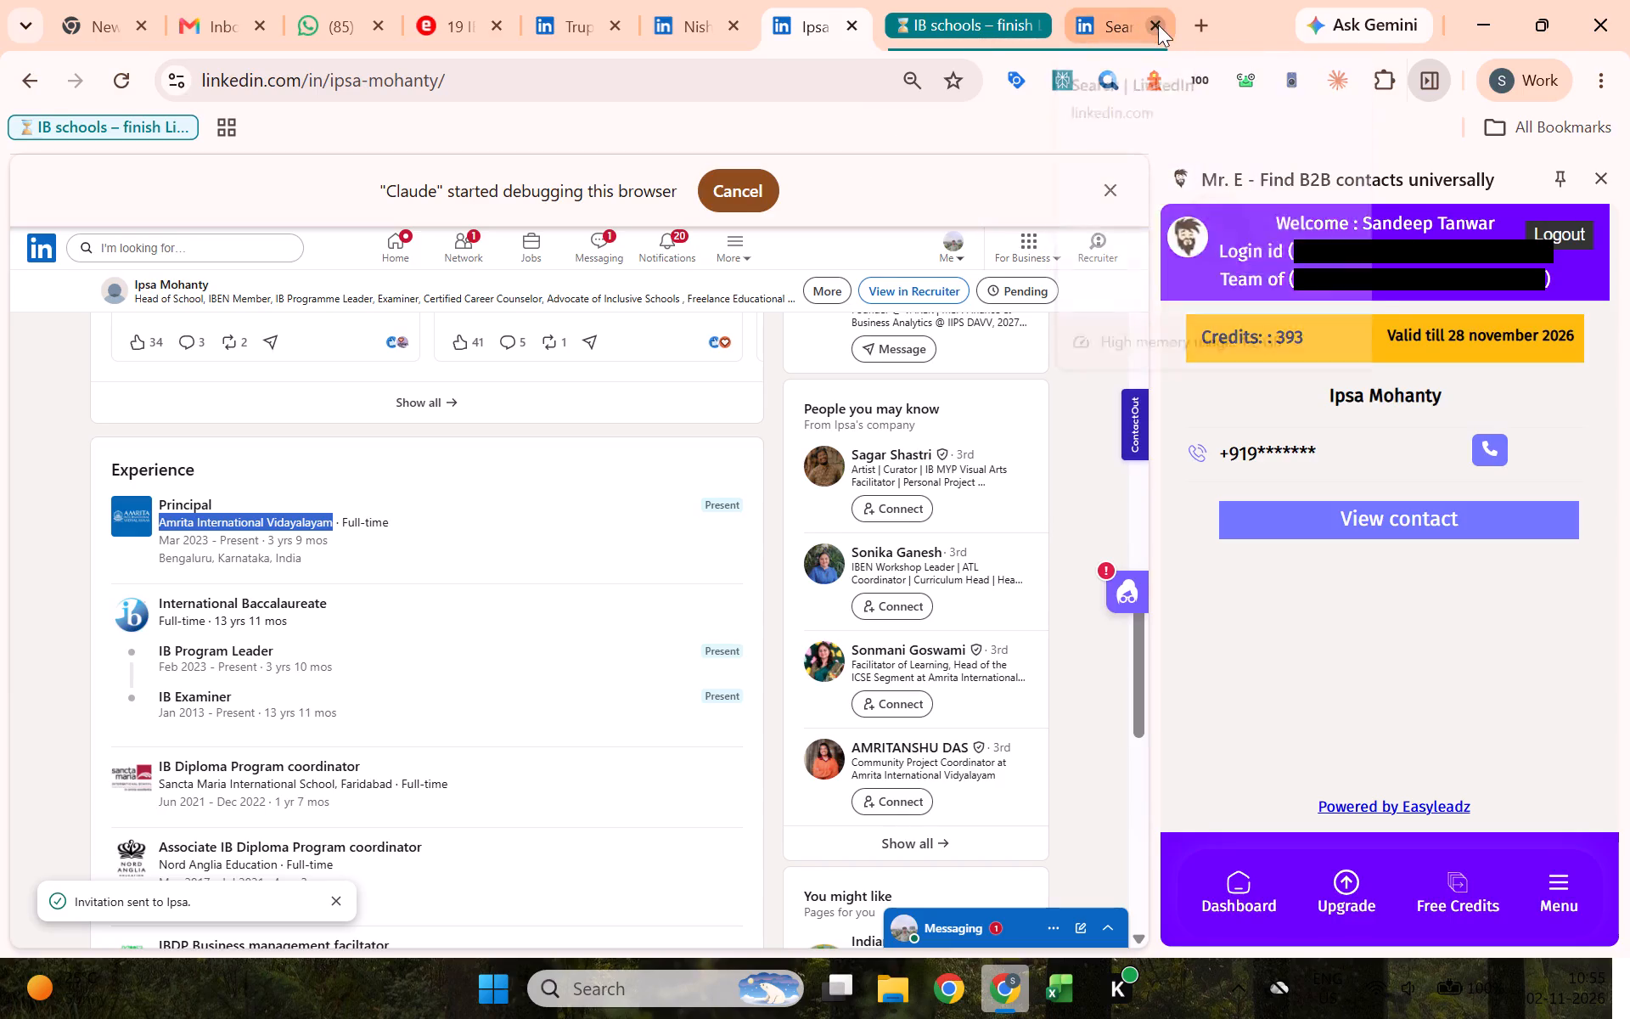
{"action": "left_click", "coordinate": [894, 329]}
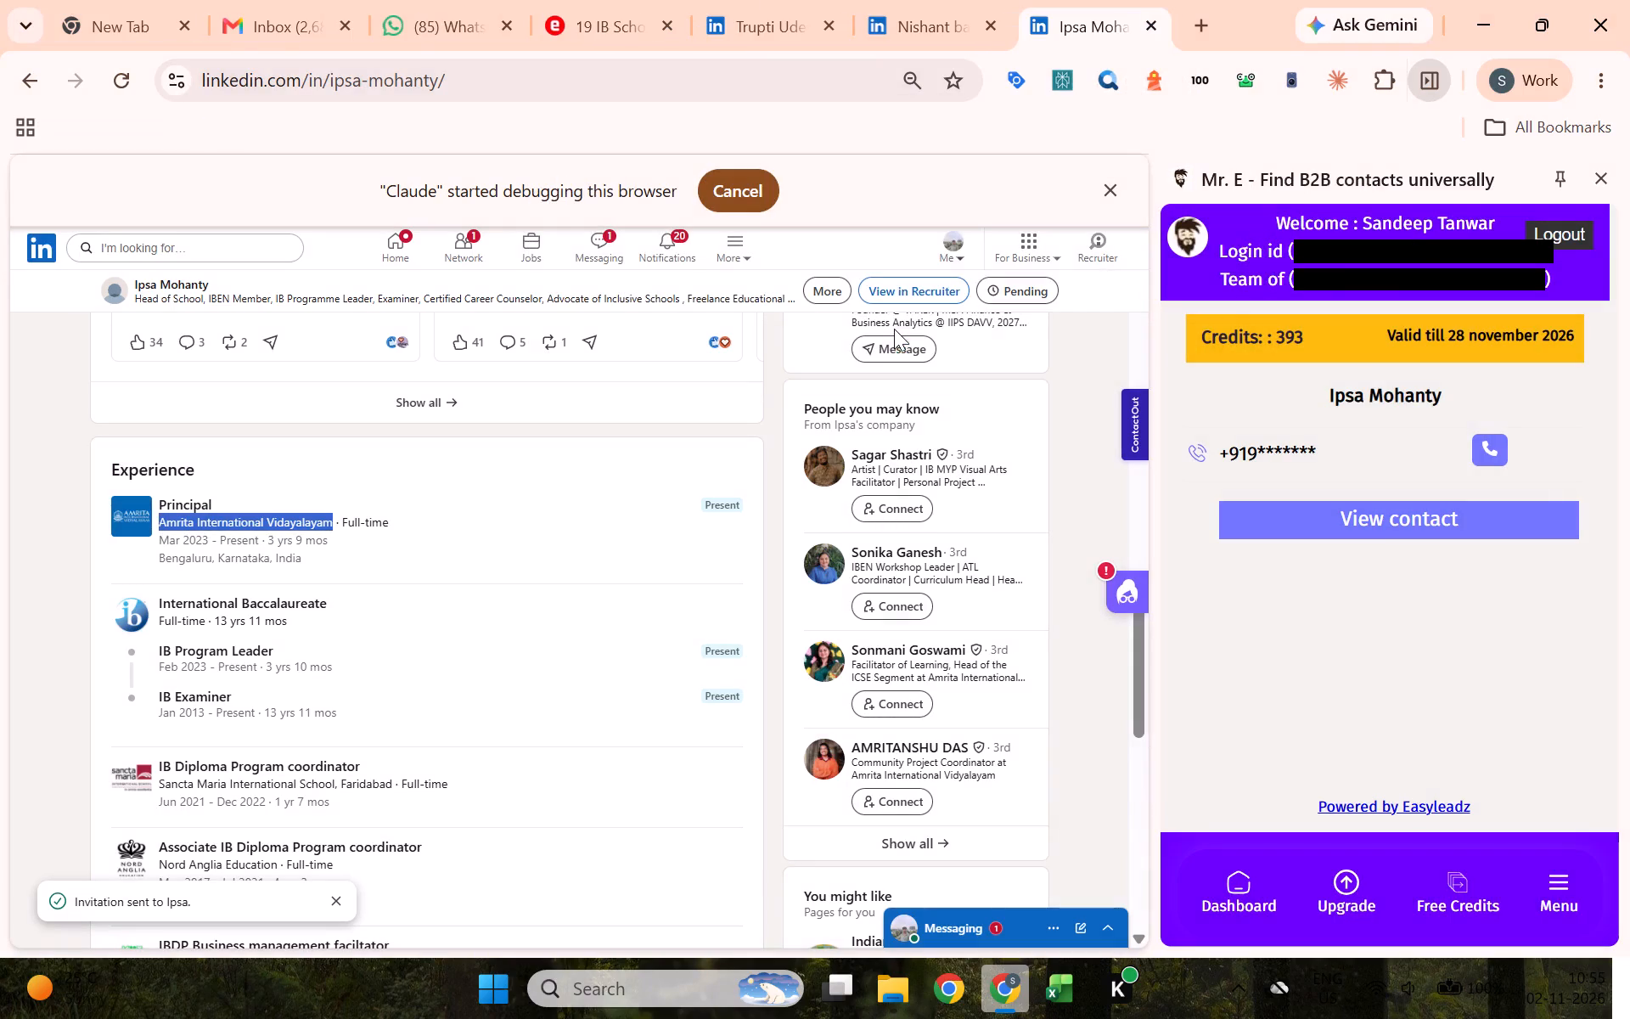
Search Google in a new tab for the school name, refining the query to "amrita international vidyalayam bengaluru email domain anme".
{"action": "left_click", "coordinate": [1205, 16]}
{"action": "key", "text": "ctrl+v"}
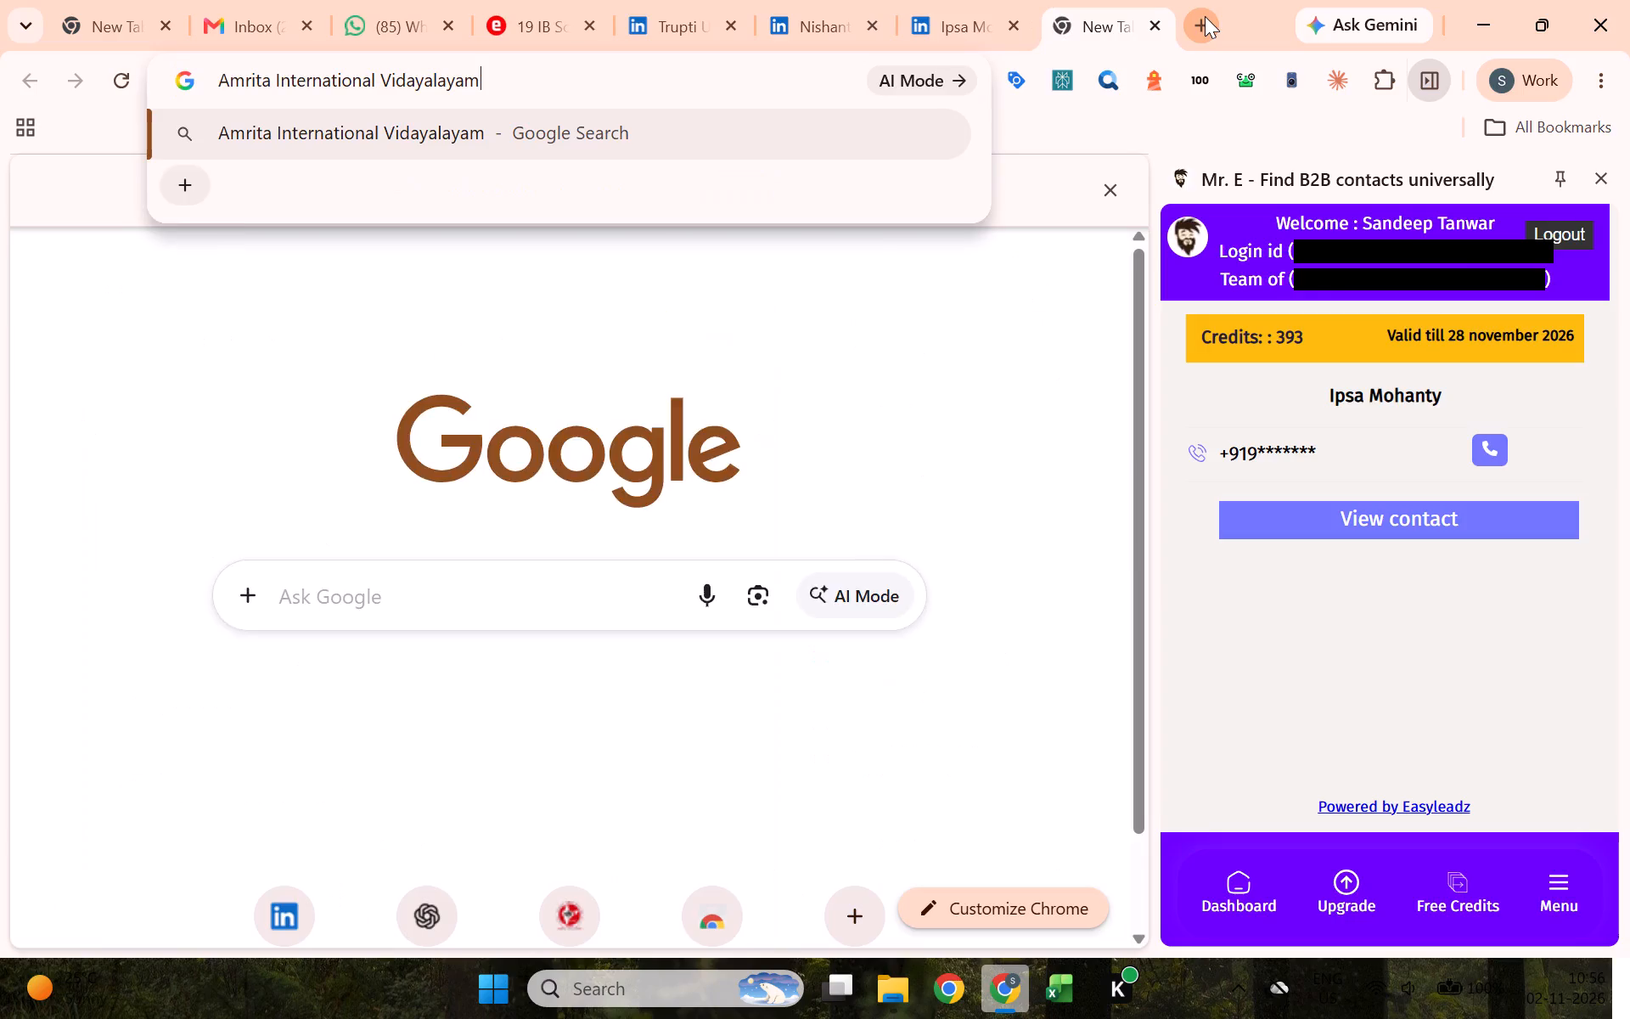
{"action": "key", "text": "Return"}
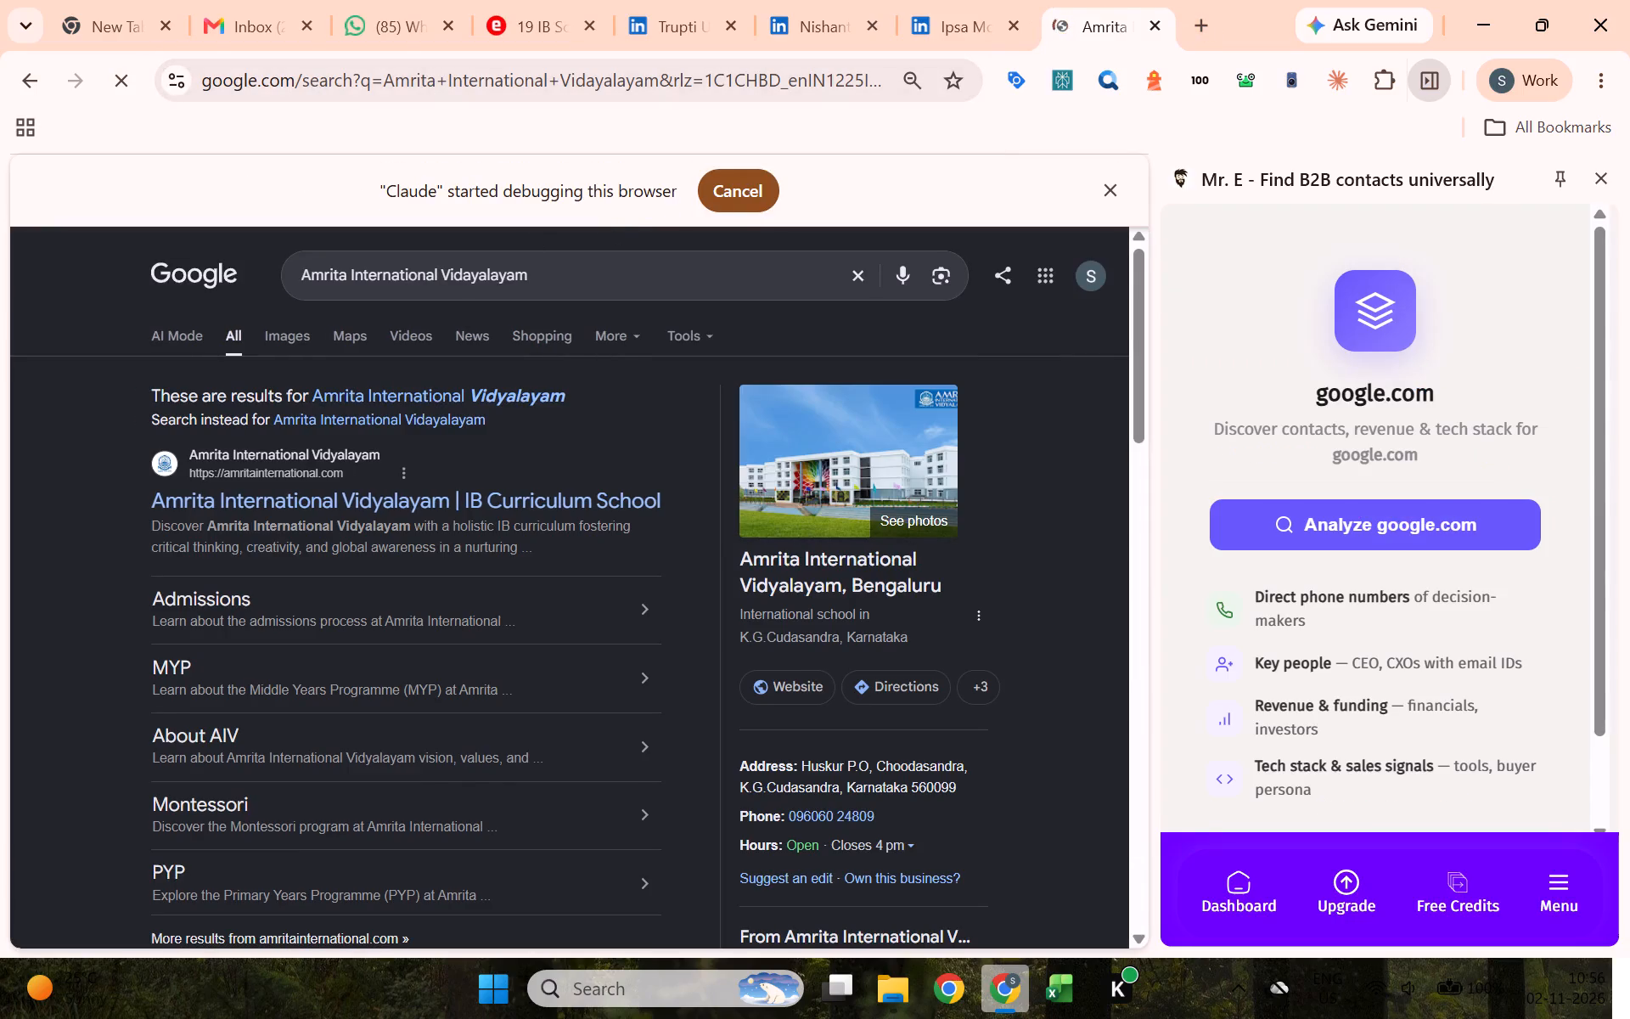
{"action": "left_click", "coordinate": [572, 268]}
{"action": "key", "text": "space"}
{"action": "left_click", "coordinate": [572, 268]}
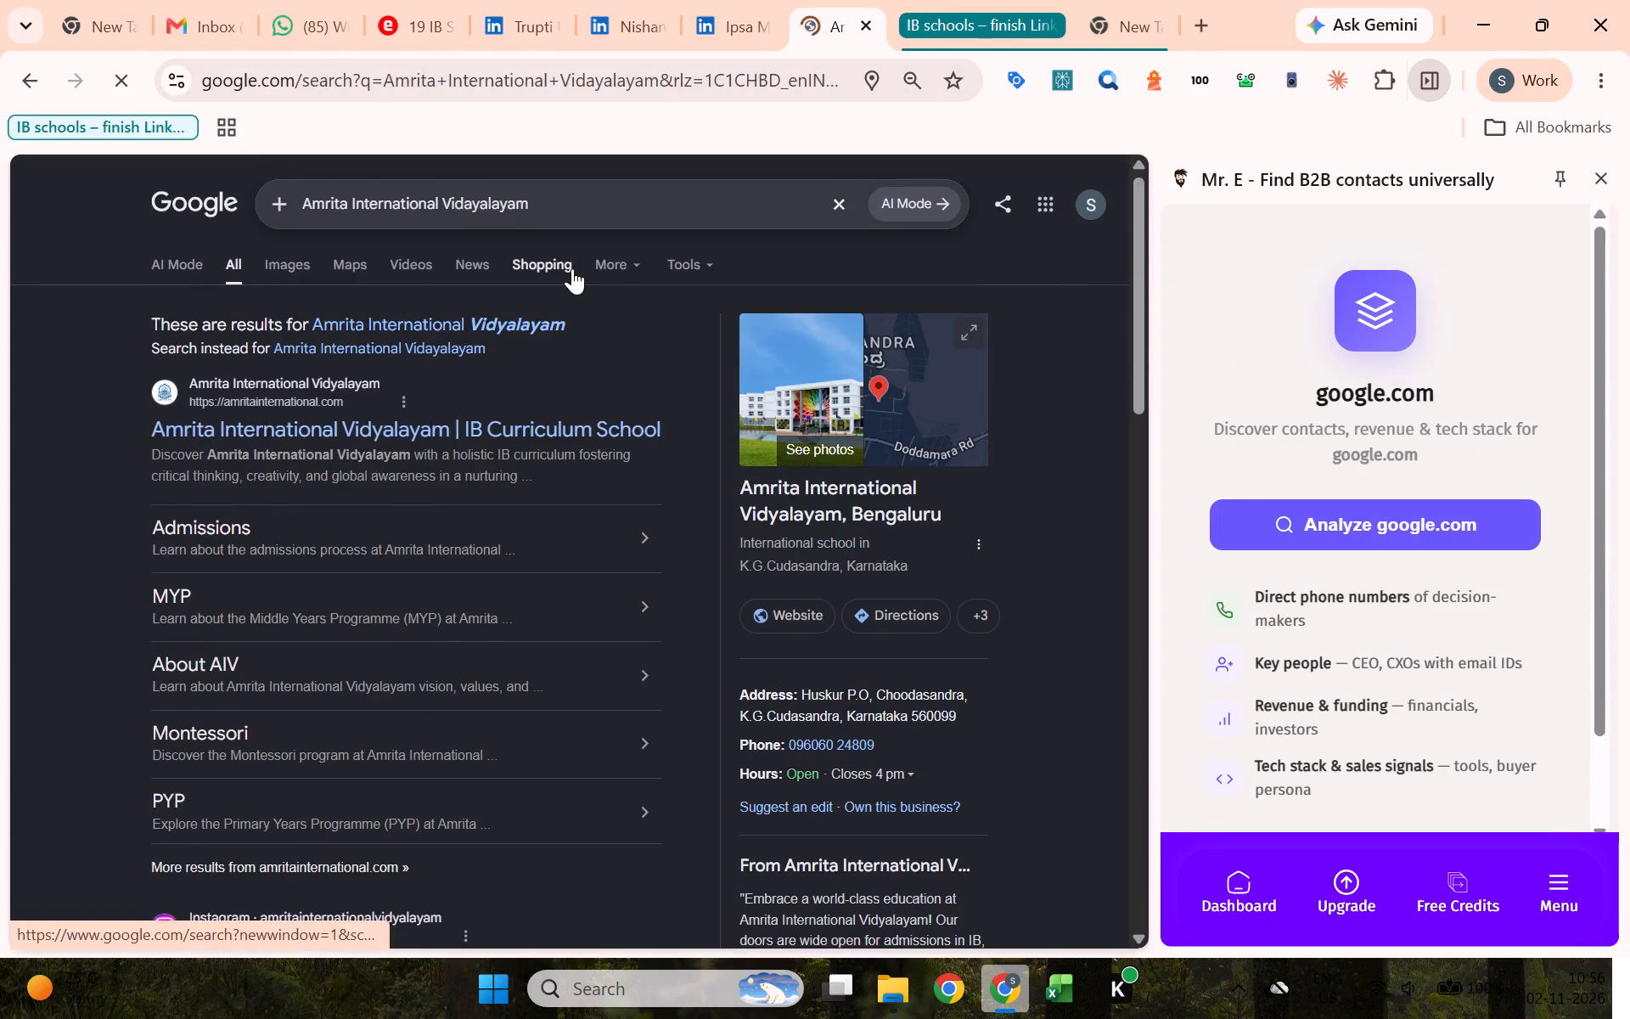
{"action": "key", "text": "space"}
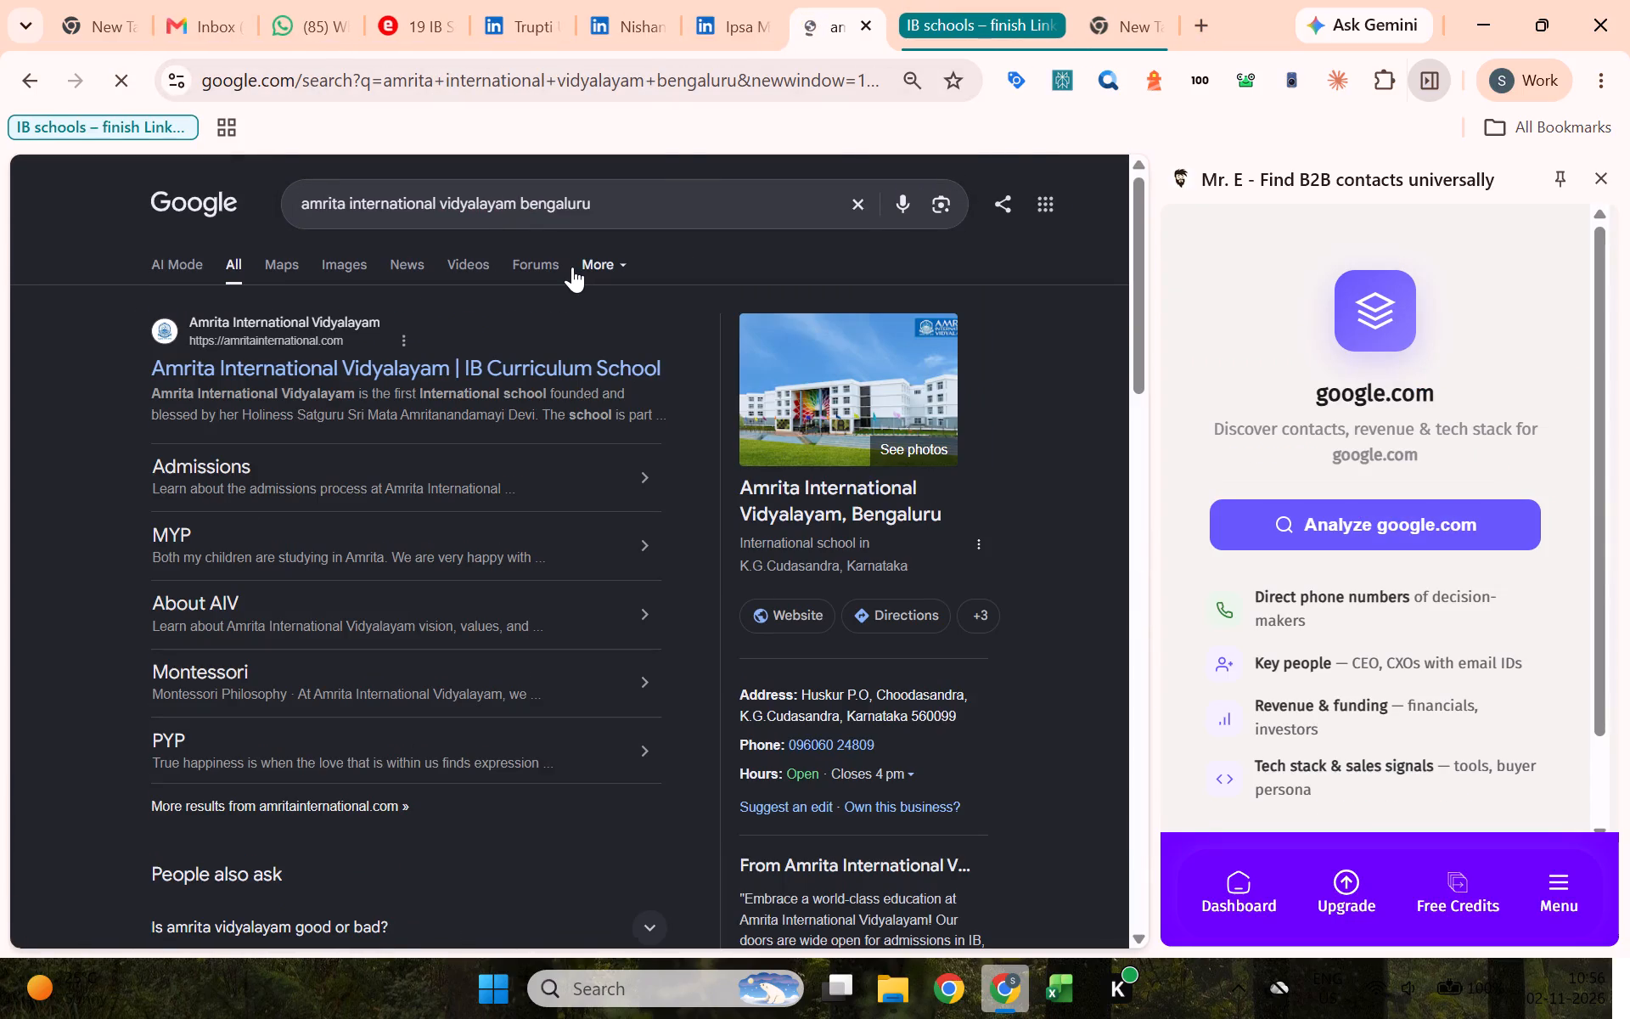
{"action": "left_click", "coordinate": [693, 183]}
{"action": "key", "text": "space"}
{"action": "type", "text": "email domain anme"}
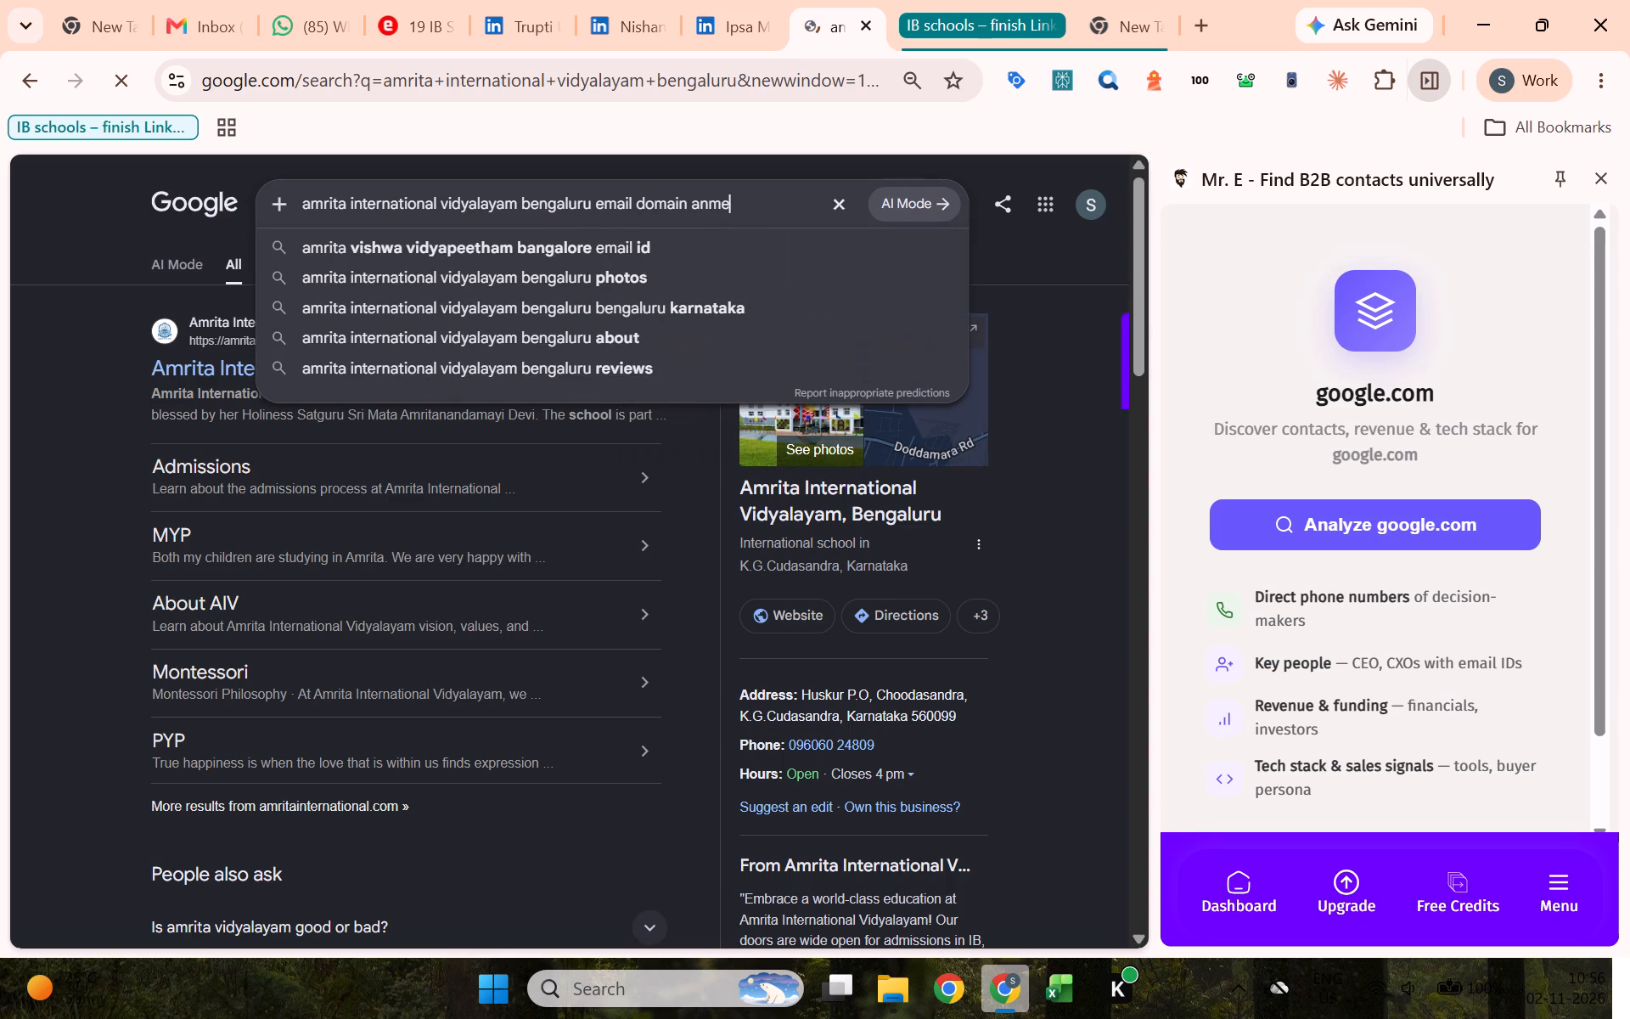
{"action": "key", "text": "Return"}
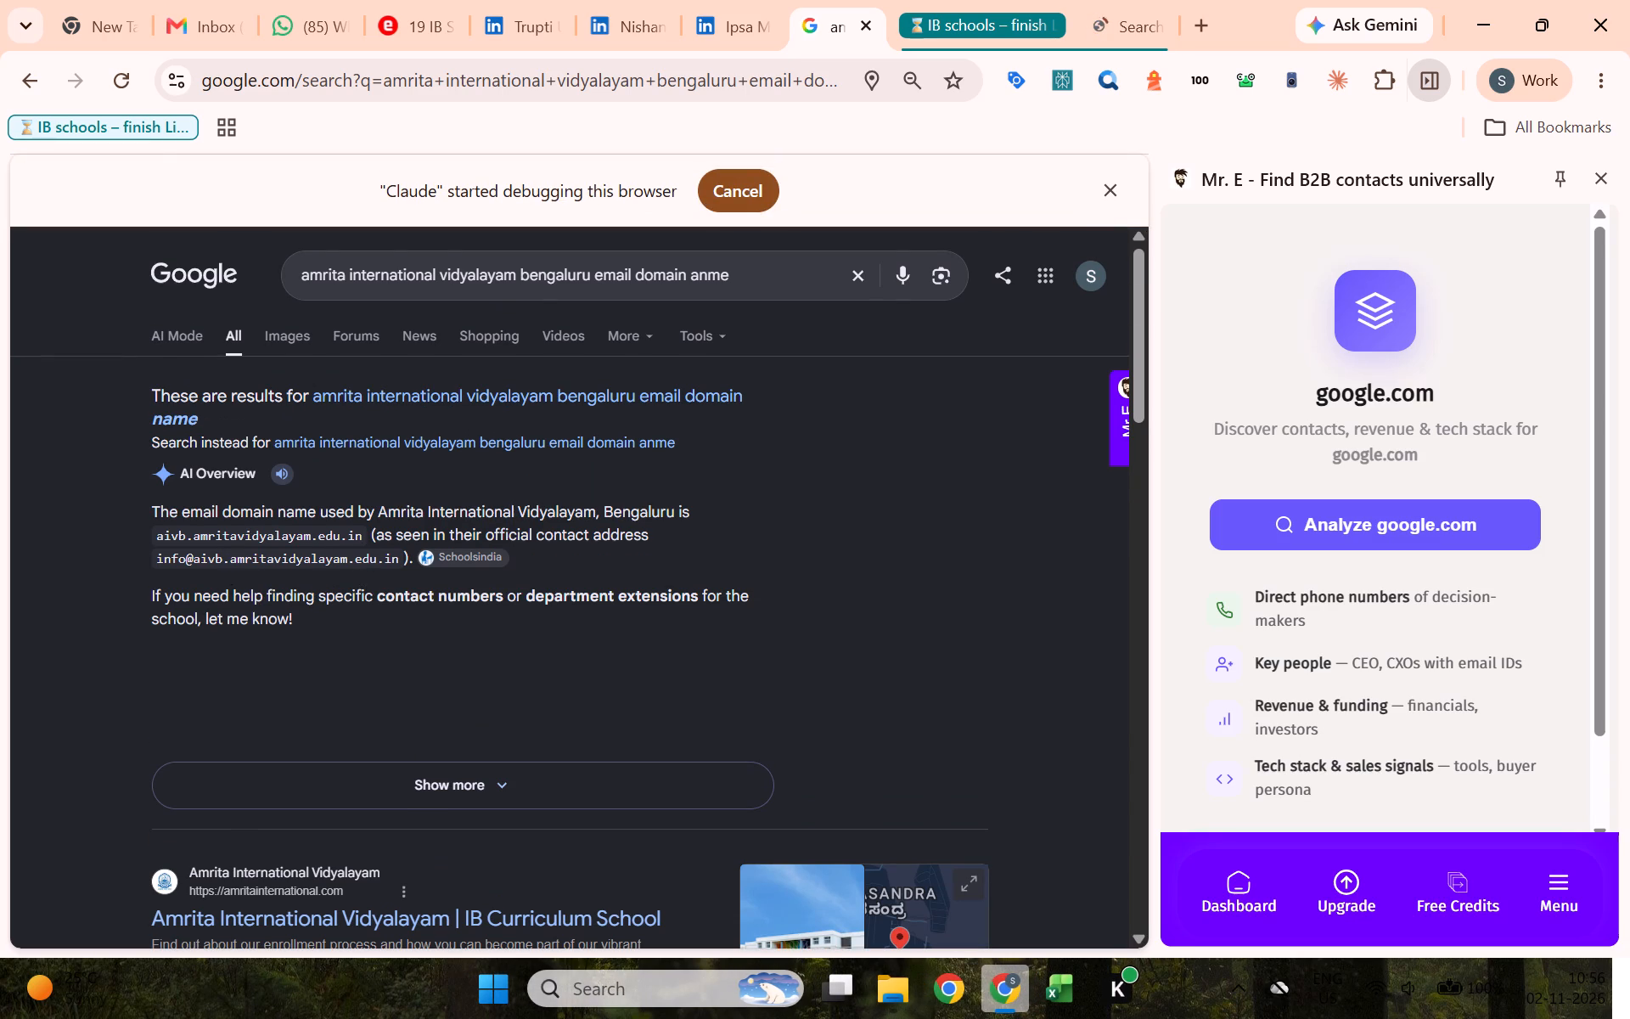
Compare the email ID in the Amrita International Vidyalayam row in Excel with the domains in the Google results.
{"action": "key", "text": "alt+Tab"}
{"action": "scroll", "coordinate": [1168, 774], "scroll_direction": "left", "scroll_amount": 1}
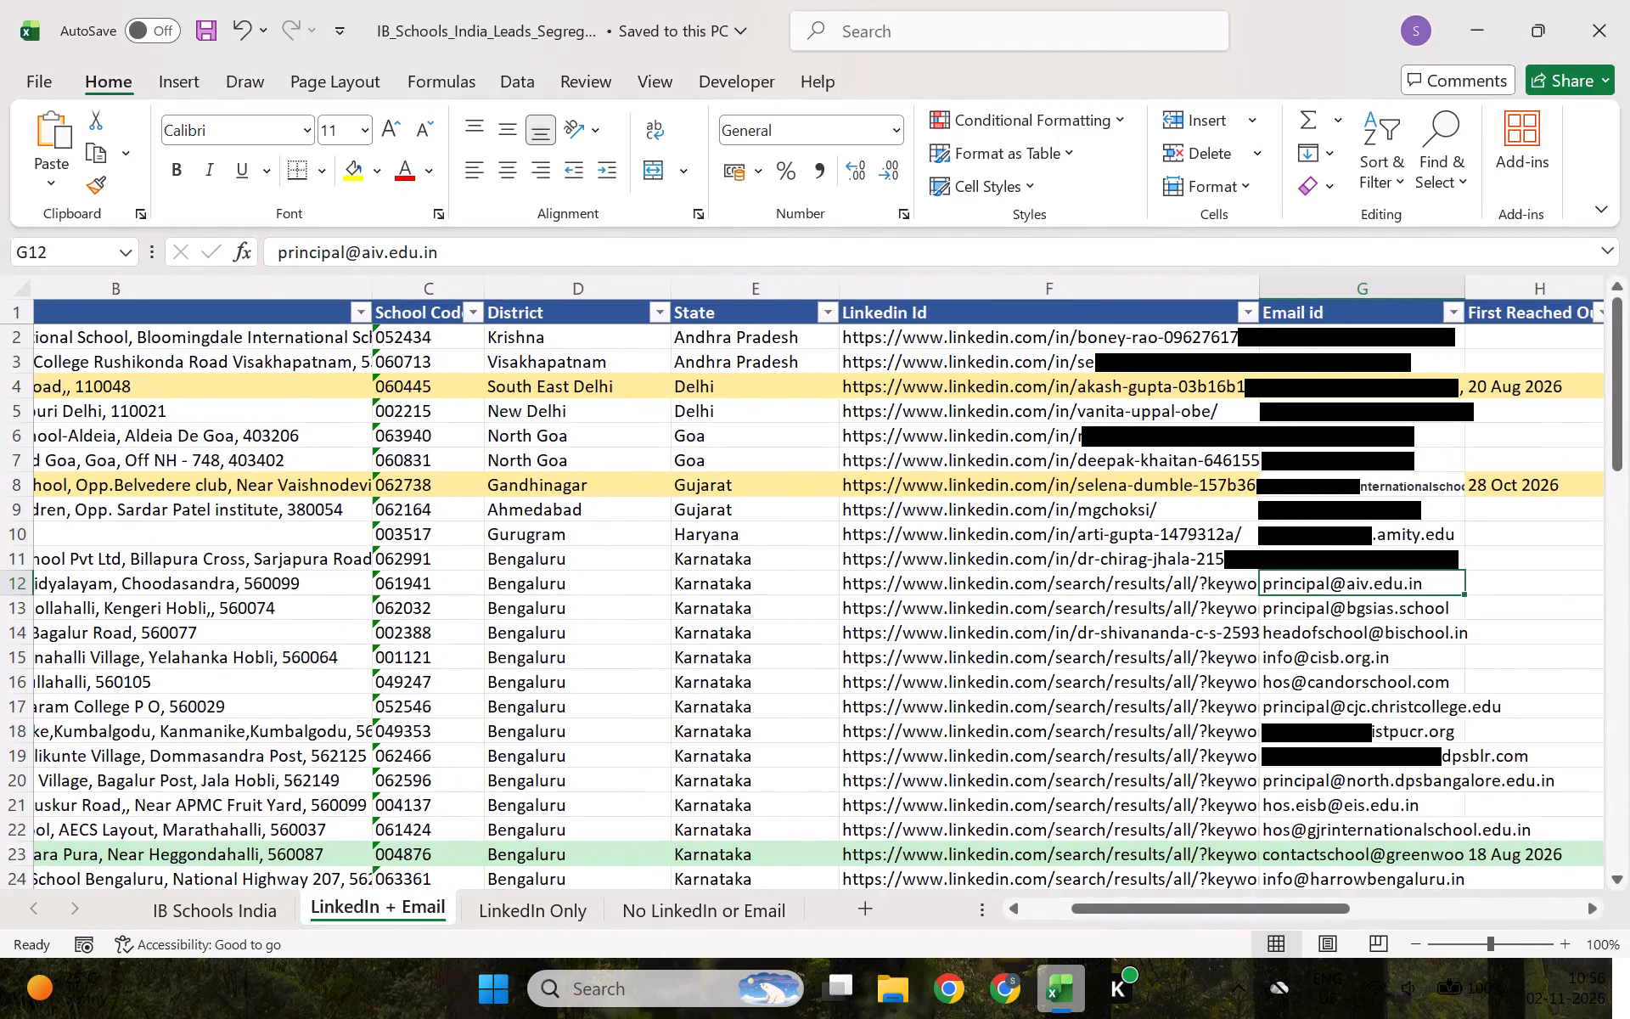
{"action": "scroll", "coordinate": [1168, 774], "scroll_direction": "left", "scroll_amount": 1}
{"action": "key", "text": "alt+Tab"}
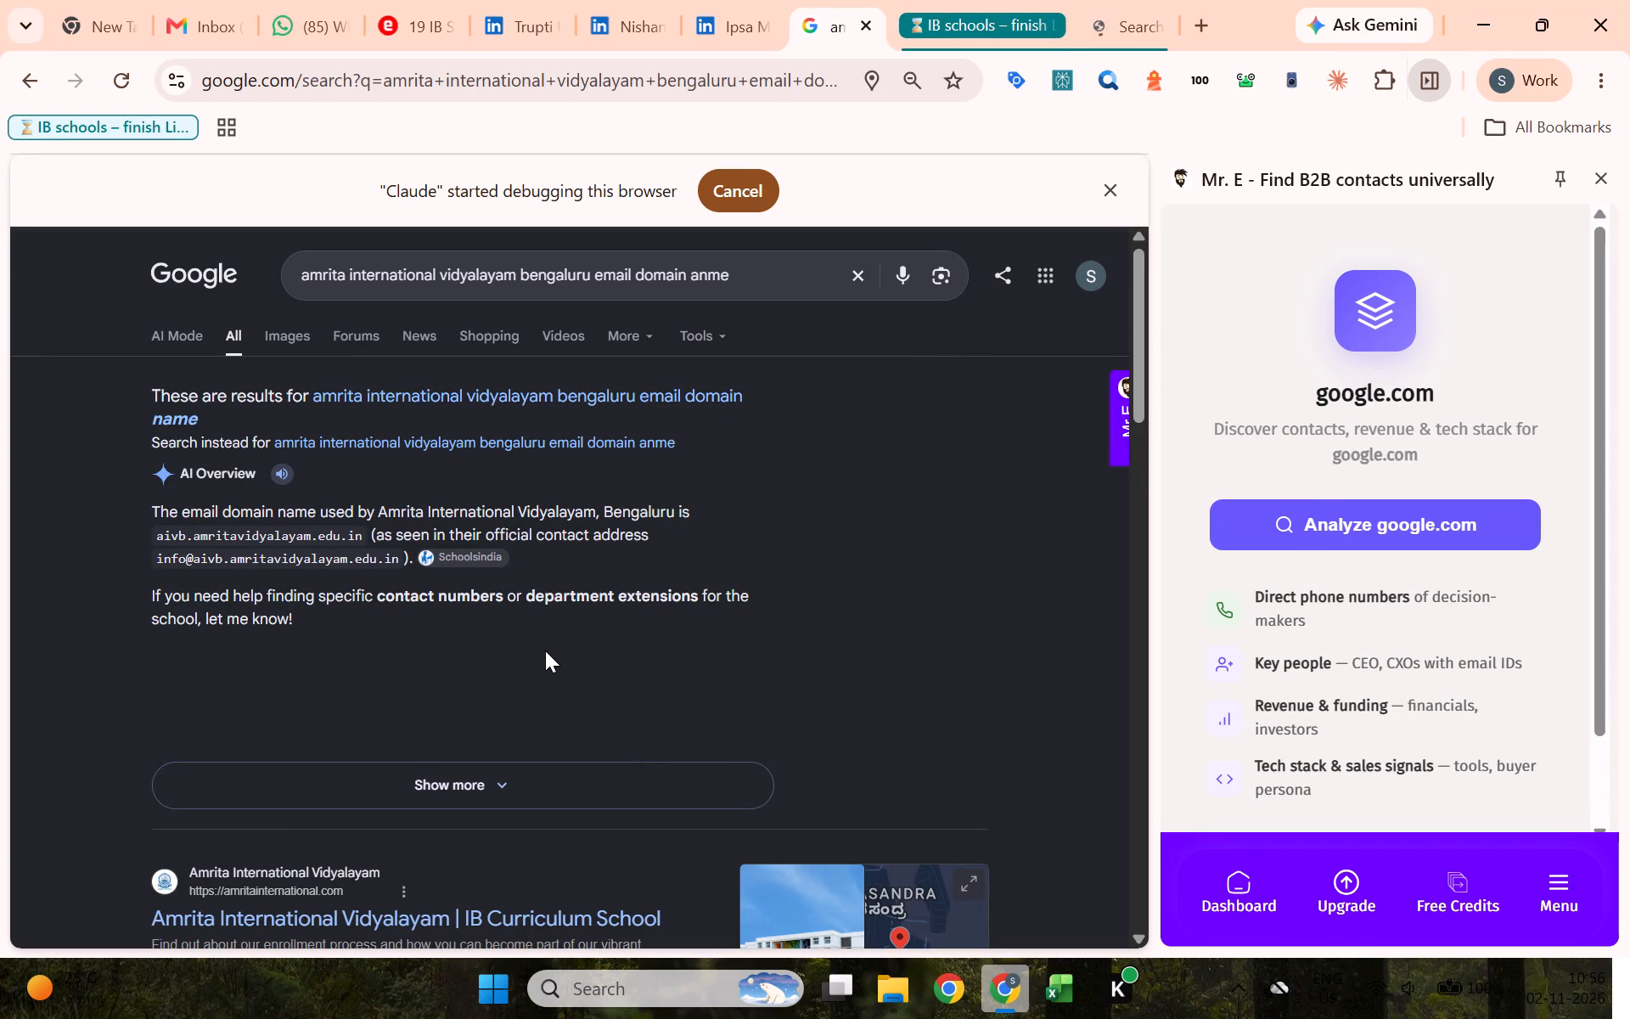
{"action": "scroll", "coordinate": [545, 650], "scroll_direction": "down", "scroll_amount": 2}
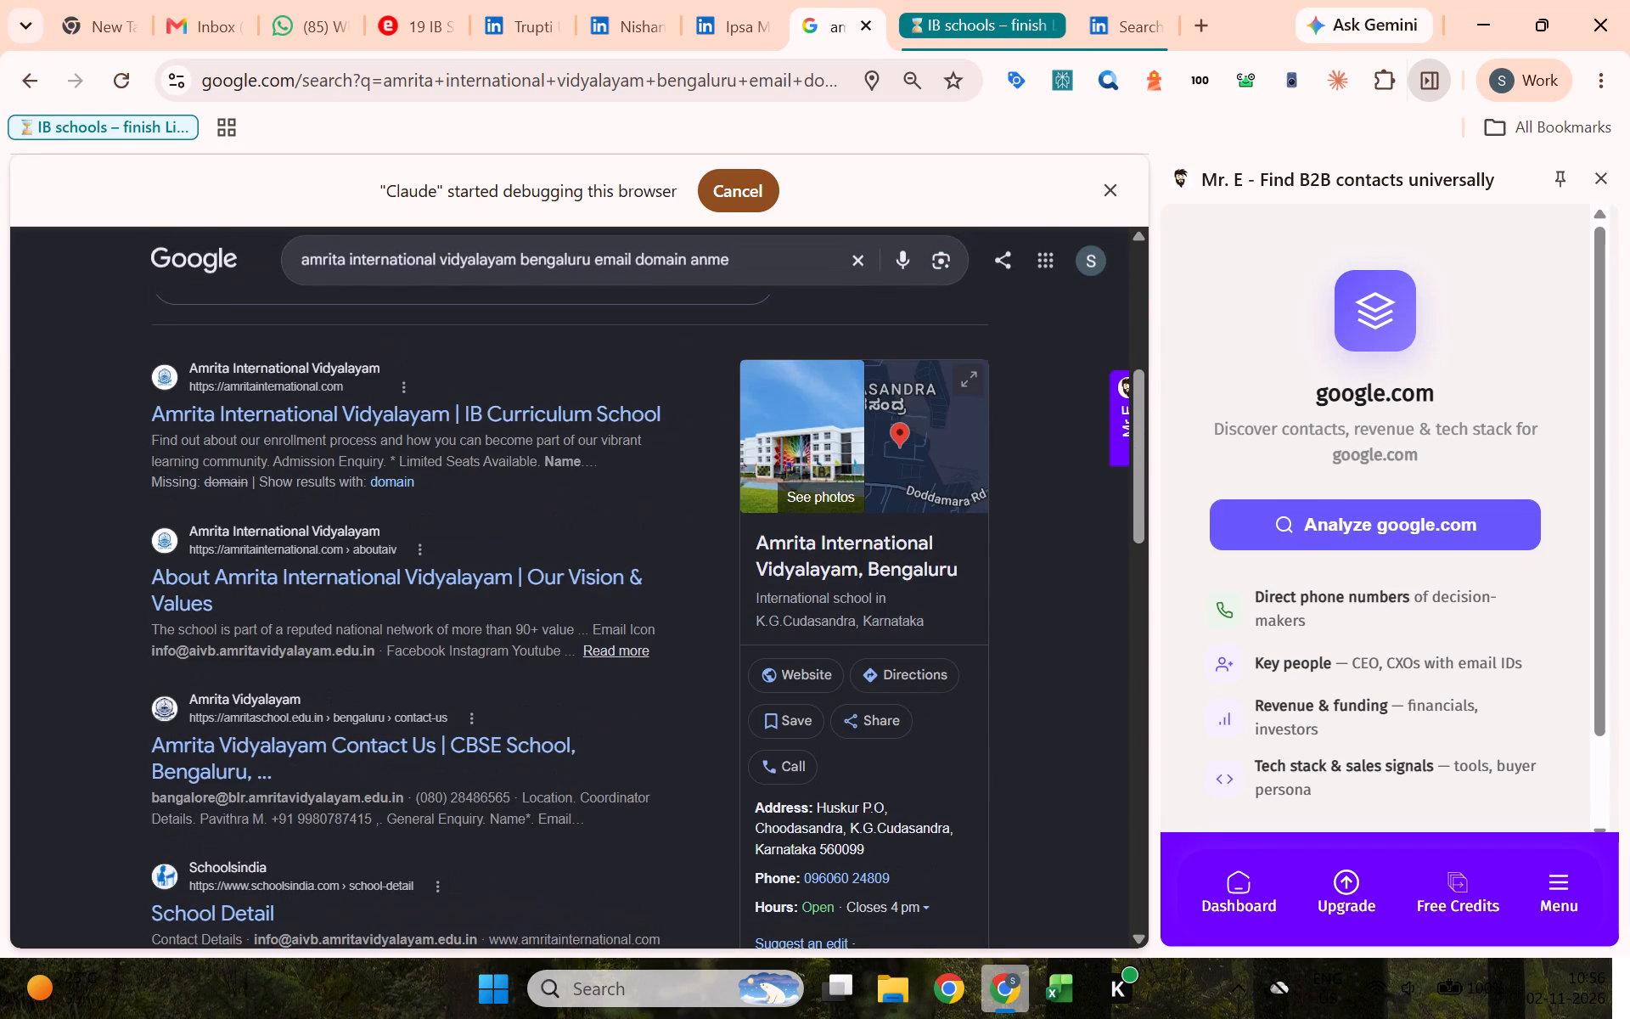
{"action": "scroll", "coordinate": [545, 650], "scroll_direction": "up", "scroll_amount": 9}
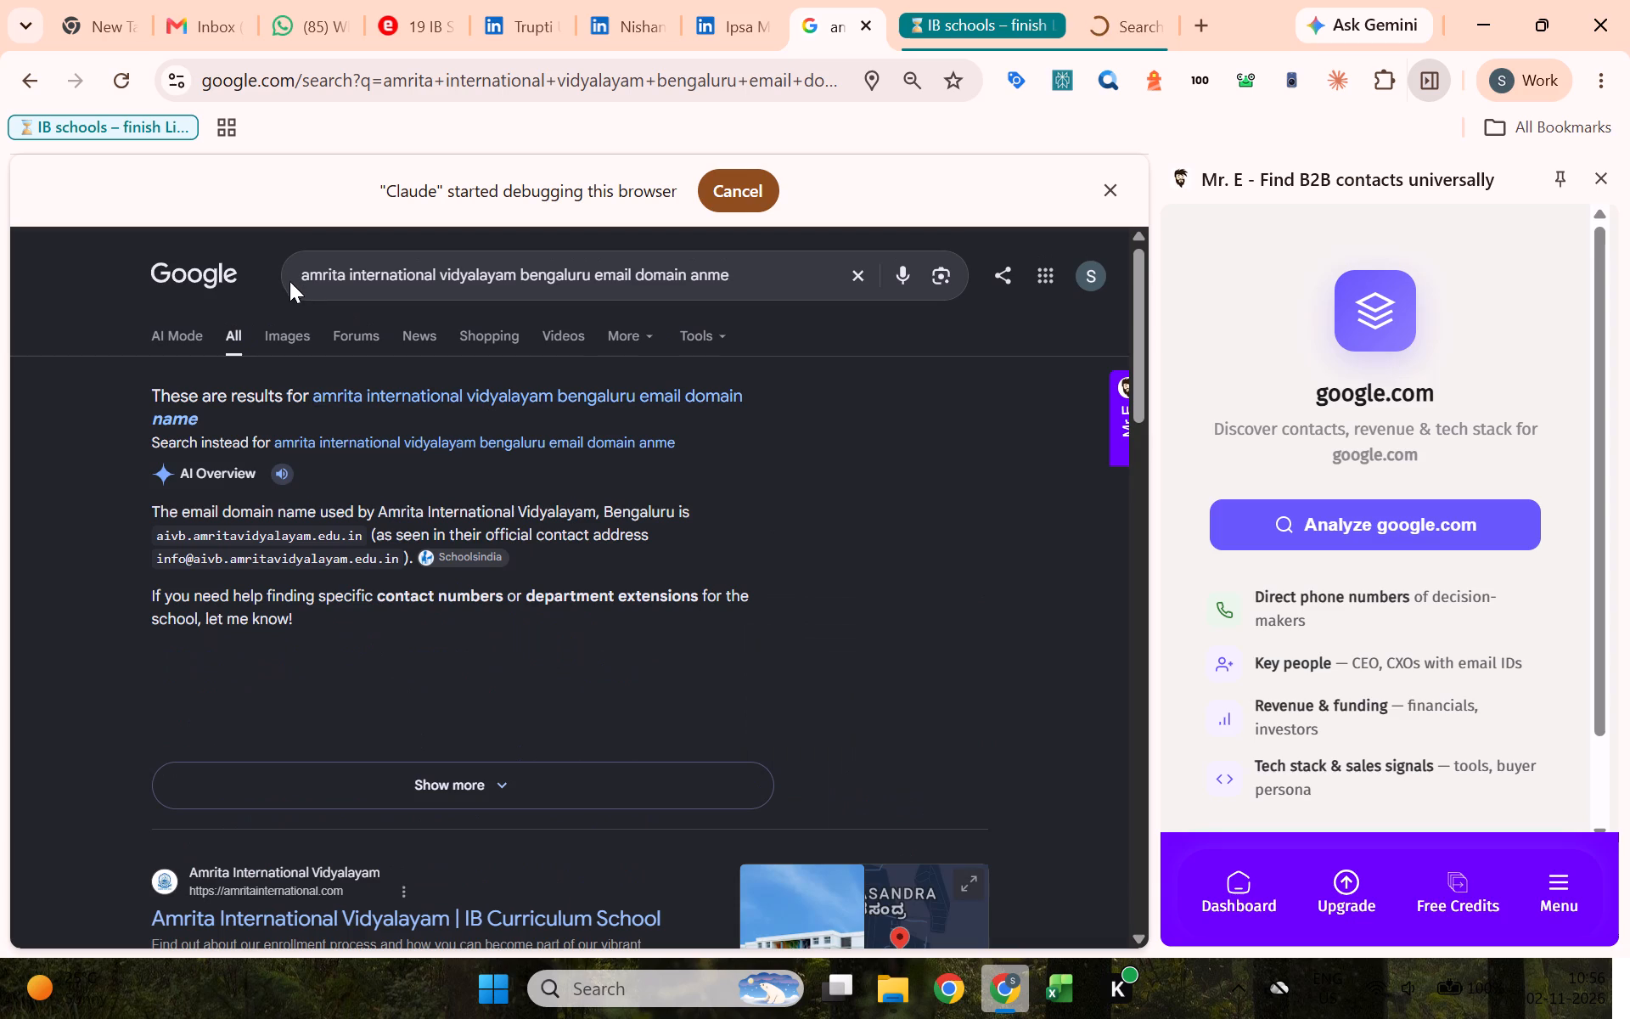
Refine the Google search to "amrita international vidyalayam bengaluru principal email domain name".
{"action": "left_click_drag", "start_coordinate": [297, 271], "coordinate": [665, 285]}
{"action": "left_click_drag", "start_coordinate": [665, 285], "coordinate": [638, 277]}
{"action": "left_click_drag", "start_coordinate": [638, 277], "coordinate": [595, 273]}
{"action": "left_click", "coordinate": [595, 273]}
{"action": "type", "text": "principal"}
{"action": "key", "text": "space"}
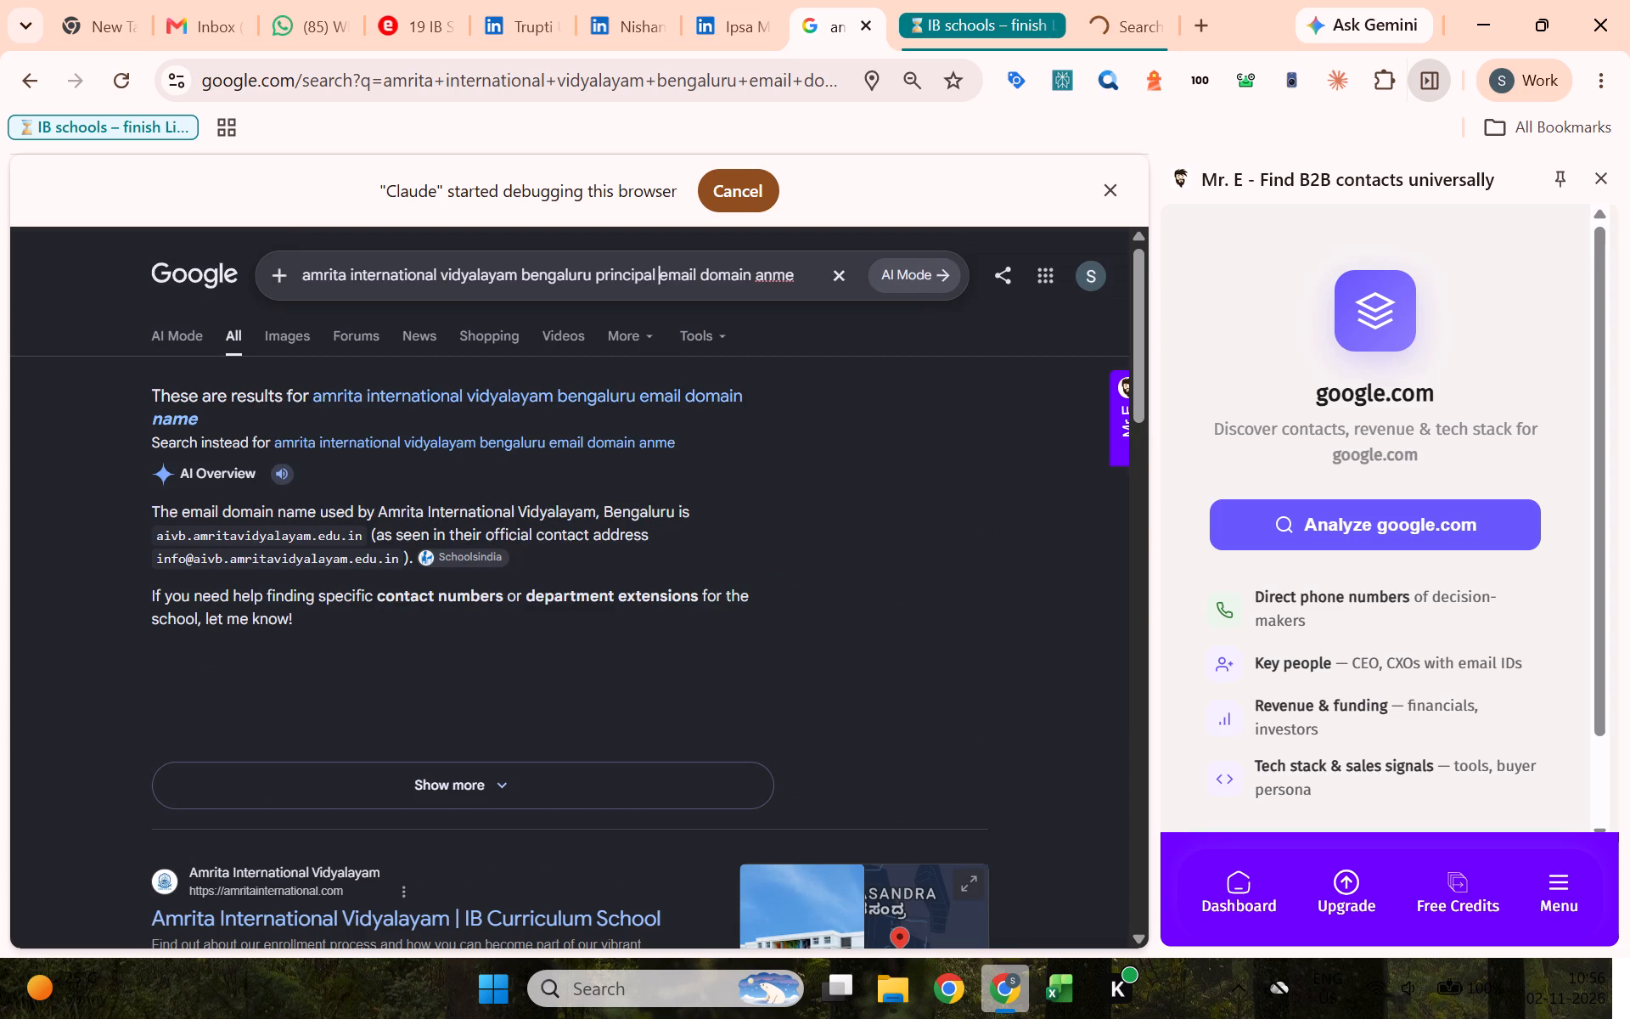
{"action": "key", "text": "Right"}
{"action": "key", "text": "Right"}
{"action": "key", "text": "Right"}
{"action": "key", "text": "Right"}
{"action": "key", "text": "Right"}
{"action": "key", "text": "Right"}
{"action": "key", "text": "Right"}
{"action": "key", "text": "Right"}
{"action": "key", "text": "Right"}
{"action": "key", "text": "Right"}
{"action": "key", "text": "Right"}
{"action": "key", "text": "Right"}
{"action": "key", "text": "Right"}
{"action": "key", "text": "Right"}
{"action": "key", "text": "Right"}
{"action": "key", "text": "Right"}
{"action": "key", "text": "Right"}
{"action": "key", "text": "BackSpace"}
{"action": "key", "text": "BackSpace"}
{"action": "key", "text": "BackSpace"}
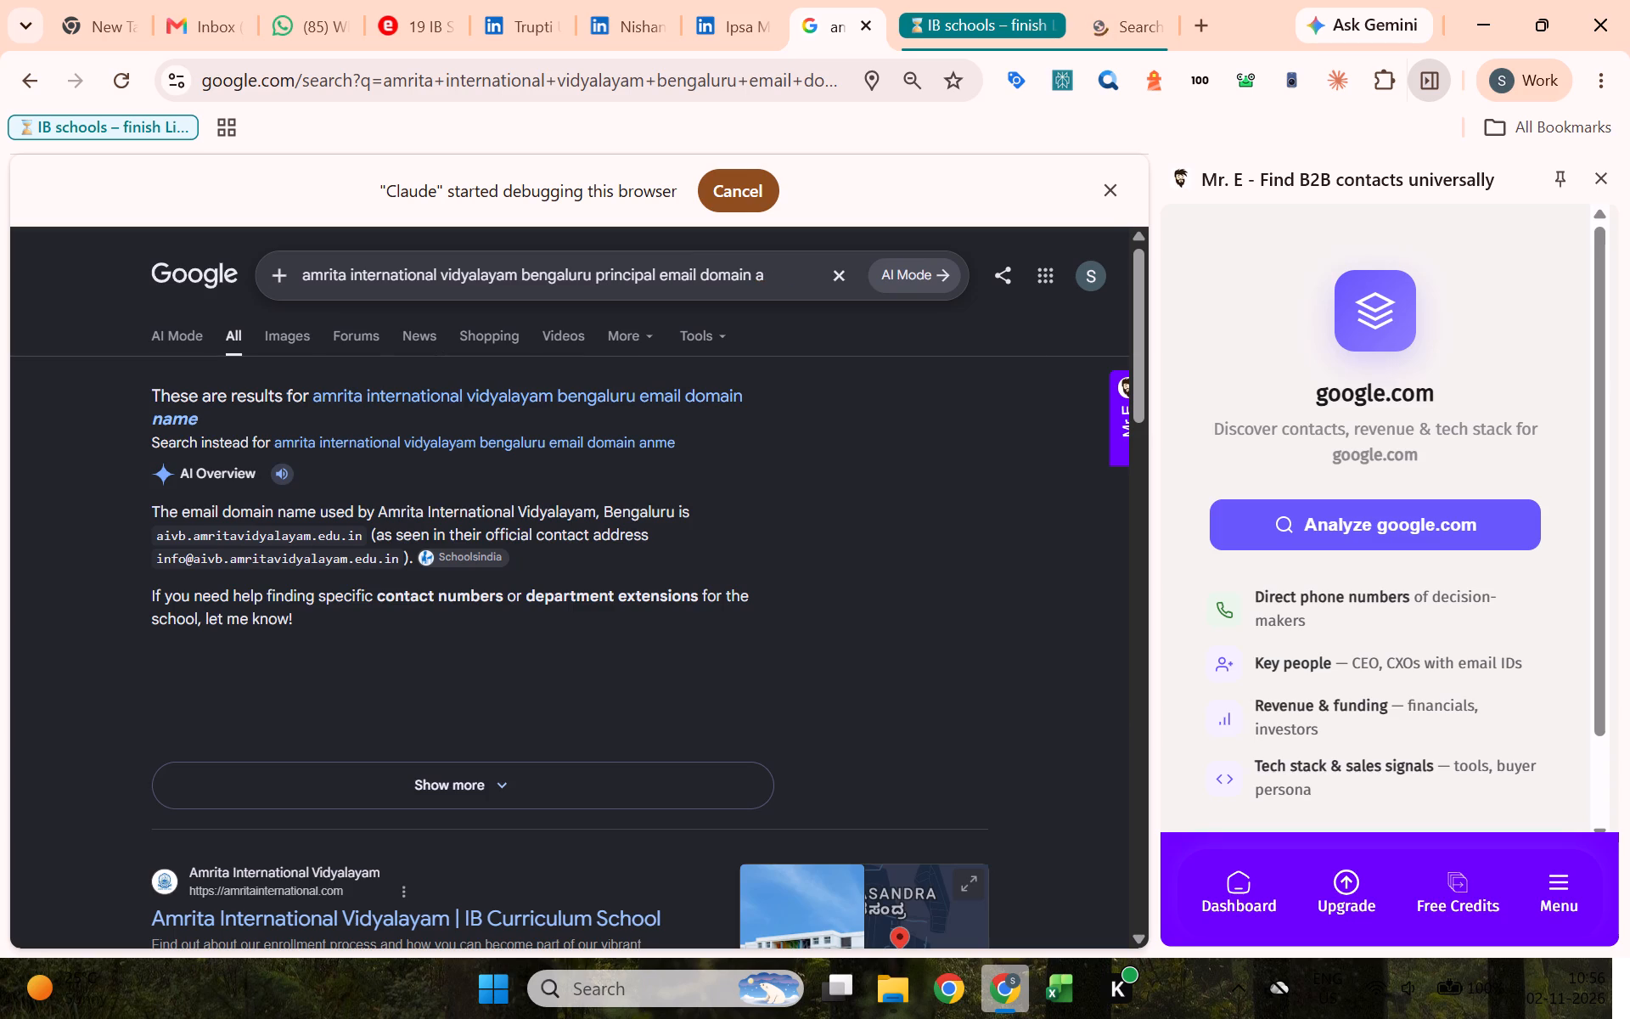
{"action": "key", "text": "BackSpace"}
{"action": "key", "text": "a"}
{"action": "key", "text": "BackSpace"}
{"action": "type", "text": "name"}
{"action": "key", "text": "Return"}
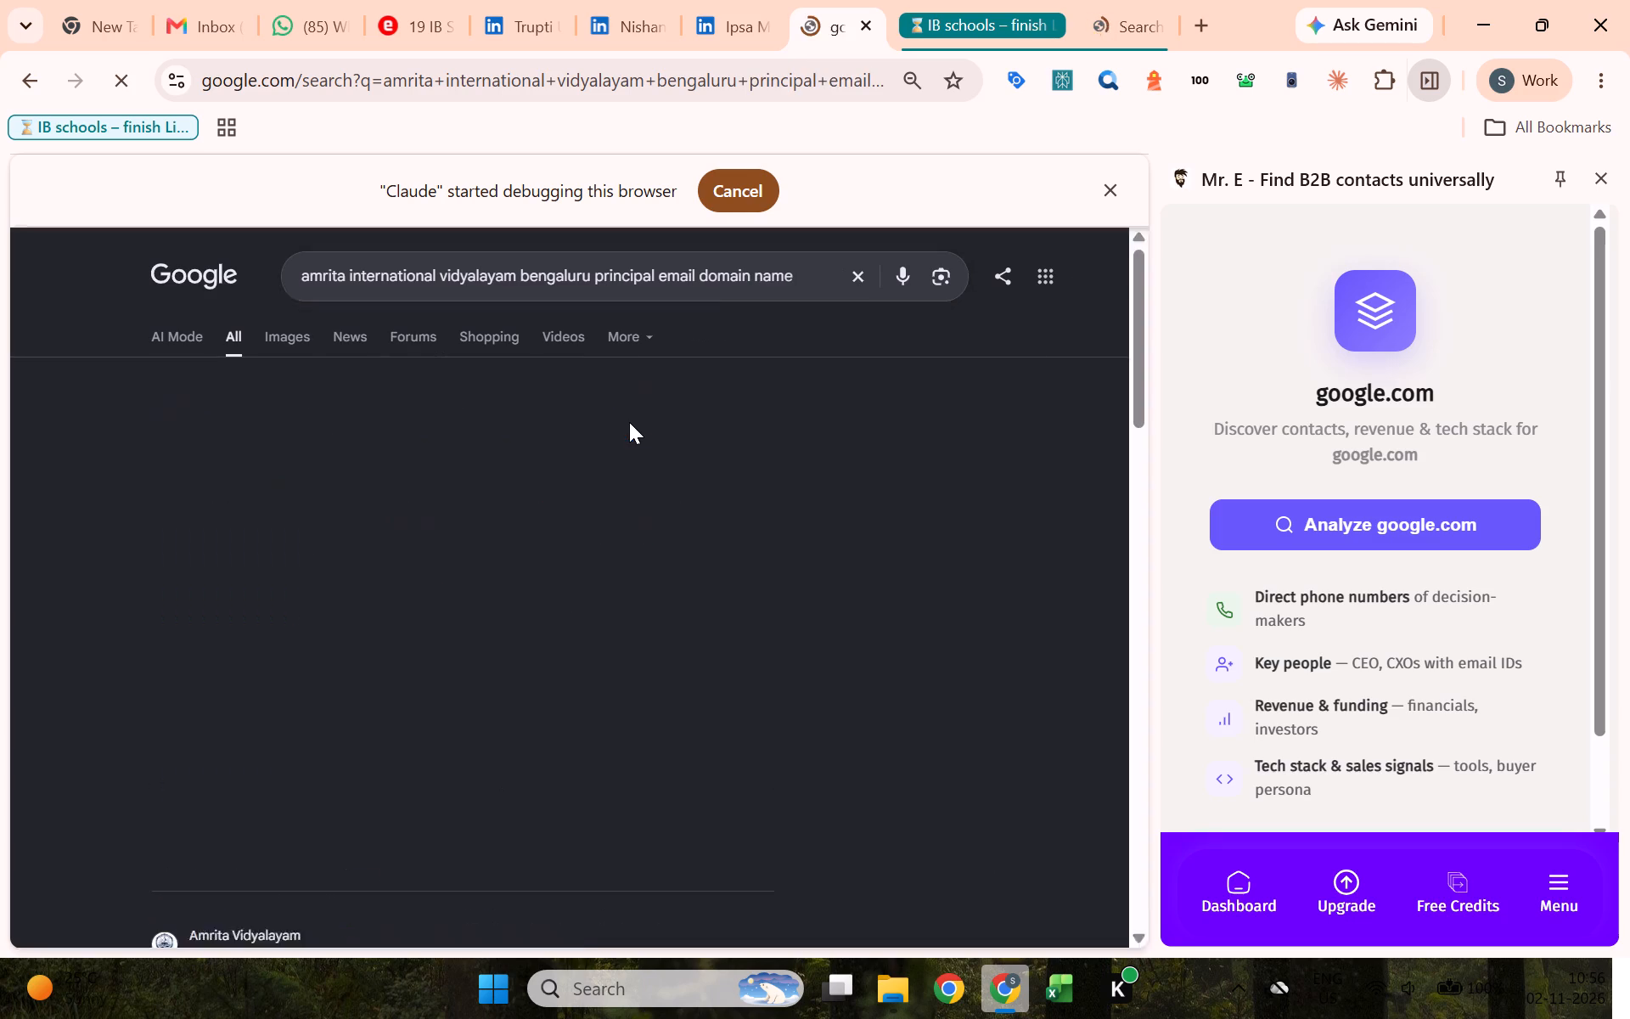
Close the Mr. E contact finder side panel.
{"action": "left_click", "coordinate": [1592, 177]}
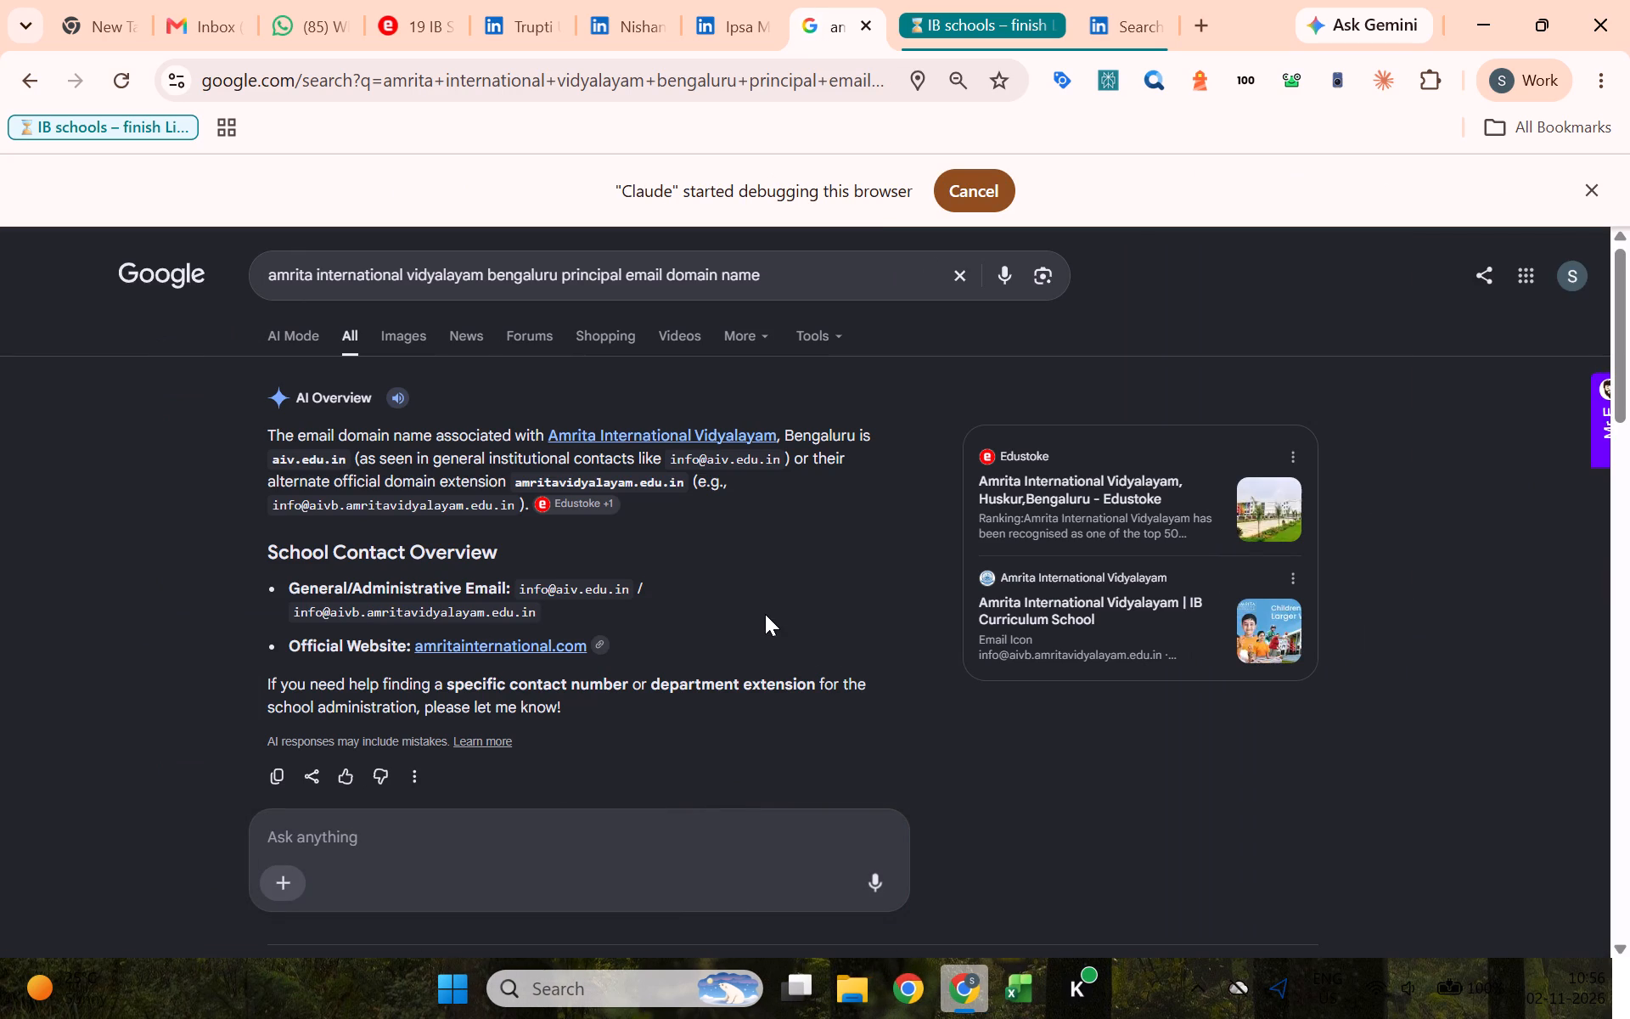
Examine the AI overview and search results for the email domain used by Amrita International Vidyalayam.
{"action": "scroll", "coordinate": [765, 614], "scroll_direction": "down", "scroll_amount": 1}
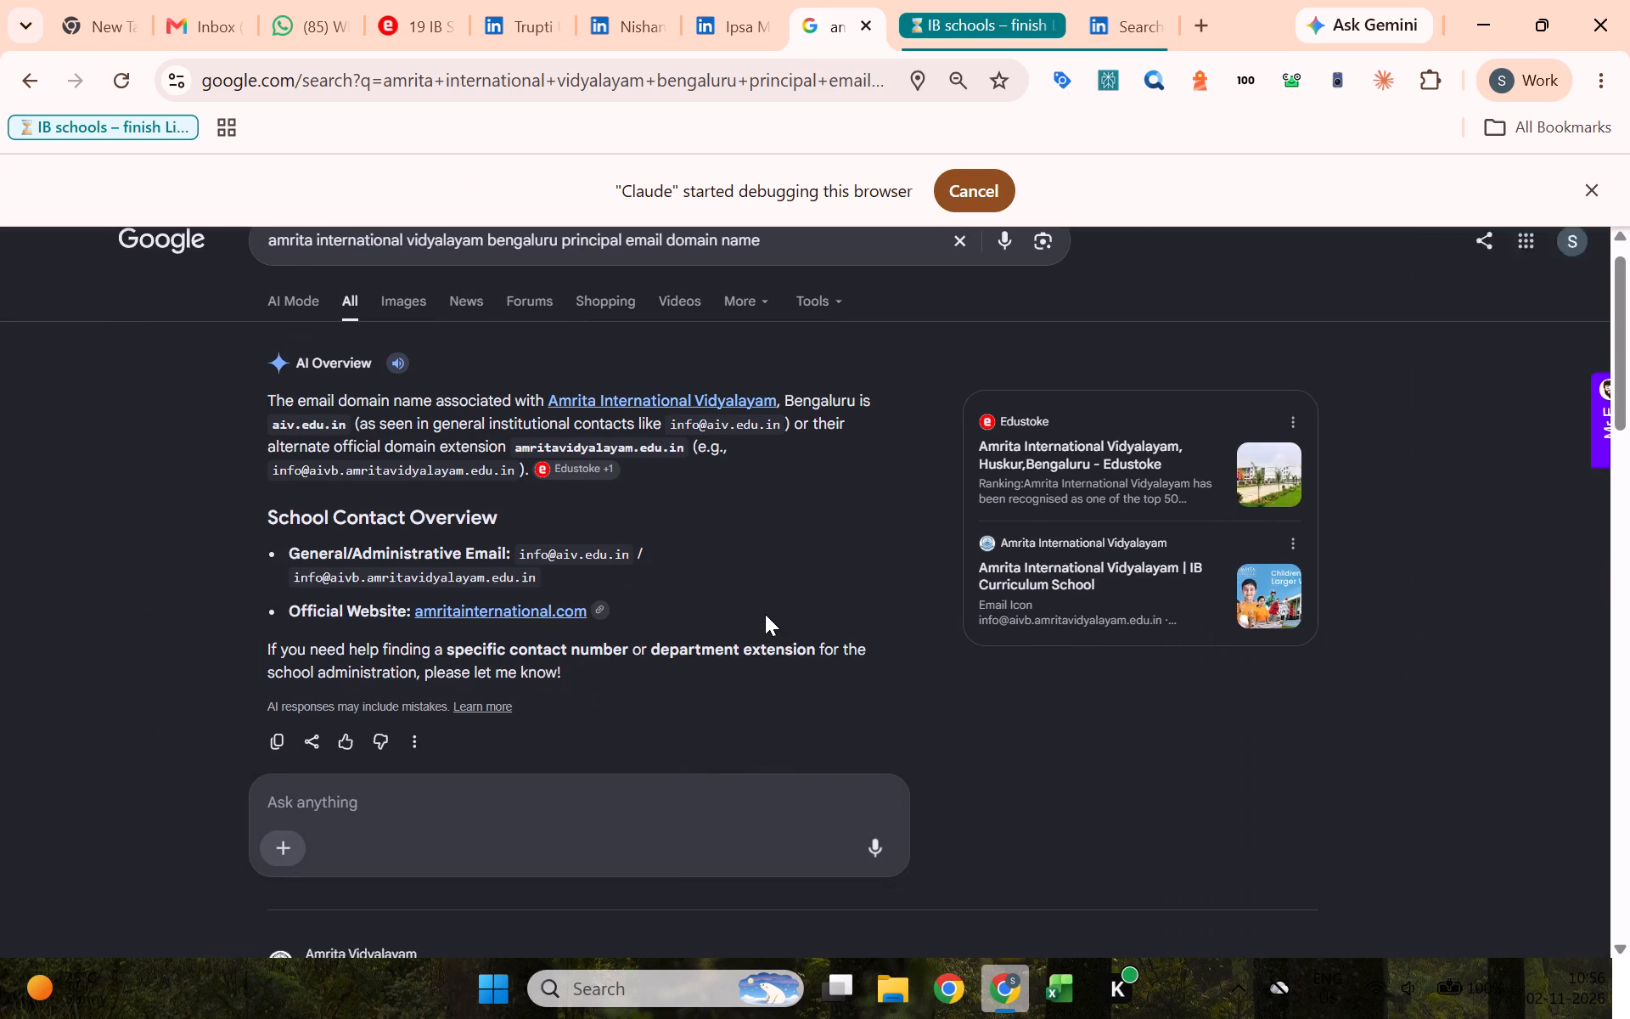
{"action": "scroll", "coordinate": [765, 614], "scroll_direction": "down", "scroll_amount": 3}
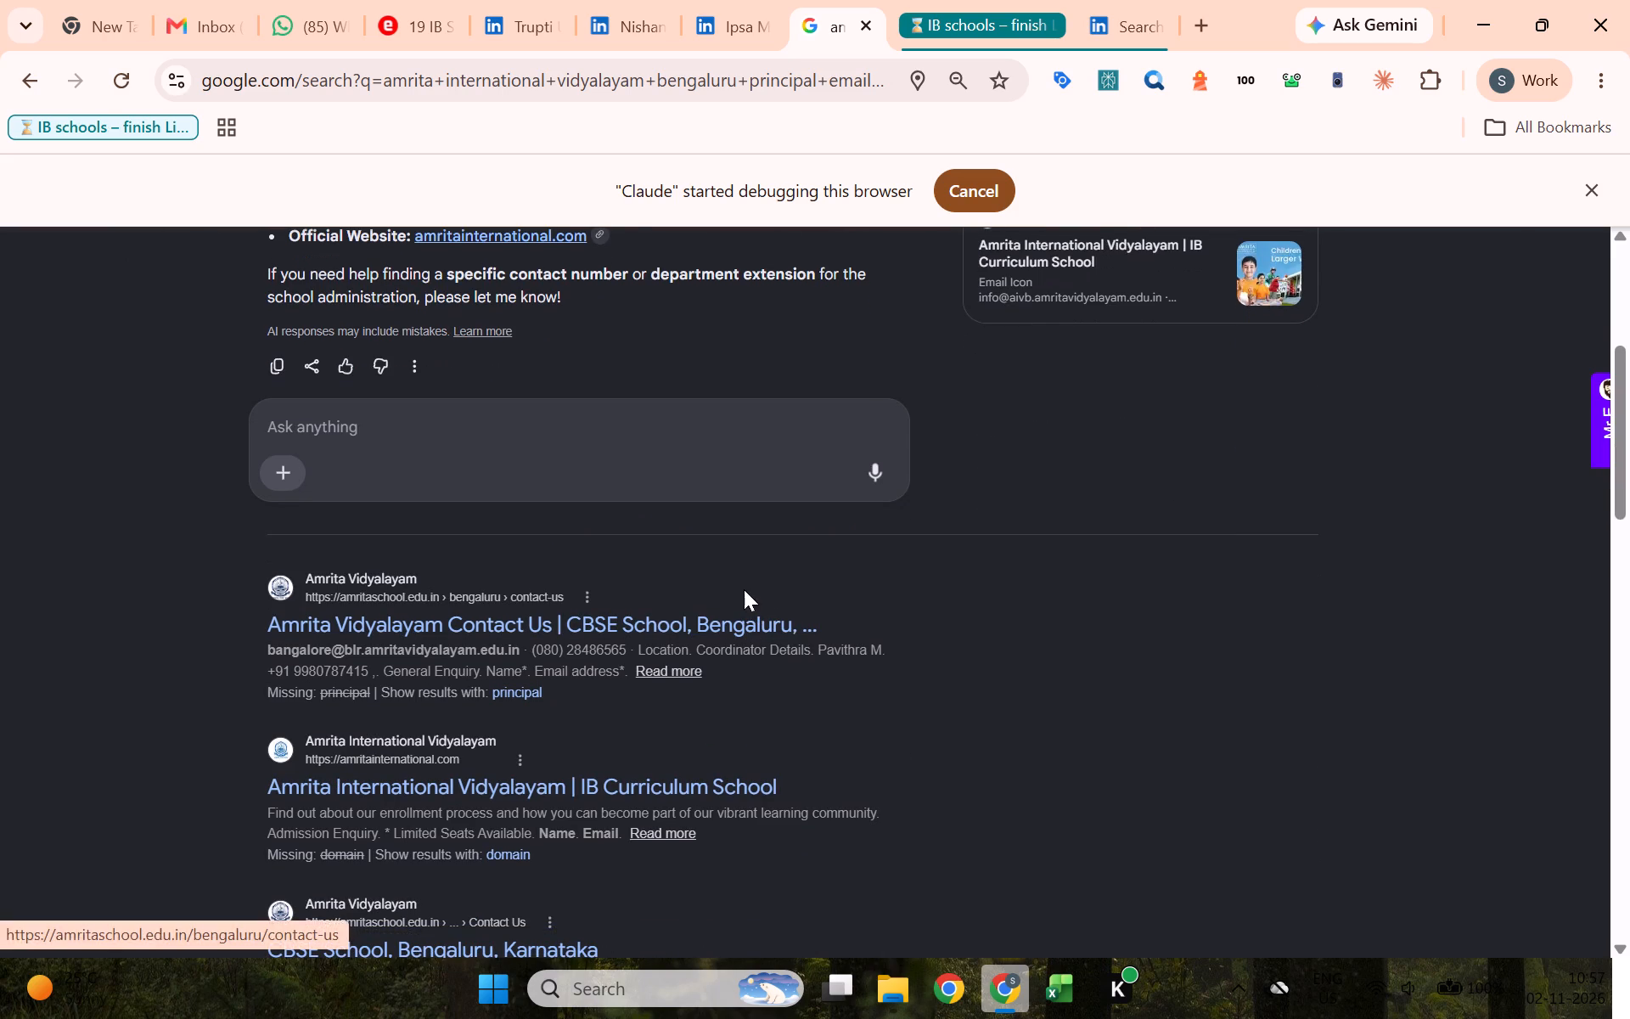
Replace the LinkedIn search link in Excel's Amrita International Vidyalayam row with the principal's profile URL copied from Chrome.
{"action": "key", "text": "alt+Tab"}
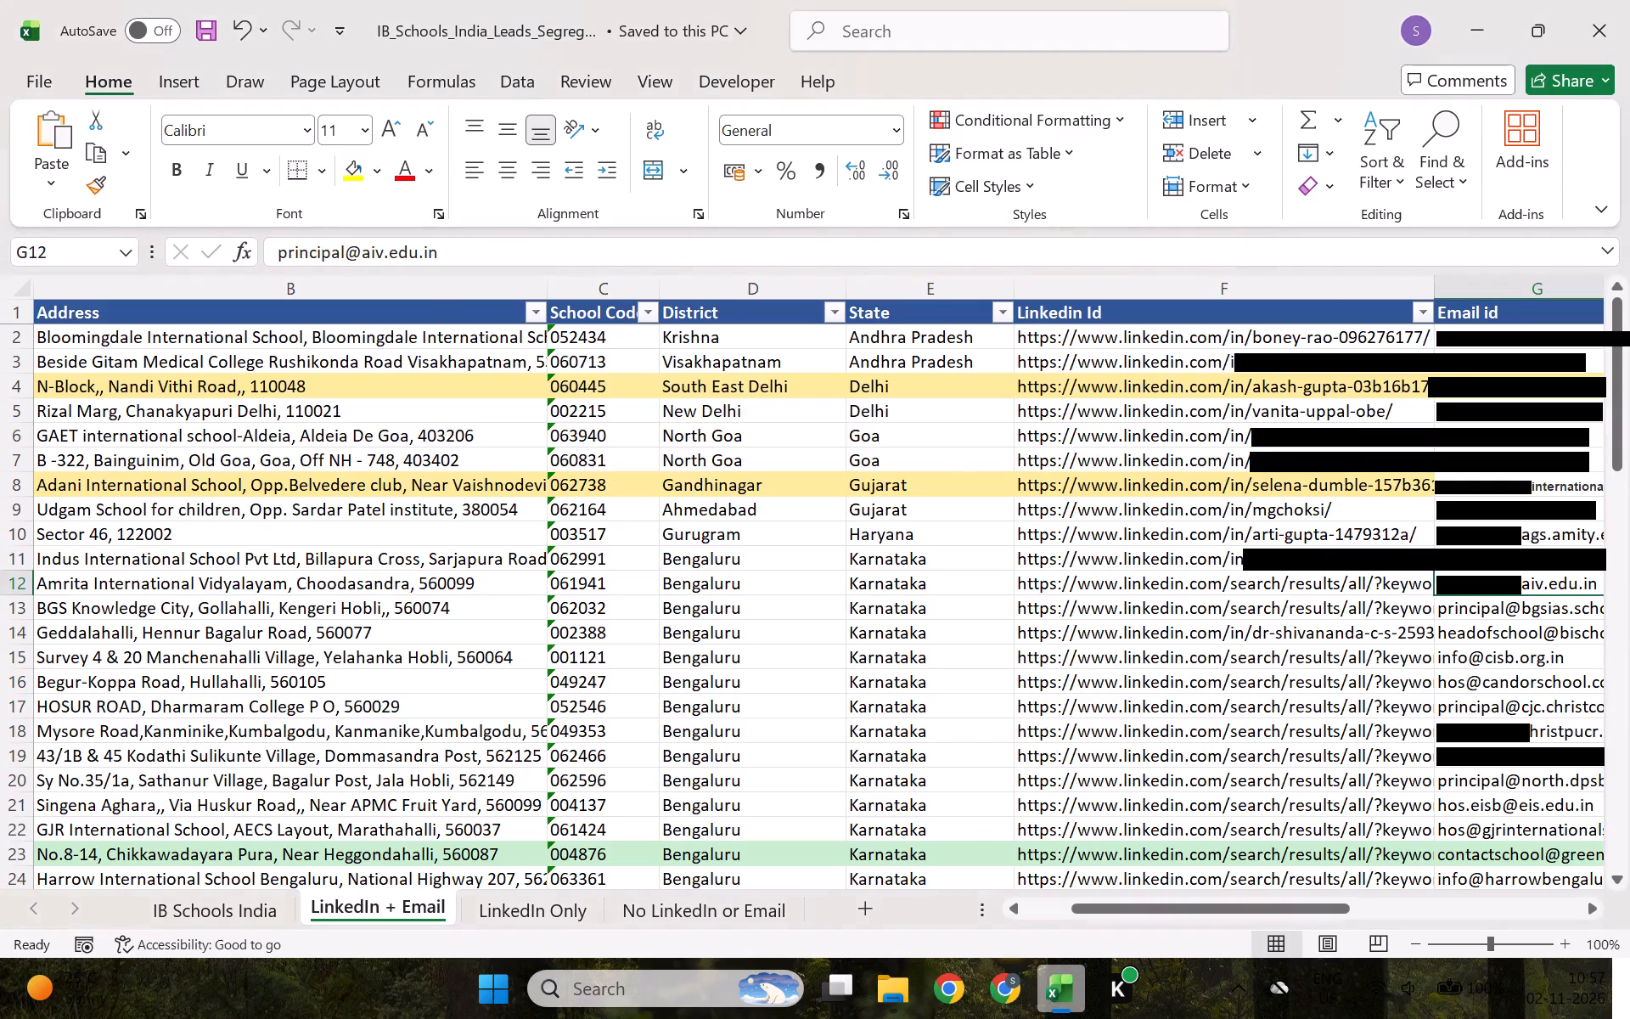
{"action": "scroll", "coordinate": [998, 643], "scroll_direction": "left", "scroll_amount": 3}
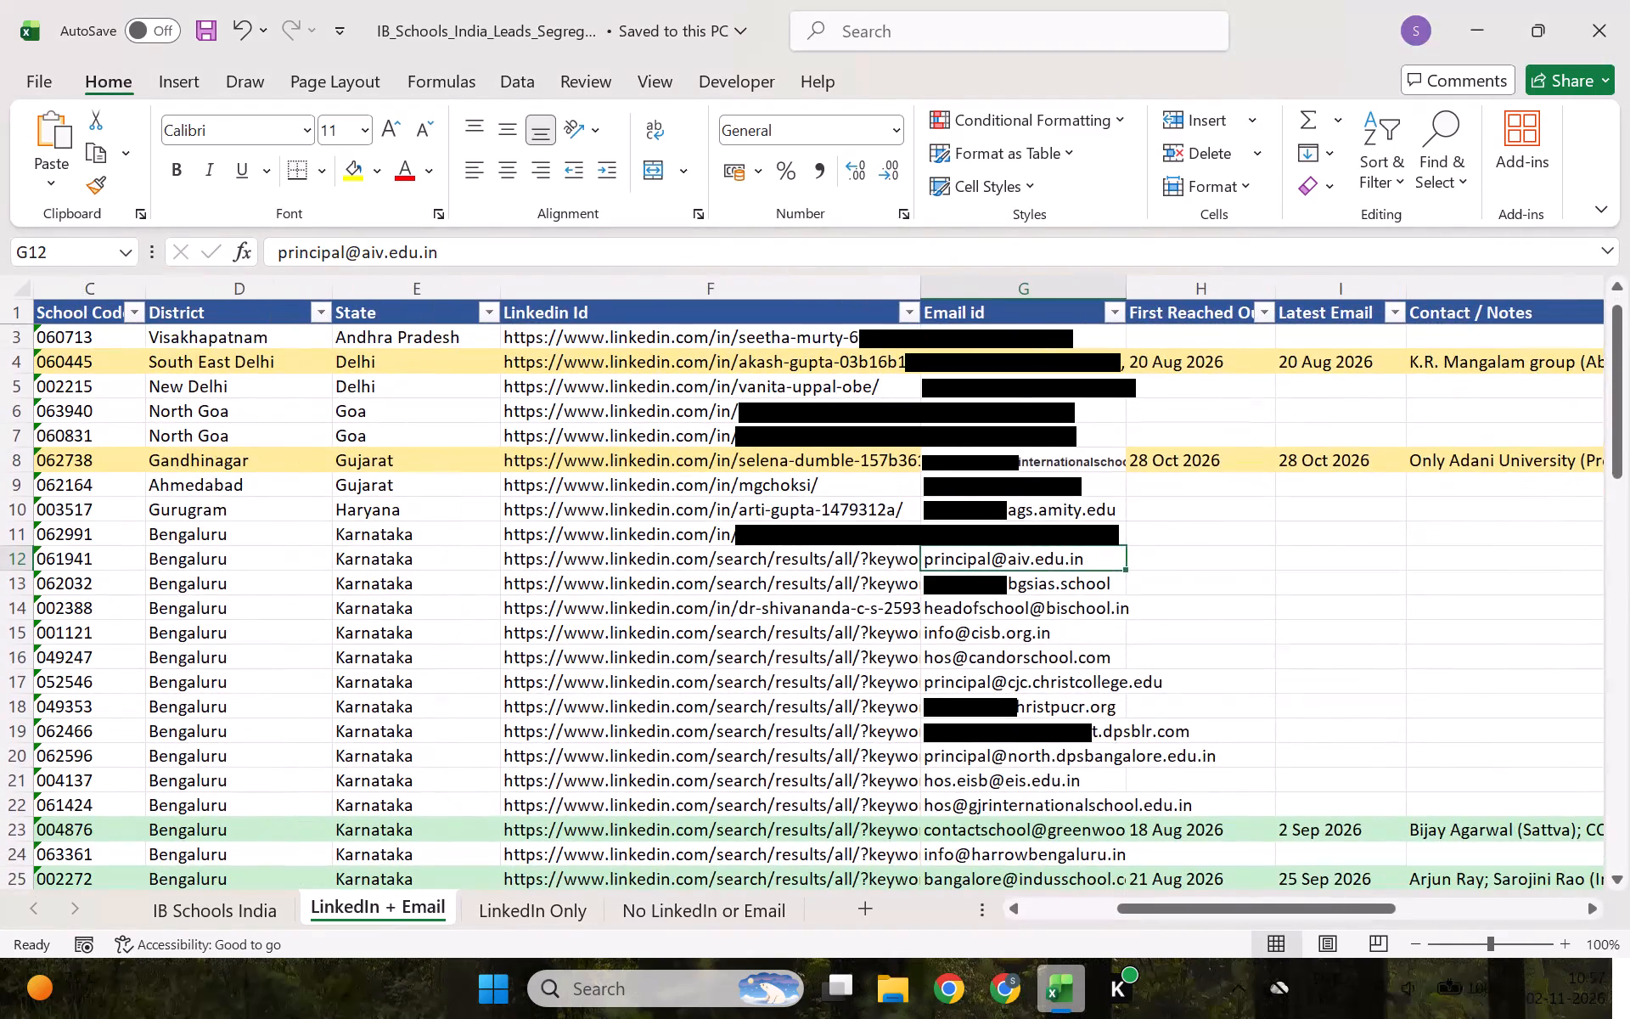
{"action": "scroll", "coordinate": [1020, 637], "scroll_direction": "down", "scroll_amount": 1}
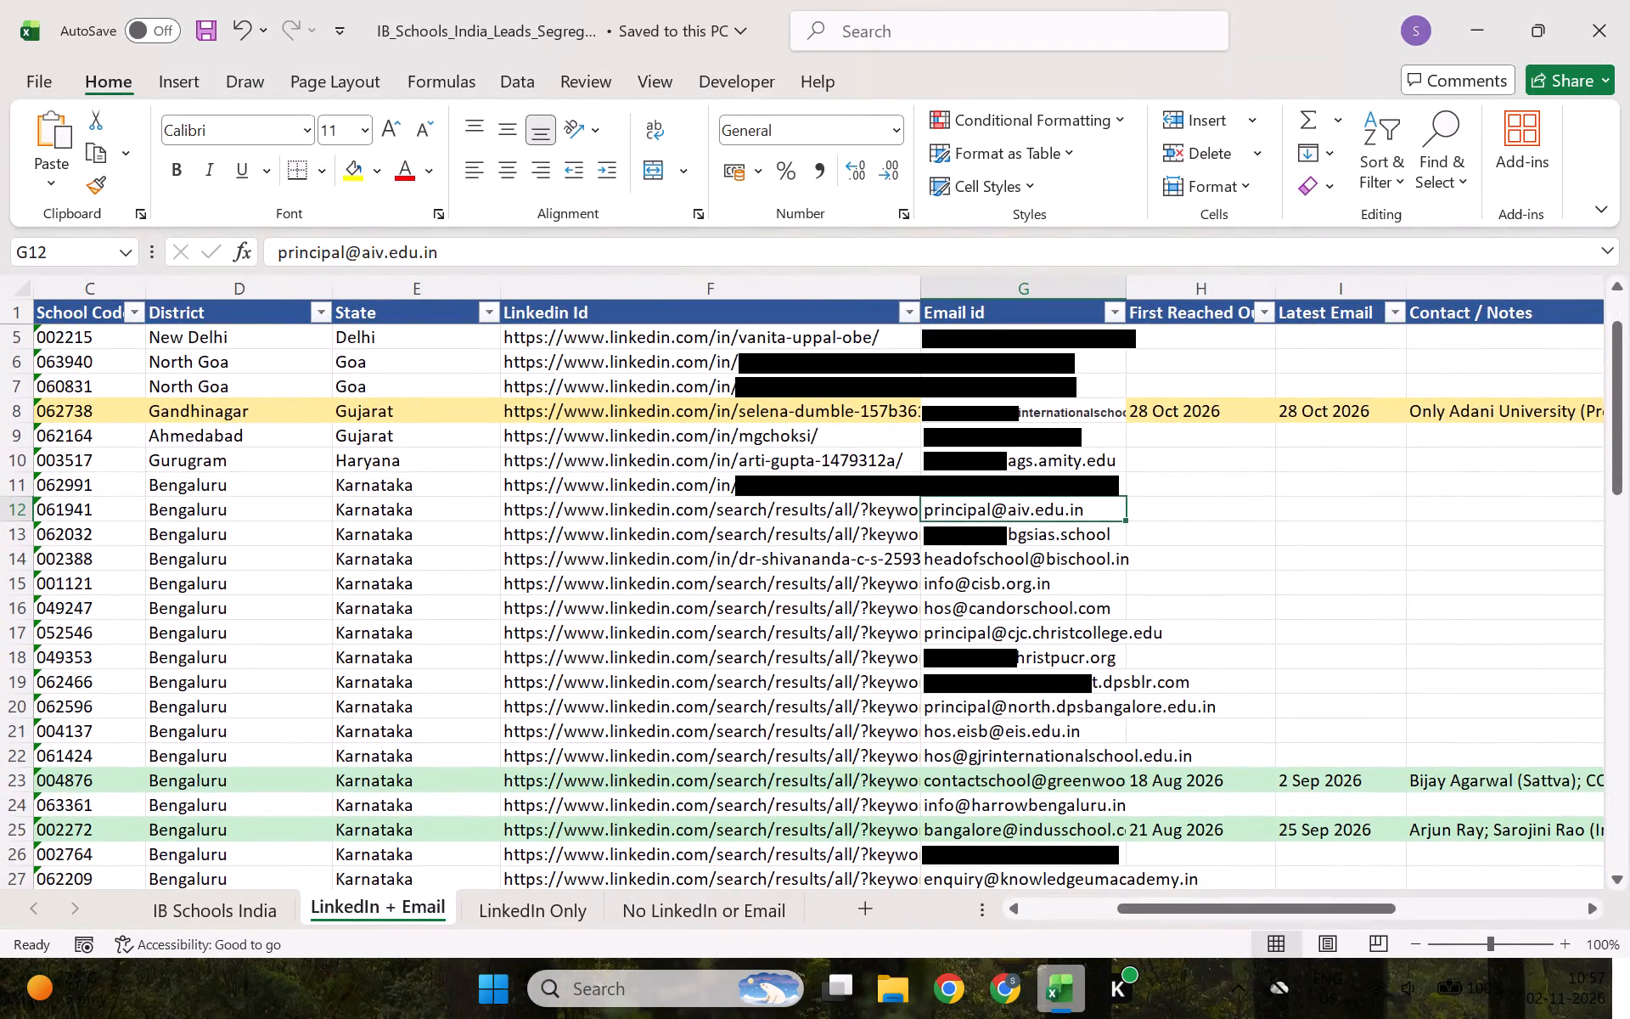
{"action": "left_click", "coordinate": [767, 511]}
{"action": "key", "text": "alt+Tab"}
{"action": "left_click", "coordinate": [681, 19]}
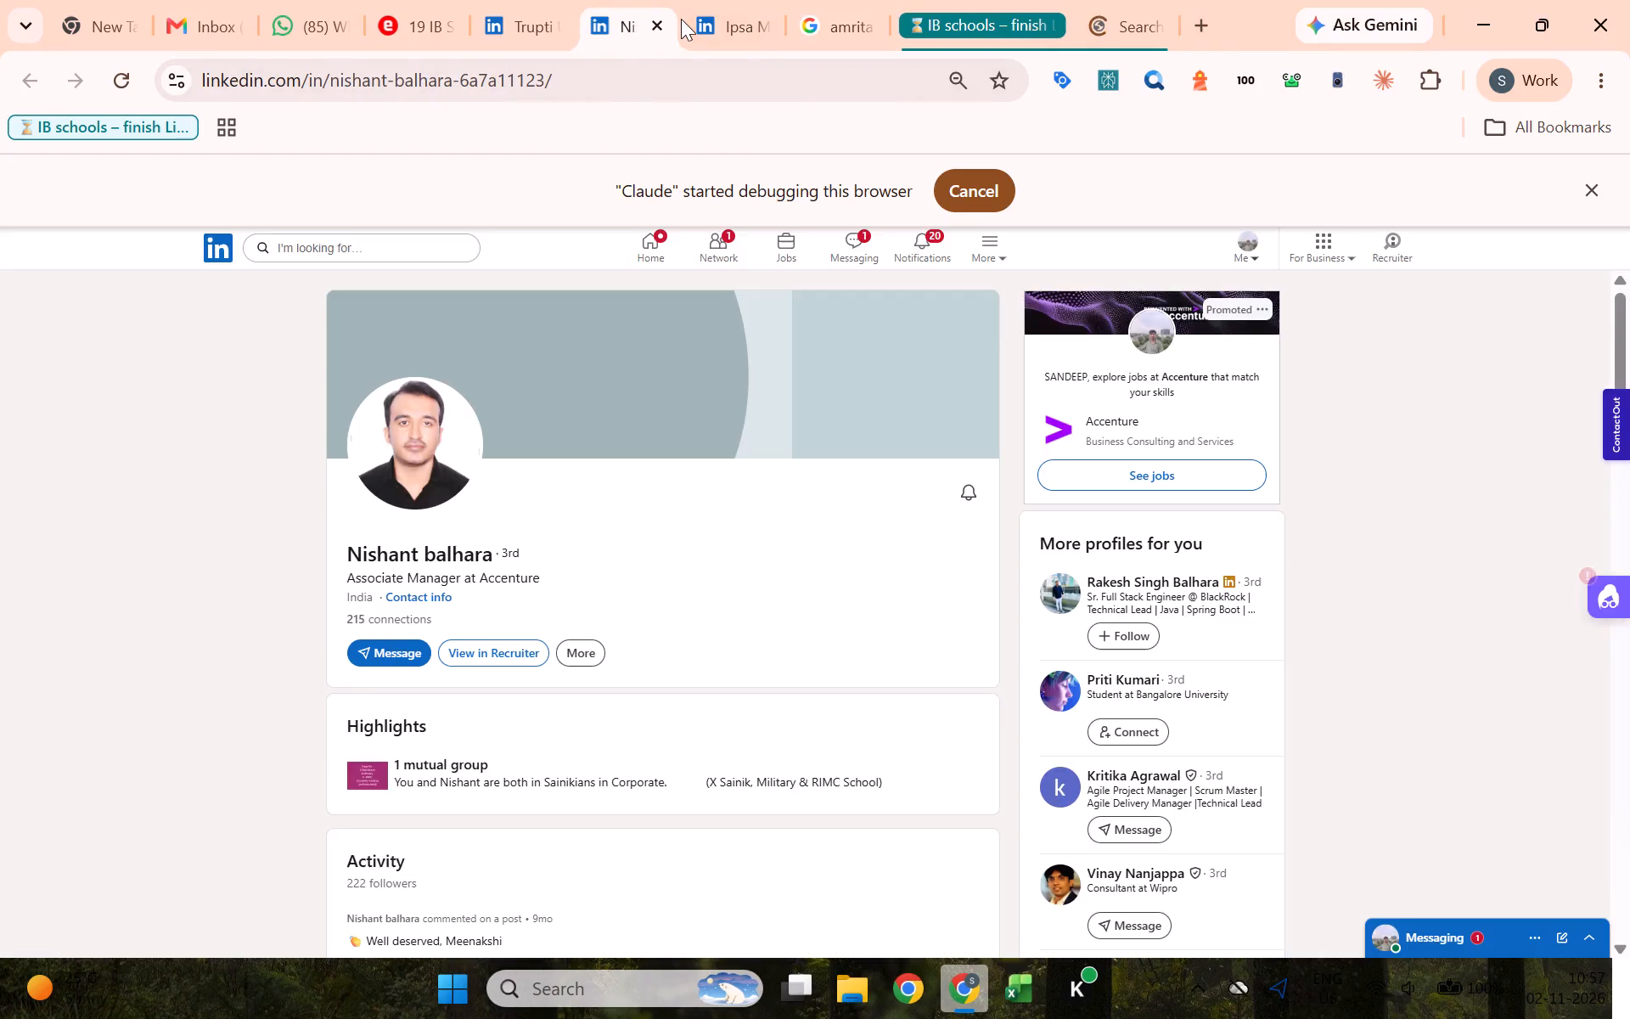
{"action": "left_click", "coordinate": [724, 8]}
{"action": "left_click", "coordinate": [649, 80]}
{"action": "key", "text": "ctrl+c"}
{"action": "key", "text": "alt+Tab"}
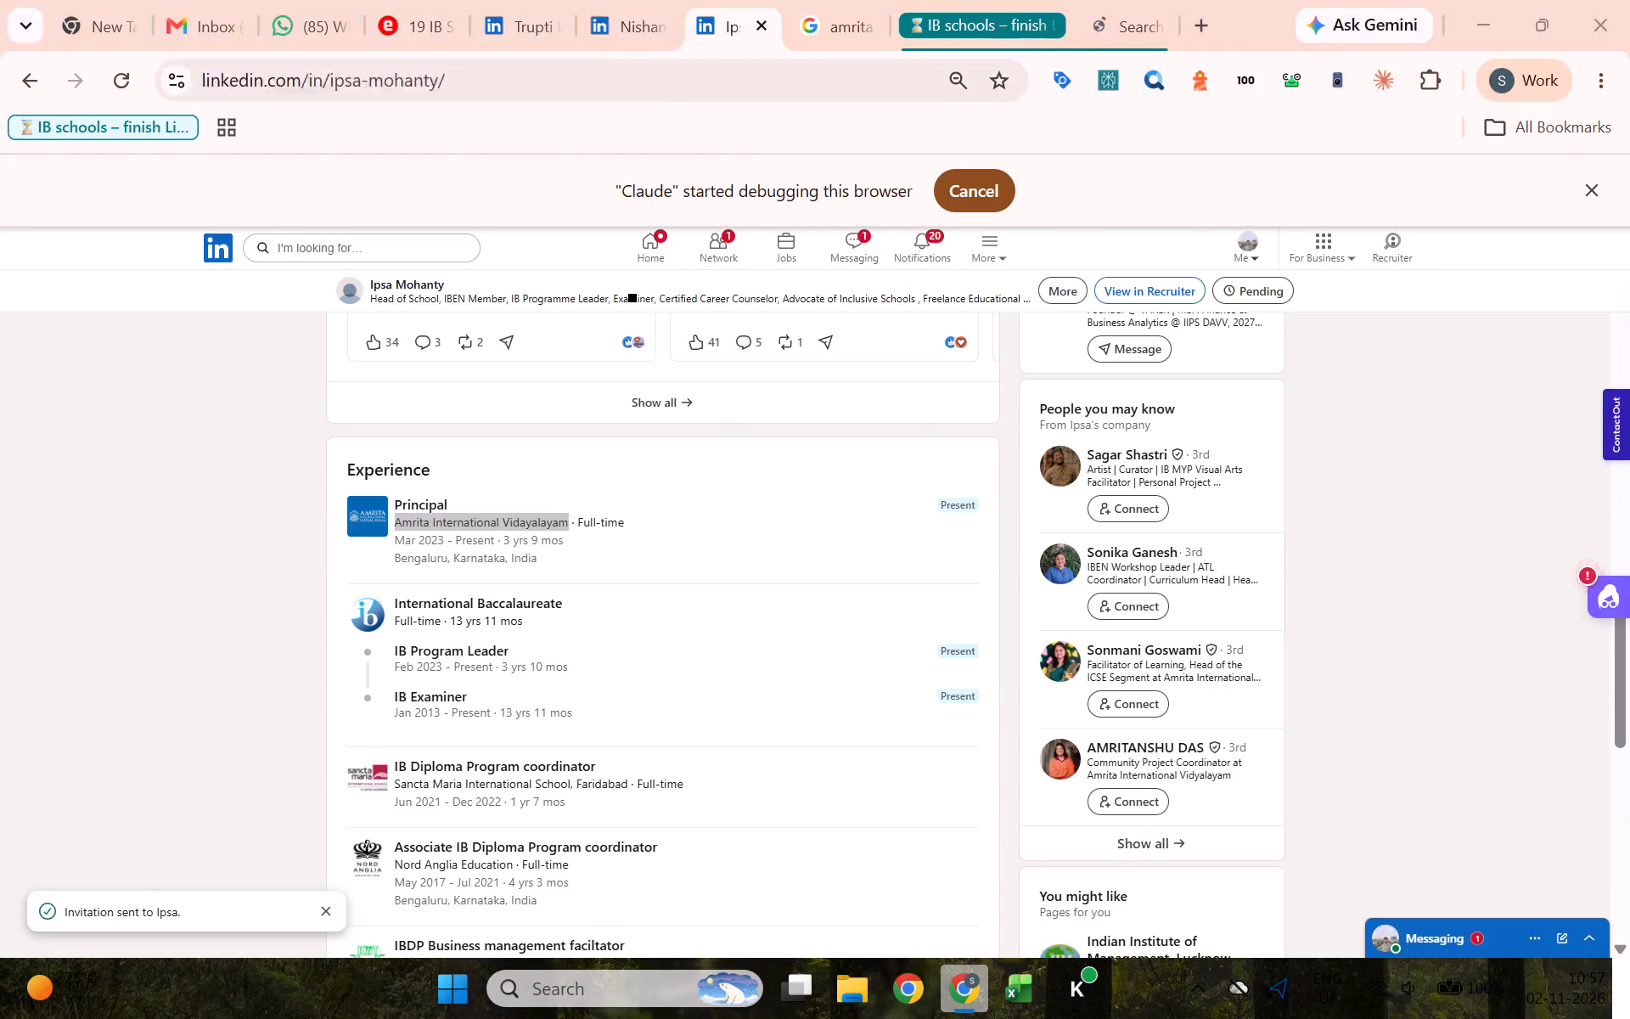
{"action": "key", "text": "ctrl+v"}
Copy the LinkedIn search link from the BGS International Academia School row and open it in Chrome's current profile tab.
{"action": "left_click_drag", "start_coordinate": [665, 526], "coordinate": [666, 538]}
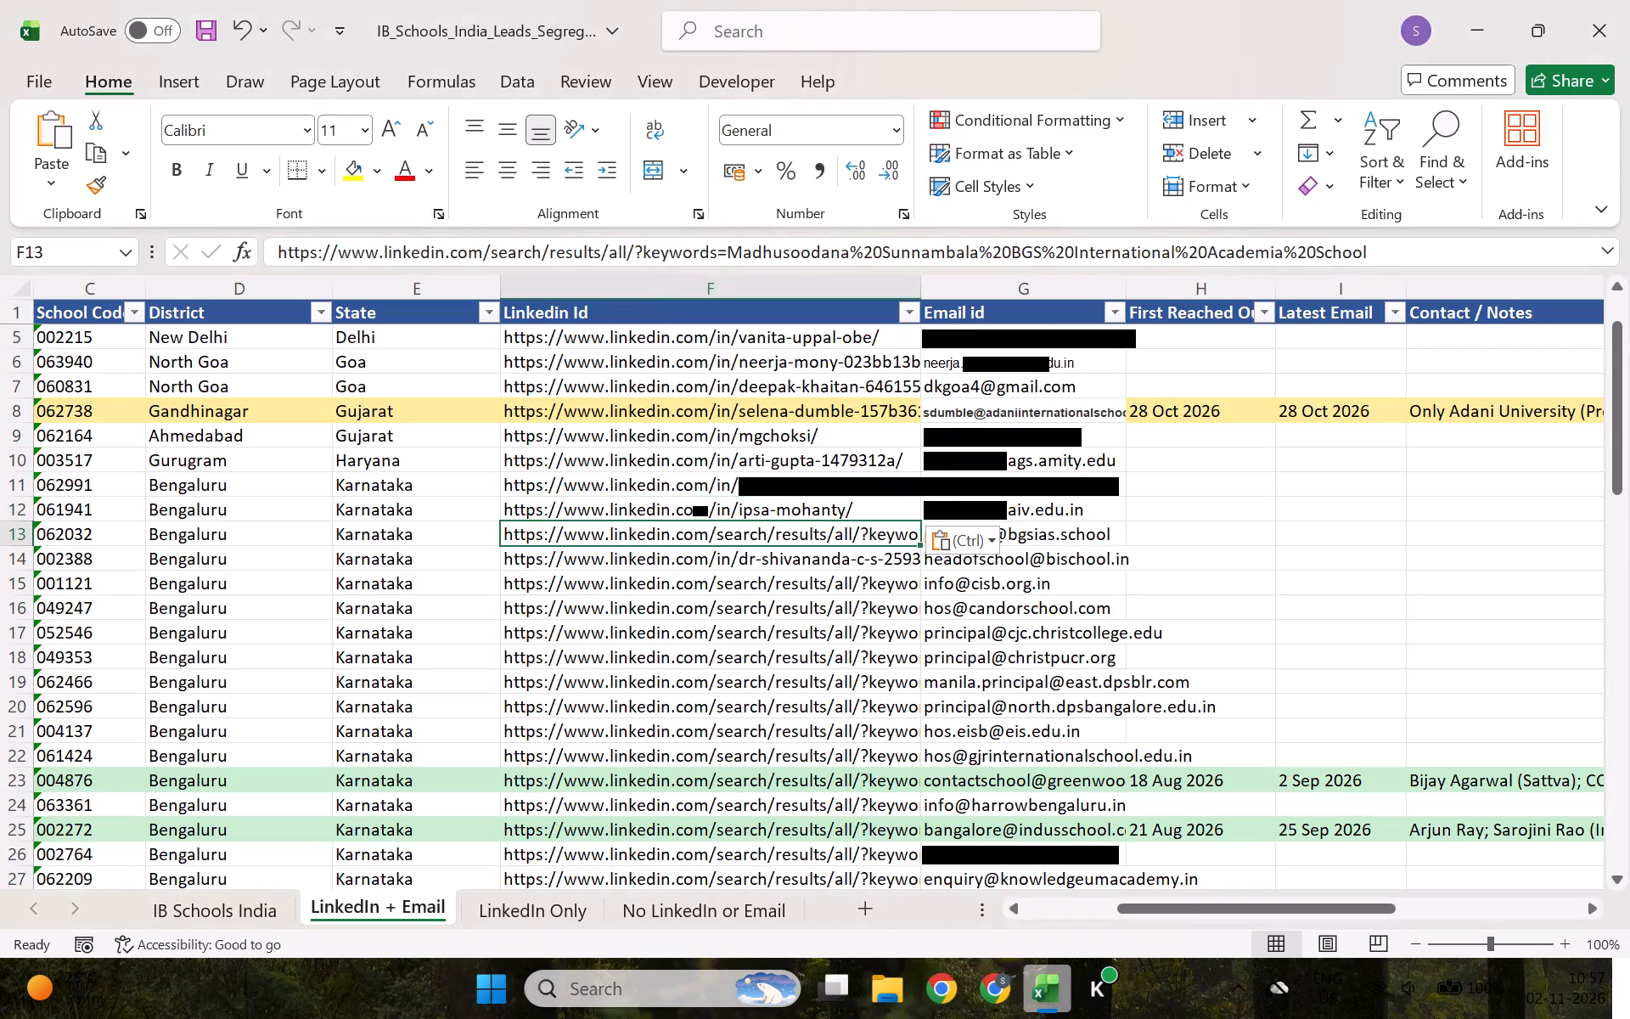
{"action": "left_click_drag", "start_coordinate": [666, 538], "coordinate": [666, 539]}
{"action": "left_click", "coordinate": [666, 539]}
{"action": "key", "text": "ctrl+c"}
{"action": "key", "text": "alt+Tab"}
{"action": "left_click", "coordinate": [598, 61]}
{"action": "key", "text": "ctrl+v"}
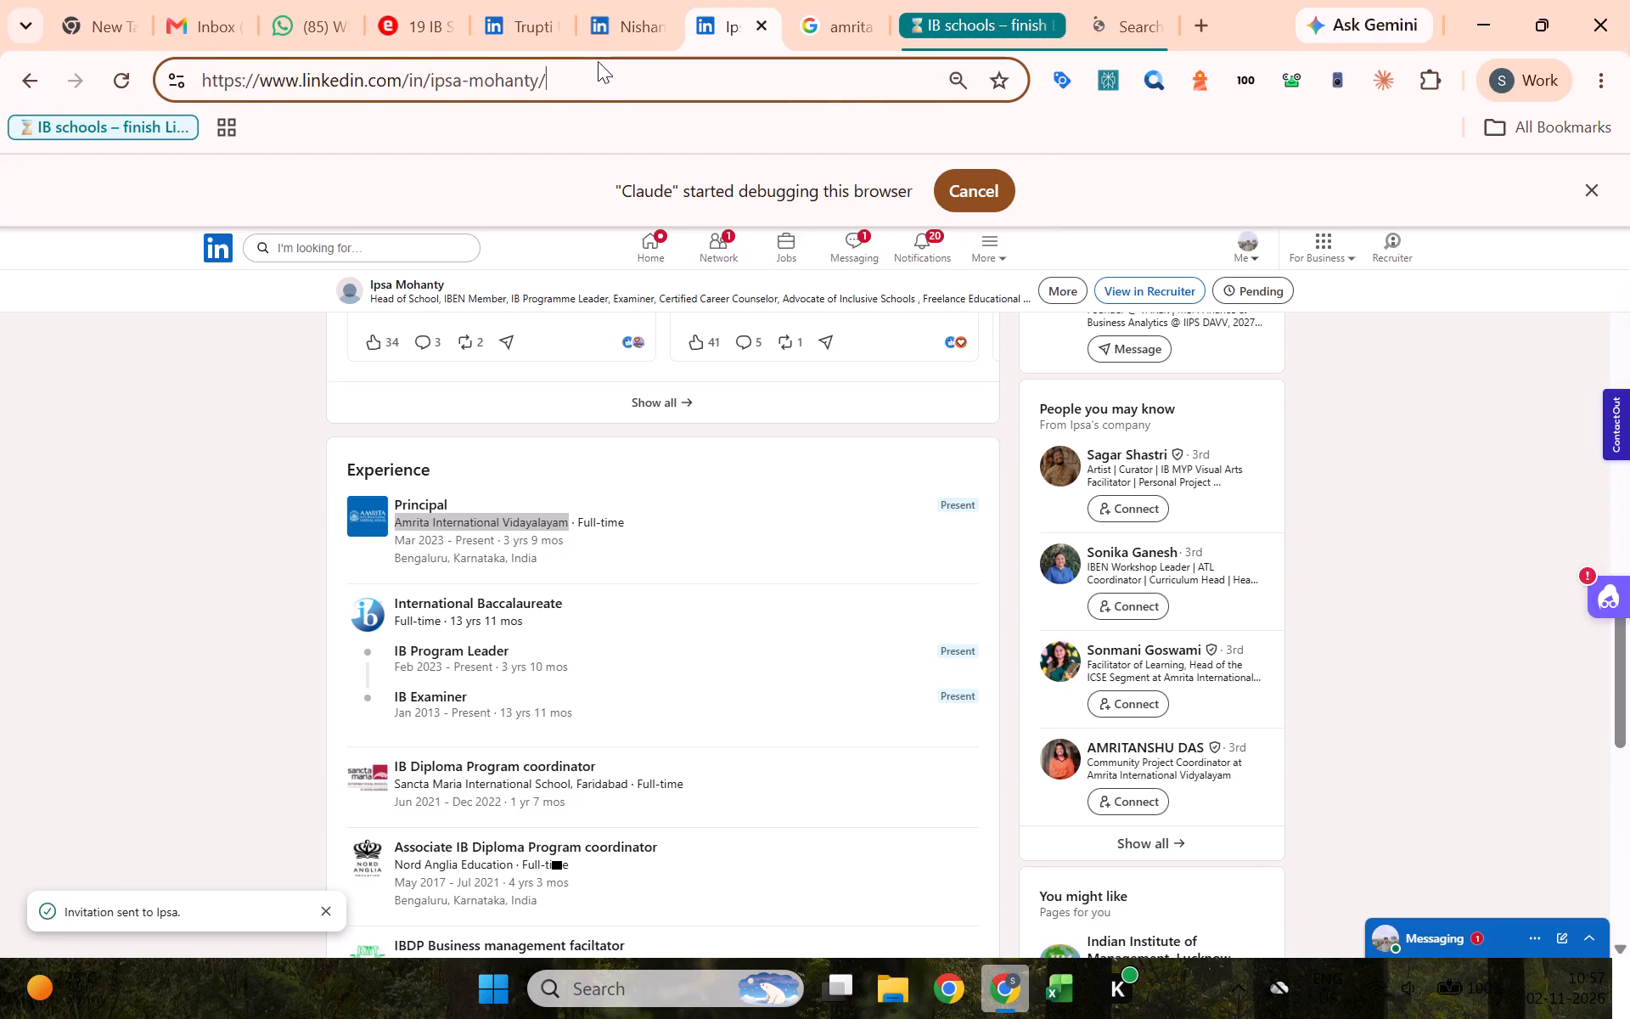
{"action": "key", "text": "ctrl+a"}
{"action": "key", "text": "ctrl+v"}
{"action": "key", "text": "Return"}
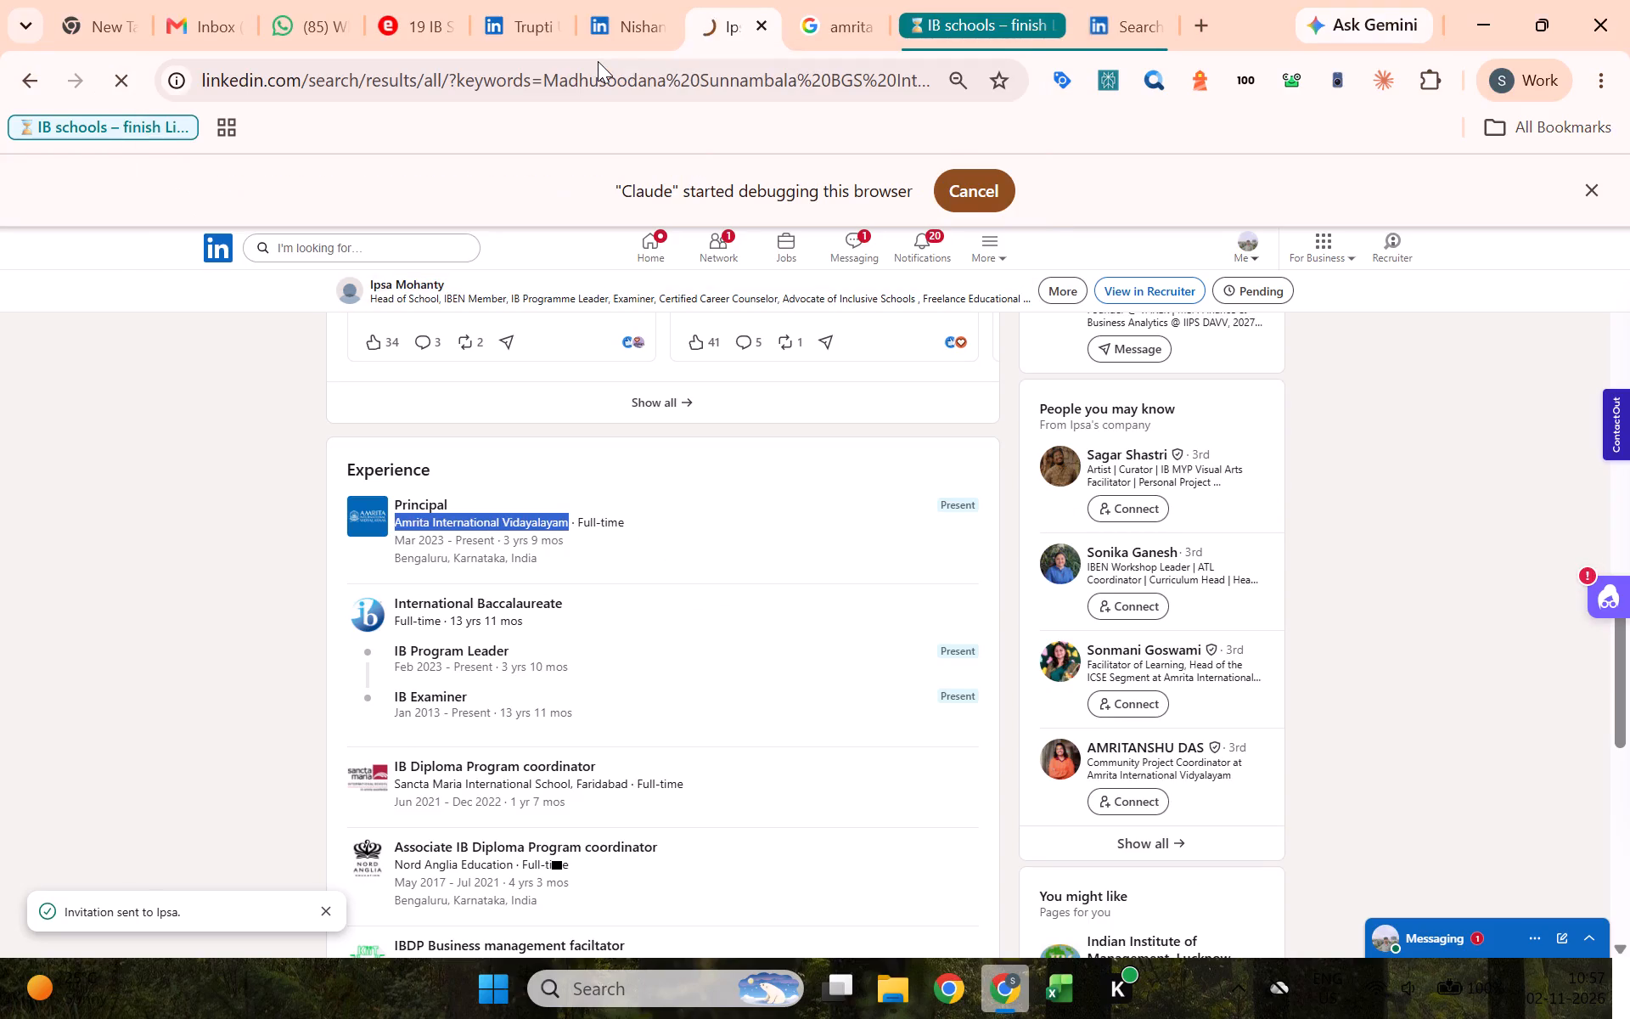
Look through the Bengaluru school rows around the BGS International Academia School entry in Excel.
{"action": "key", "text": "alt+Tab"}
{"action": "scroll", "coordinate": [812, 700], "scroll_direction": "down", "scroll_amount": 3}
{"action": "scroll", "coordinate": [812, 700], "scroll_direction": "up", "scroll_amount": 1}
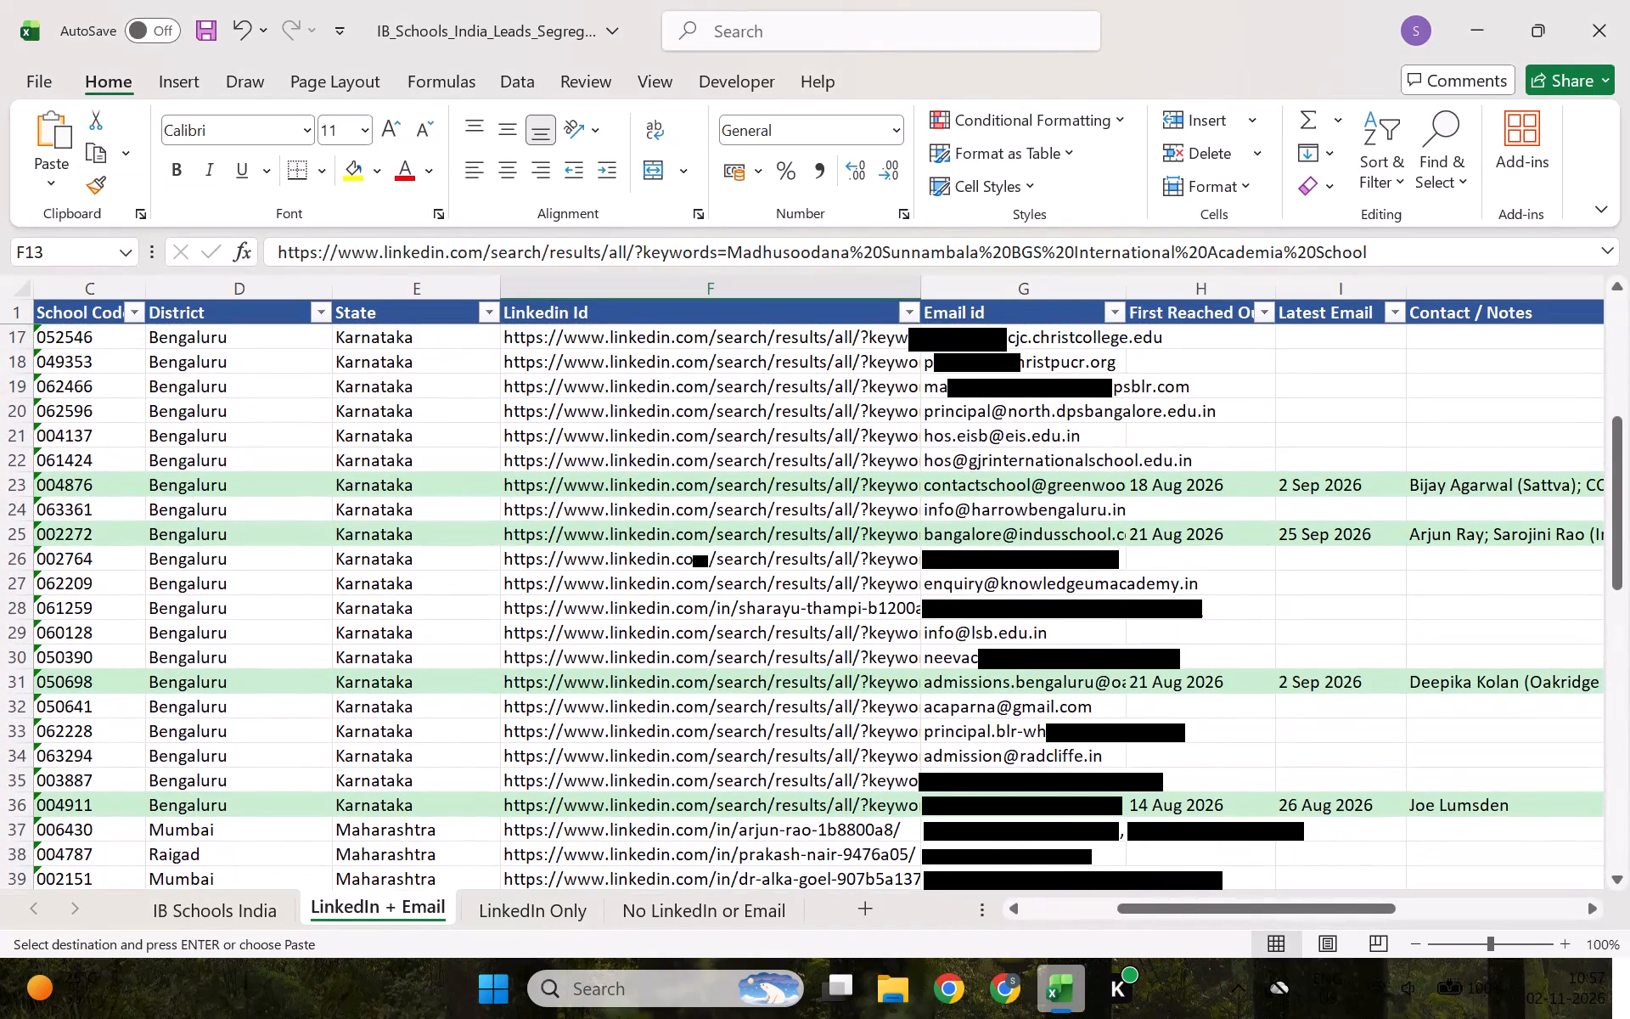
{"action": "scroll", "coordinate": [812, 700], "scroll_direction": "up", "scroll_amount": 2}
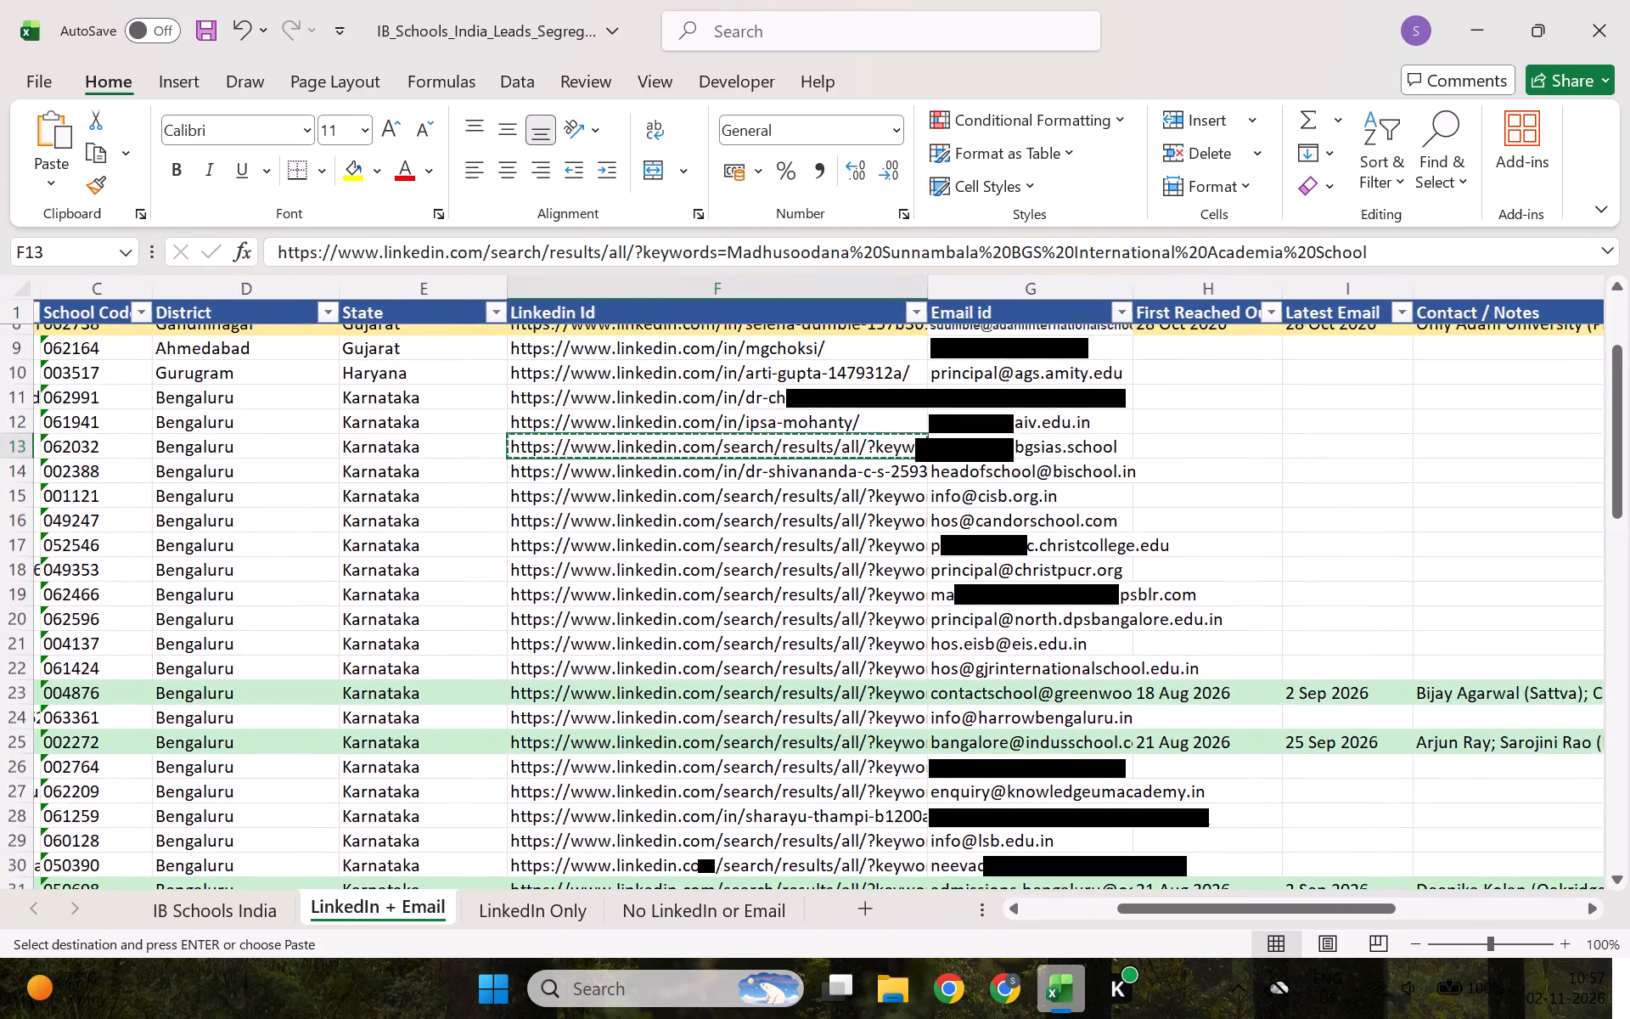
{"action": "scroll", "coordinate": [556, 451], "scroll_direction": "right", "scroll_amount": 3}
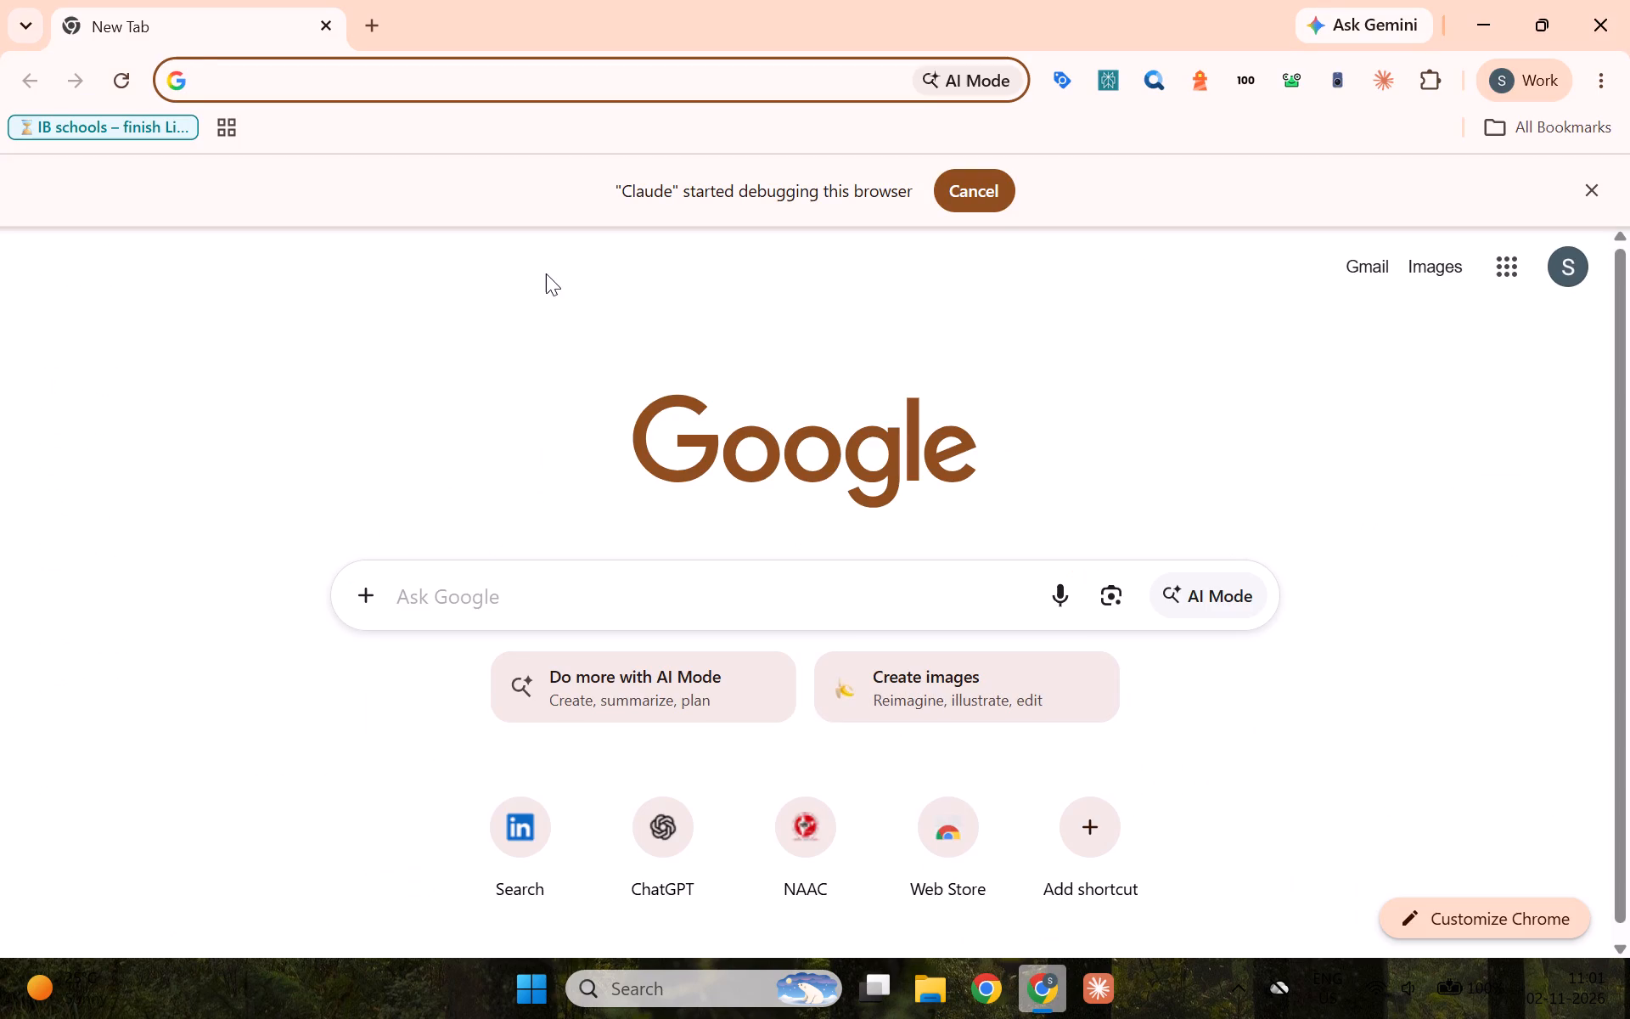
Open the saved "IB schools – finish Li..." tab group containing the LinkedIn people search.
{"action": "left_click", "coordinate": [117, 132]}
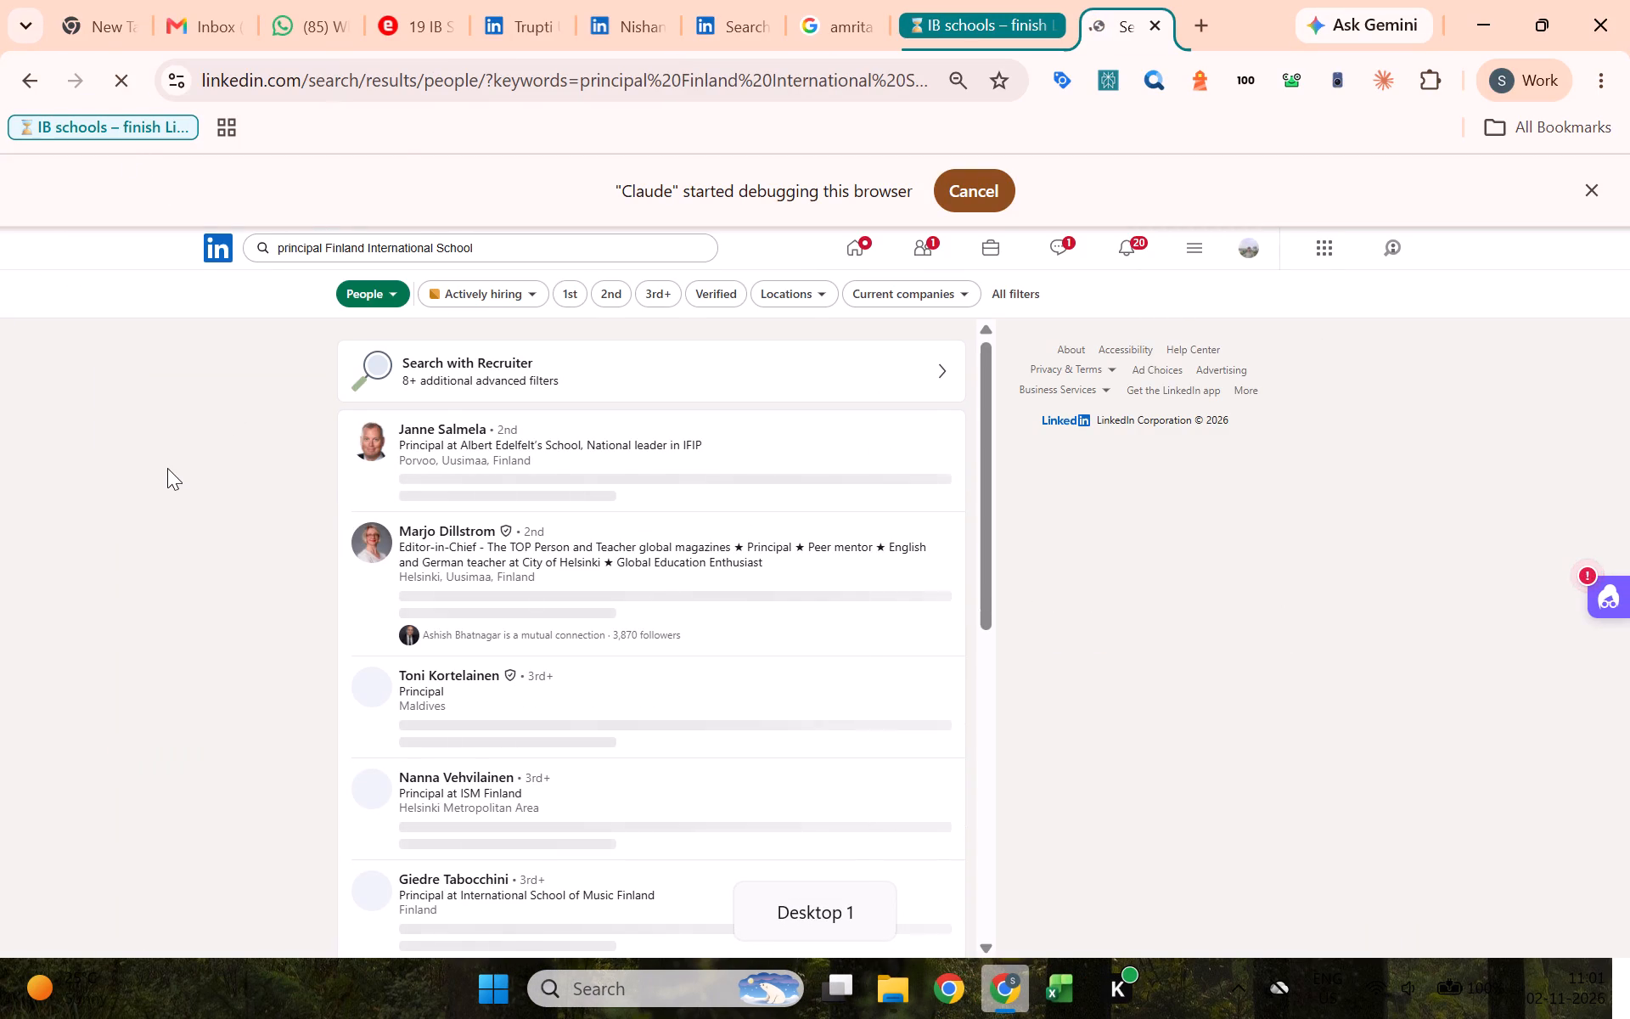
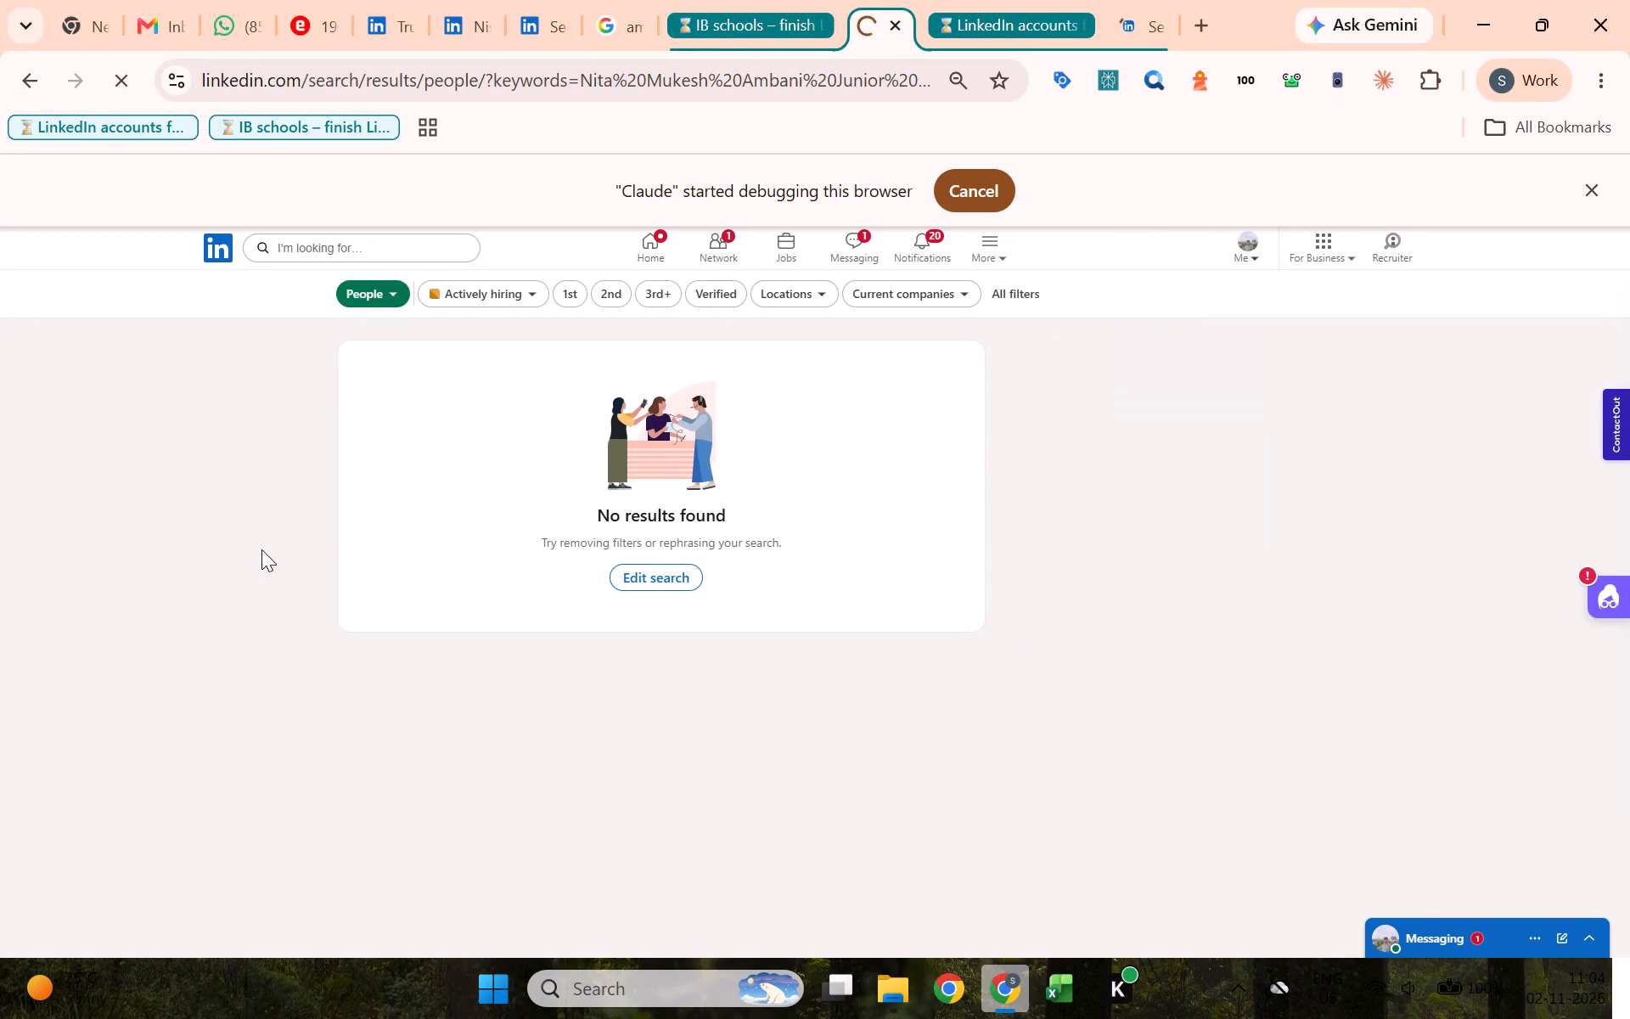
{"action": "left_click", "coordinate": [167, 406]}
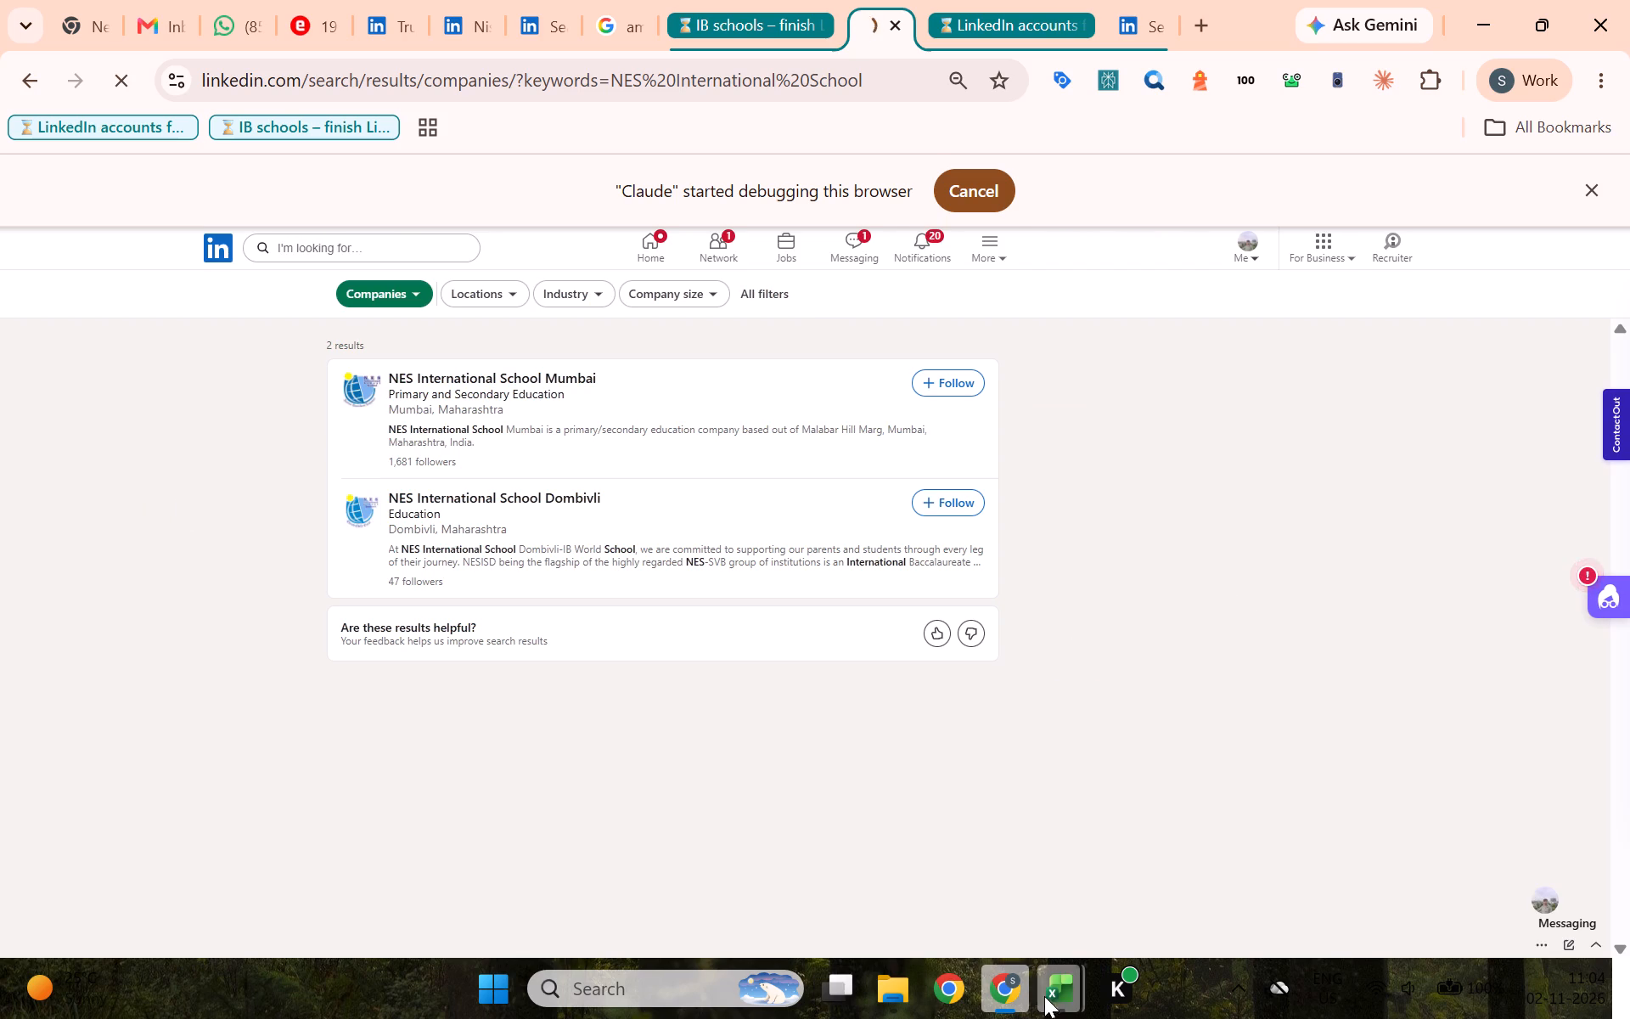
Close the IB_Schools_India_Leads_Segregated and IB_Schools_India_Outreach_Status_updated workbooks, saving the changes in both.
{"action": "left_click", "coordinate": [1039, 772]}
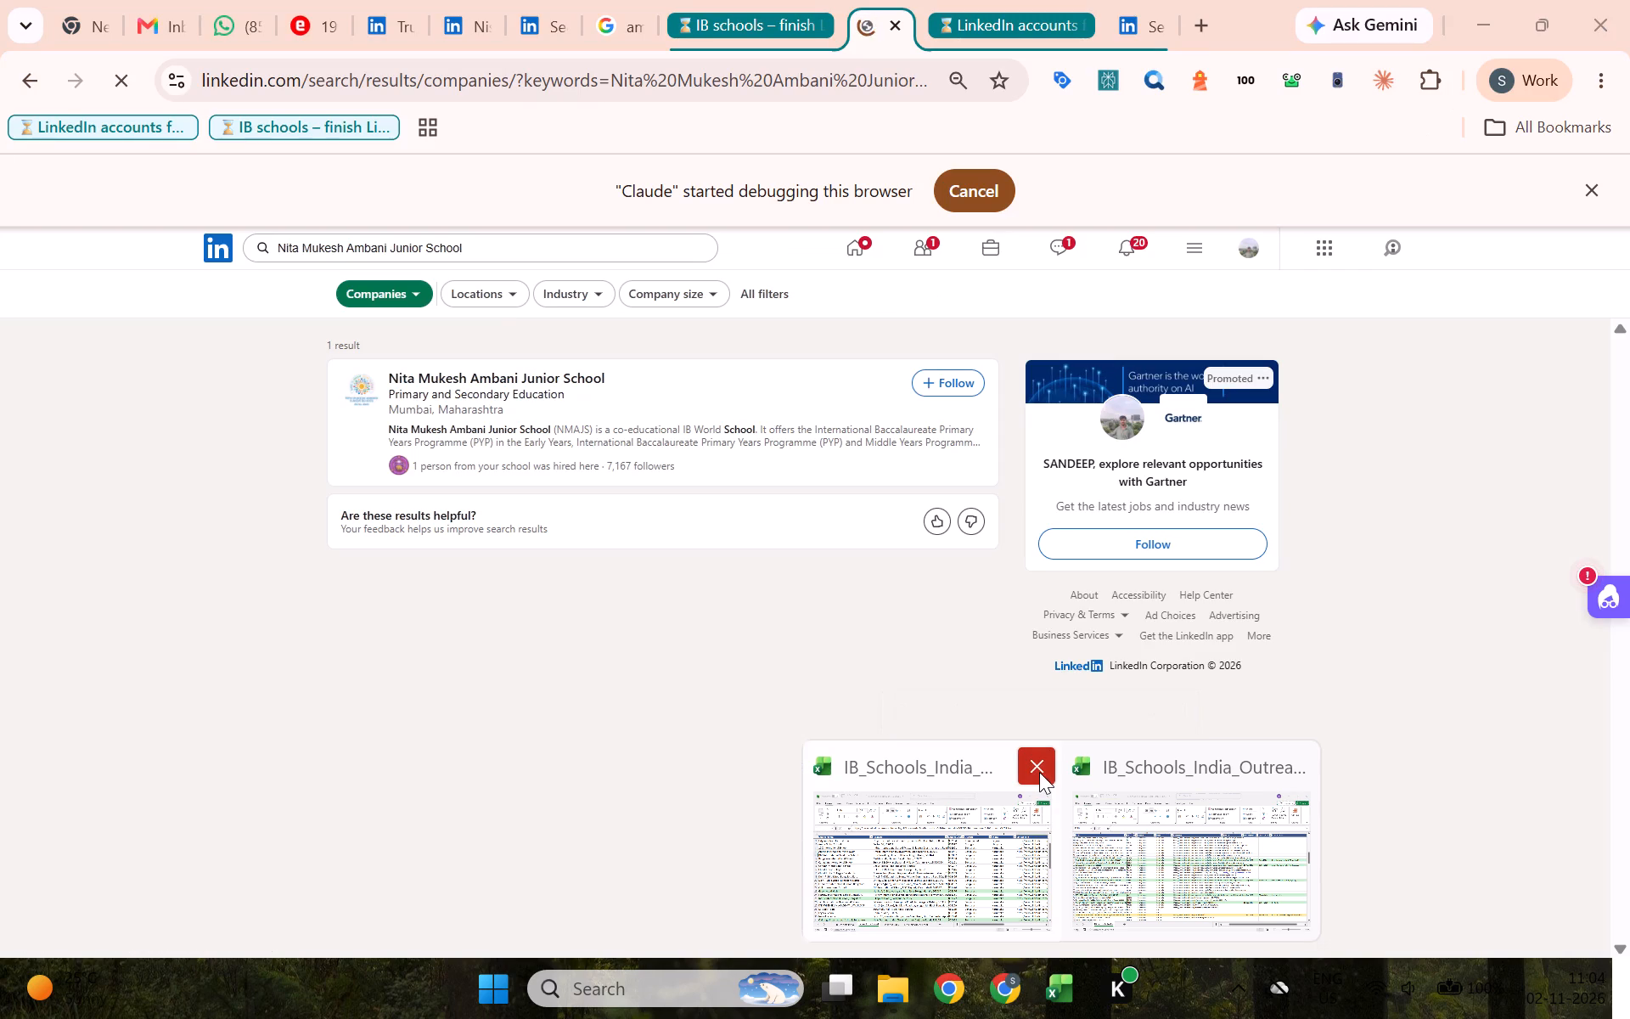
{"action": "left_click", "coordinate": [1299, 767]}
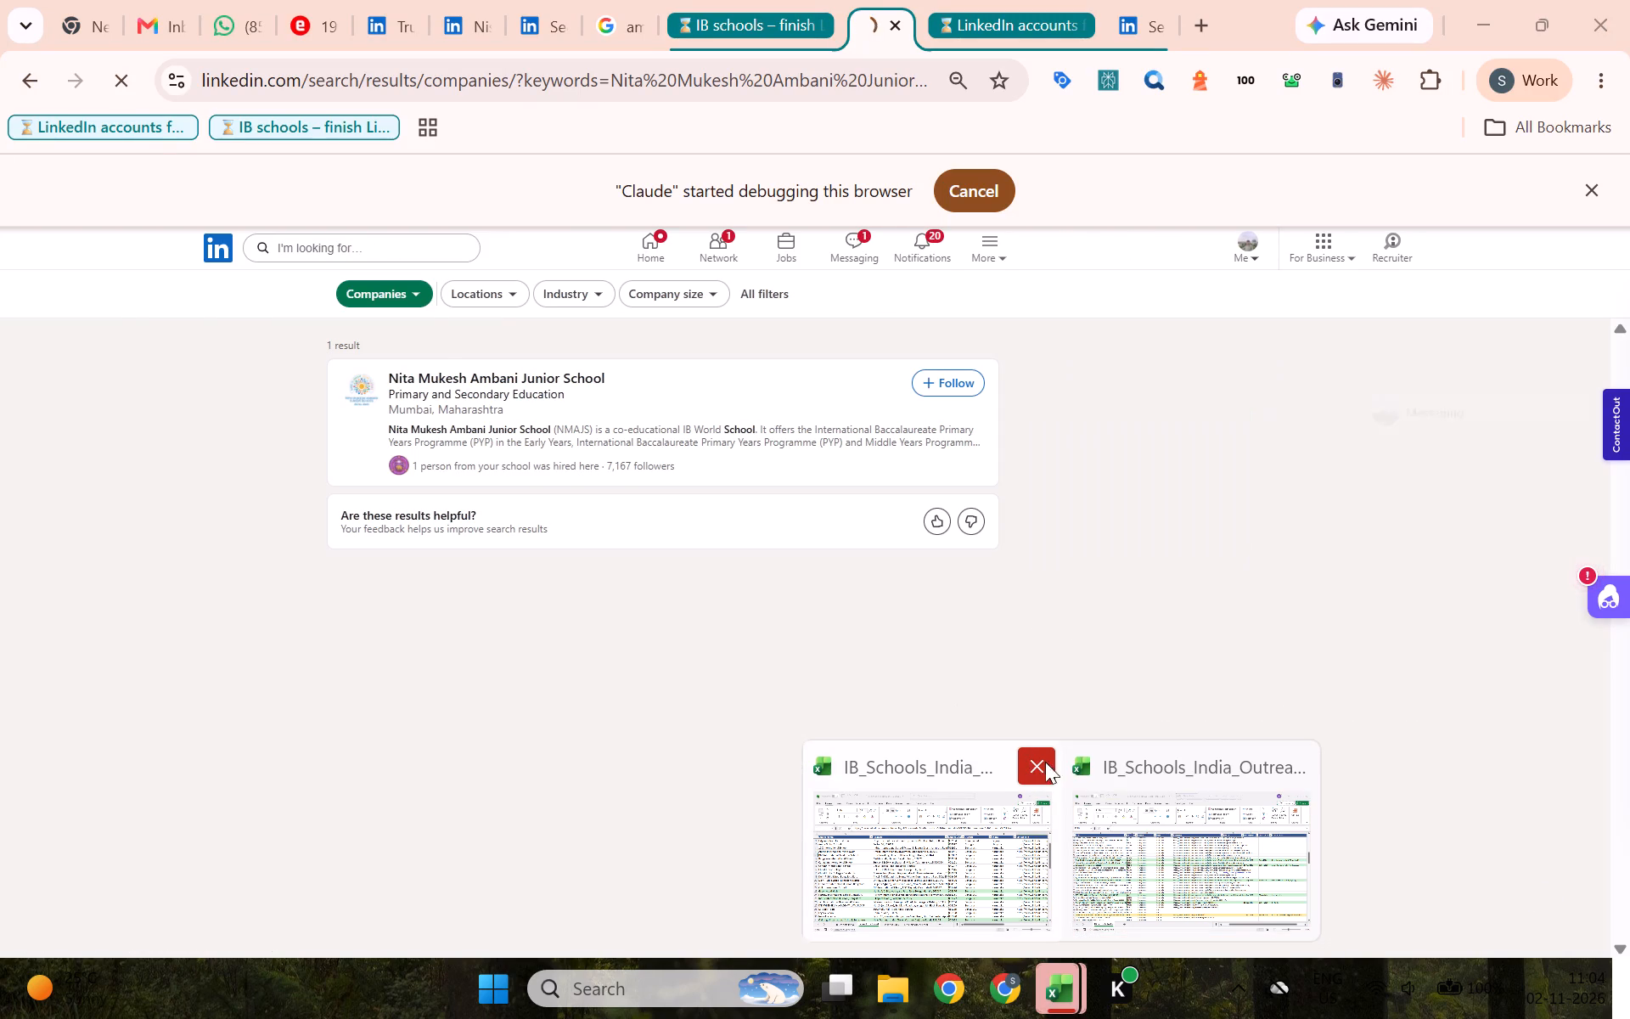
{"action": "left_click", "coordinate": [1052, 766]}
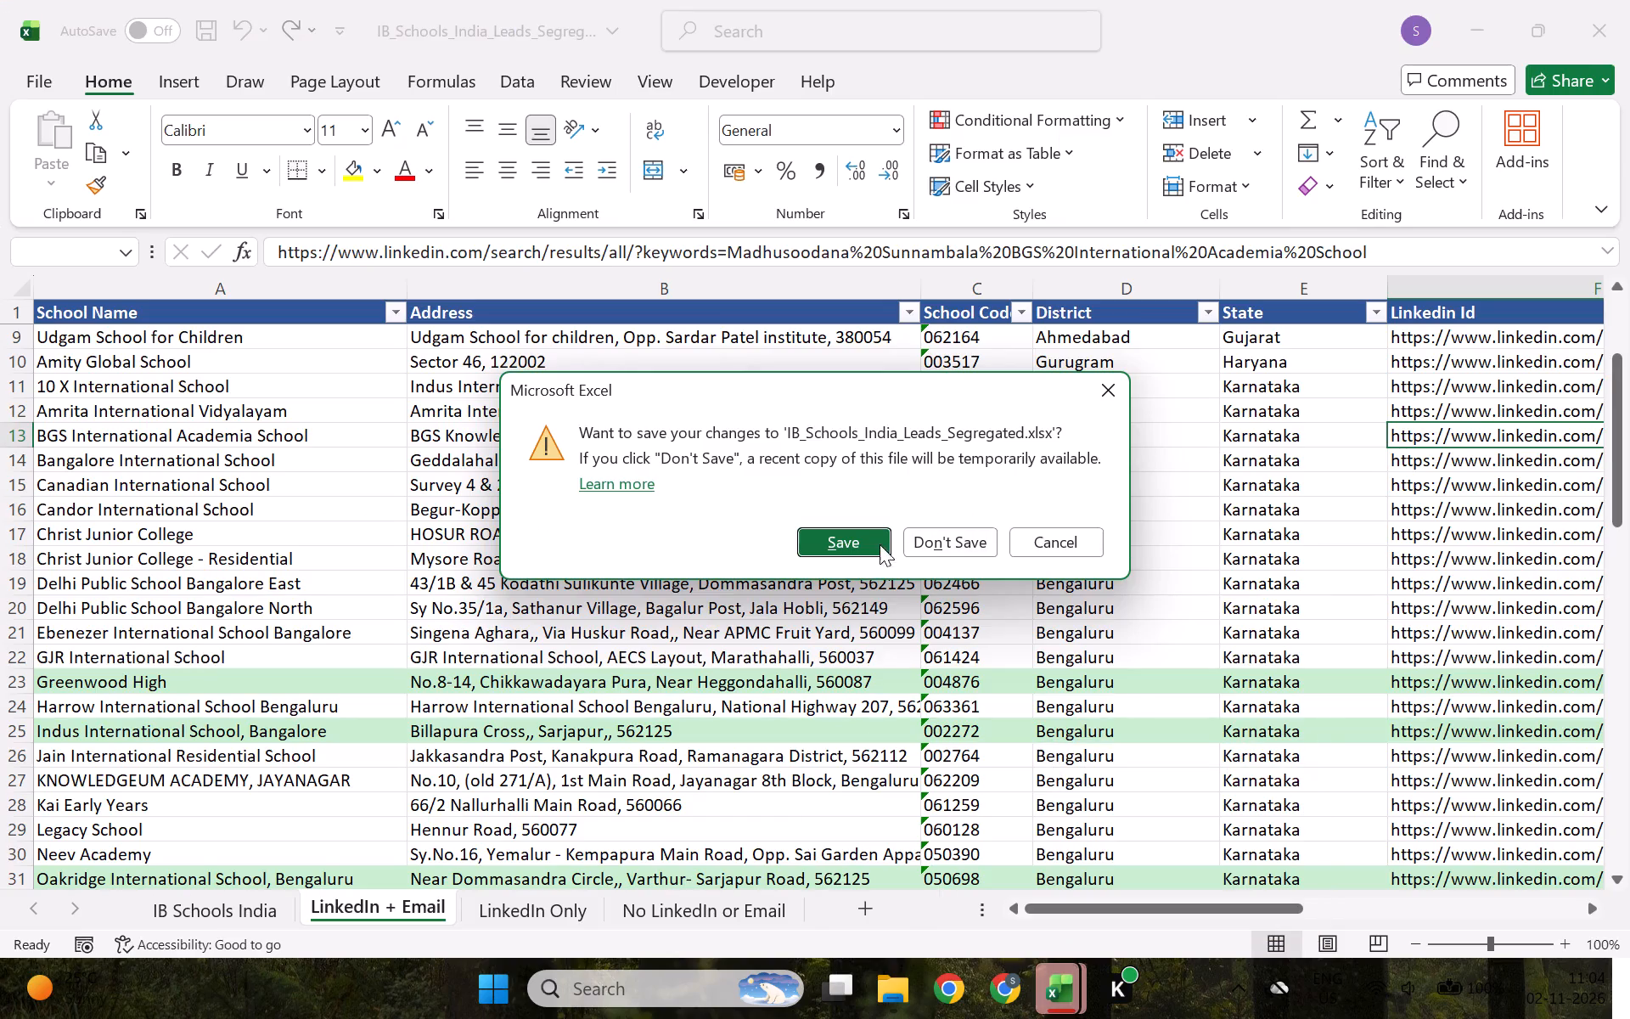
{"action": "left_click", "coordinate": [849, 534]}
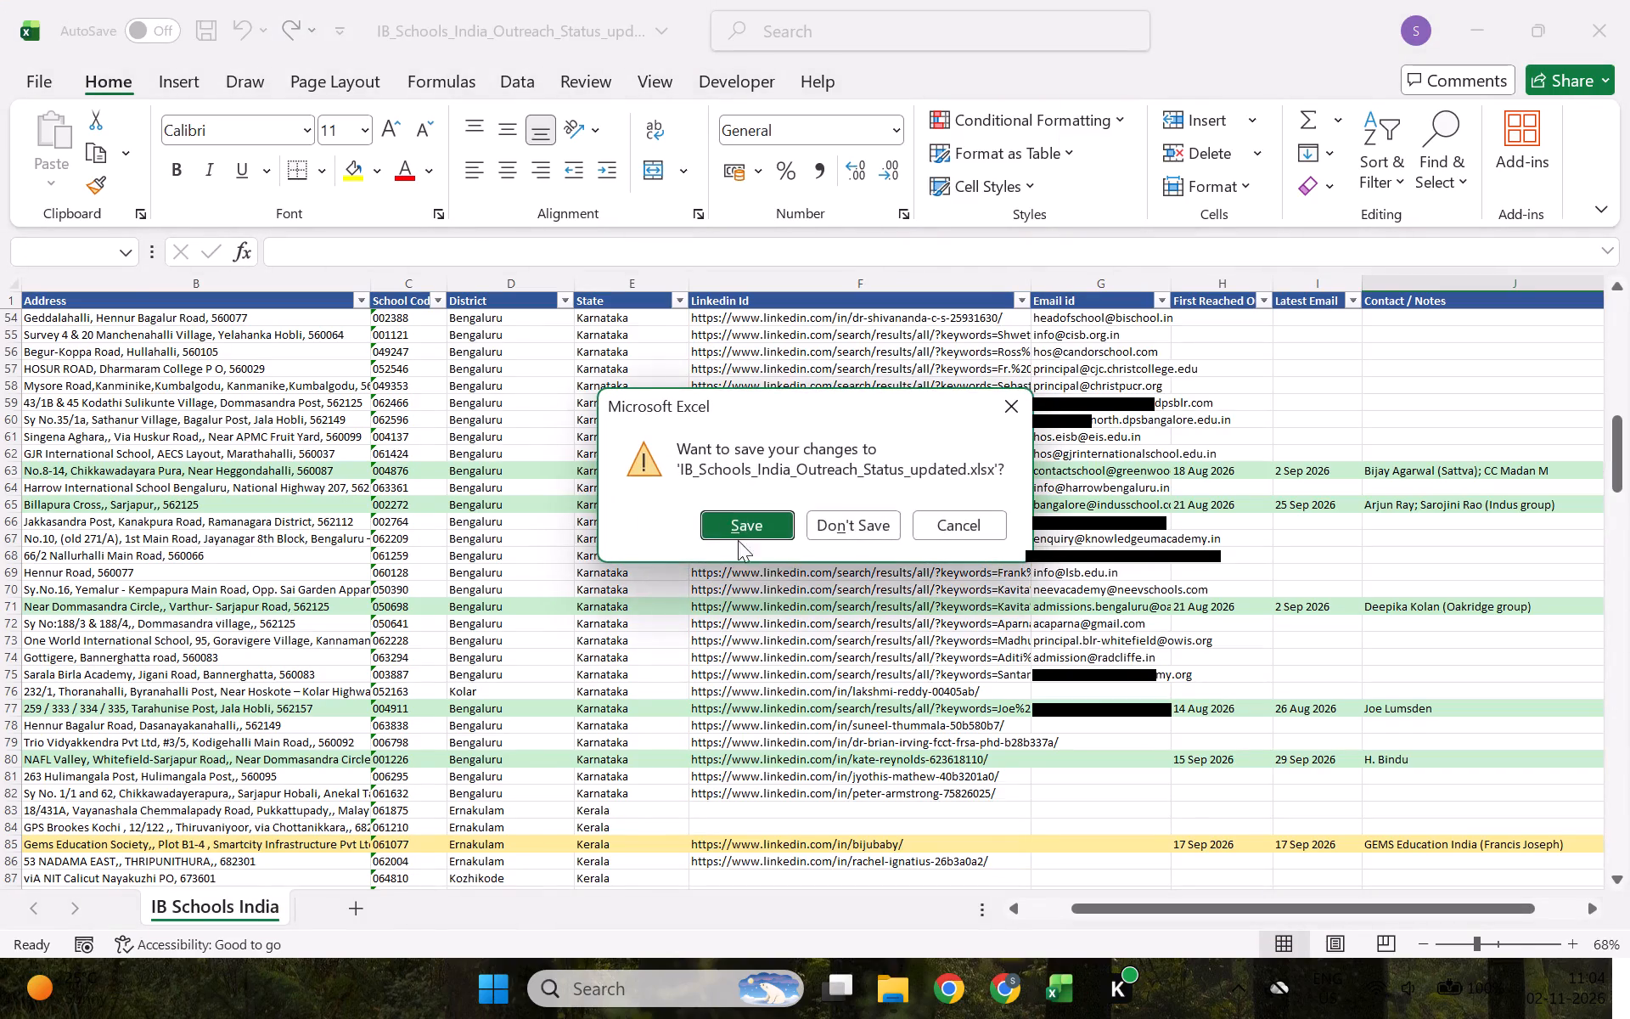
{"action": "left_click", "coordinate": [725, 518]}
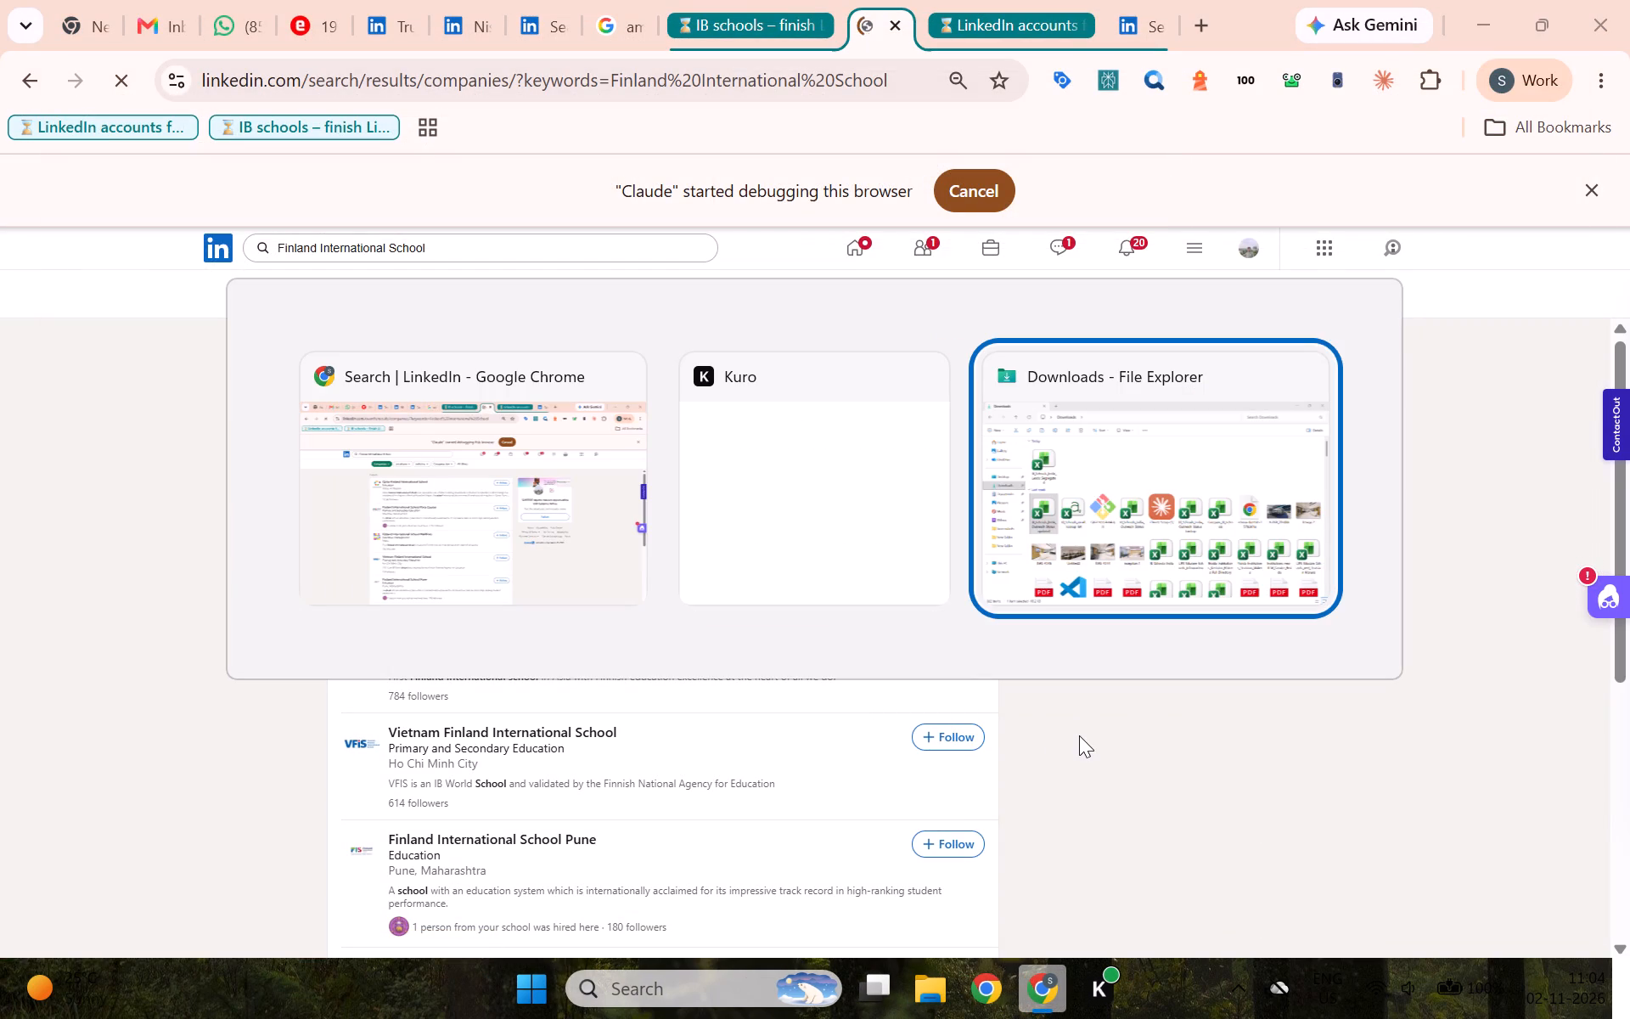
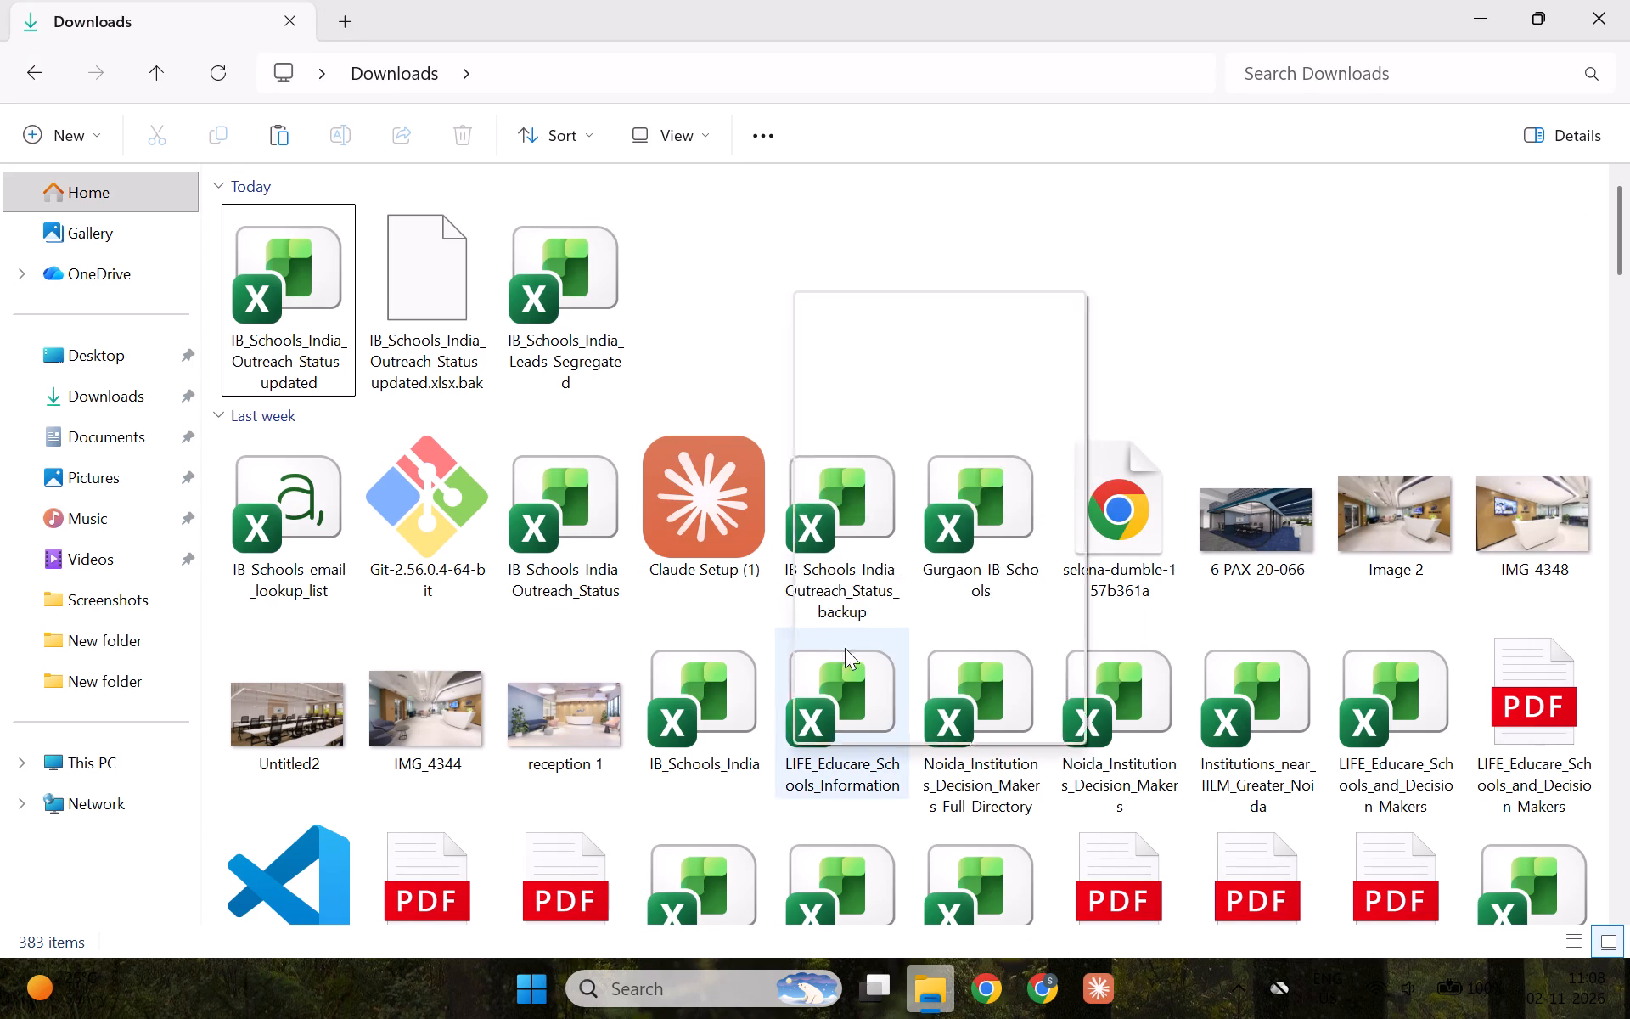
Open the IB_Schools_India_Outreach_Status_updated workbook from the Downloads folder.
{"action": "left_click", "coordinate": [923, 400]}
{"action": "double_click", "coordinate": [302, 295]}
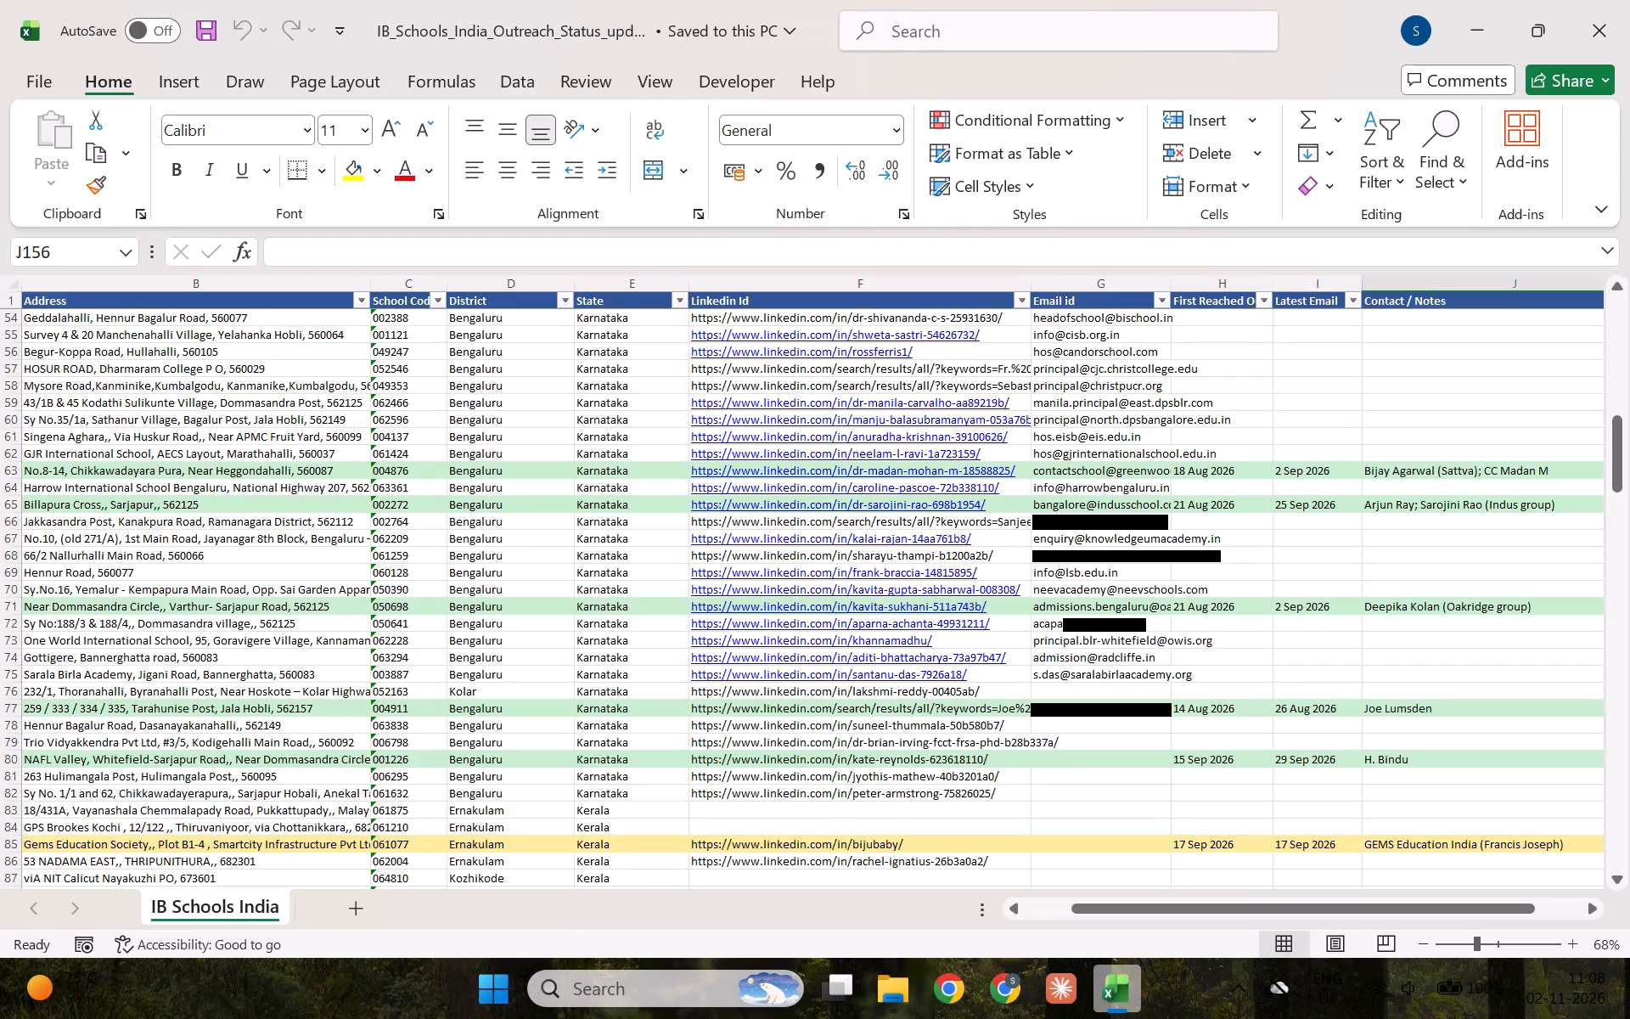
Review the Linkedin Id column for the Bengaluru schools and open the row 53 profile link to check it.
{"action": "scroll", "coordinate": [855, 662], "scroll_direction": "down", "scroll_amount": 2}
{"action": "scroll", "coordinate": [855, 662], "scroll_direction": "up", "scroll_amount": 3}
{"action": "scroll", "coordinate": [855, 662], "scroll_direction": "down", "scroll_amount": 1}
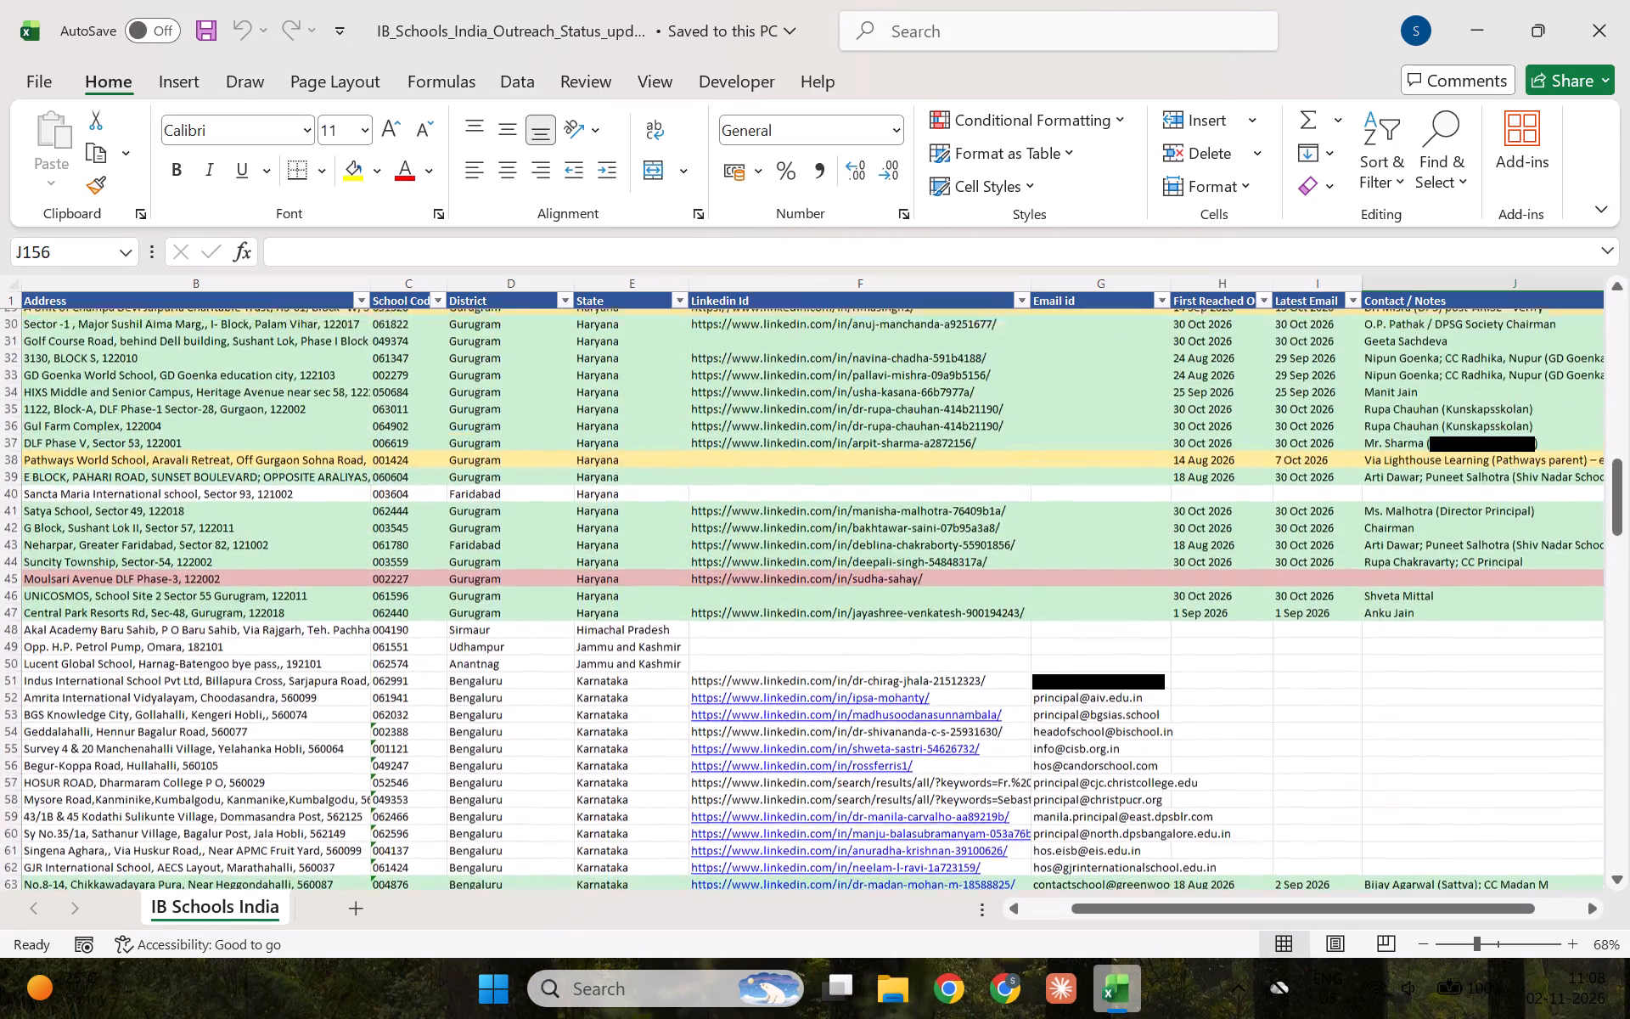
{"action": "scroll", "coordinate": [855, 662], "scroll_direction": "down", "scroll_amount": 2}
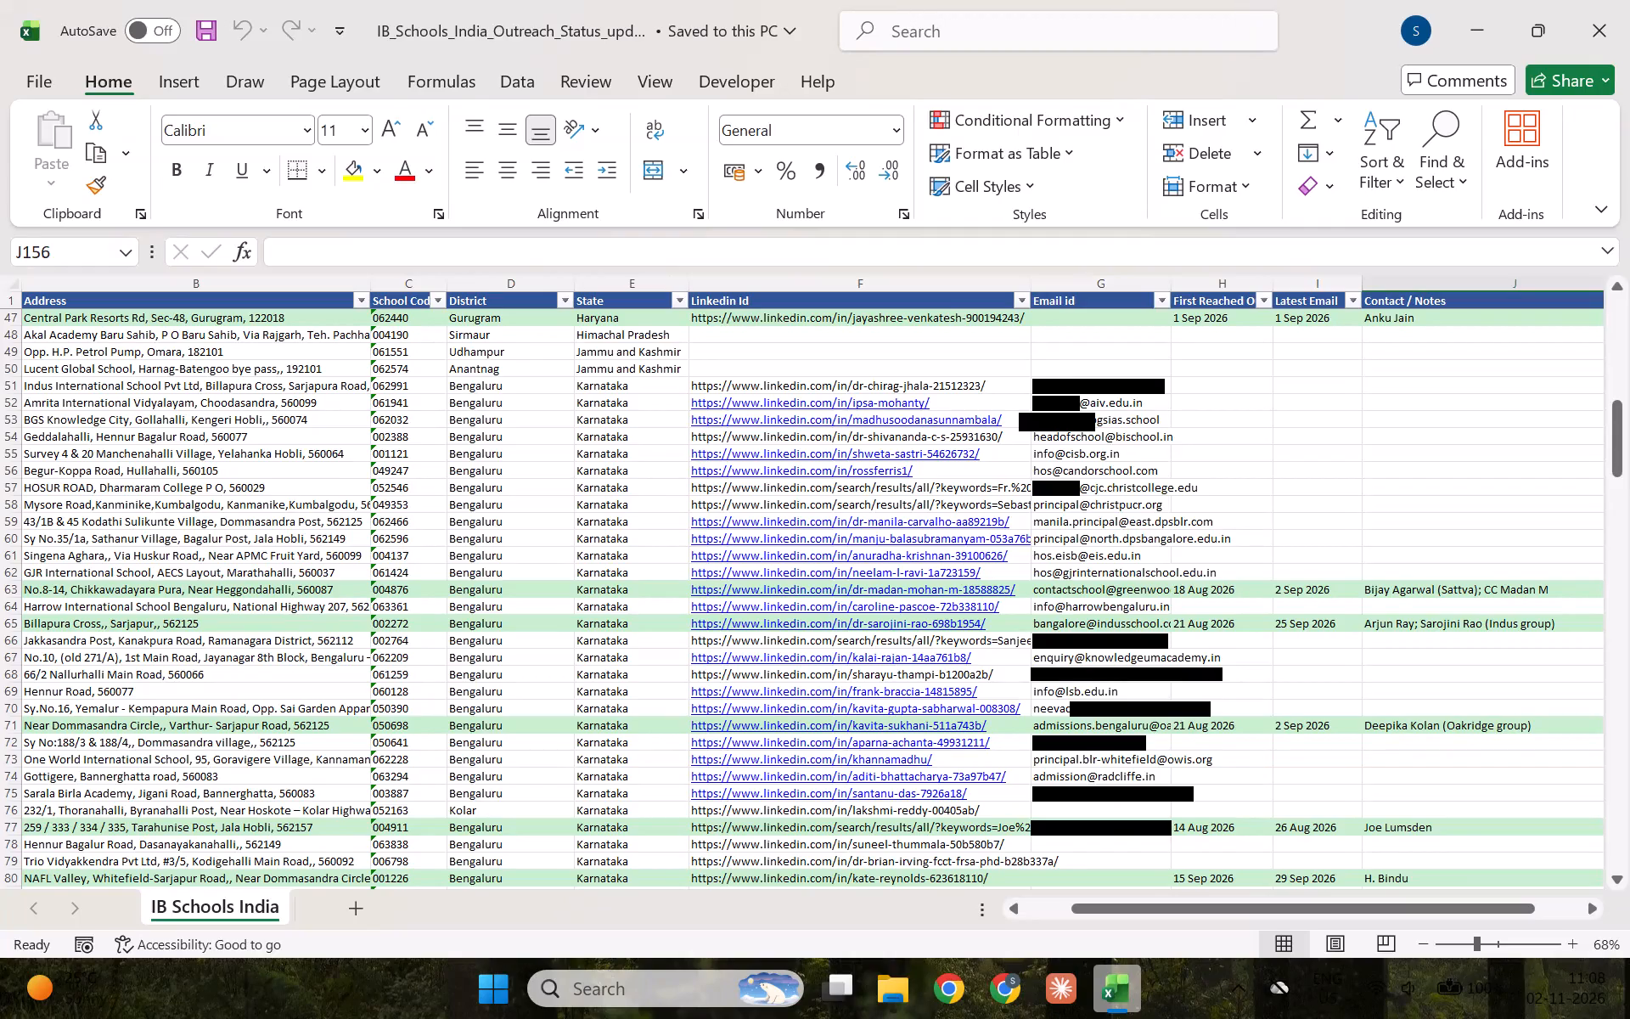
{"action": "left_click", "coordinate": [833, 419]}
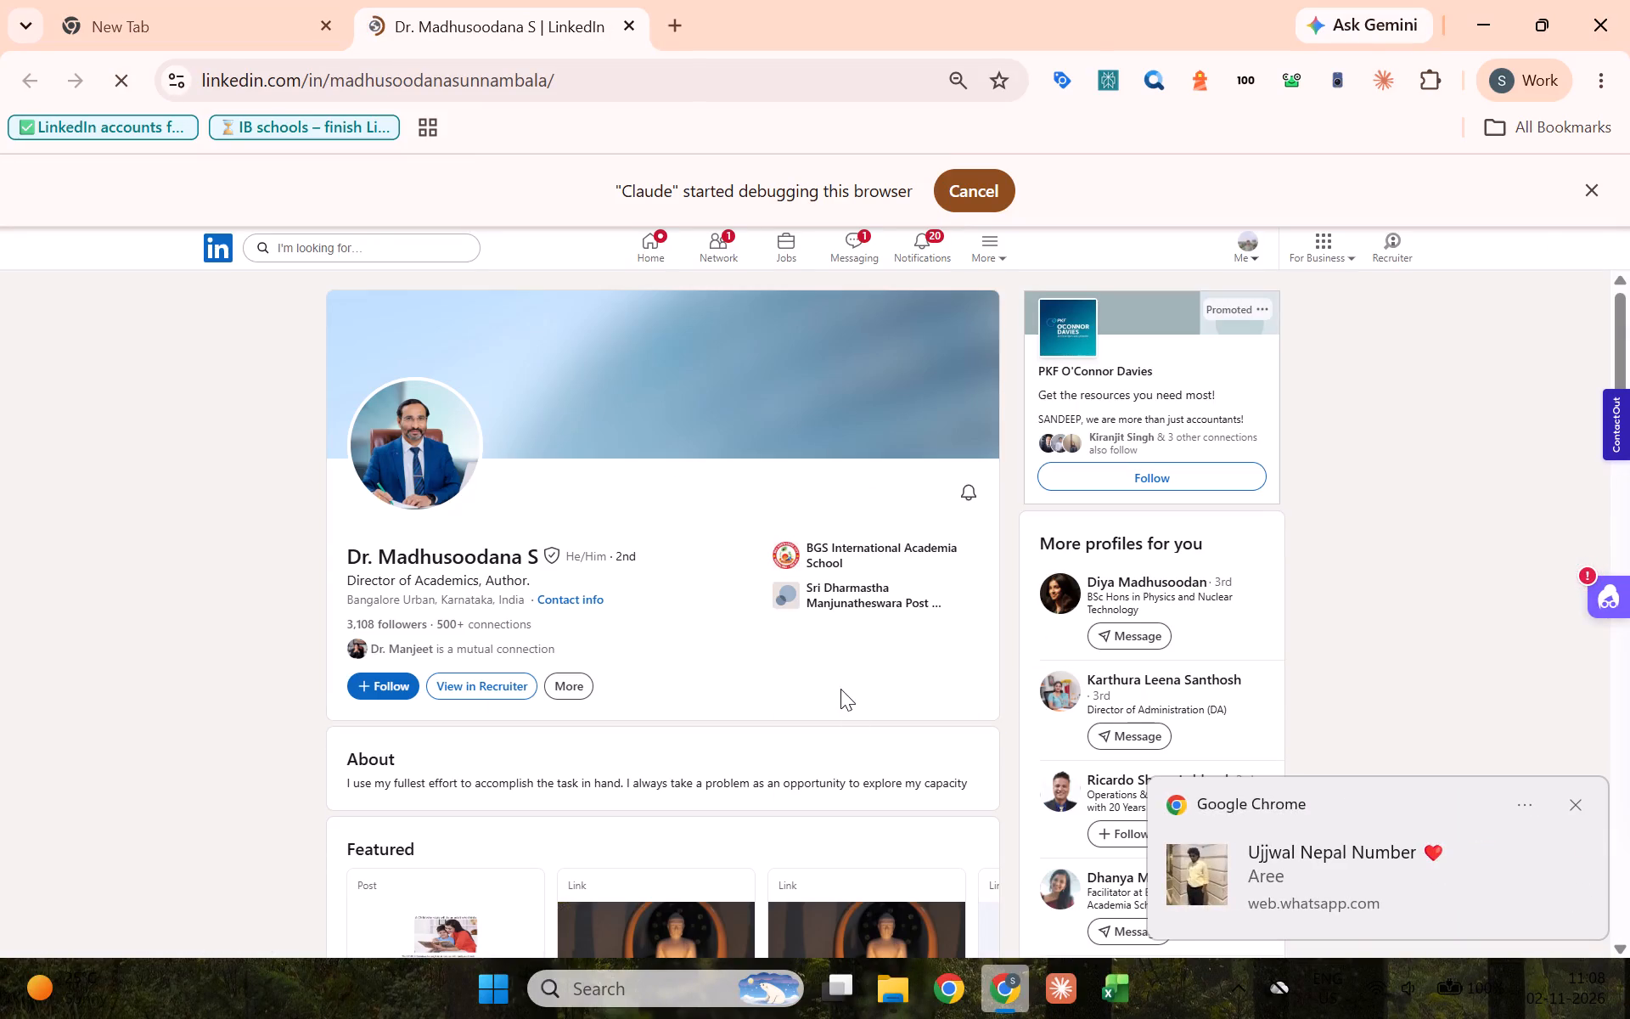
Return to the outreach workbook and open the LinkedIn profile link in row 72 to check it.
{"action": "left_click", "coordinate": [854, 740]}
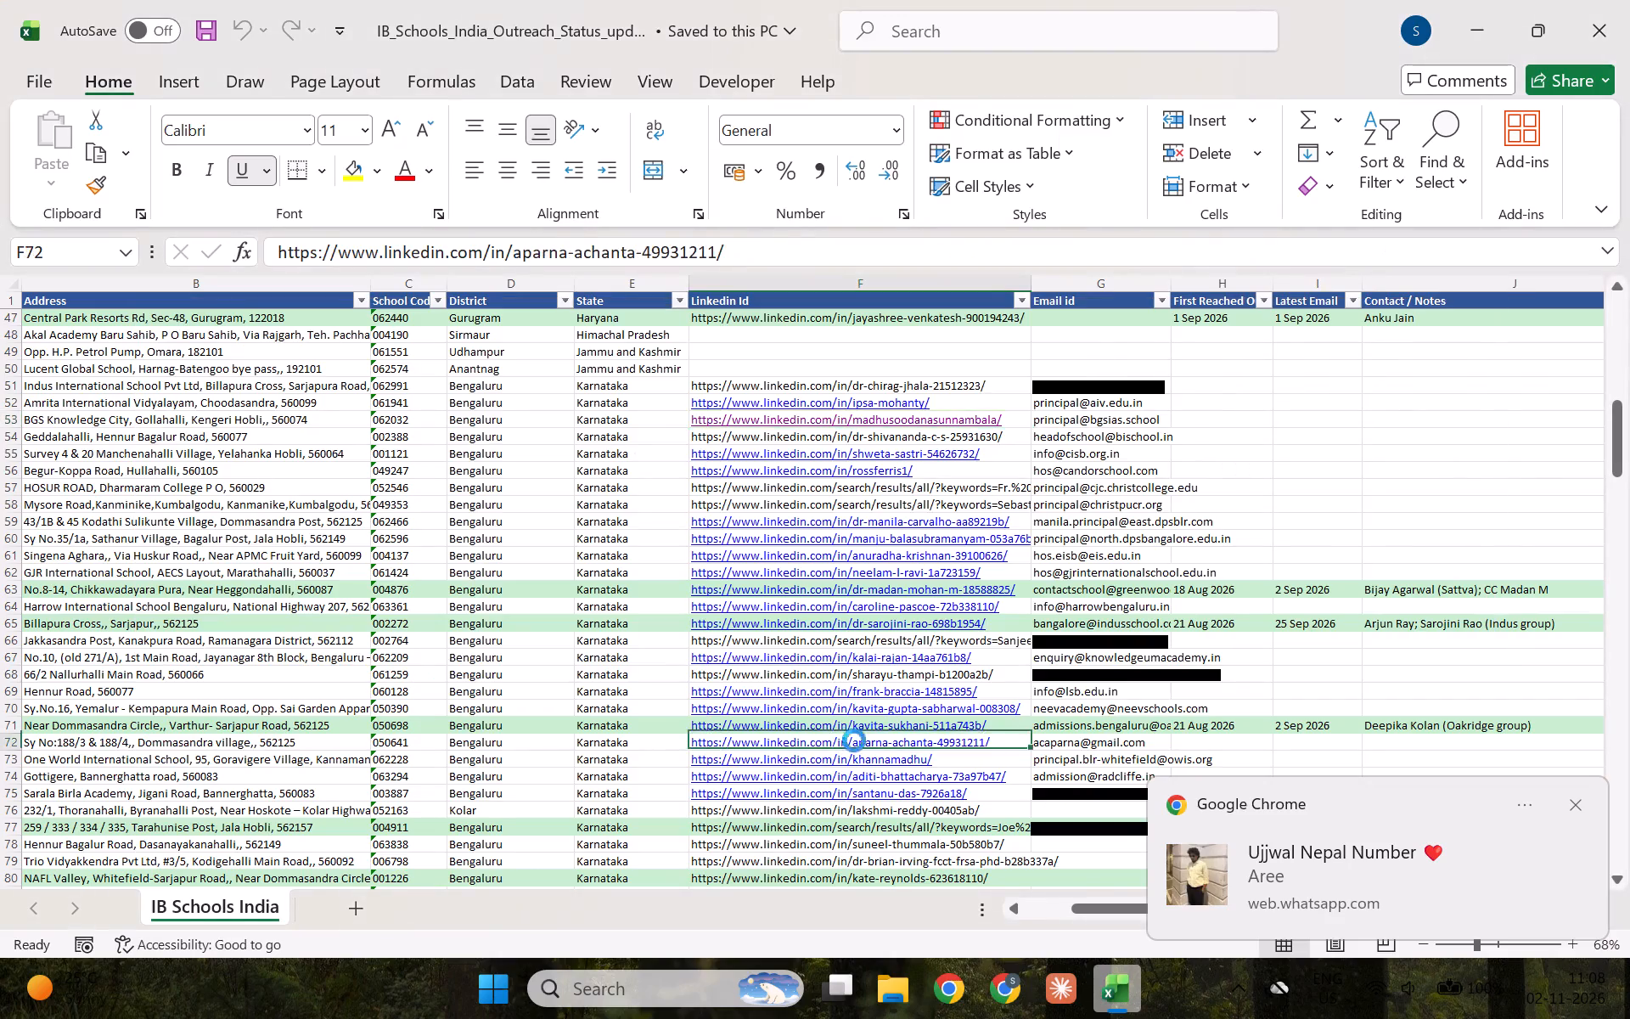
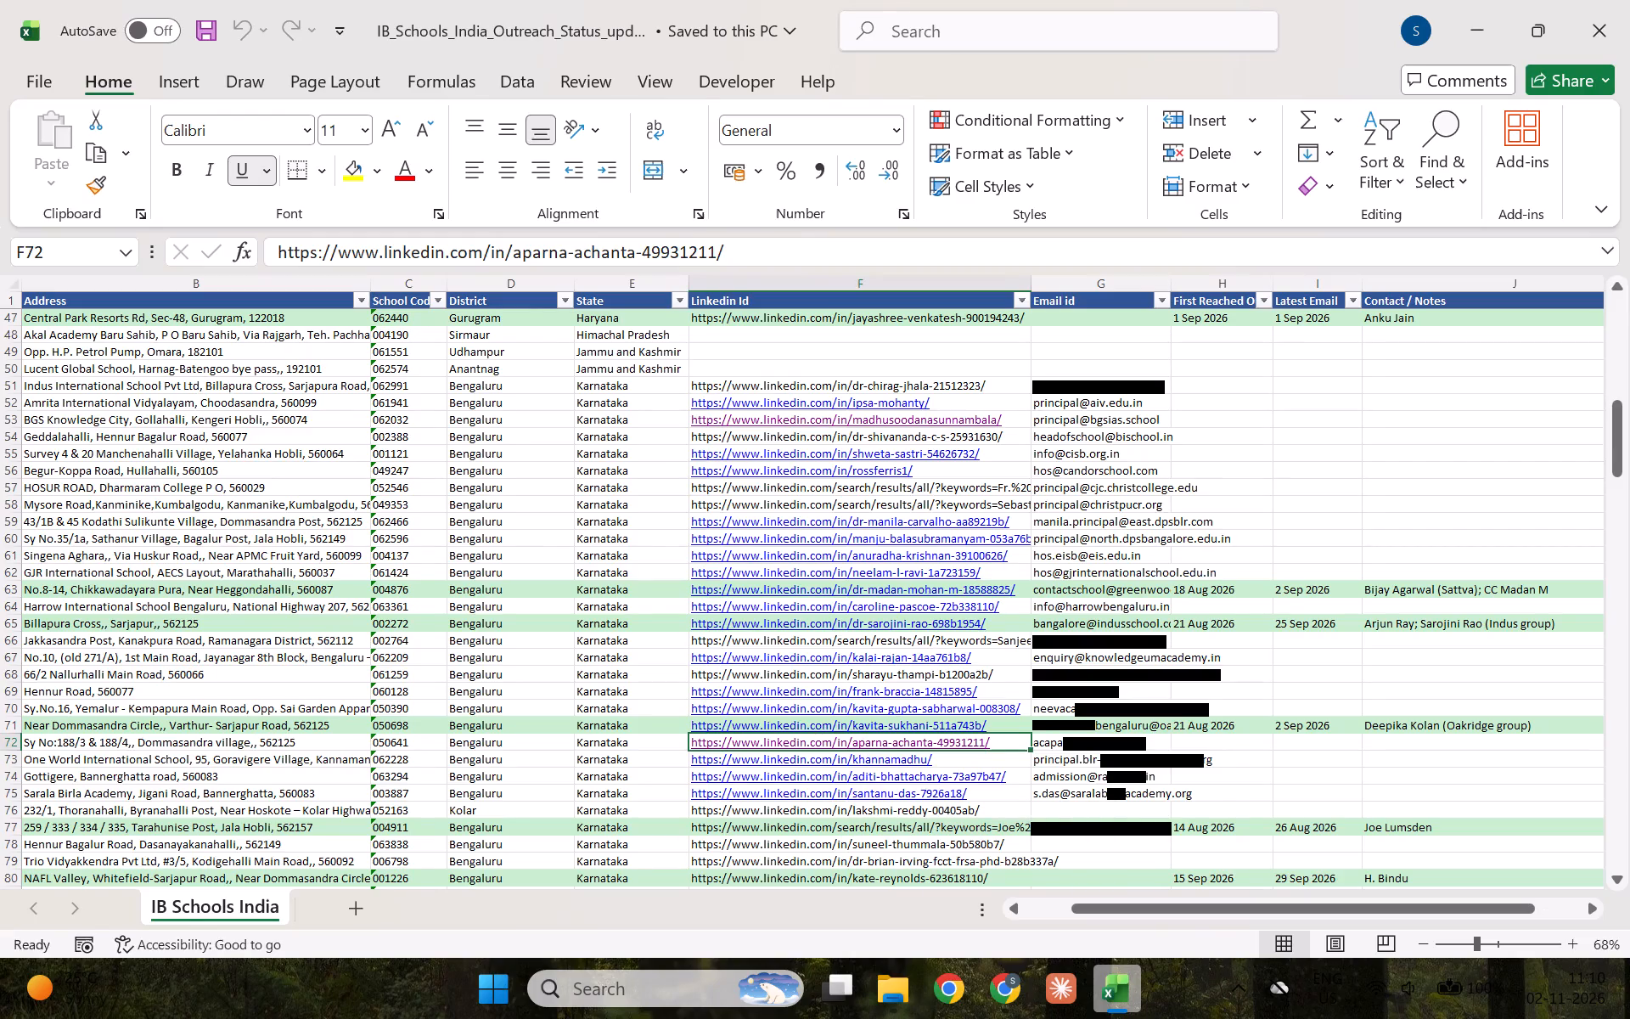
Review the LinkedIn Id column across the IB Schools India sheet, checking which Bengaluru rows hold profile links and which hold search links.
{"action": "left_click", "coordinate": [953, 490]}
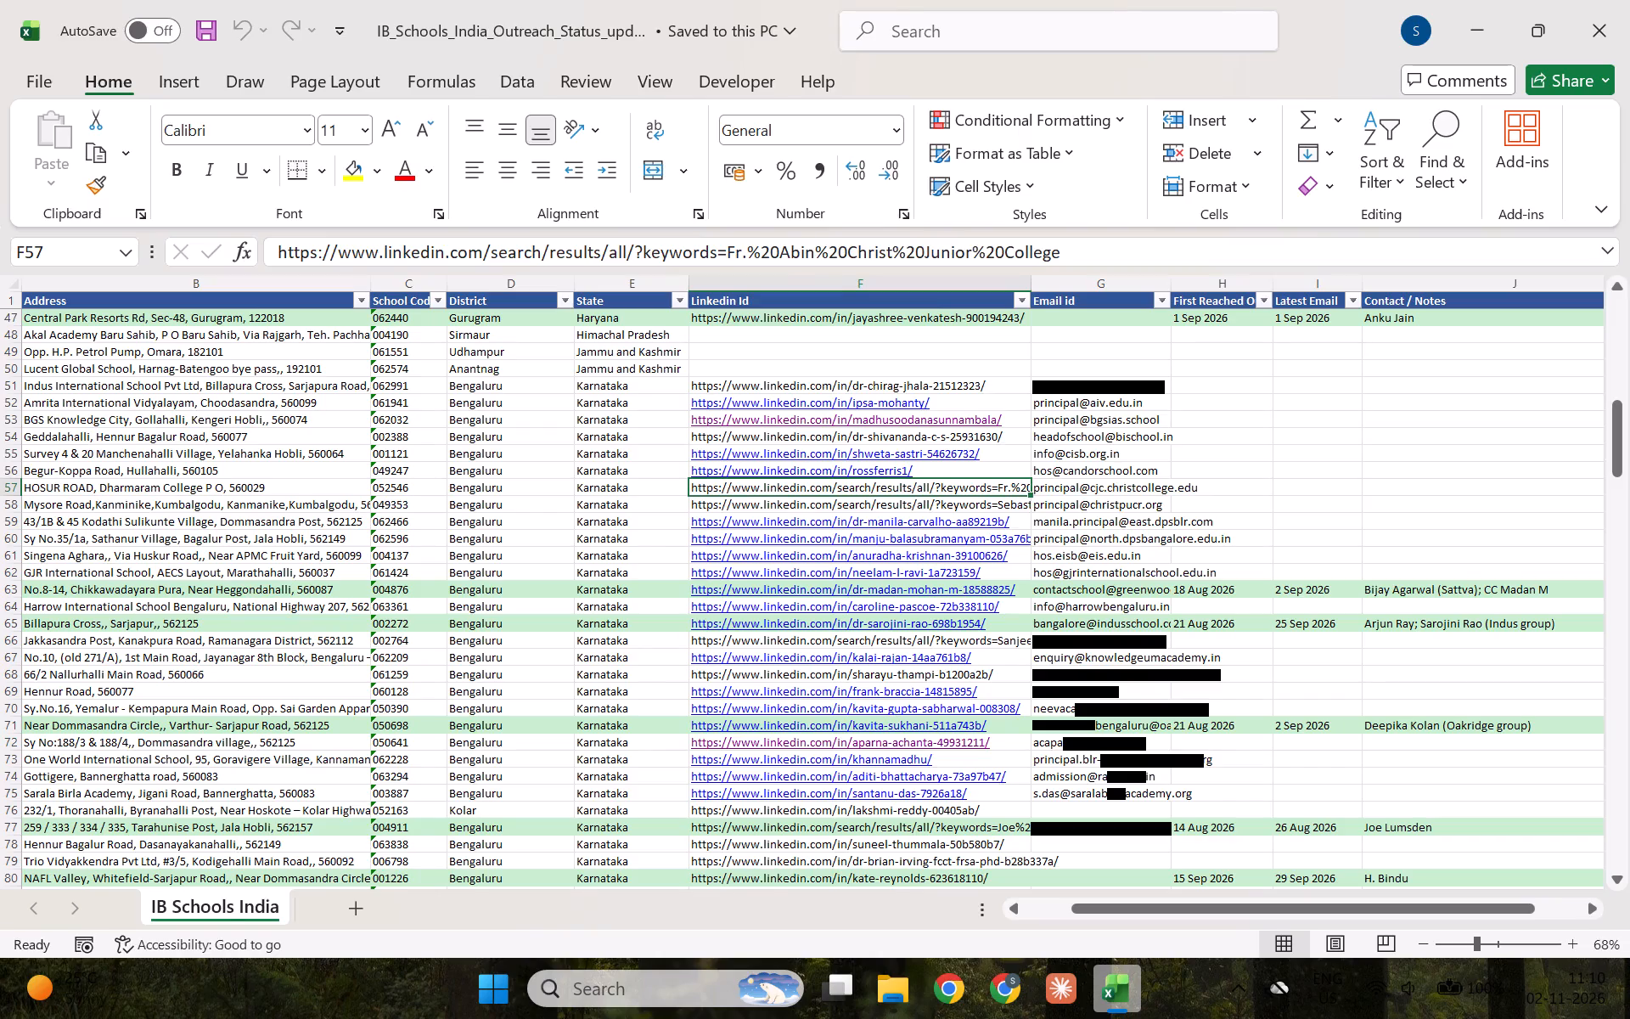
{"action": "scroll", "coordinate": [925, 568], "scroll_direction": "down", "scroll_amount": 1}
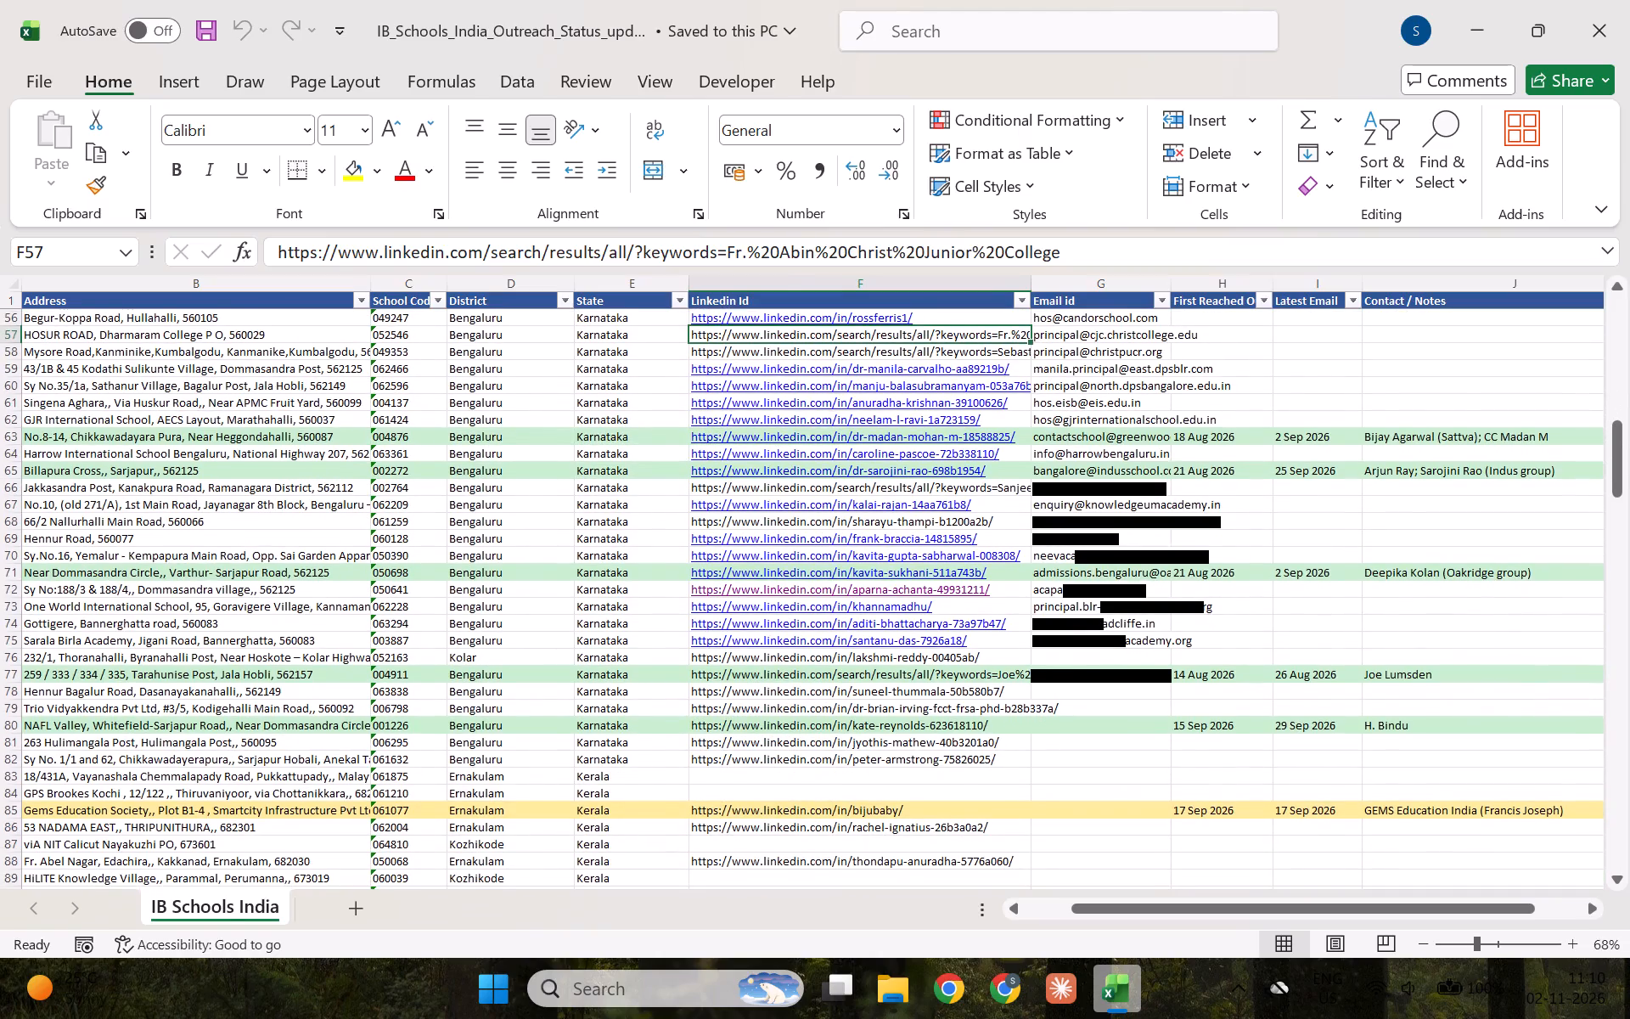
{"action": "scroll", "coordinate": [925, 568], "scroll_direction": "down", "scroll_amount": 7}
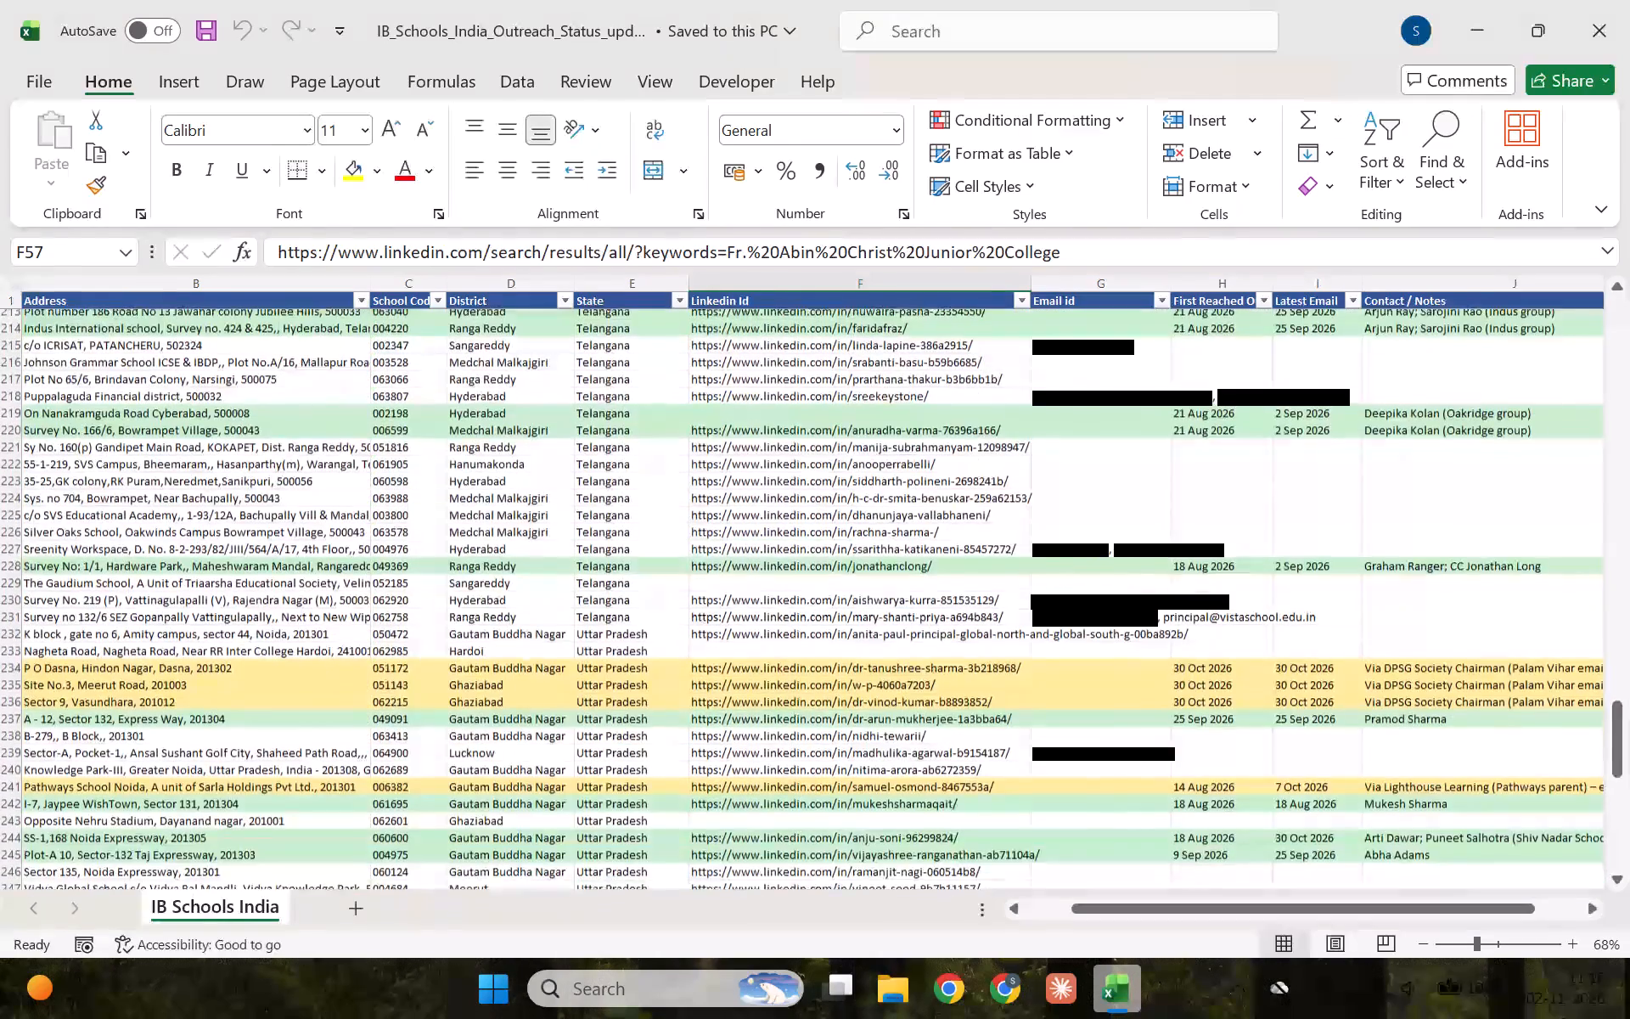
{"action": "scroll", "coordinate": [925, 568], "scroll_direction": "down", "scroll_amount": 5}
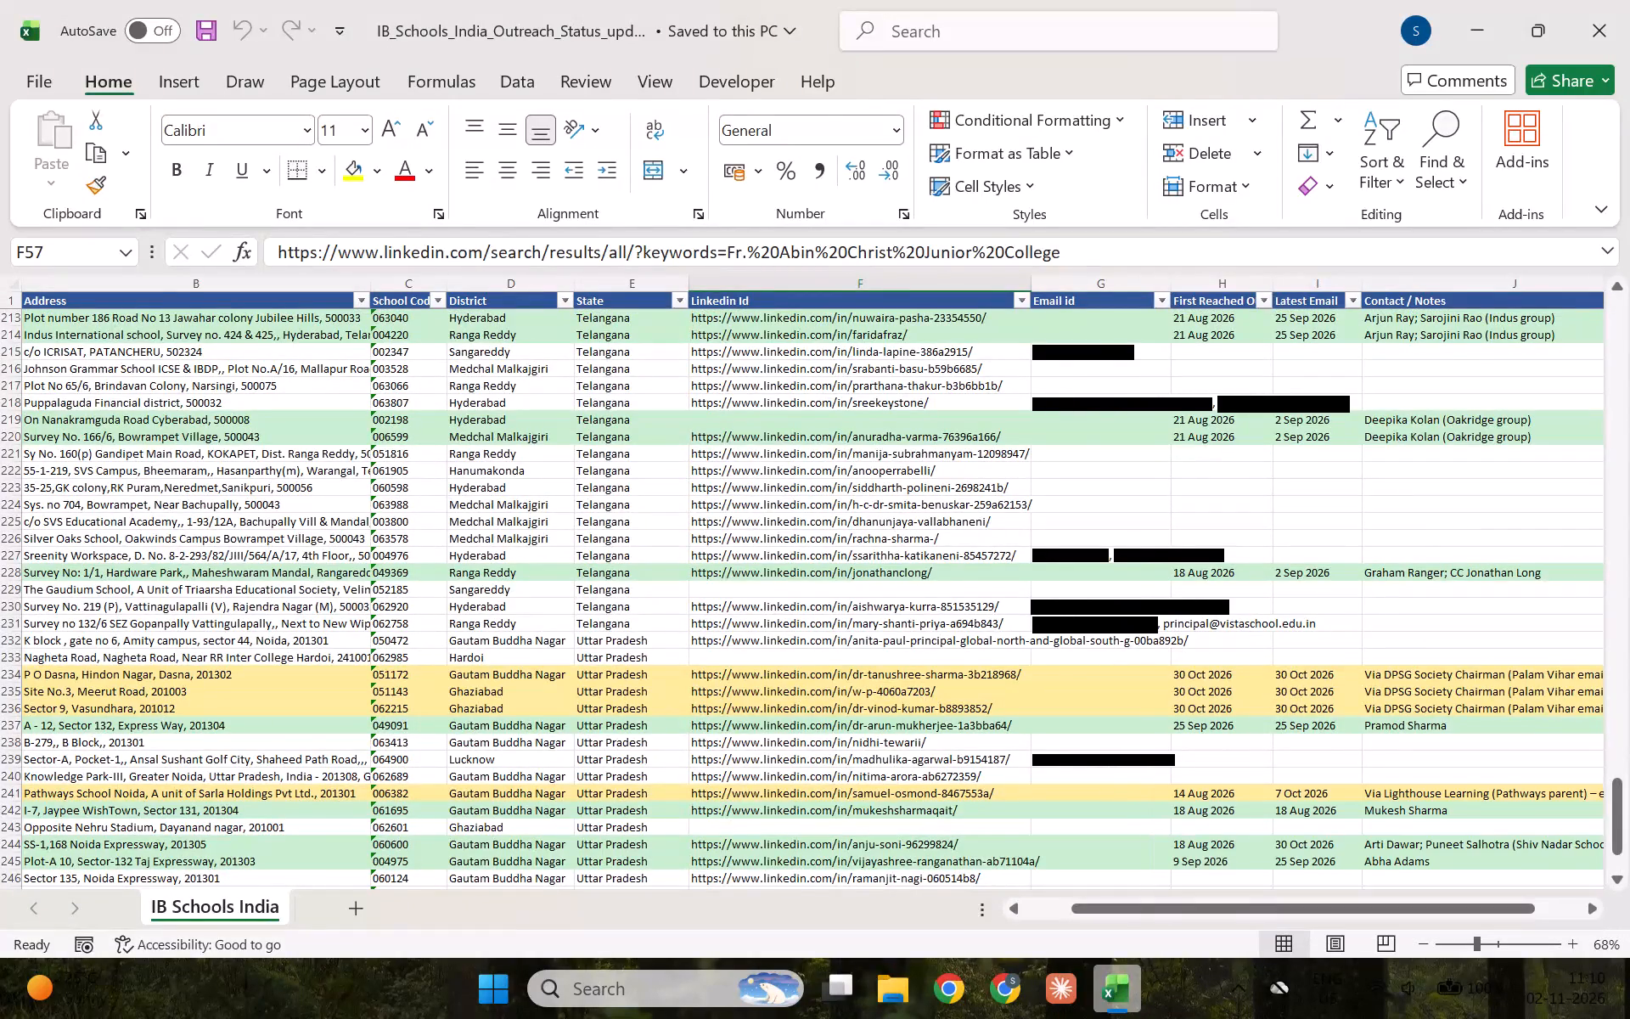
{"action": "scroll", "coordinate": [925, 568], "scroll_direction": "up", "scroll_amount": 6}
{"action": "scroll", "coordinate": [925, 568], "scroll_direction": "down", "scroll_amount": 1}
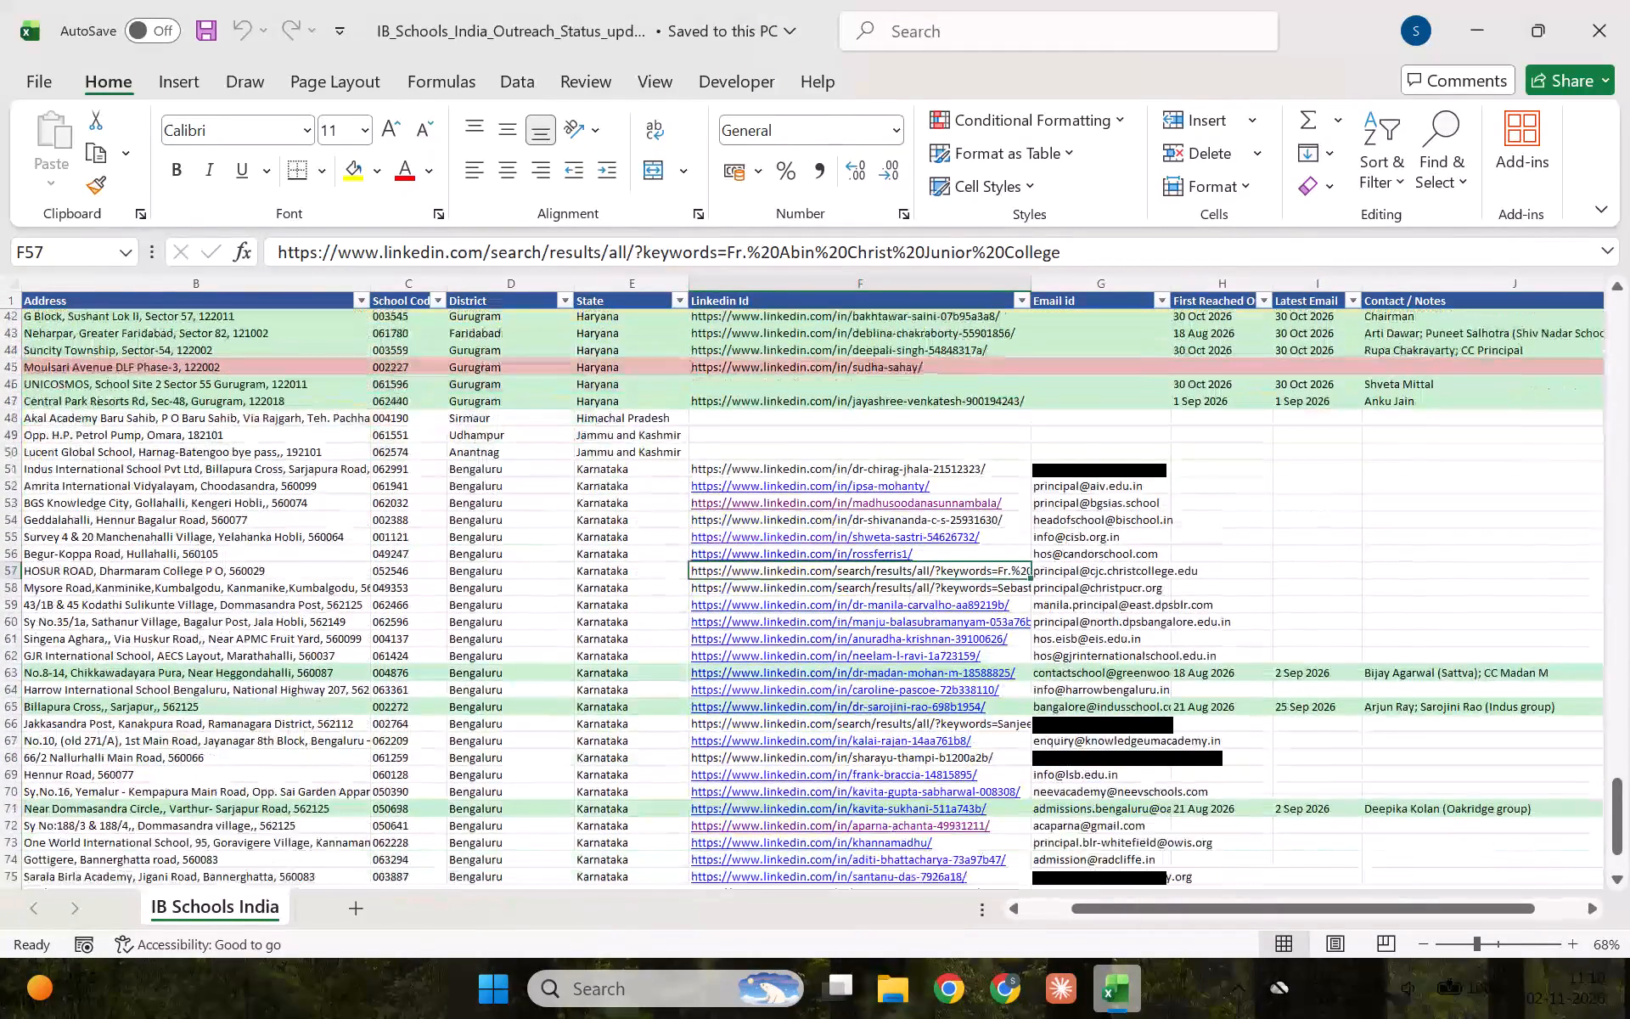
{"action": "scroll", "coordinate": [925, 568], "scroll_direction": "down", "scroll_amount": 2}
{"action": "scroll", "coordinate": [925, 568], "scroll_direction": "up", "scroll_amount": 1}
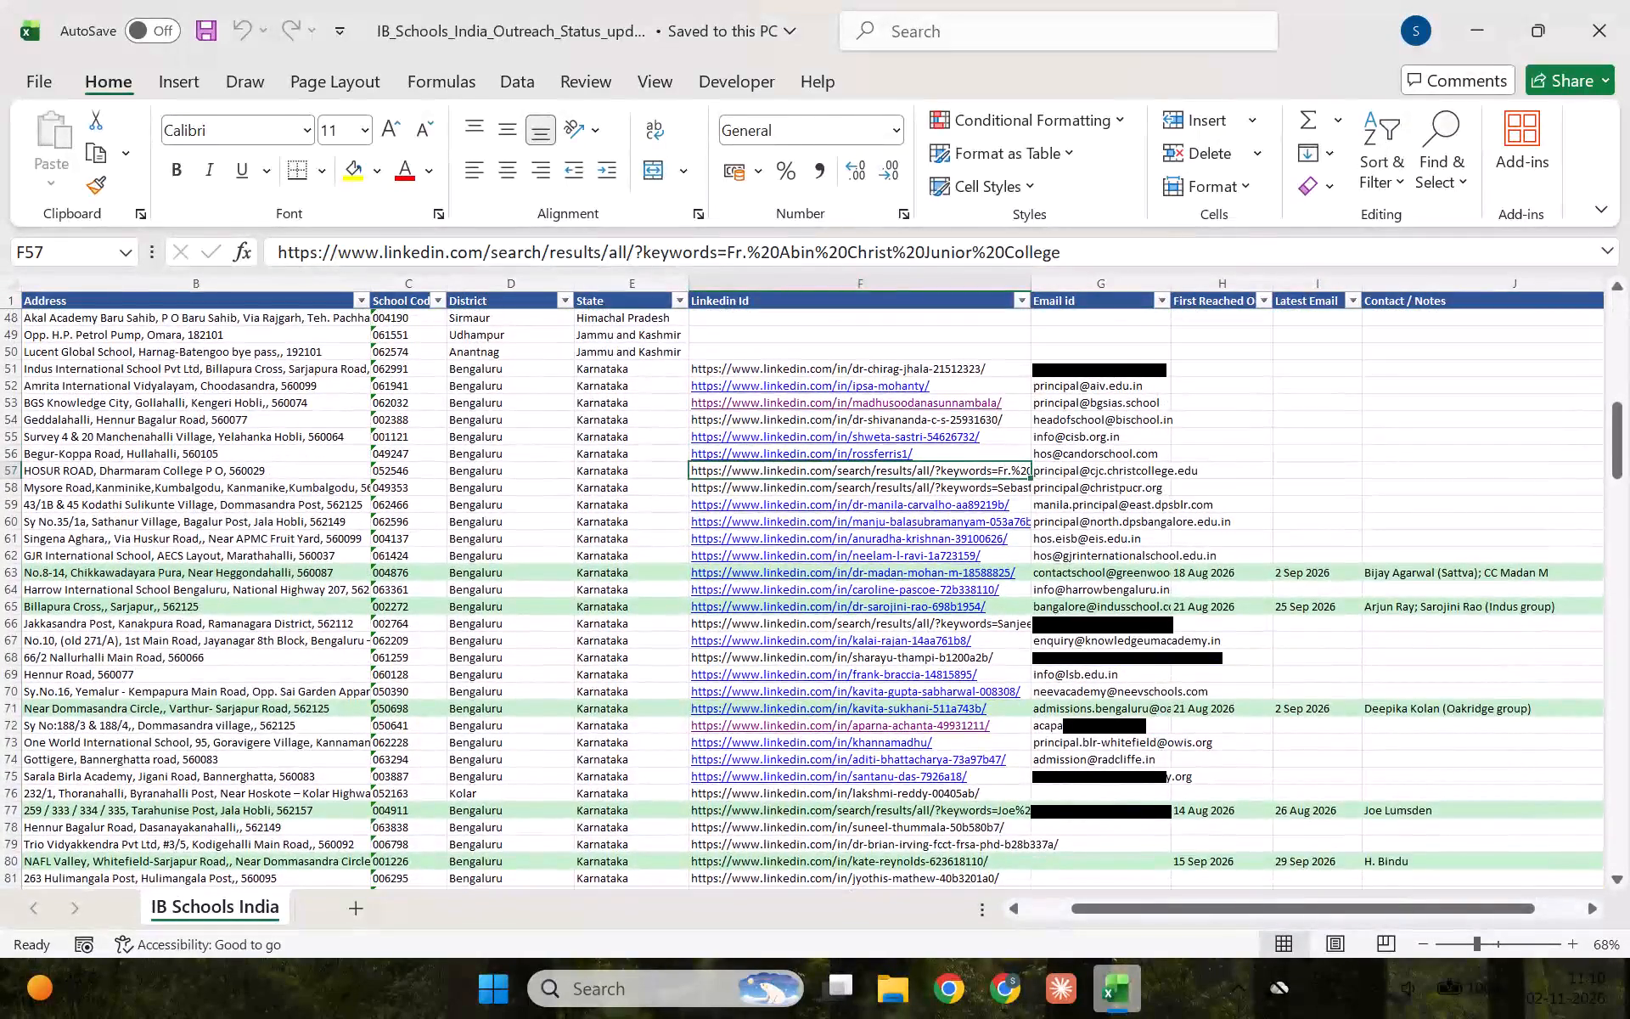
Open the LinkedIn profile link for Canadian International School in row 55 and bring the School Name column into view.
{"action": "left_click", "coordinate": [867, 439]}
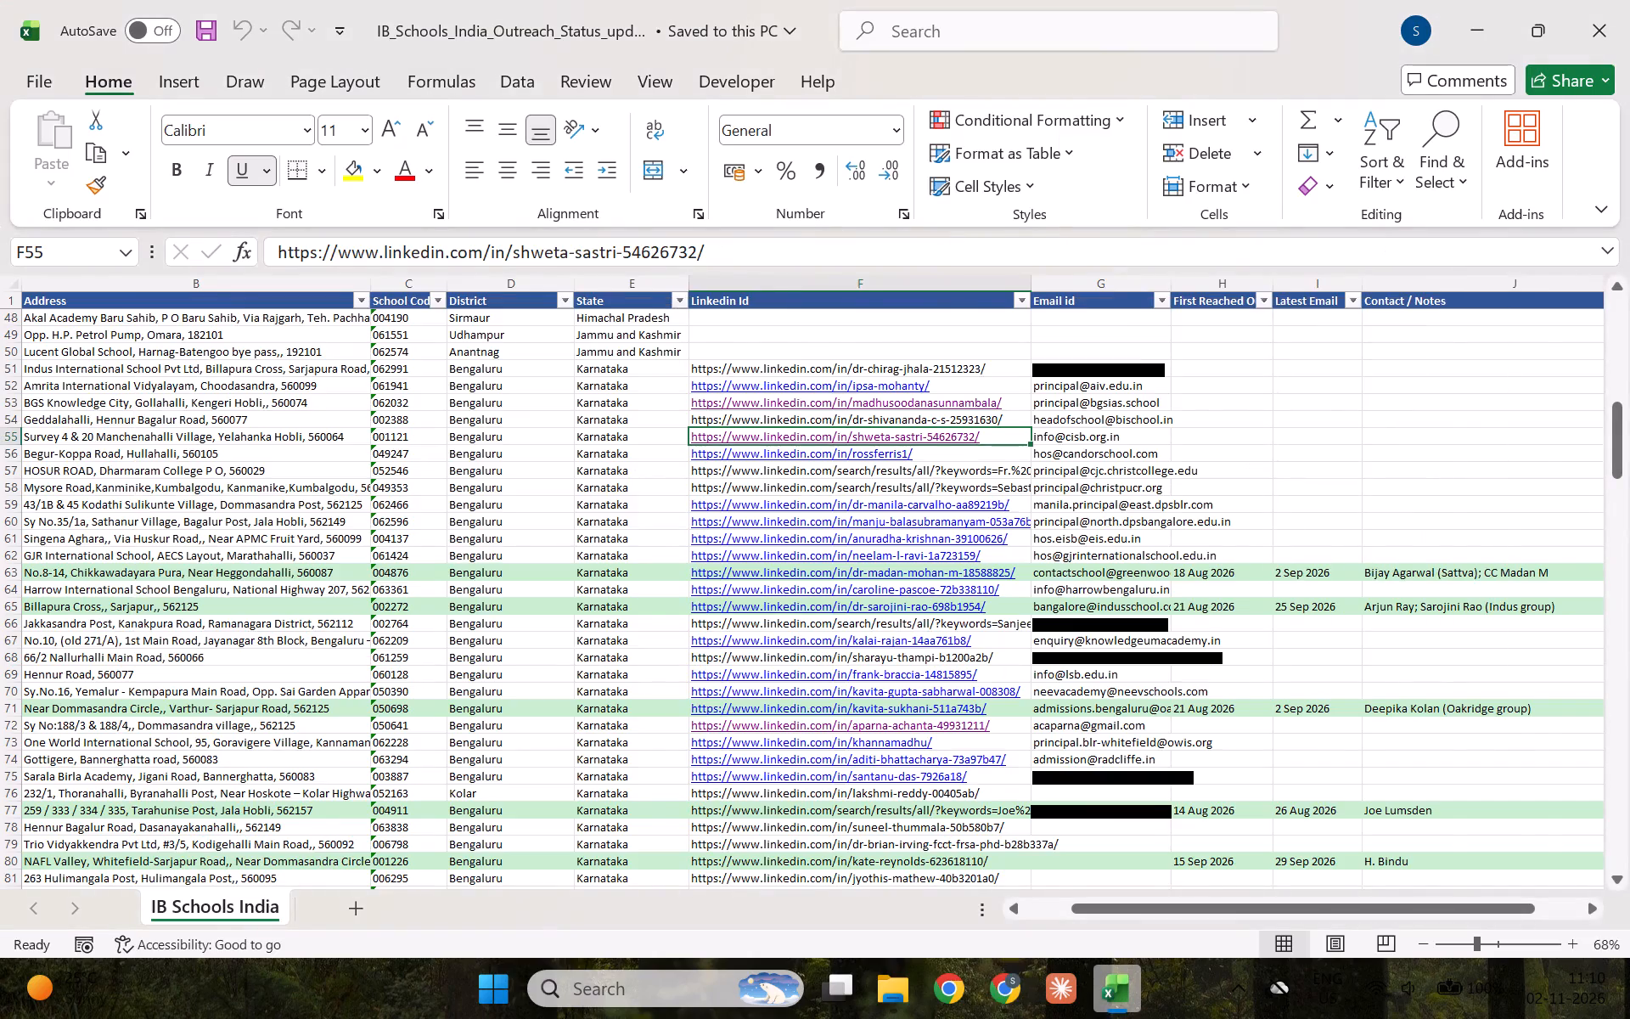
{"action": "scroll", "coordinate": [693, 607], "scroll_direction": "right", "scroll_amount": 3}
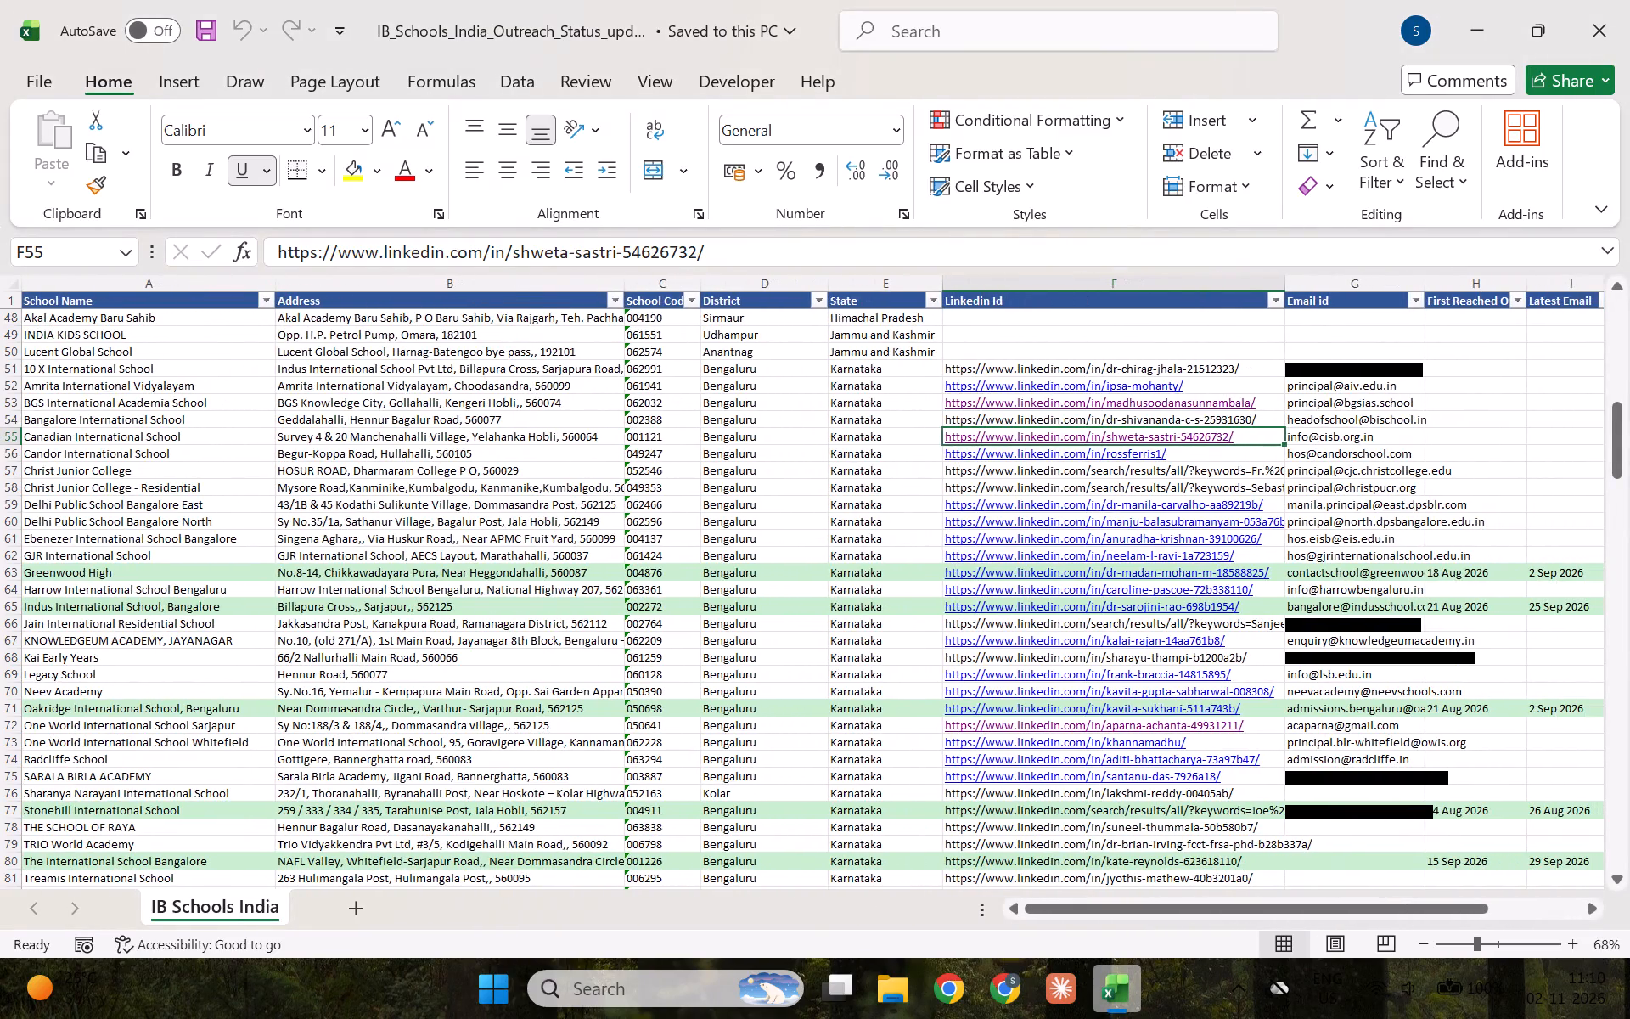
Launch the Mr. E contact-finder extension on the LinkedIn profile of Canadian International School Bangalore's Managing Director.
{"action": "left_click", "coordinate": [1427, 77]}
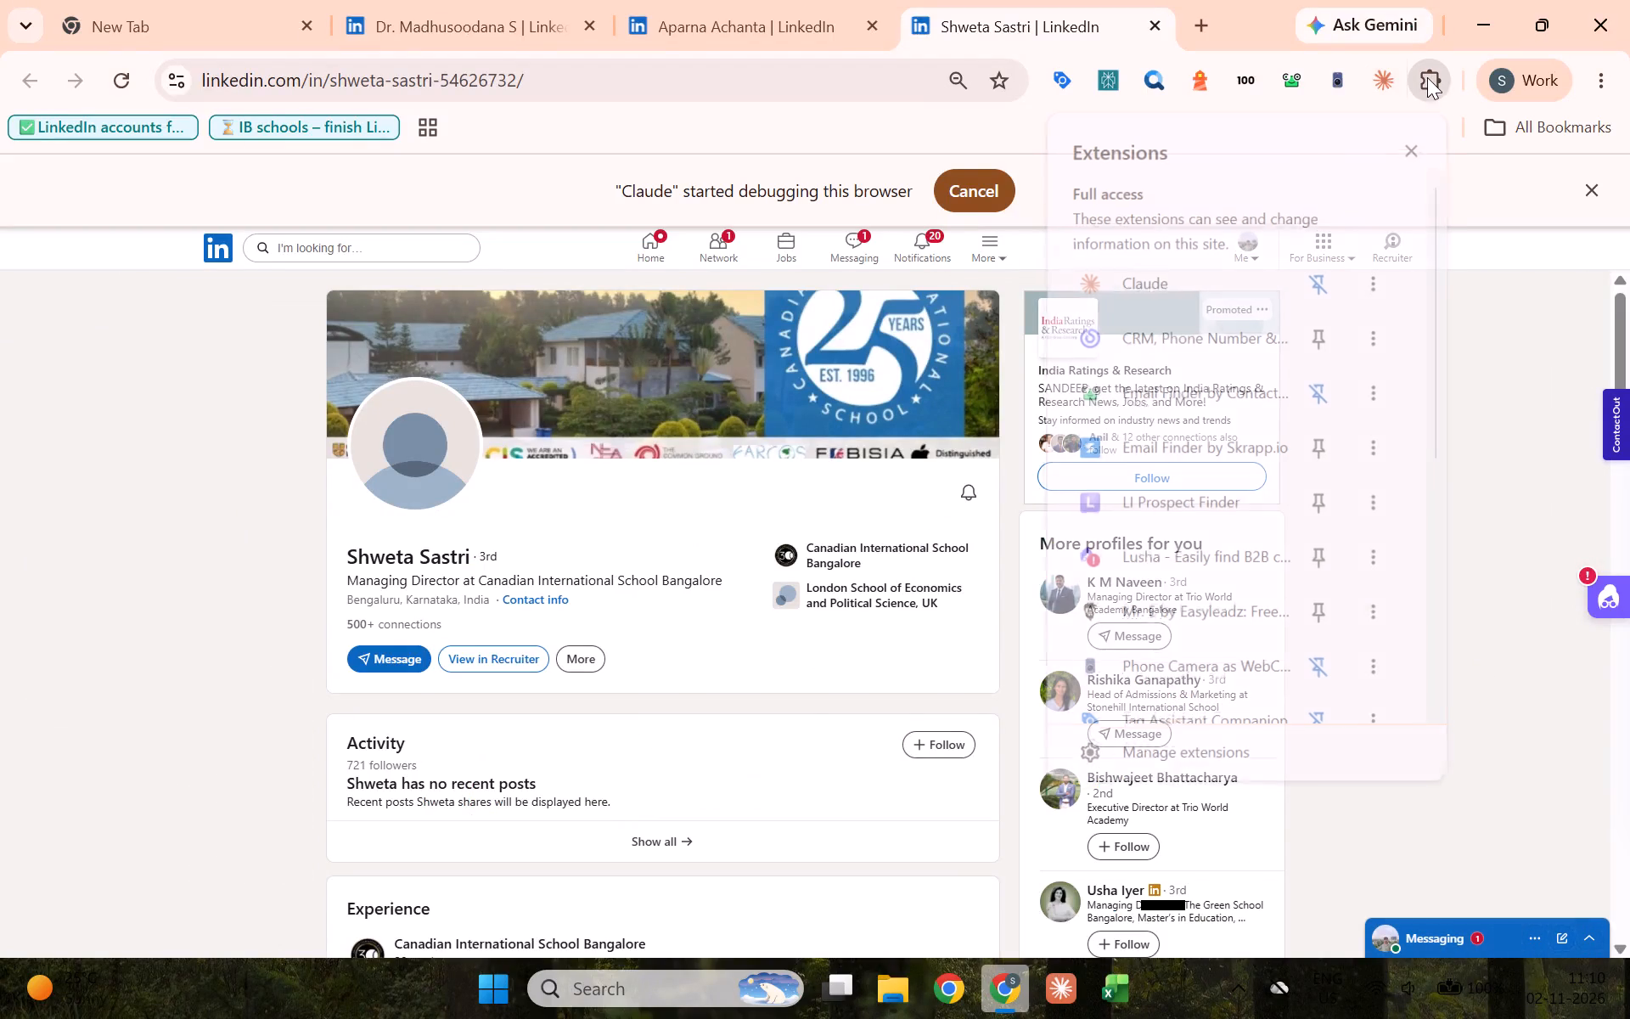
{"action": "left_click", "coordinate": [1173, 613]}
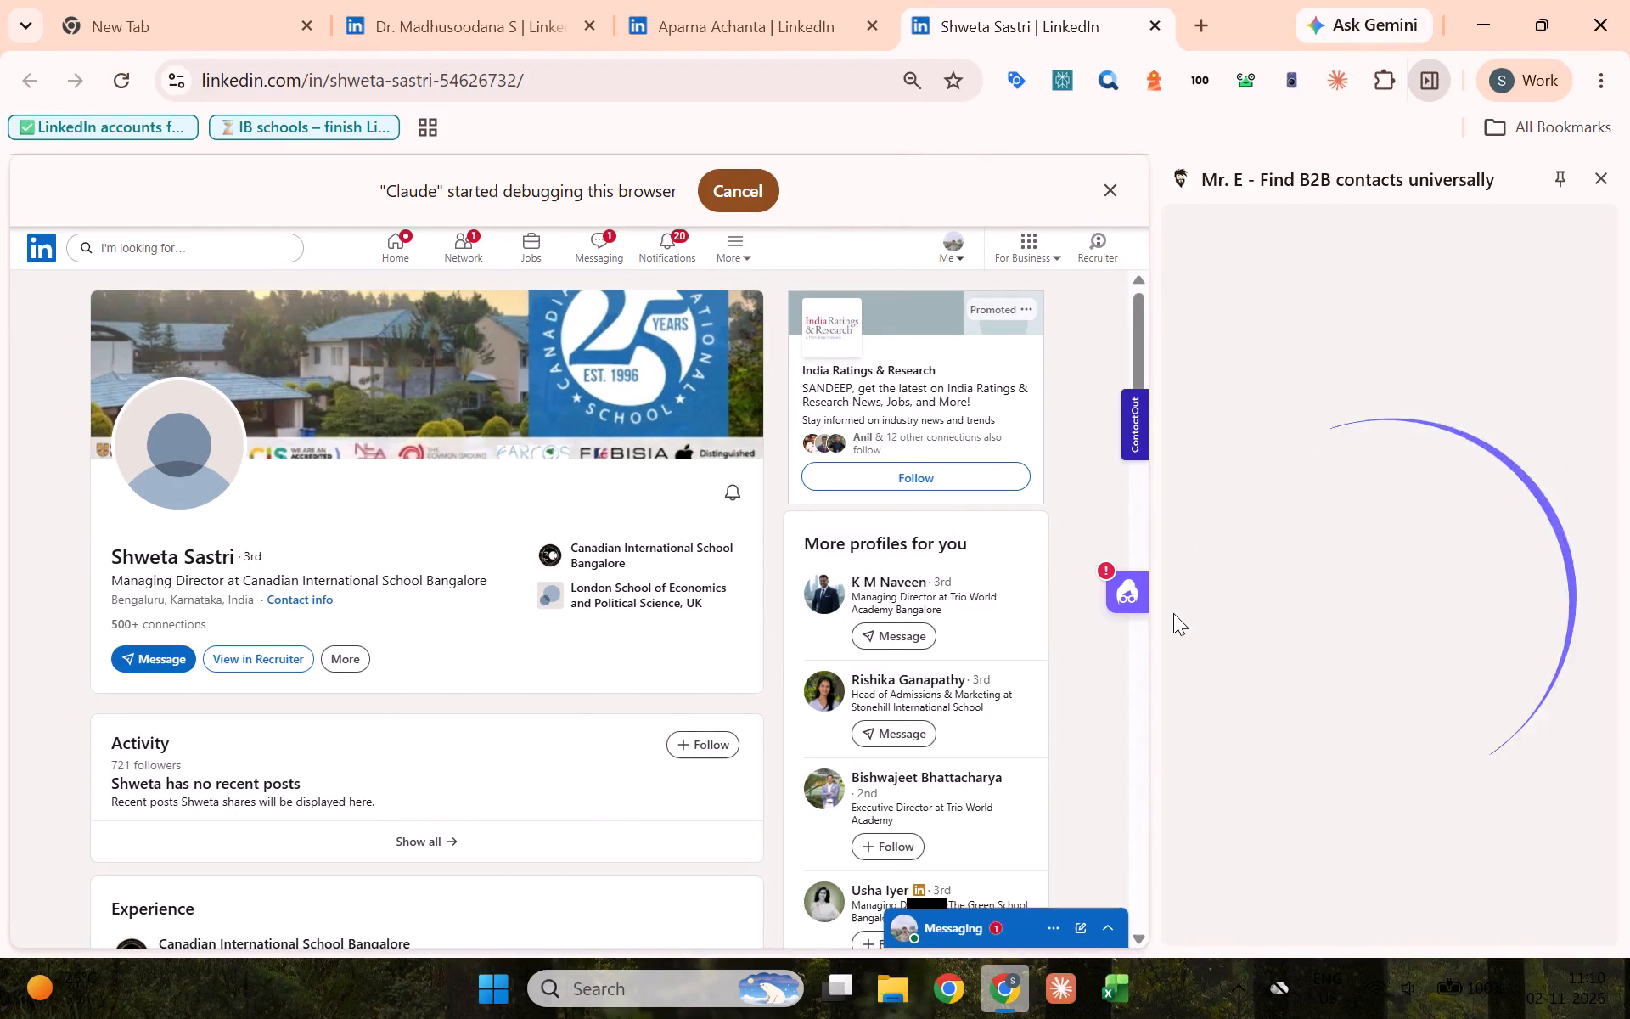
{"action": "left_click", "coordinate": [653, 993]}
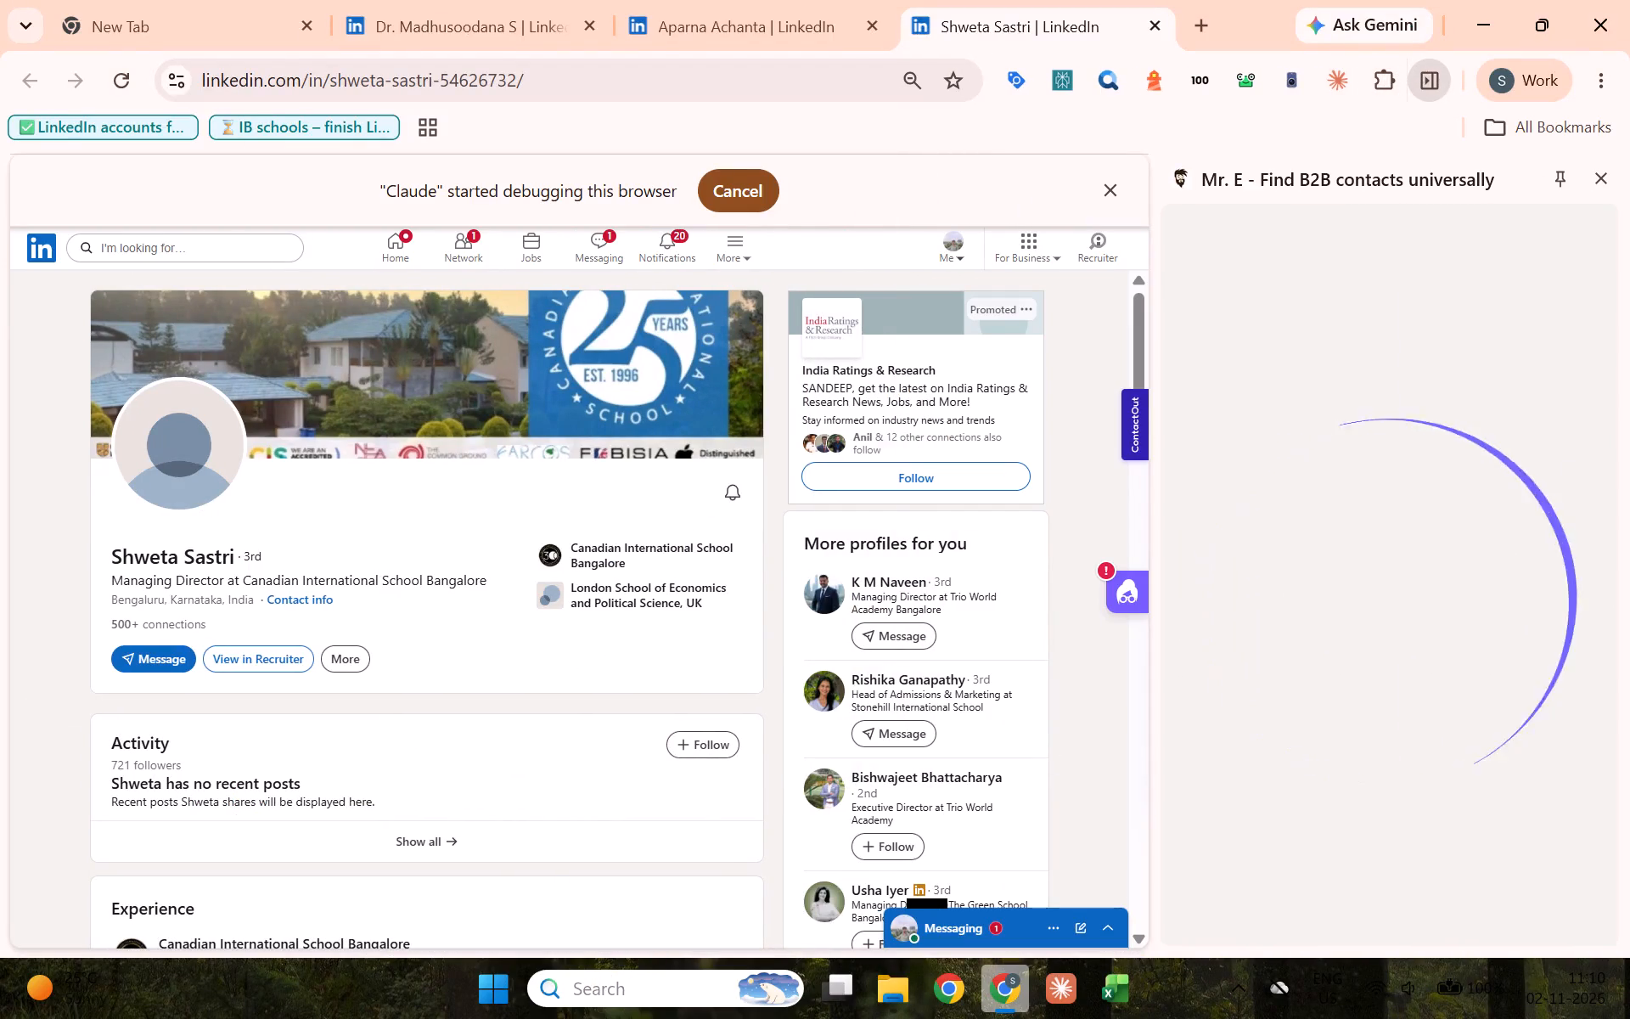
{"action": "left_click", "coordinate": [660, 233]}
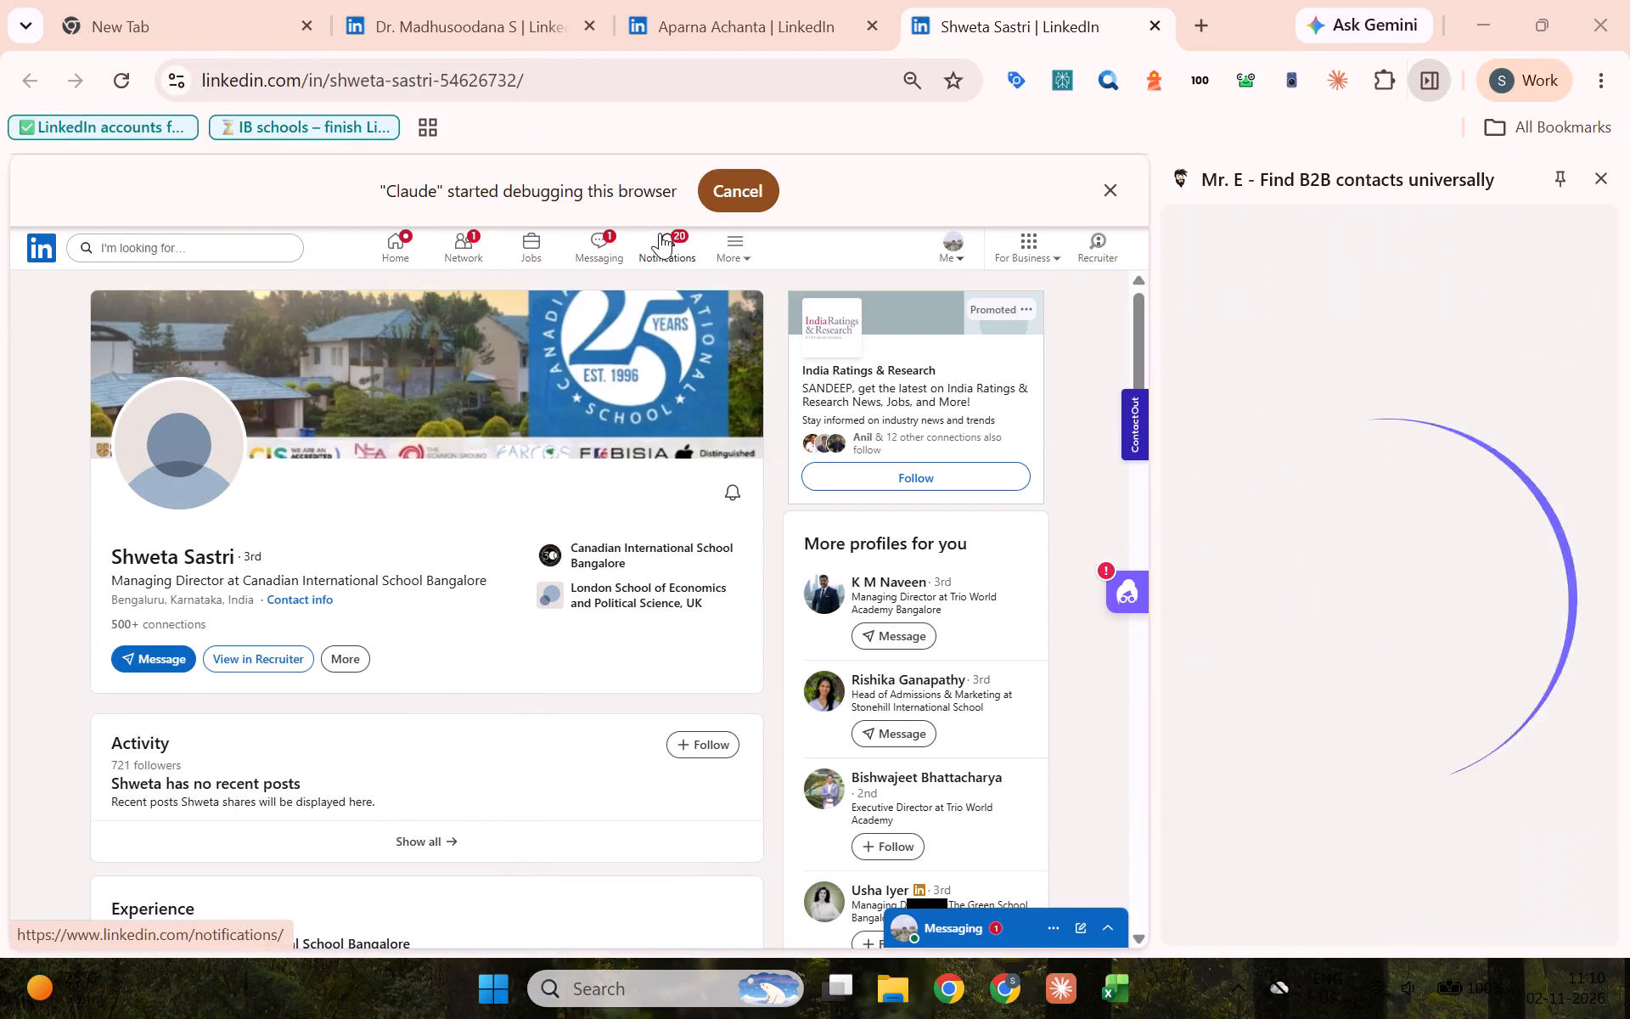
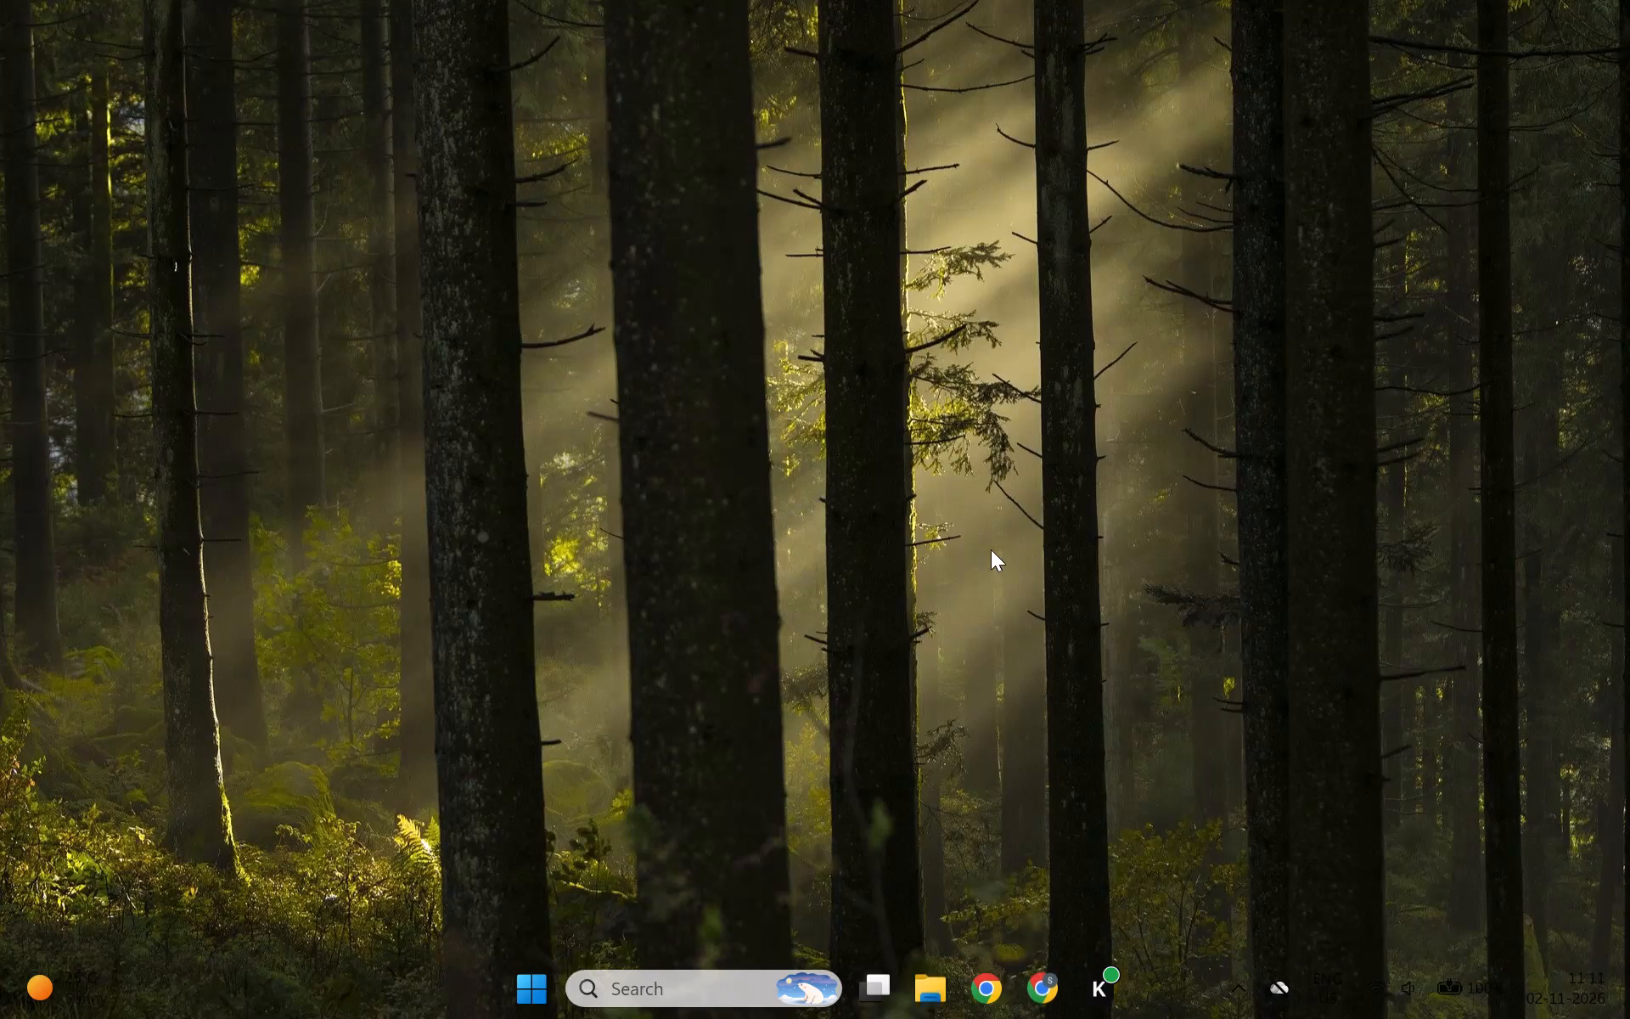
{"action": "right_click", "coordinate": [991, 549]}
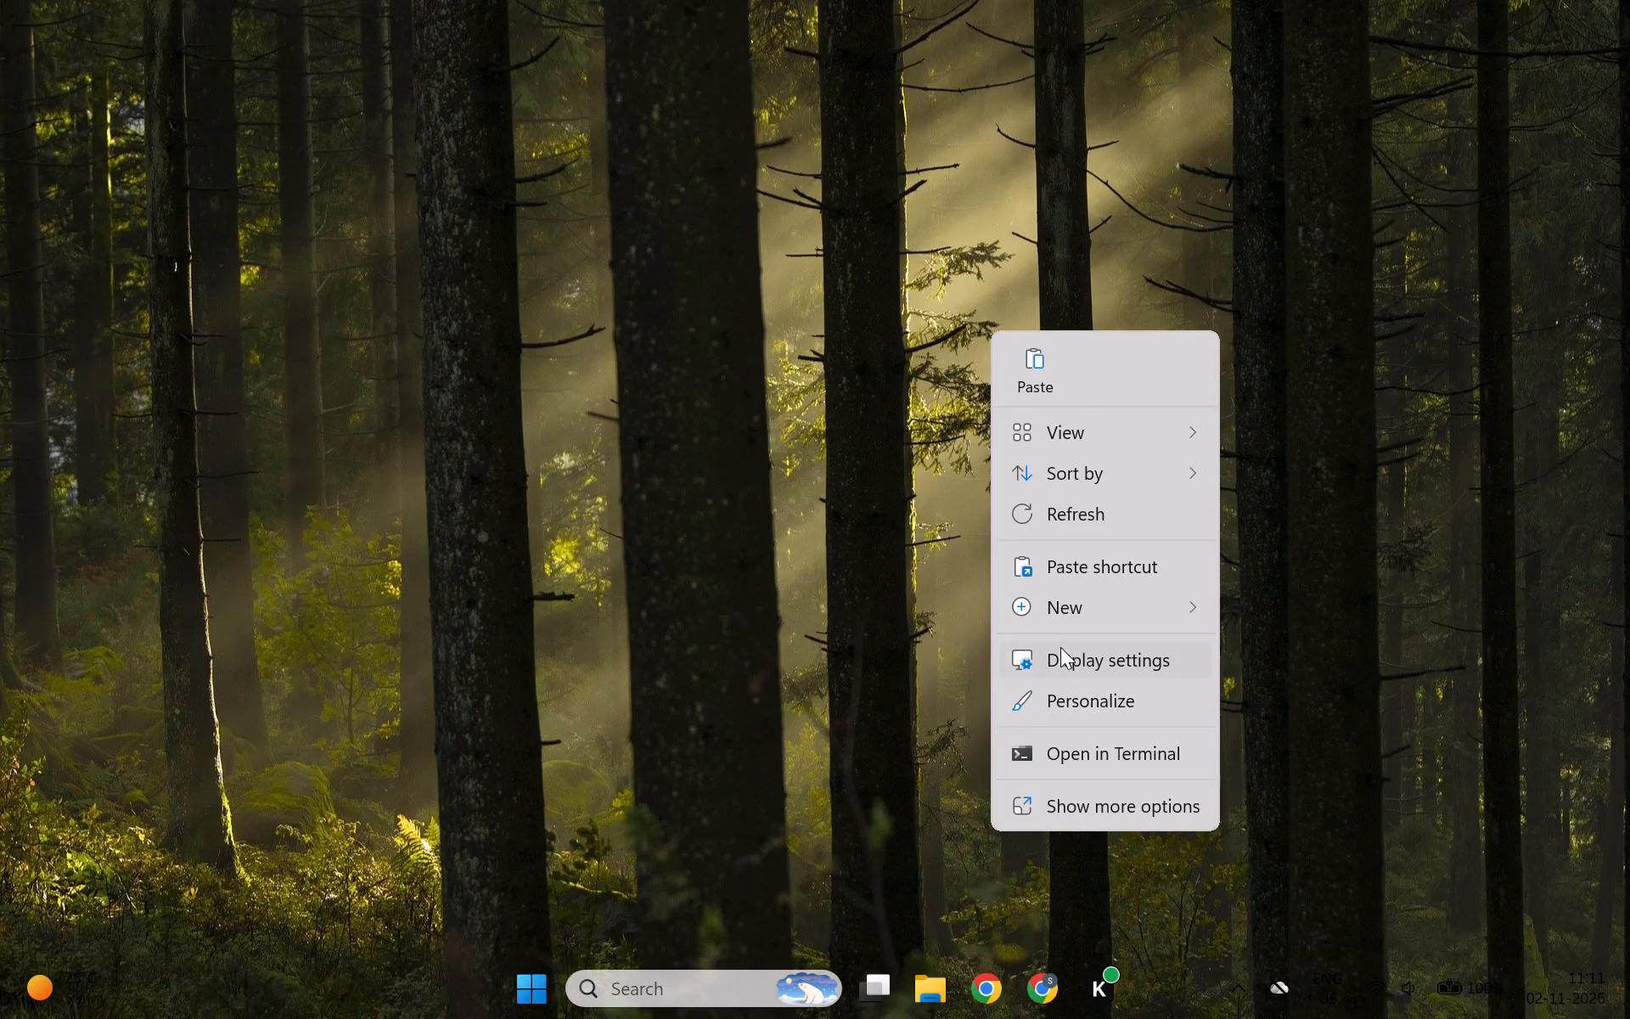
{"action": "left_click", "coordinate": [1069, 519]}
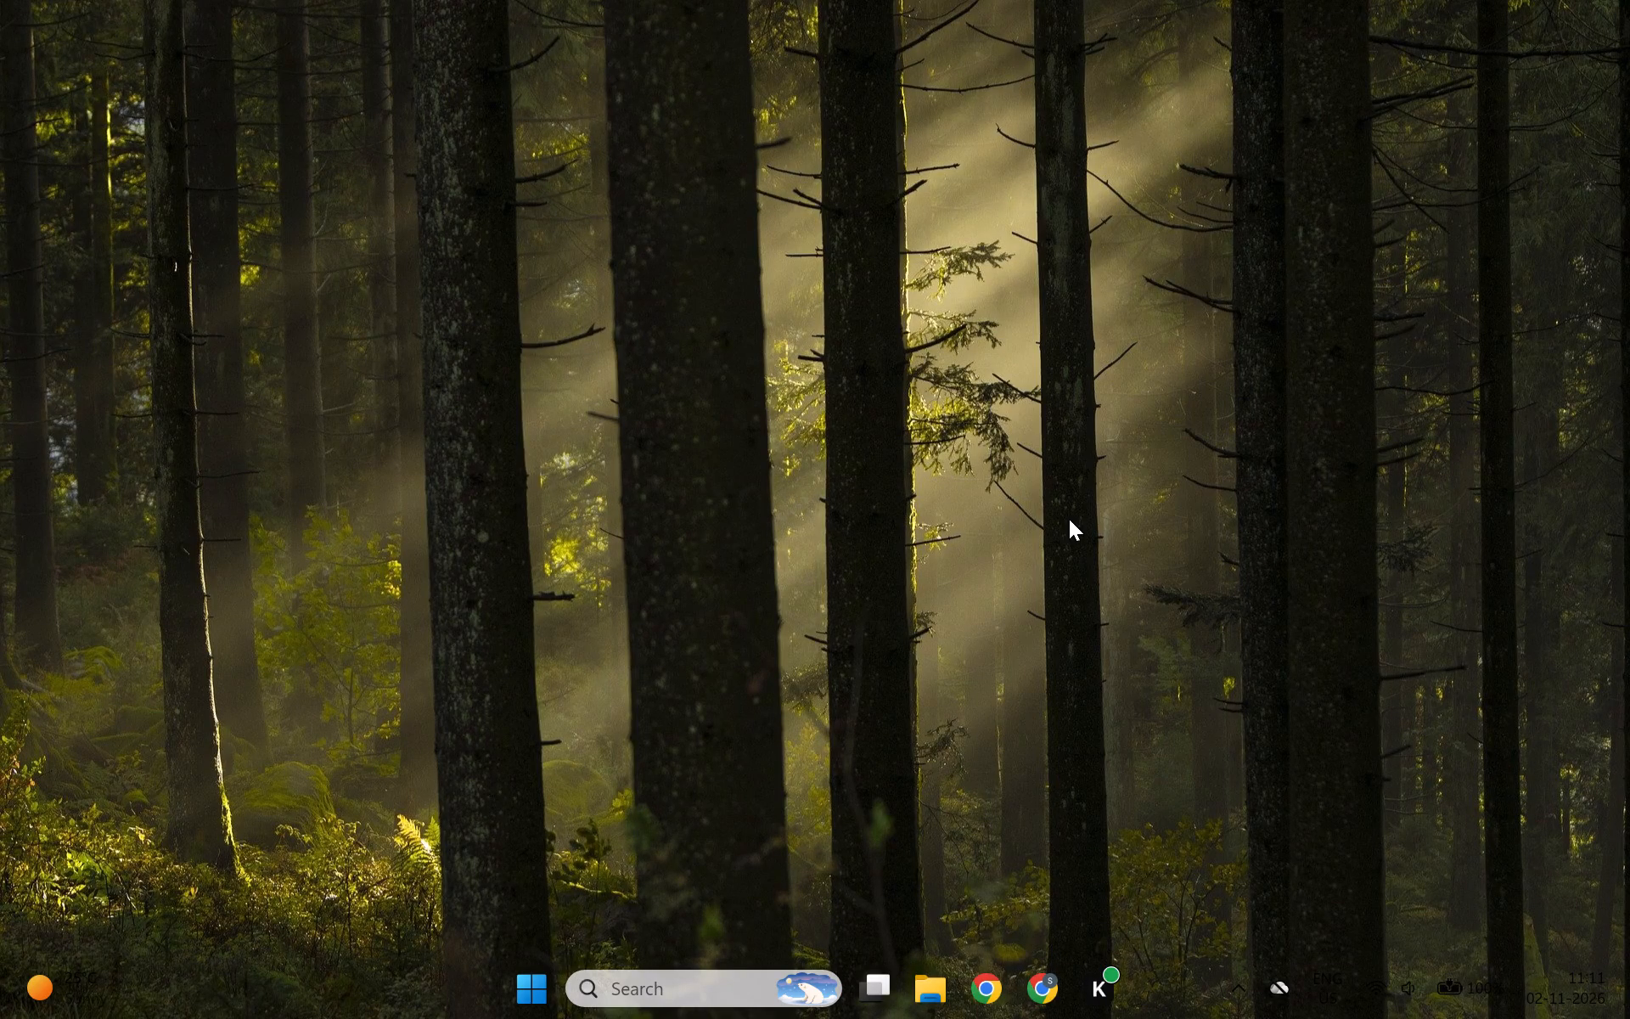
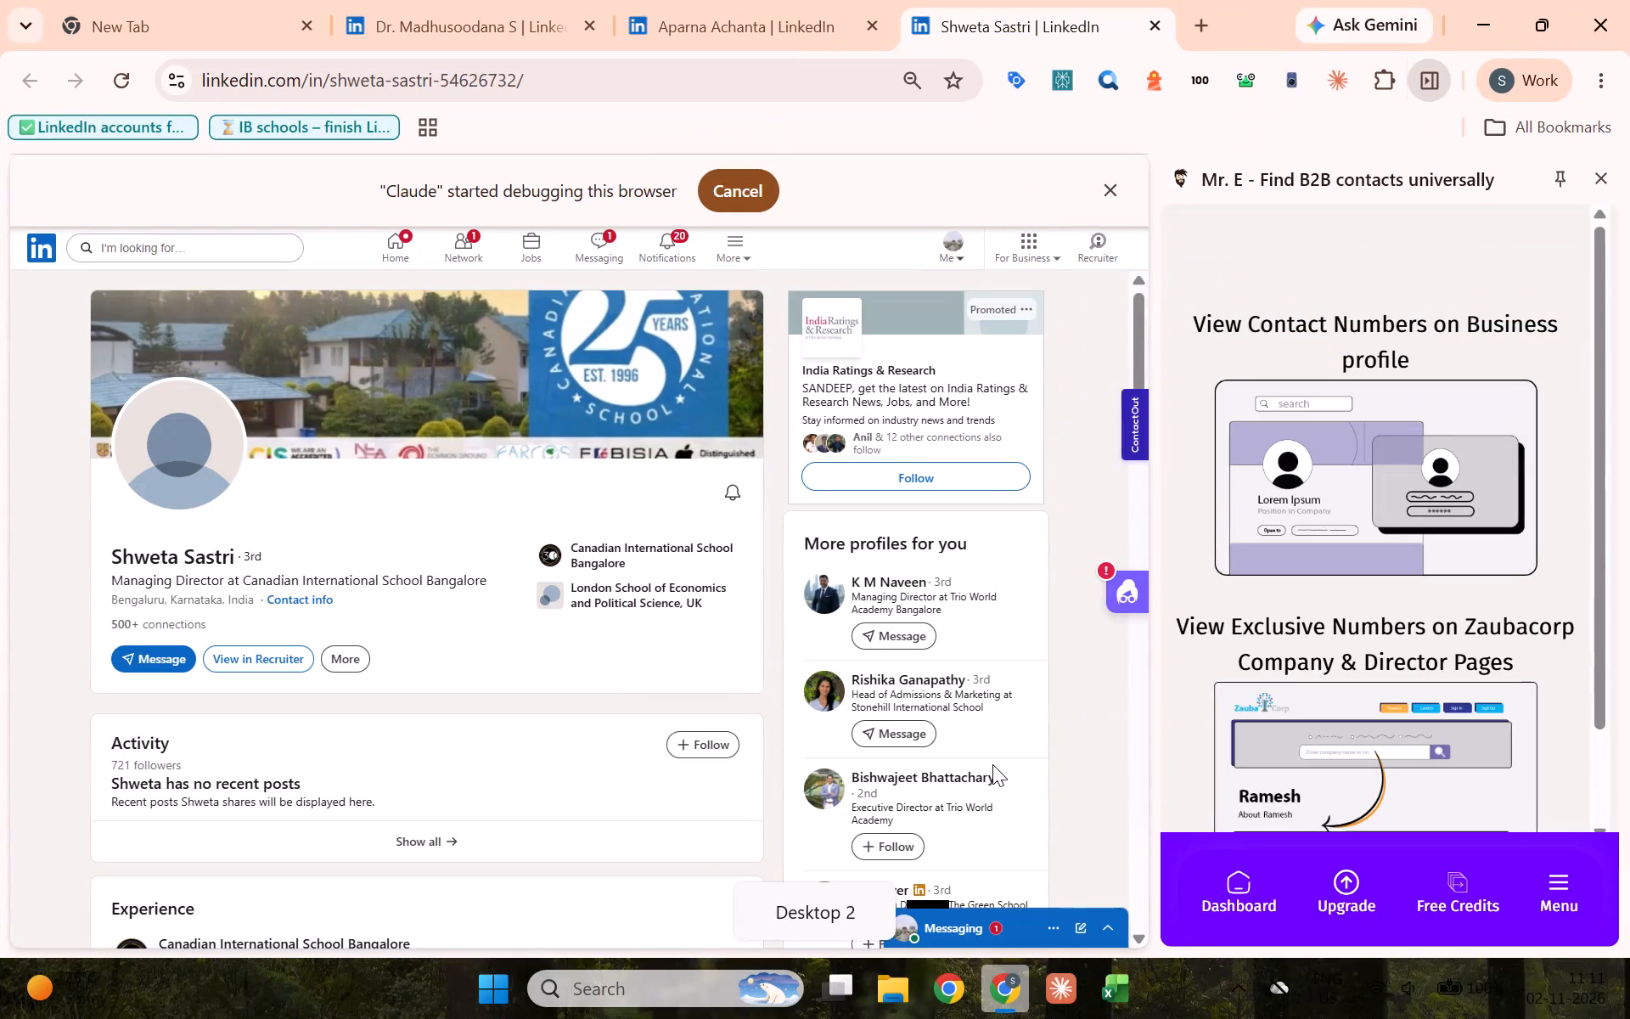
Launch the recently used Kuro app, leaving the LinkedIn profile open in the browser.
{"action": "left_click", "coordinate": [676, 996]}
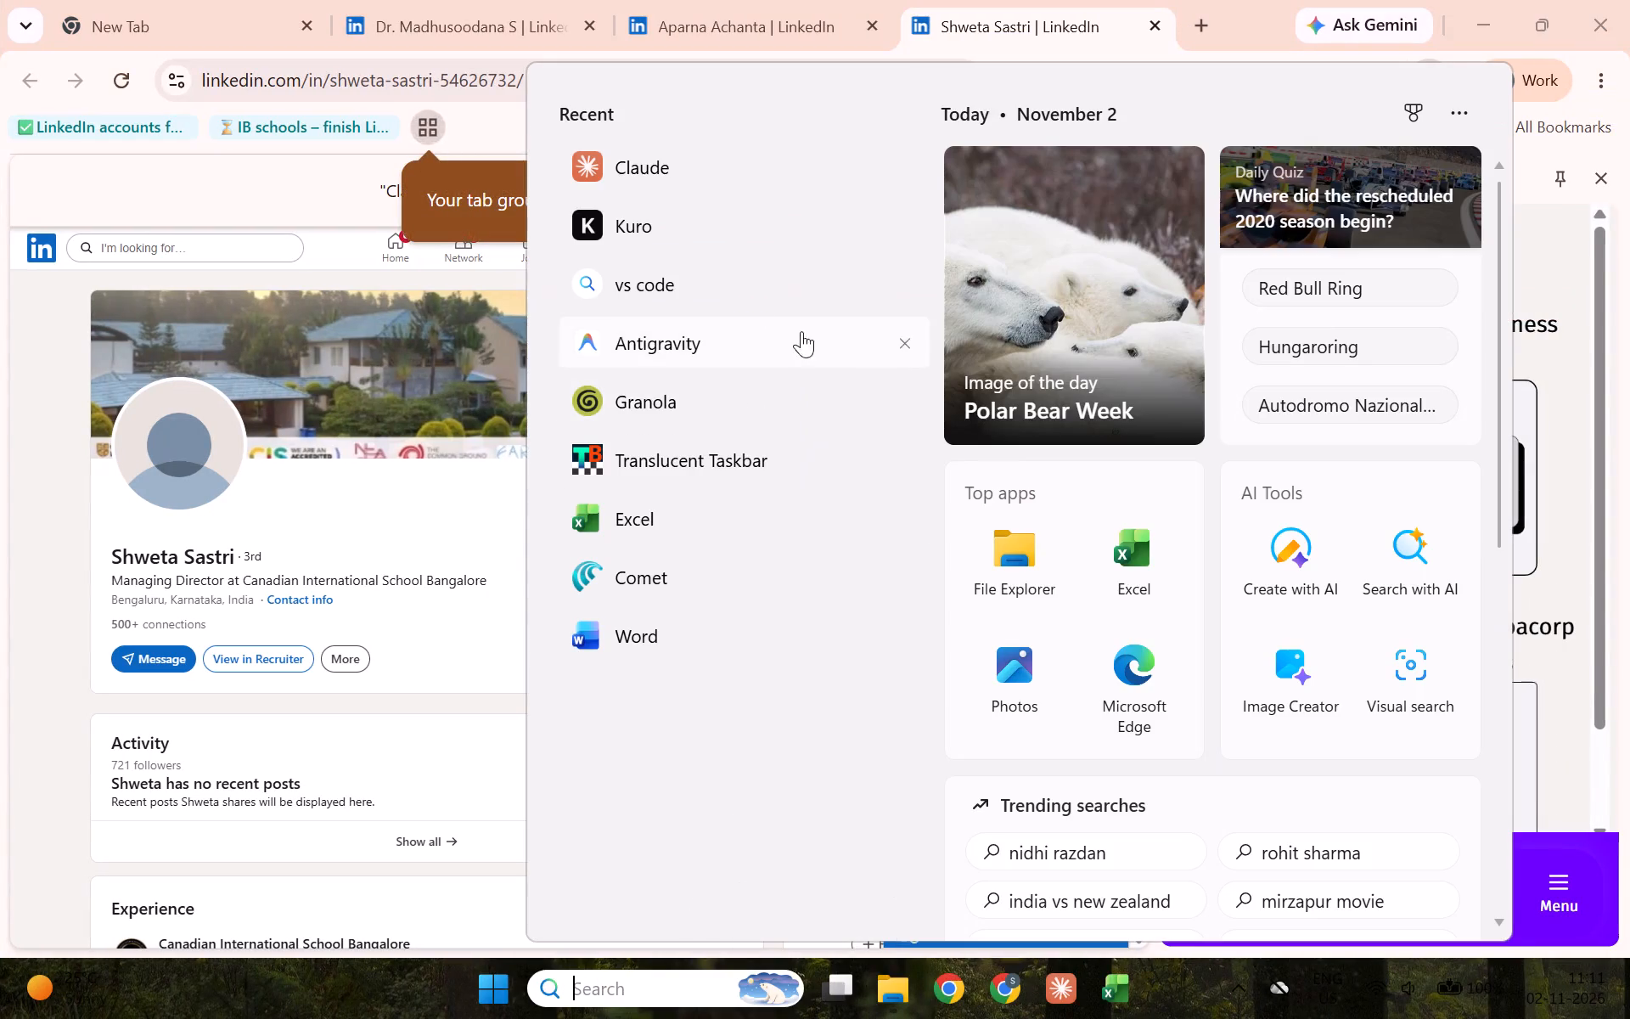
{"action": "left_click", "coordinate": [679, 227]}
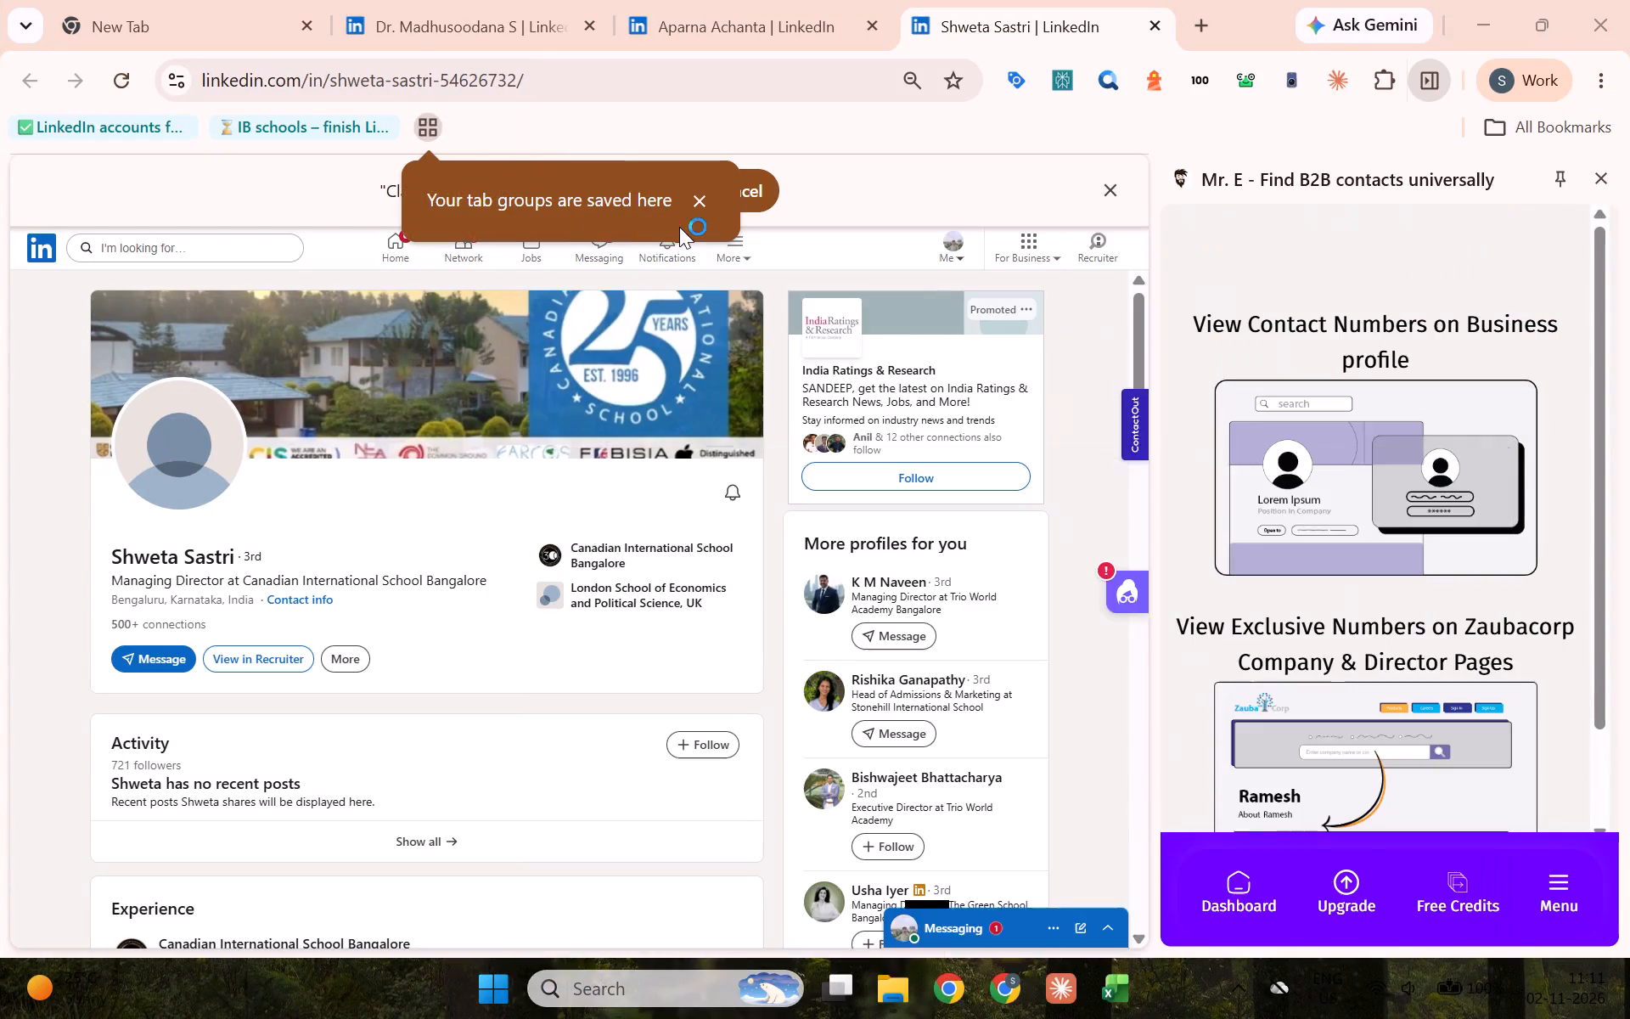
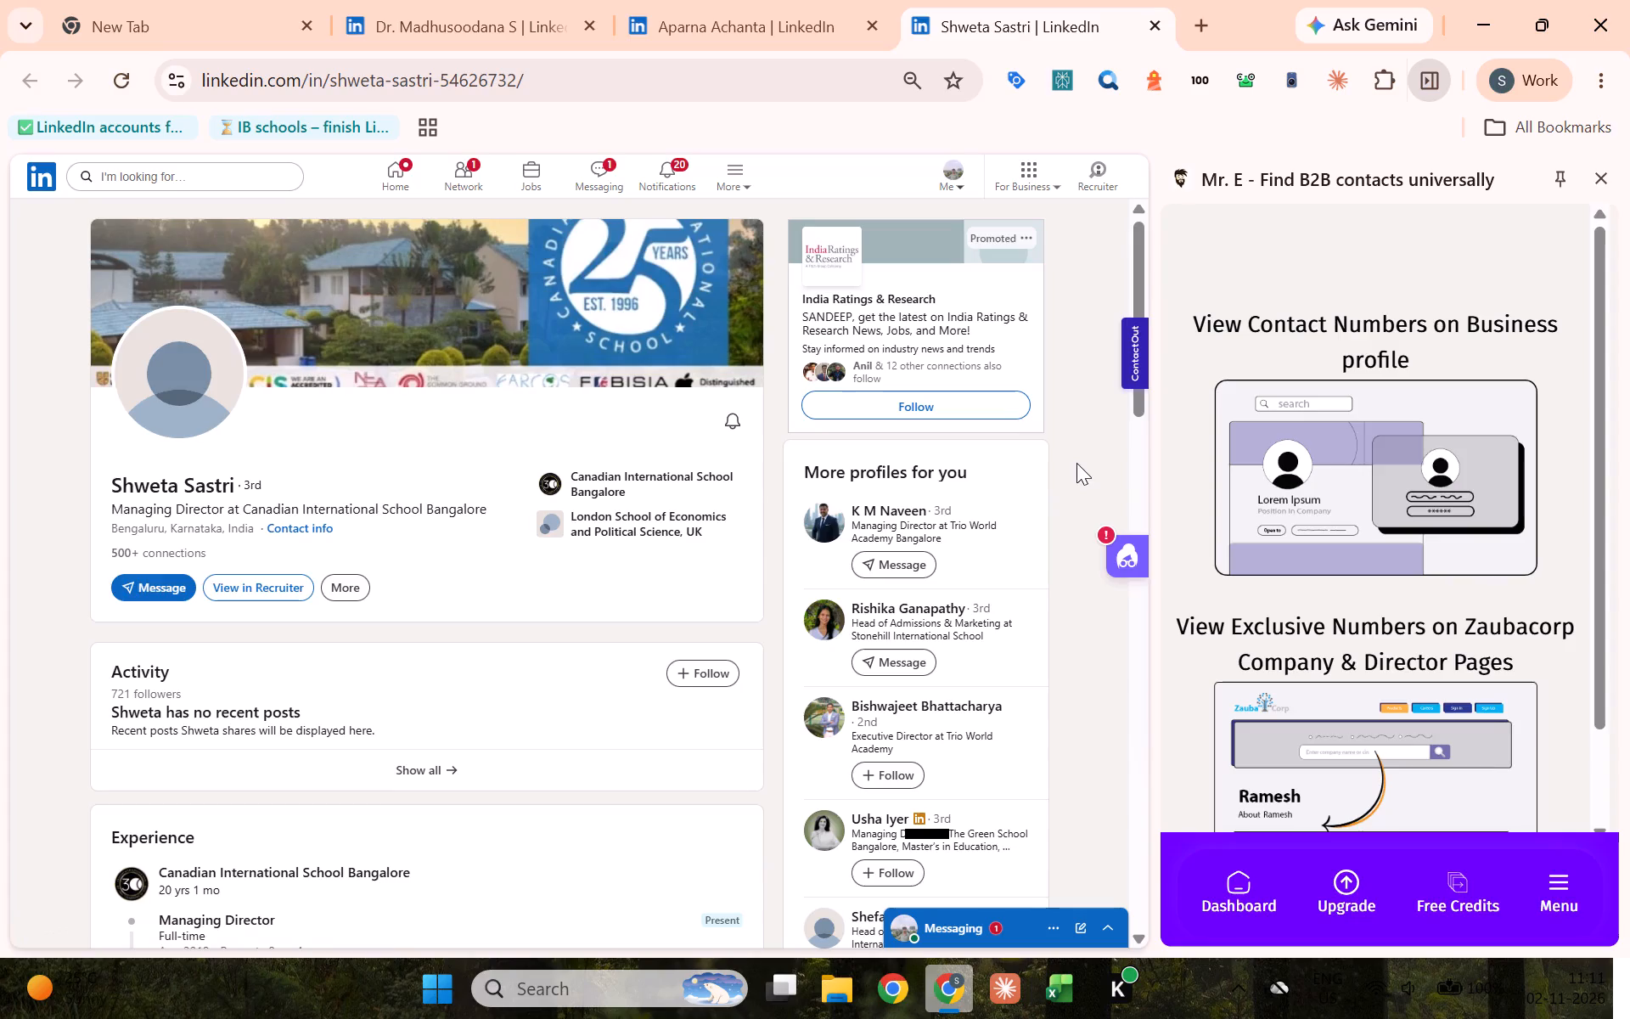
Review the LinkedIn profile of the Canadian International School Bangalore managing director, examining the experience, education, skills and remaining sections.
{"action": "scroll", "coordinate": [1082, 448], "scroll_direction": "down", "scroll_amount": 4}
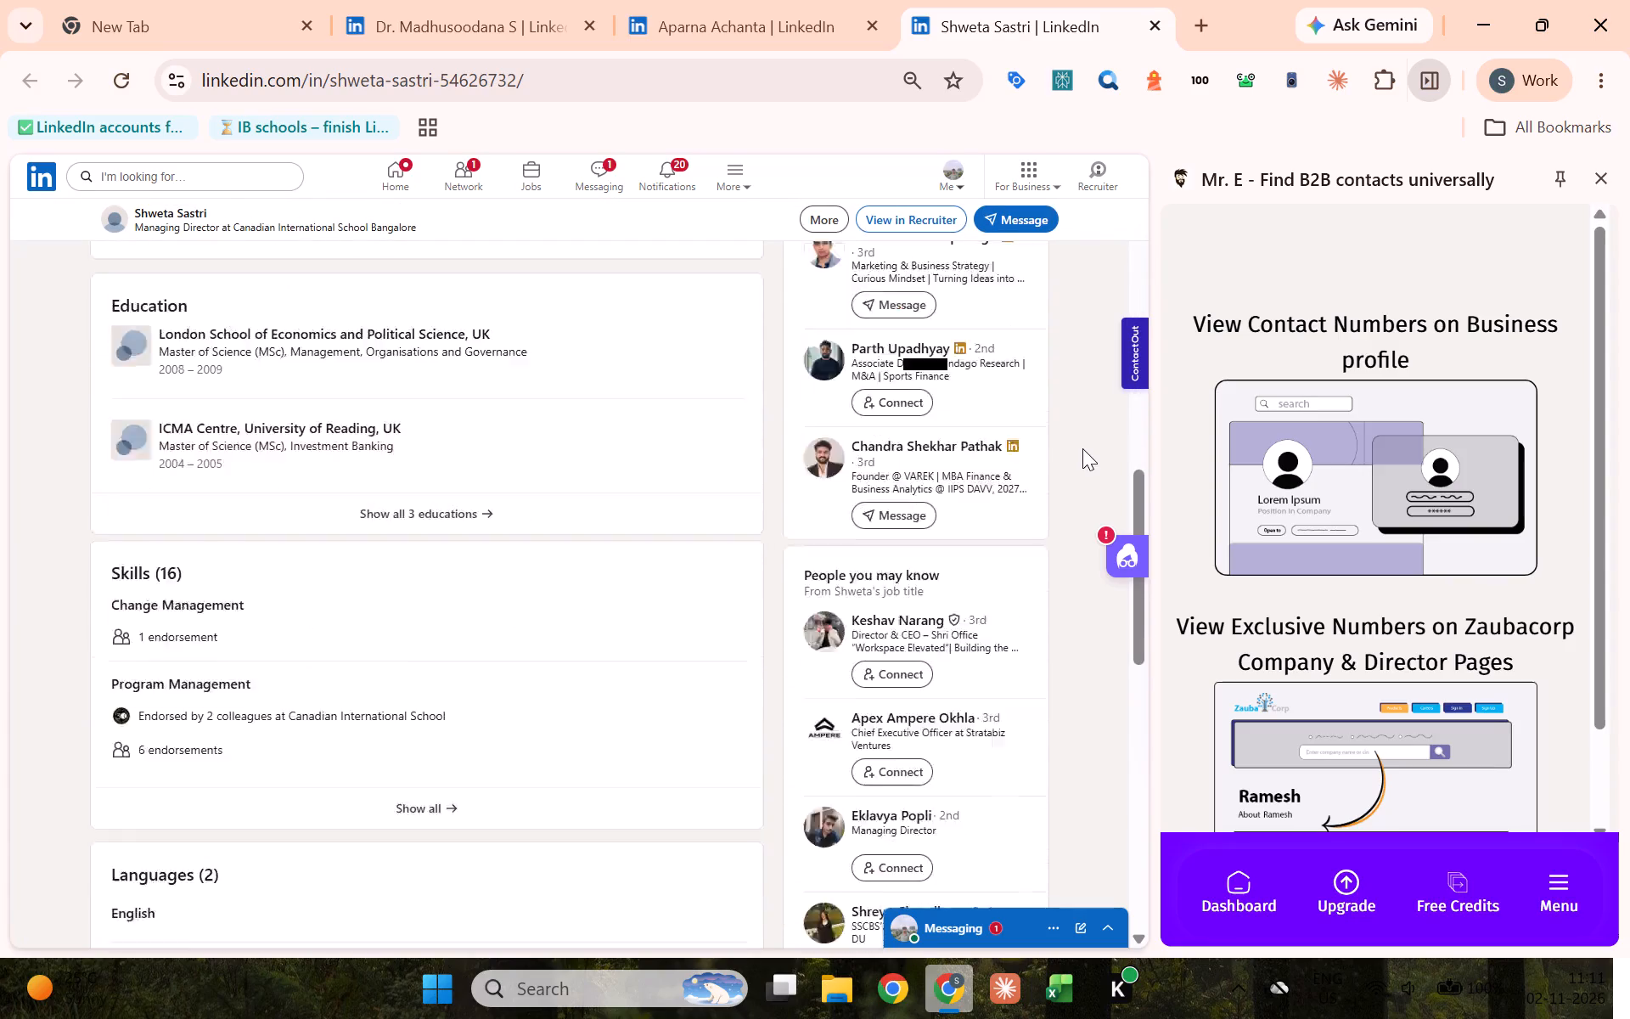
{"action": "scroll", "coordinate": [1082, 448], "scroll_direction": "down", "scroll_amount": 5}
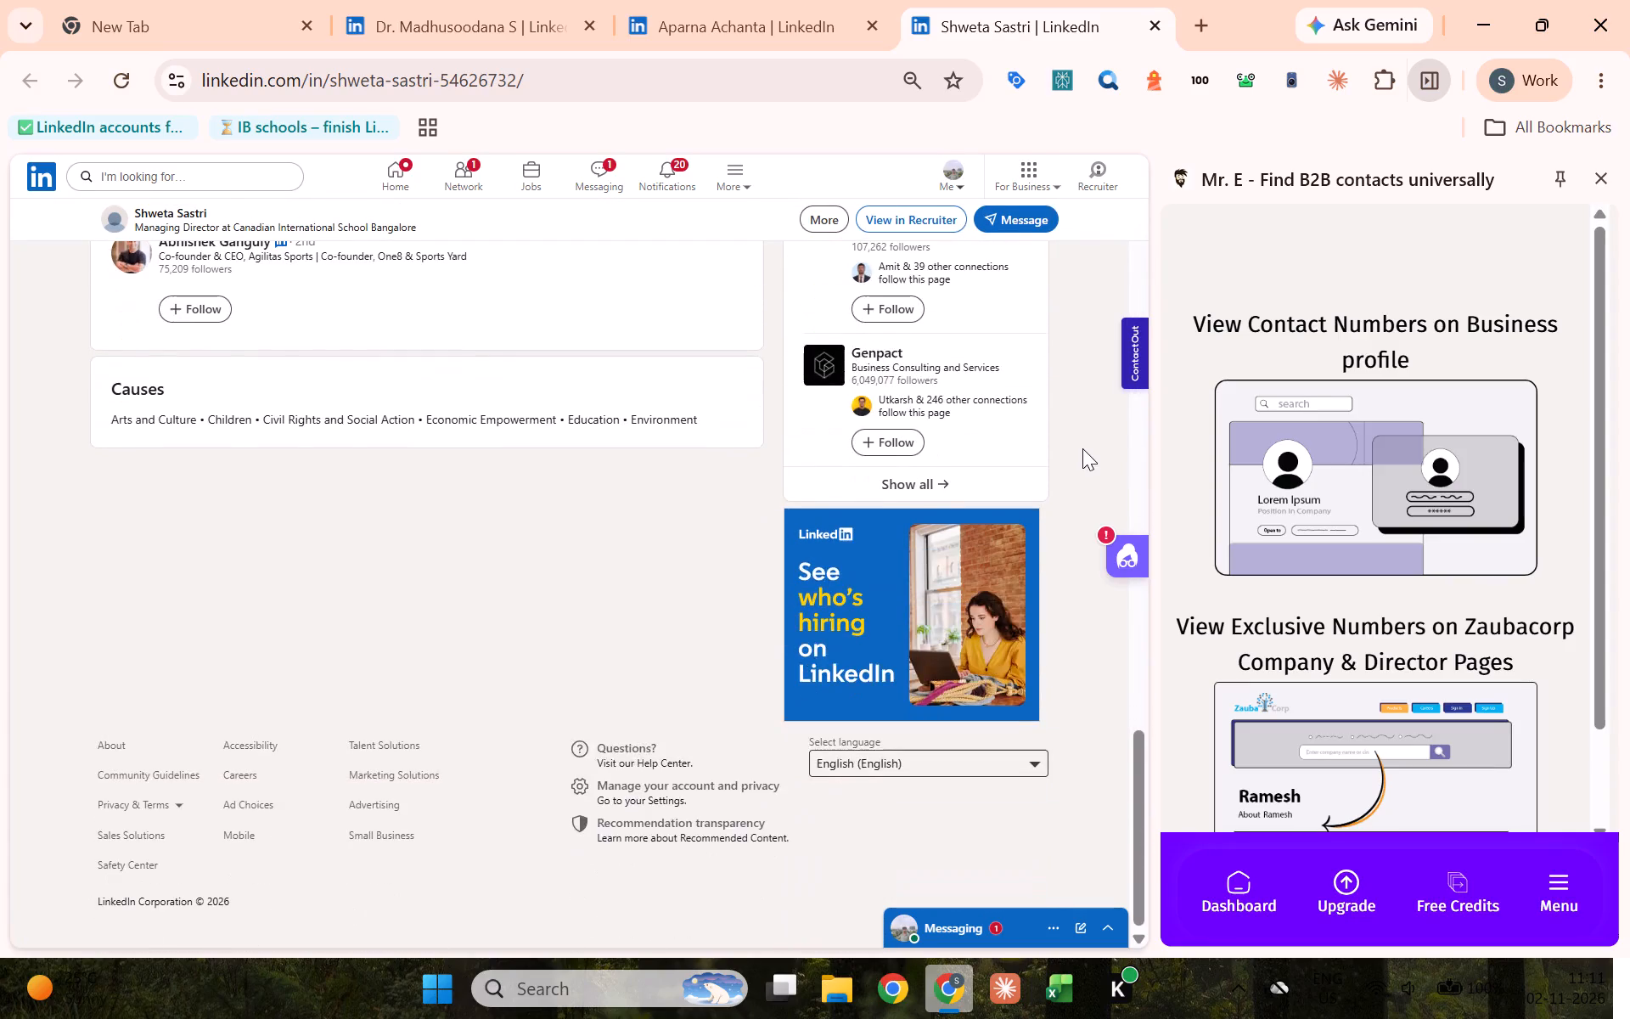
{"action": "scroll", "coordinate": [1082, 448], "scroll_direction": "down", "scroll_amount": 2}
{"action": "scroll", "coordinate": [1082, 448], "scroll_direction": "up", "scroll_amount": 16}
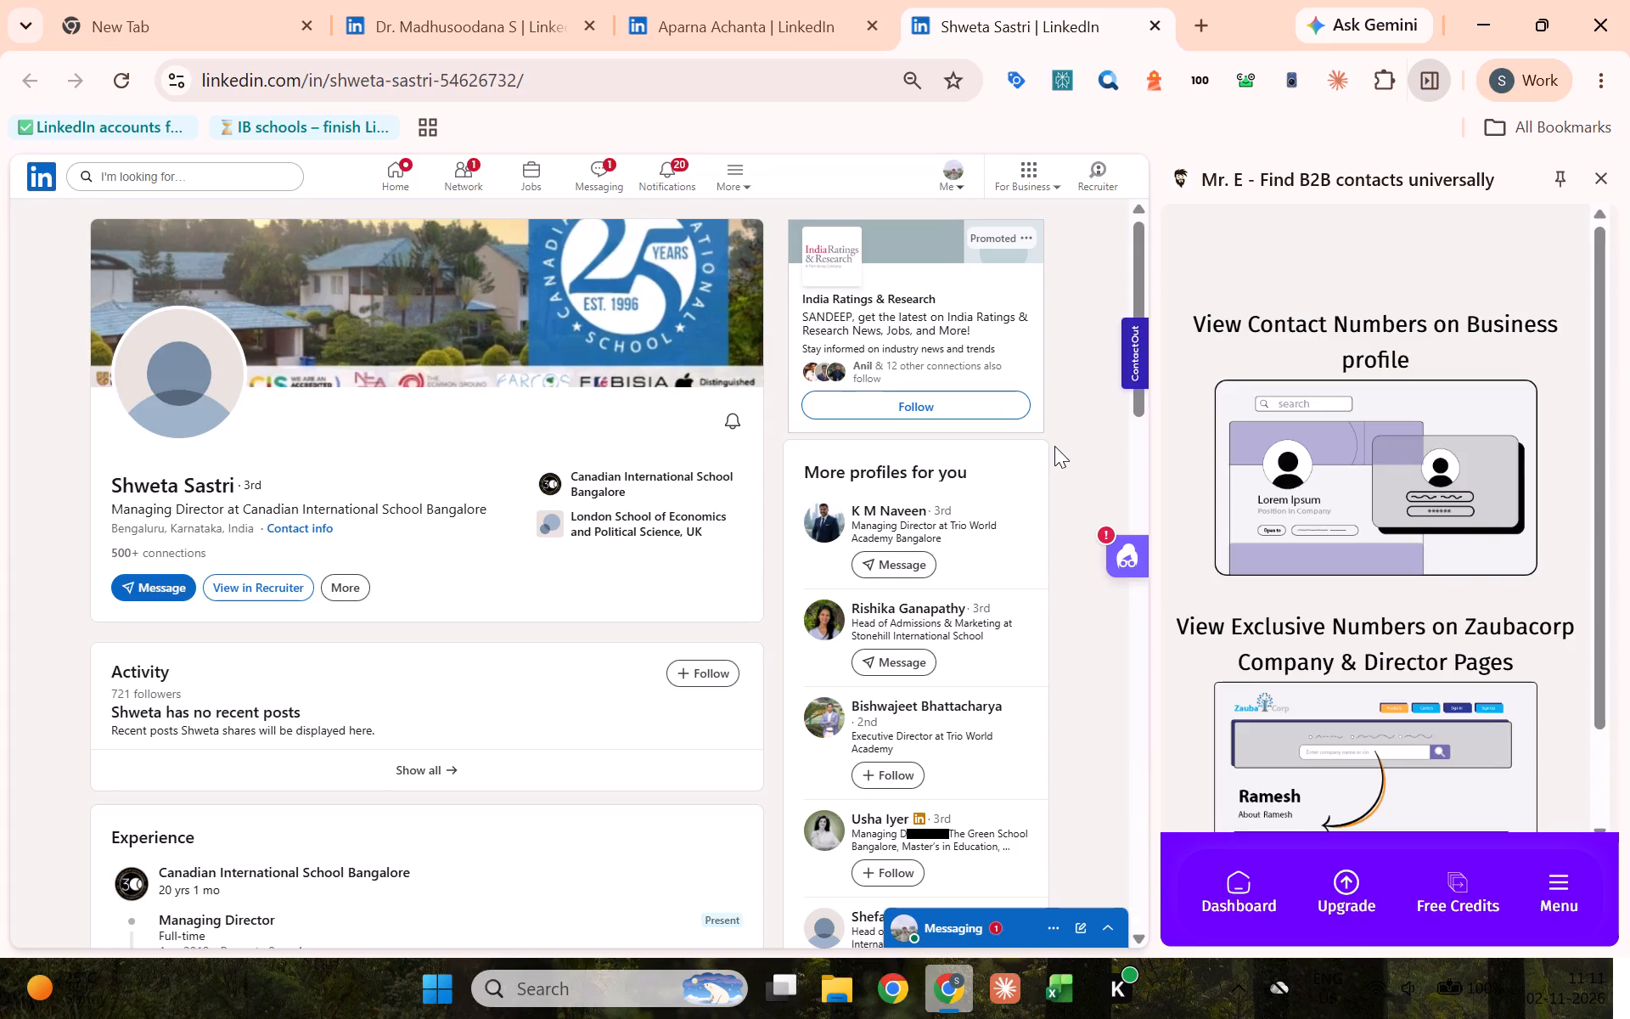
{"action": "scroll", "coordinate": [1080, 475], "scroll_direction": "down", "scroll_amount": 1}
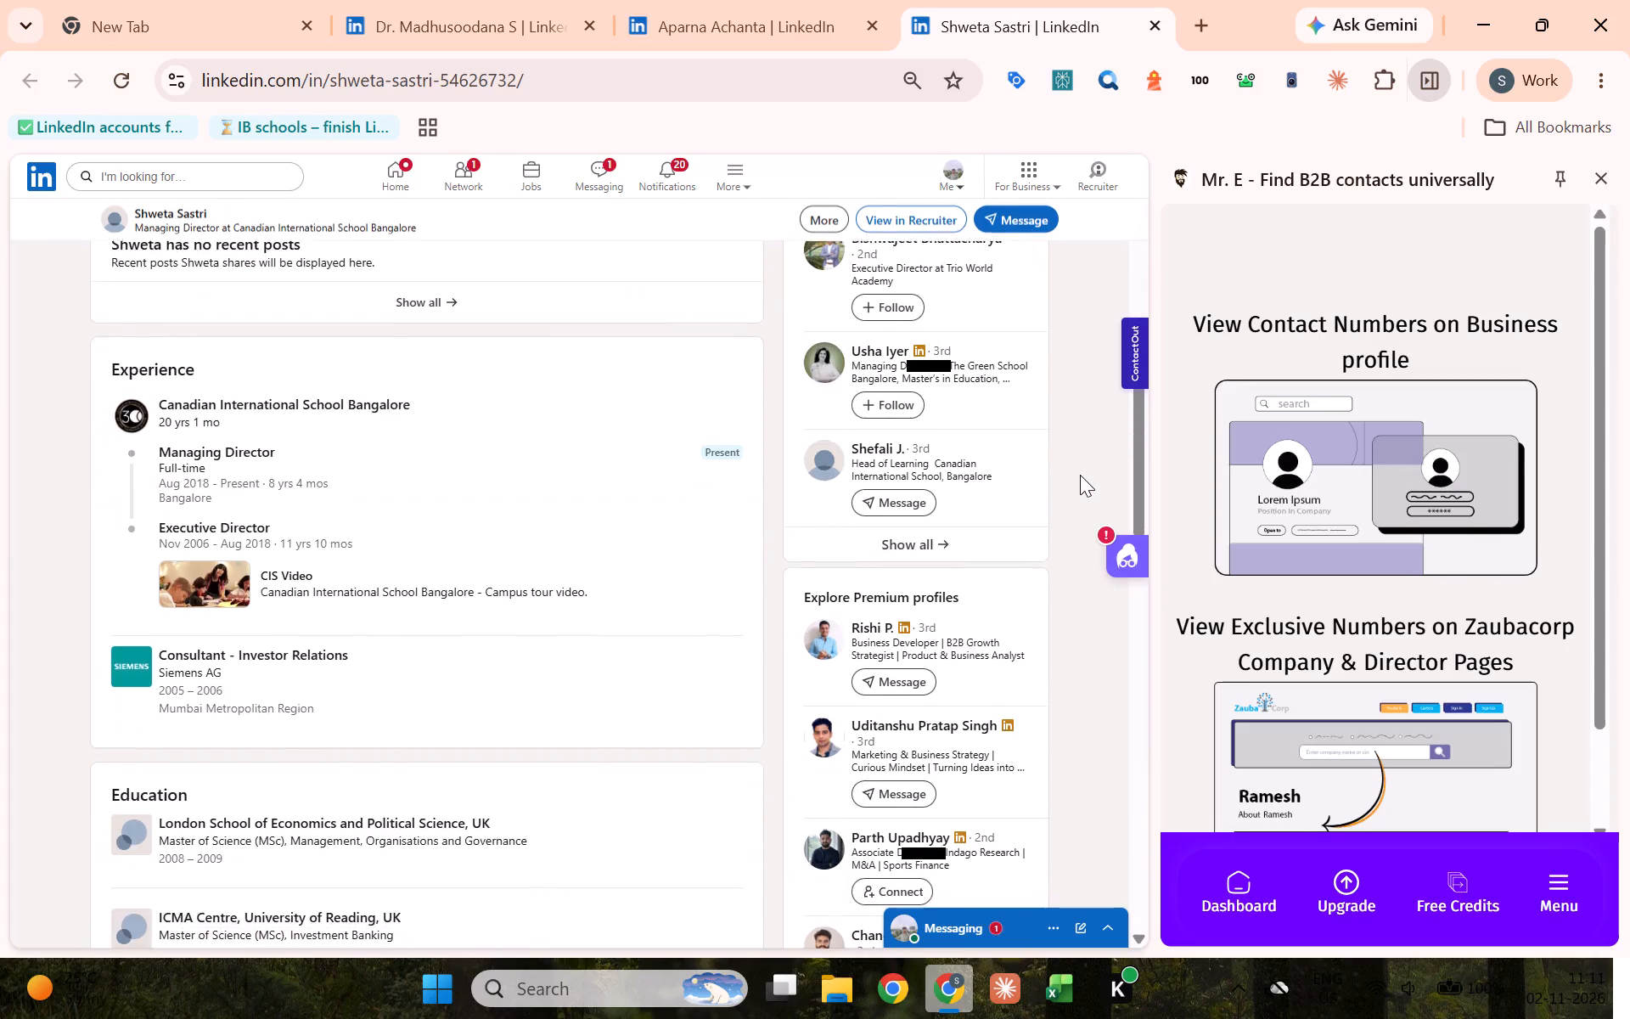
{"action": "scroll", "coordinate": [1080, 475], "scroll_direction": "down", "scroll_amount": 1}
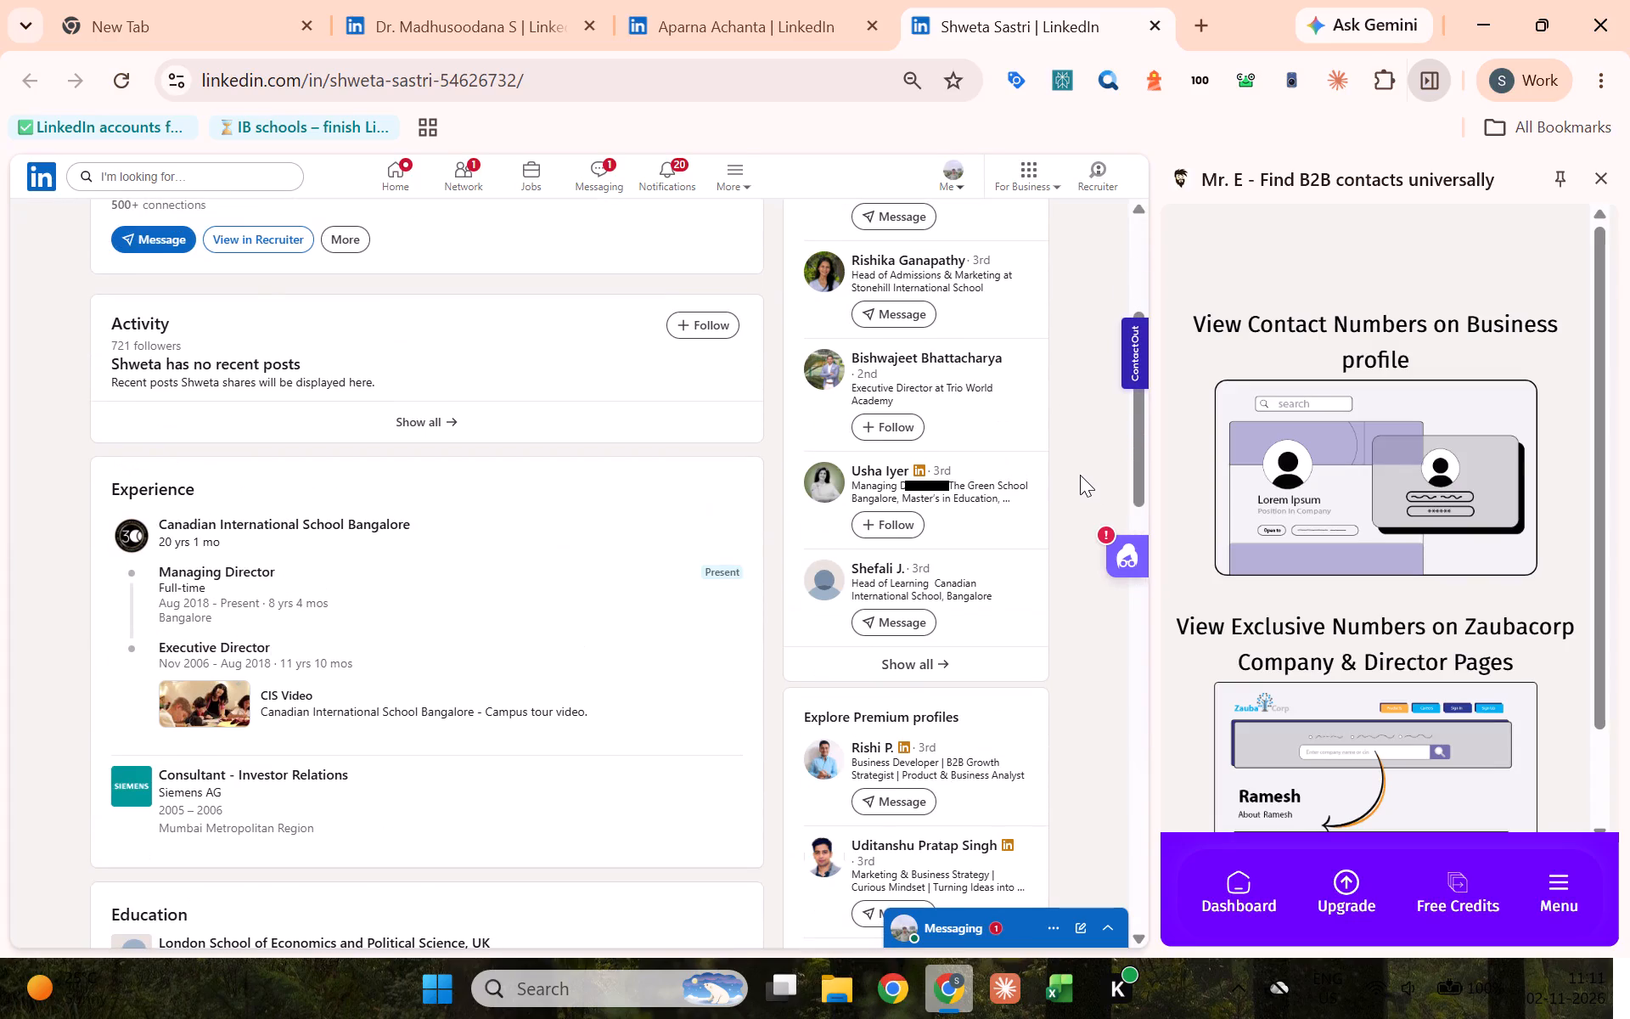
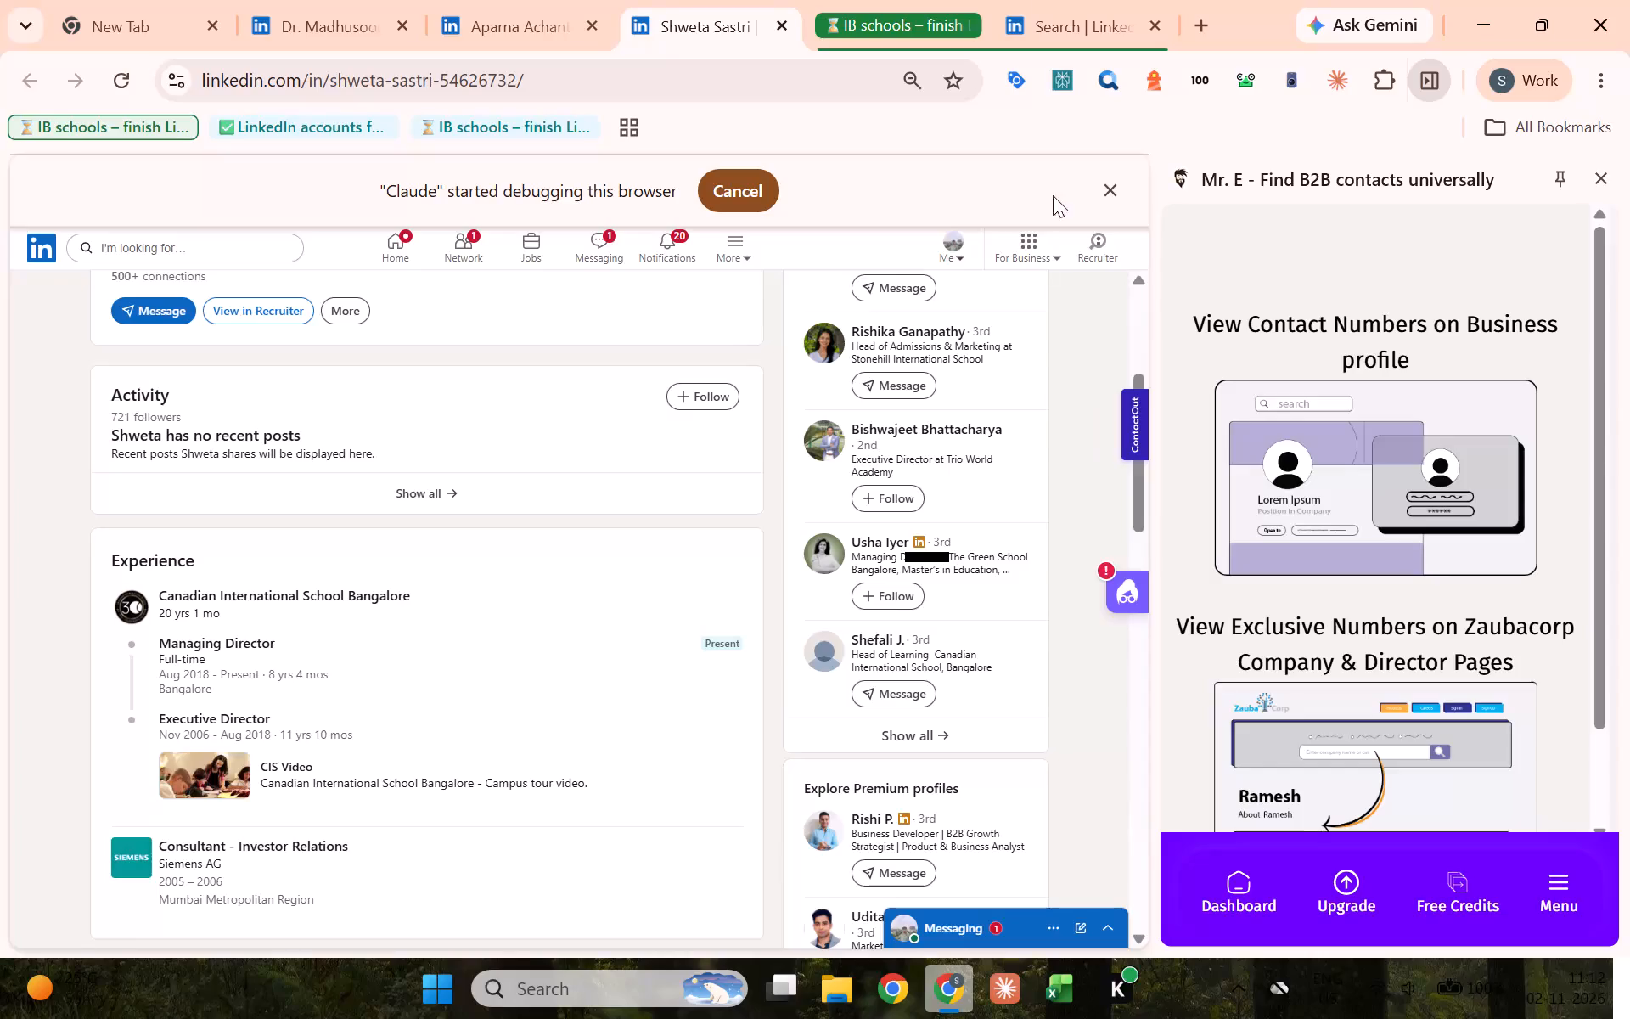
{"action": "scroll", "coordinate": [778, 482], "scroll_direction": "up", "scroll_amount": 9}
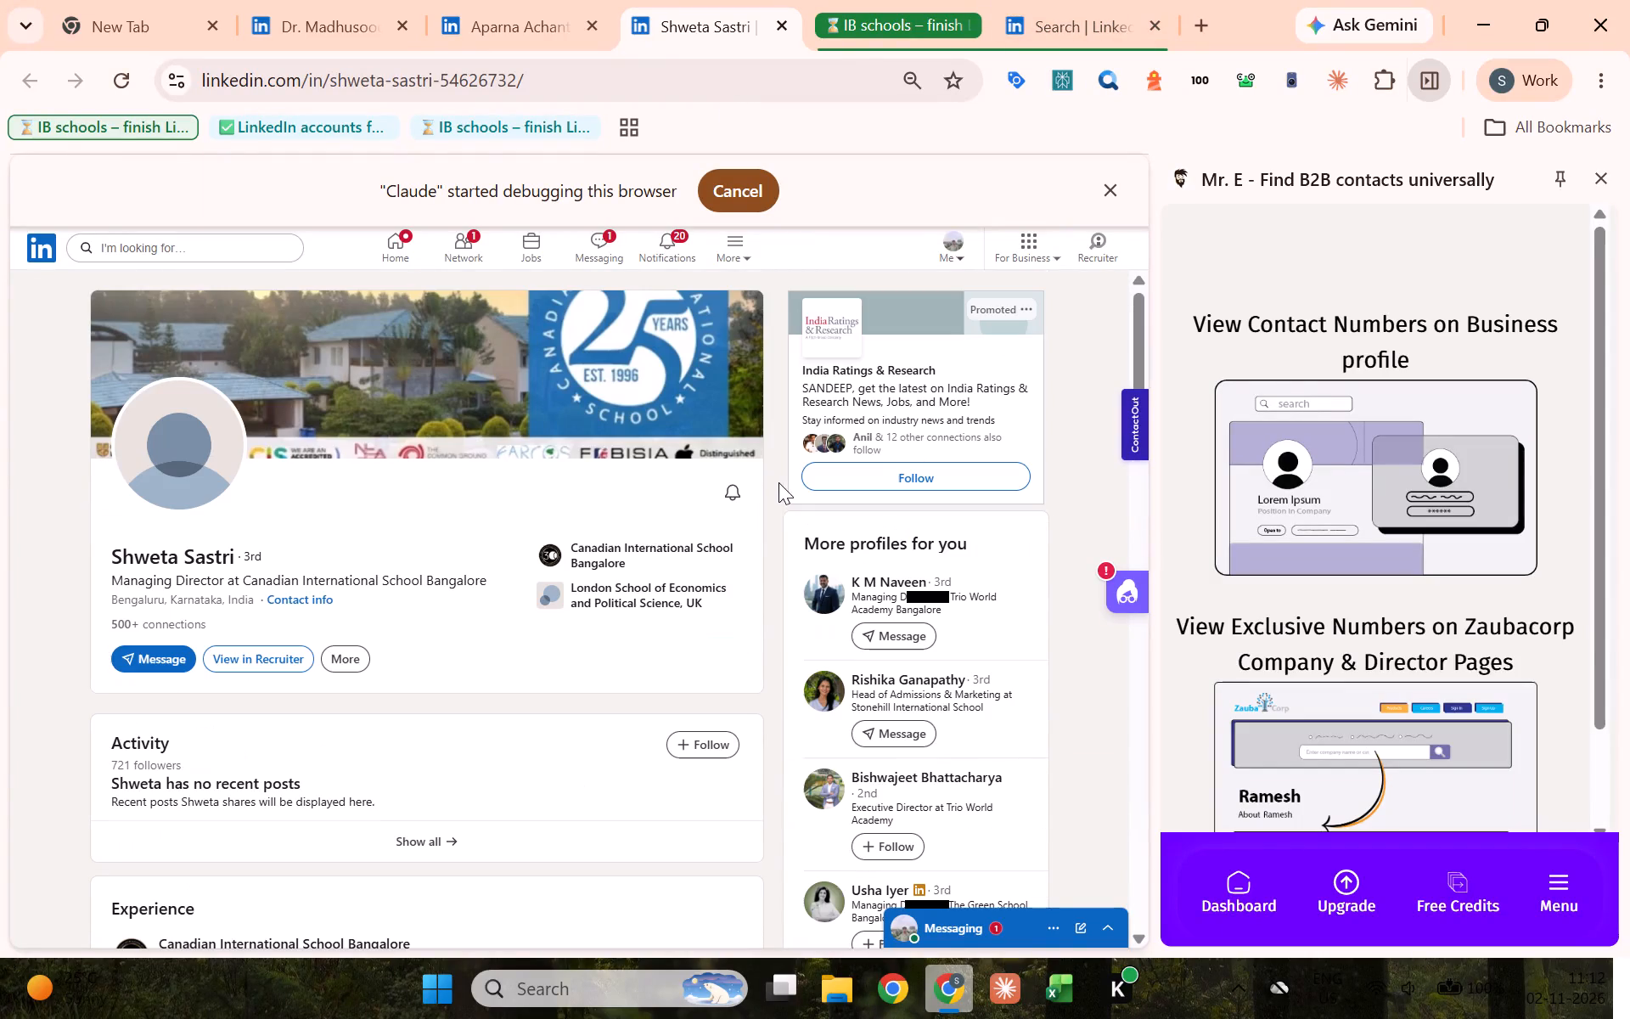
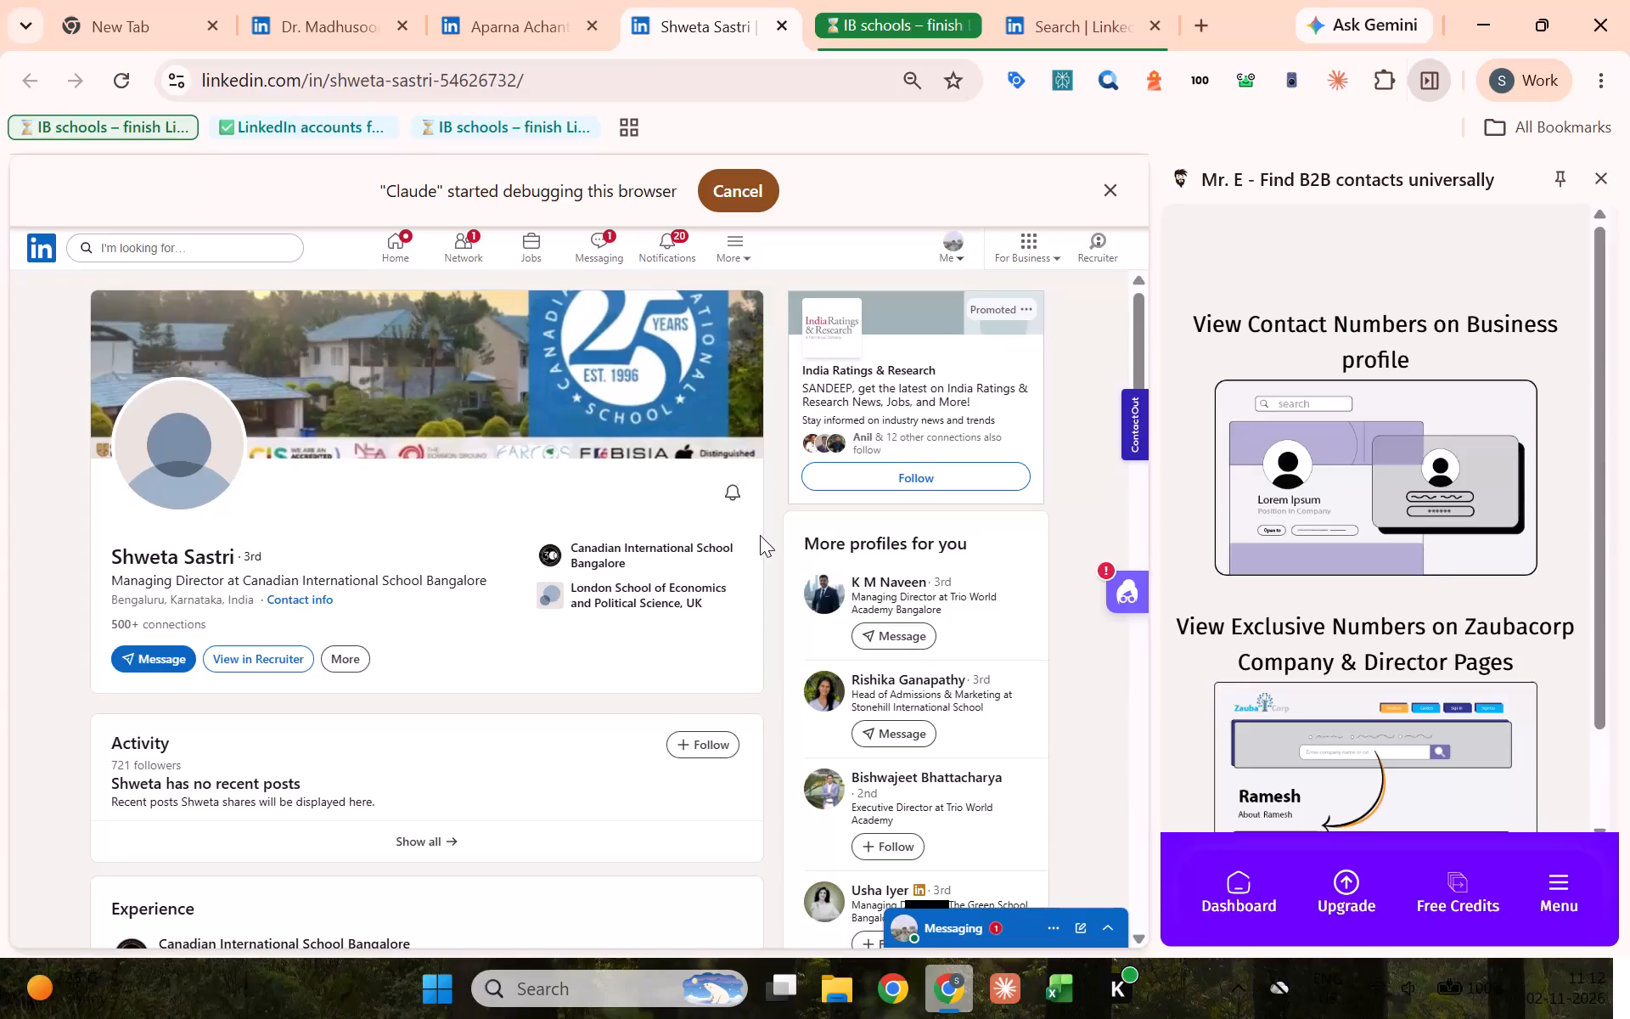
Review the experience and background sections on the LinkedIn profile of Canadian International School Bangalore's managing director.
{"action": "scroll", "coordinate": [760, 535], "scroll_direction": "down", "scroll_amount": 2}
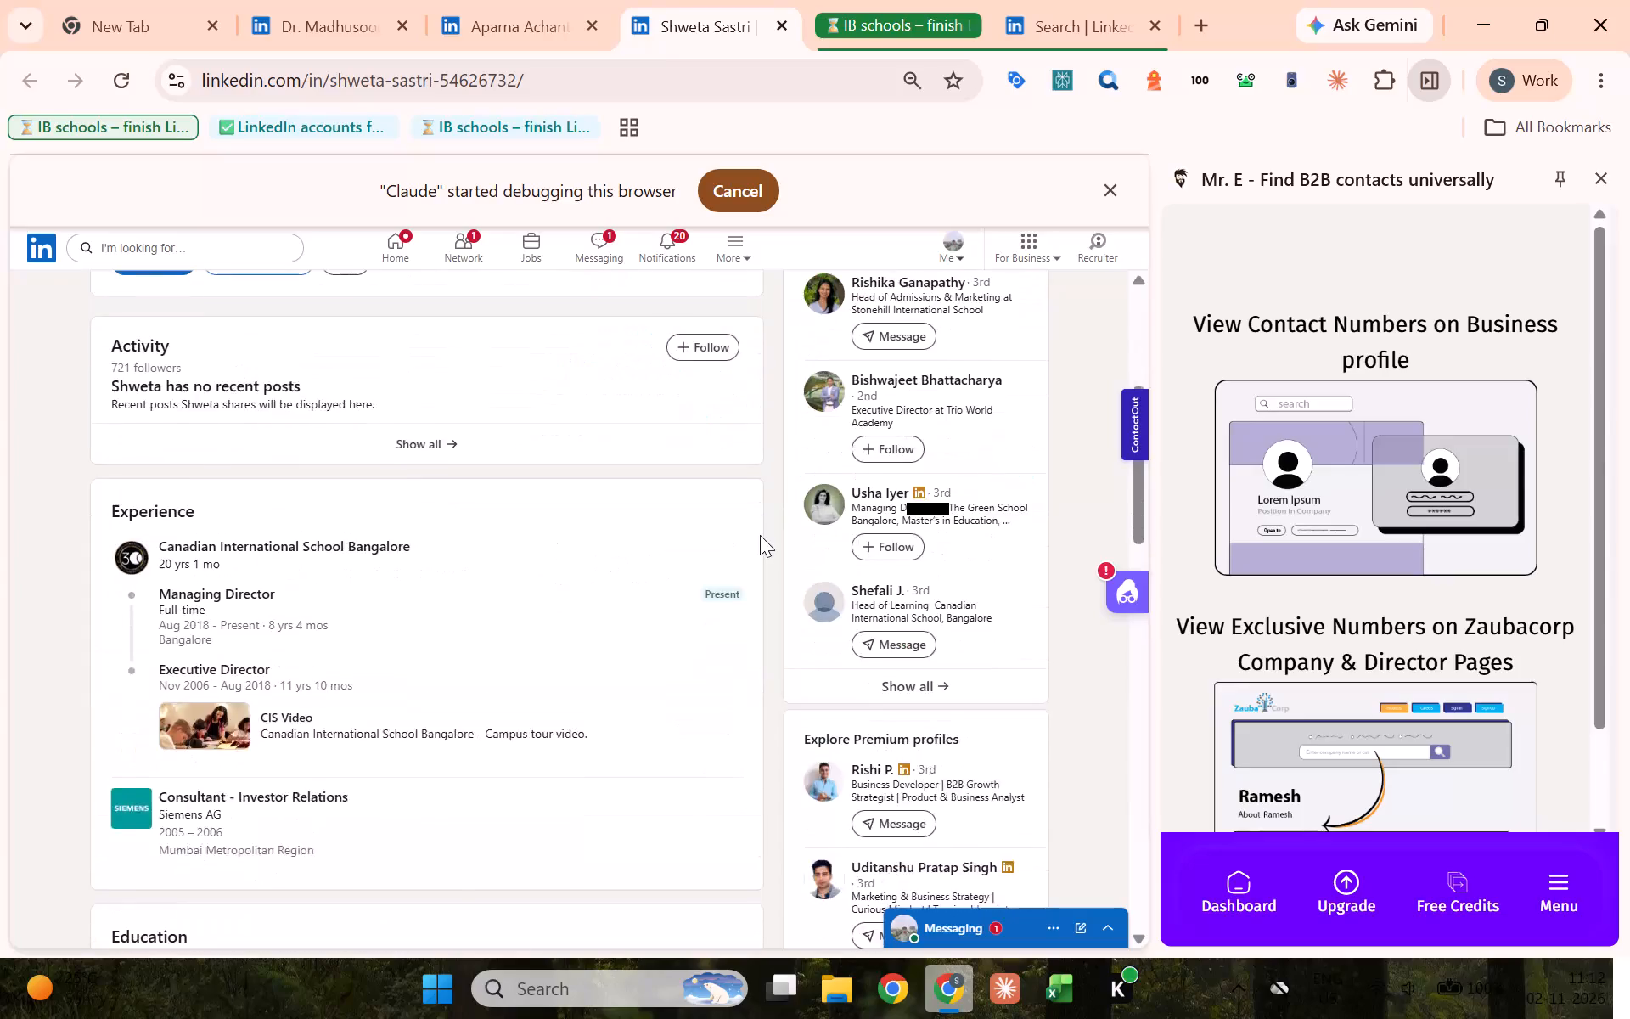
{"action": "scroll", "coordinate": [760, 535], "scroll_direction": "down", "scroll_amount": 5}
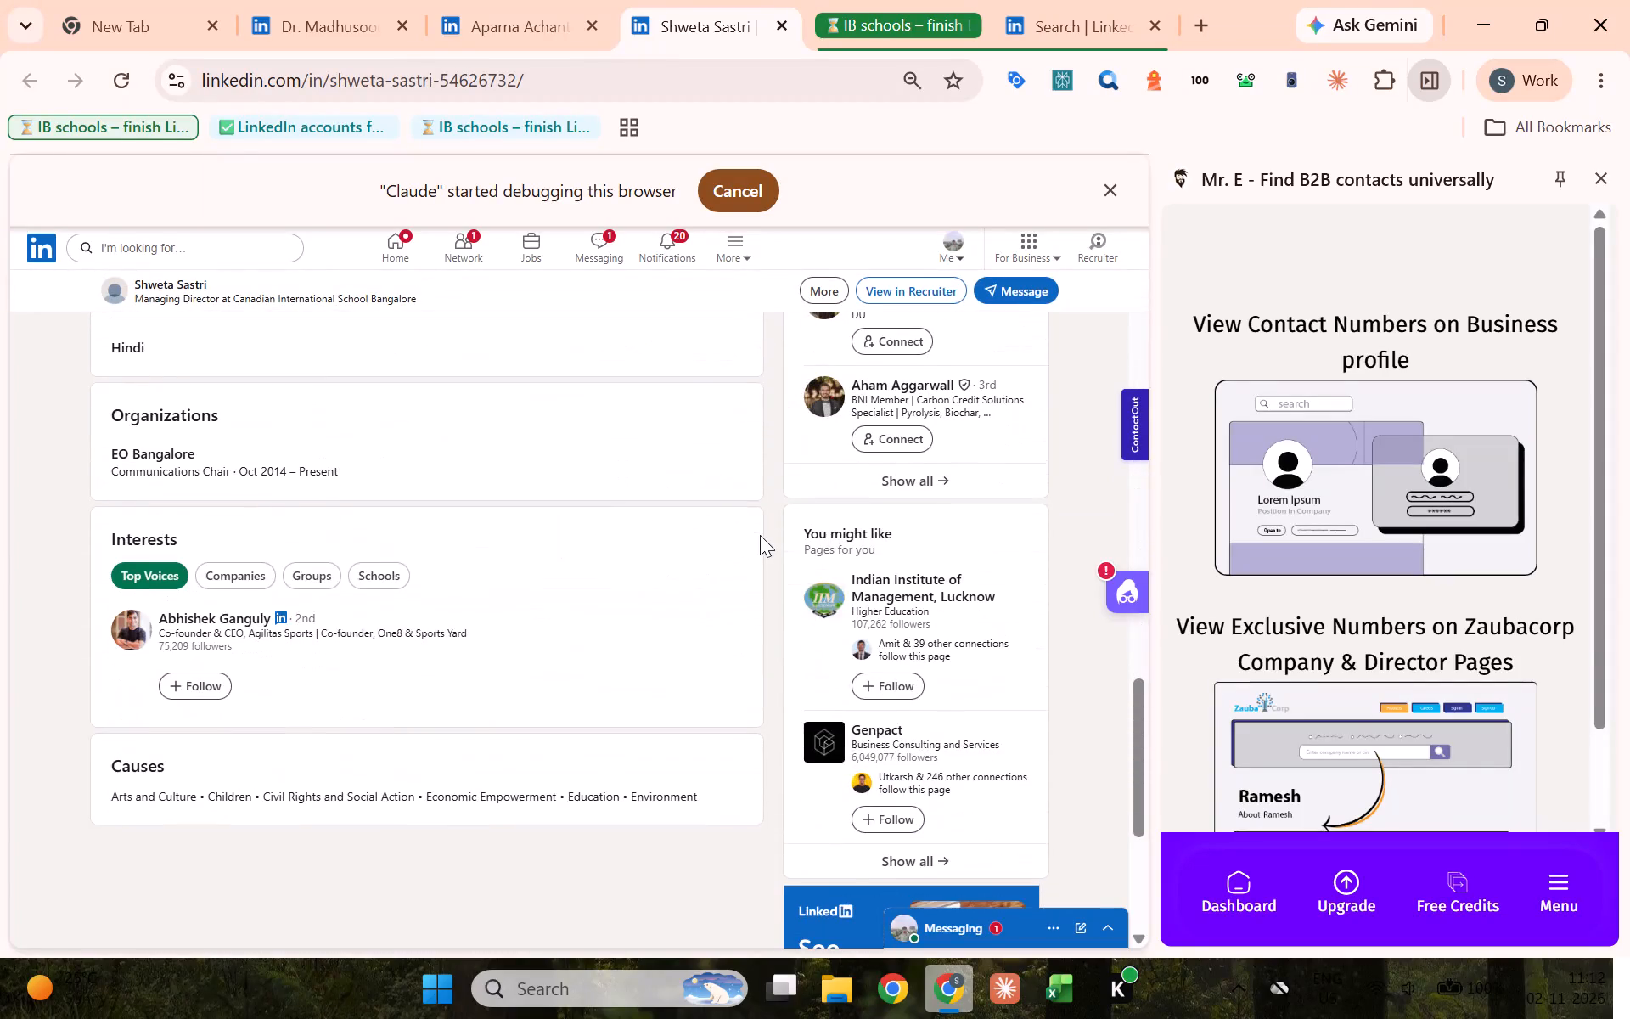
{"action": "scroll", "coordinate": [773, 539], "scroll_direction": "down", "scroll_amount": 2}
{"action": "scroll", "coordinate": [773, 539], "scroll_direction": "up", "scroll_amount": 15}
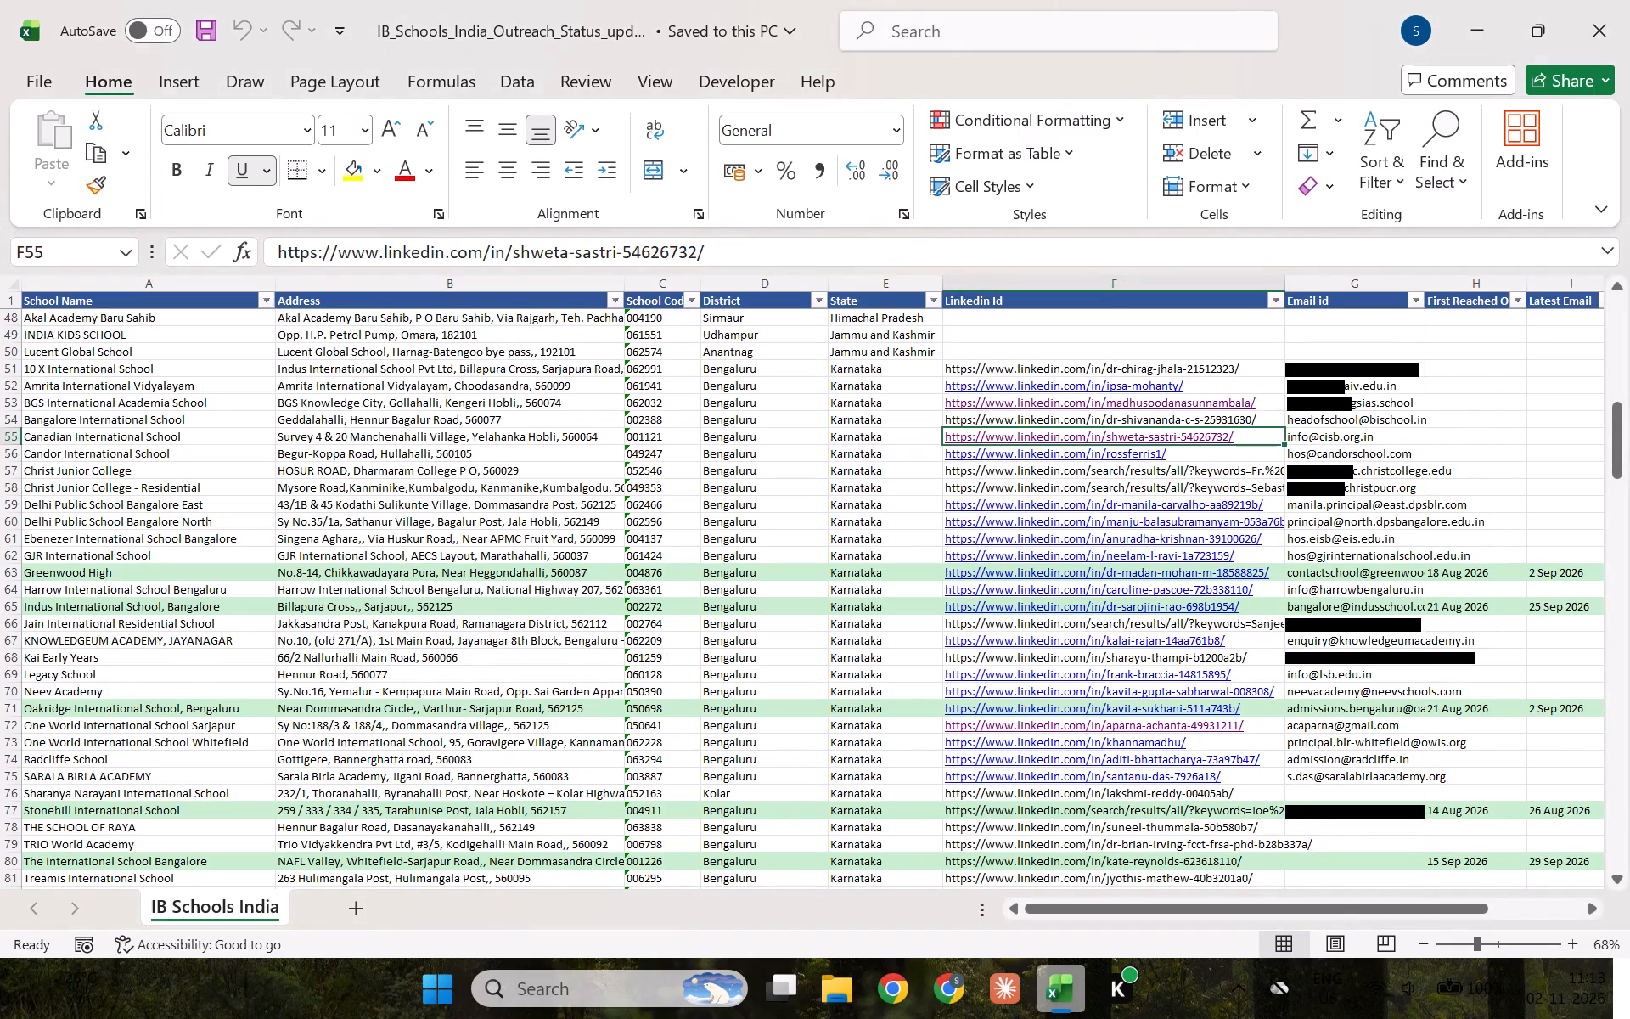
Open the LinkedIn search link from the Christ Junior College row (57) of the workbook in the browser and look through its results.
{"action": "scroll", "coordinate": [683, 543], "scroll_direction": "down", "scroll_amount": 1}
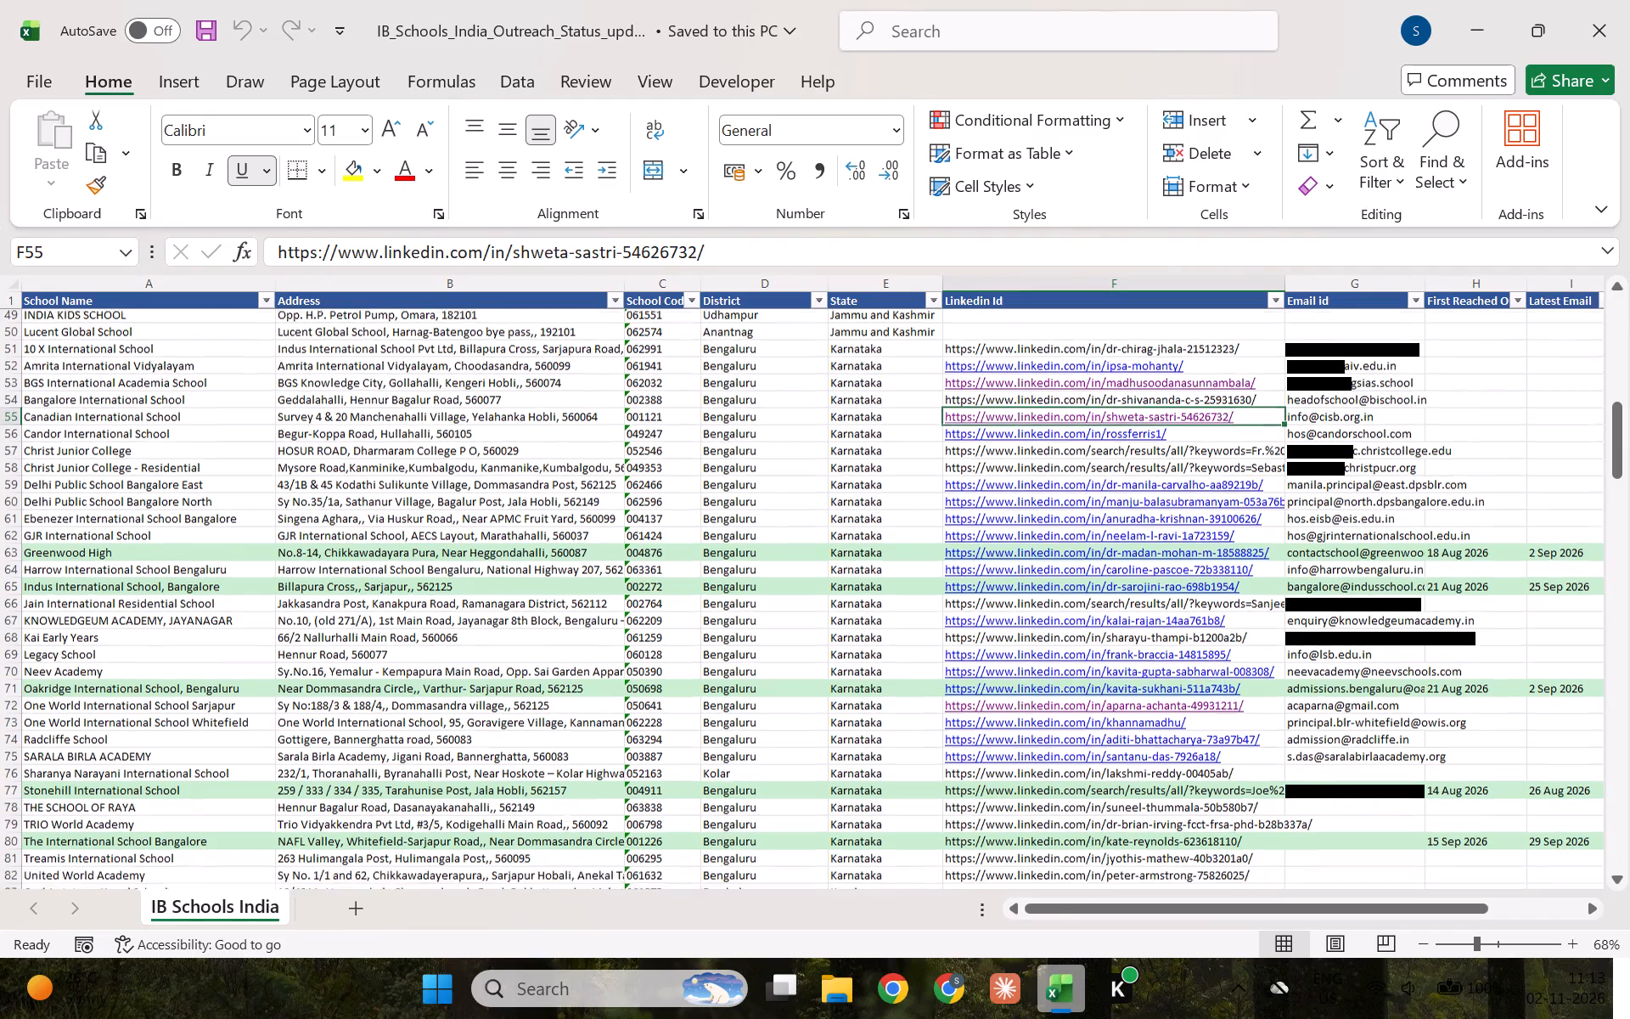
{"action": "scroll", "coordinate": [683, 543], "scroll_direction": "down", "scroll_amount": 1}
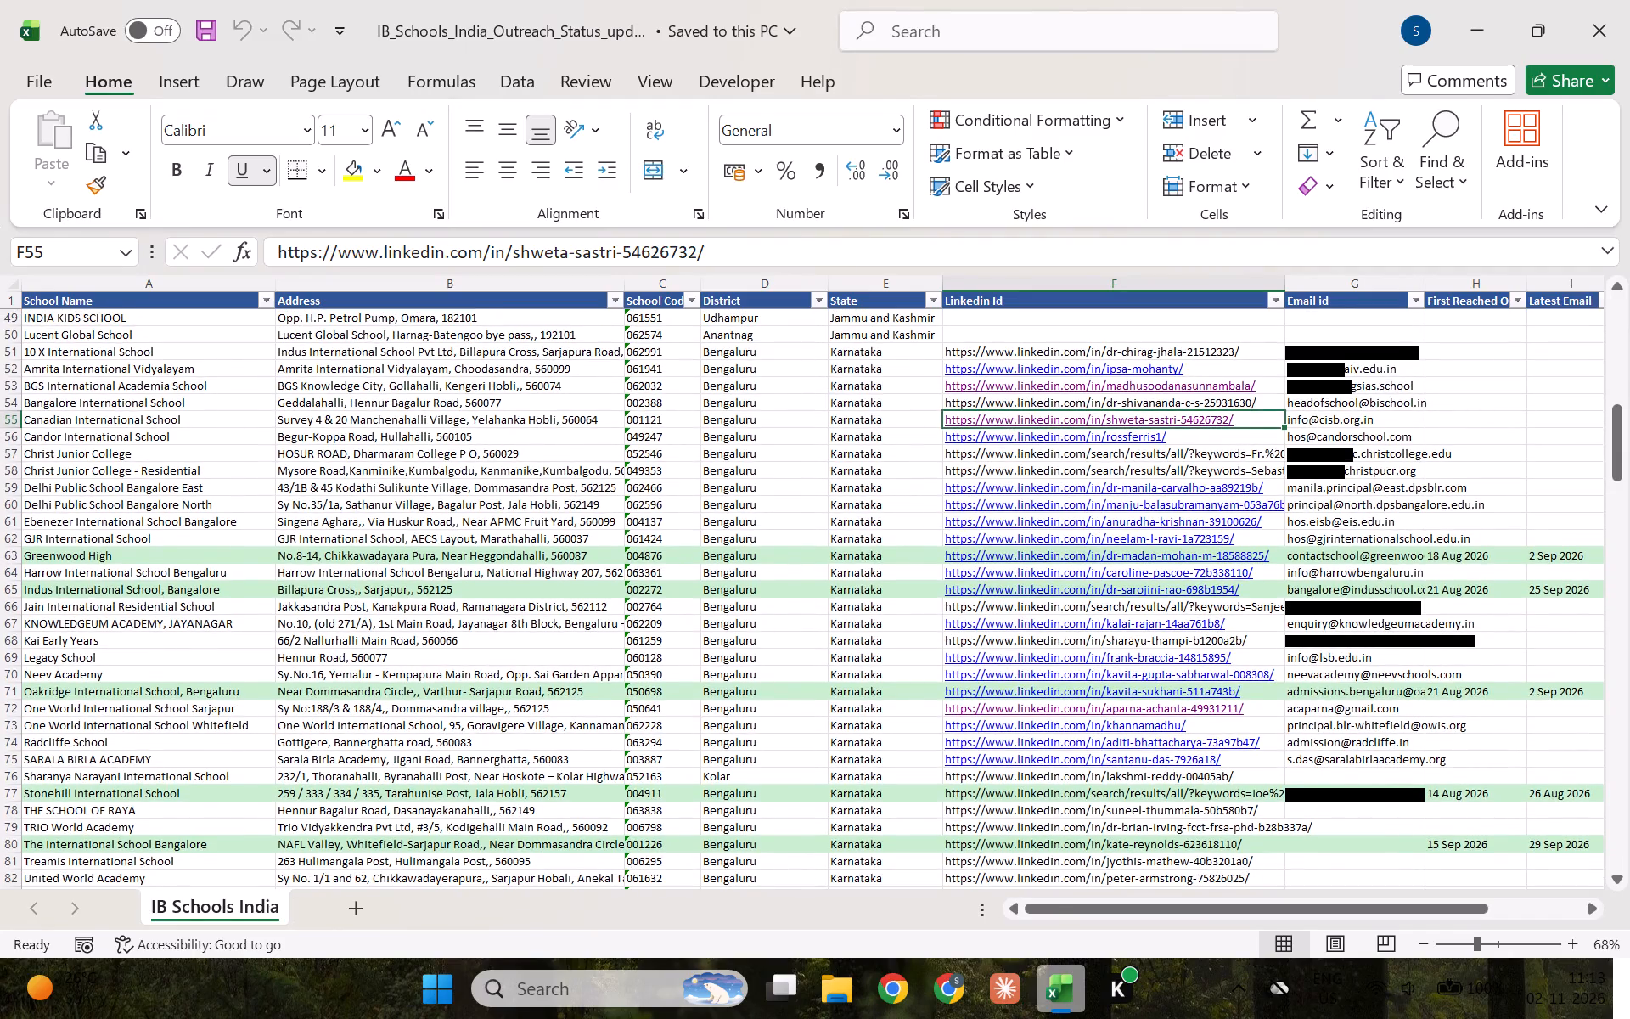
{"action": "left_click", "coordinate": [1068, 455]}
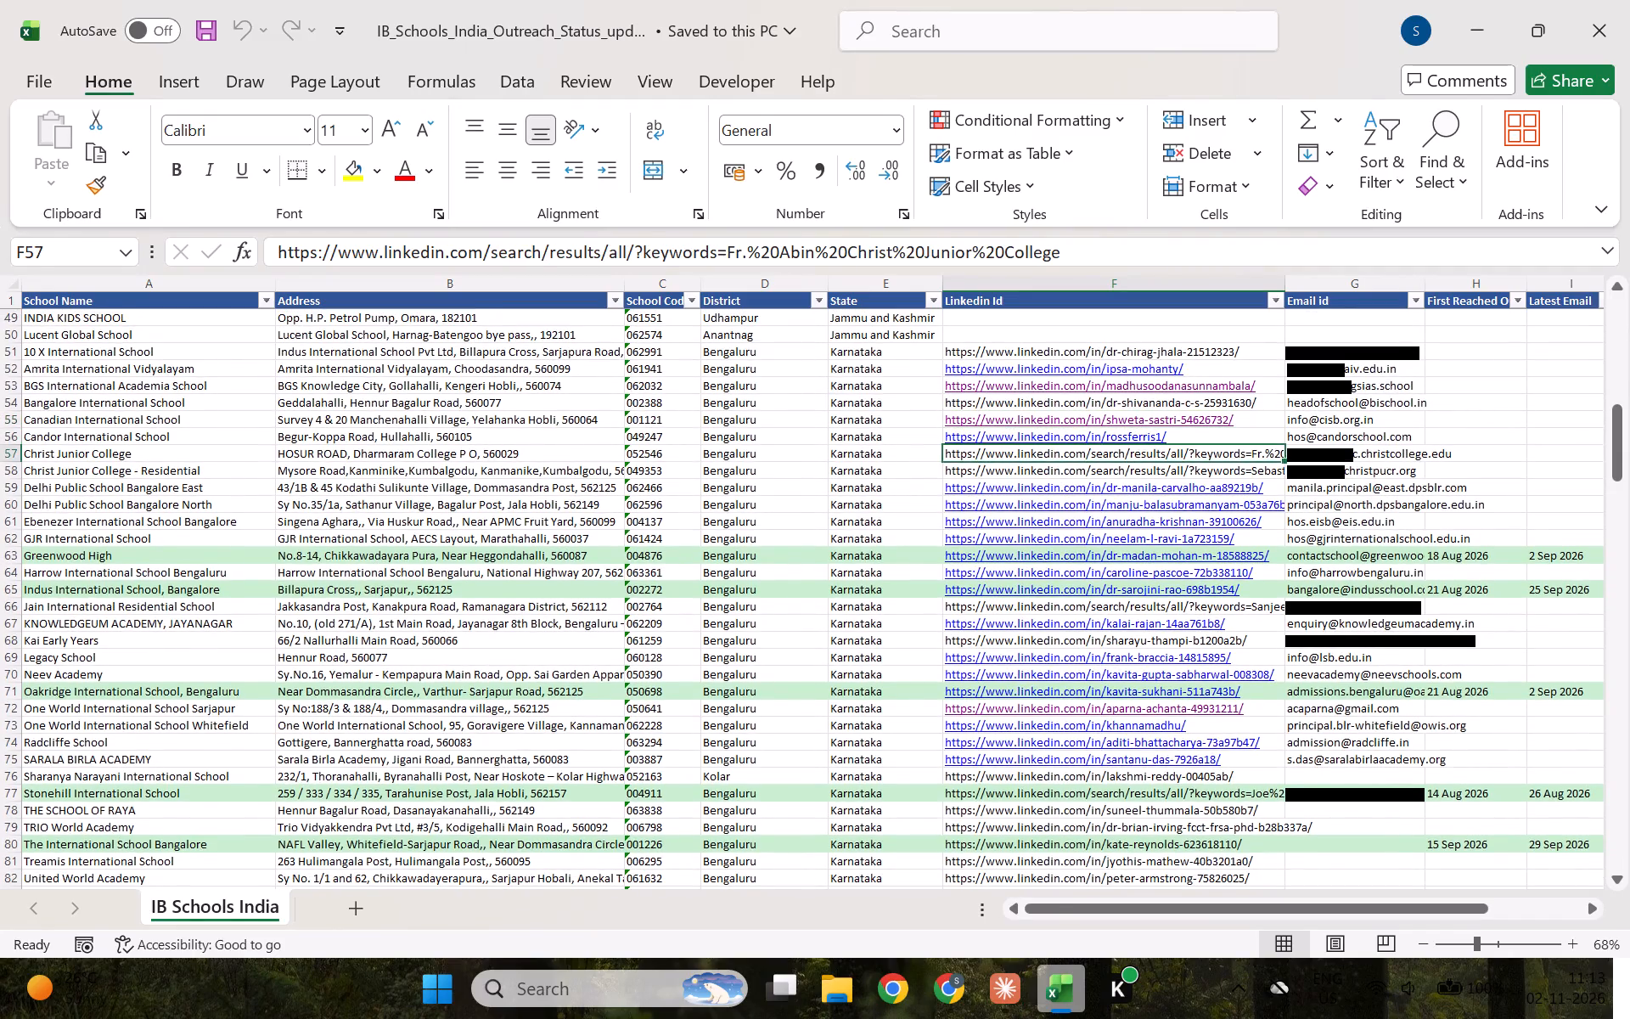
{"action": "key", "text": "ctrl+c"}
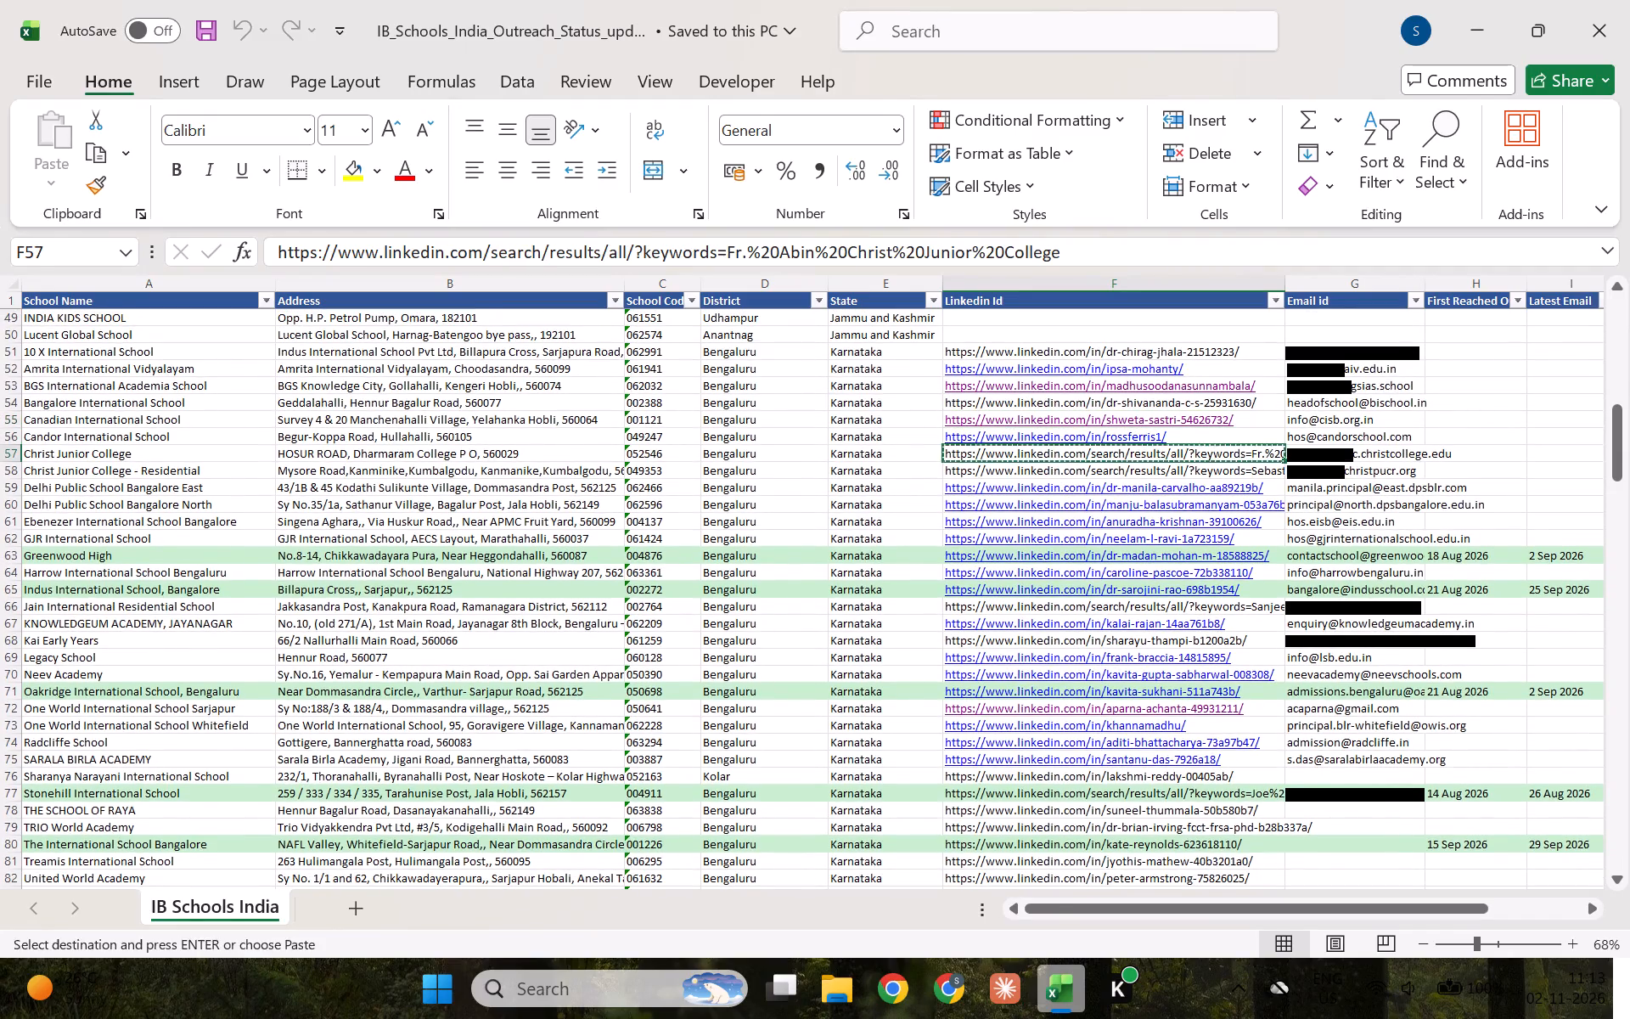
{"action": "key", "text": "alt+Tab"}
{"action": "key", "text": "alt+Tab"}
{"action": "key", "text": "alt+Tab"}
{"action": "key", "text": "alt+Tab"}
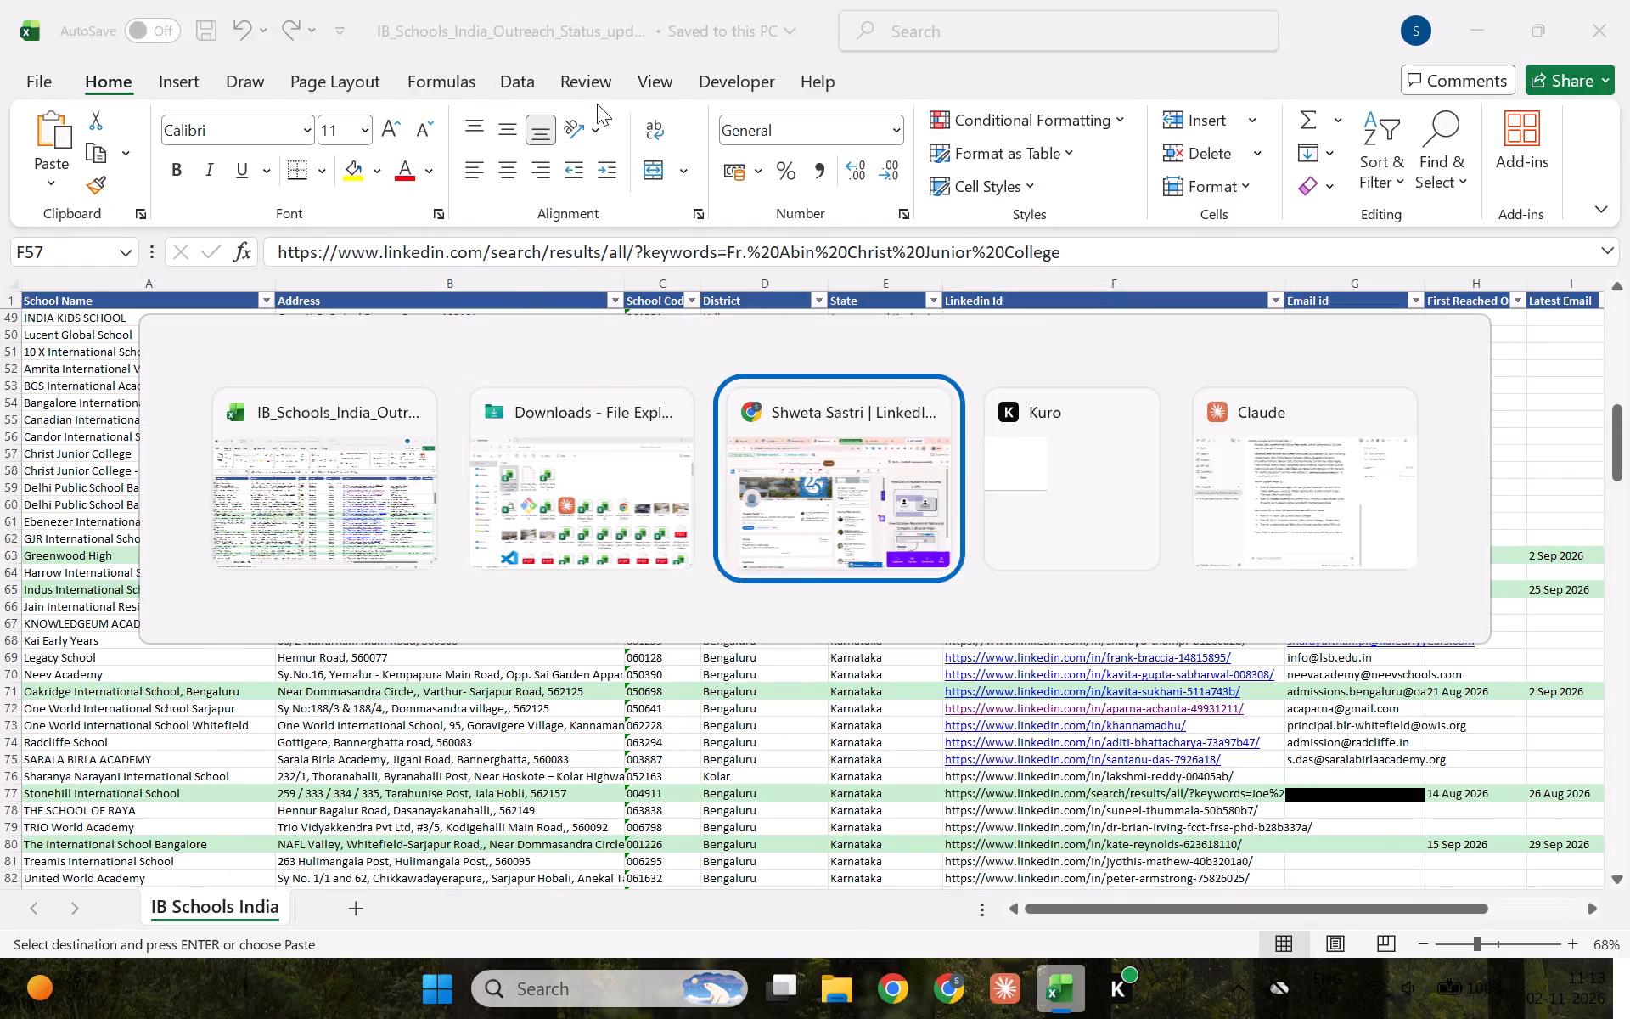
{"action": "left_click", "coordinate": [447, 93]}
{"action": "key", "text": "ctrl+v"}
{"action": "key", "text": "Return"}
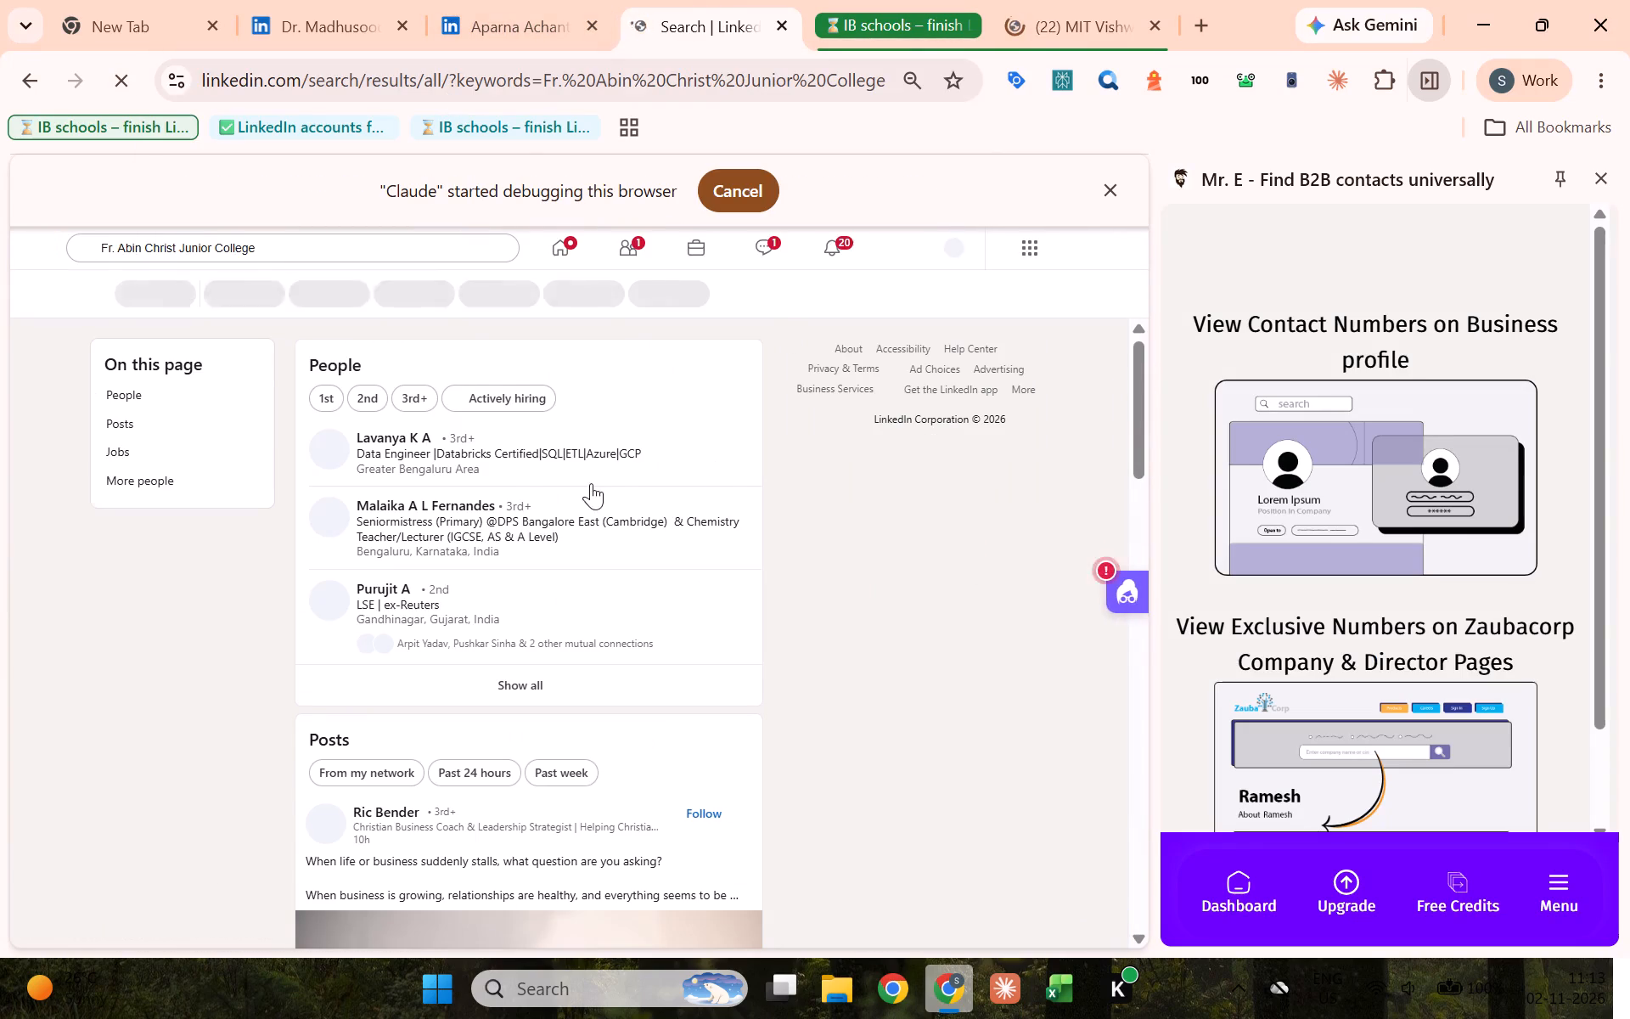
{"action": "key", "text": "alt+Tab"}
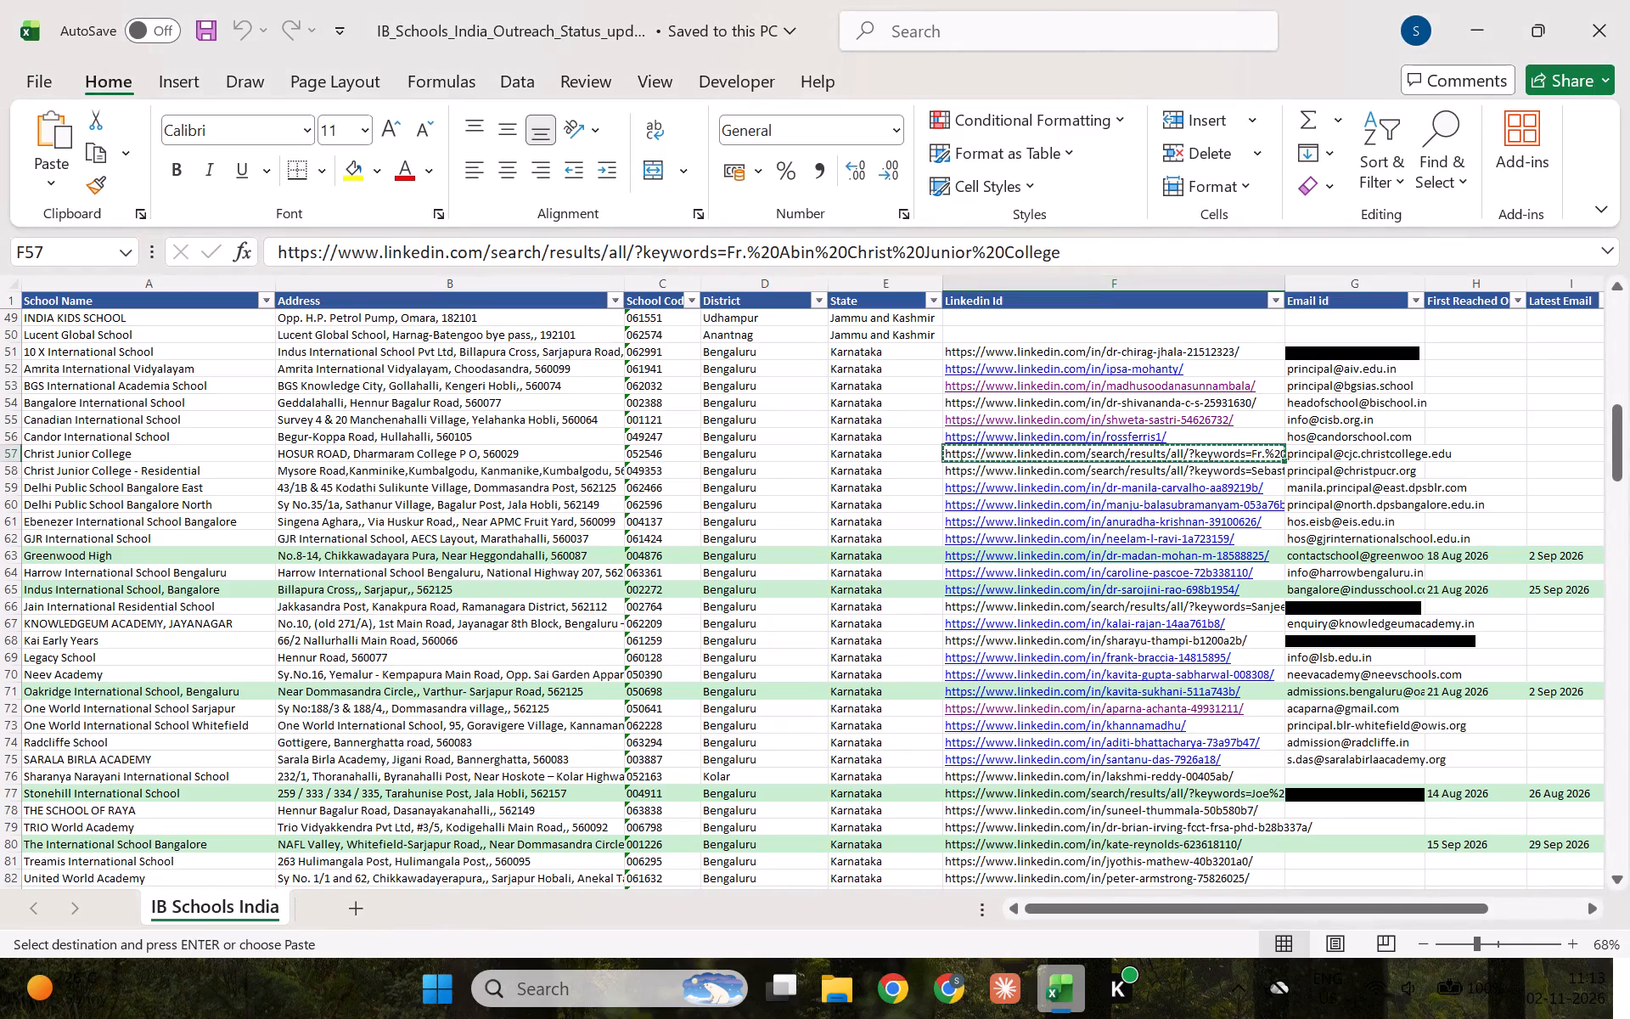
{"action": "key", "text": "alt+Tab"}
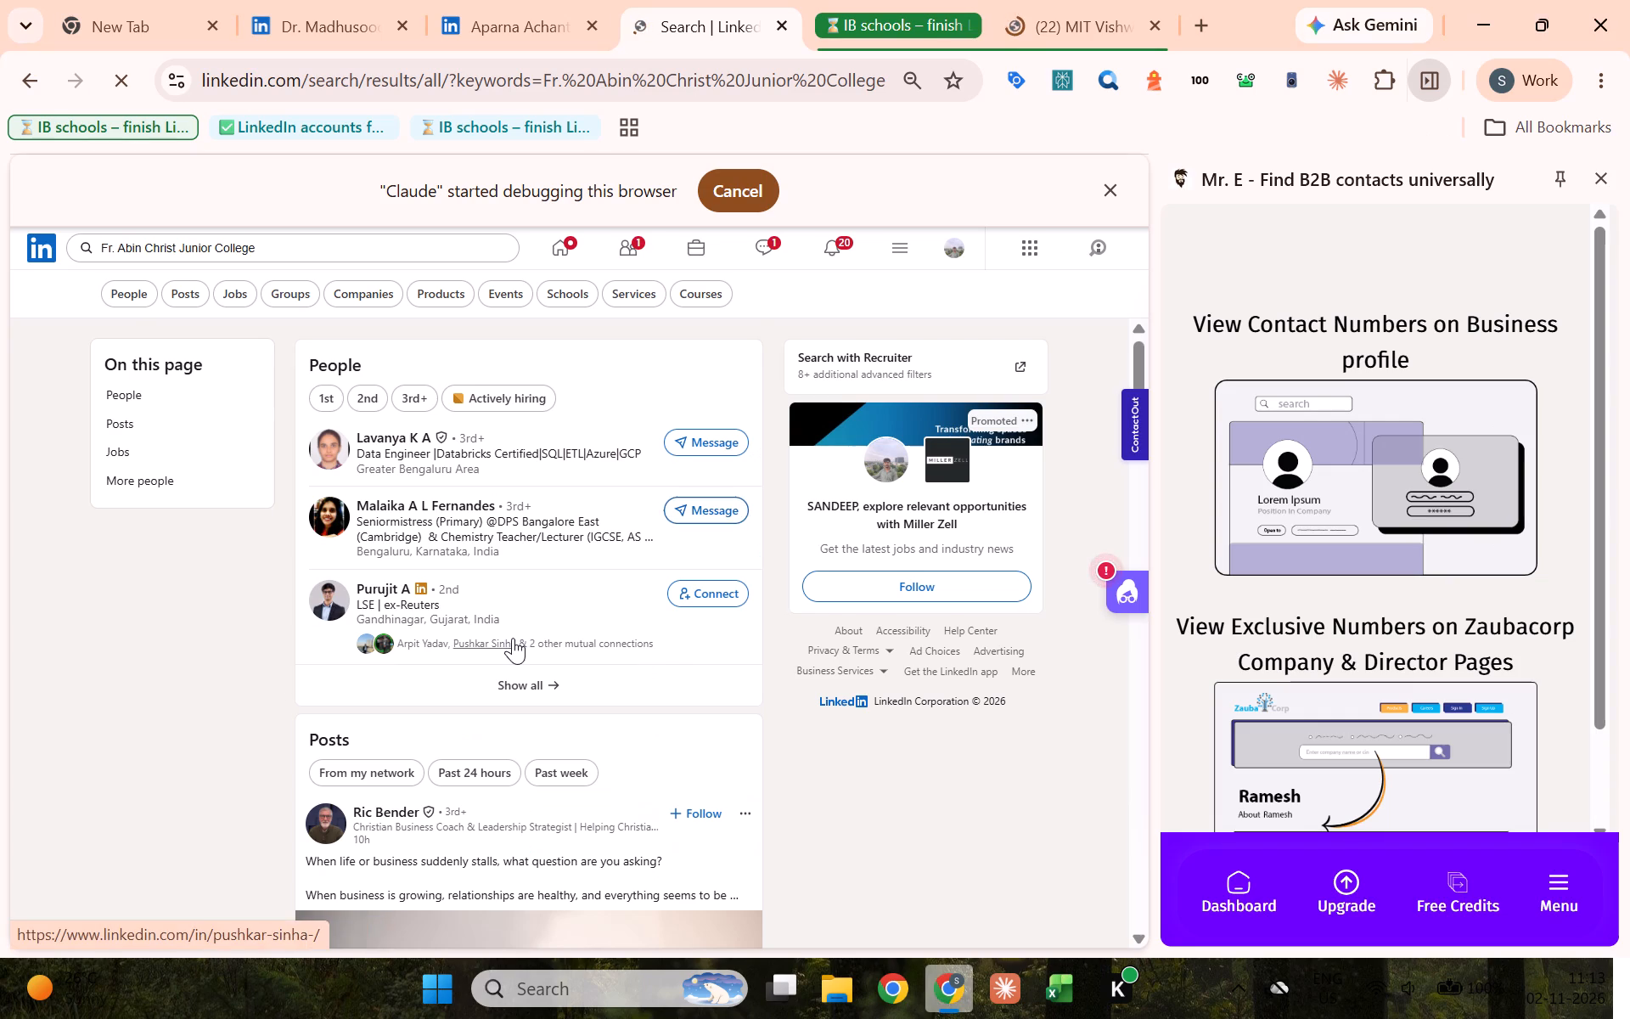
{"action": "scroll", "coordinate": [513, 638], "scroll_direction": "down", "scroll_amount": 1}
Compare the Christ Junior College row (57) in the Excel workbook with the LinkedIn people and post search results in the browser.
{"action": "key", "text": "alt+Tab"}
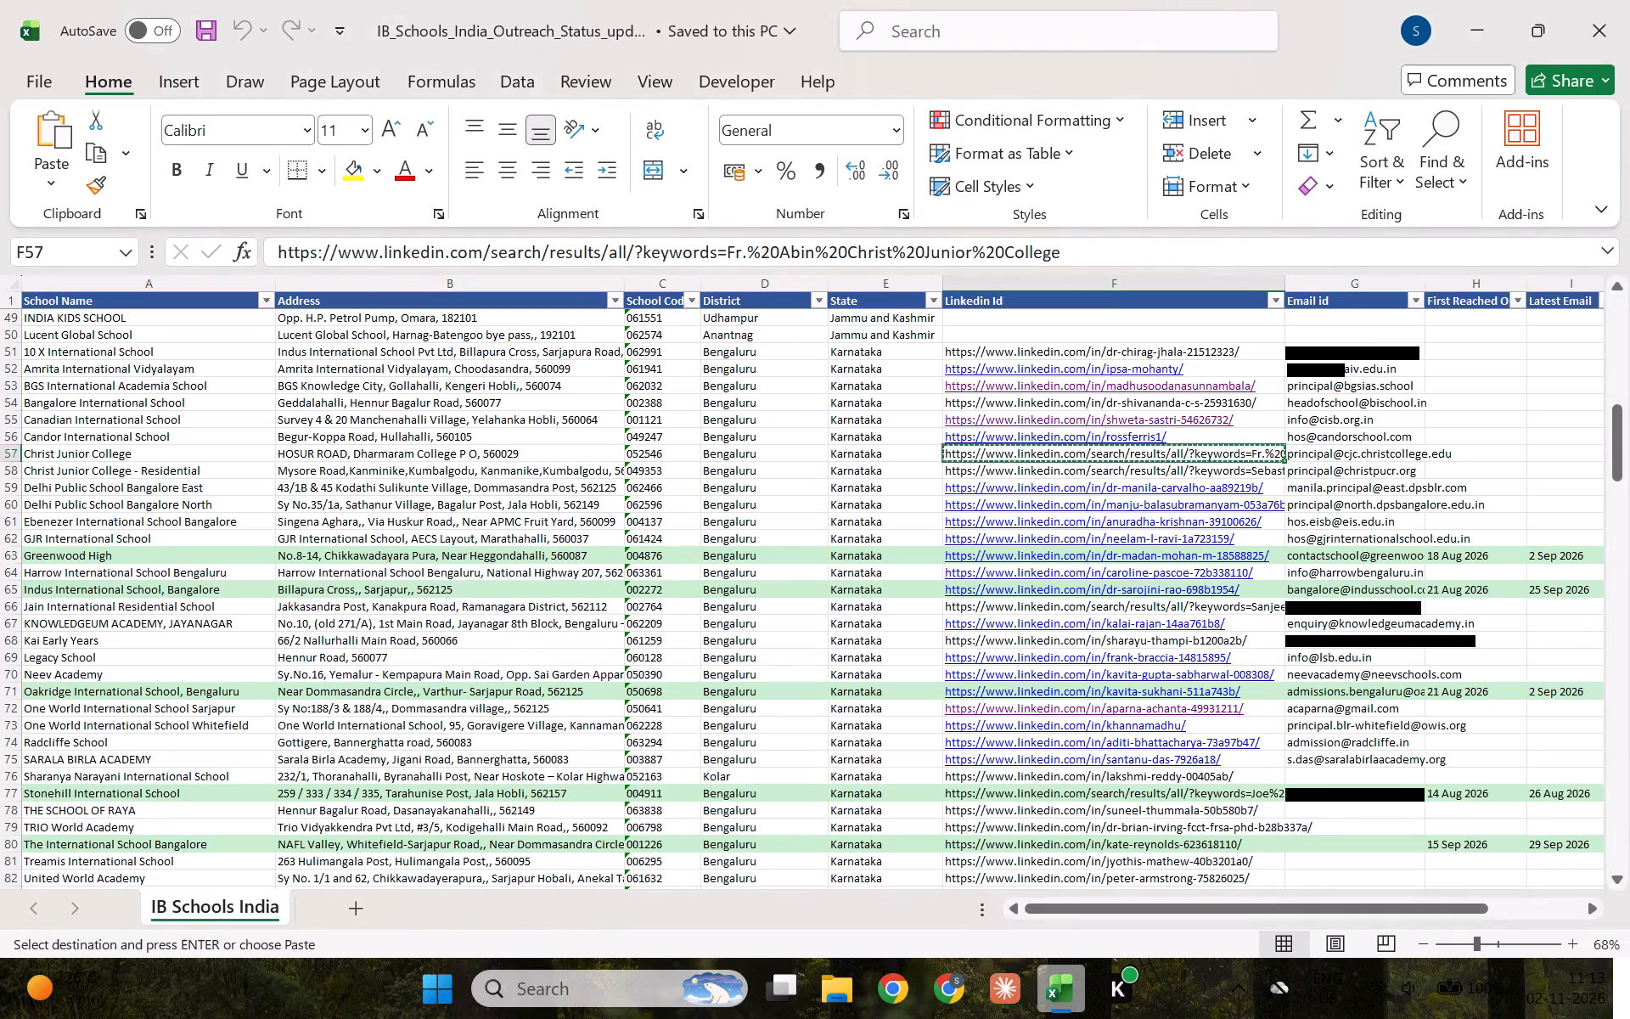
{"action": "key", "text": "alt+Tab"}
{"action": "scroll", "coordinate": [709, 634], "scroll_direction": "down", "scroll_amount": 2}
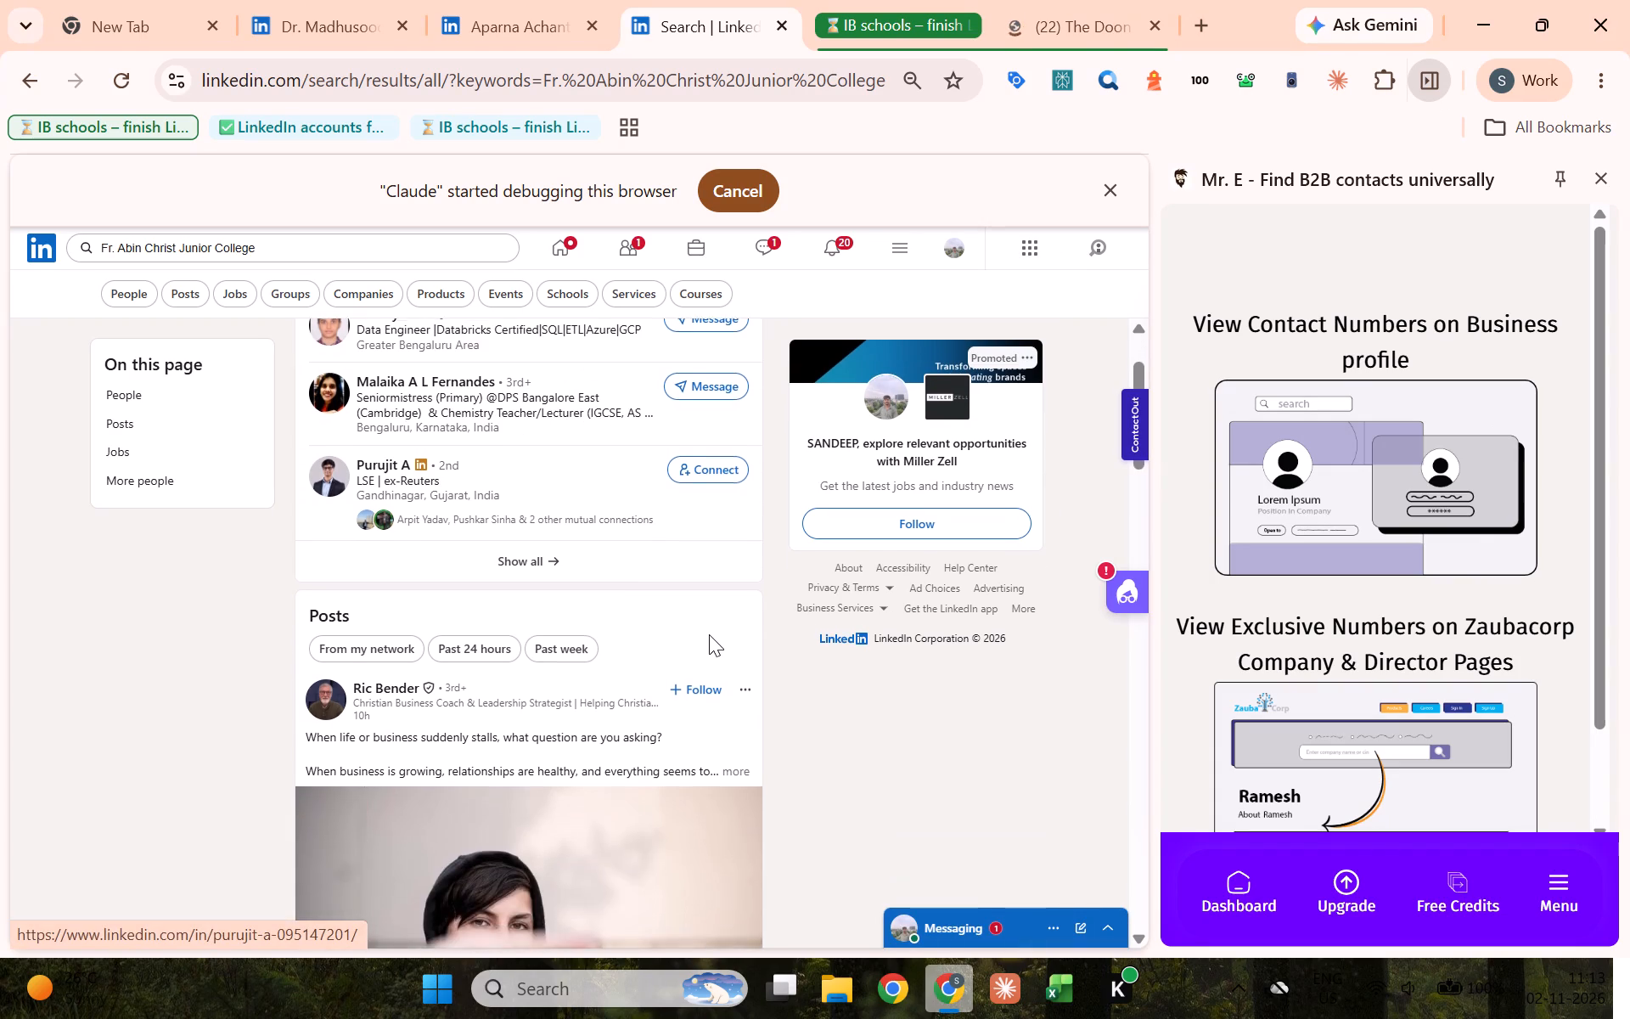
{"action": "scroll", "coordinate": [709, 634], "scroll_direction": "down", "scroll_amount": 3}
Open the LinkedIn profile link from the workbook's Delhi Public School Bangalore East row (59) and check the profile against that row.
{"action": "key", "text": "alt+Tab"}
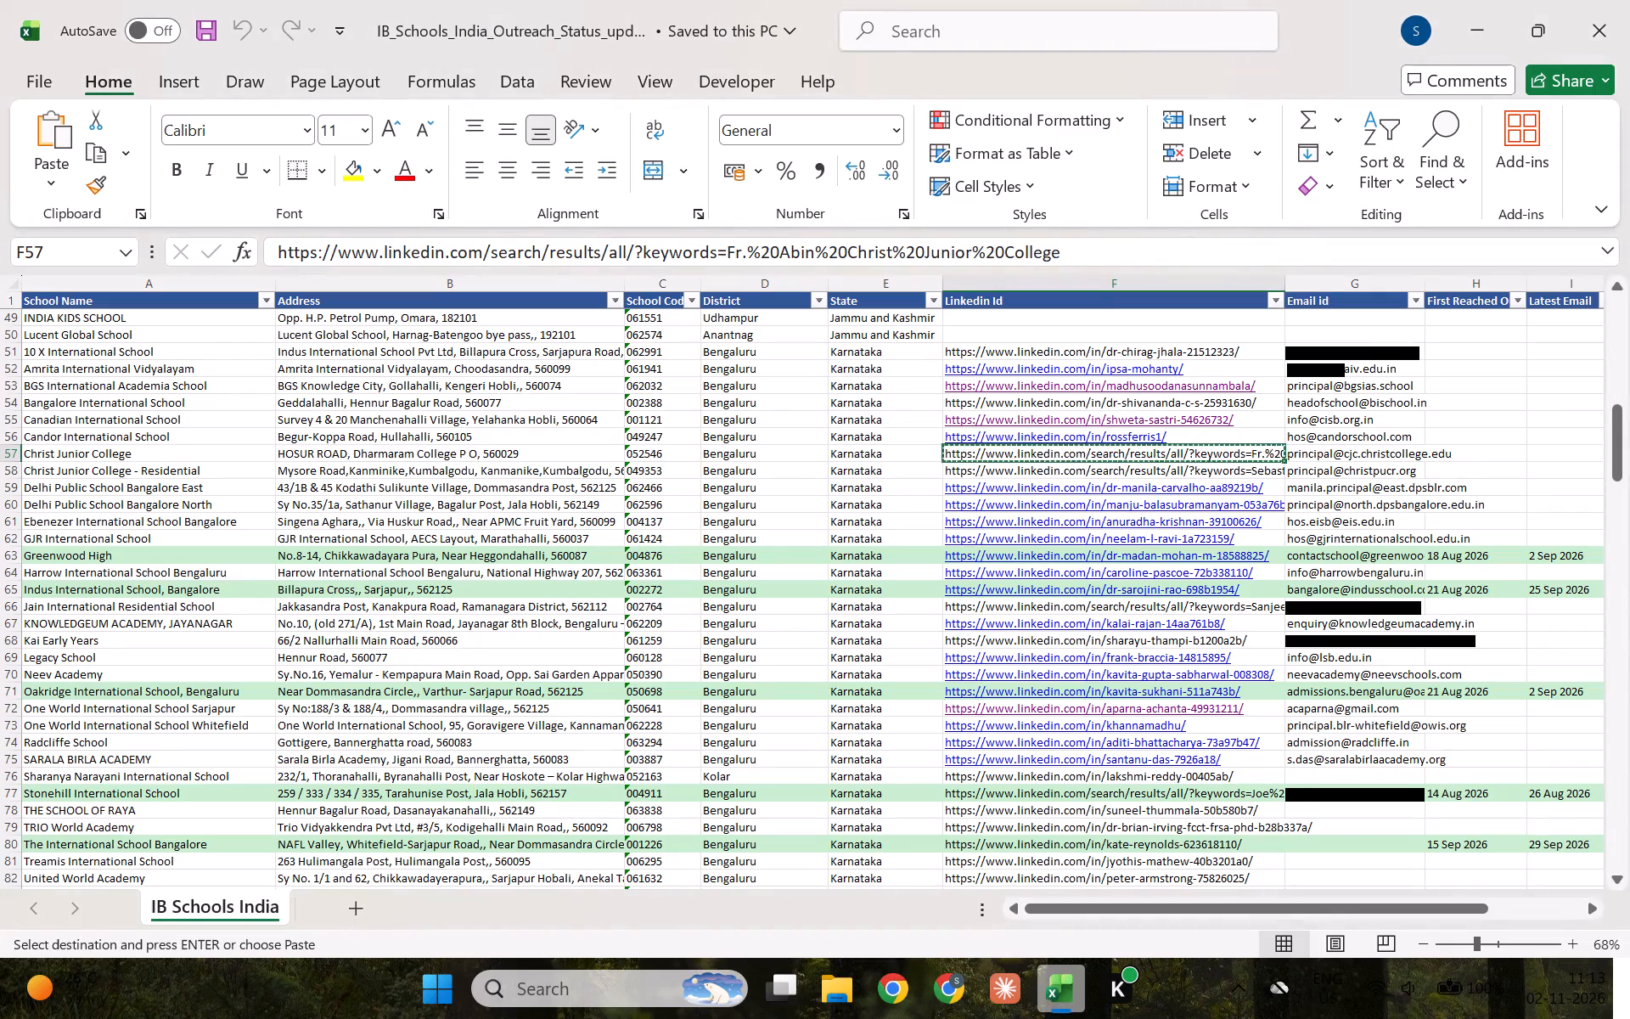
{"action": "left_click", "coordinate": [1097, 492]}
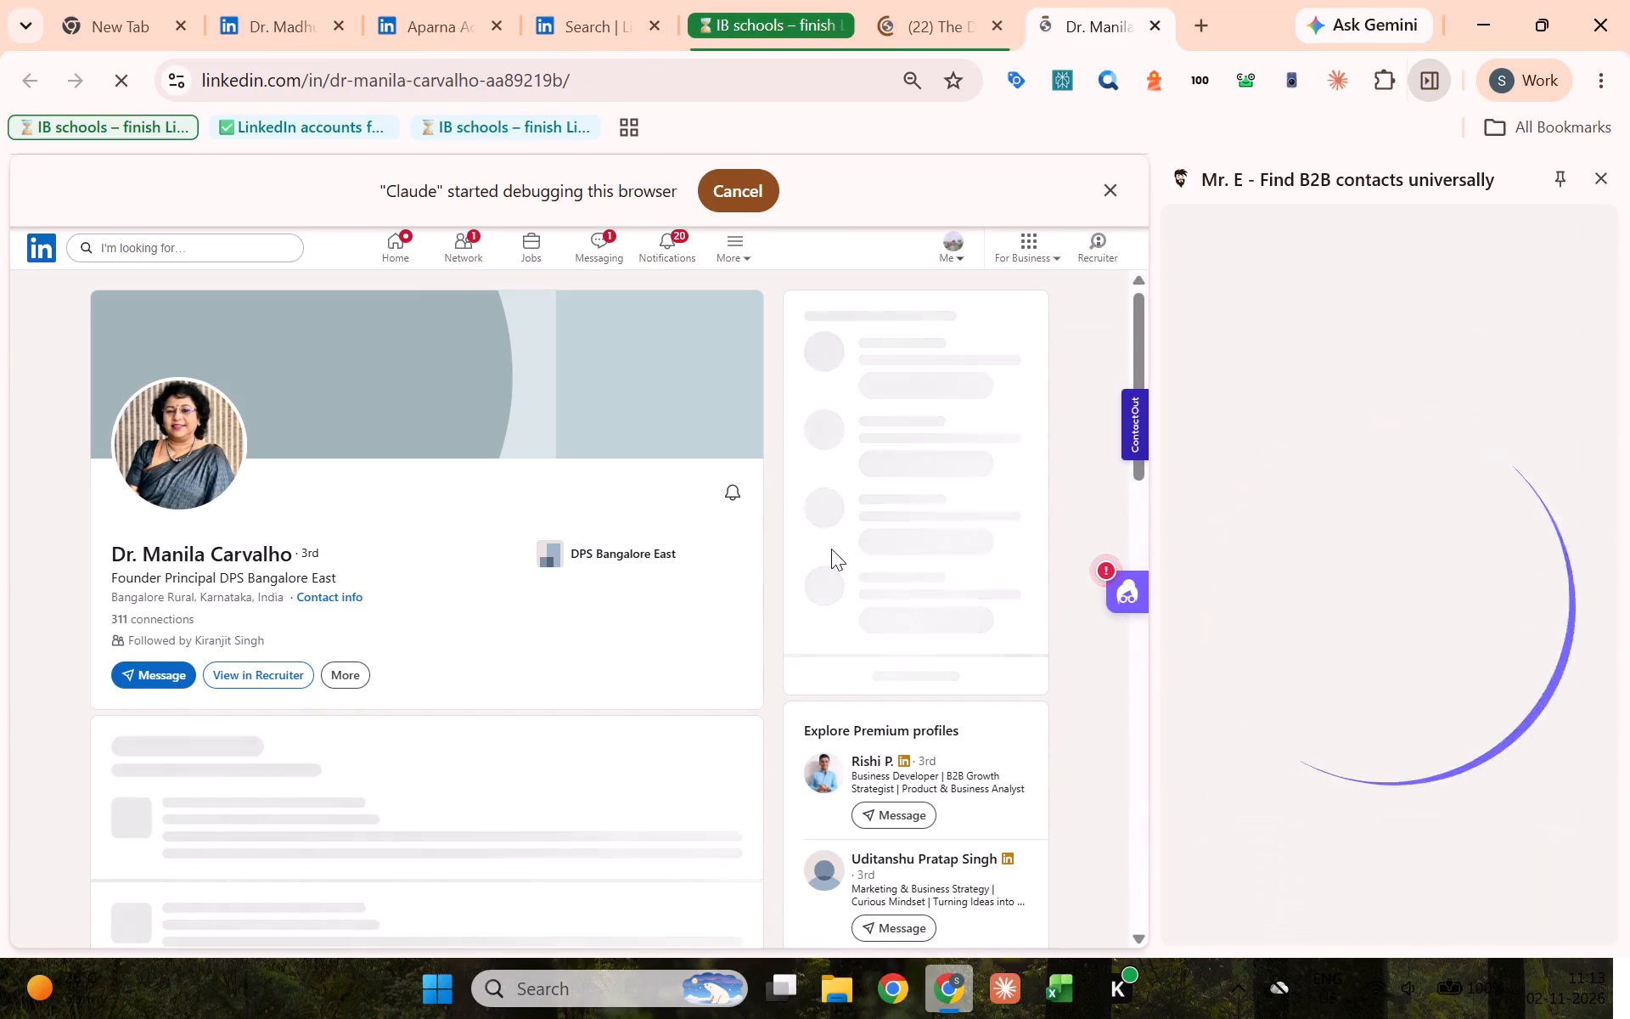
{"action": "key", "text": "alt+Tab"}
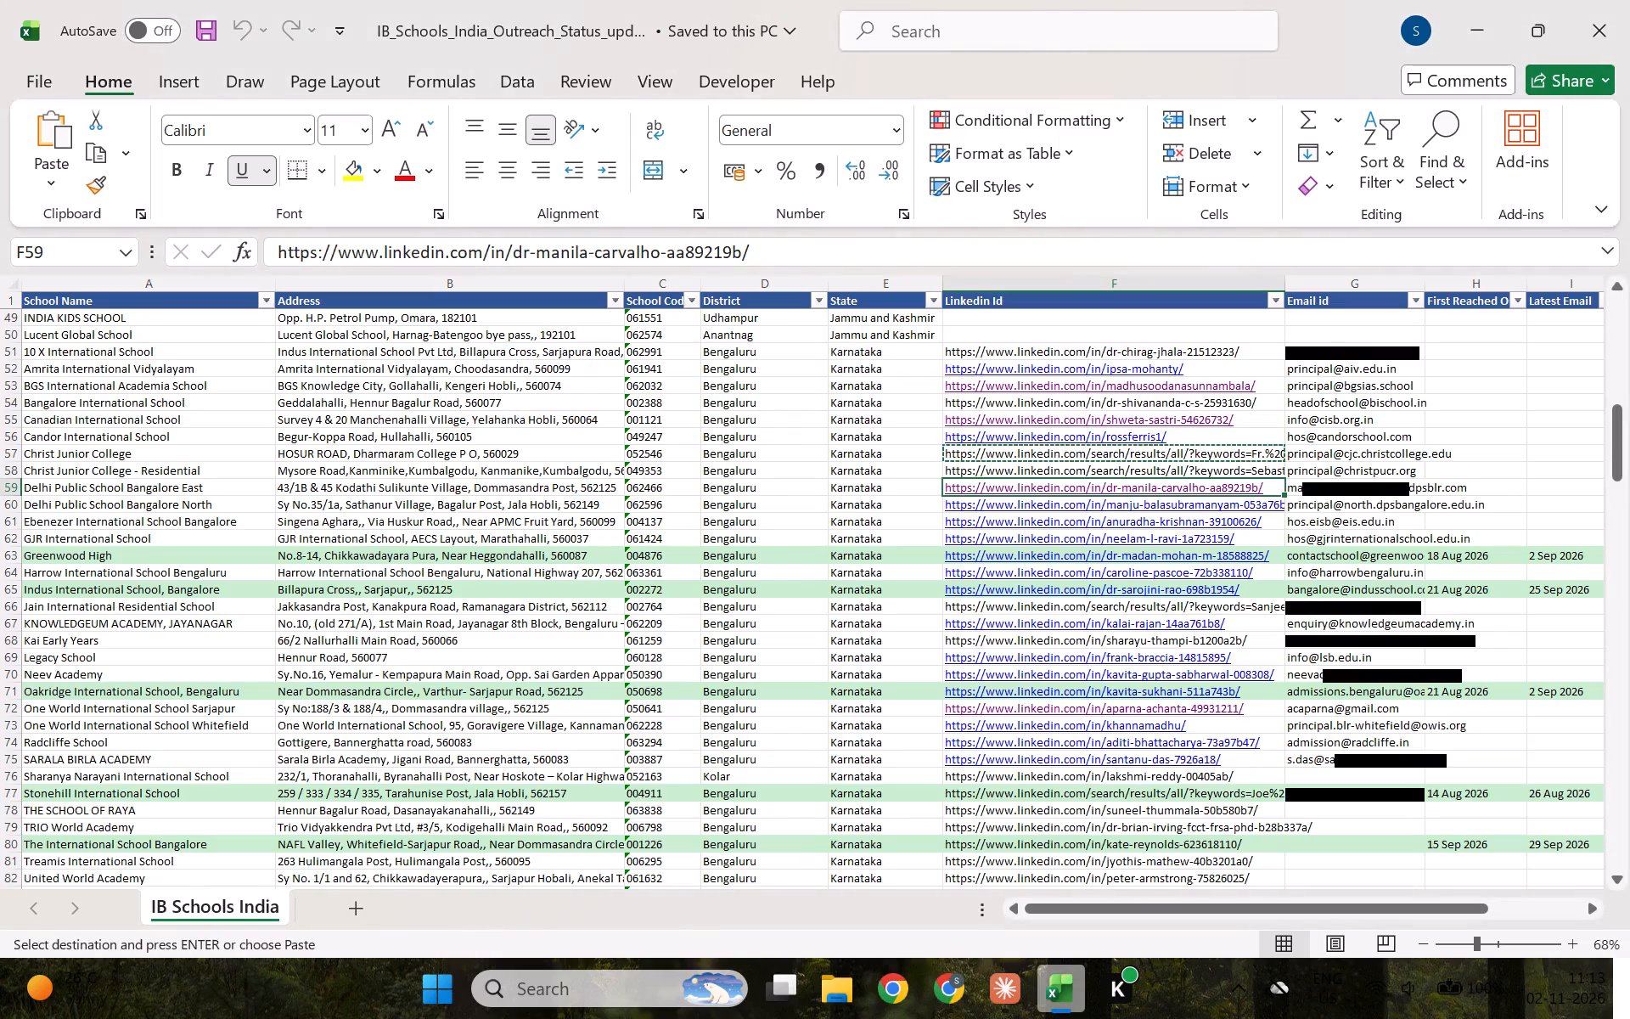
{"action": "key", "text": "alt+Tab"}
{"action": "scroll", "coordinate": [618, 678], "scroll_direction": "down", "scroll_amount": 1}
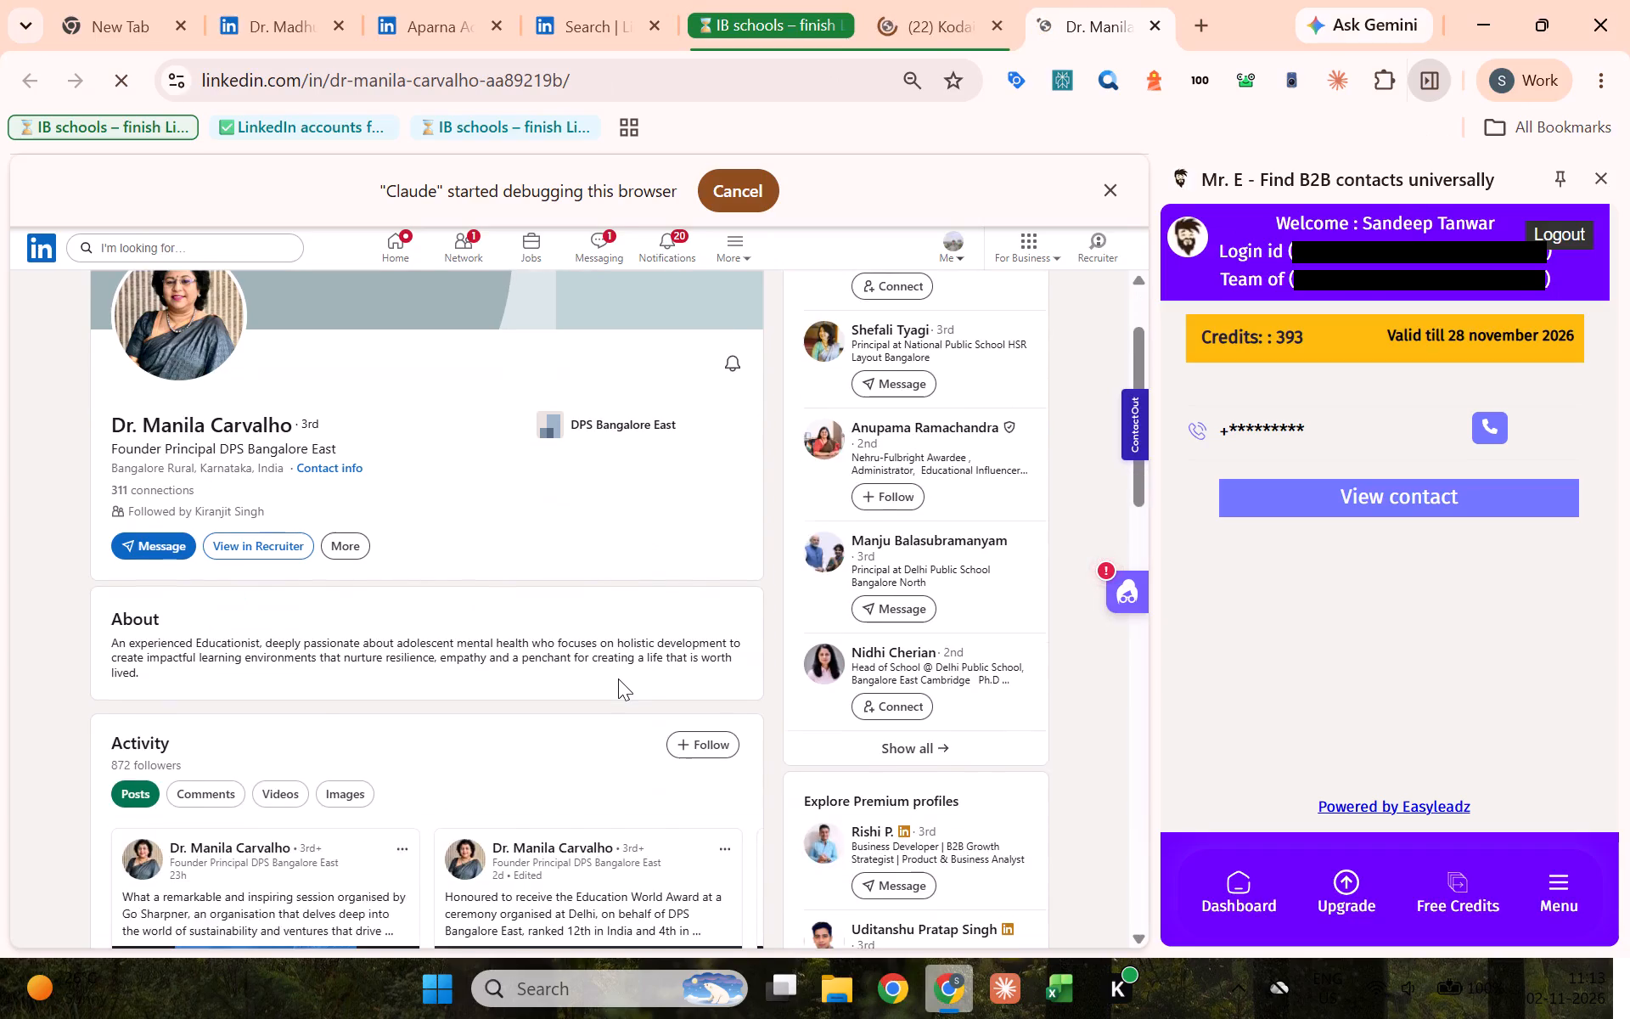
{"action": "scroll", "coordinate": [618, 678], "scroll_direction": "down", "scroll_amount": 1}
{"action": "key", "text": "alt+Tab"}
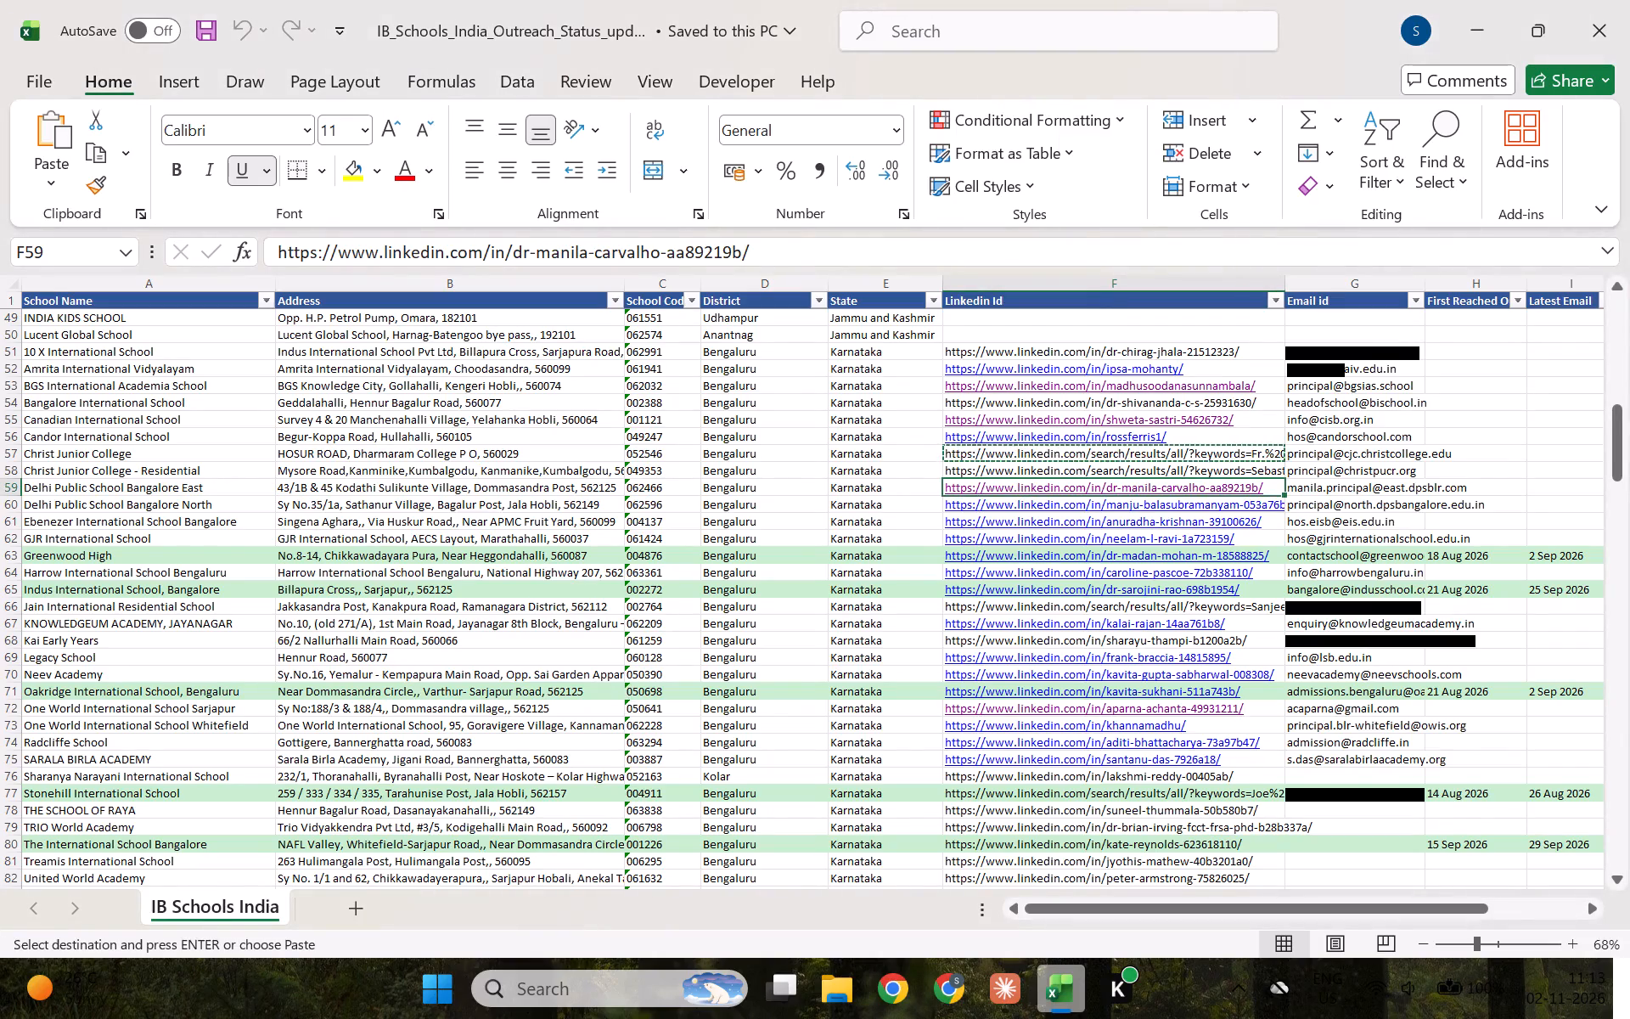
{"action": "key", "text": "alt+Tab"}
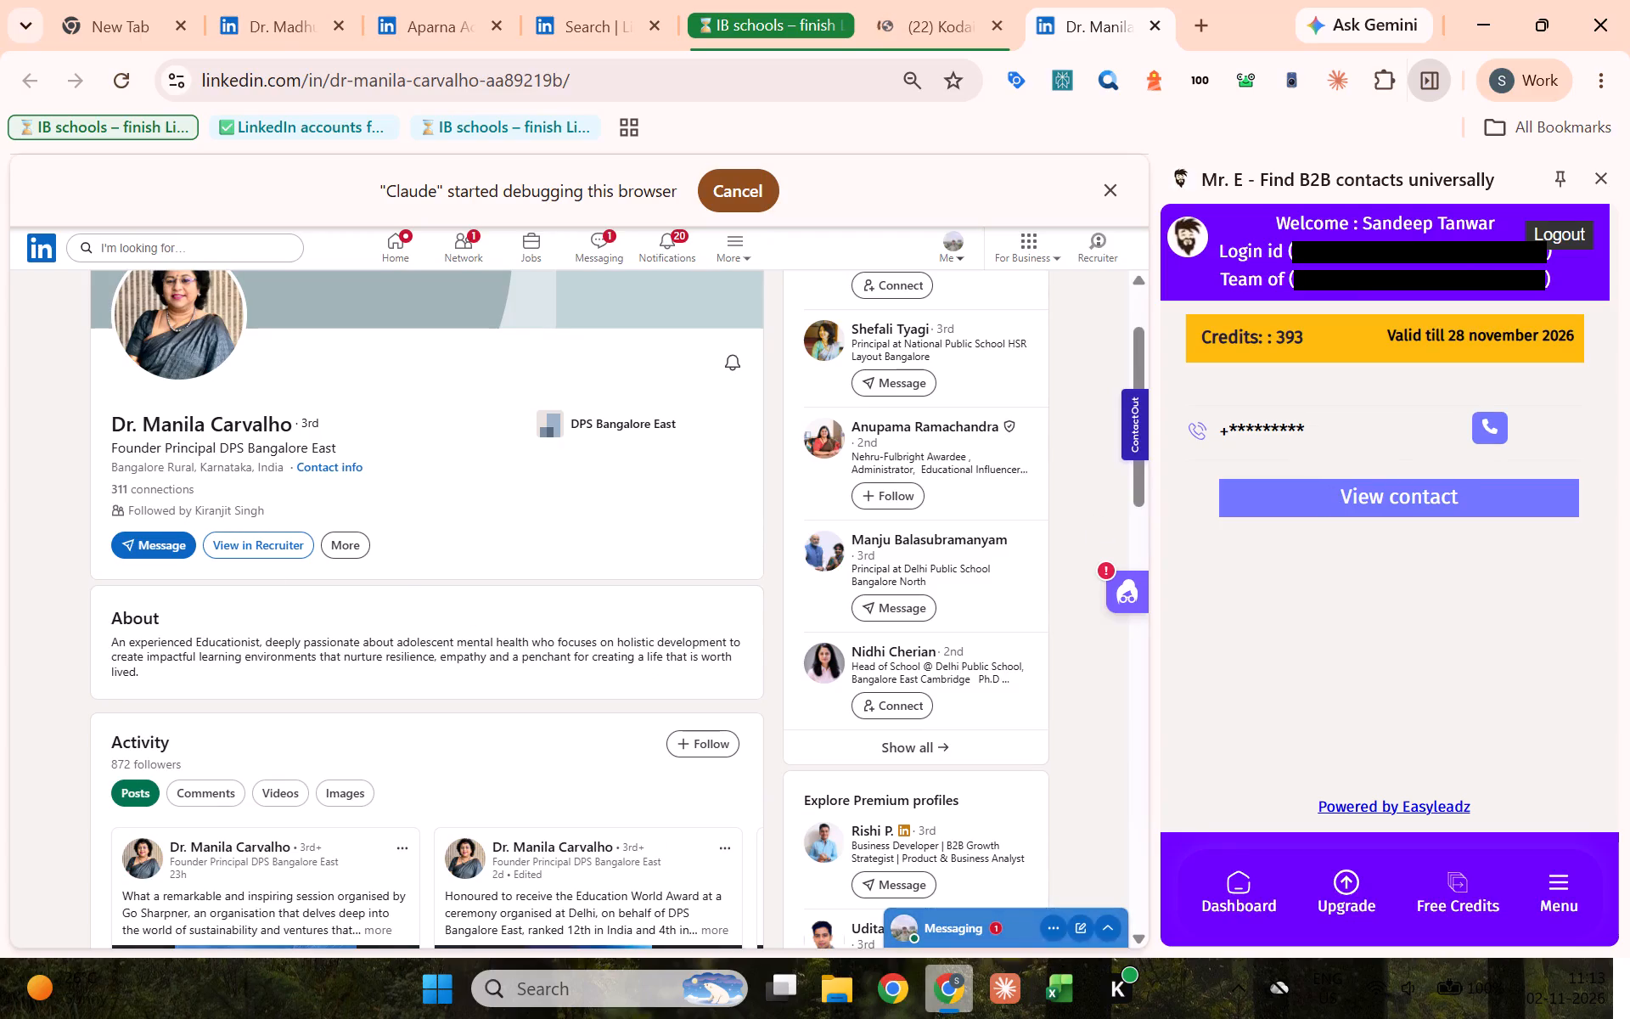
Copy the school name from the profile headline and search Google for "email domain of DPS Bangalore East".
{"action": "left_click_drag", "start_coordinate": [217, 444], "coordinate": [382, 445]}
{"action": "key", "text": "ctrl+c"}
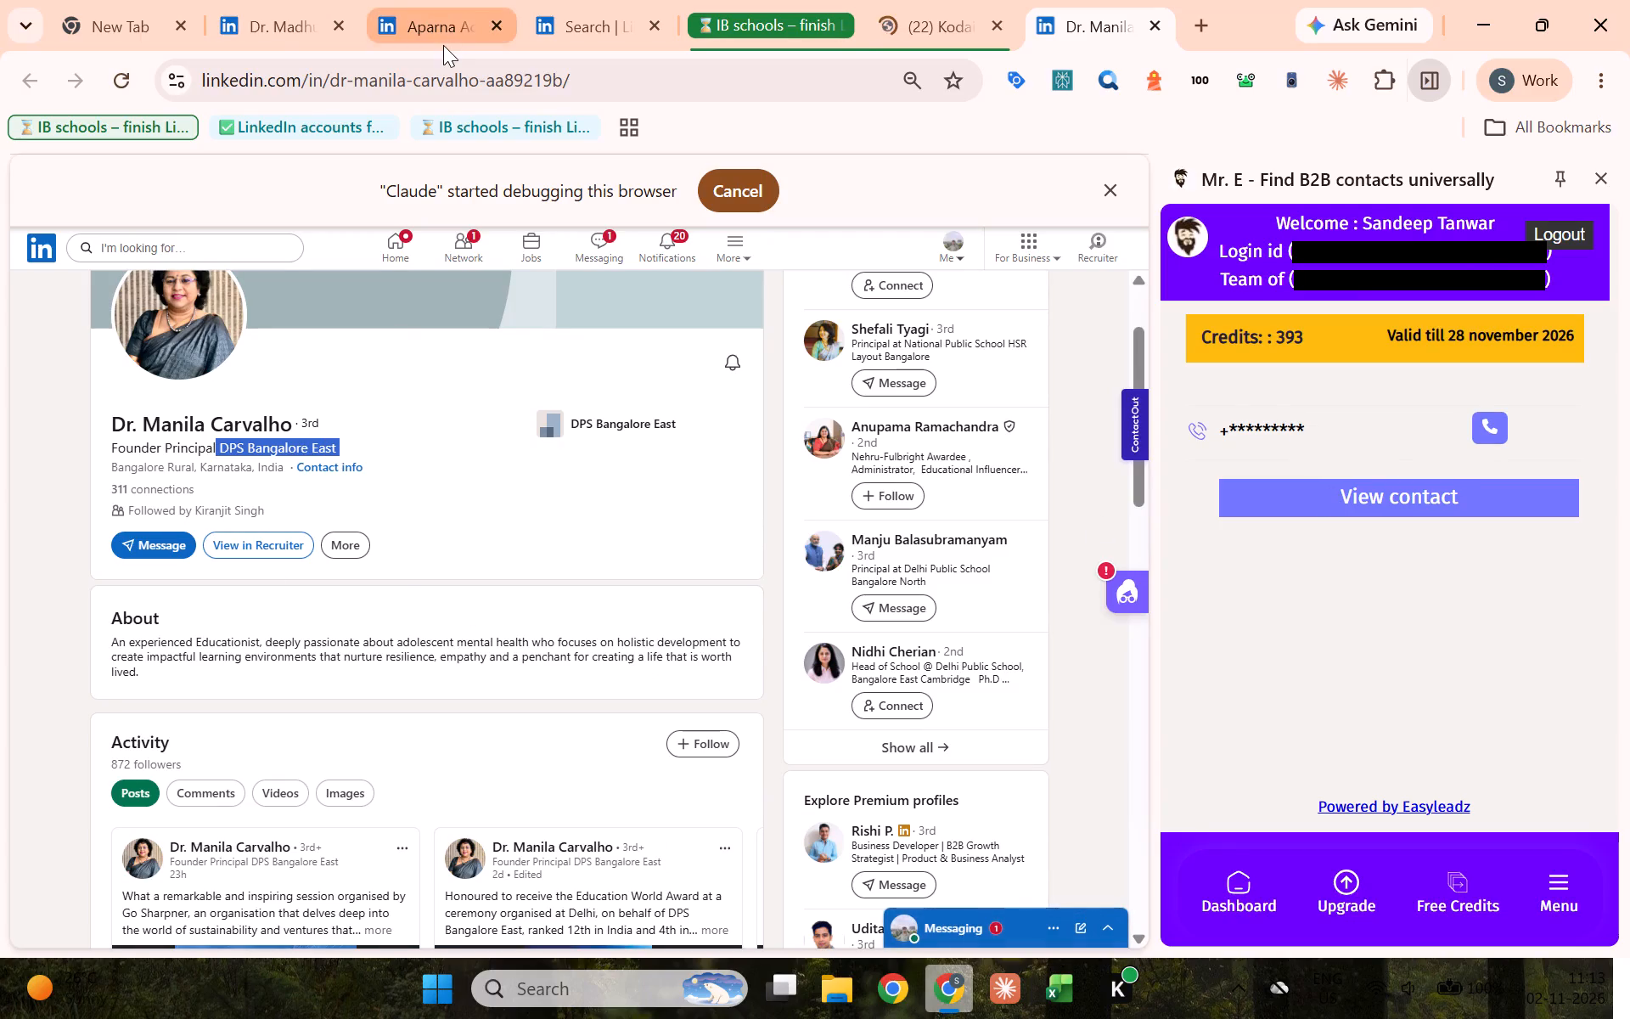
{"action": "left_click", "coordinate": [448, 70]}
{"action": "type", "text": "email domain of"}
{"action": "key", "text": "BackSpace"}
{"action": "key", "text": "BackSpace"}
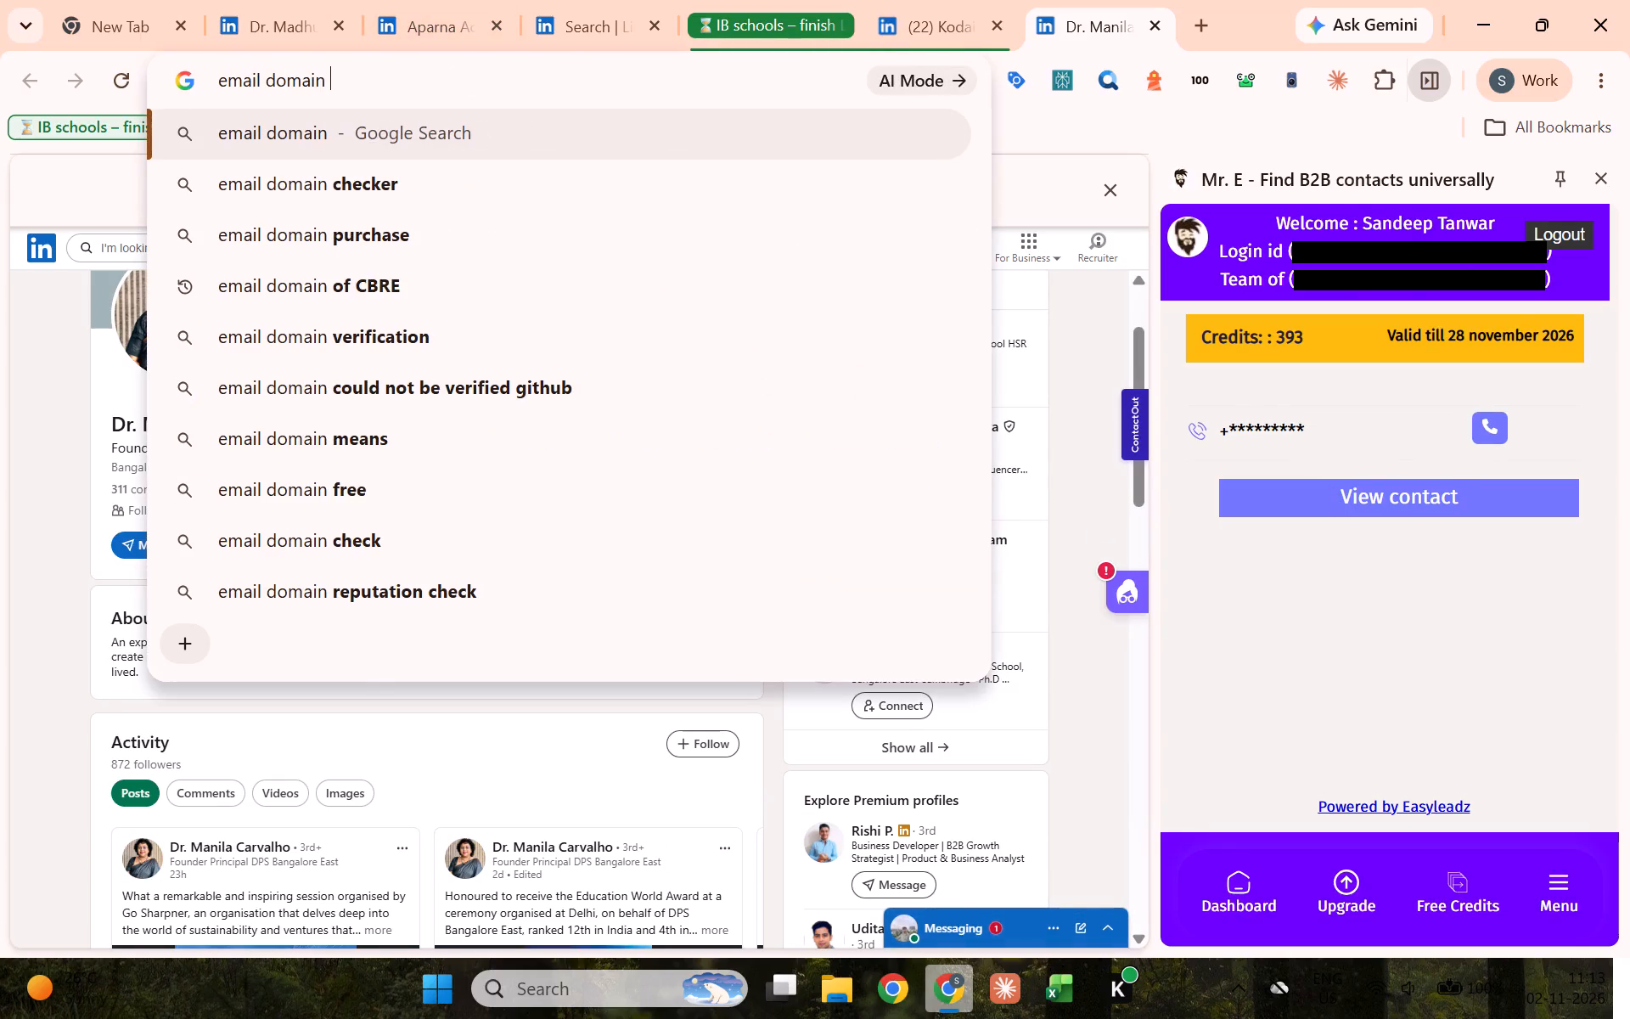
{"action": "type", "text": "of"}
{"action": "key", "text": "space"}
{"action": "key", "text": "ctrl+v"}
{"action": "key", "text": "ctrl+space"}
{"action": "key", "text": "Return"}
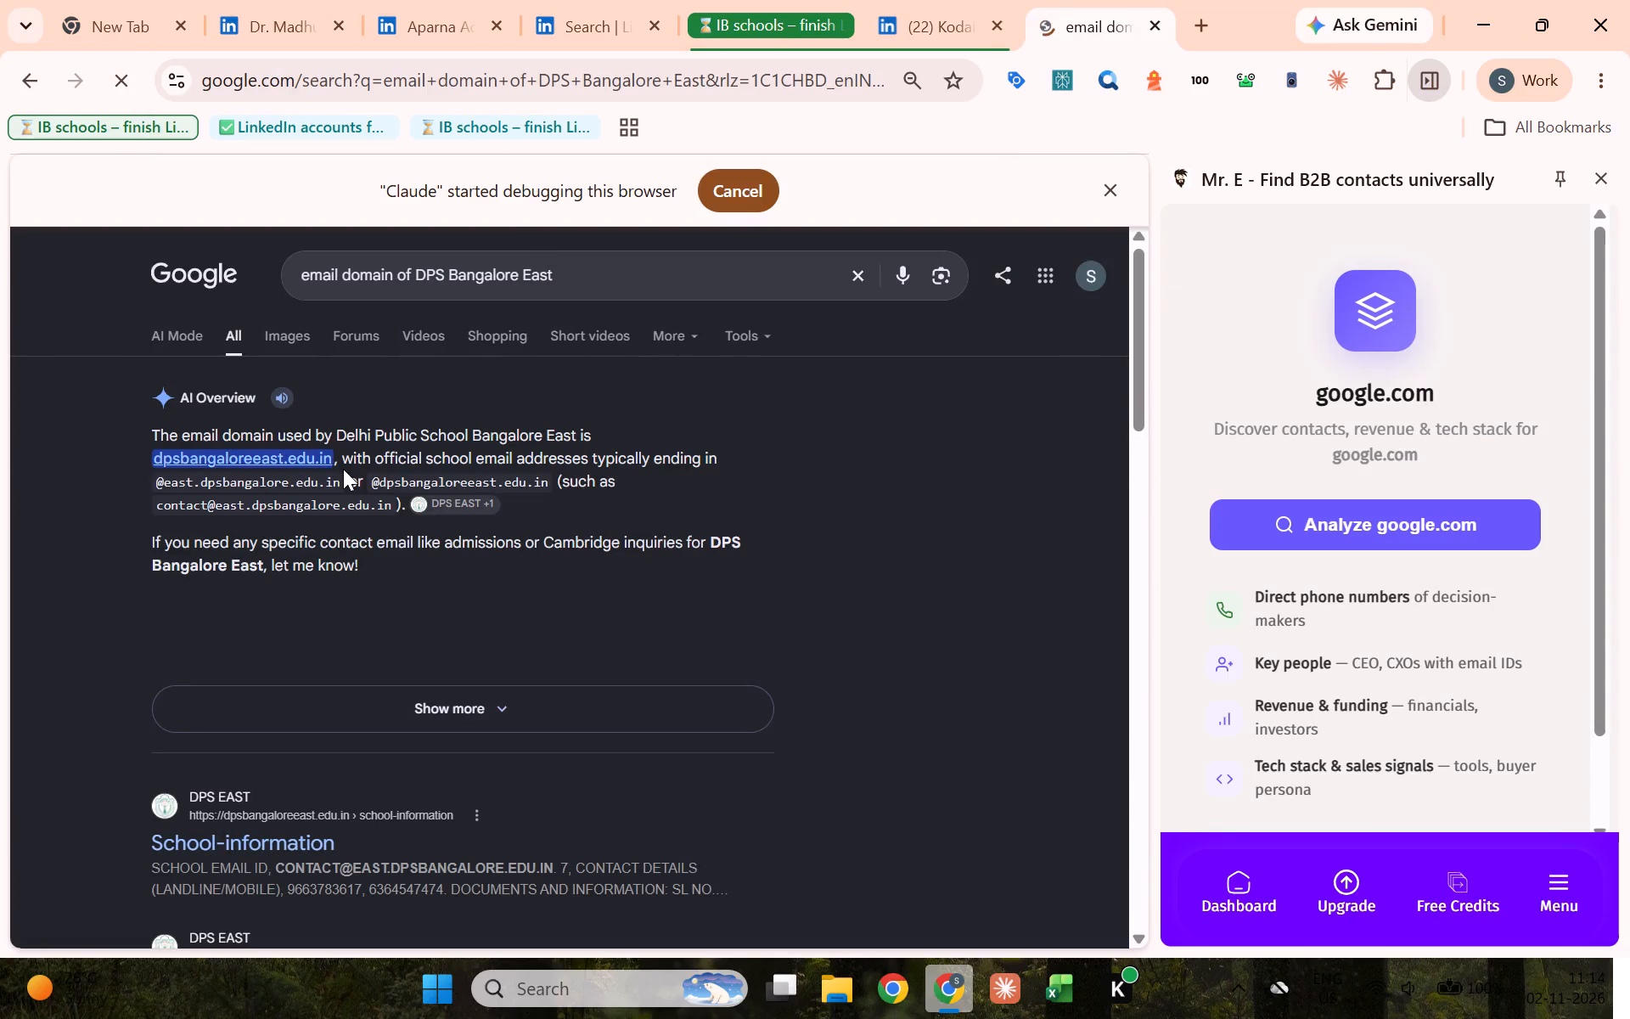
Examine the Google results for the school's email domain and format, checking them against row 59 of the workbook.
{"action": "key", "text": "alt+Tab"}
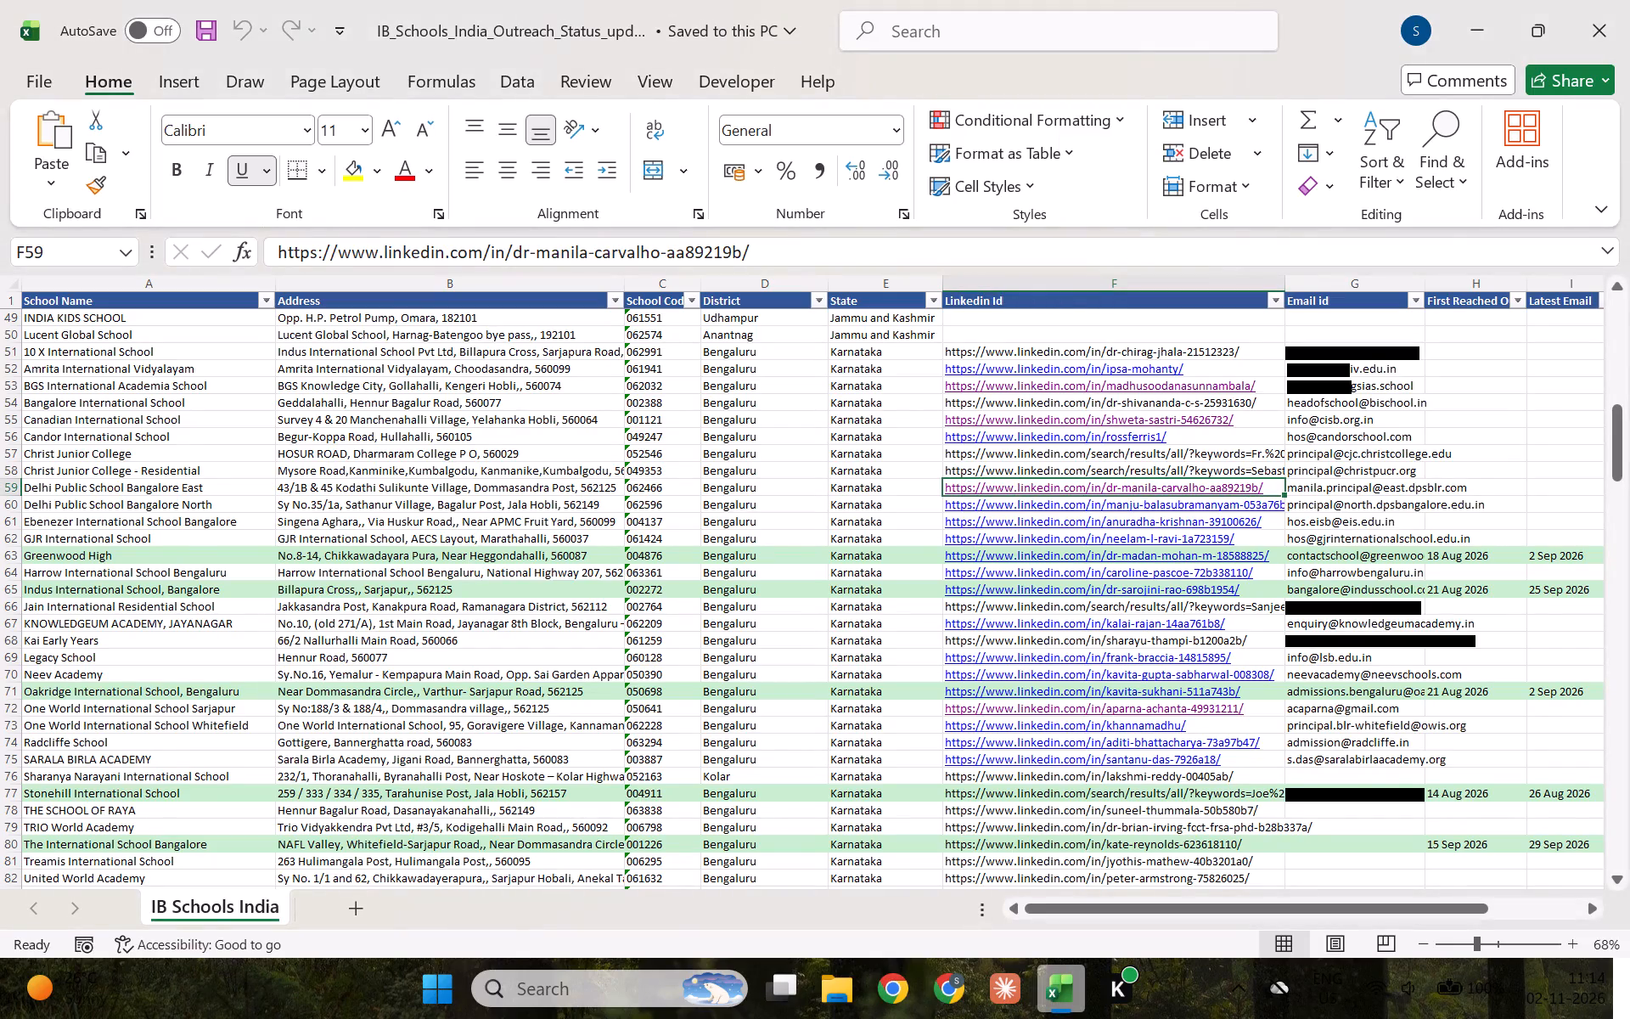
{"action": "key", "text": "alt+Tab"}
{"action": "scroll", "coordinate": [714, 608], "scroll_direction": "down", "scroll_amount": 1}
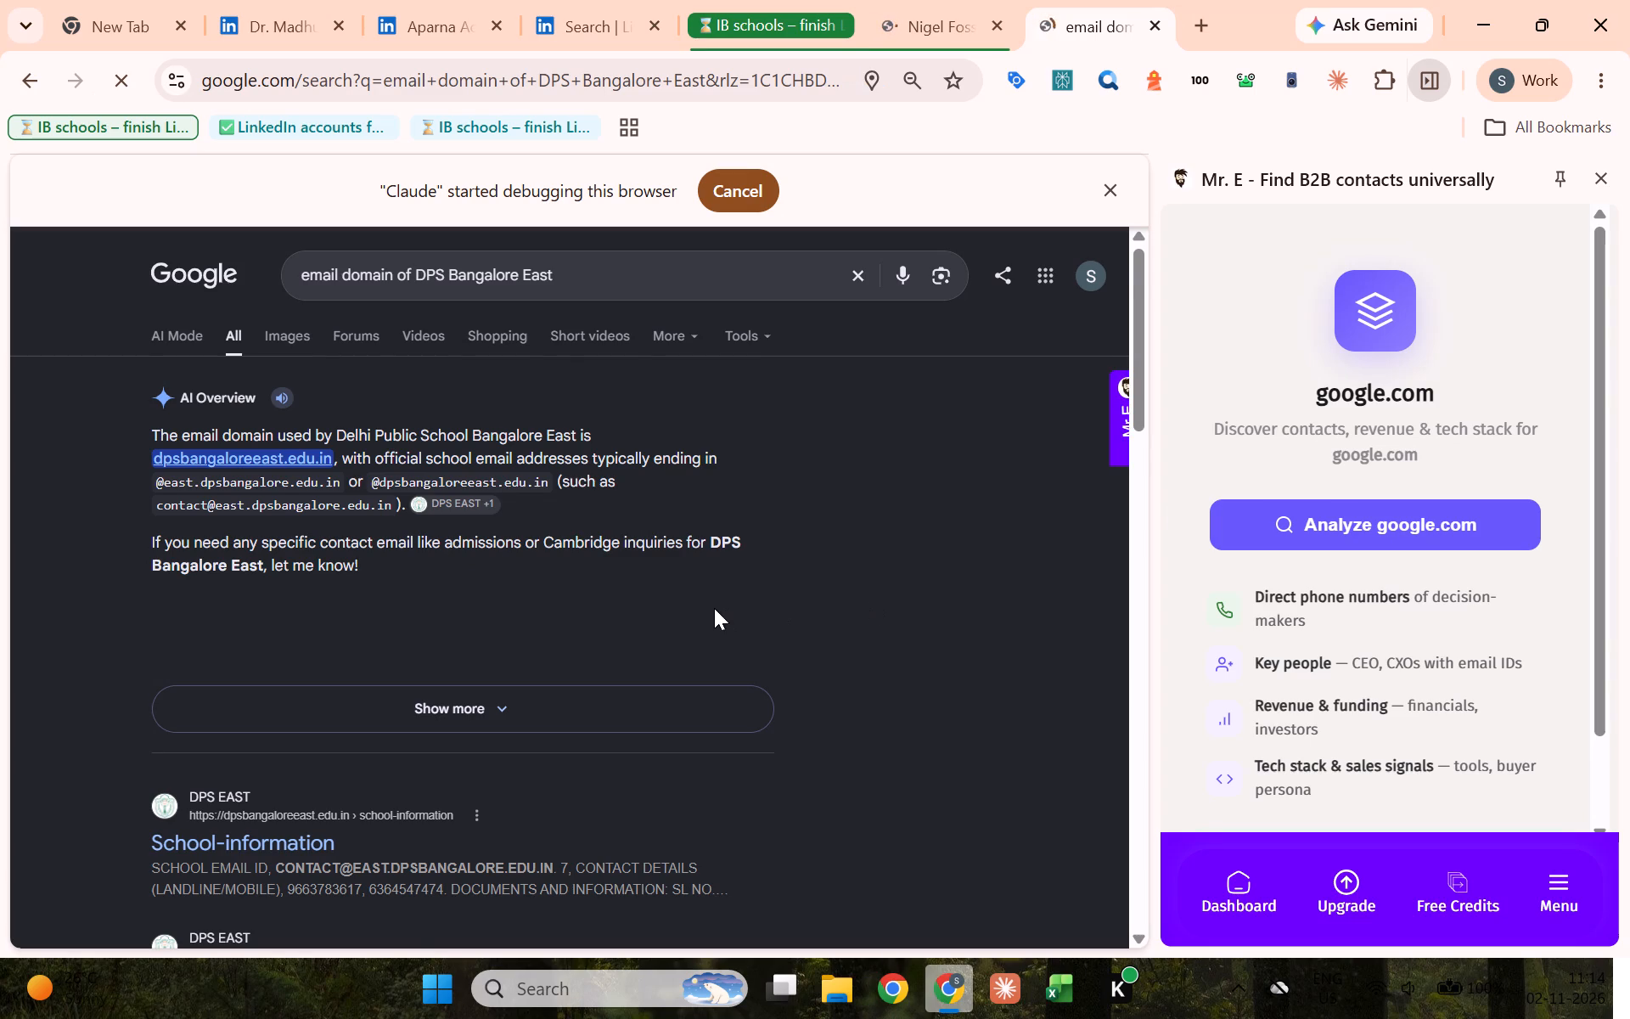
{"action": "scroll", "coordinate": [714, 608], "scroll_direction": "down", "scroll_amount": 3}
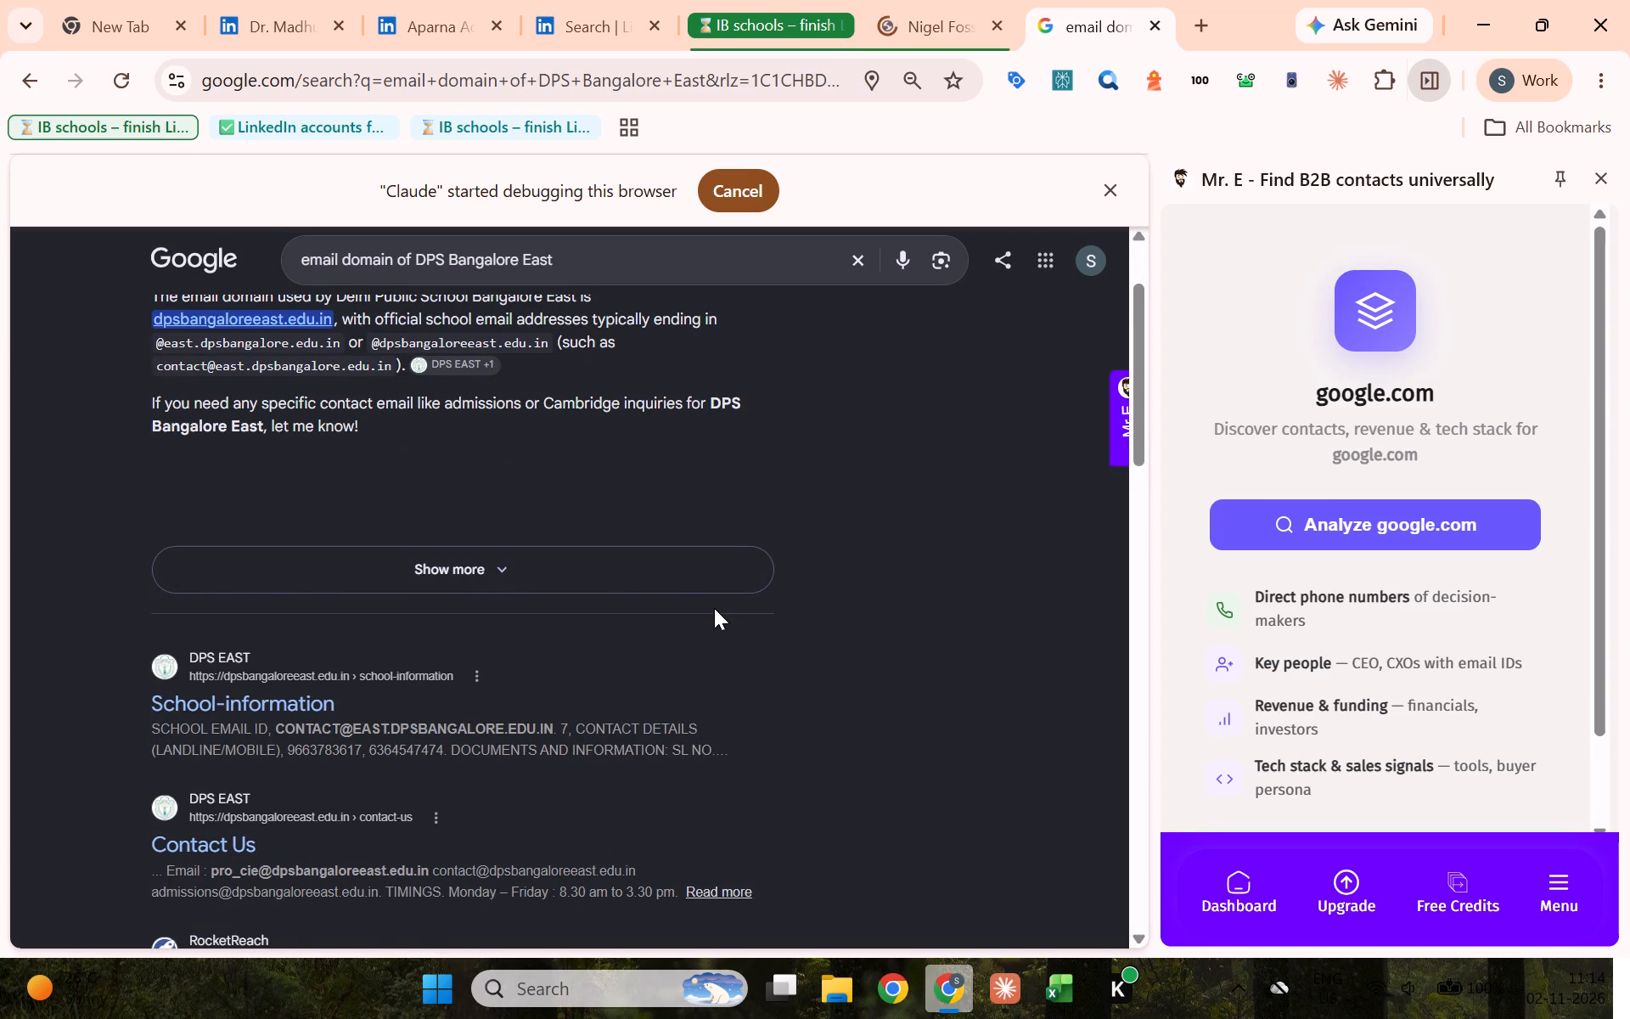
{"action": "scroll", "coordinate": [714, 608], "scroll_direction": "down", "scroll_amount": 1}
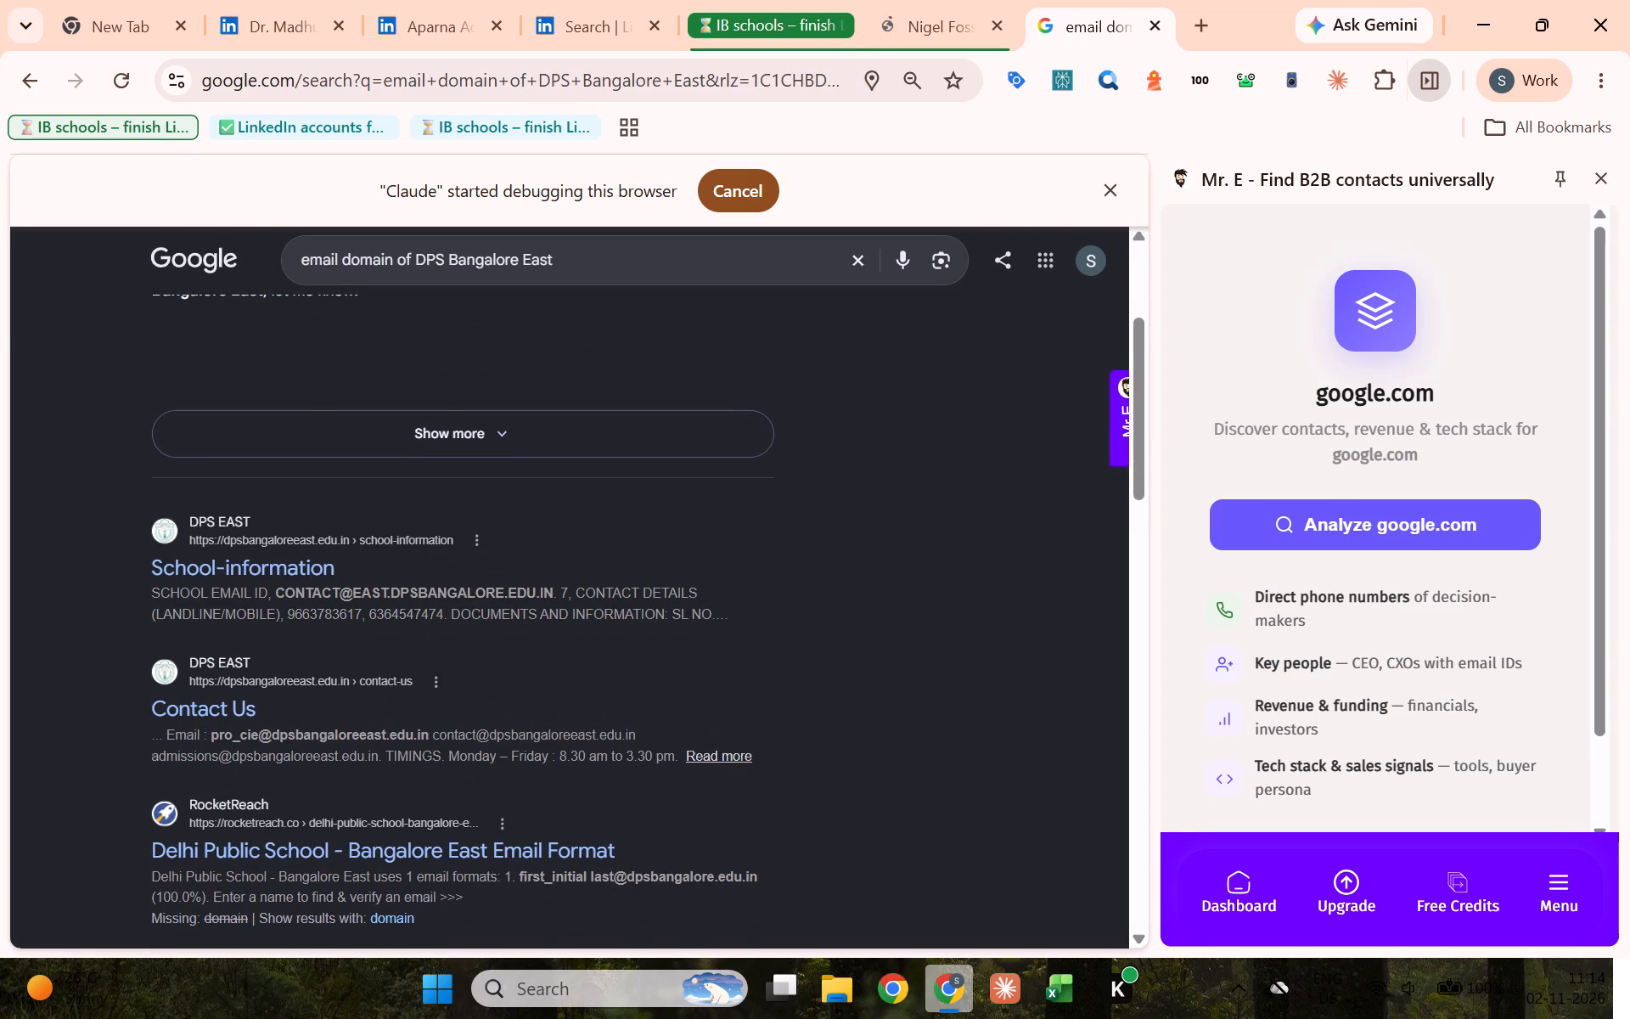
{"action": "scroll", "coordinate": [714, 608], "scroll_direction": "down", "scroll_amount": 1}
{"action": "scroll", "coordinate": [621, 644], "scroll_direction": "down", "scroll_amount": 2}
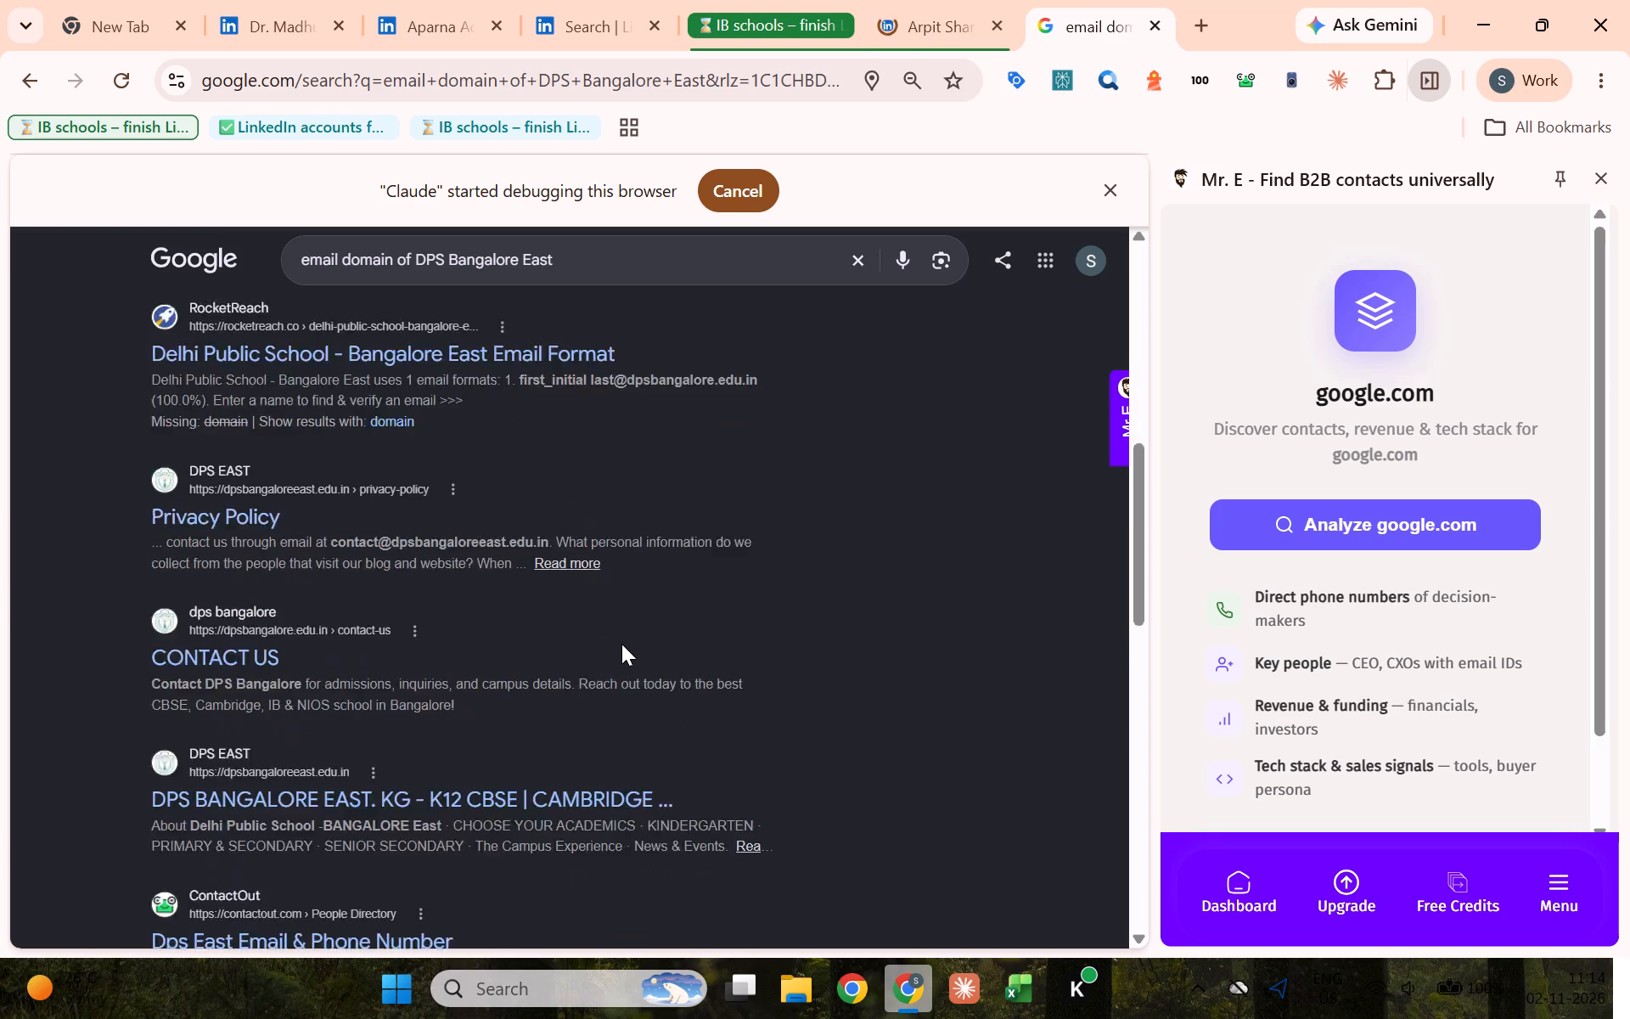
{"action": "scroll", "coordinate": [621, 644], "scroll_direction": "down", "scroll_amount": 1}
{"action": "scroll", "coordinate": [621, 644], "scroll_direction": "up", "scroll_amount": 12}
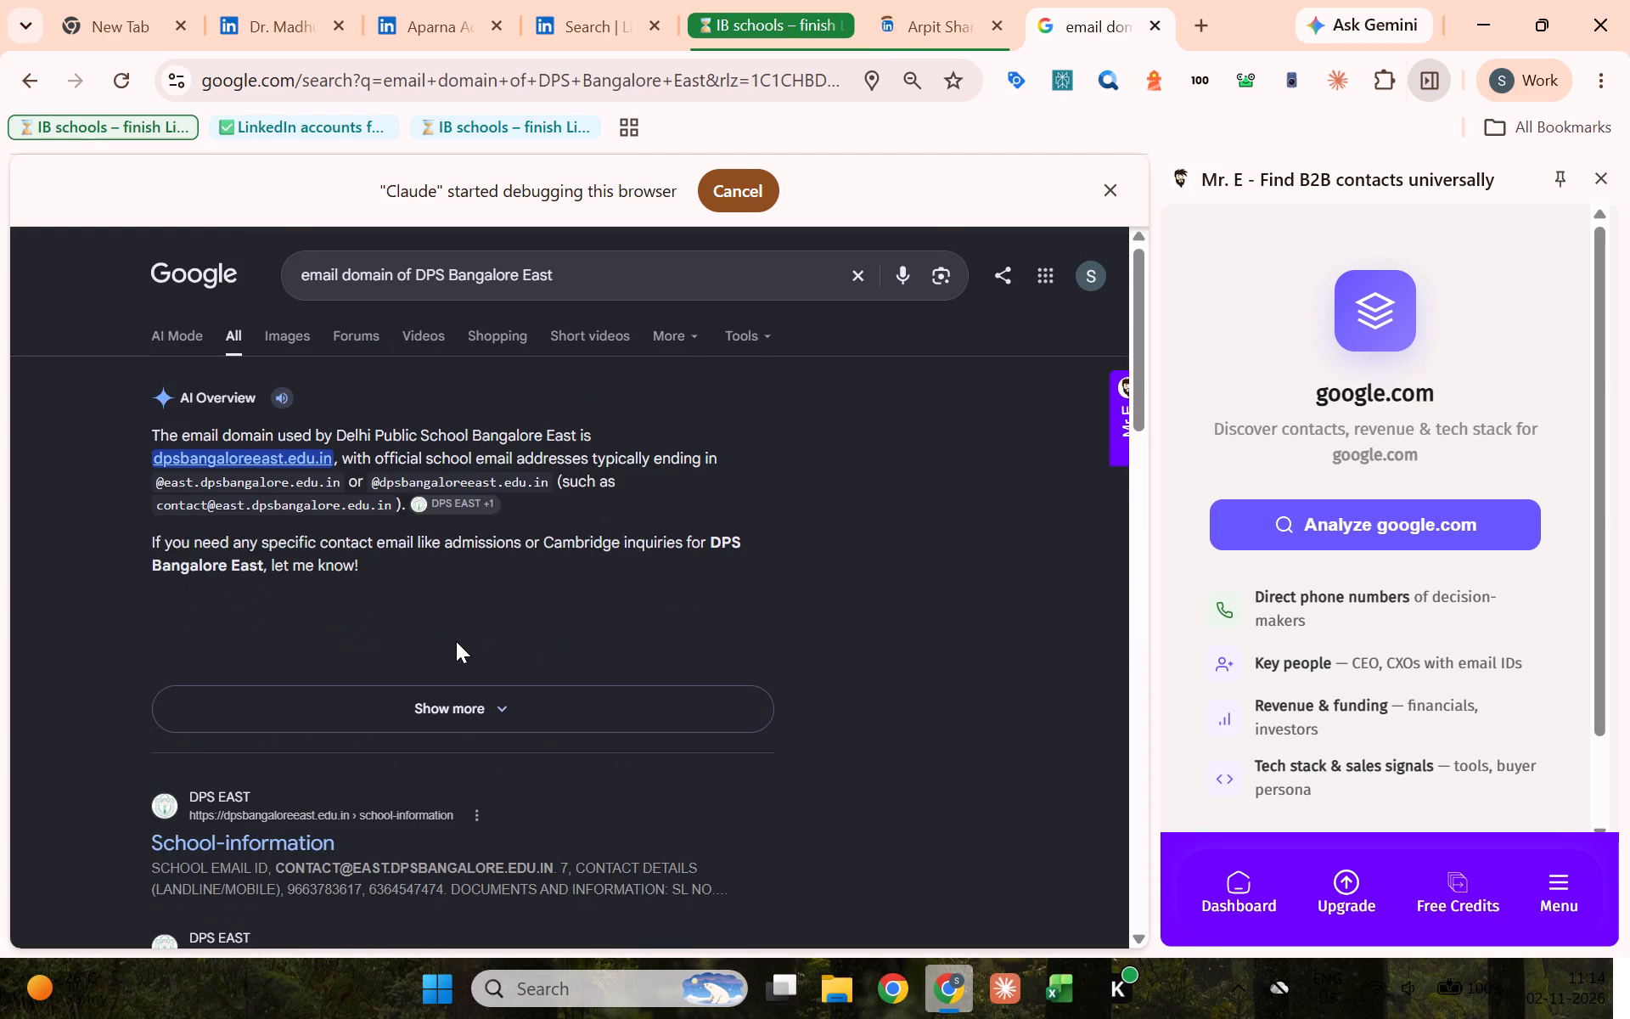
Open the DPS East School-information result, close the Mr. E side panel, and examine the principal and contact details under General Information.
{"action": "left_click", "coordinate": [233, 840]}
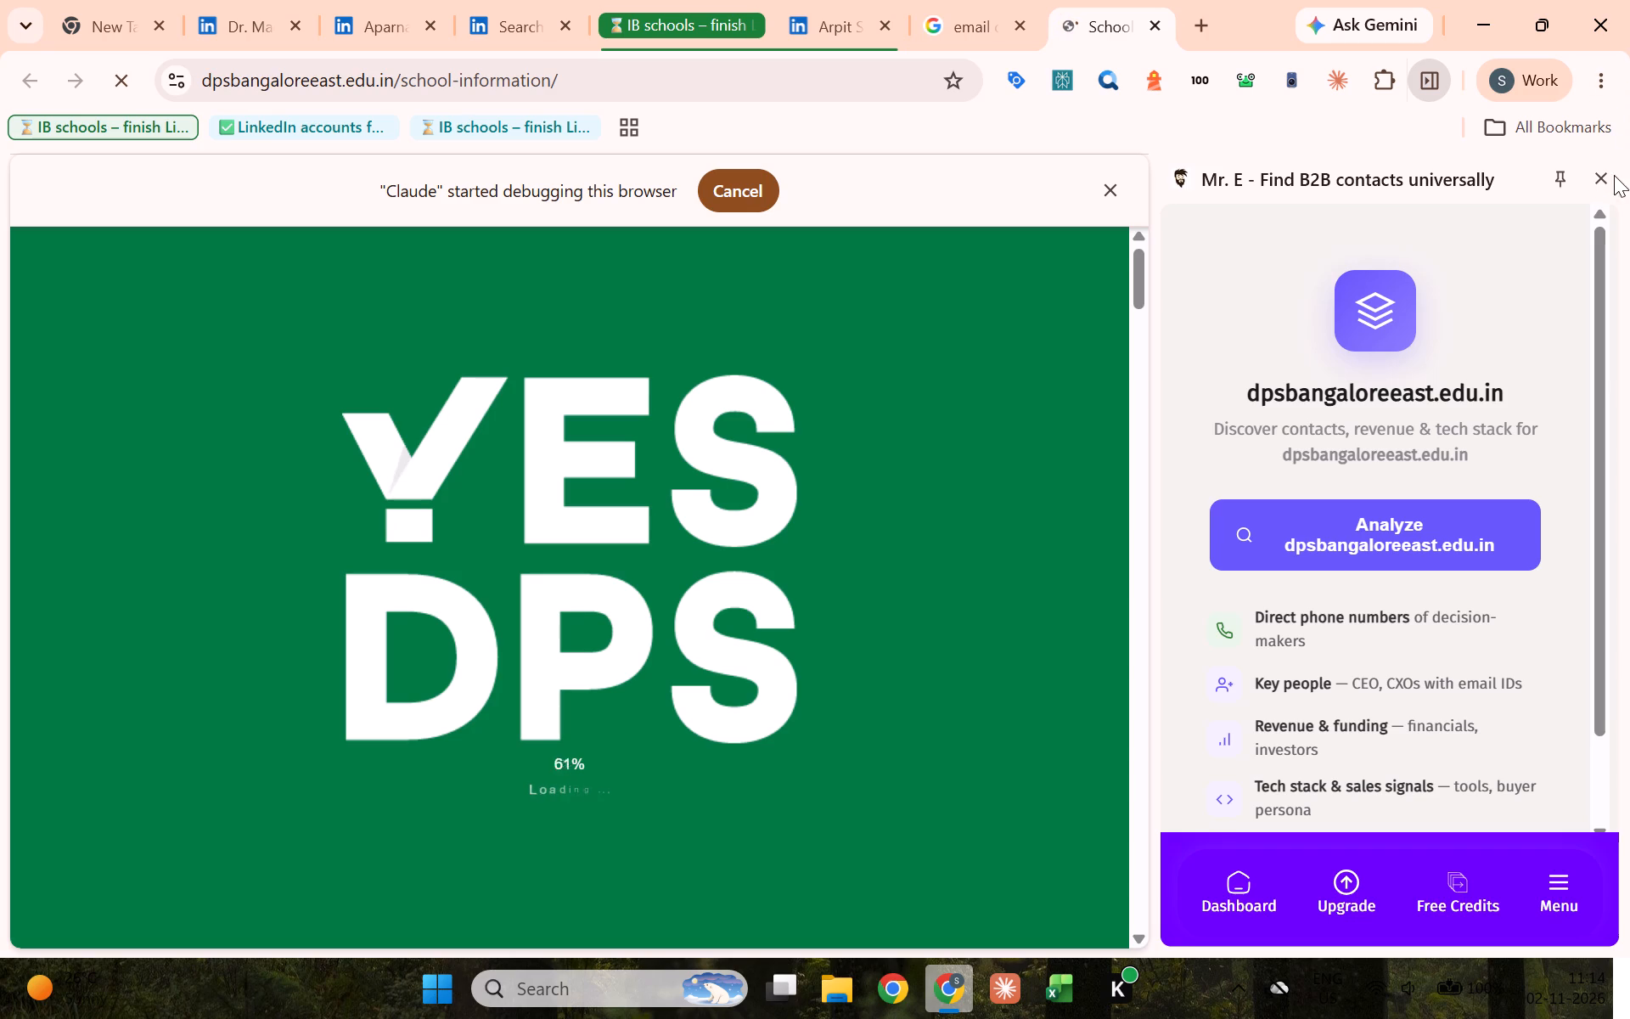
{"action": "left_click", "coordinate": [1606, 187]}
{"action": "scroll", "coordinate": [955, 614], "scroll_direction": "down", "scroll_amount": 1}
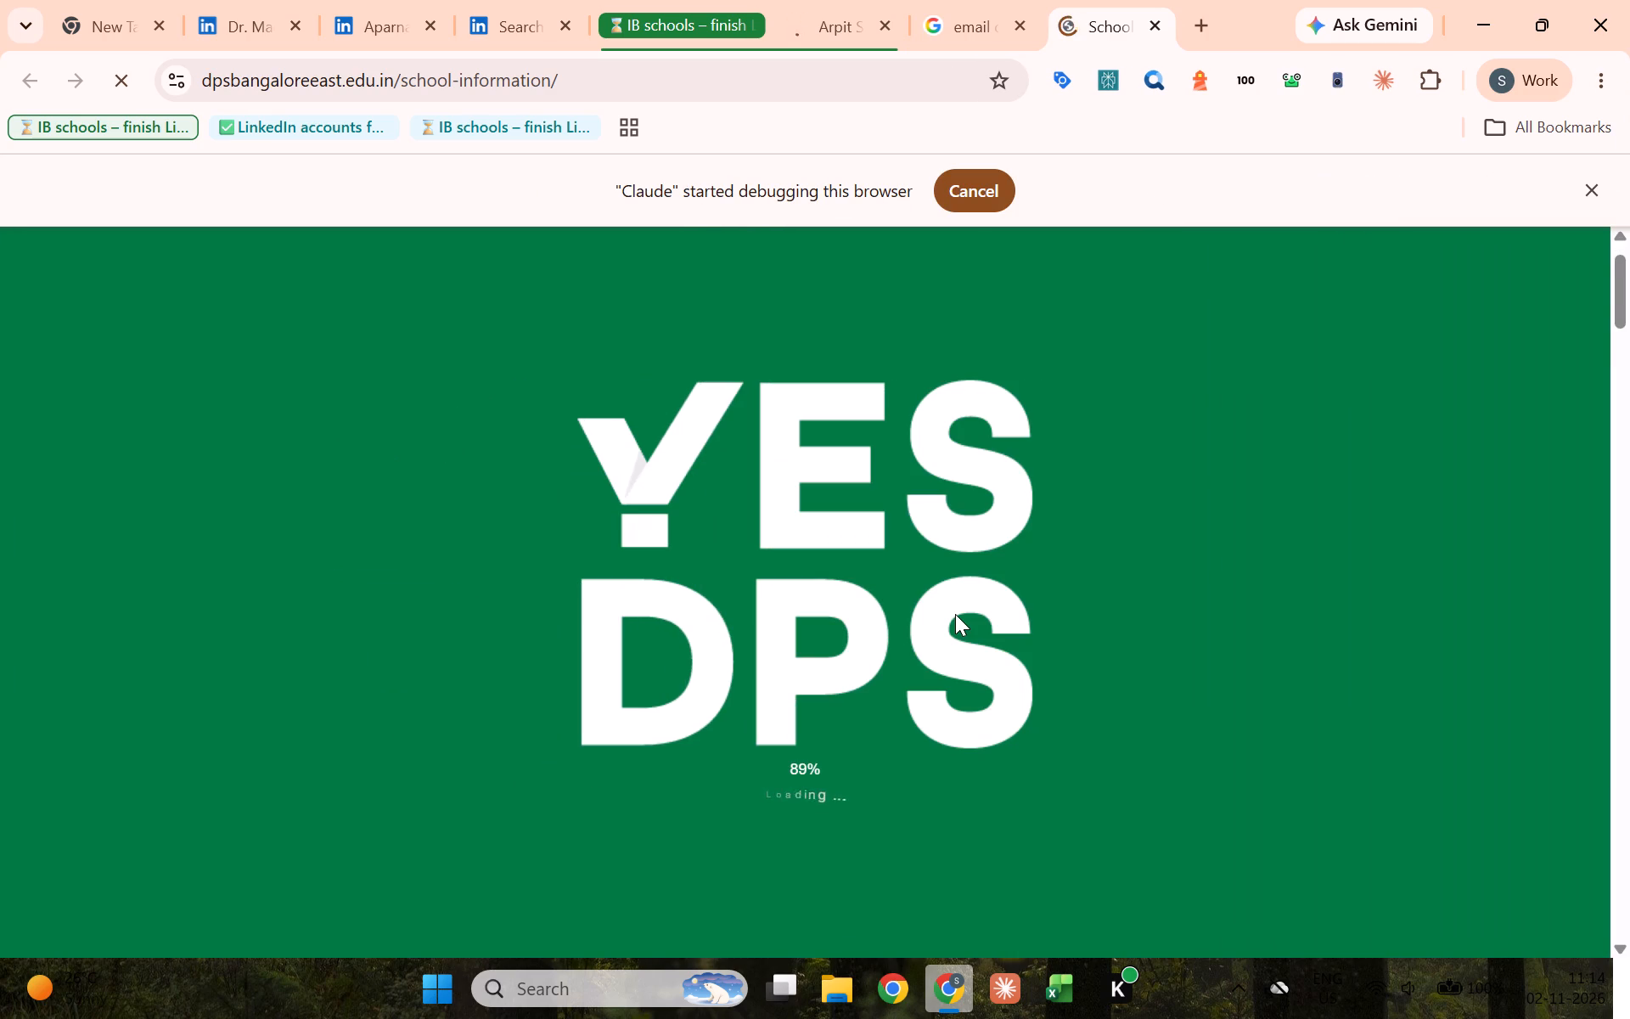
{"action": "scroll", "coordinate": [955, 614], "scroll_direction": "down", "scroll_amount": 2}
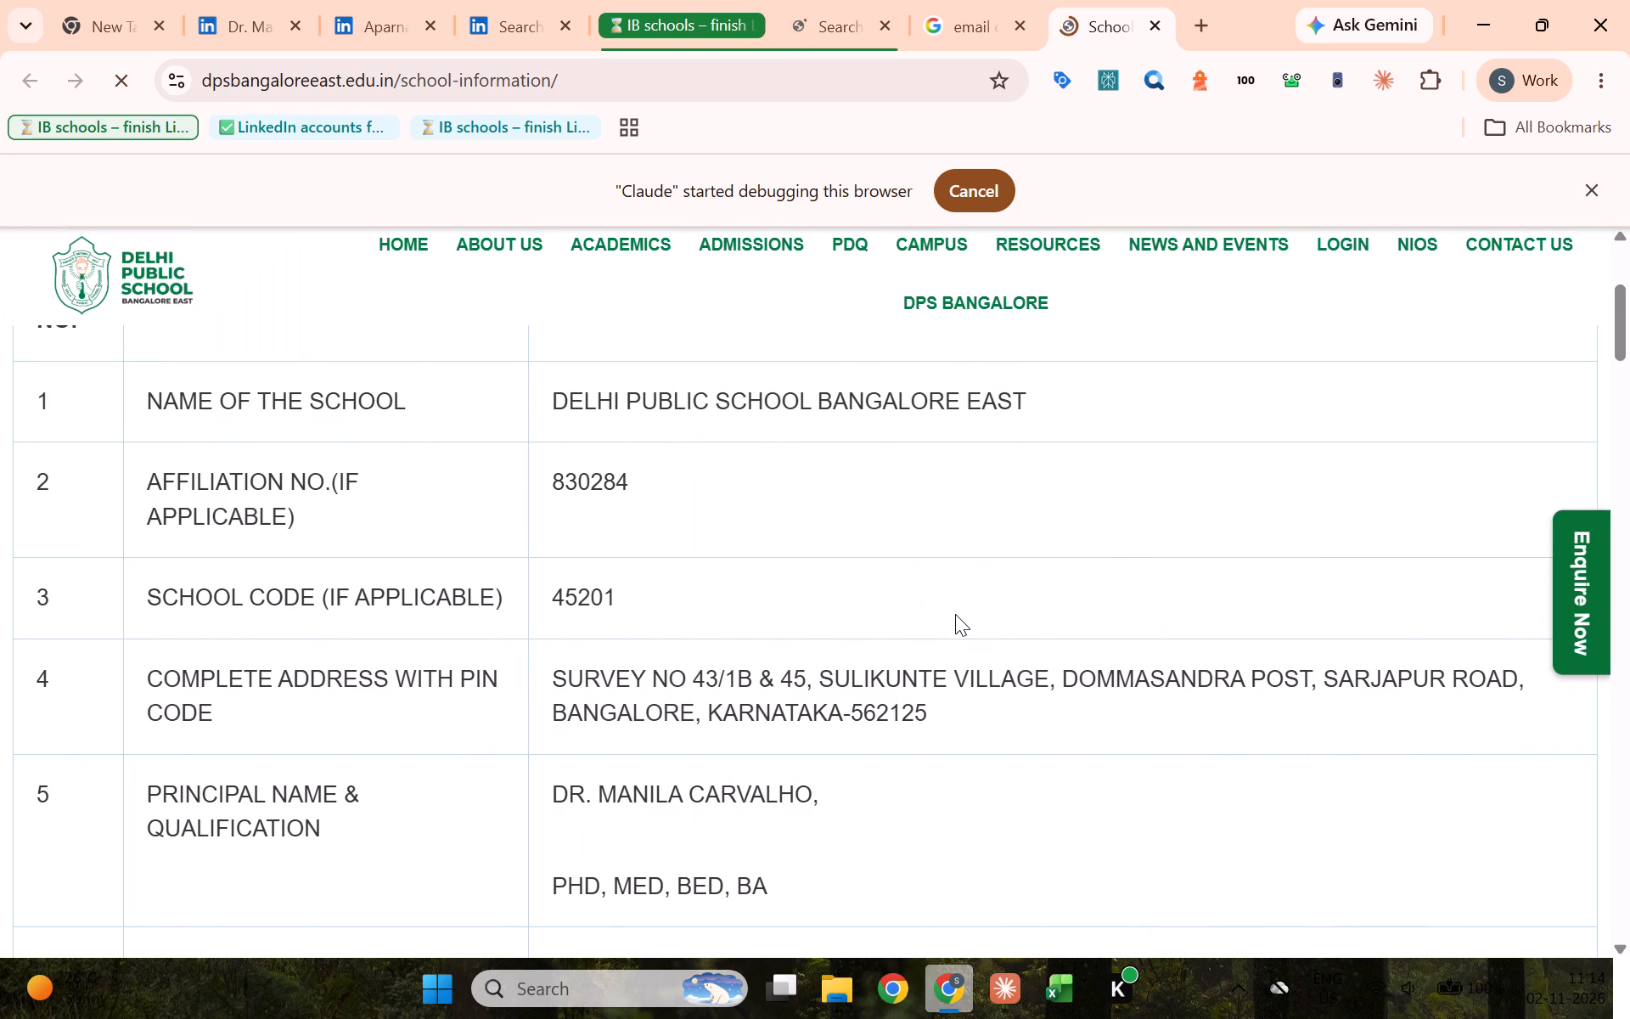
{"action": "scroll", "coordinate": [955, 614], "scroll_direction": "down", "scroll_amount": 2}
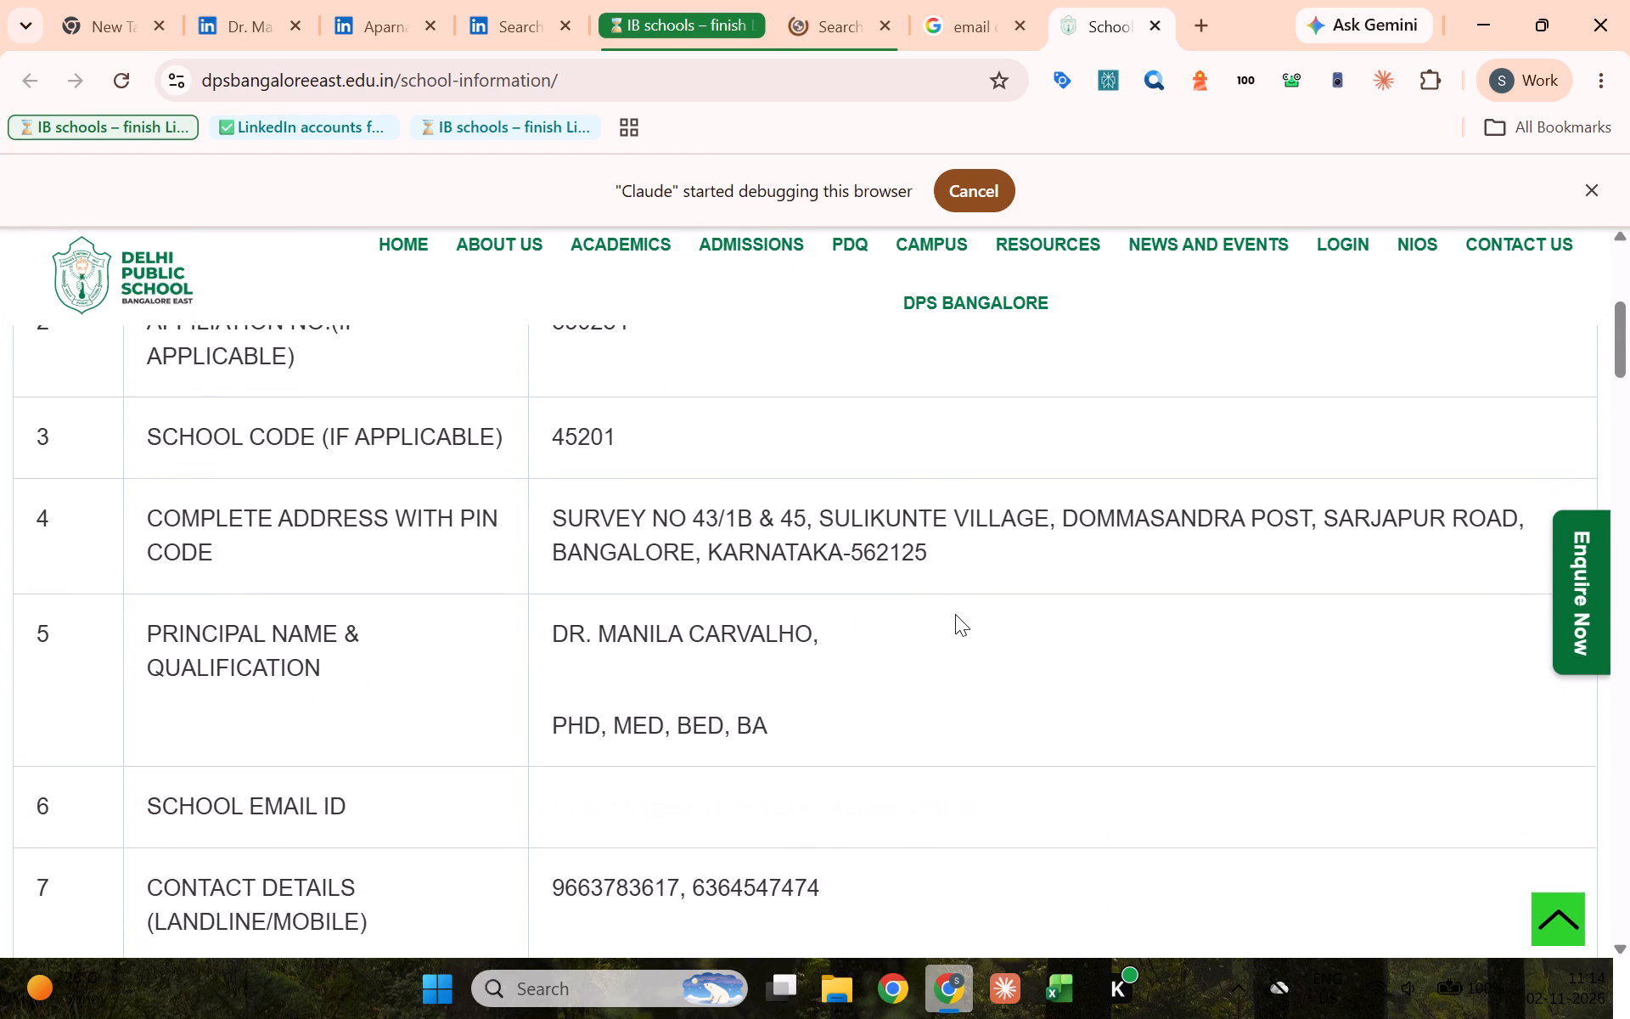
{"action": "scroll", "coordinate": [955, 614], "scroll_direction": "down", "scroll_amount": 2}
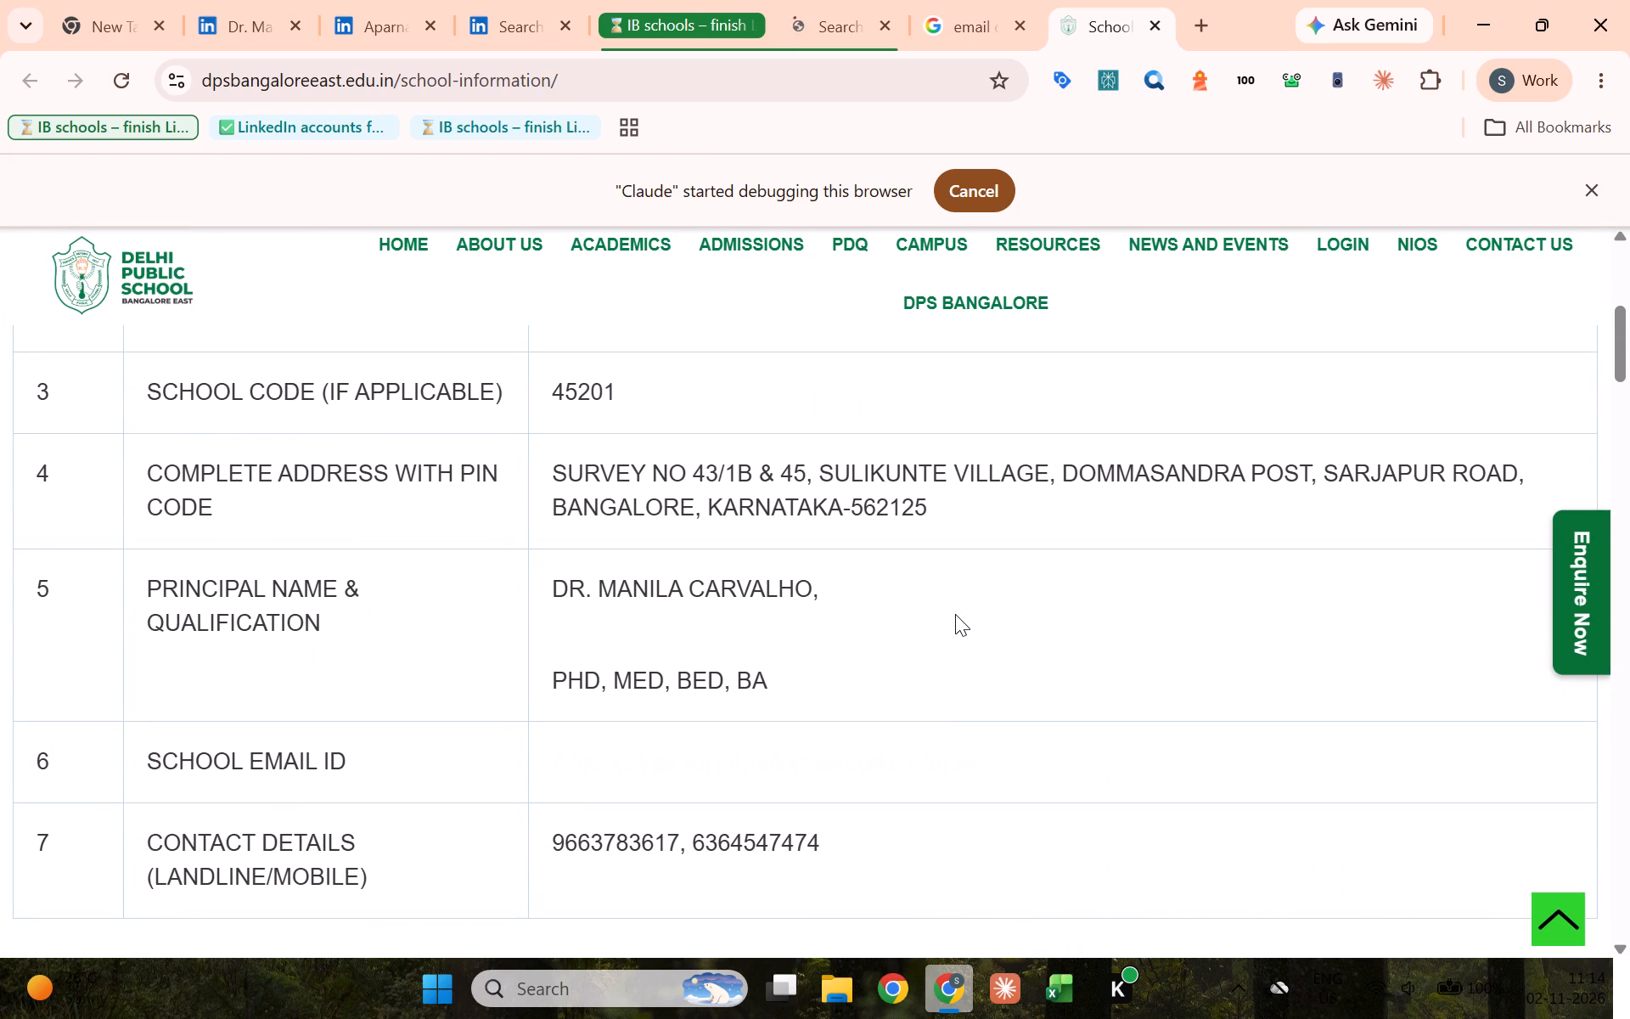
{"action": "scroll", "coordinate": [955, 614], "scroll_direction": "down", "scroll_amount": 1}
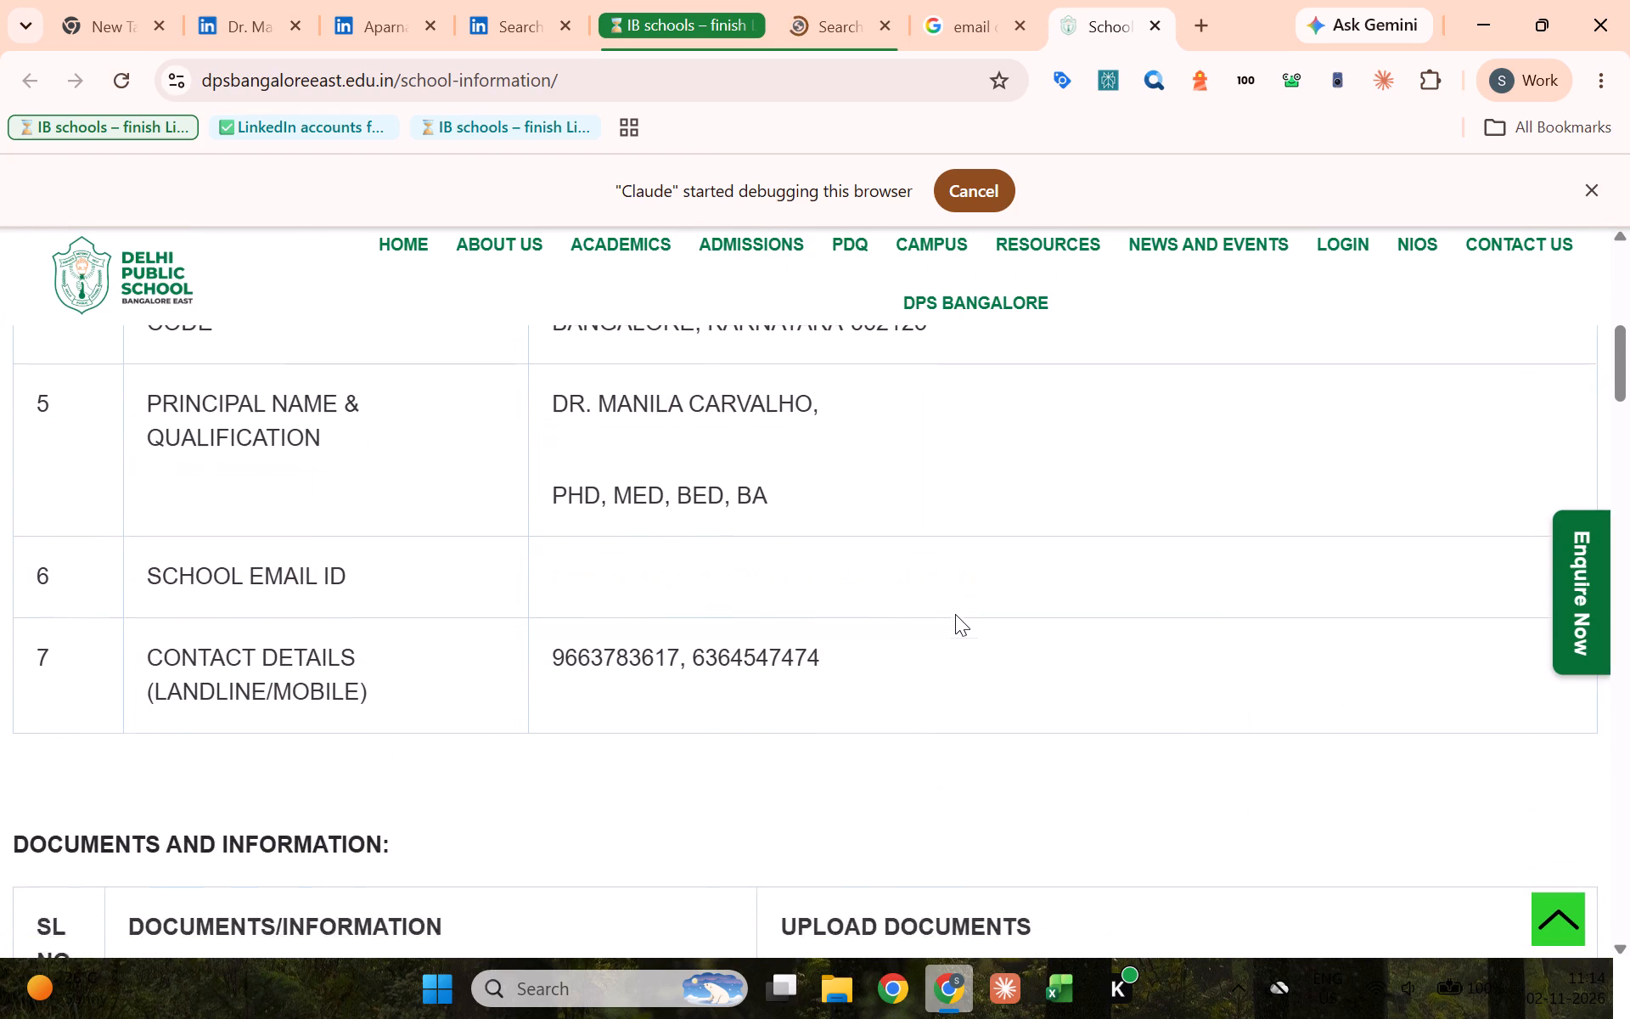
Look through the school page's Documents and Information and Result and Academics tables, rechecking the General Information section.
{"action": "scroll", "coordinate": [955, 614], "scroll_direction": "down", "scroll_amount": 3}
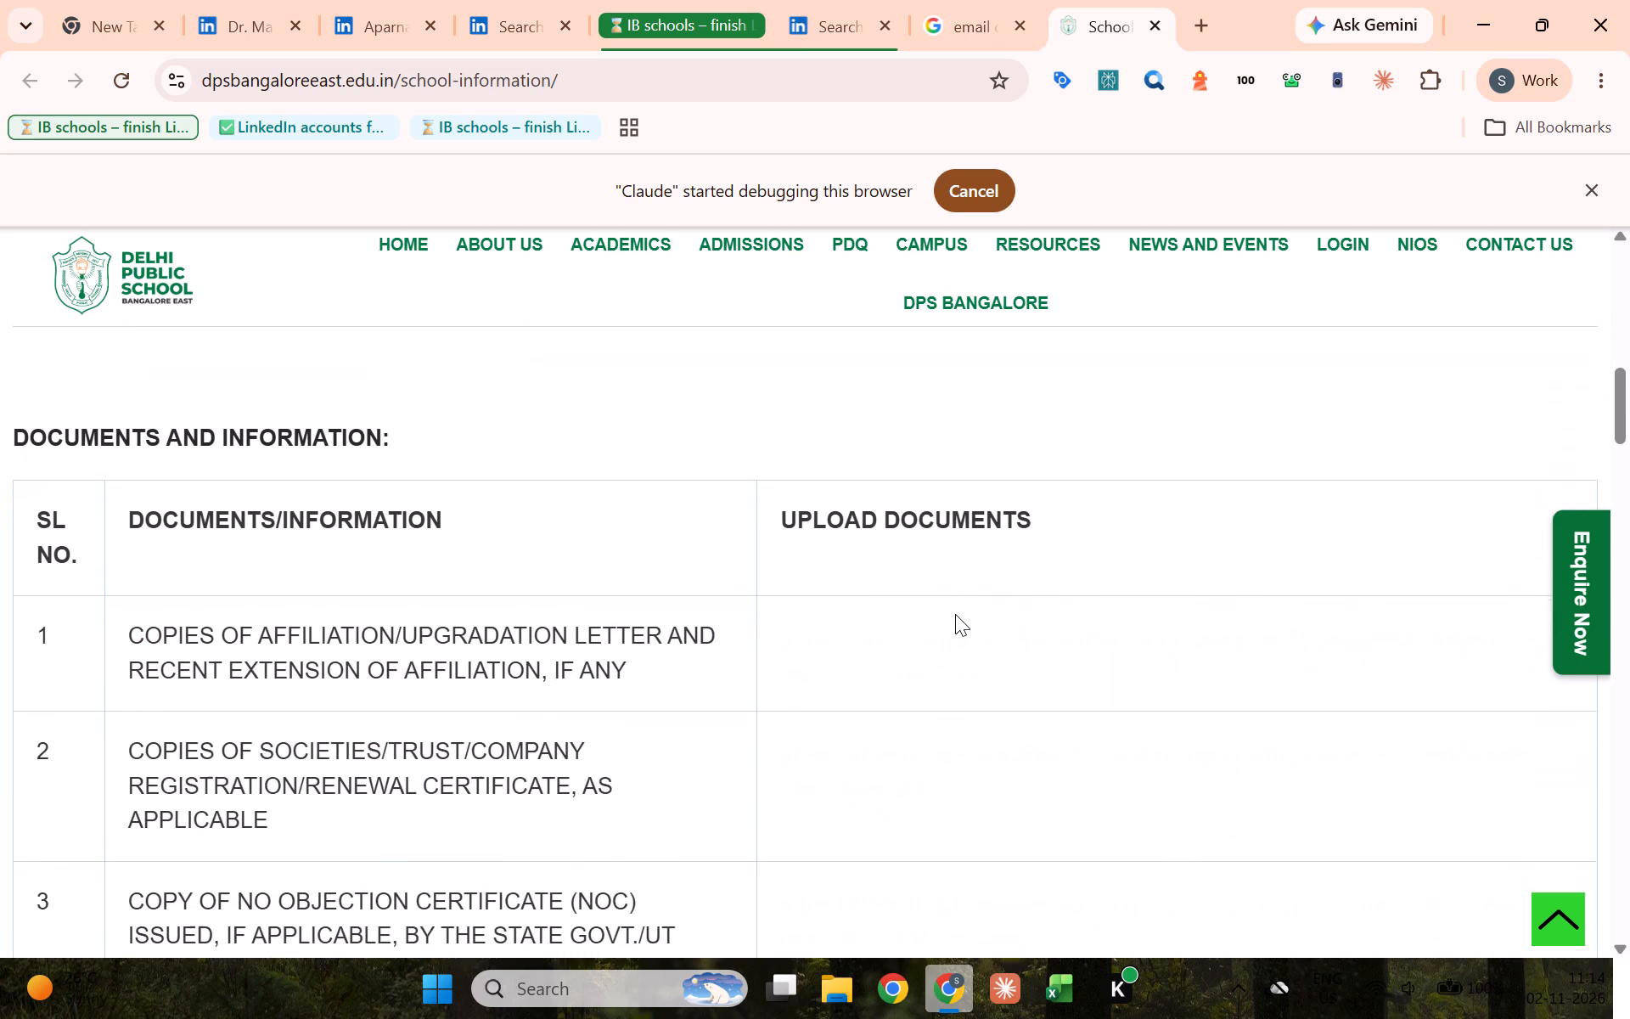
{"action": "scroll", "coordinate": [955, 614], "scroll_direction": "down", "scroll_amount": 1}
{"action": "scroll", "coordinate": [955, 614], "scroll_direction": "up", "scroll_amount": 2}
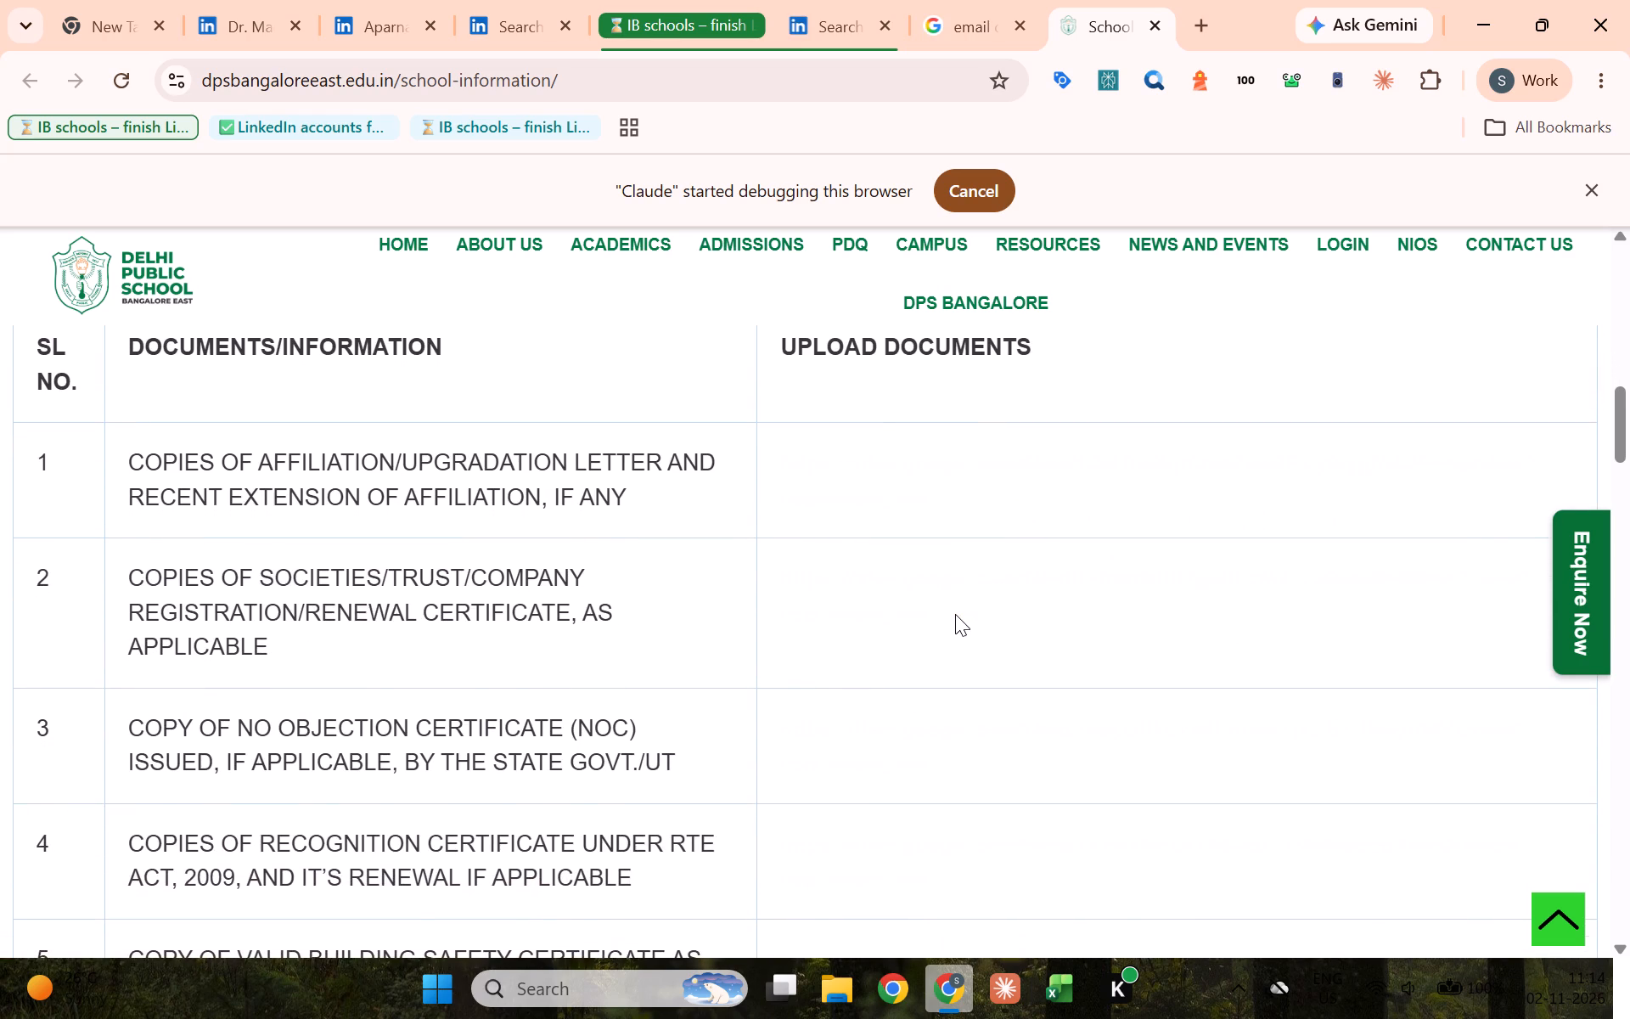
{"action": "scroll", "coordinate": [955, 614], "scroll_direction": "up", "scroll_amount": 3}
{"action": "scroll", "coordinate": [955, 614], "scroll_direction": "down", "scroll_amount": 2}
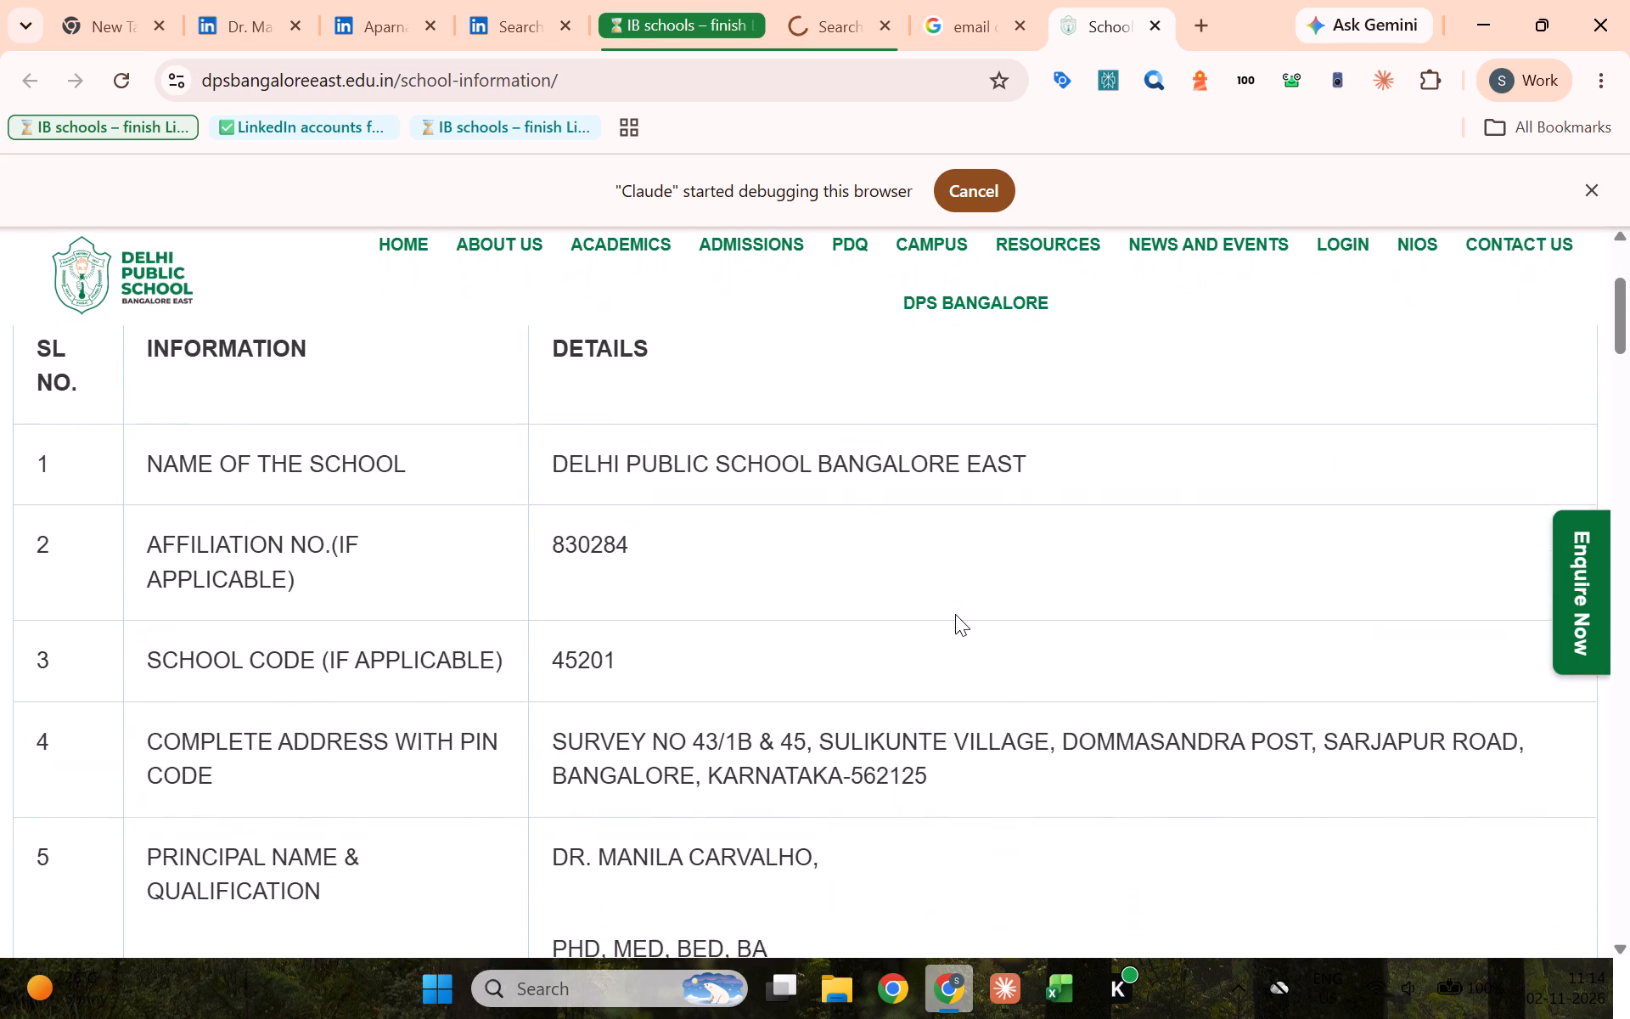
{"action": "scroll", "coordinate": [555, 594], "scroll_direction": "down", "scroll_amount": 3}
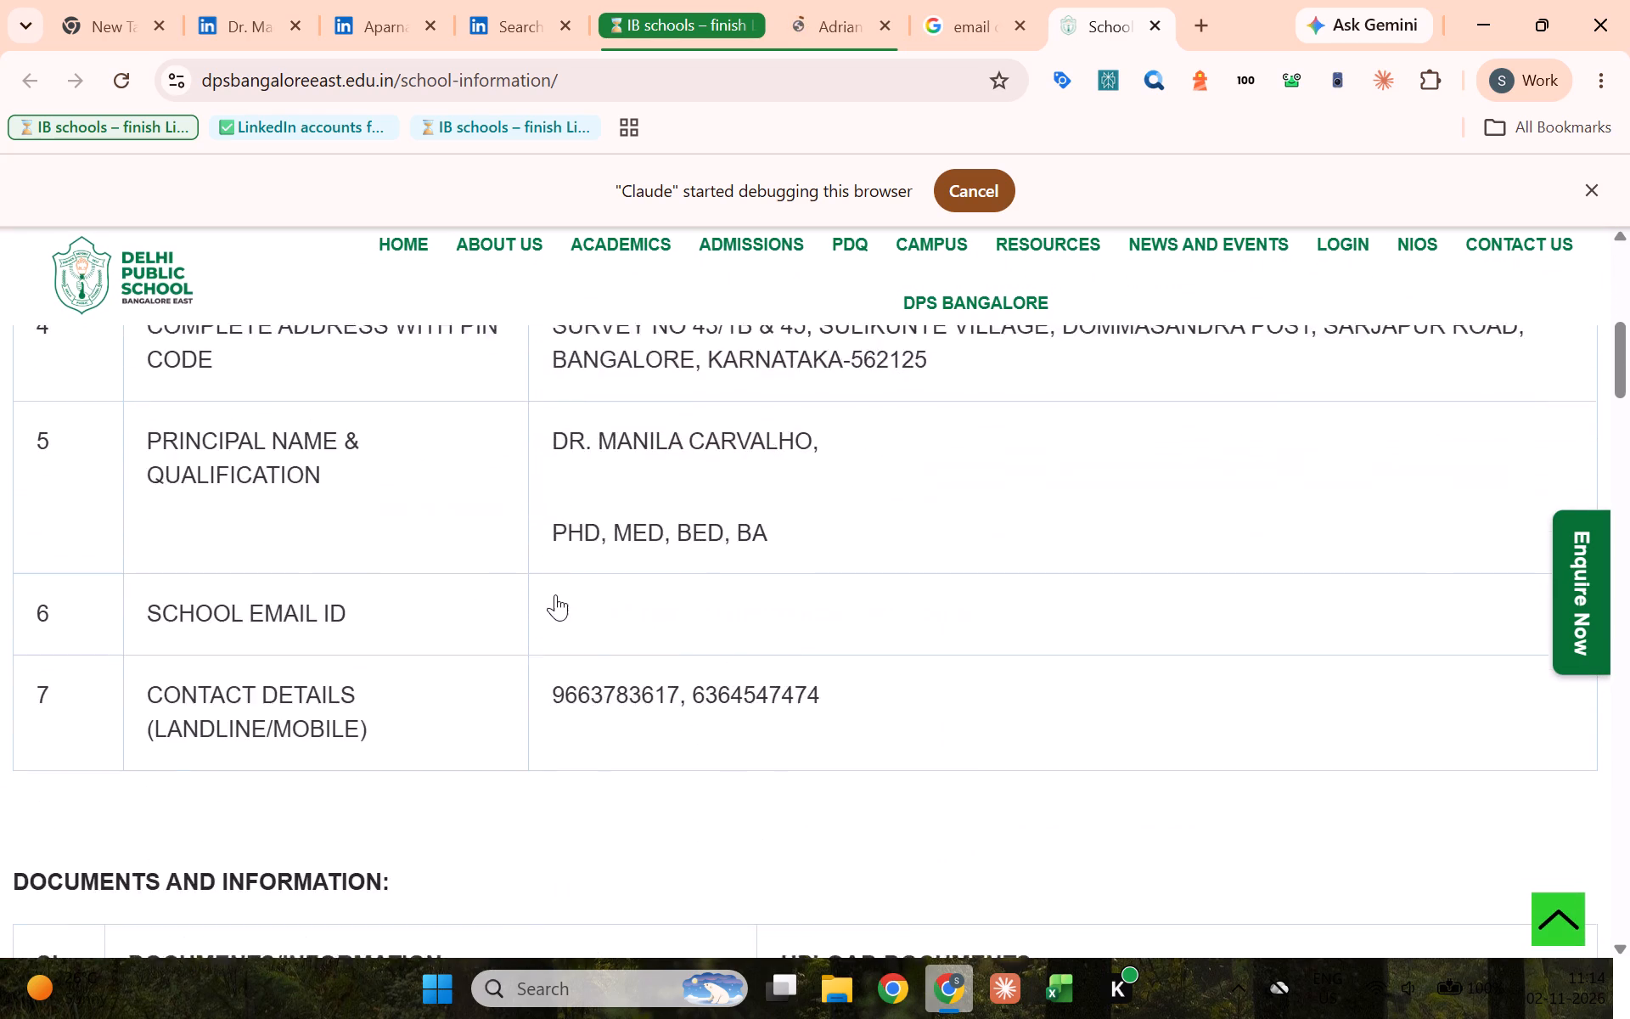
{"action": "scroll", "coordinate": [555, 594], "scroll_direction": "down", "scroll_amount": 4}
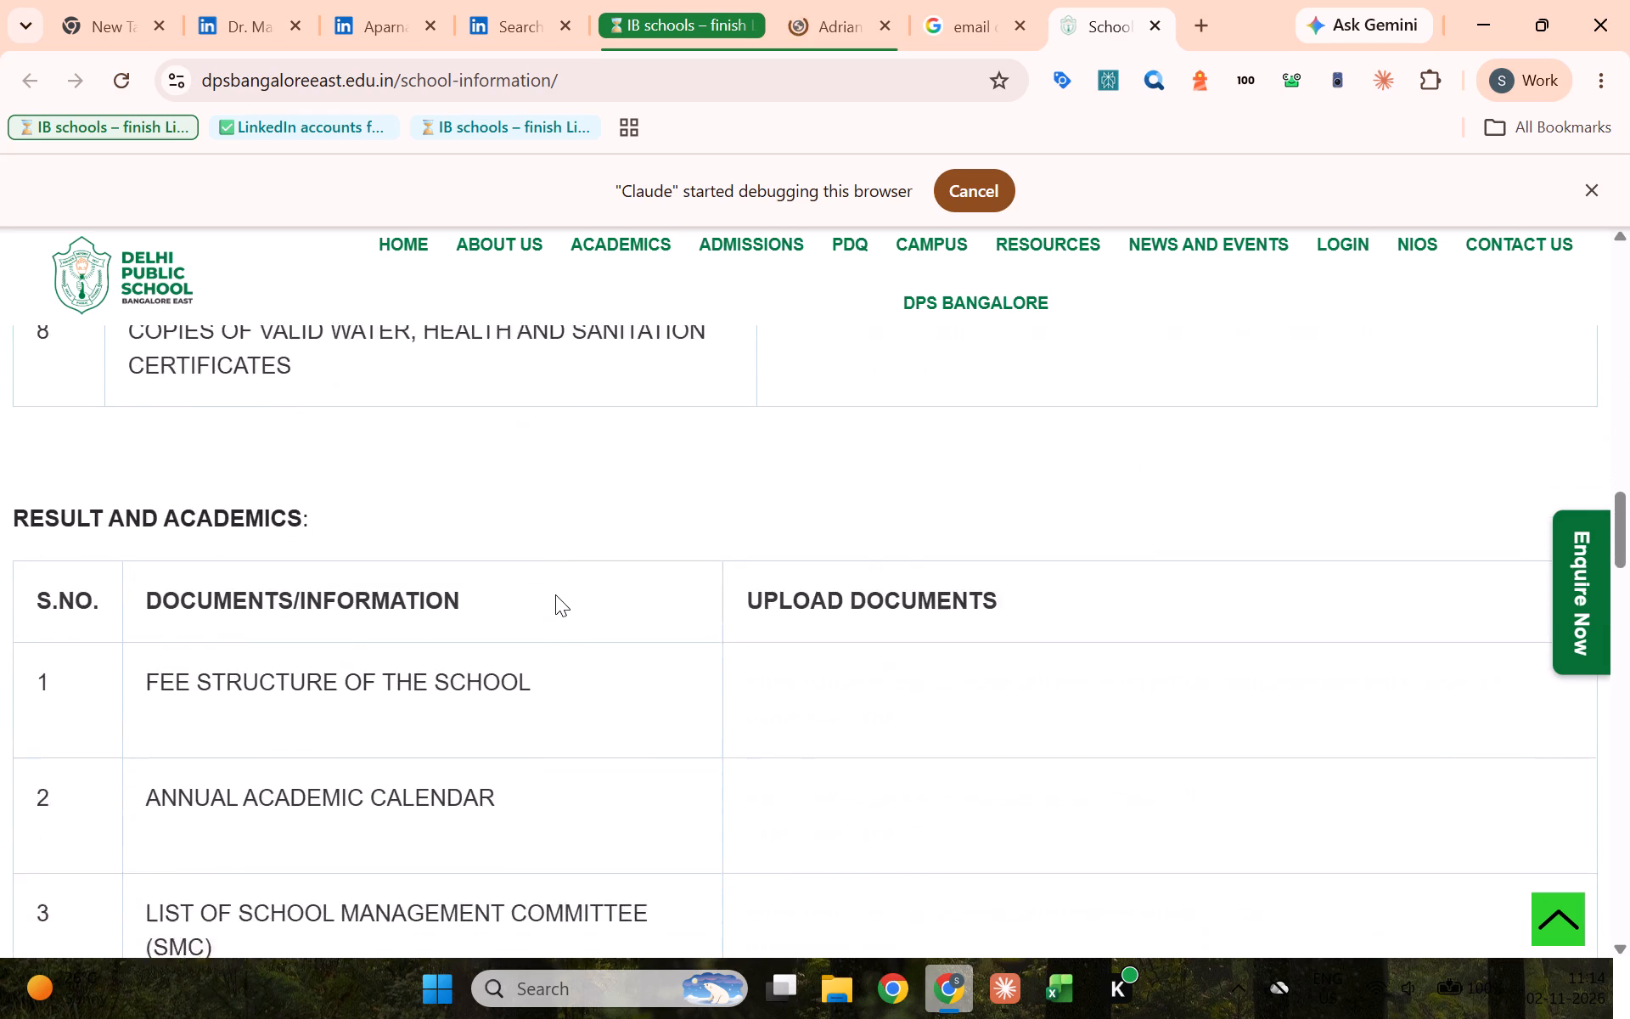
{"action": "scroll", "coordinate": [555, 594], "scroll_direction": "down", "scroll_amount": 3}
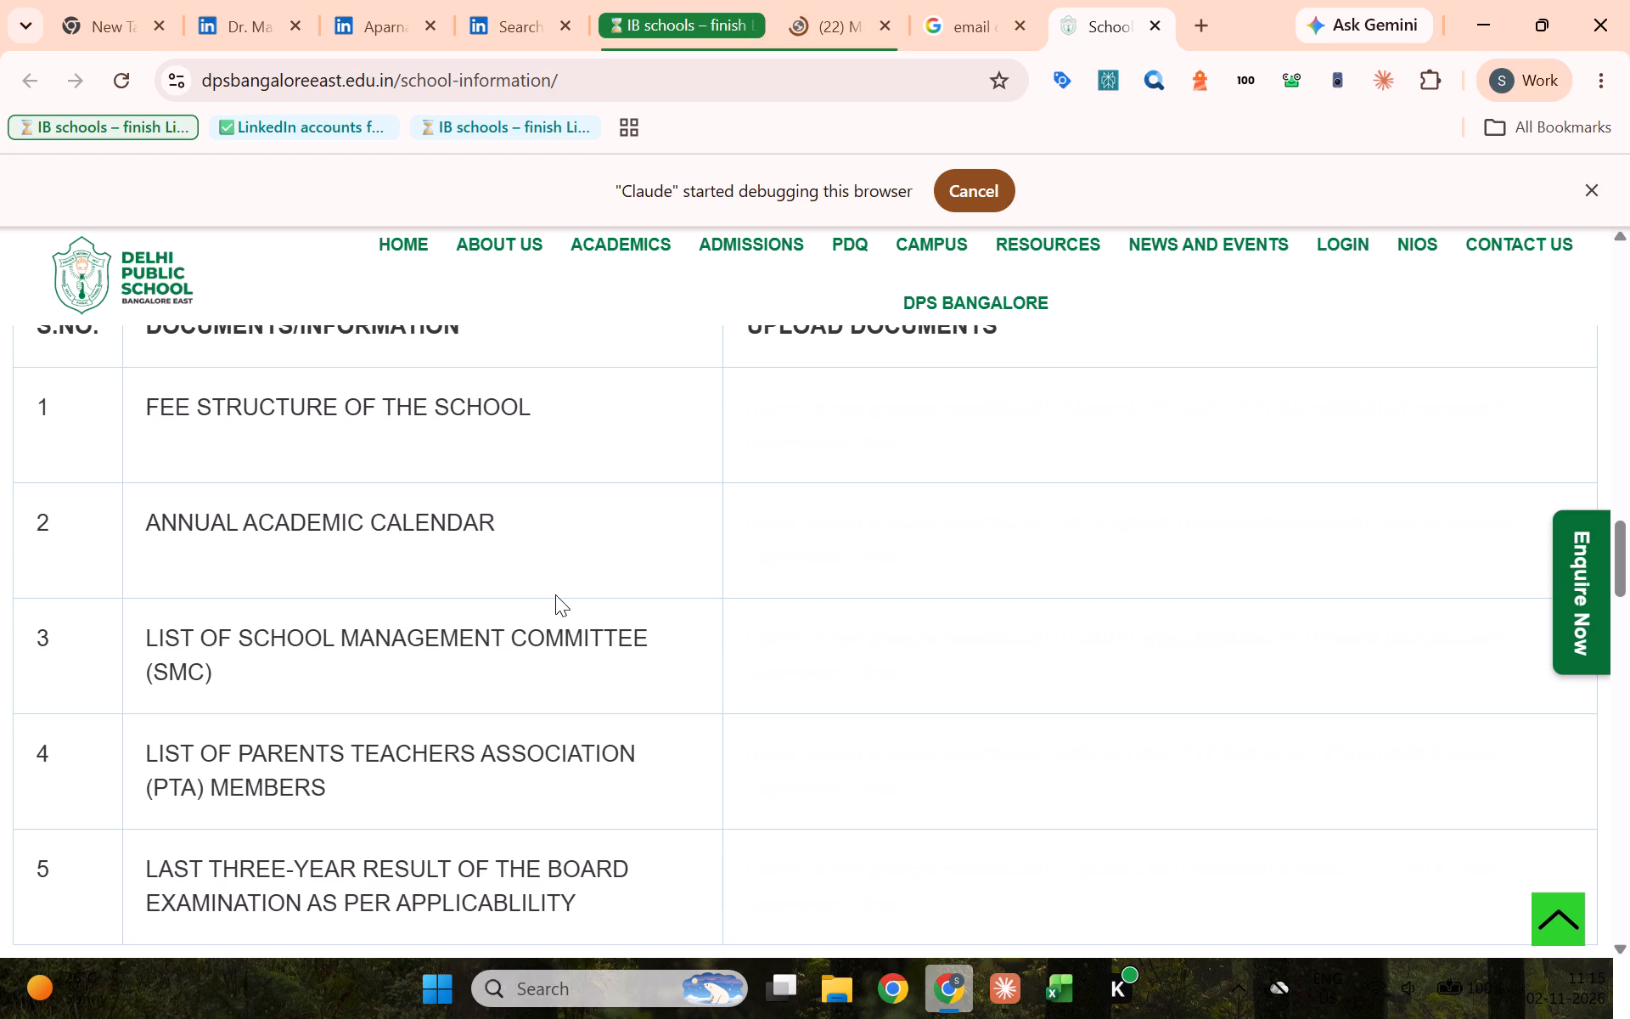
{"action": "scroll", "coordinate": [555, 594], "scroll_direction": "up", "scroll_amount": 14}
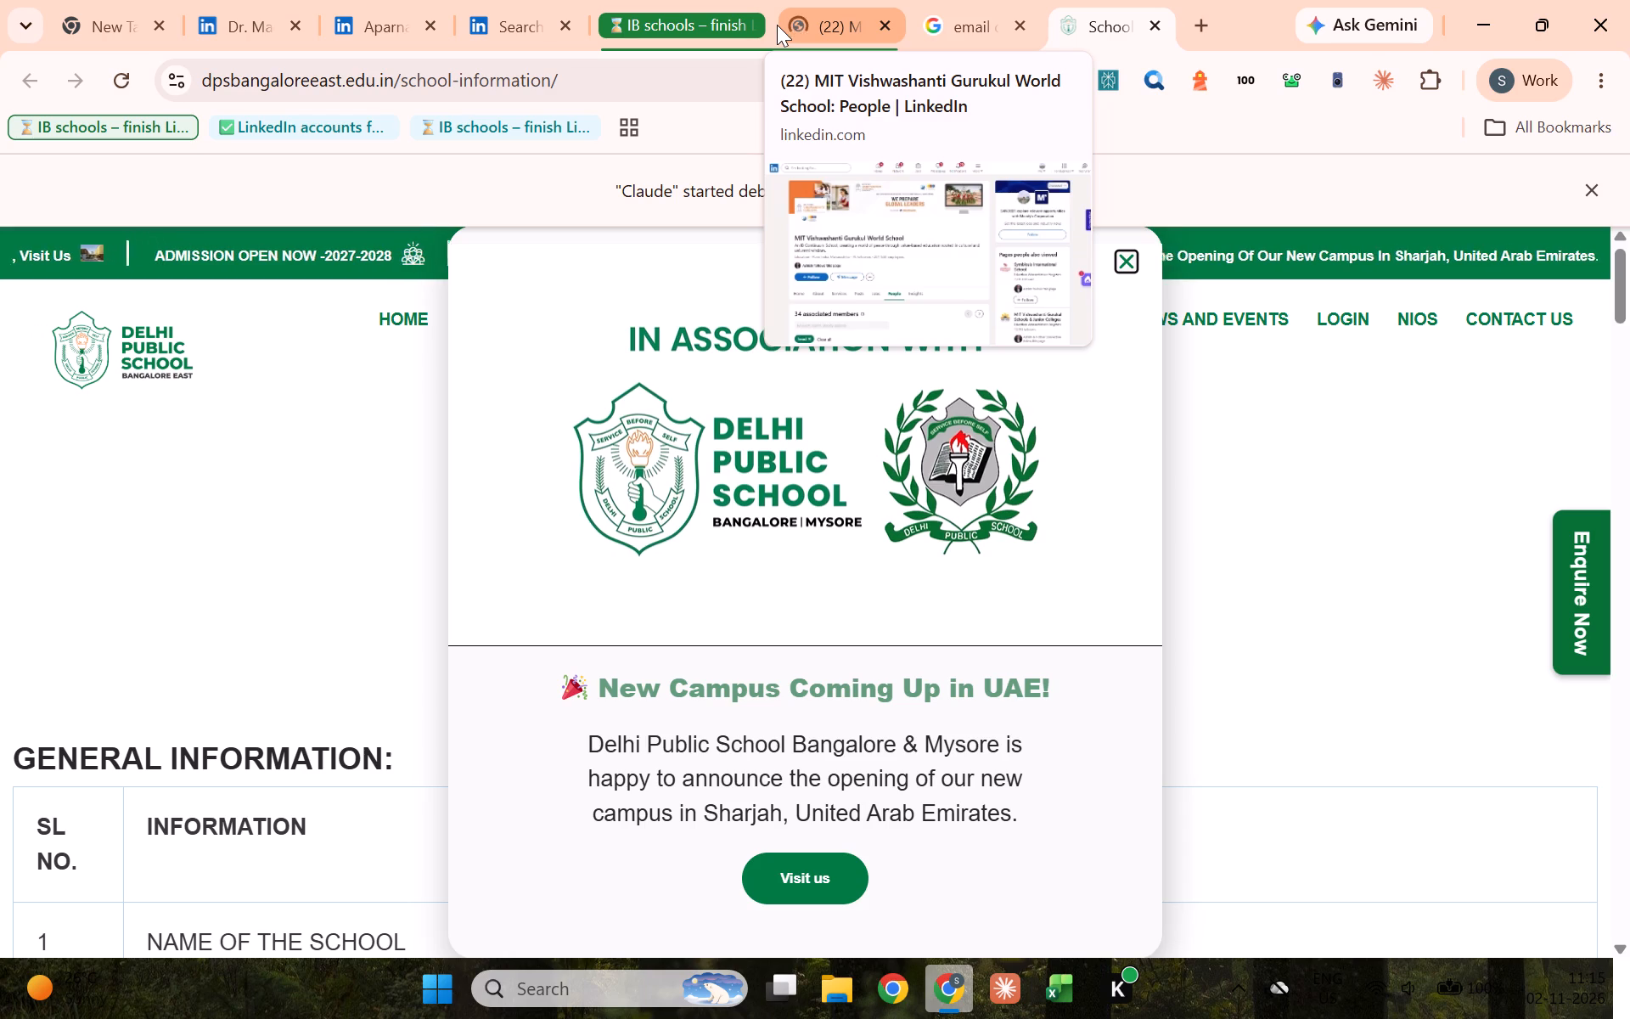
From workbook row 60, open the Delhi Public School Bangalore North principal's LinkedIn profile and reveal the email with Mr. E.
{"action": "key", "text": "alt+Tab"}
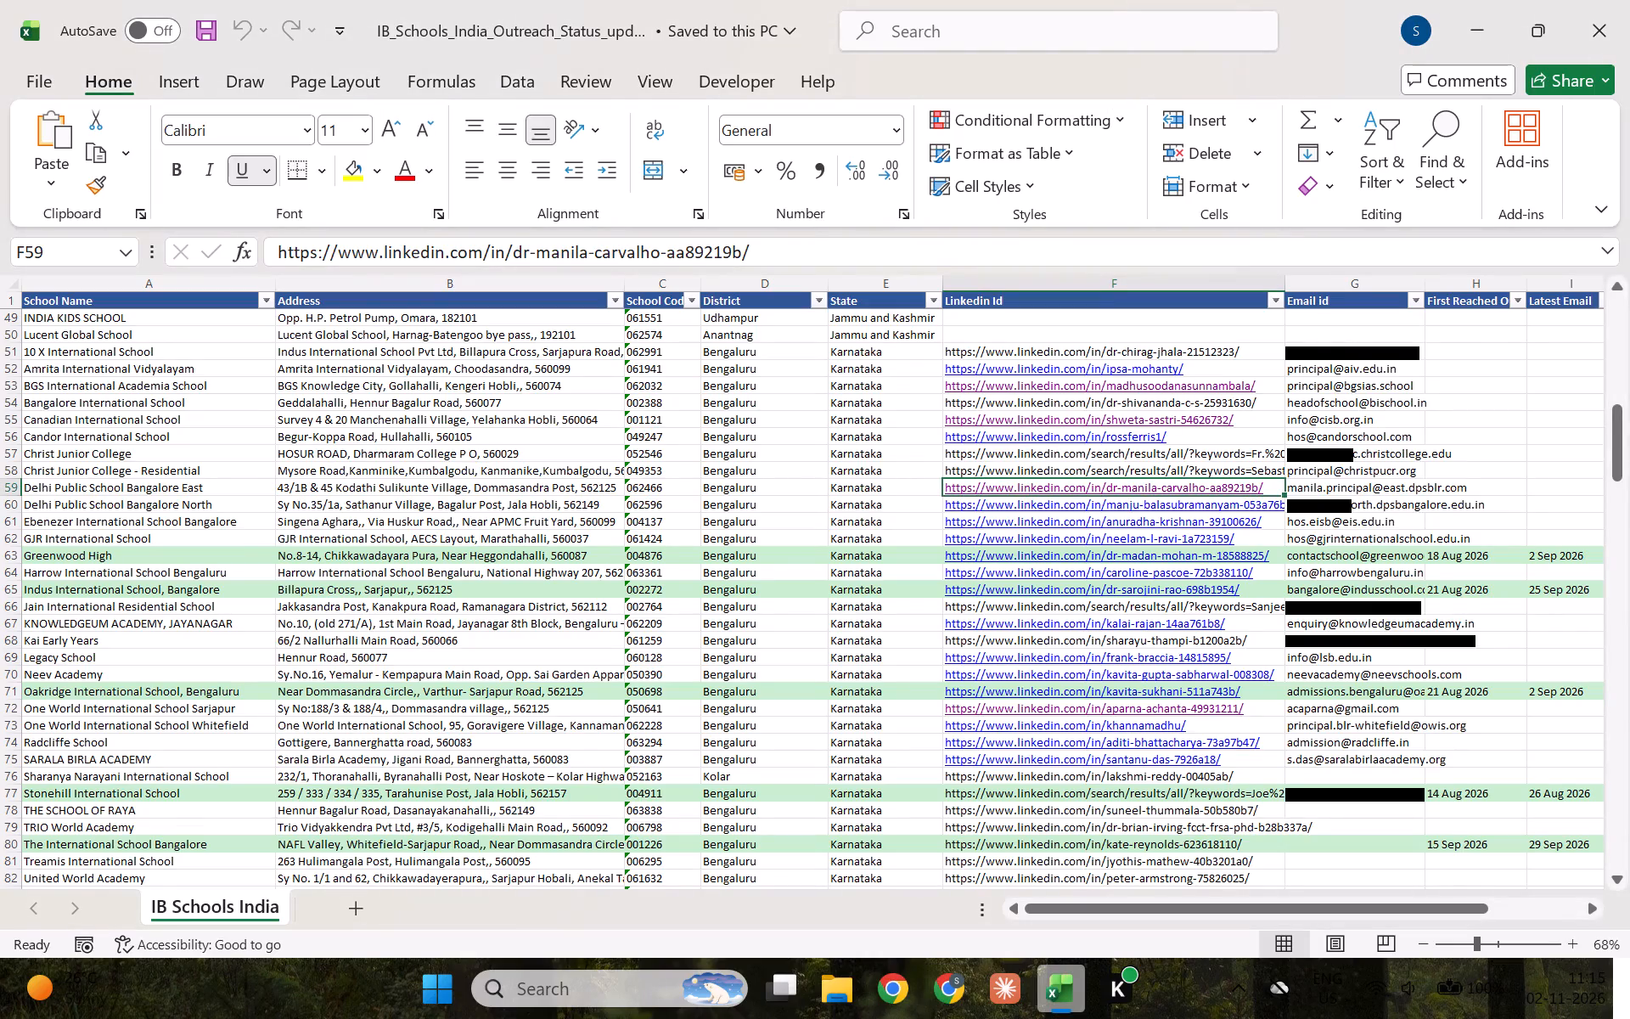
{"action": "left_click", "coordinate": [1097, 481]}
{"action": "left_click", "coordinate": [1083, 500]}
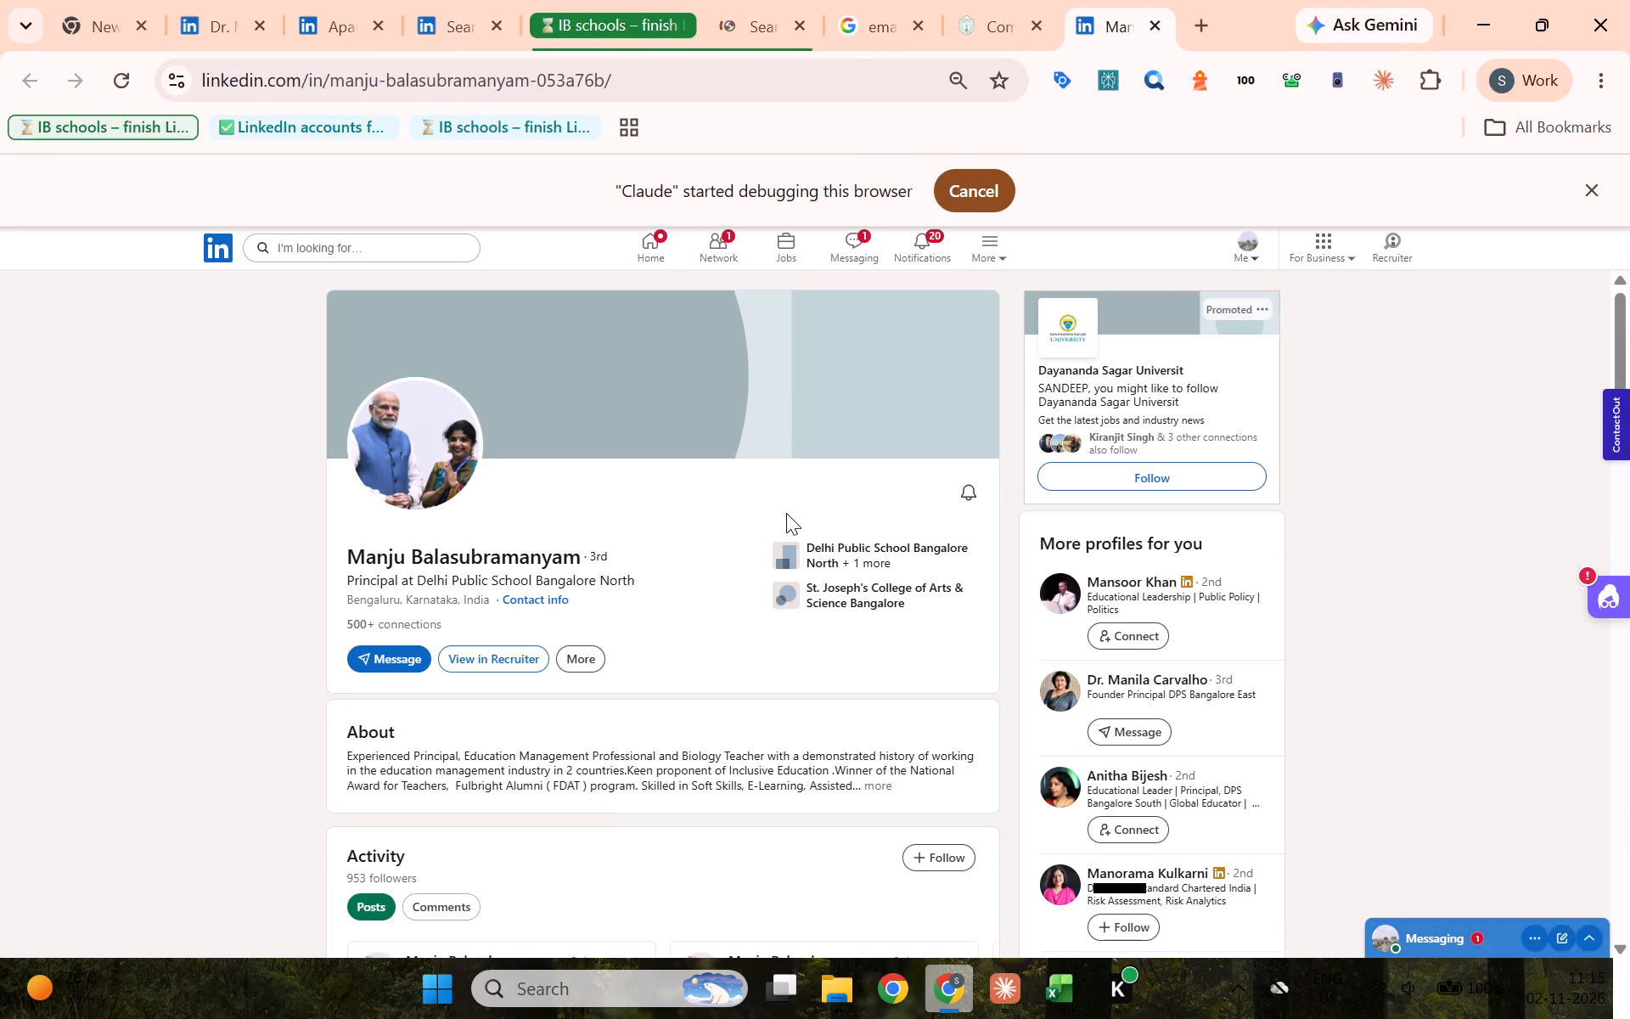
{"action": "left_click", "coordinate": [1434, 77]}
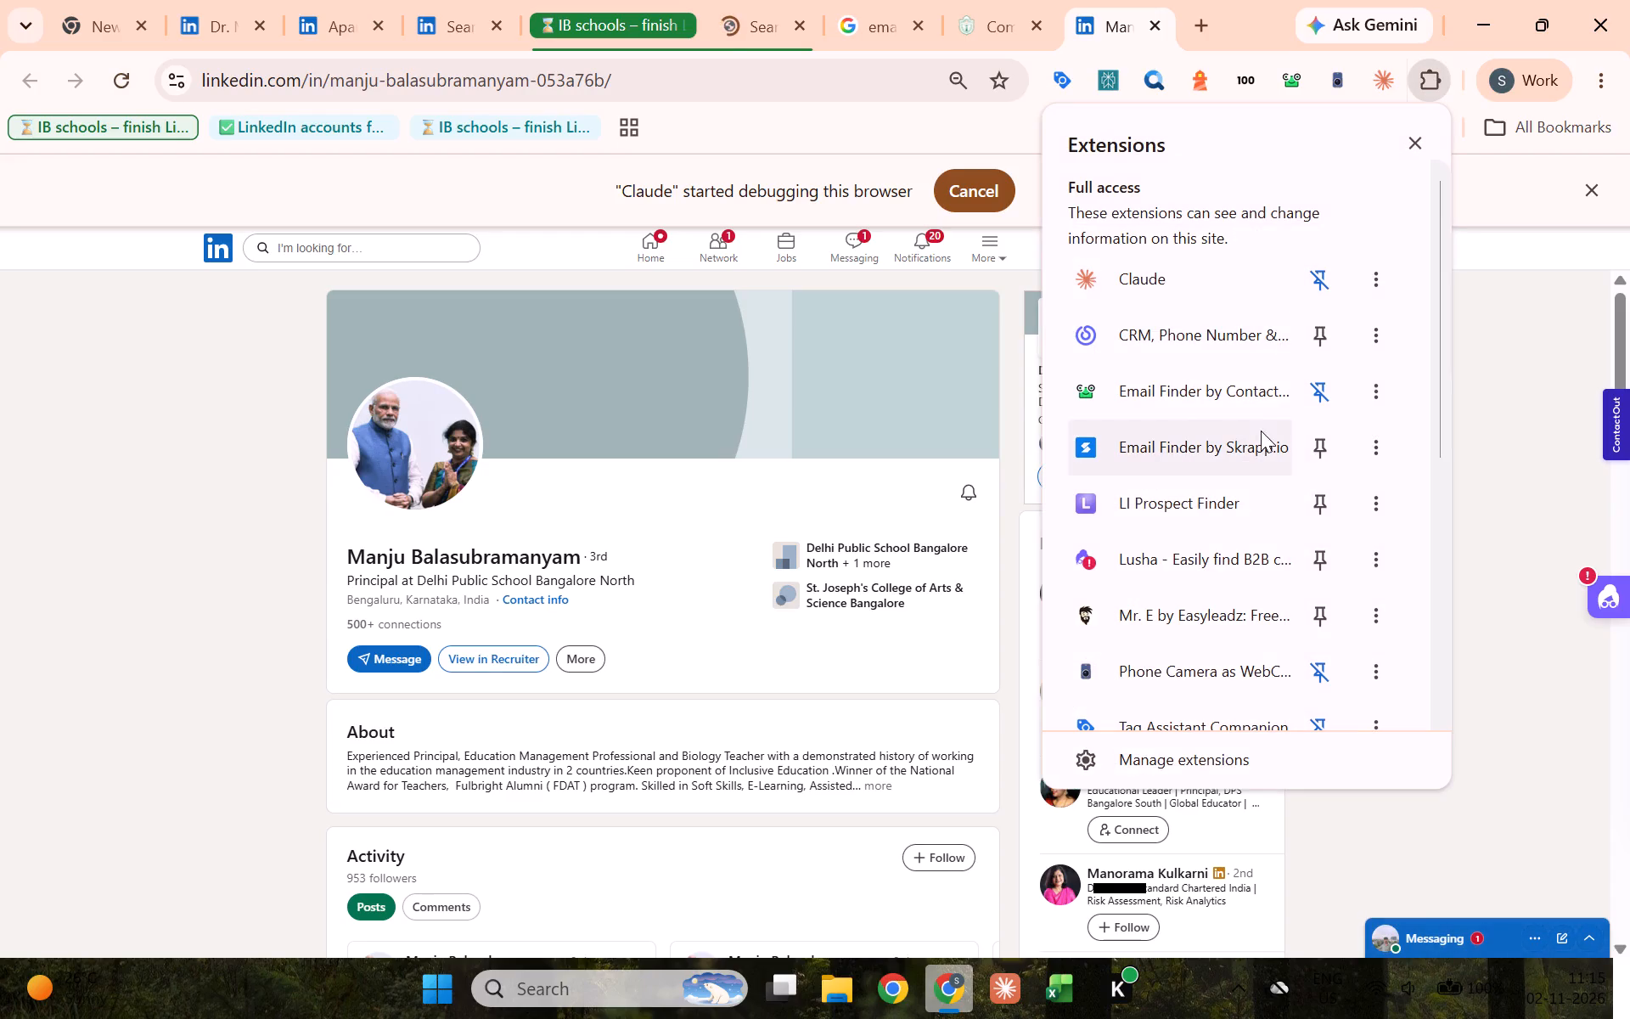
{"action": "left_click", "coordinate": [1144, 618]}
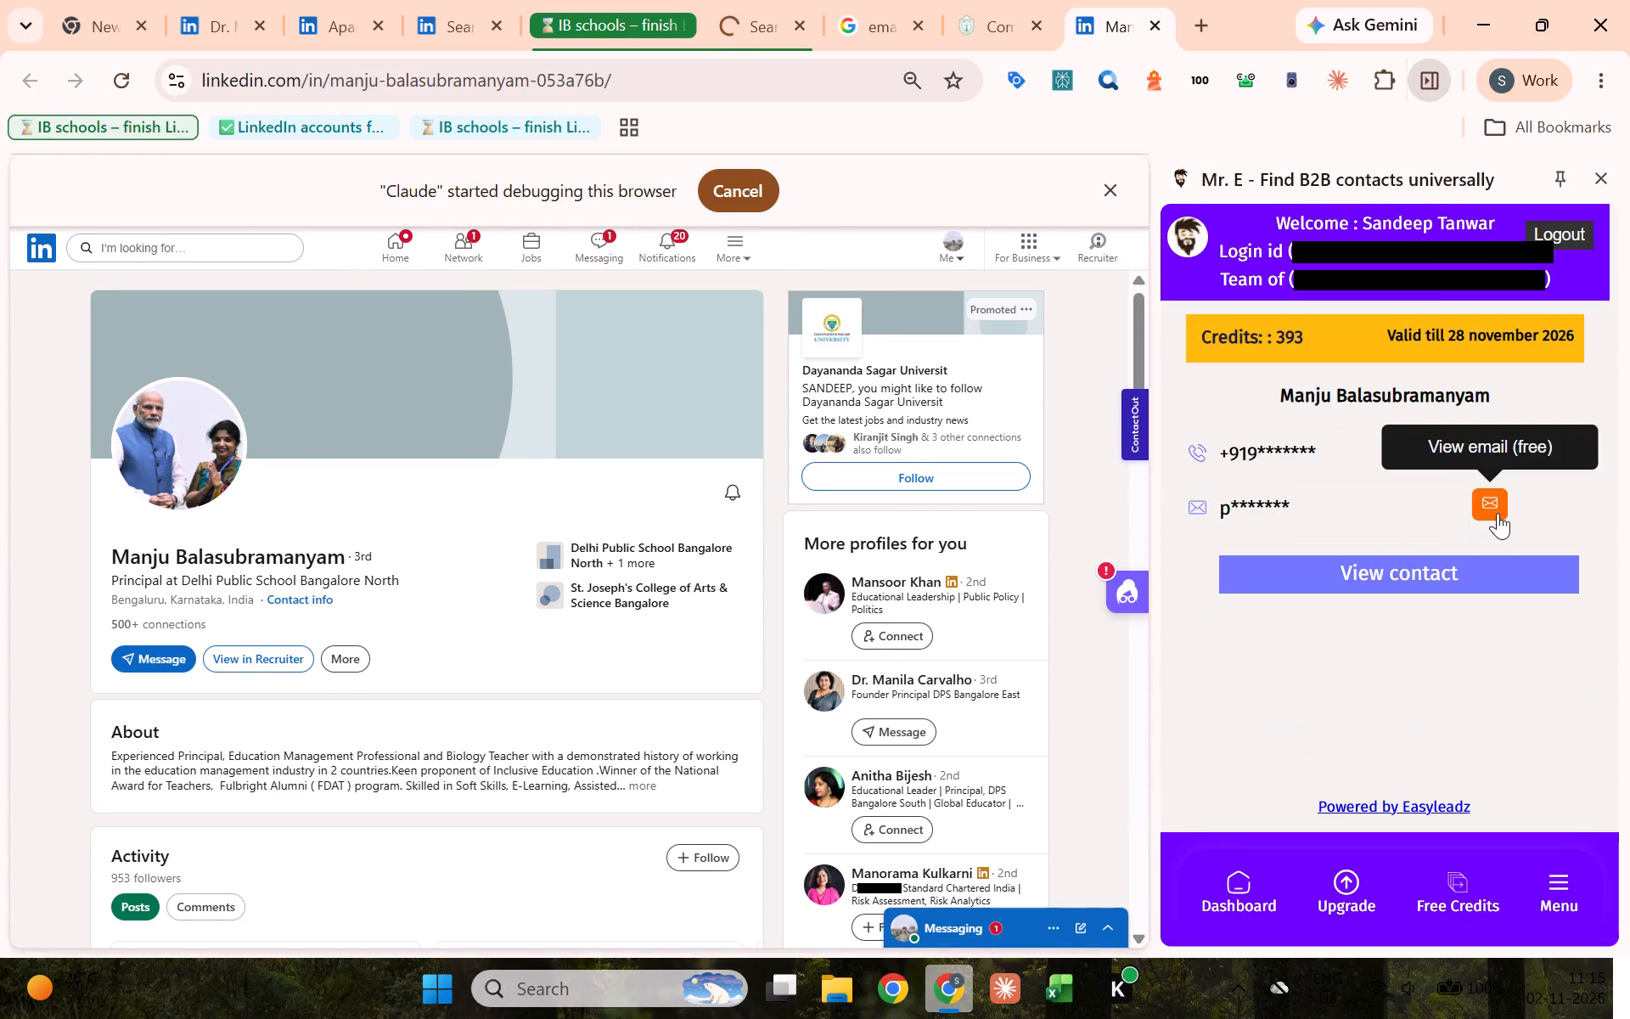
{"action": "left_click", "coordinate": [1498, 513]}
Compare the email revealed for the Delhi Public School Bangalore North principal with the Email id in workbook row 60.
{"action": "key", "text": "alt+Tab"}
{"action": "key", "text": "alt+Tab"}
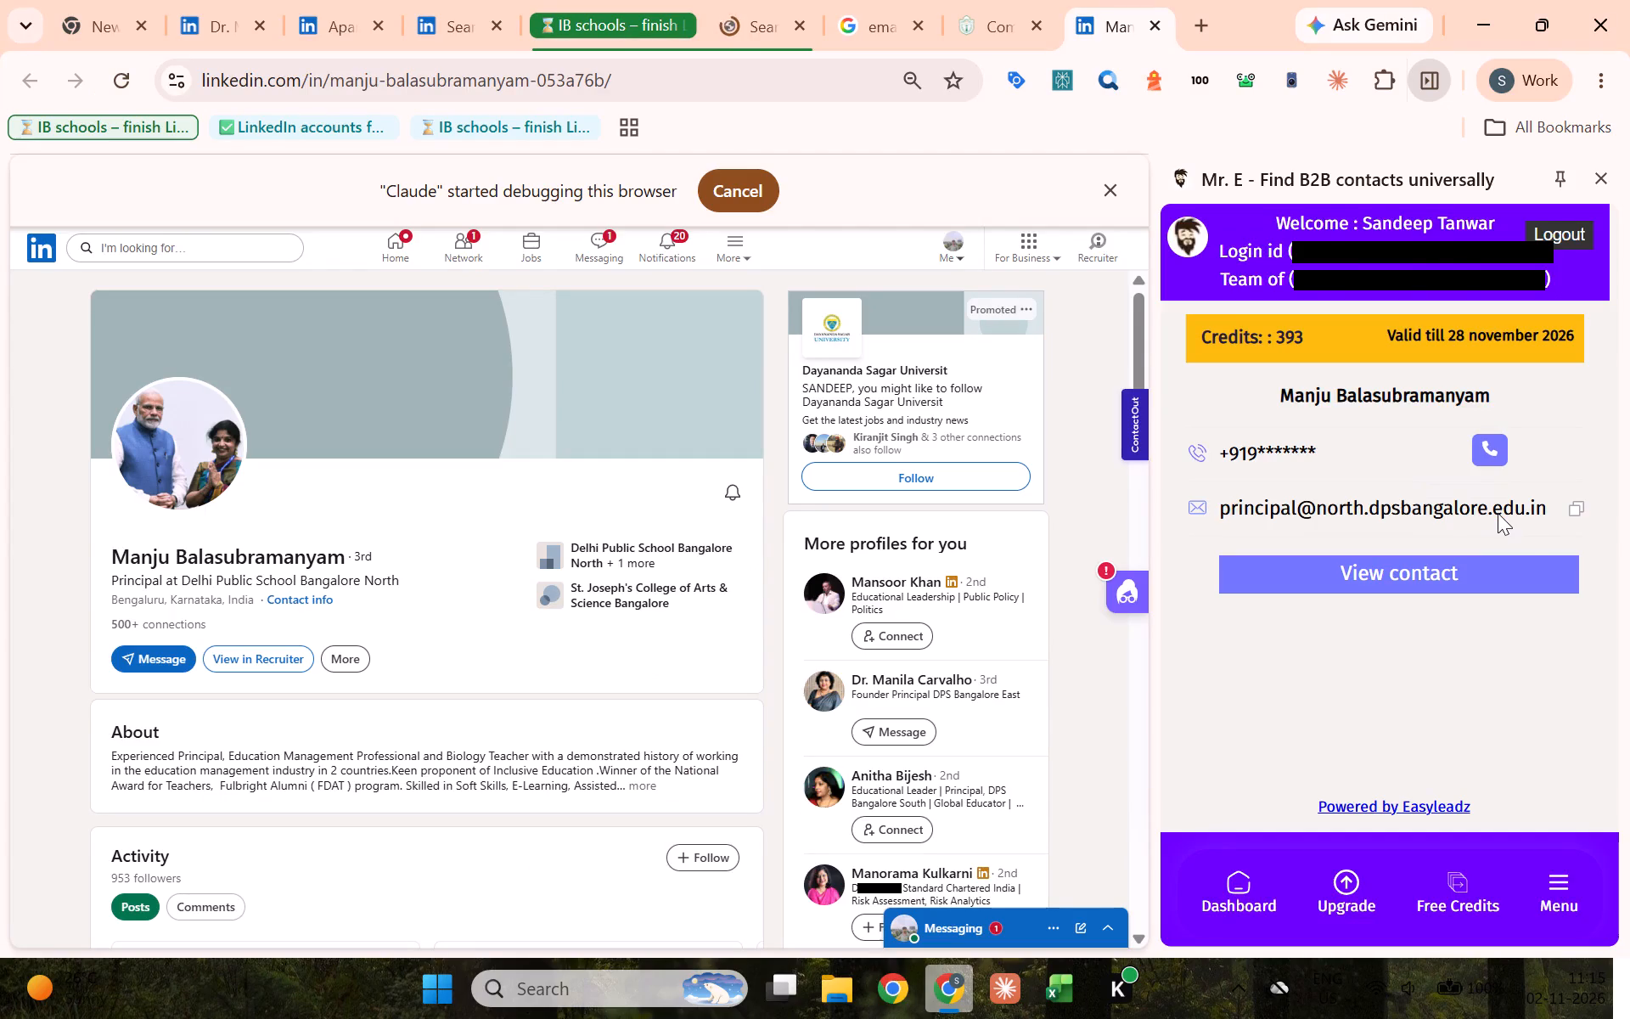
{"action": "key", "text": "alt+Tab"}
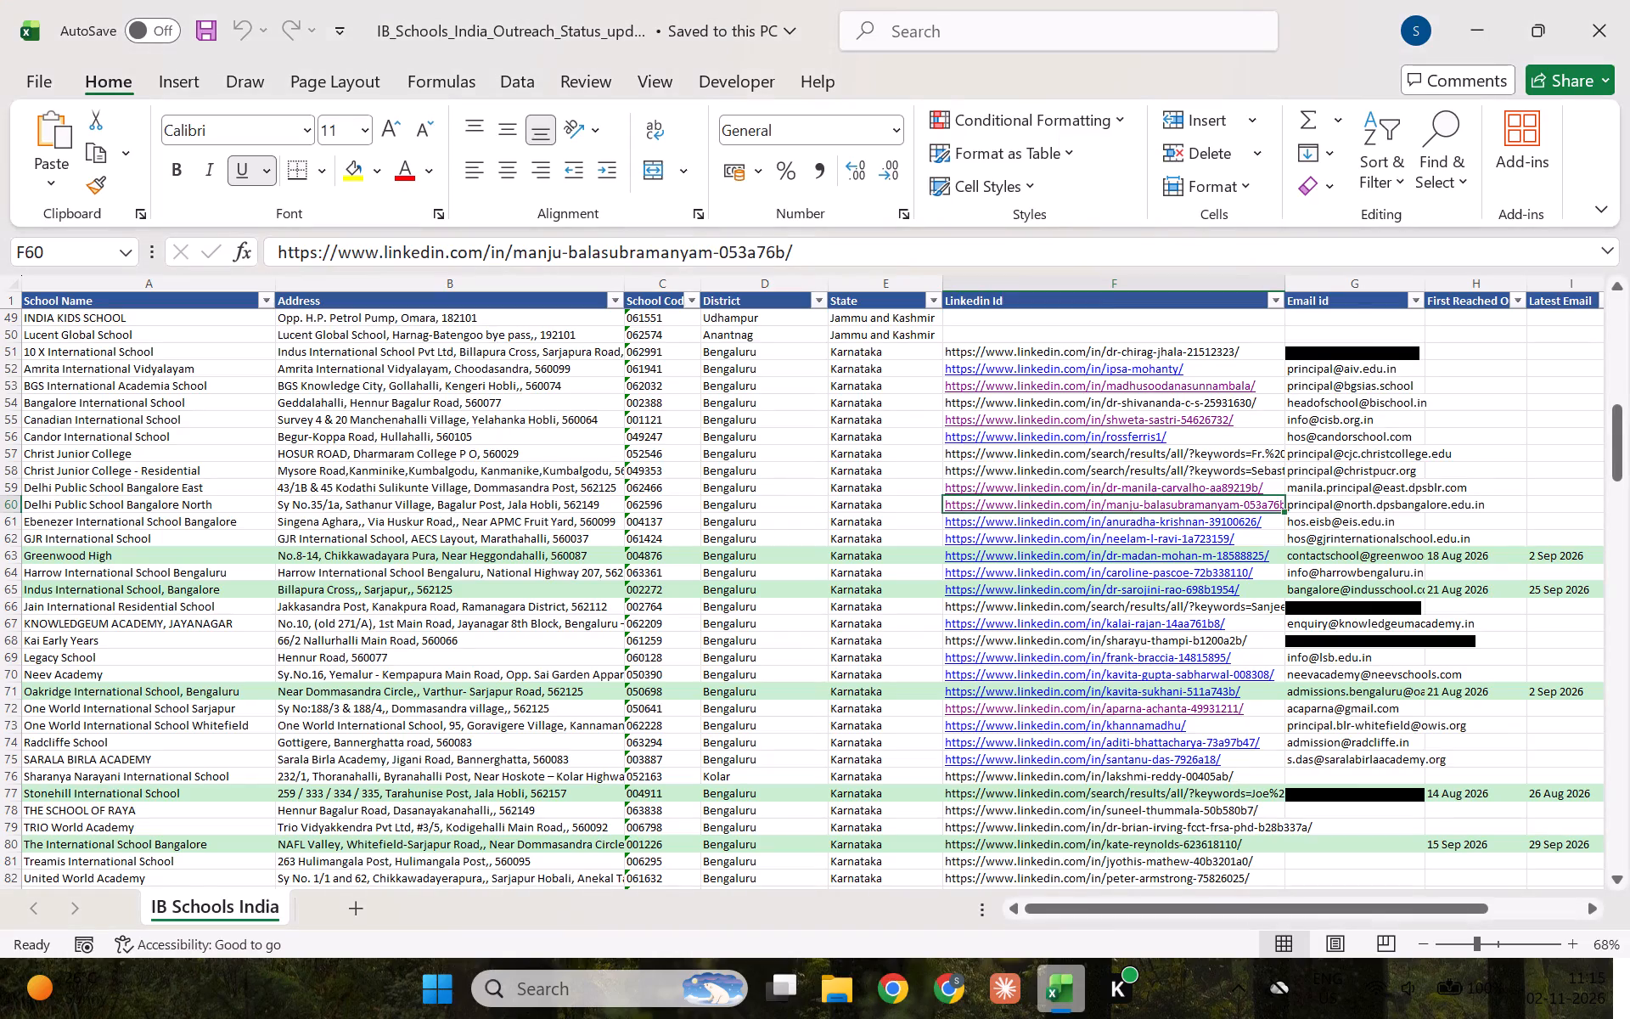
{"action": "key", "text": "alt+Tab"}
{"action": "key", "text": "alt+Tab"}
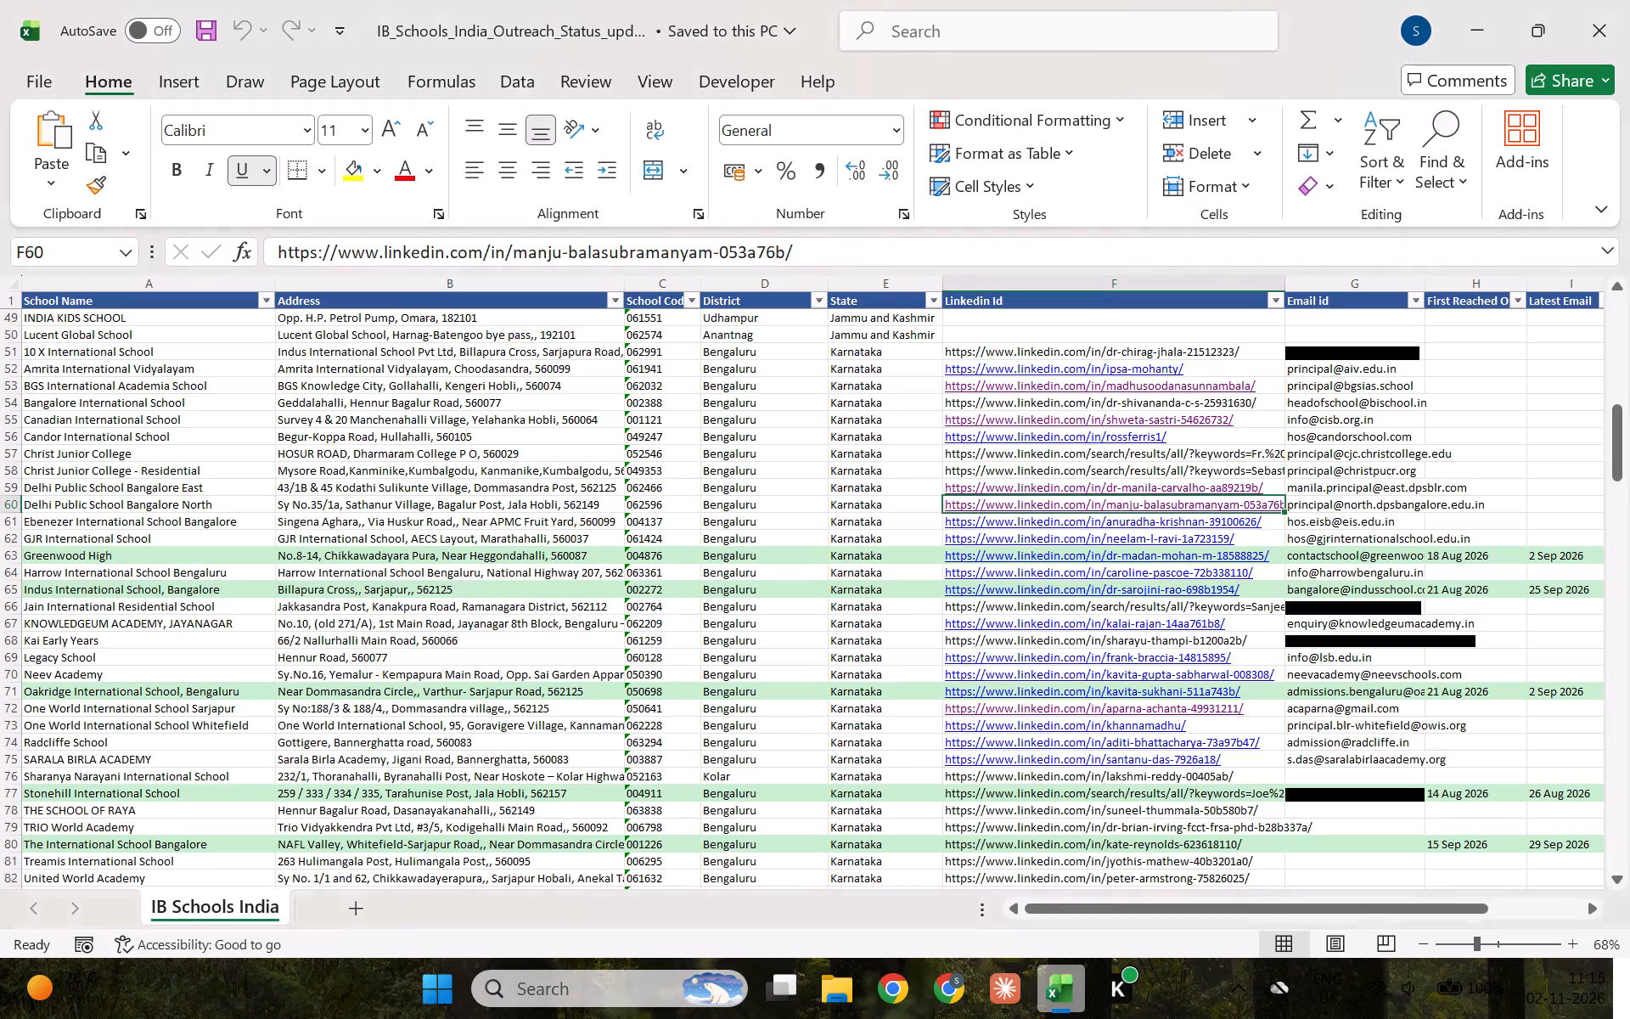
{"action": "key", "text": "alt+Tab"}
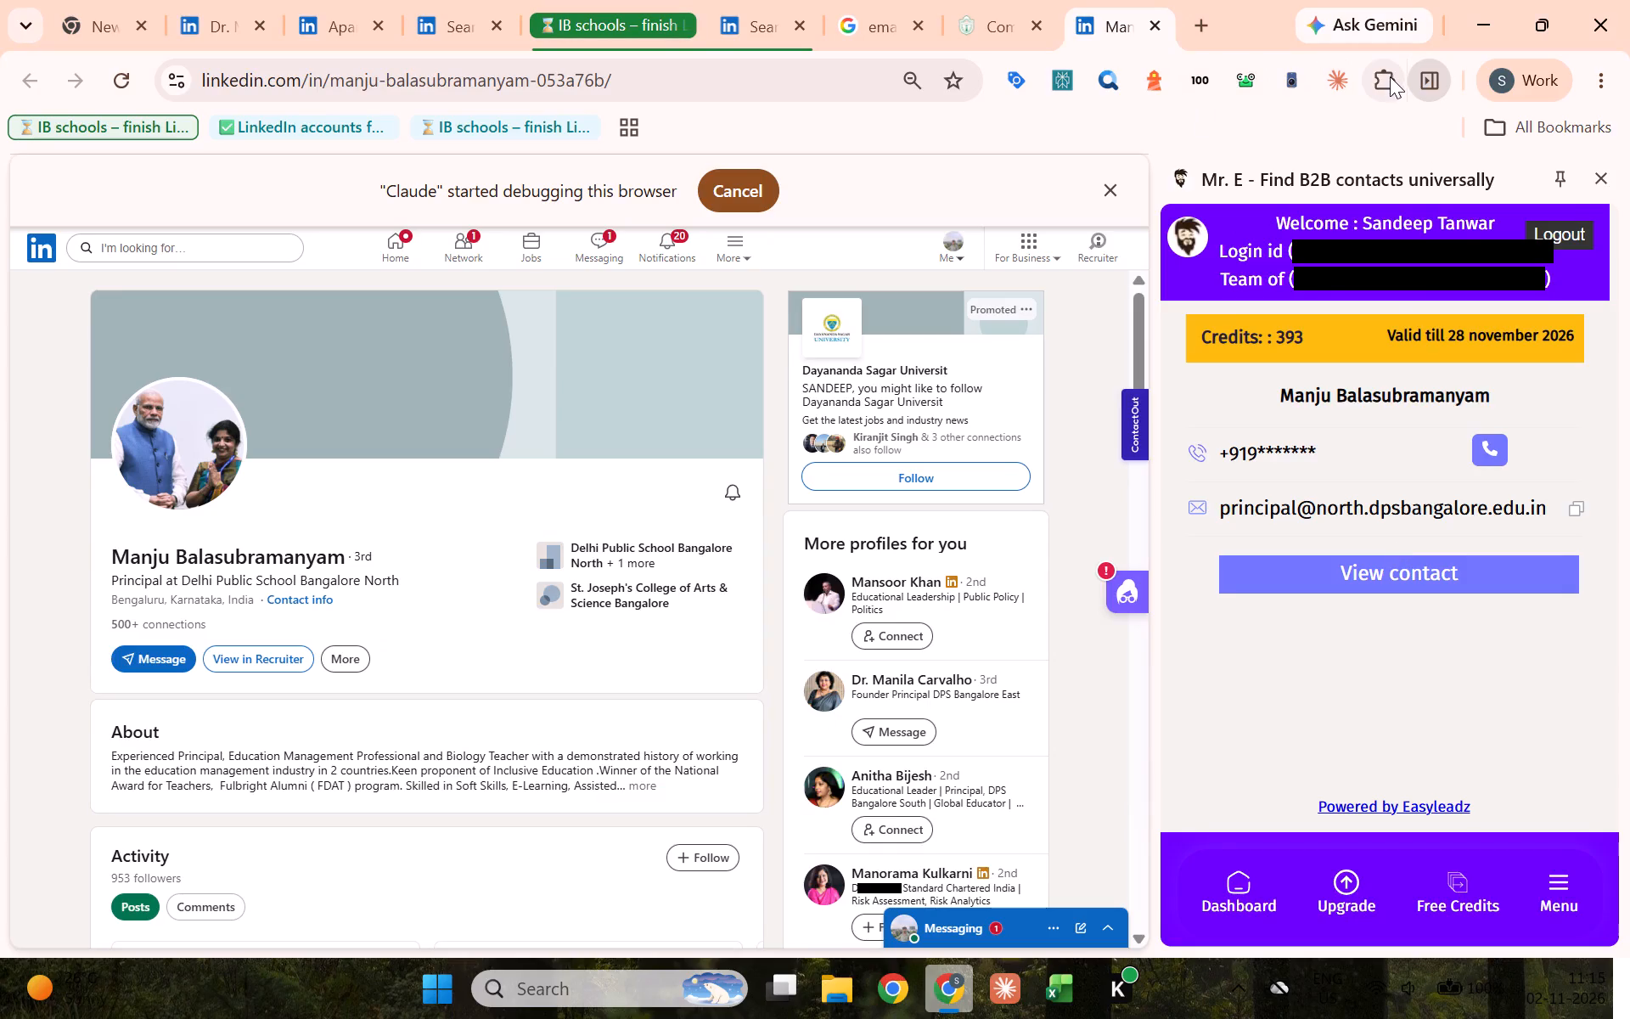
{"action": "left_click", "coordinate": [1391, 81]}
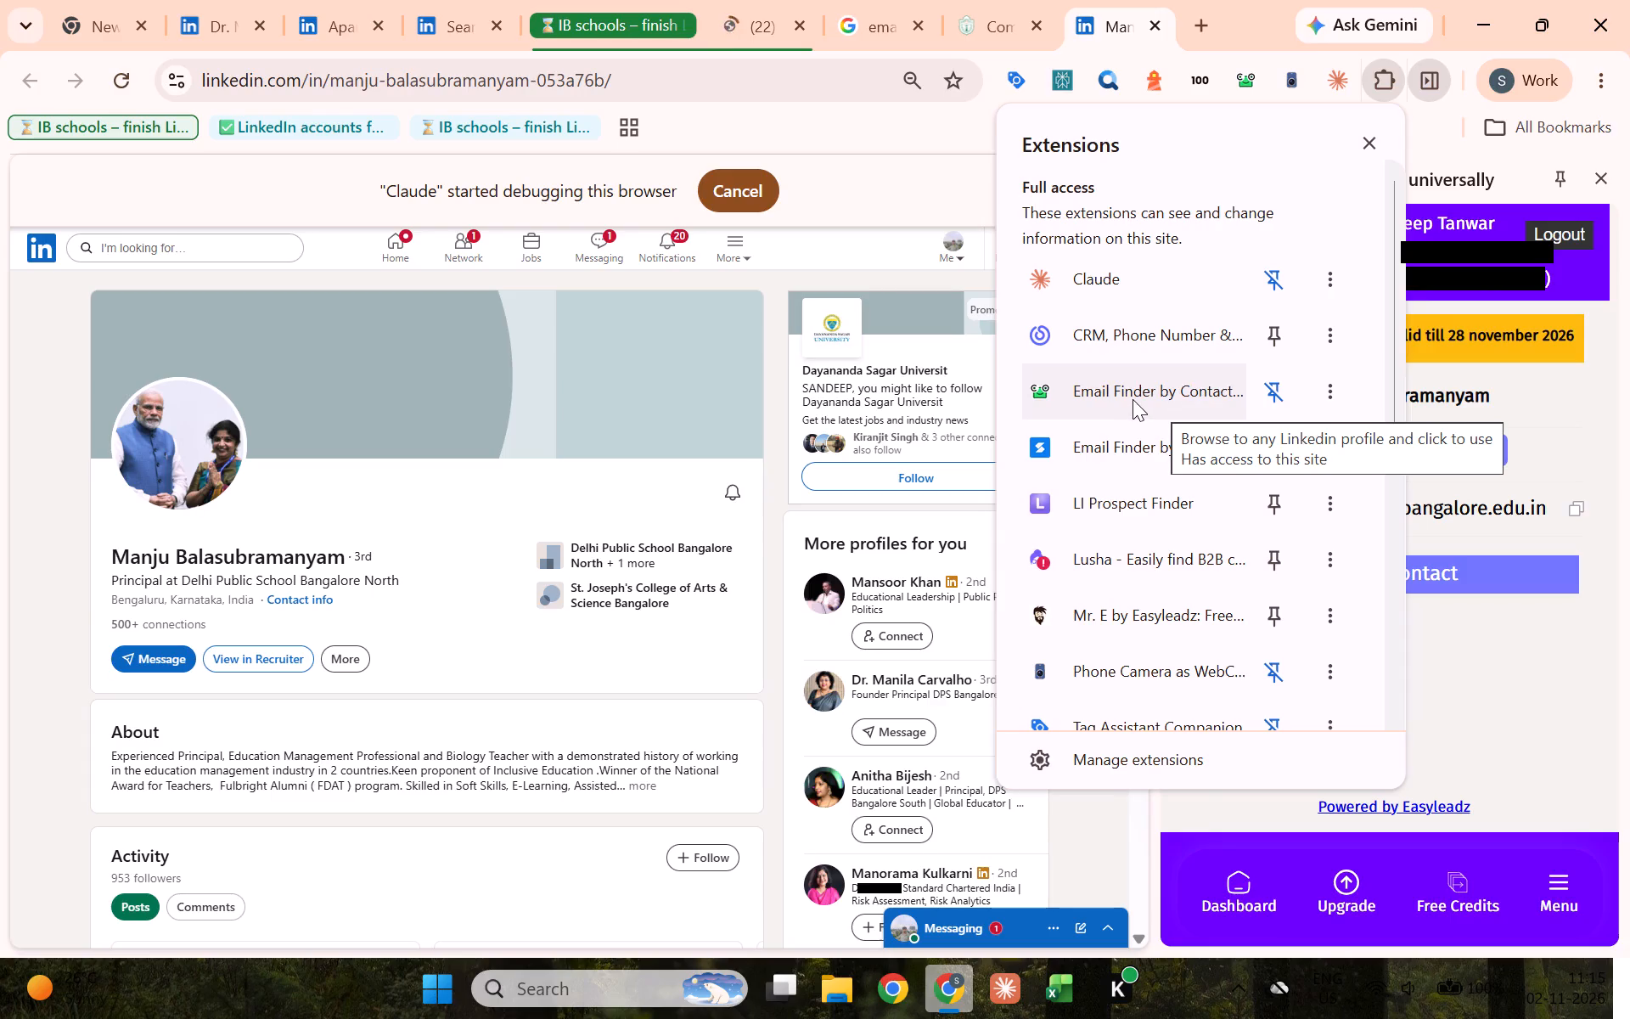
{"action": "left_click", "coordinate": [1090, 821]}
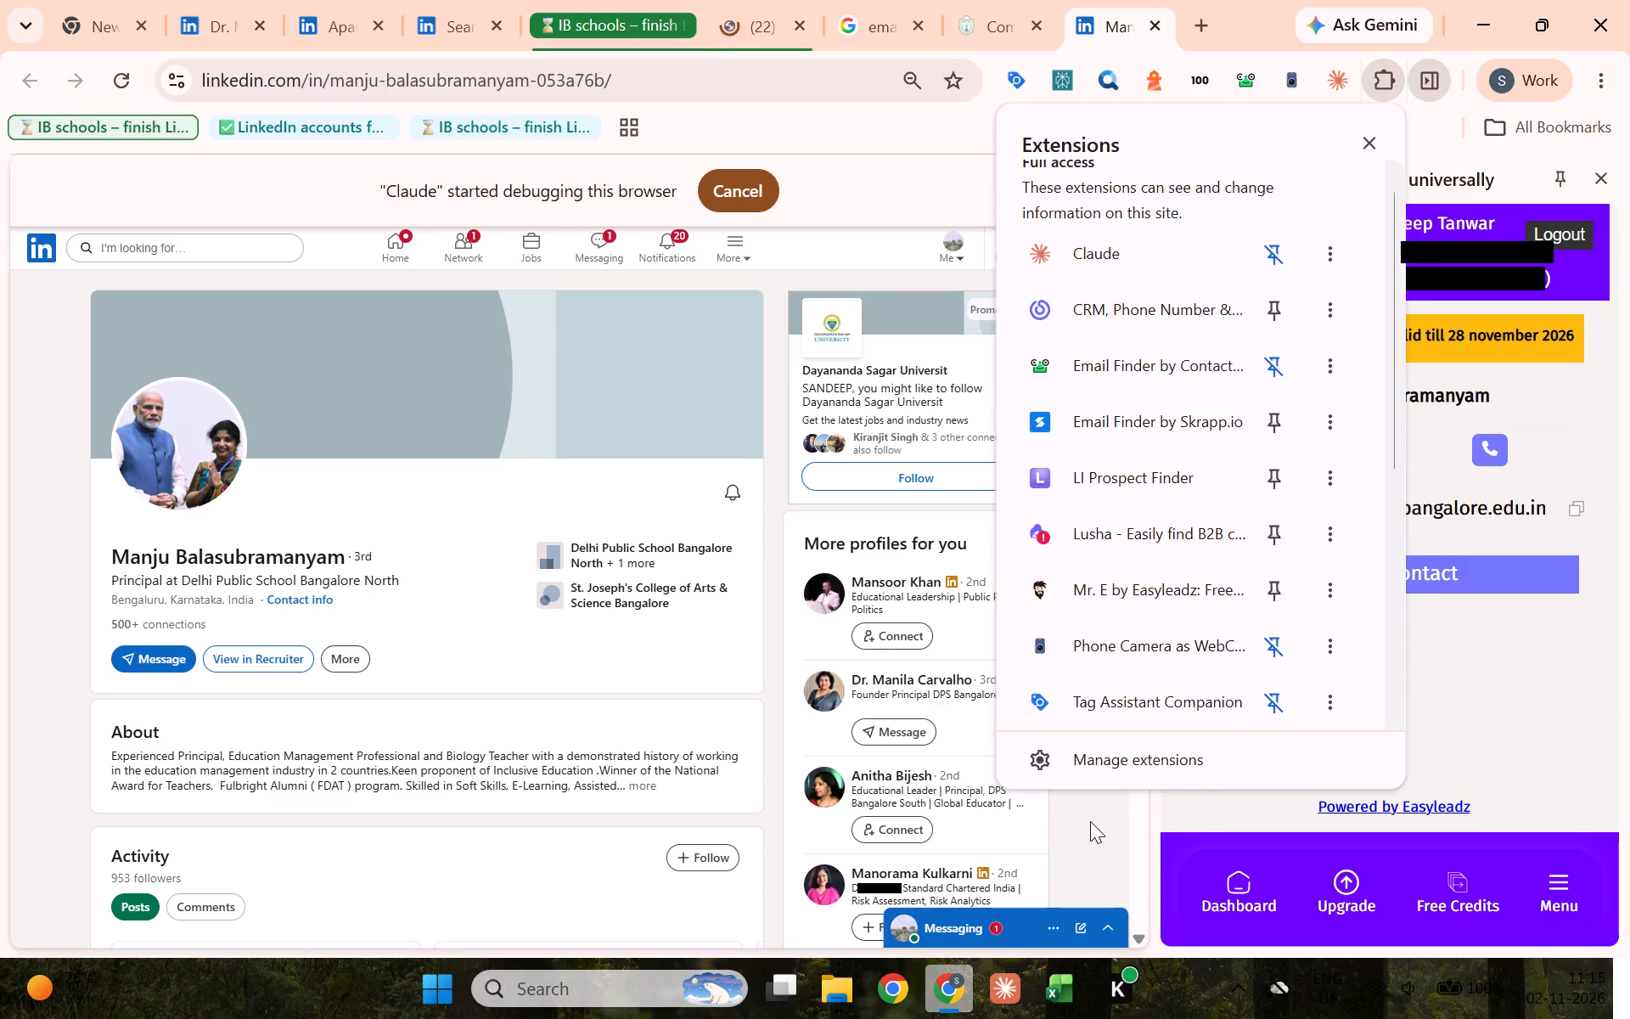
Recheck the Email id in workbook row 60 against the email Mr. E shows for the Delhi Public School Bangalore North principal.
{"action": "key", "text": "alt+Tab"}
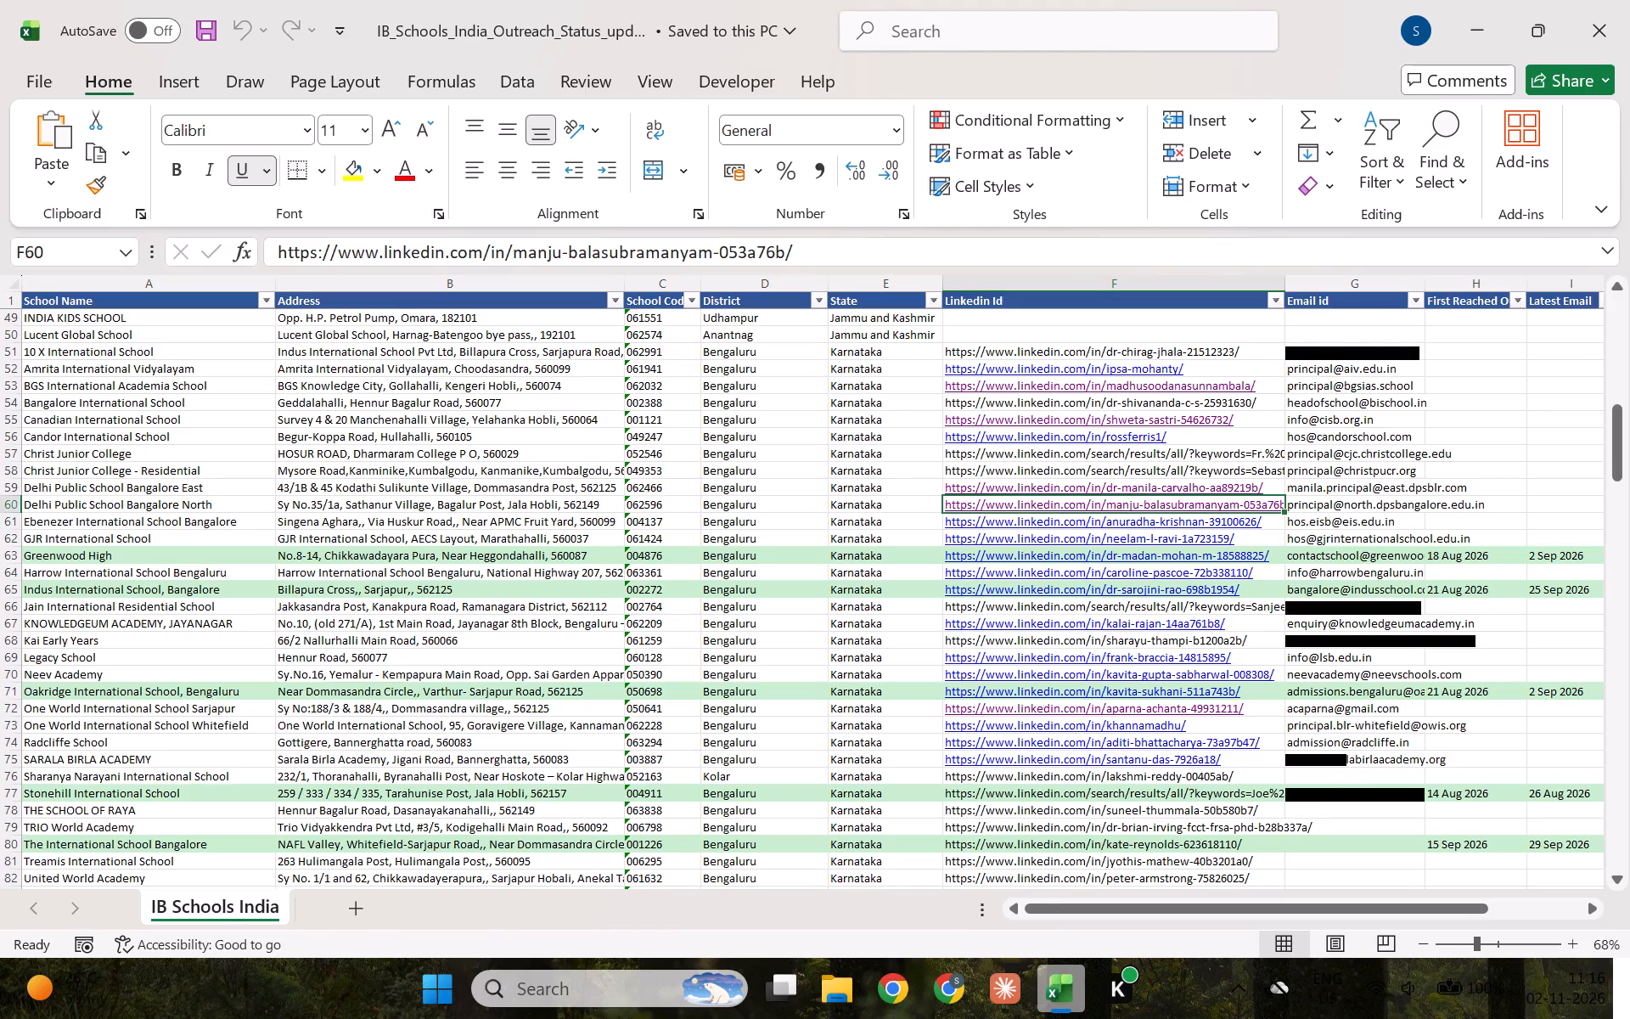
{"action": "key", "text": "alt+Tab"}
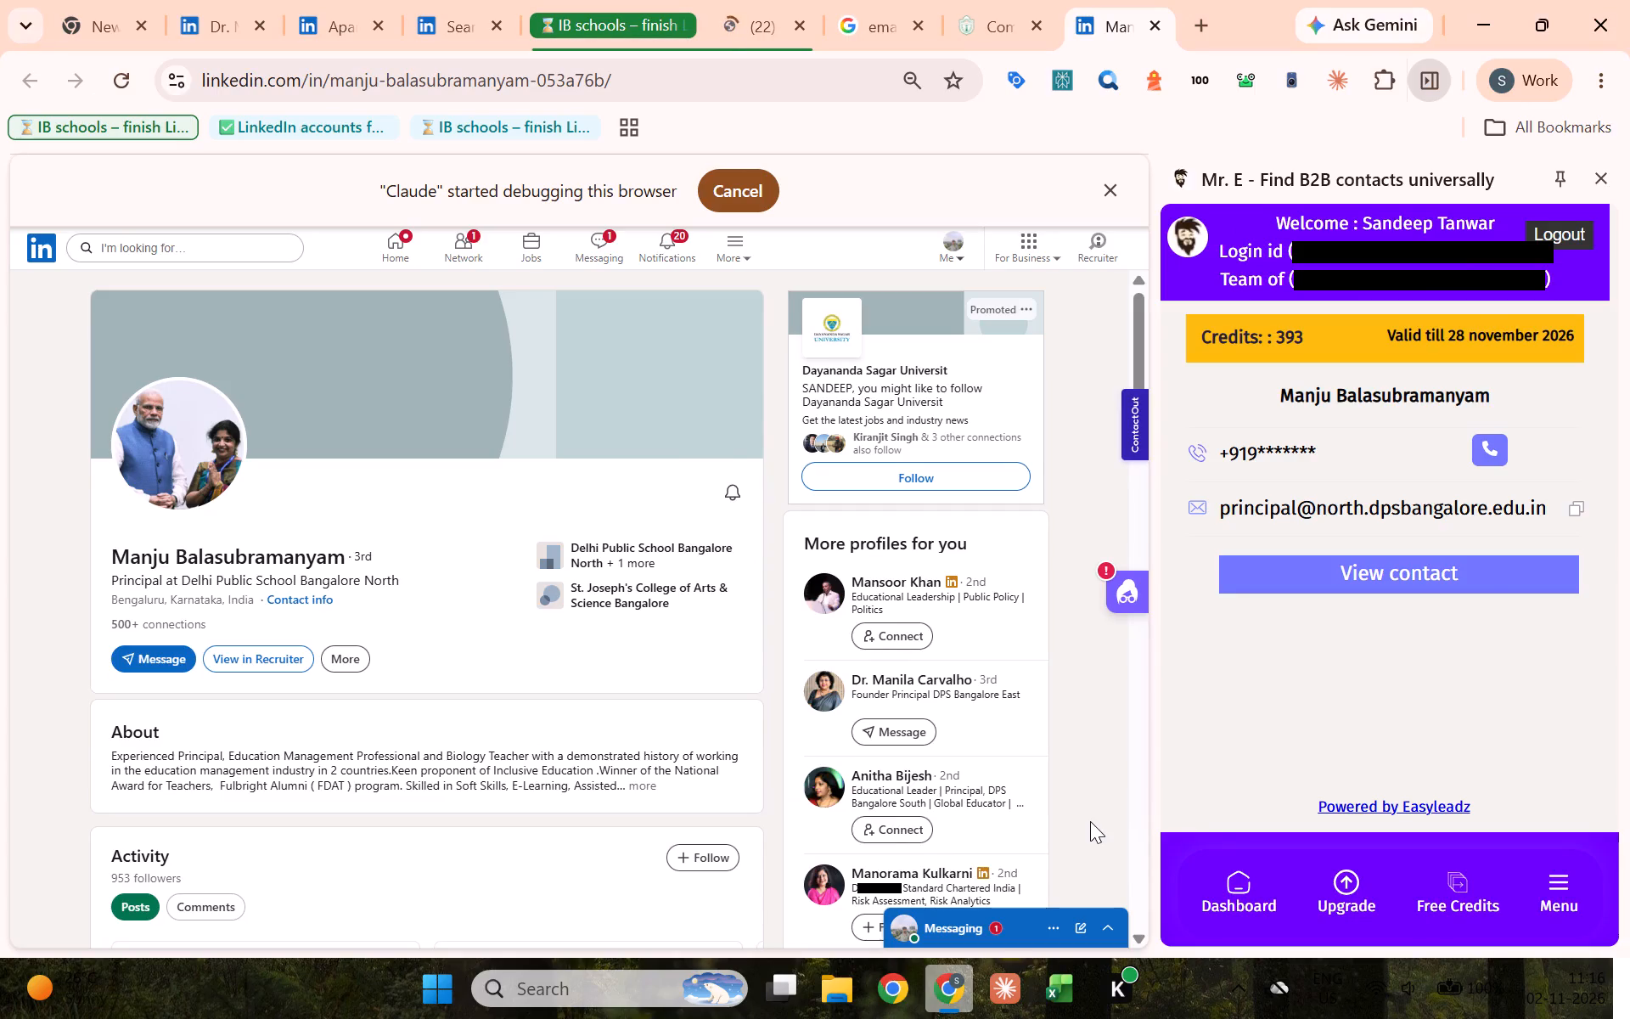
{"action": "key", "text": "alt+Tab"}
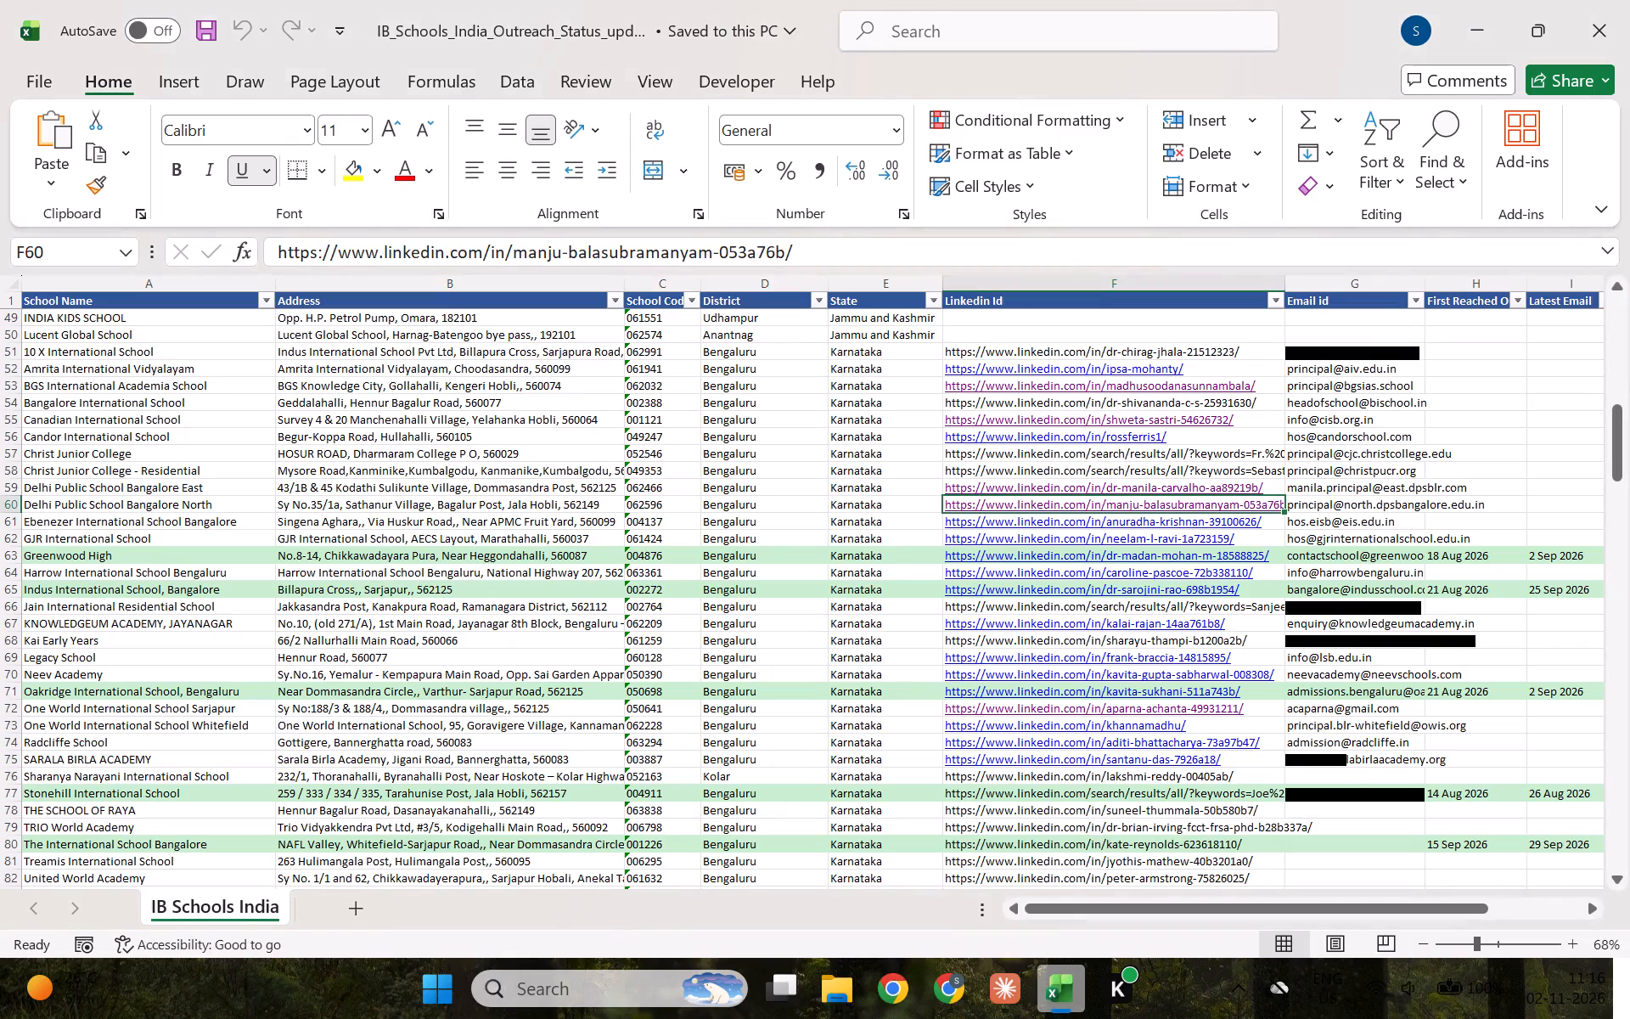
{"action": "key", "text": "alt+Tab"}
{"action": "key", "text": "alt+Tab"}
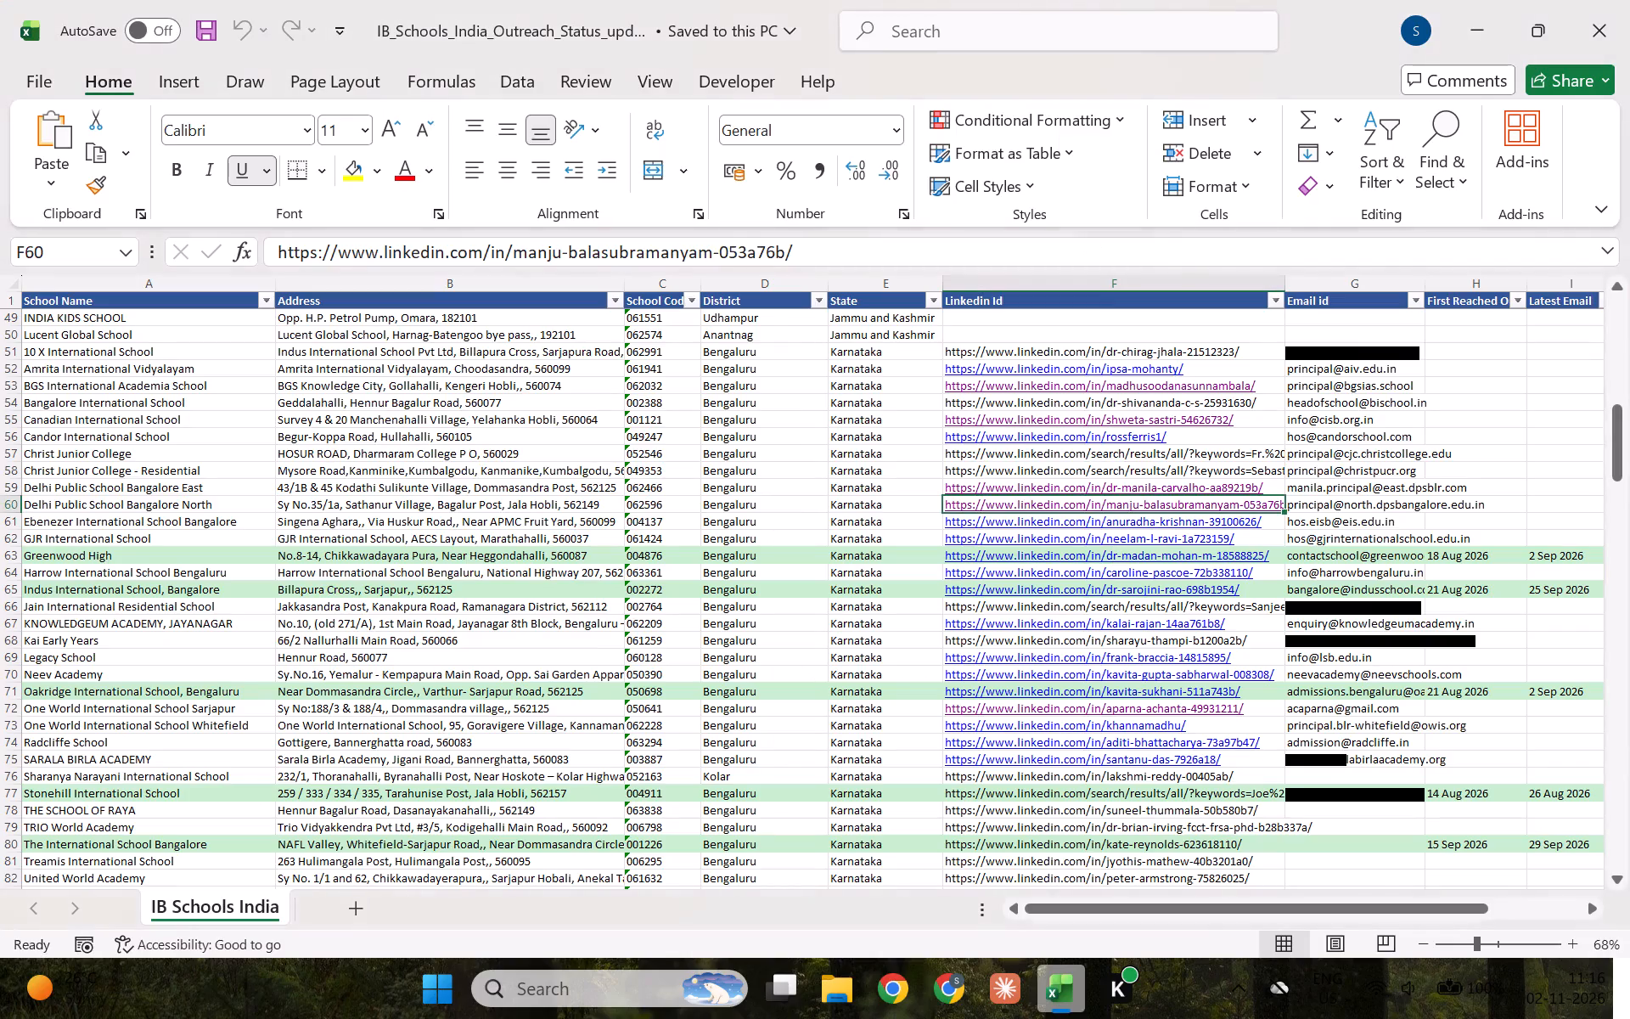
{"action": "key", "text": "alt+Tab"}
{"action": "key", "text": "alt+Tab"}
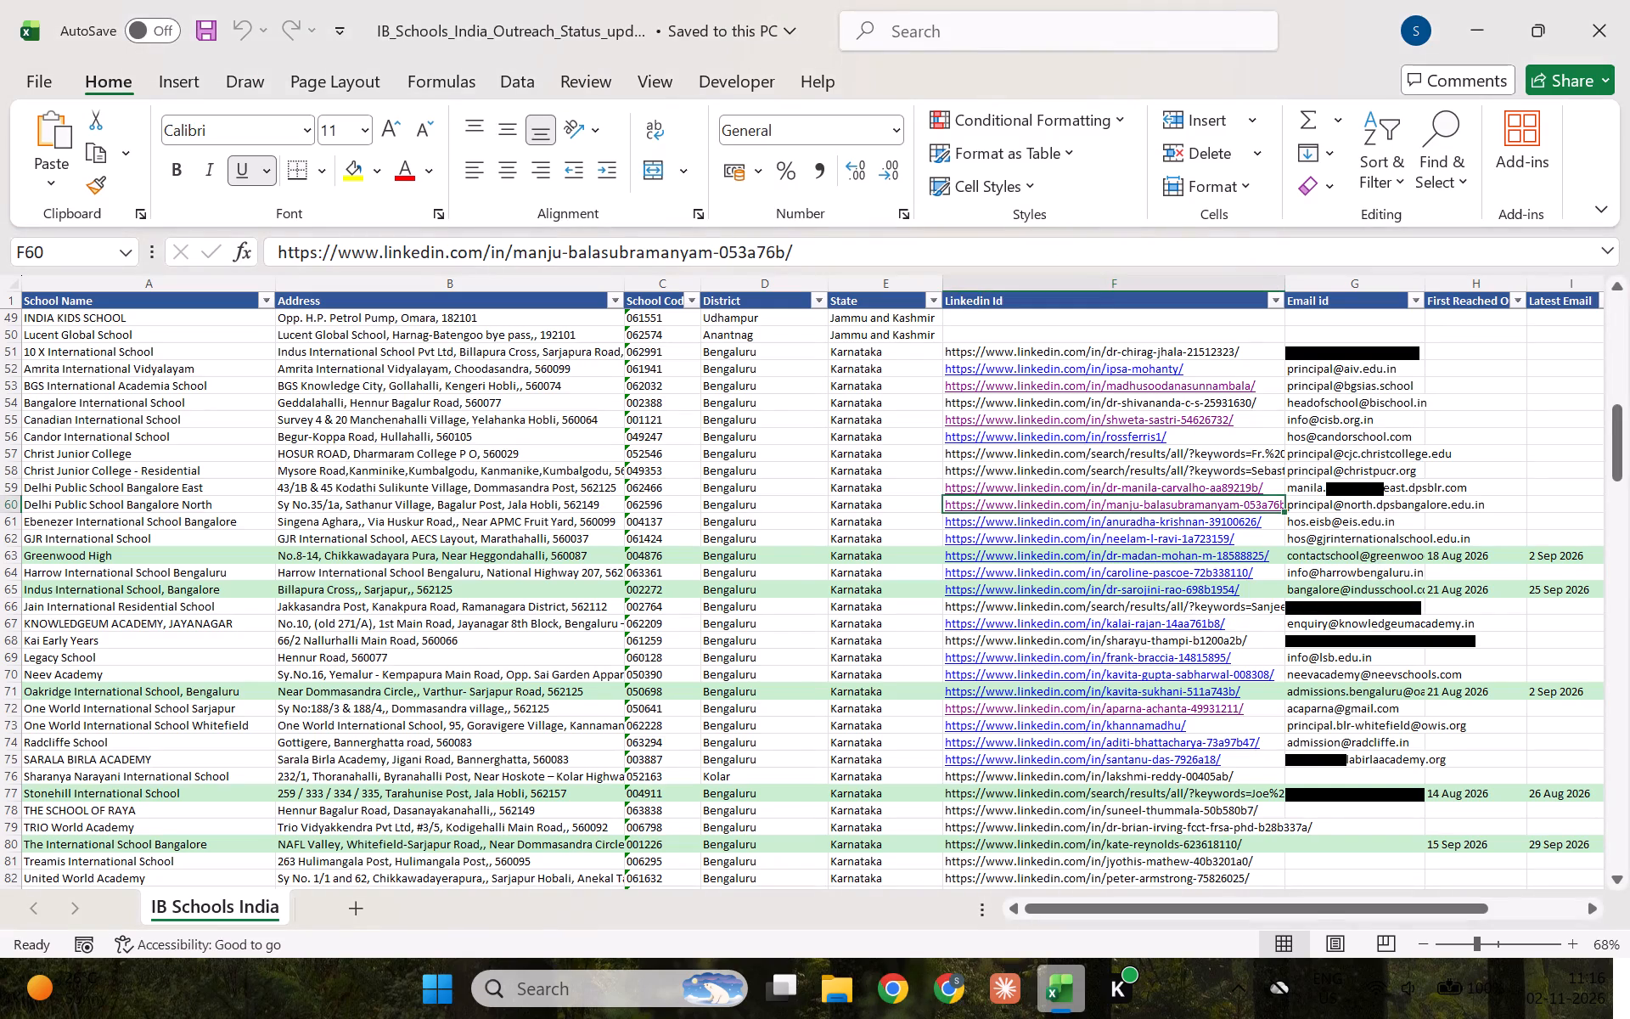
Open the LinkedIn profile linked for Ebenezer International School Bangalore (row 61), reveal its email with Mr. E and check the workbook's Email id.
{"action": "left_click", "coordinate": [1110, 525]}
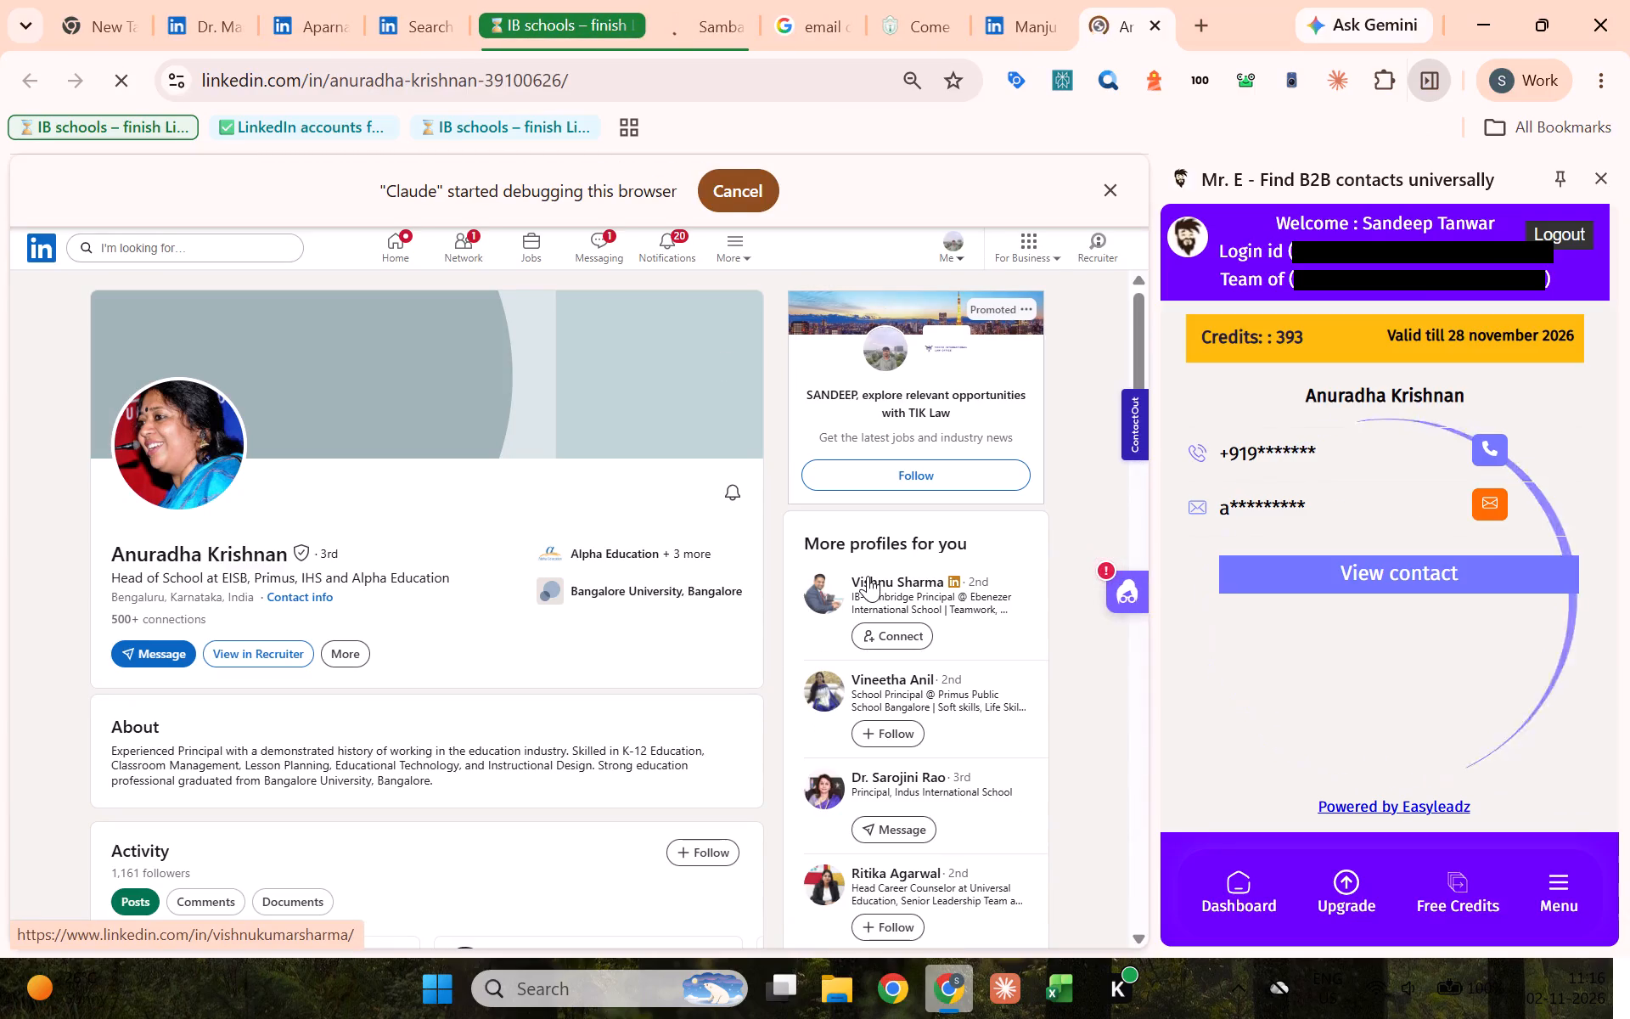
{"action": "left_click", "coordinate": [1487, 509]}
{"action": "key", "text": "alt+Tab"}
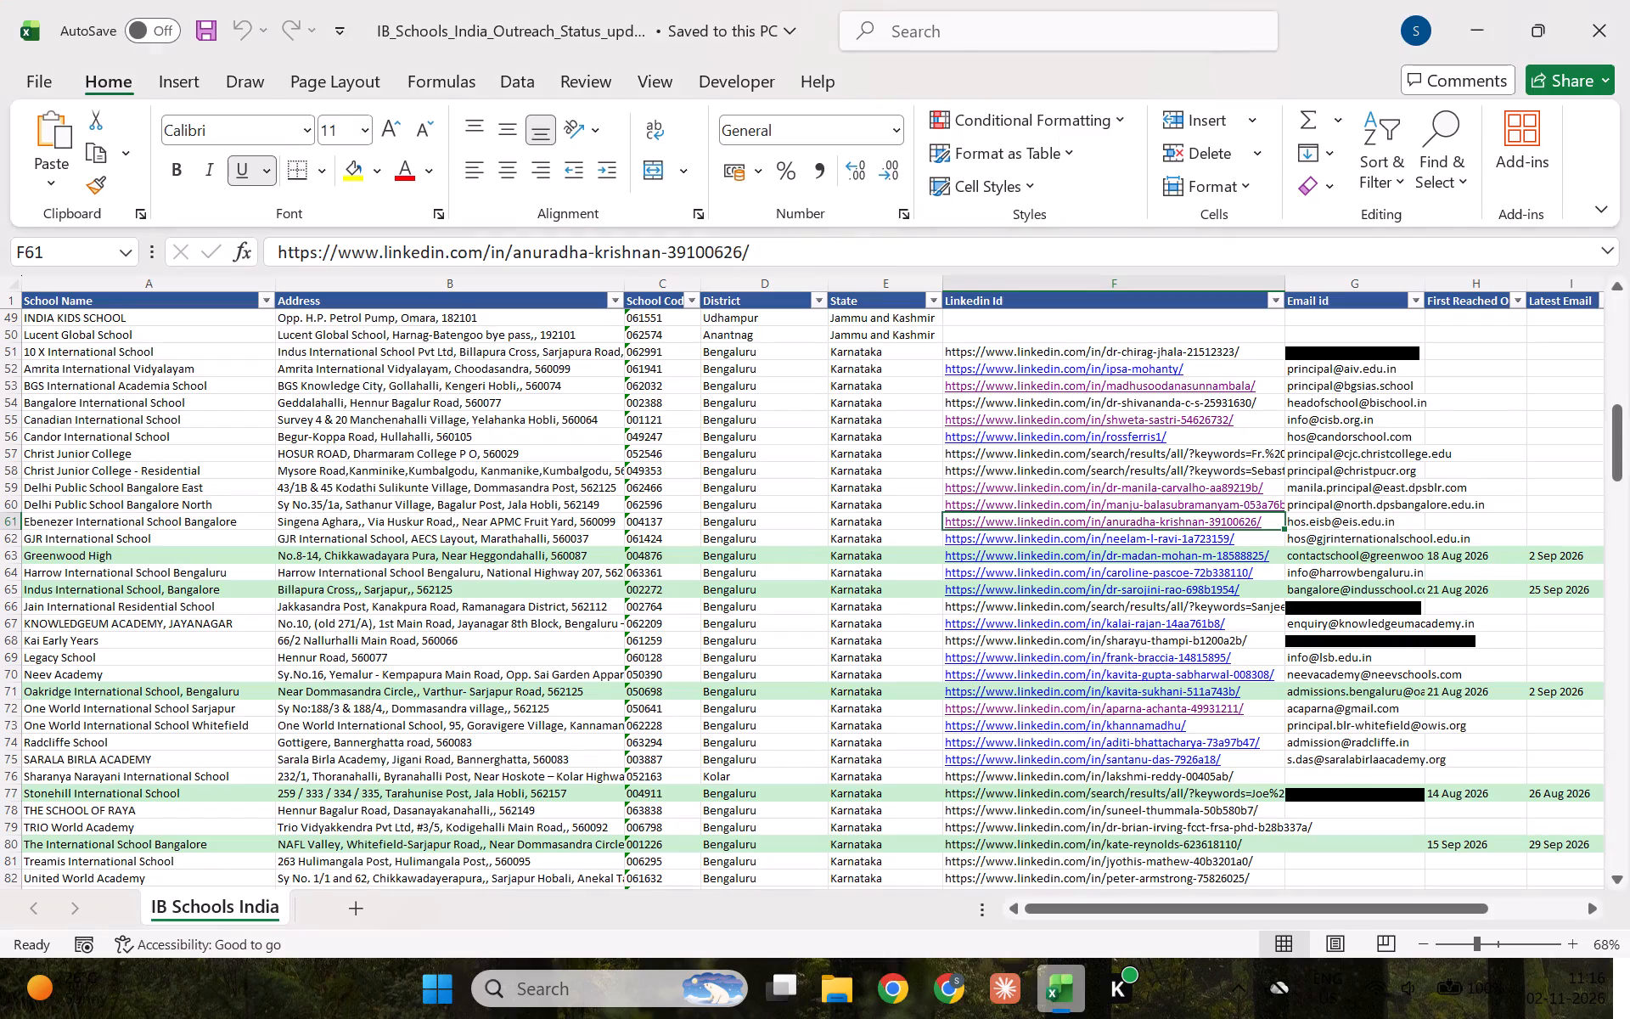
{"action": "key", "text": "alt+Tab"}
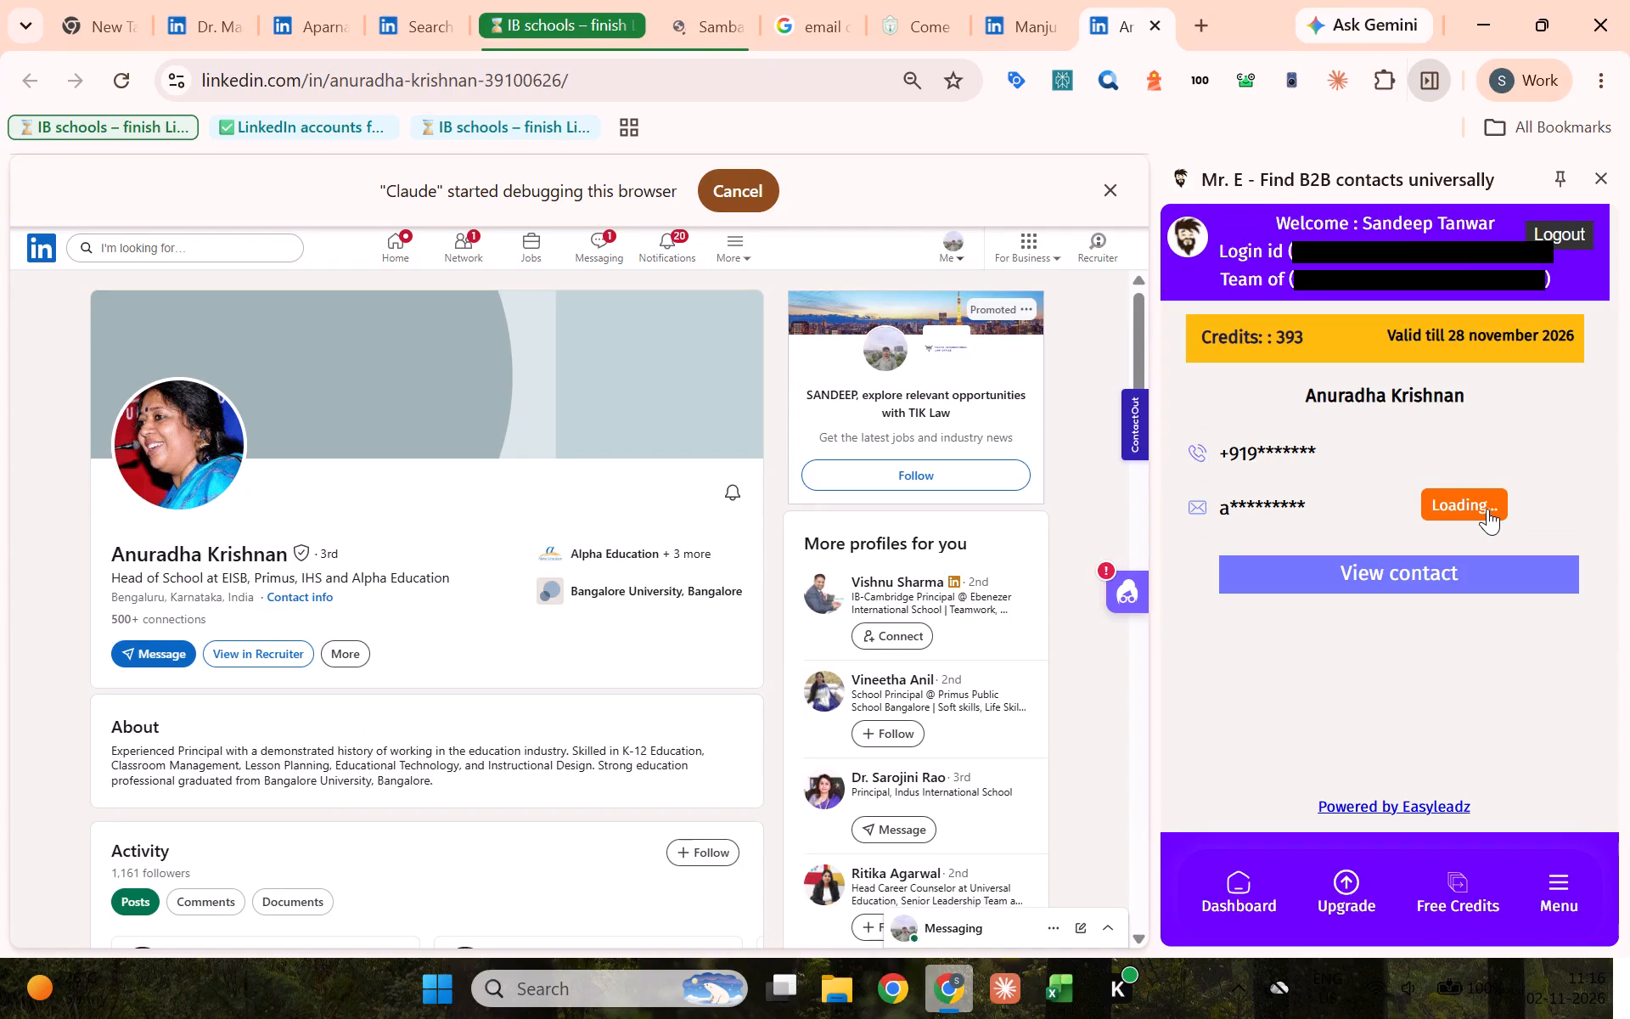
{"action": "key", "text": "alt+Tab"}
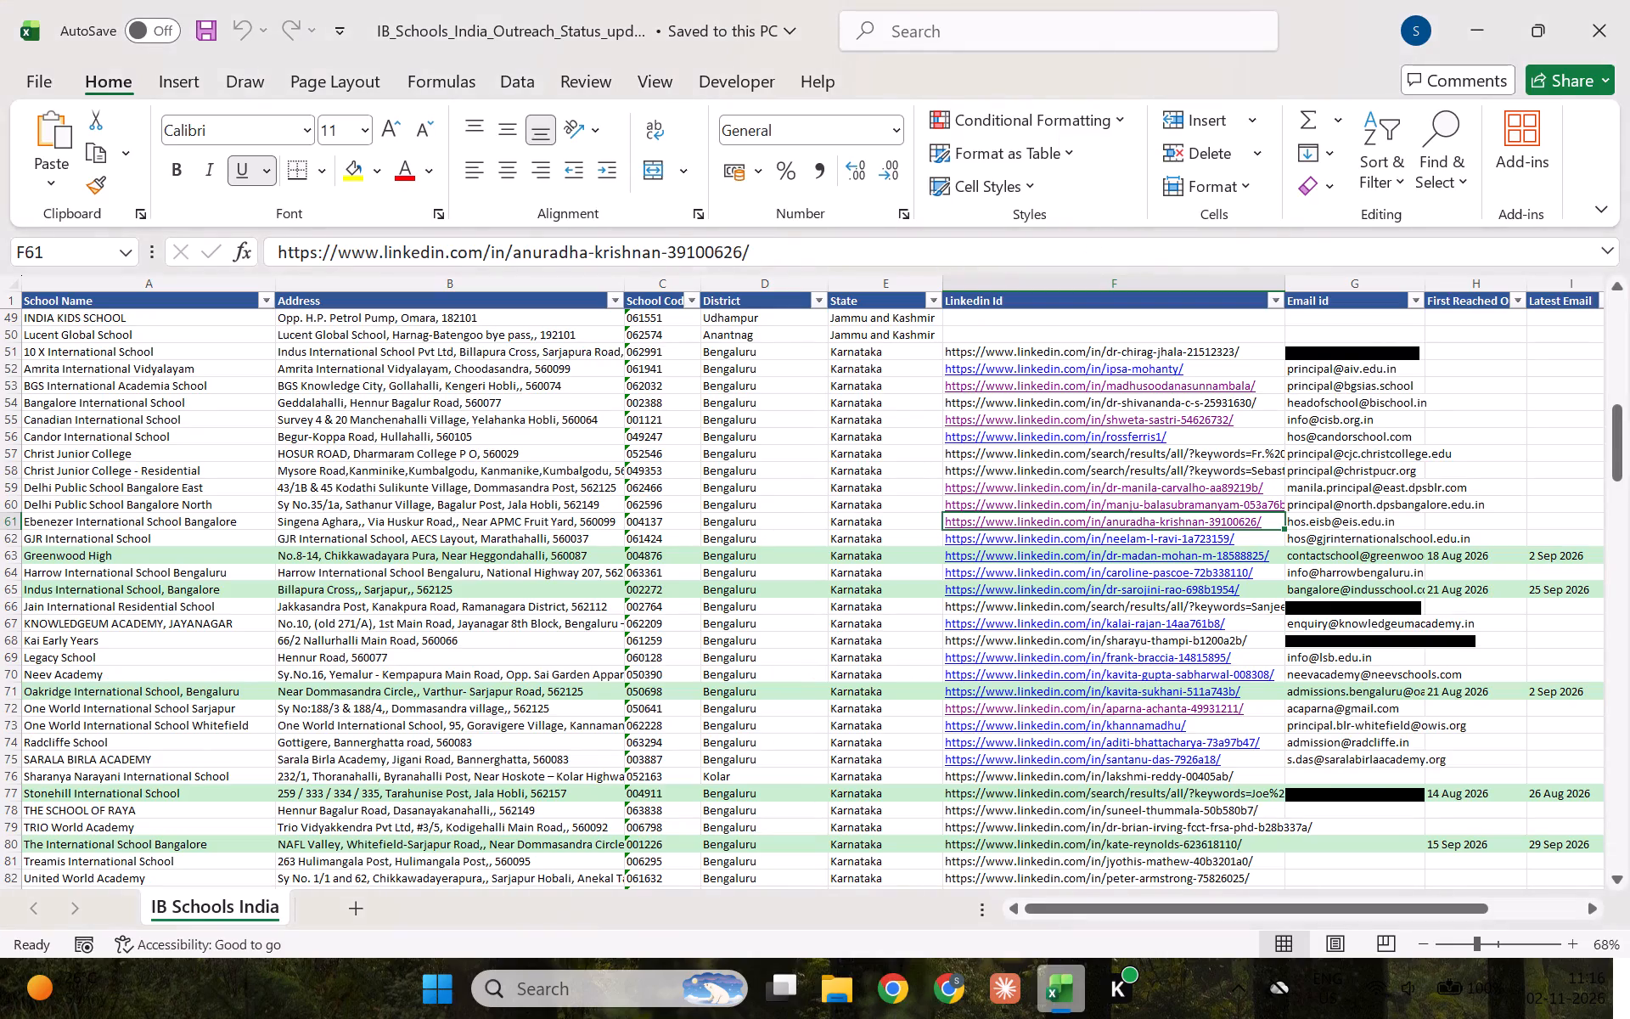
{"action": "key", "text": "alt+Tab"}
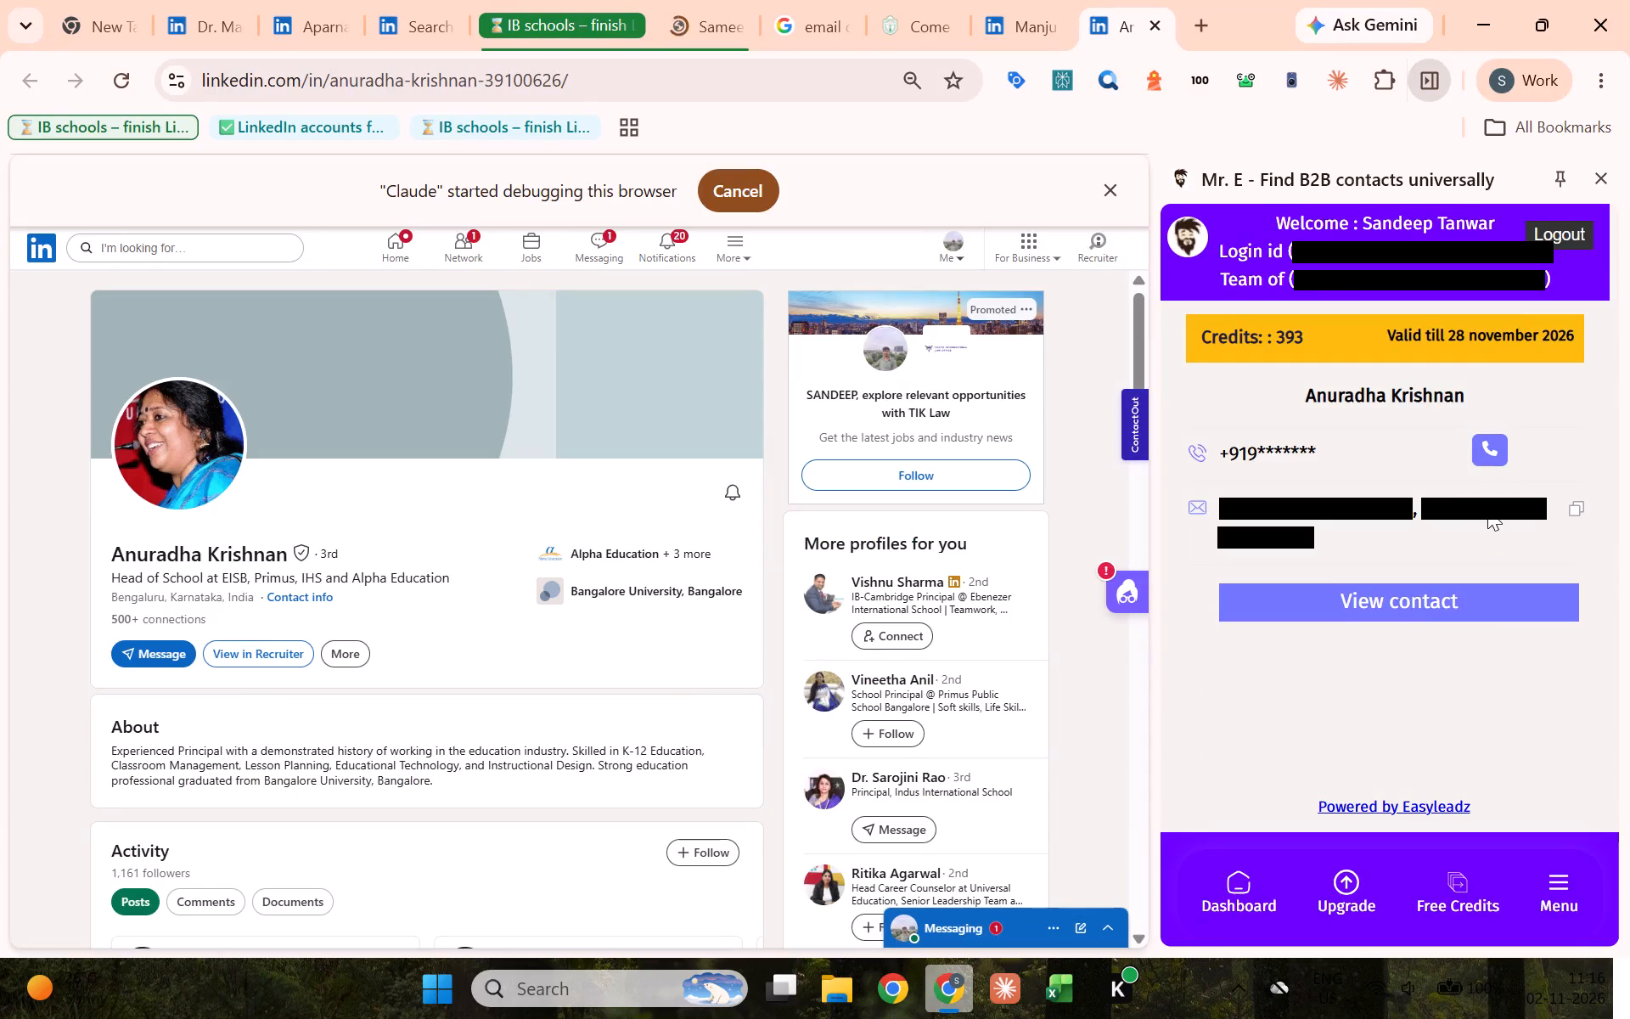
Copy the emails revealed by Mr. E for the Ebenezer International School head and review the profile's Experience section against workbook row 61.
{"action": "left_click", "coordinate": [1565, 512]}
{"action": "scroll", "coordinate": [739, 851], "scroll_direction": "down", "scroll_amount": 4}
{"action": "scroll", "coordinate": [538, 824], "scroll_direction": "down", "scroll_amount": 1}
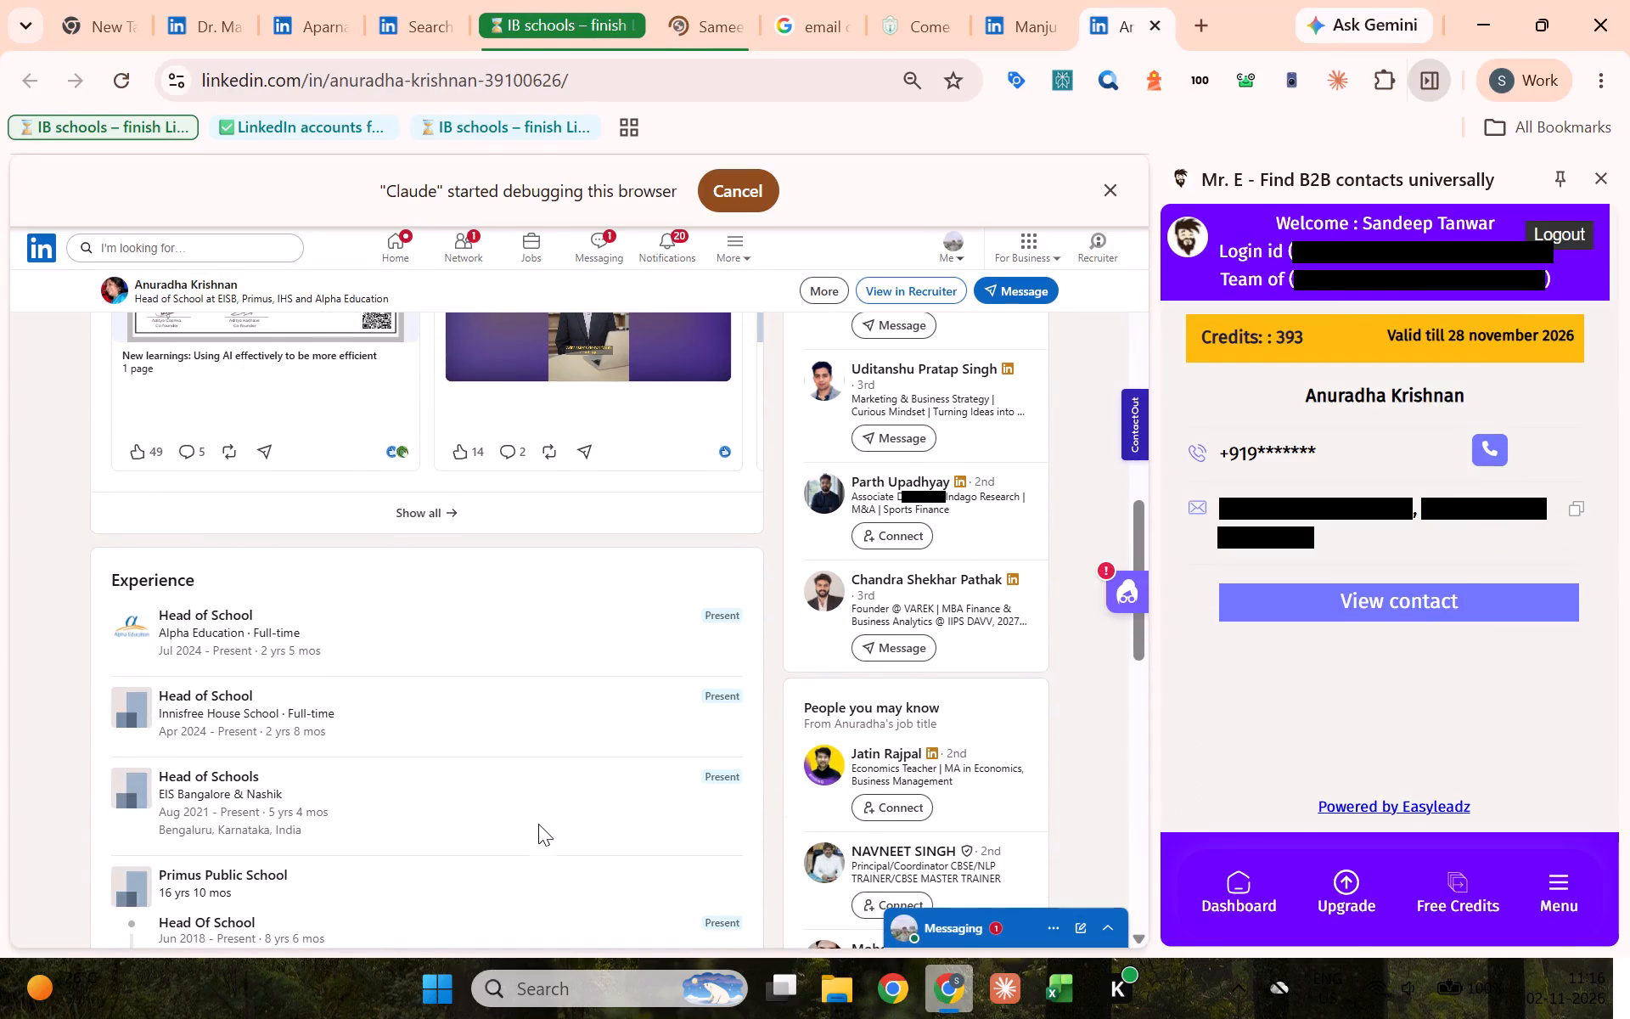
{"action": "scroll", "coordinate": [538, 824], "scroll_direction": "down", "scroll_amount": 1}
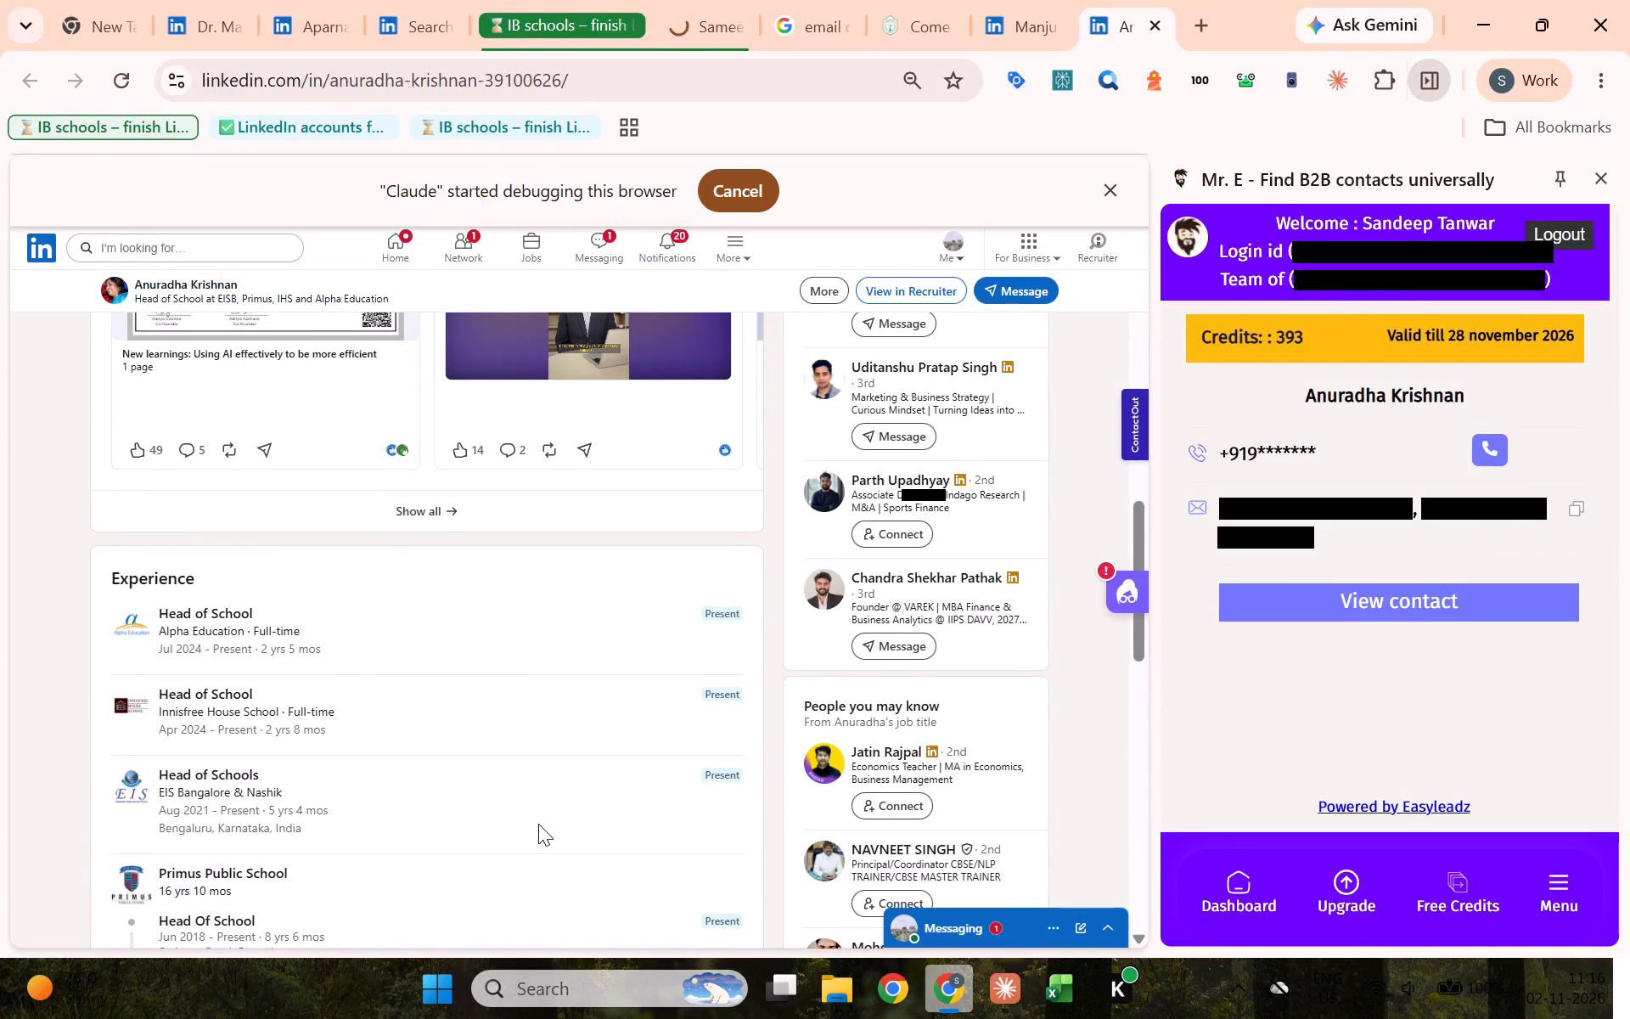
{"action": "key", "text": "alt+Tab"}
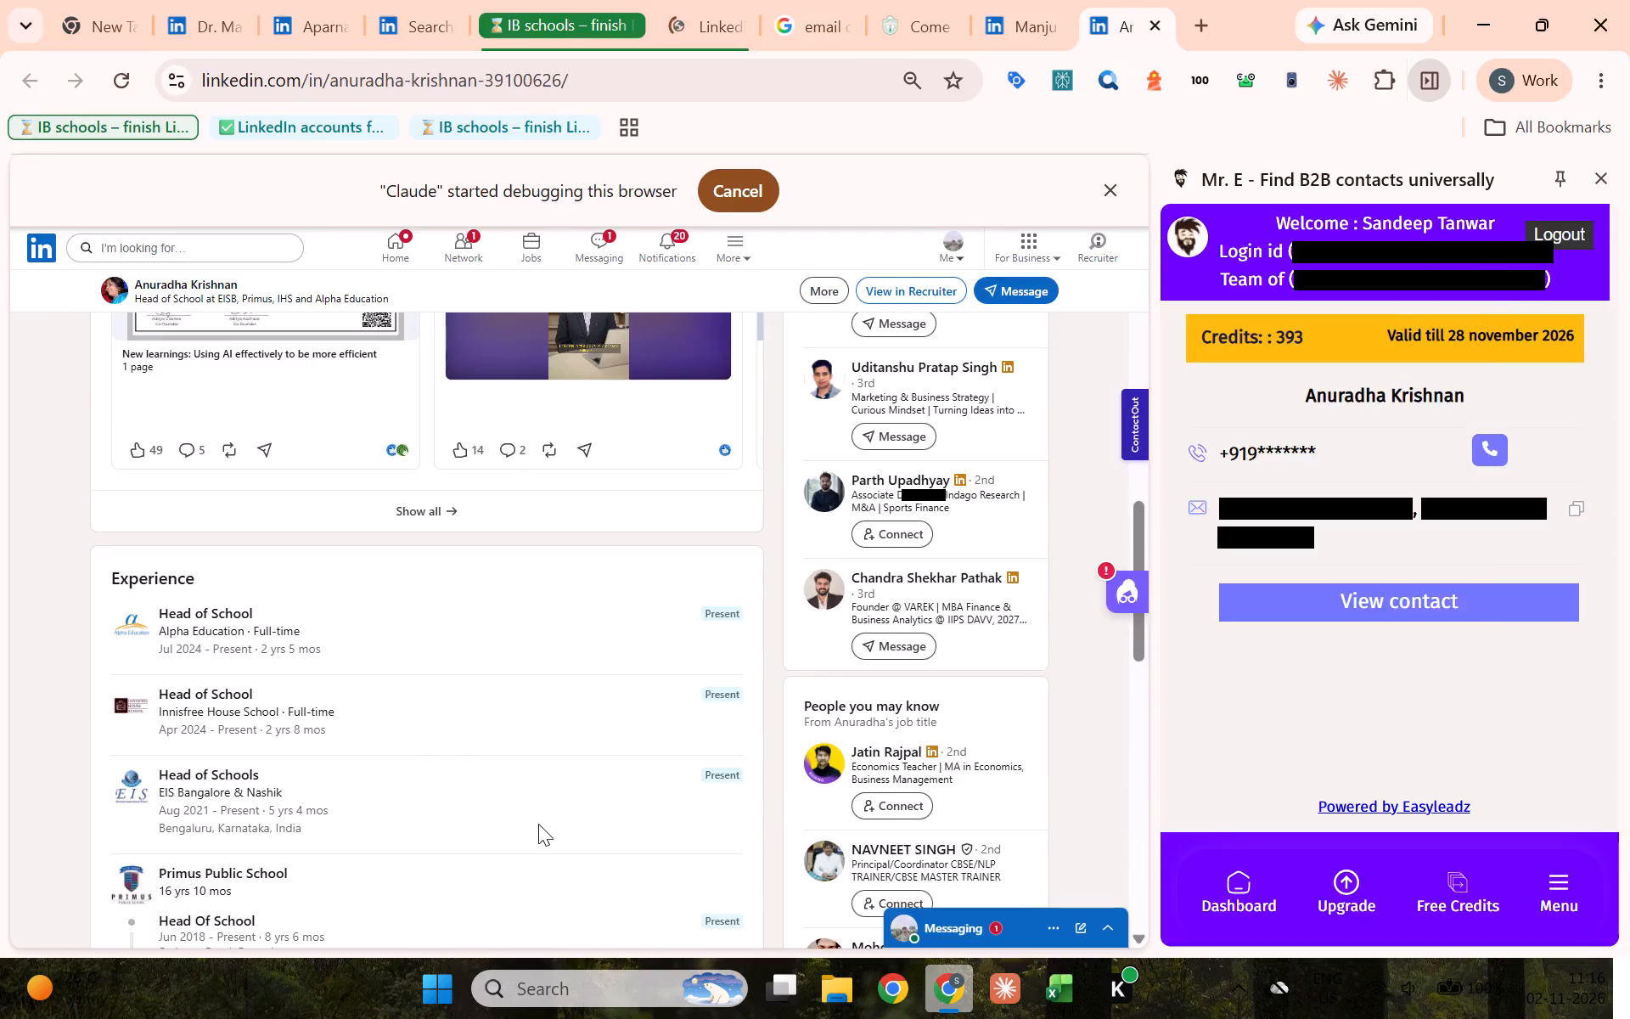
{"action": "key", "text": "alt+Tab"}
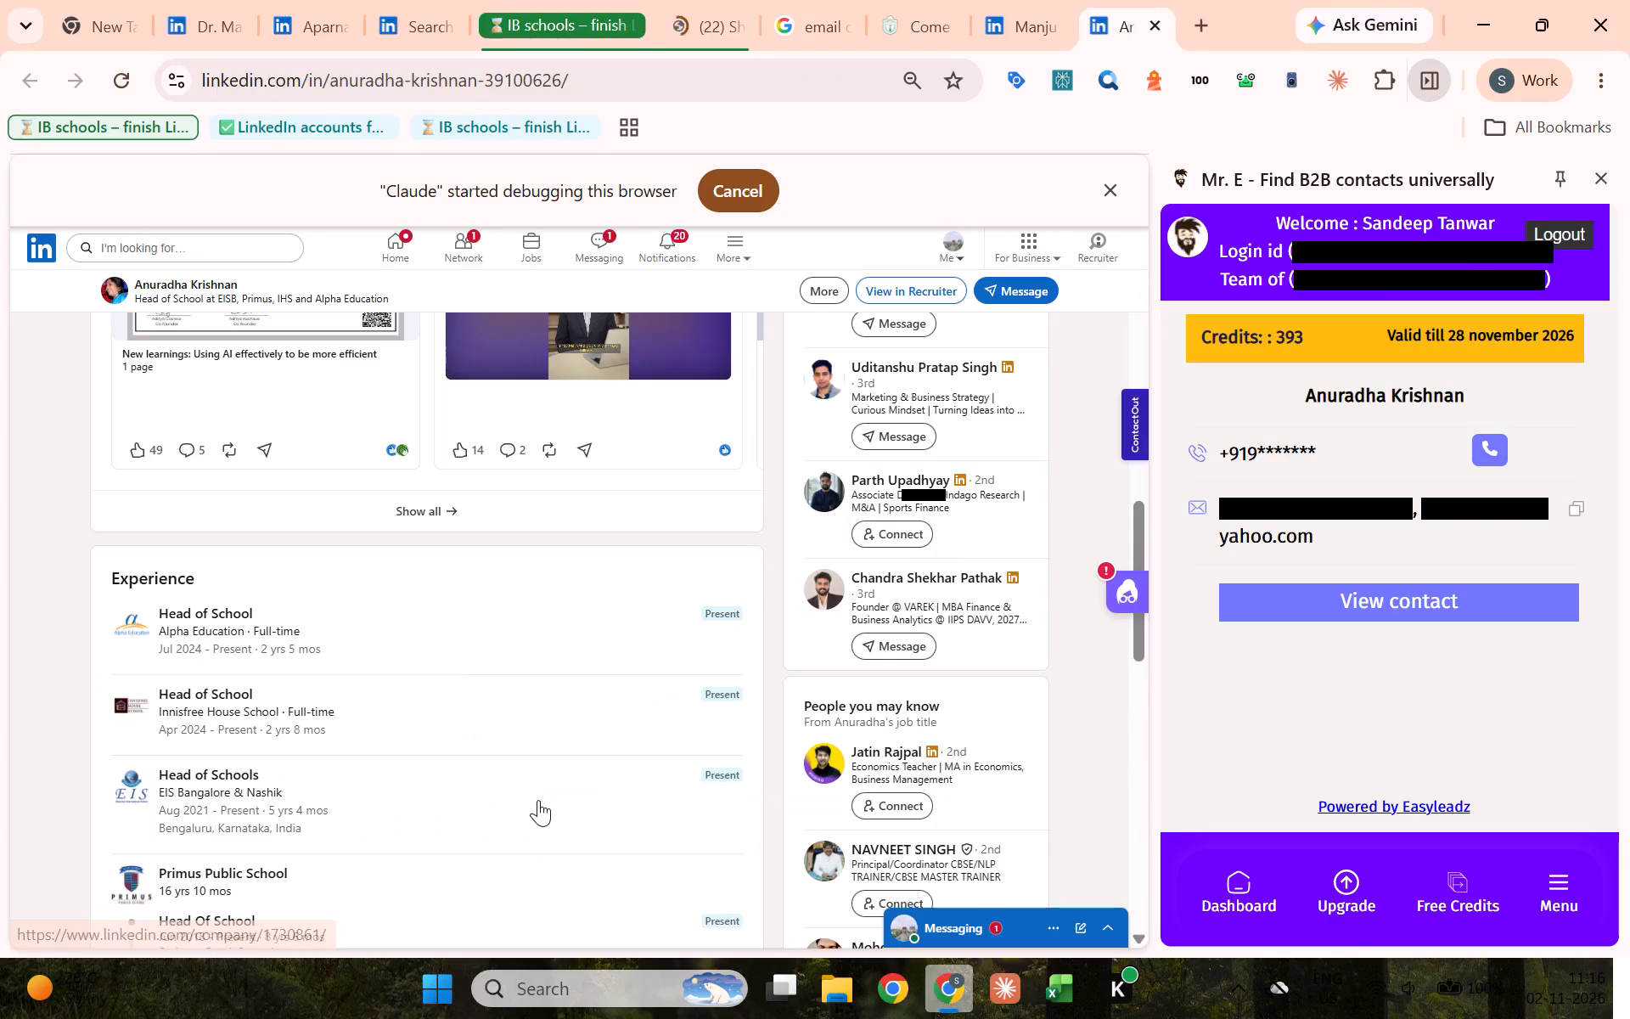
{"action": "key", "text": "alt+Tab"}
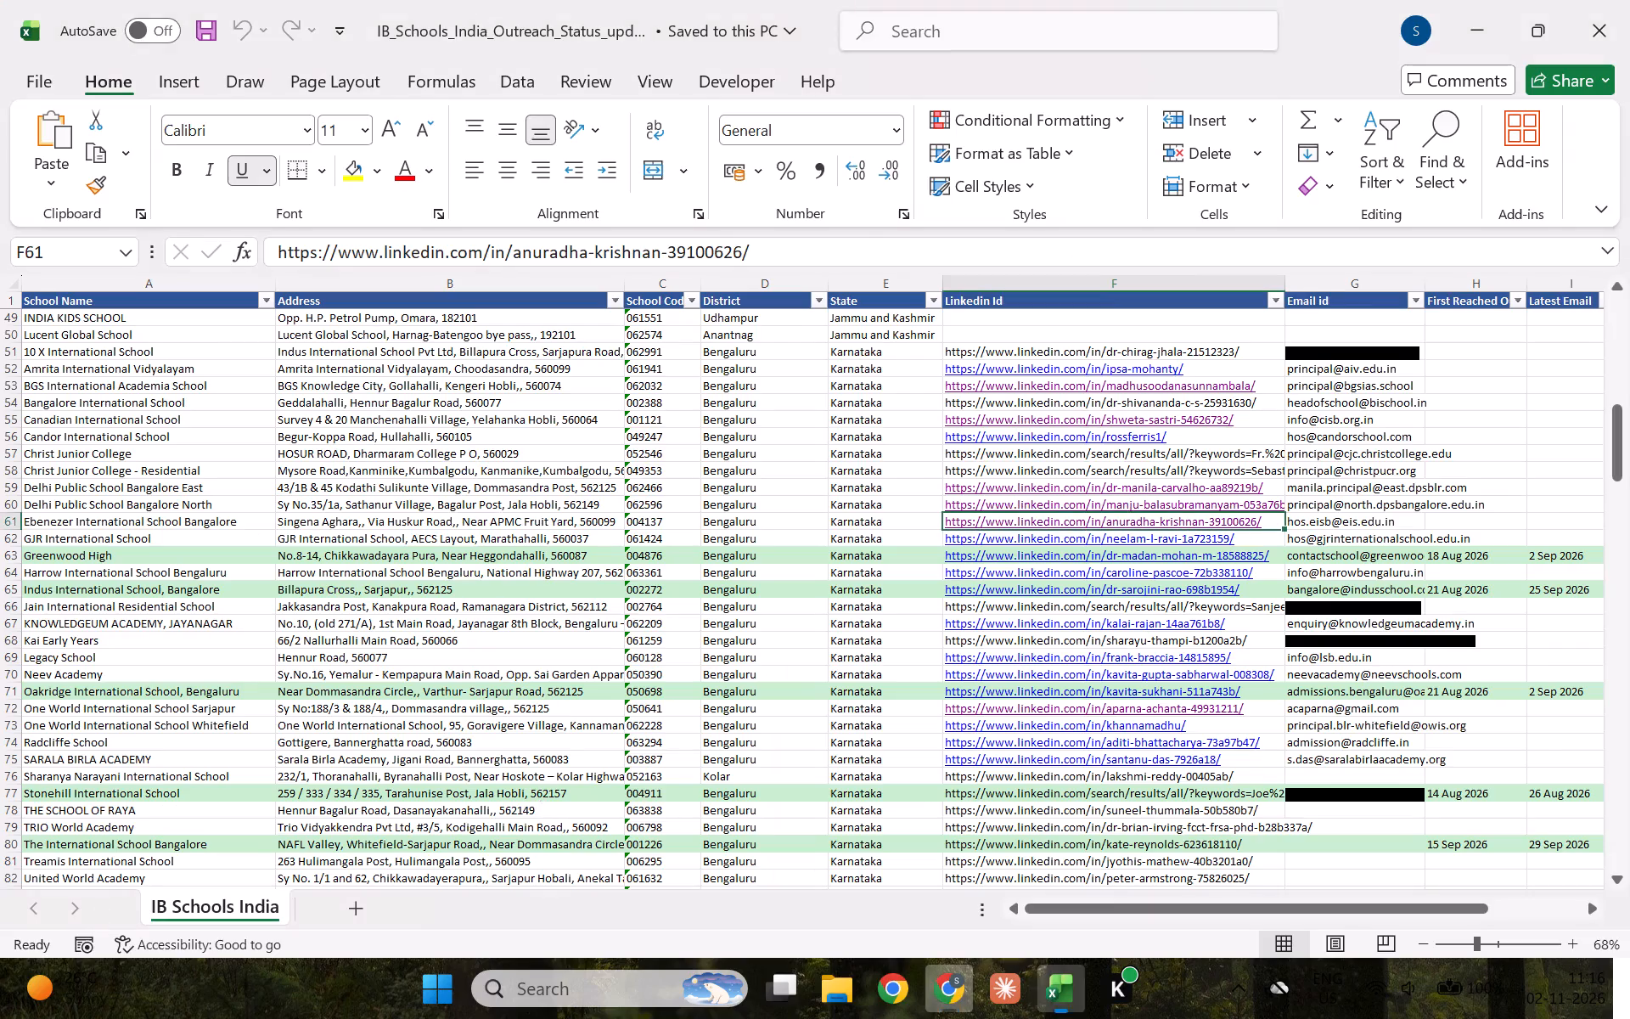
{"action": "key", "text": "alt+Tab"}
{"action": "scroll", "coordinate": [538, 800], "scroll_direction": "down", "scroll_amount": 1}
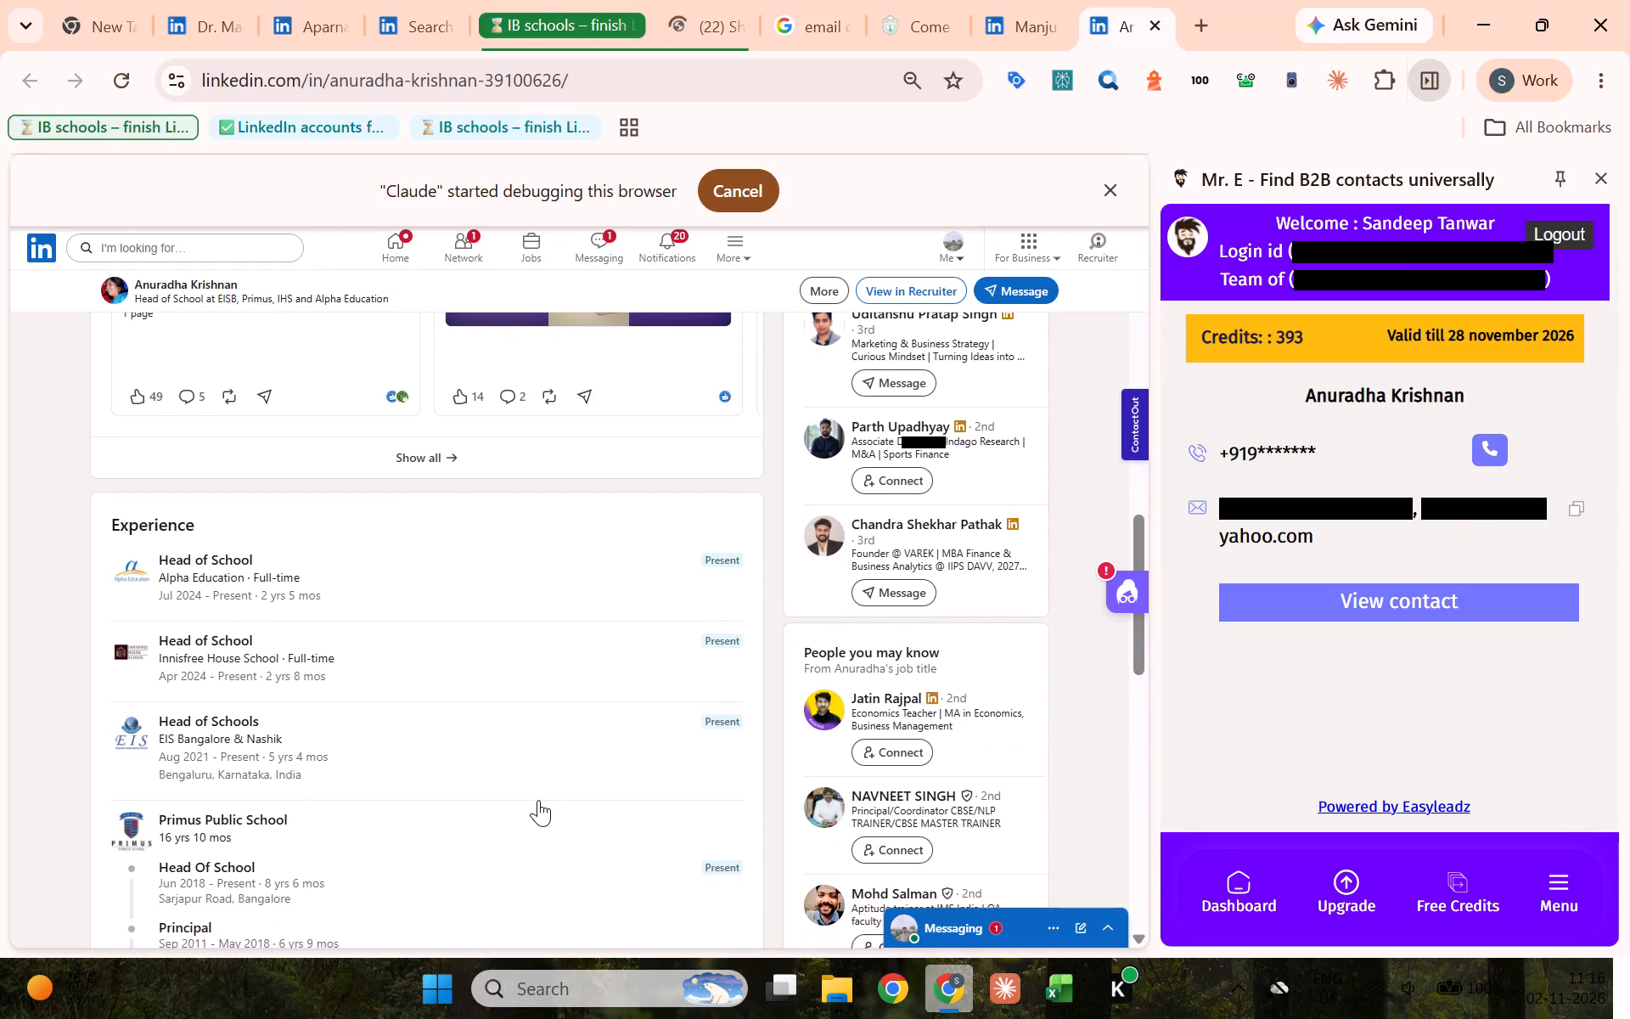
{"action": "scroll", "coordinate": [538, 800], "scroll_direction": "down", "scroll_amount": 1}
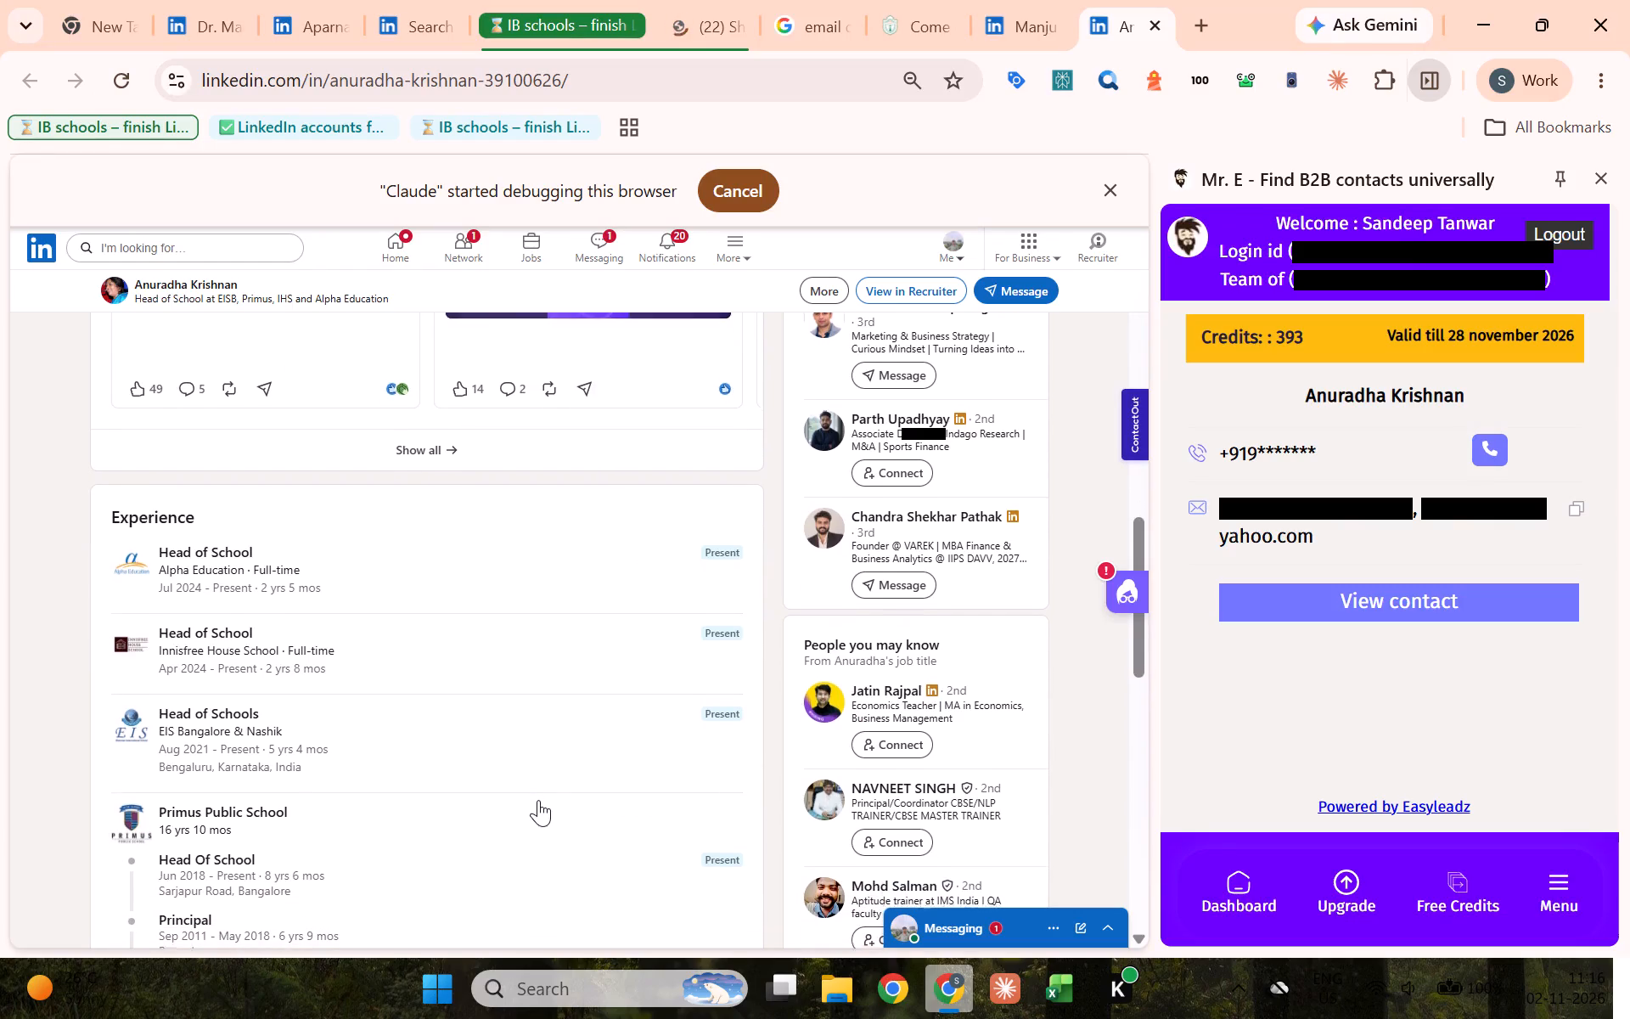
{"action": "scroll", "coordinate": [538, 800], "scroll_direction": "down", "scroll_amount": 3}
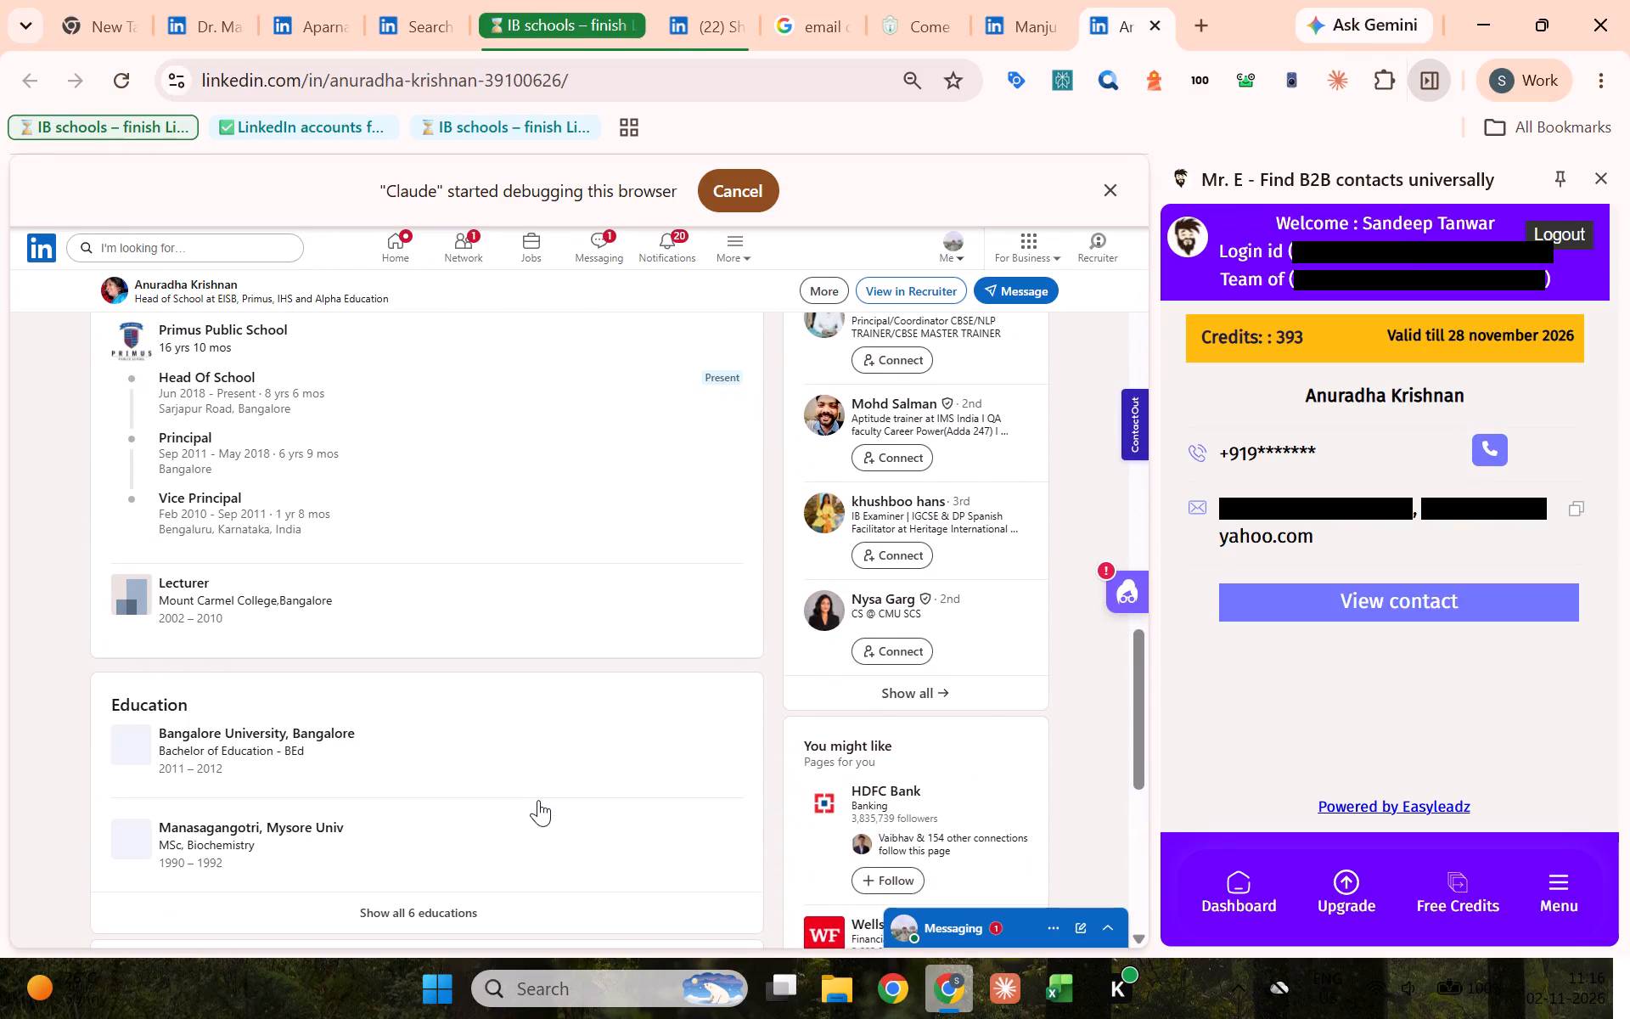
{"action": "scroll", "coordinate": [538, 800], "scroll_direction": "up", "scroll_amount": 7}
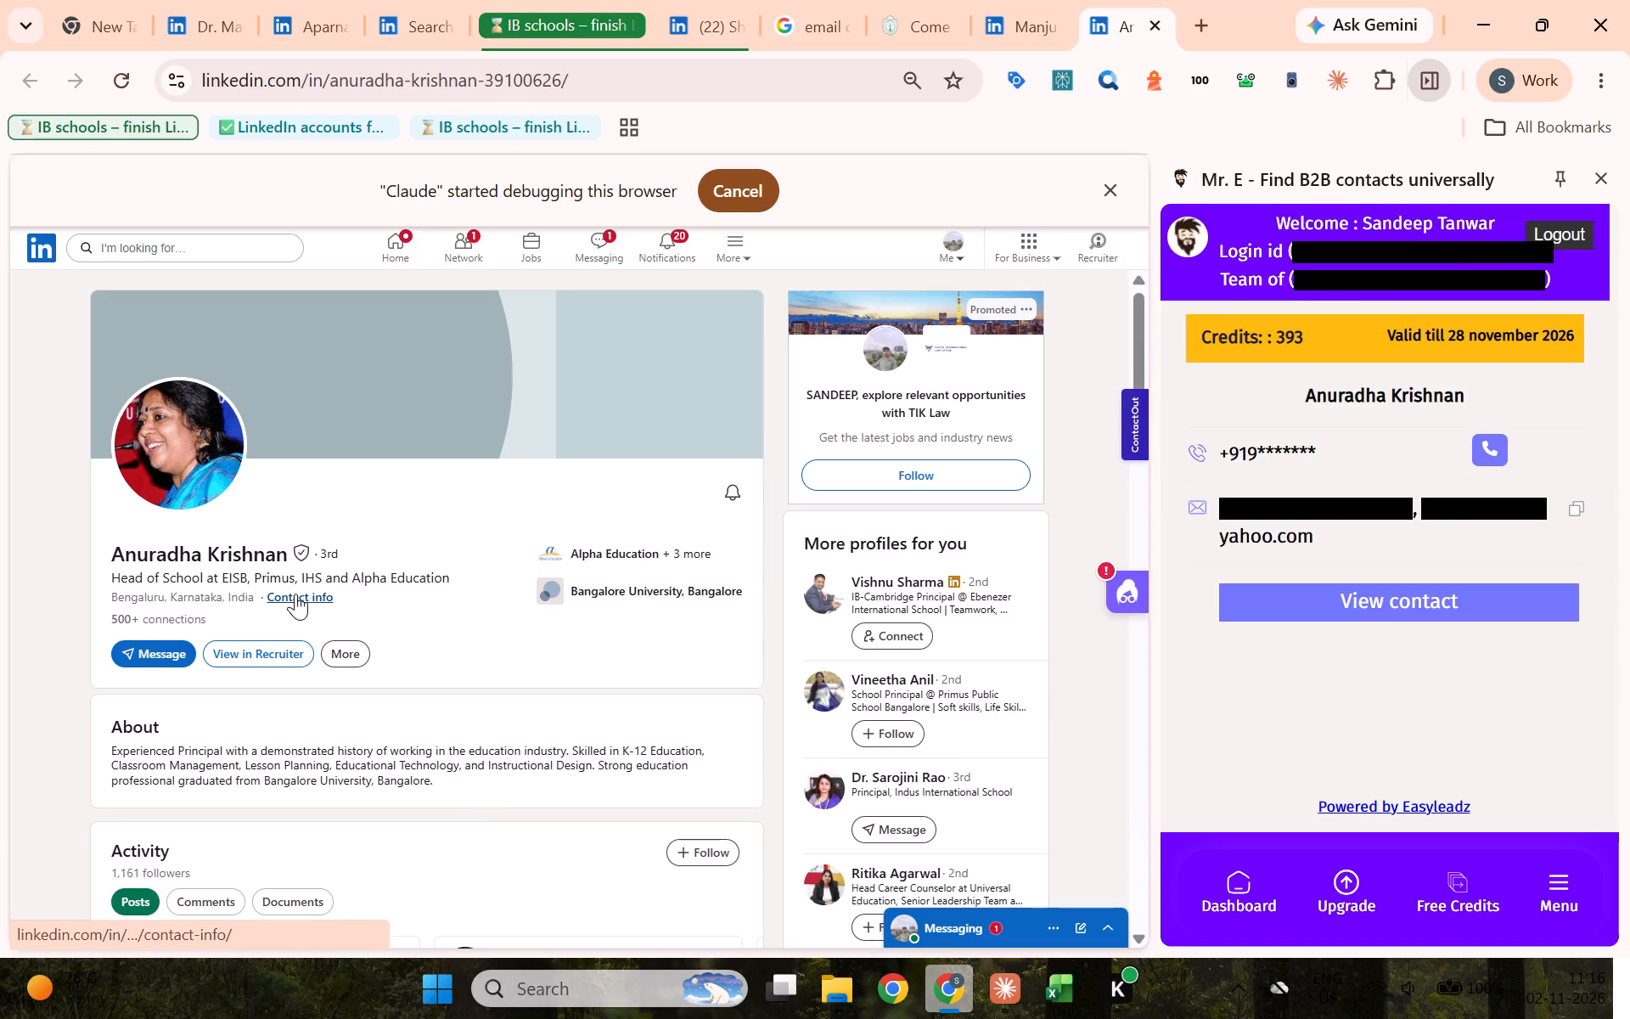
Recheck workbook row 61, view the Alpha Education company page from the profile's Experience section, and close it.
{"action": "key", "text": "alt+Tab"}
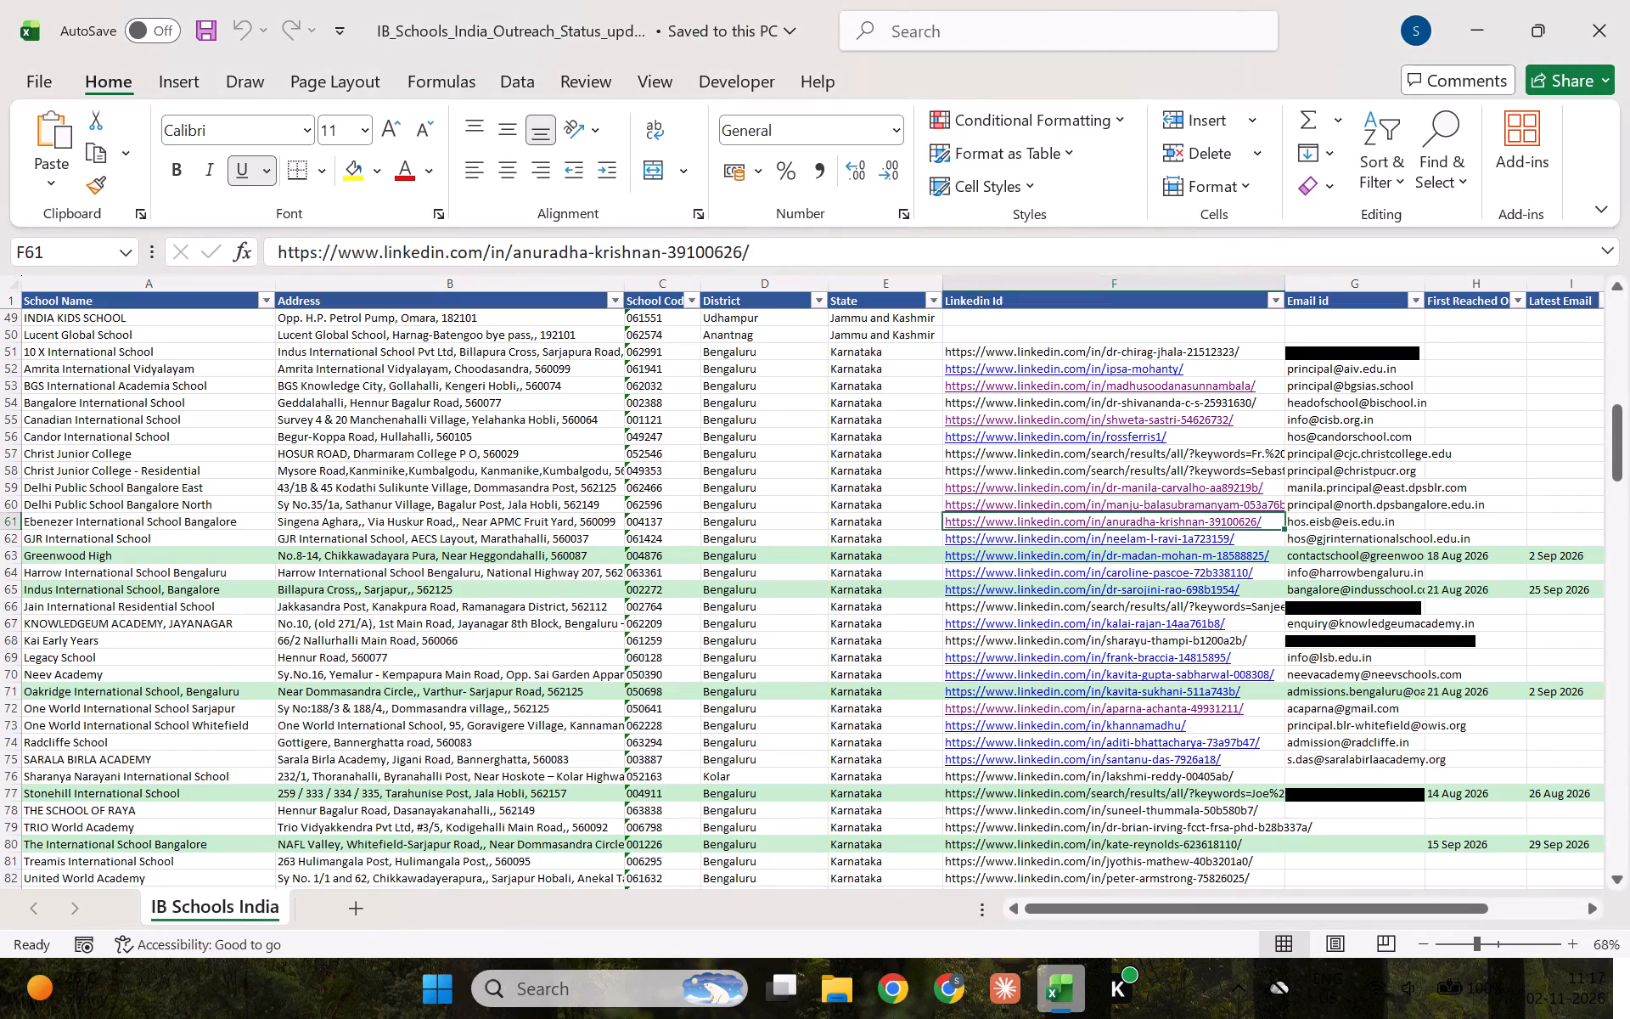
{"action": "key", "text": "alt+Tab"}
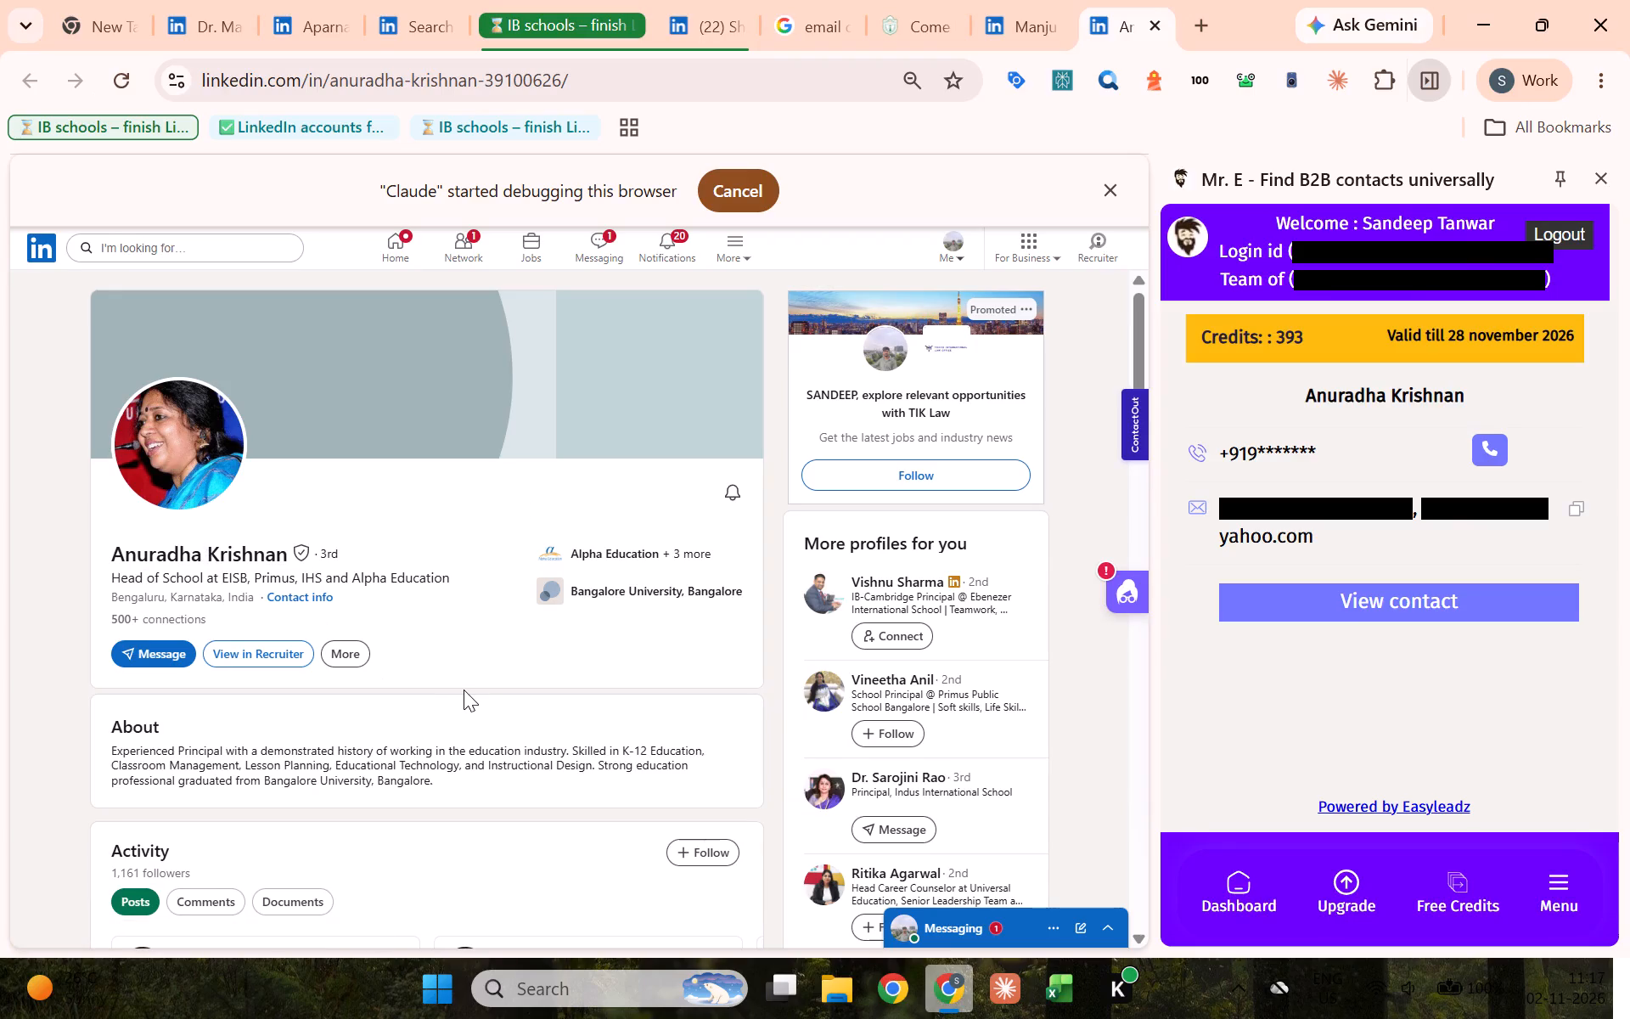
{"action": "scroll", "coordinate": [464, 690], "scroll_direction": "down", "scroll_amount": 4}
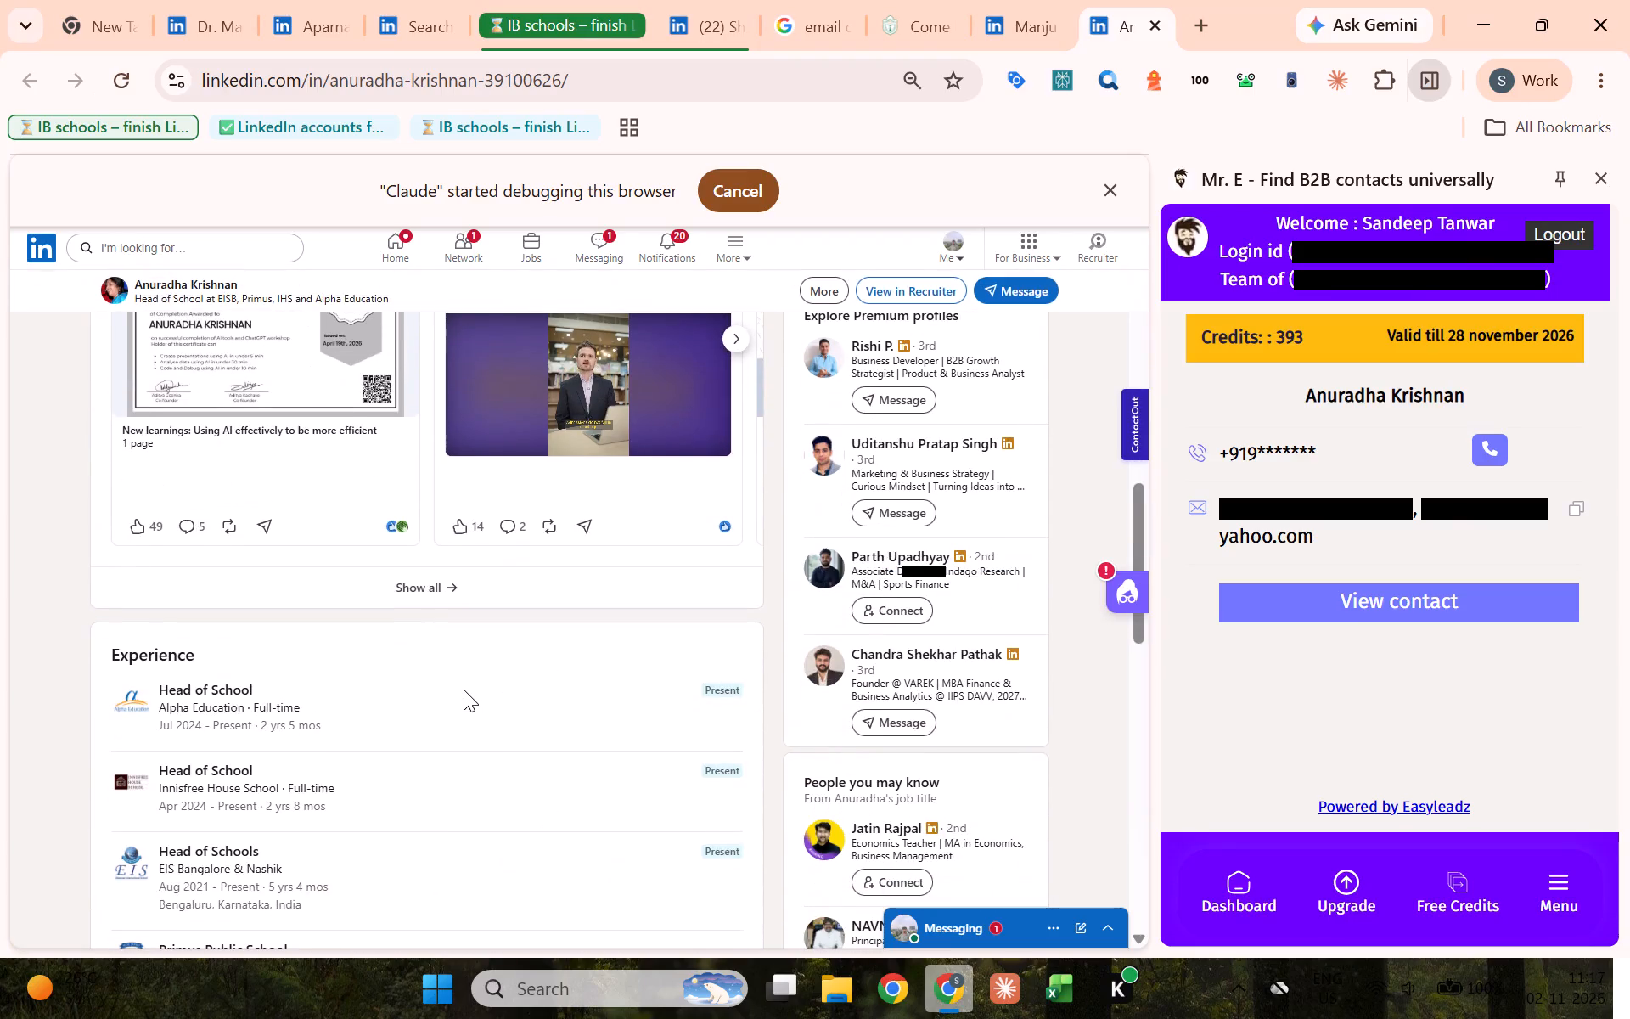
{"action": "scroll", "coordinate": [464, 690], "scroll_direction": "down", "scroll_amount": 2}
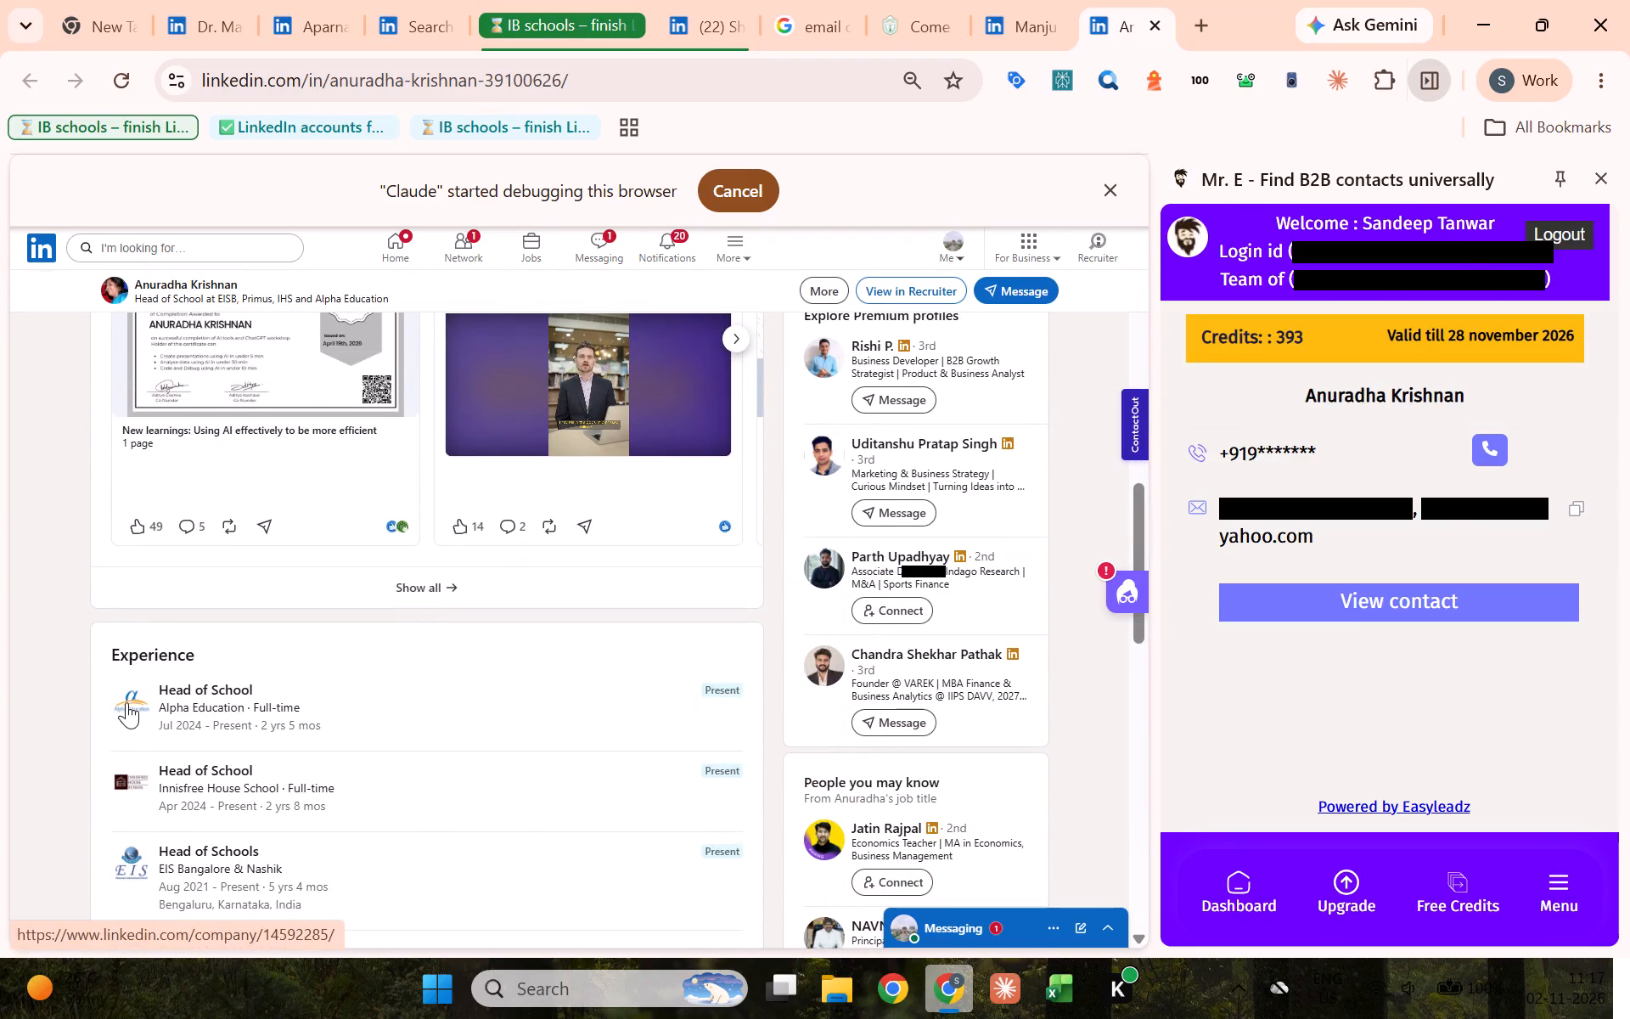
{"action": "left_click", "coordinate": [126, 702]}
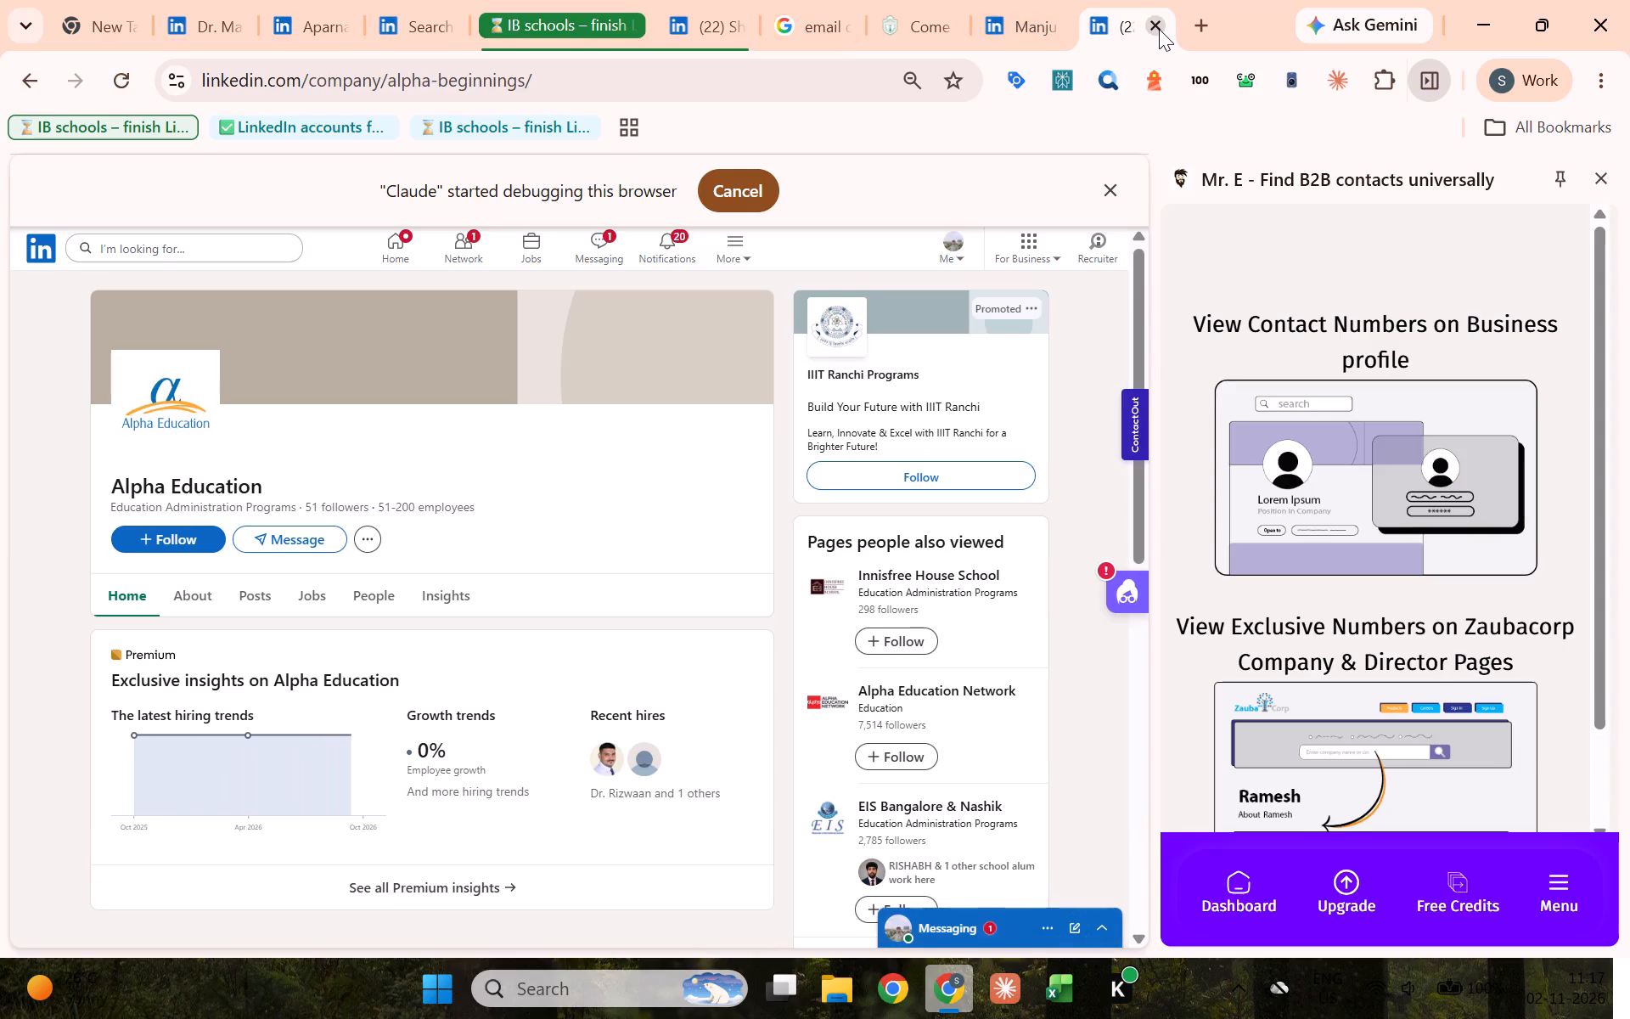
{"action": "left_click", "coordinate": [1159, 29]}
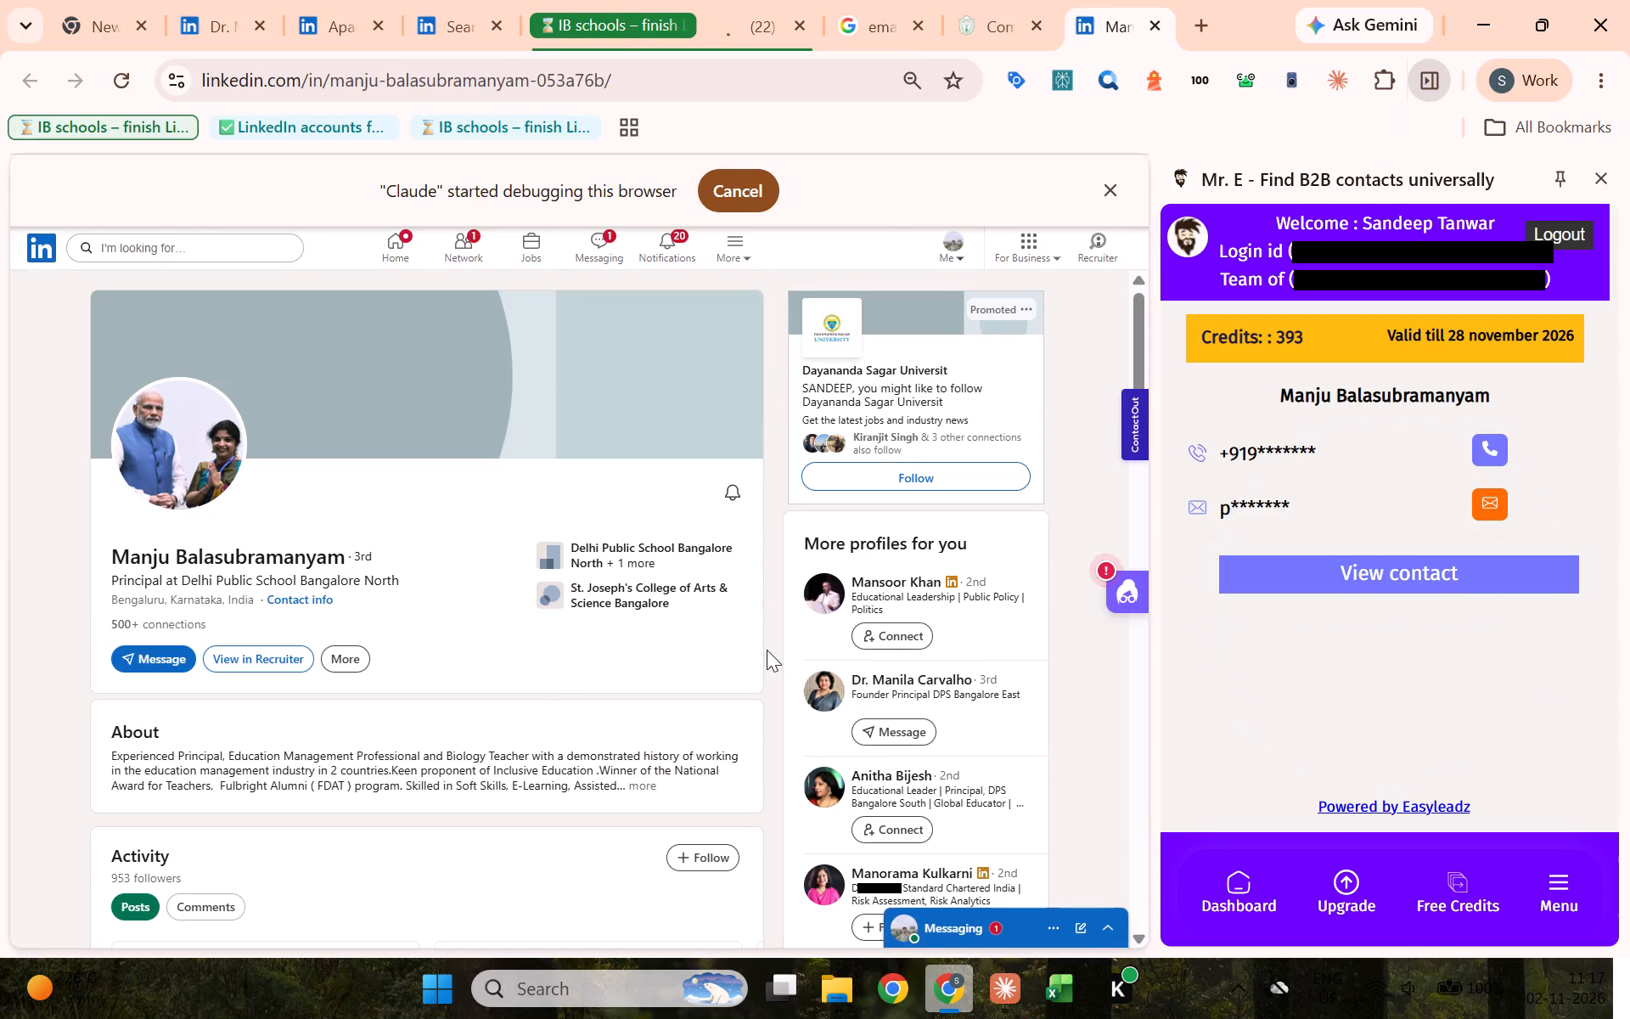
Reveal the email on the Delhi Public School Bangalore North principal's LinkedIn profile with Mr. E, referring back to the workbook.
{"action": "key", "text": "alt+Tab"}
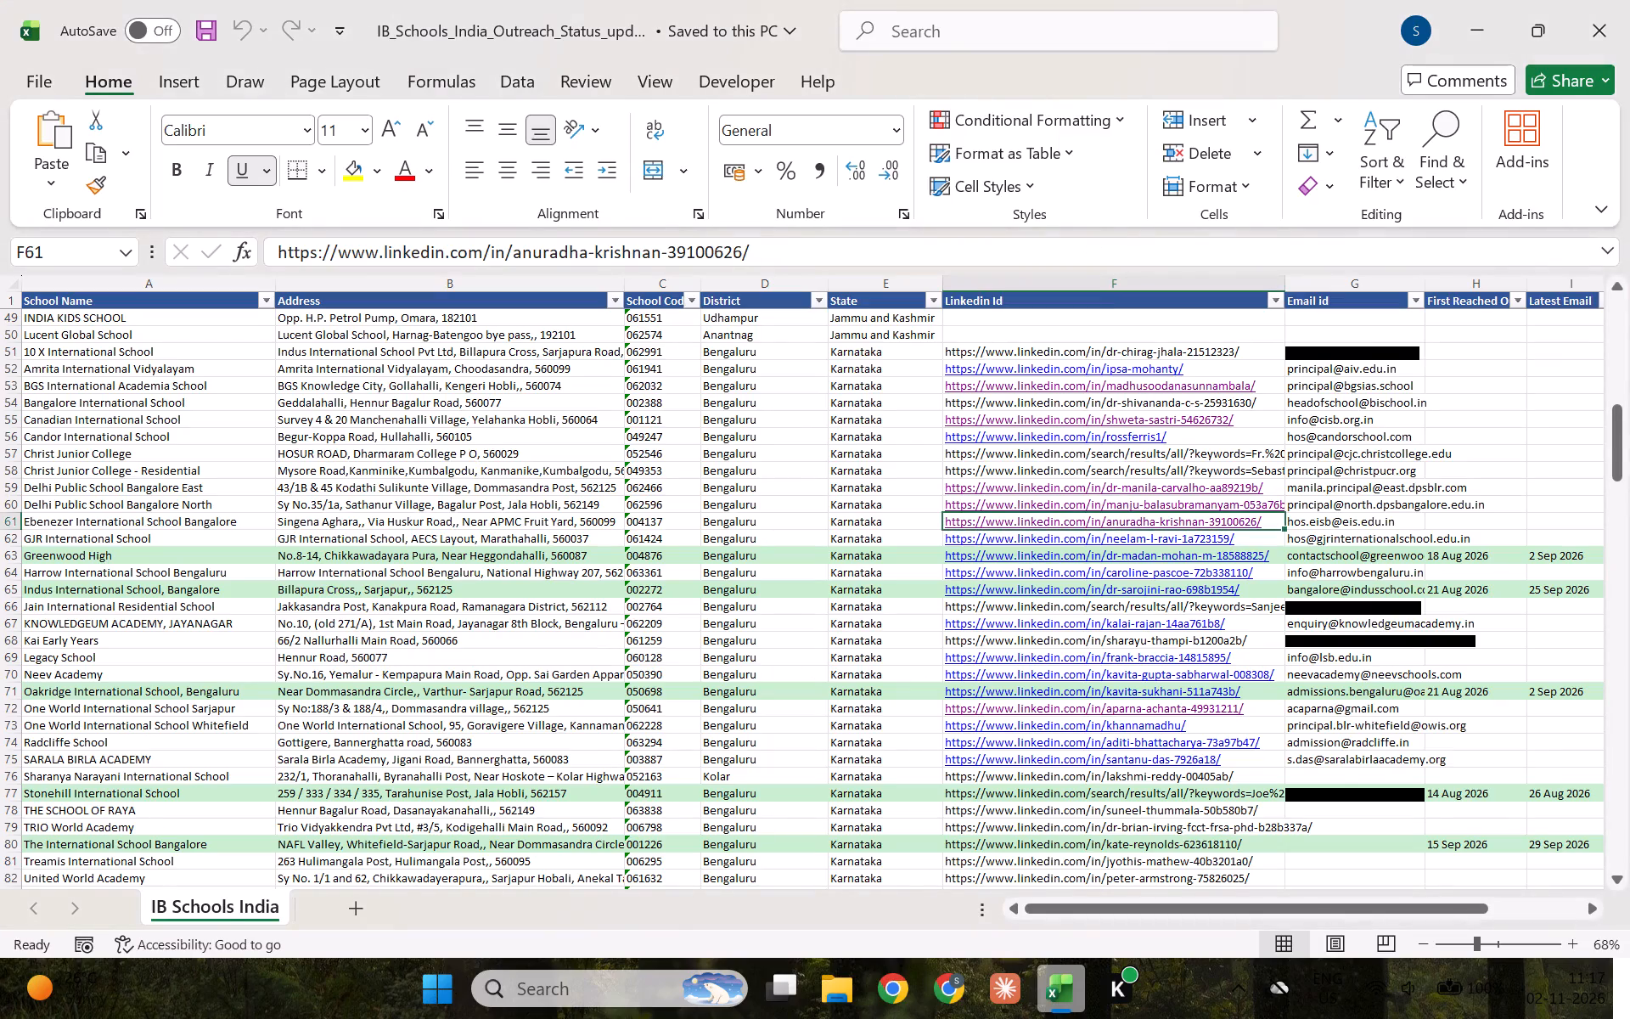
{"action": "key", "text": "alt+Tab"}
{"action": "left_click_drag", "start_coordinate": [1514, 494], "coordinate": [1497, 509]}
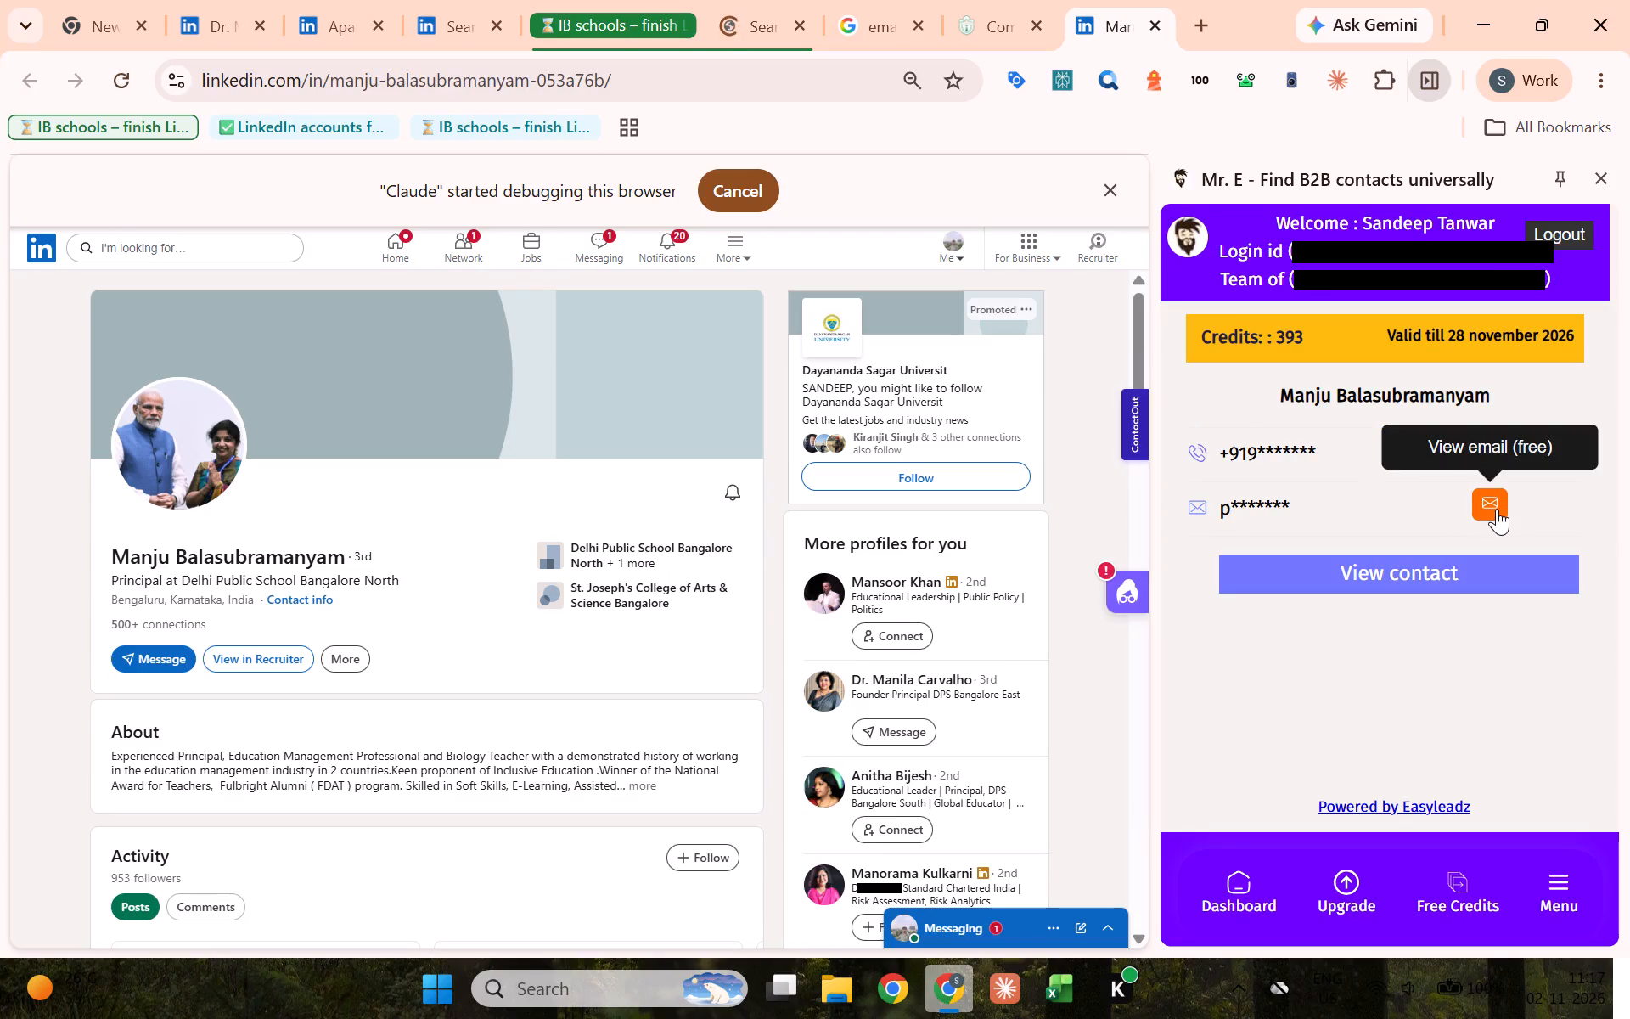
{"action": "left_click", "coordinate": [1497, 509]}
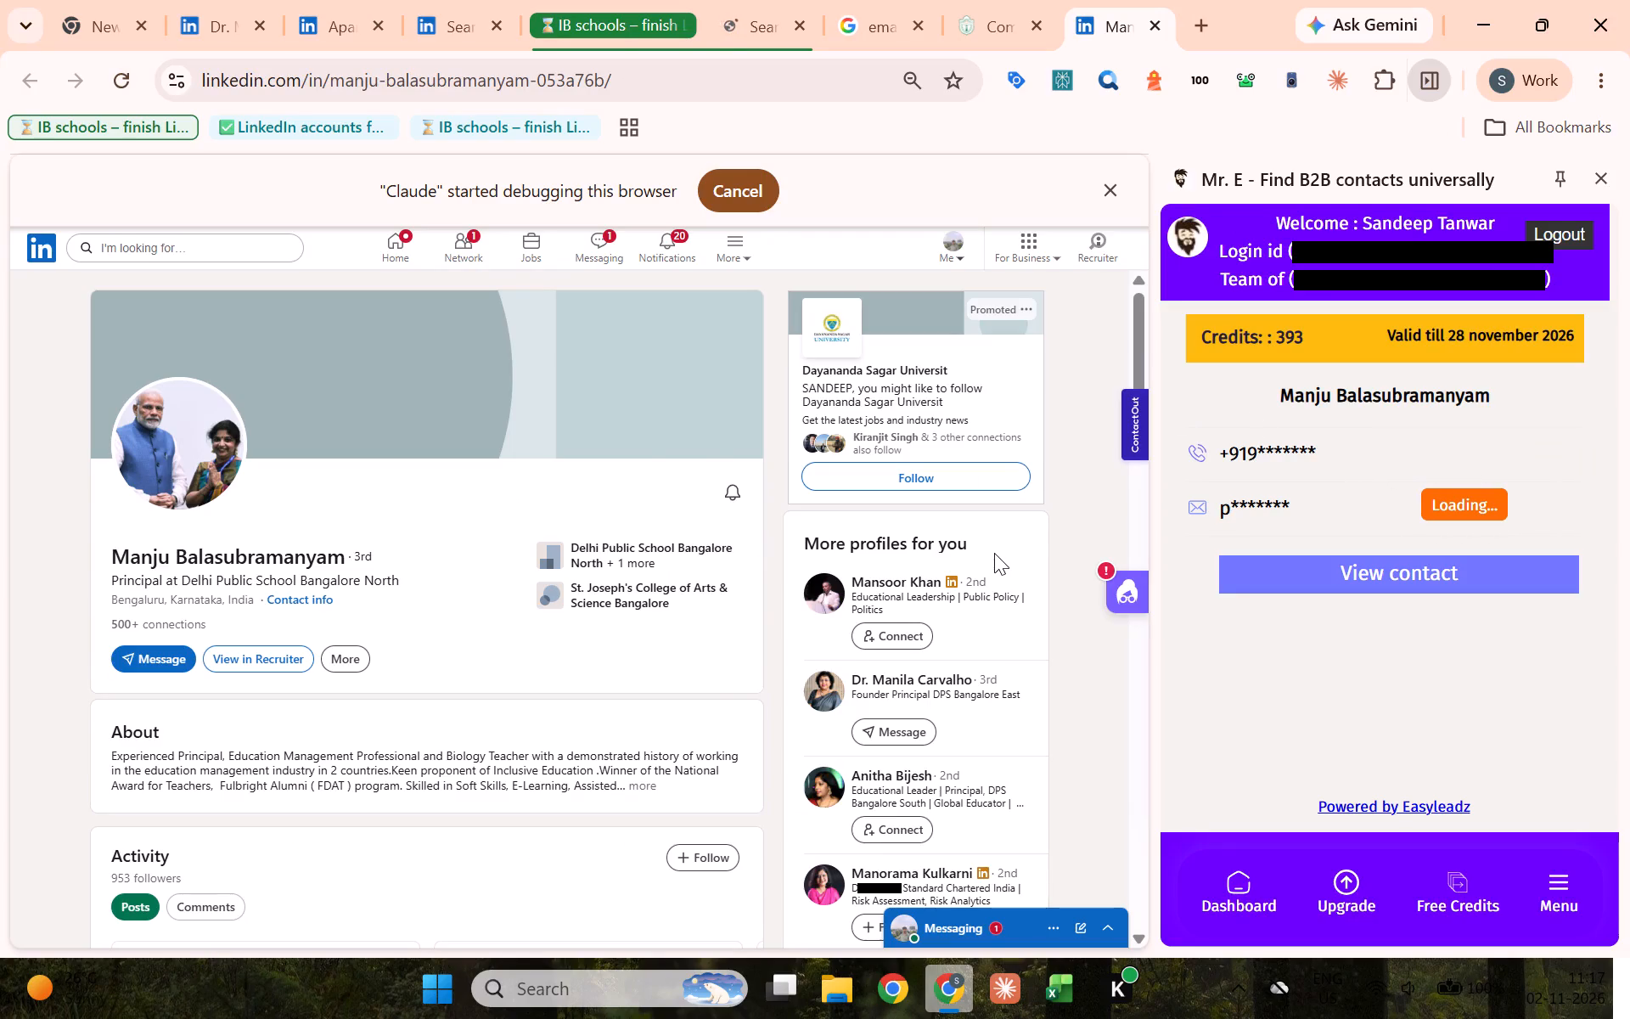
{"action": "key", "text": "alt+Tab"}
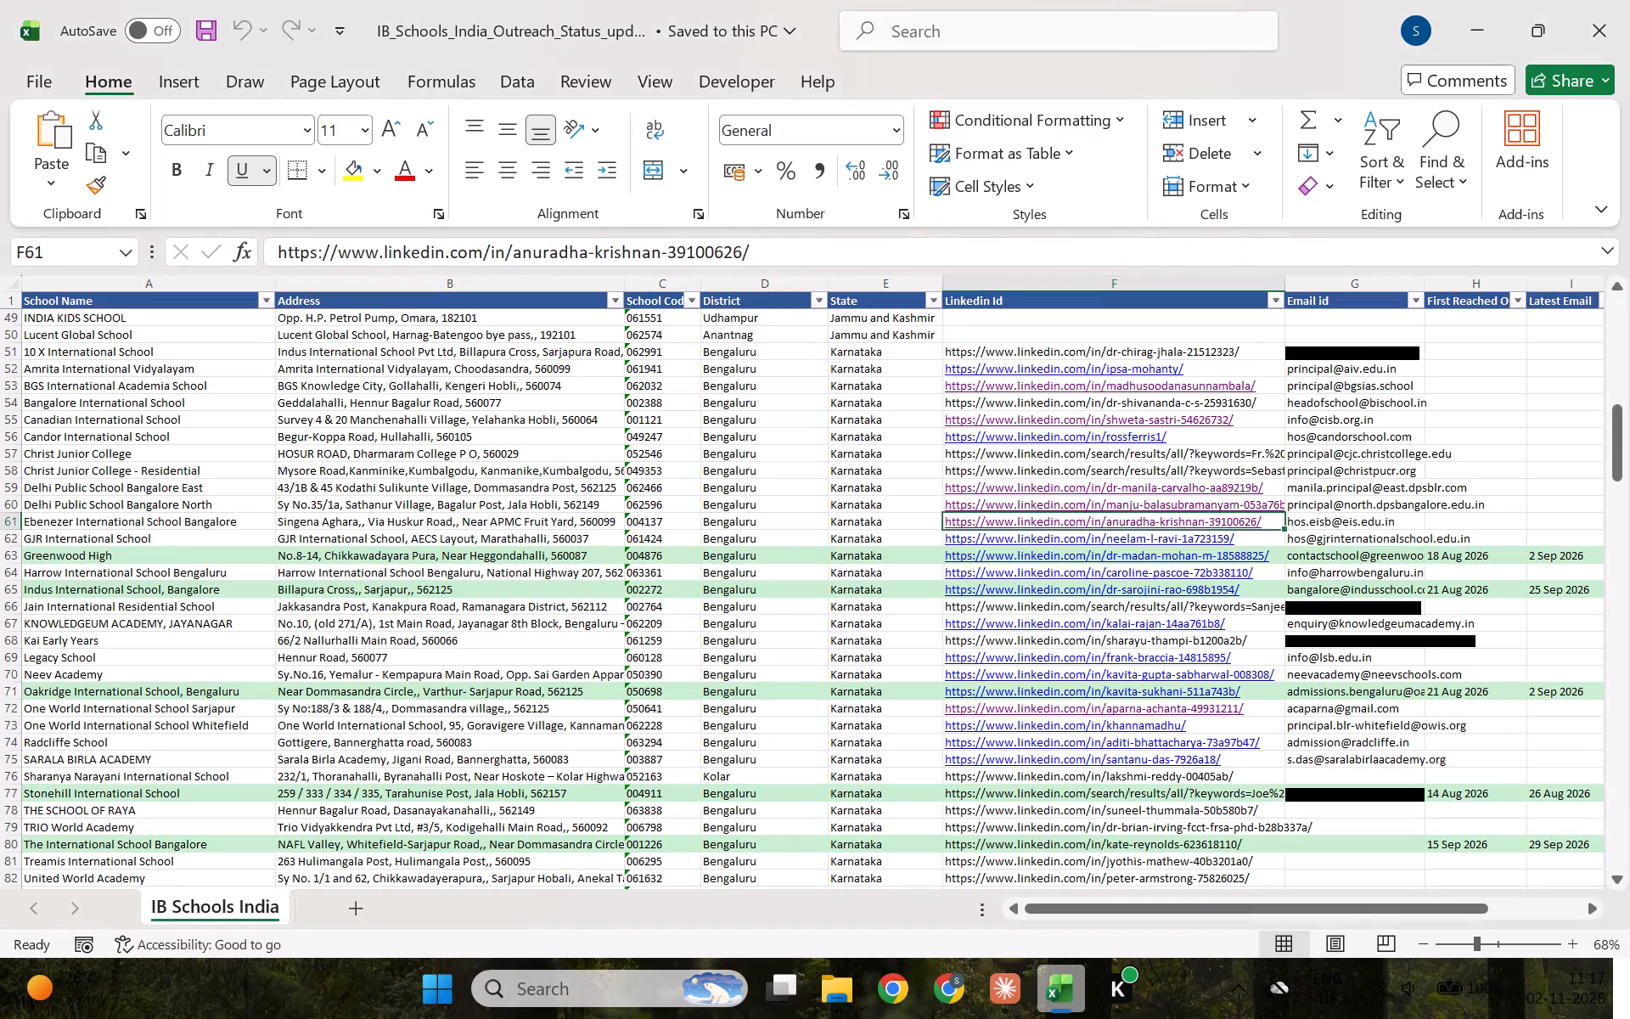
{"action": "key", "text": "alt+Tab"}
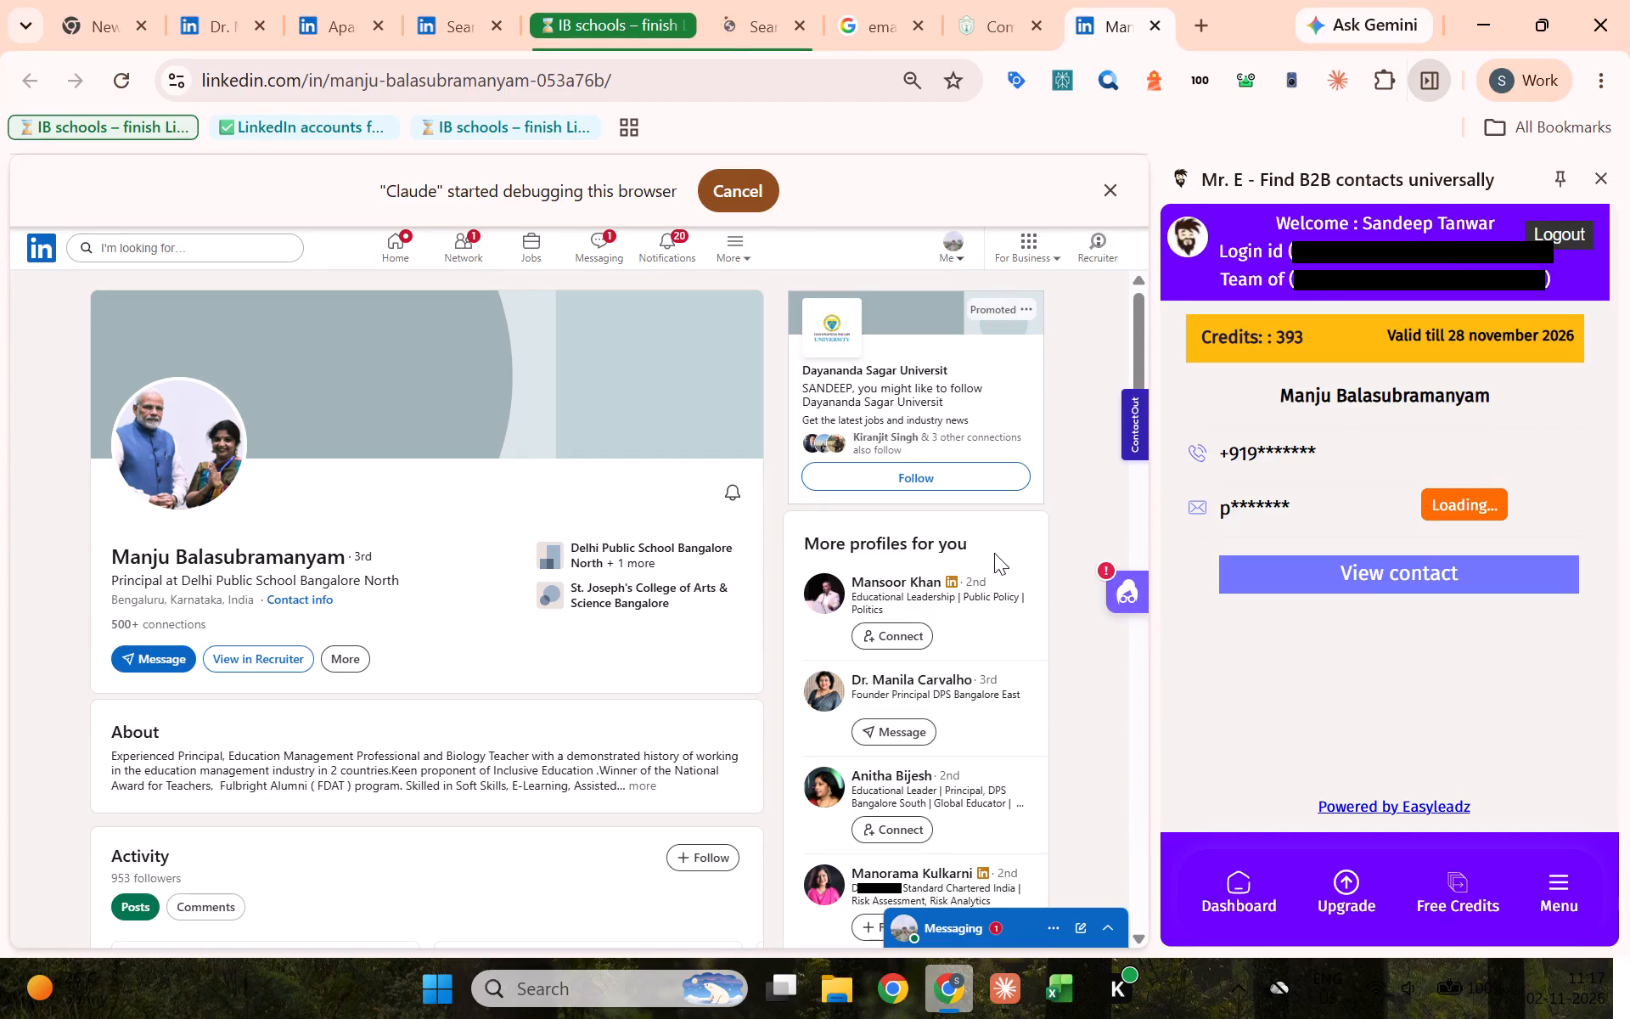
Copy the LinkedIn Id of Ebenezer International School Bangalore from workbook row 61 and load that profile in the current browser tab.
{"action": "key", "text": "alt+Tab"}
{"action": "key", "text": "ctrl+c"}
{"action": "key", "text": "alt+Tab"}
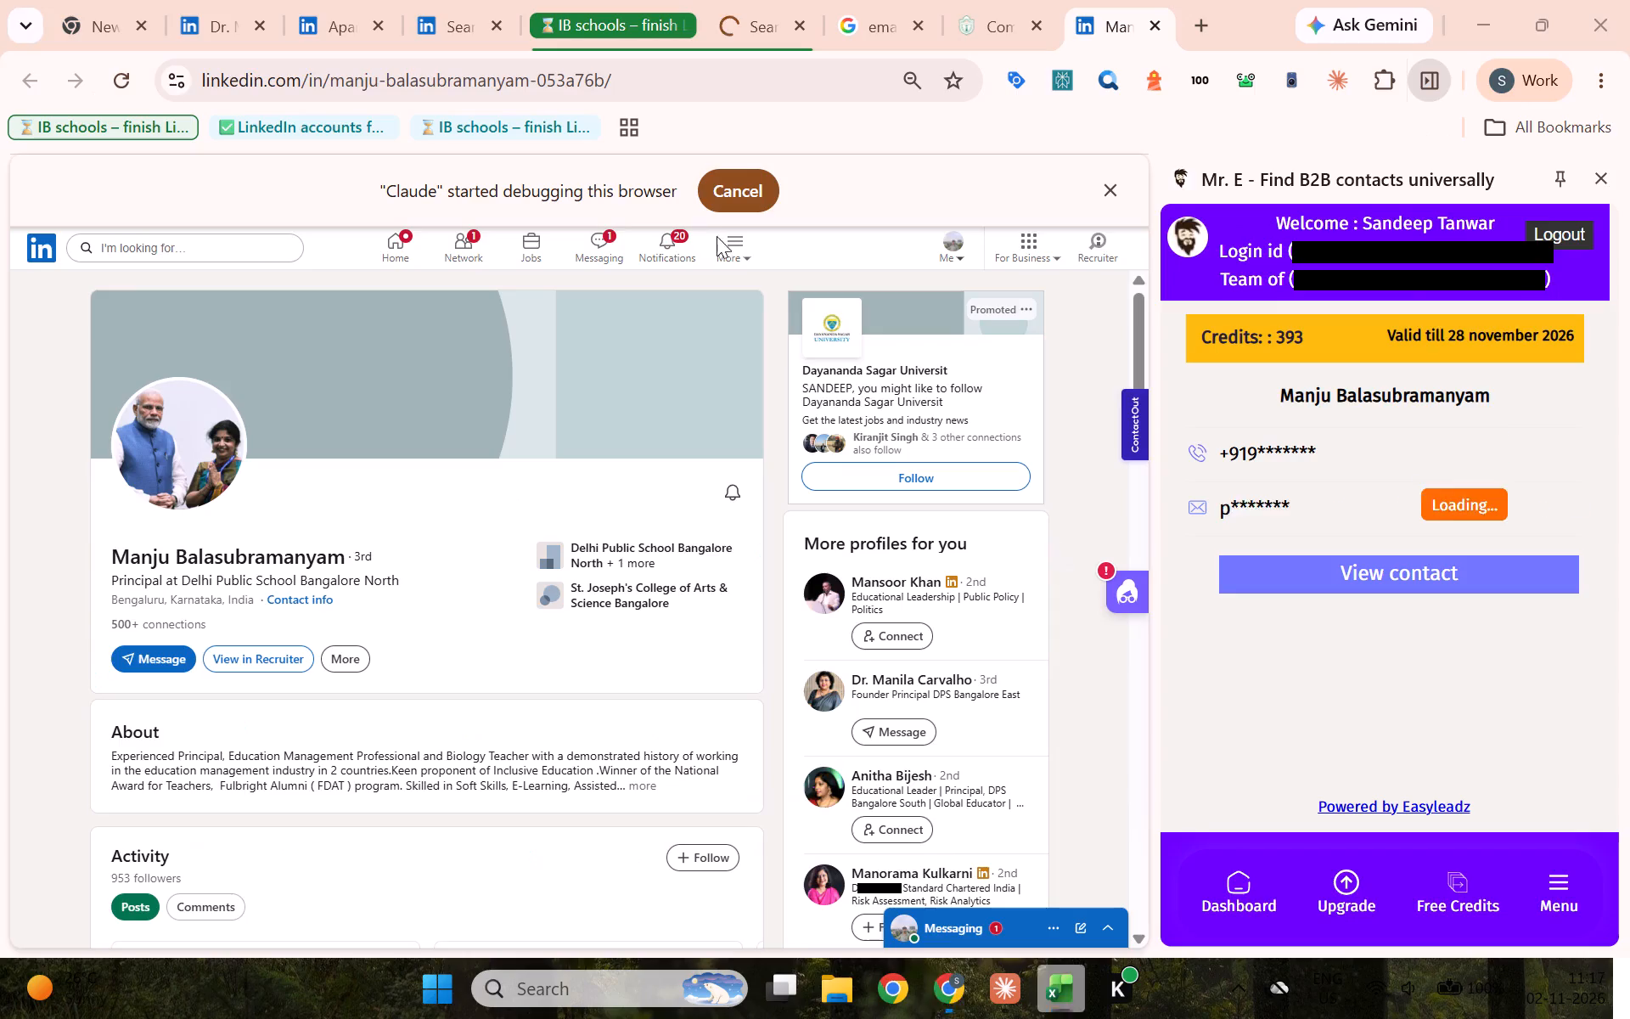
{"action": "left_click", "coordinate": [501, 83]}
{"action": "key", "text": "ctrl+v"}
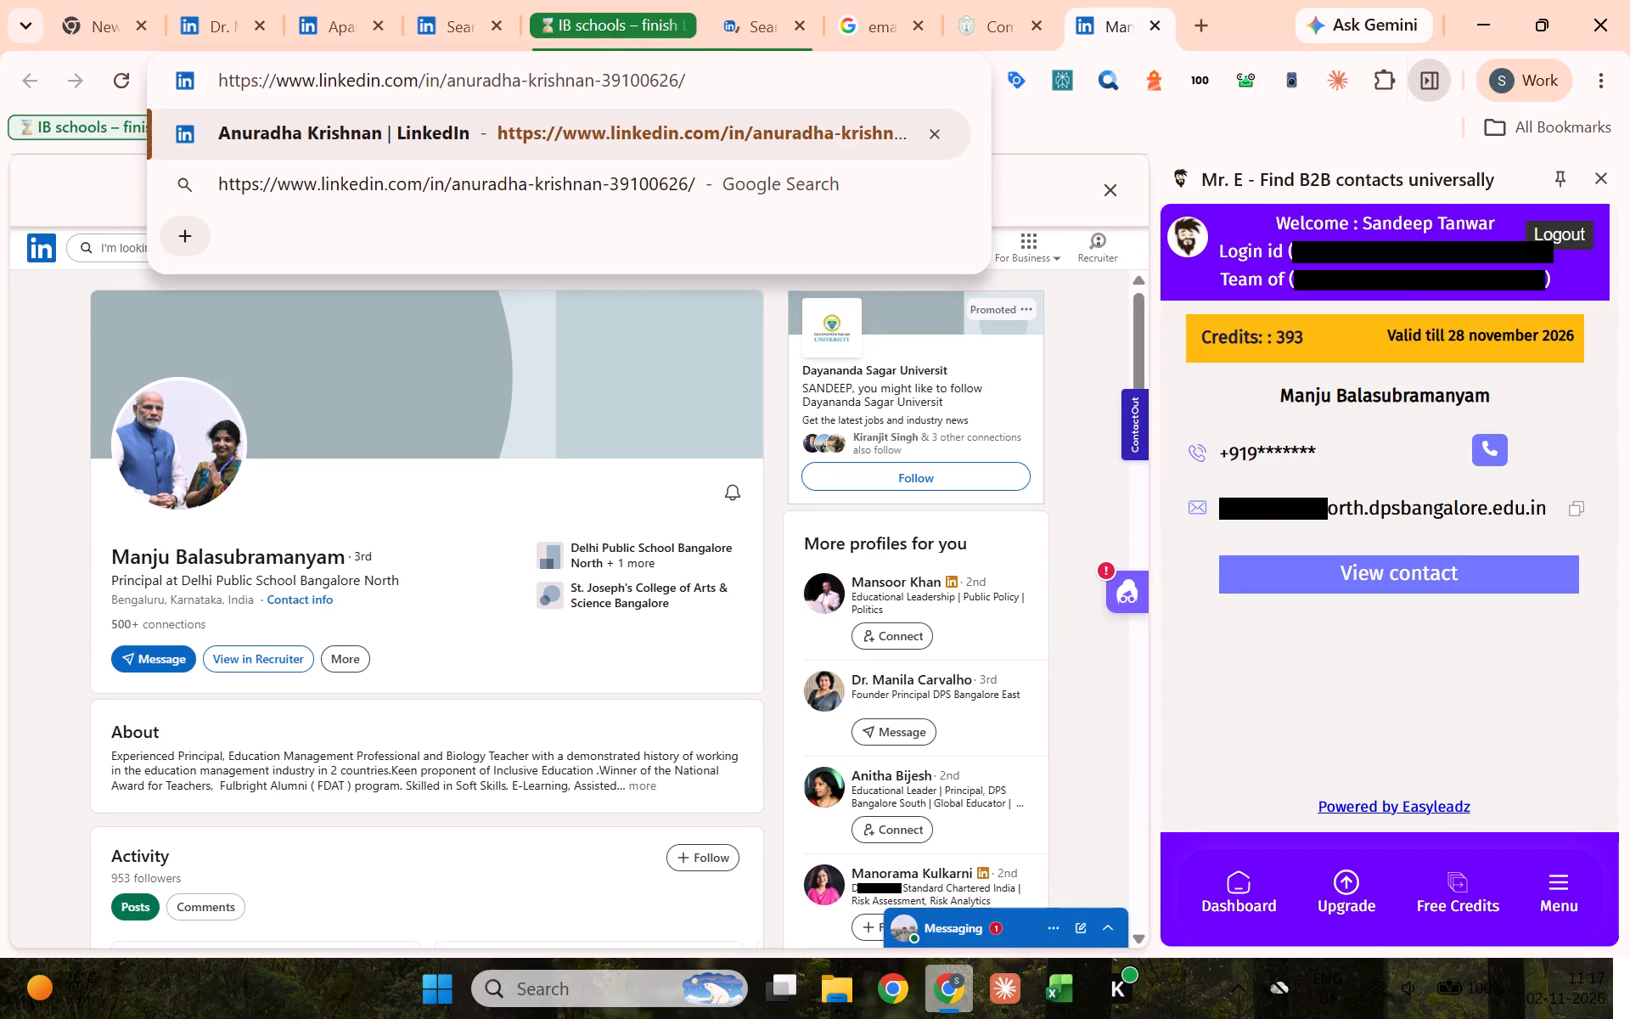
{"action": "key", "text": "Return"}
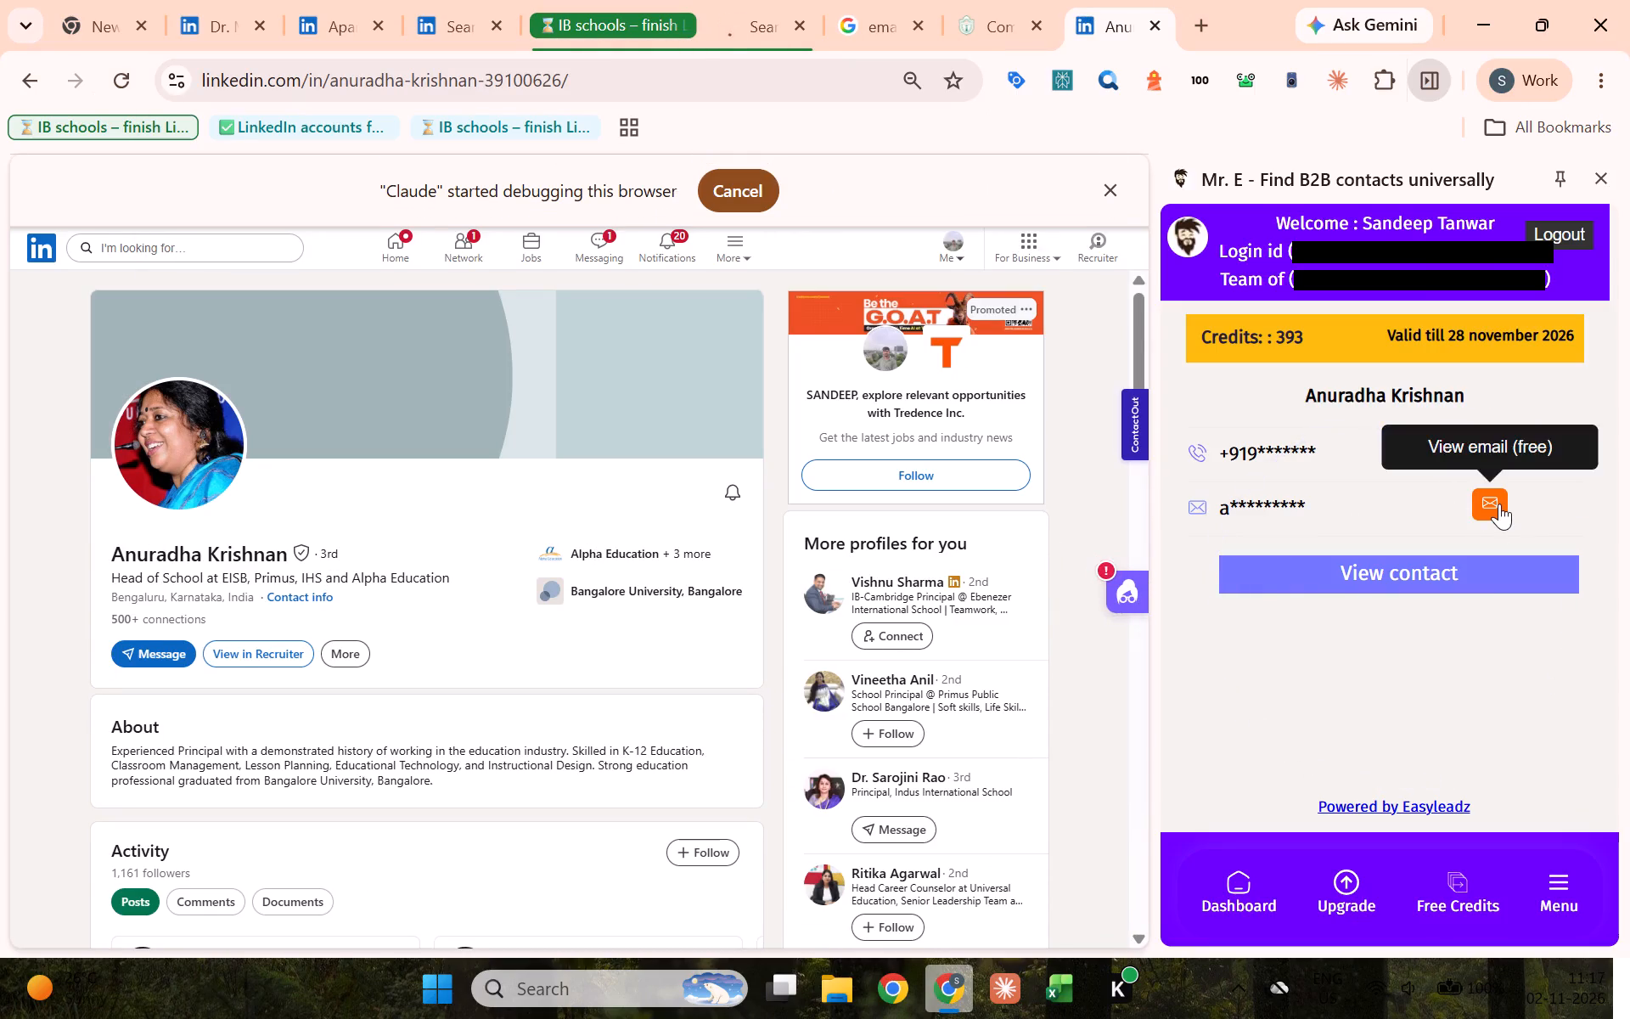
Reveal the emails on the Ebenezer International School head's LinkedIn profile with Mr. E and copy them.
{"action": "left_click", "coordinate": [1499, 504]}
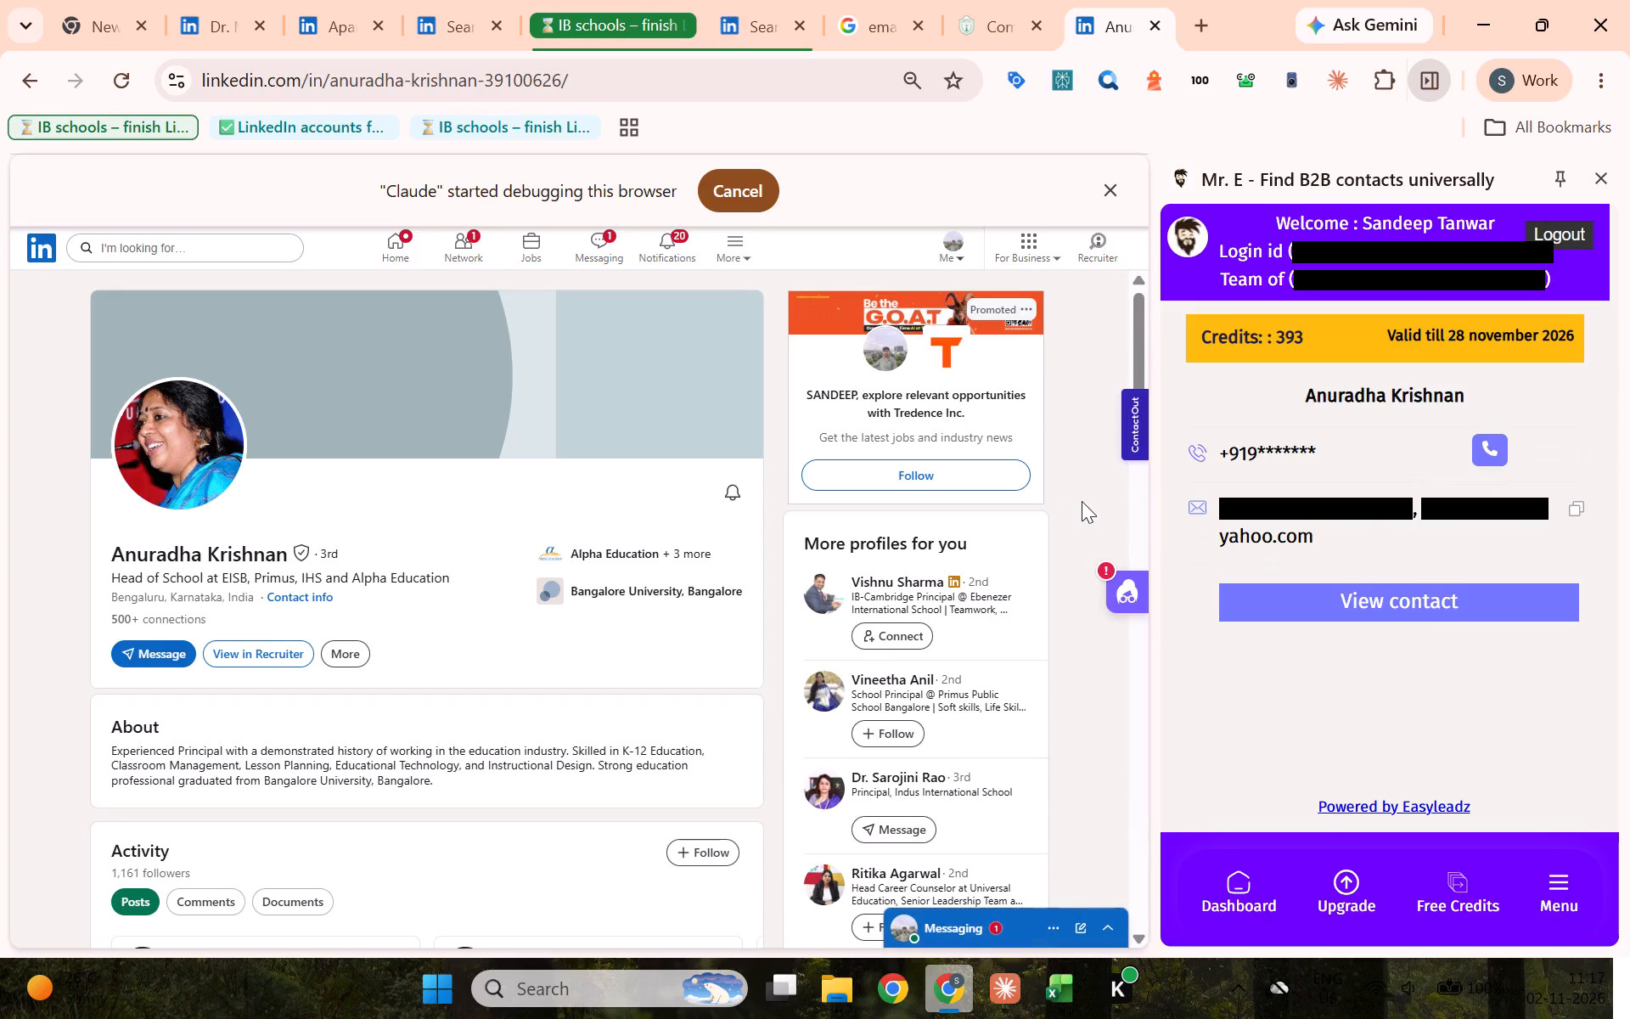
{"action": "left_click", "coordinate": [1575, 506]}
Append the copied emails after the existing address in Email id cell G61, keeping only the first added one.
{"action": "key", "text": "alt+Tab"}
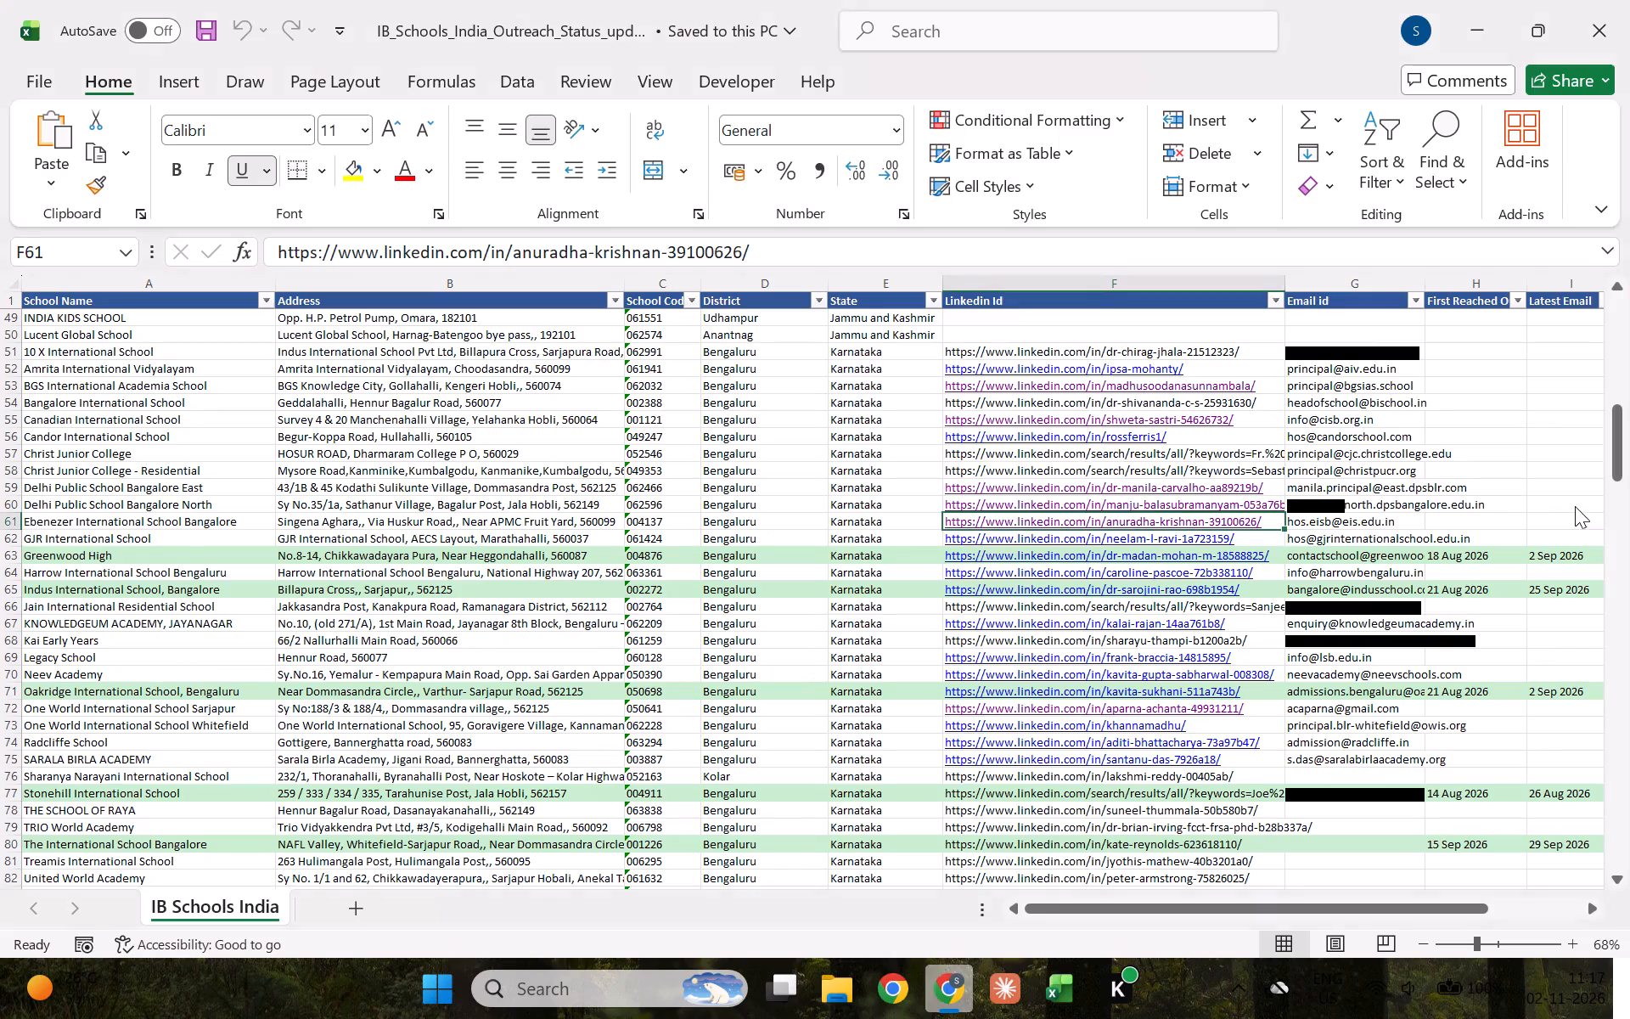
{"action": "key", "text": "Right"}
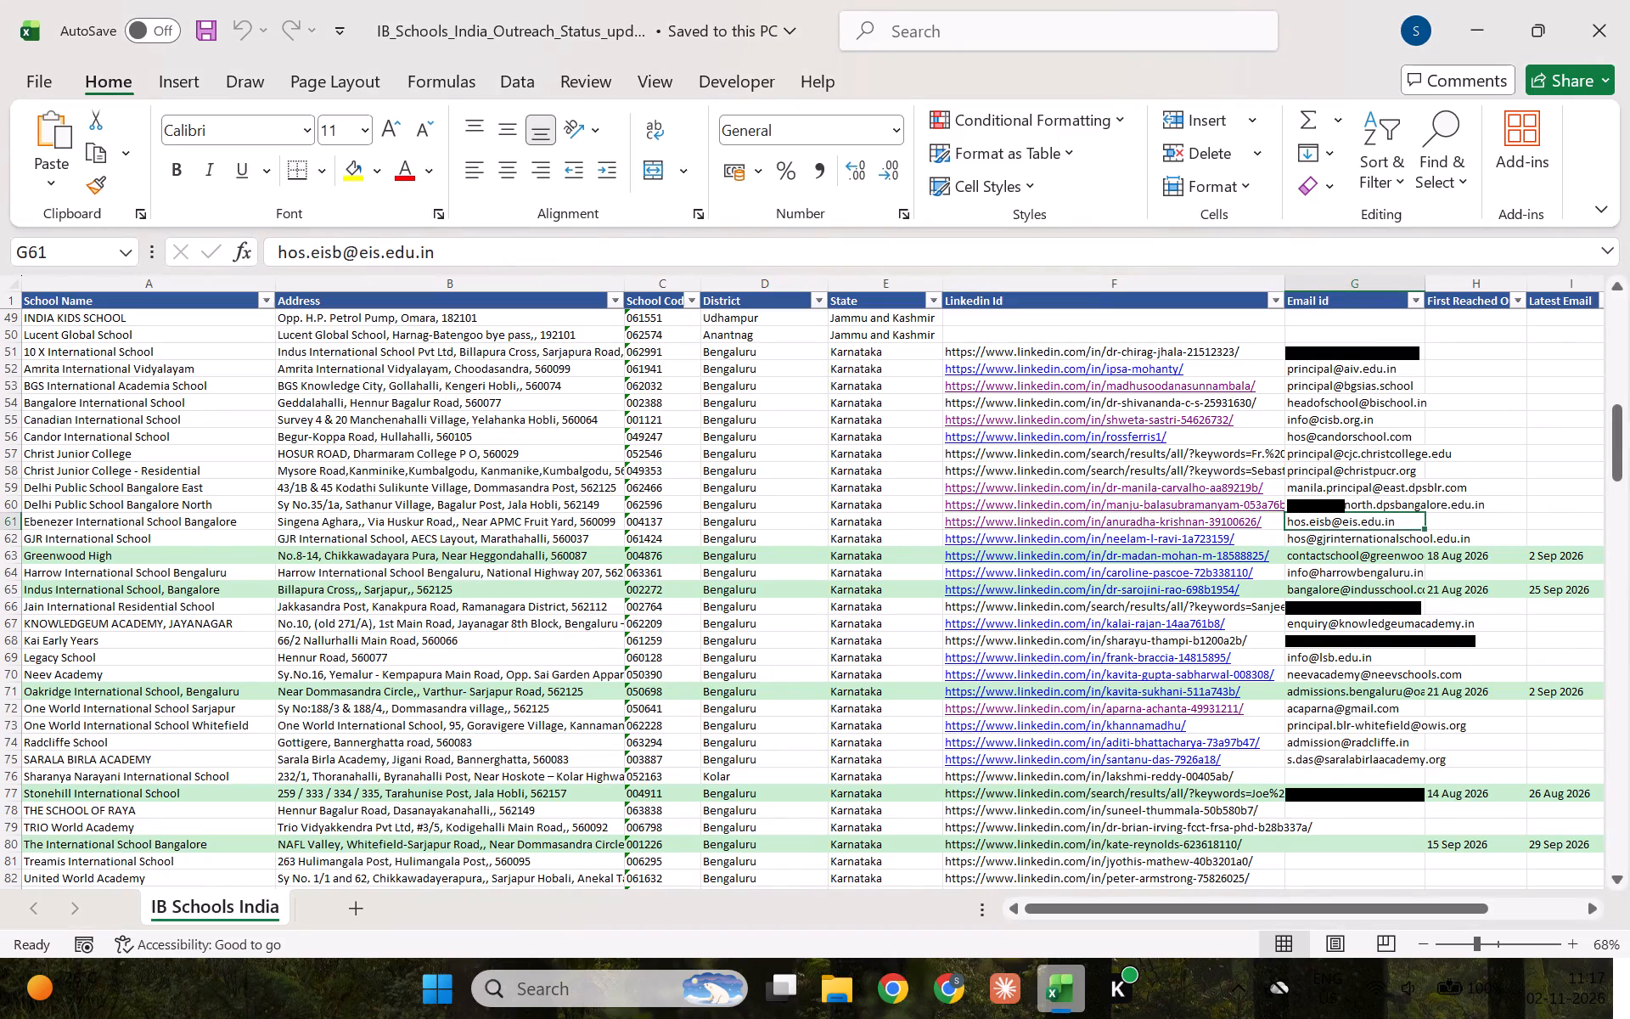
{"action": "left_click", "coordinate": [576, 255]}
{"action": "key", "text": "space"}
{"action": "key", "text": "ctrl+v"}
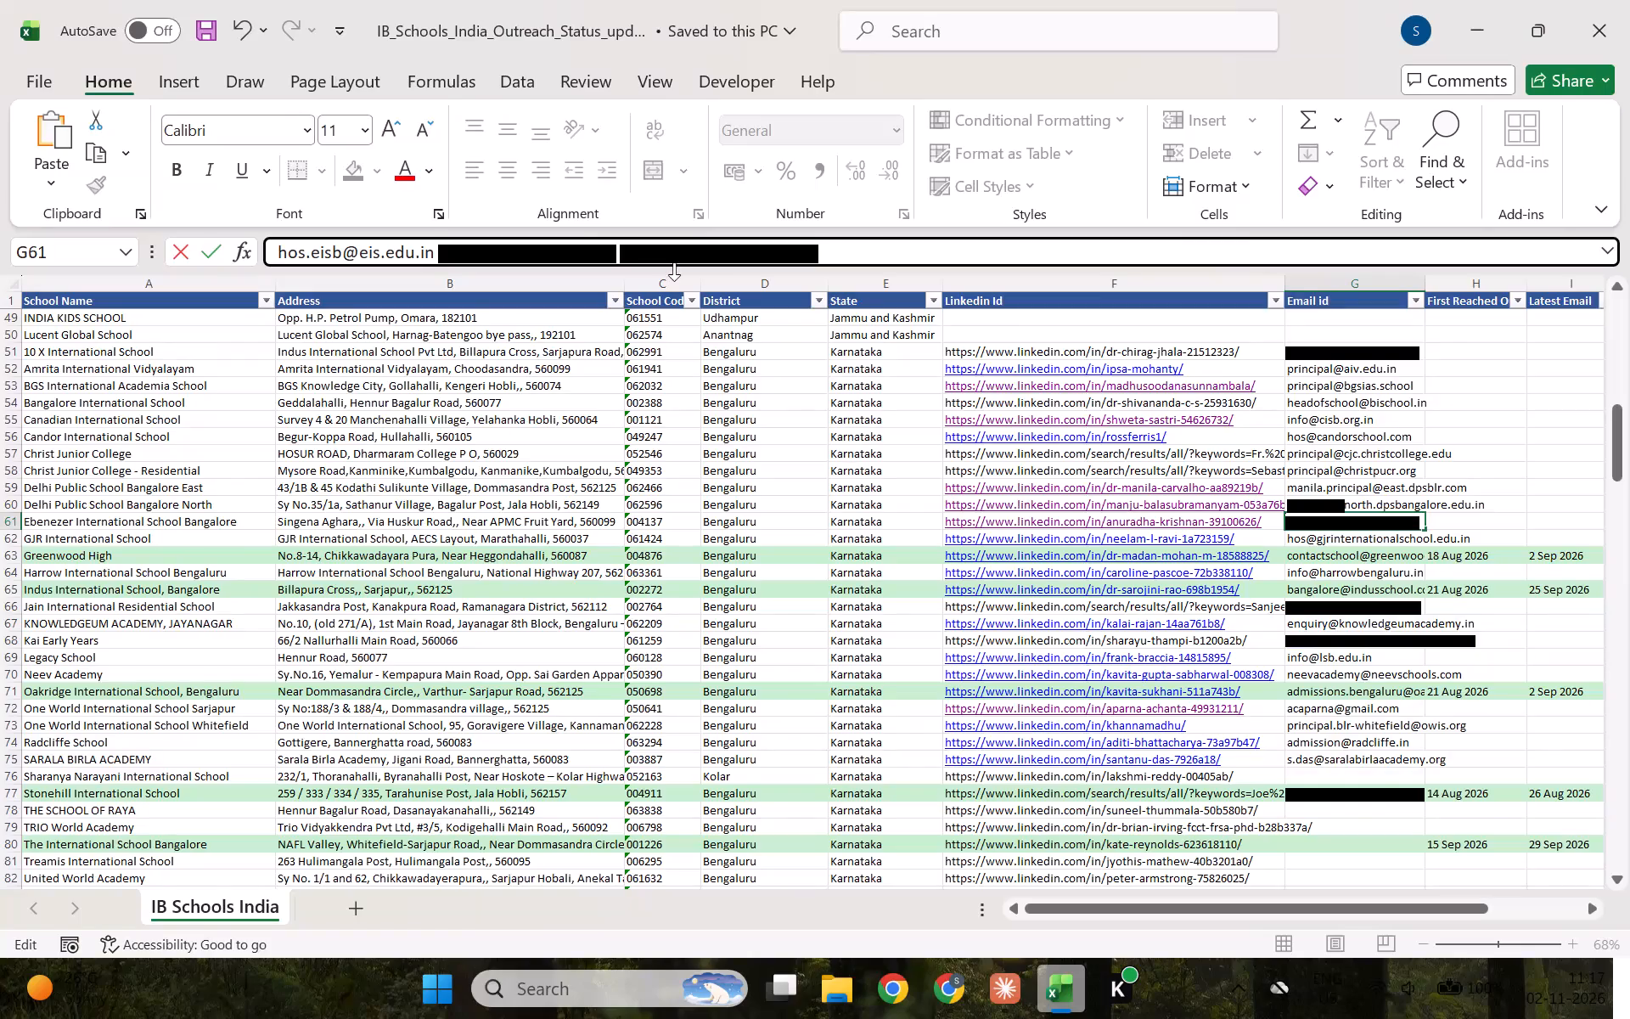
{"action": "left_click_drag", "start_coordinate": [614, 255], "coordinate": [960, 272]}
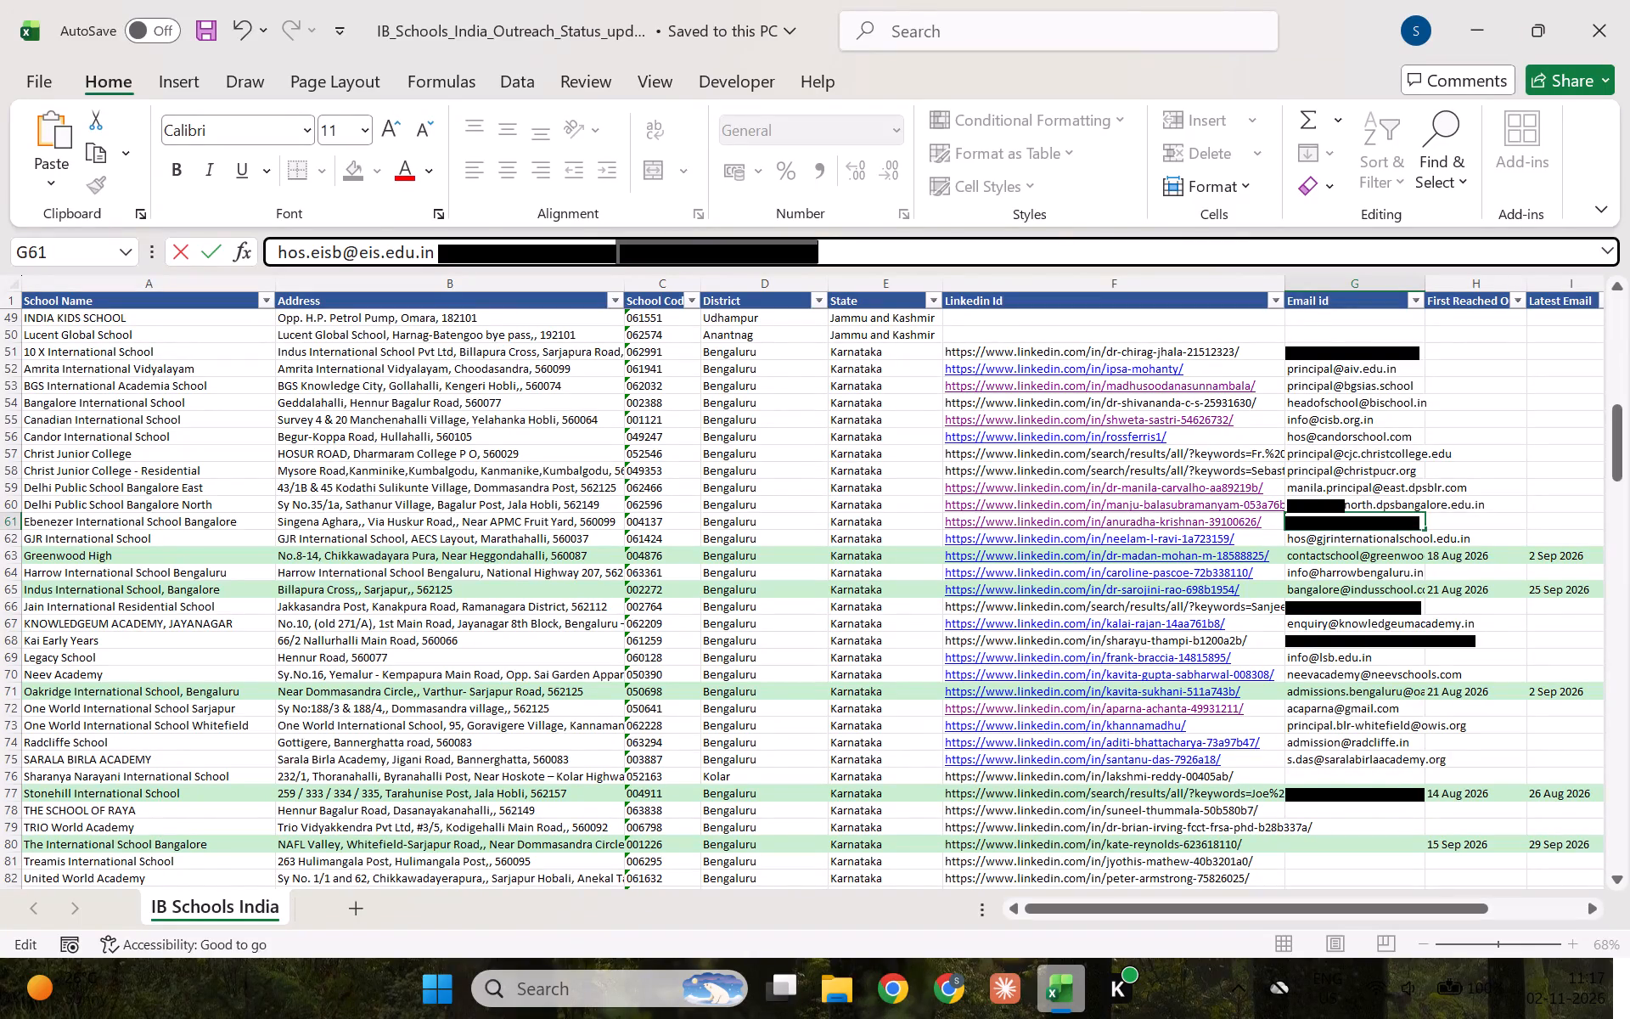
{"action": "left_click_drag", "start_coordinate": [960, 272], "coordinate": [1058, 262]}
{"action": "key", "text": "BackSpace"}
{"action": "key", "text": "BackSpace"}
{"action": "left_click", "coordinate": [1307, 519]}
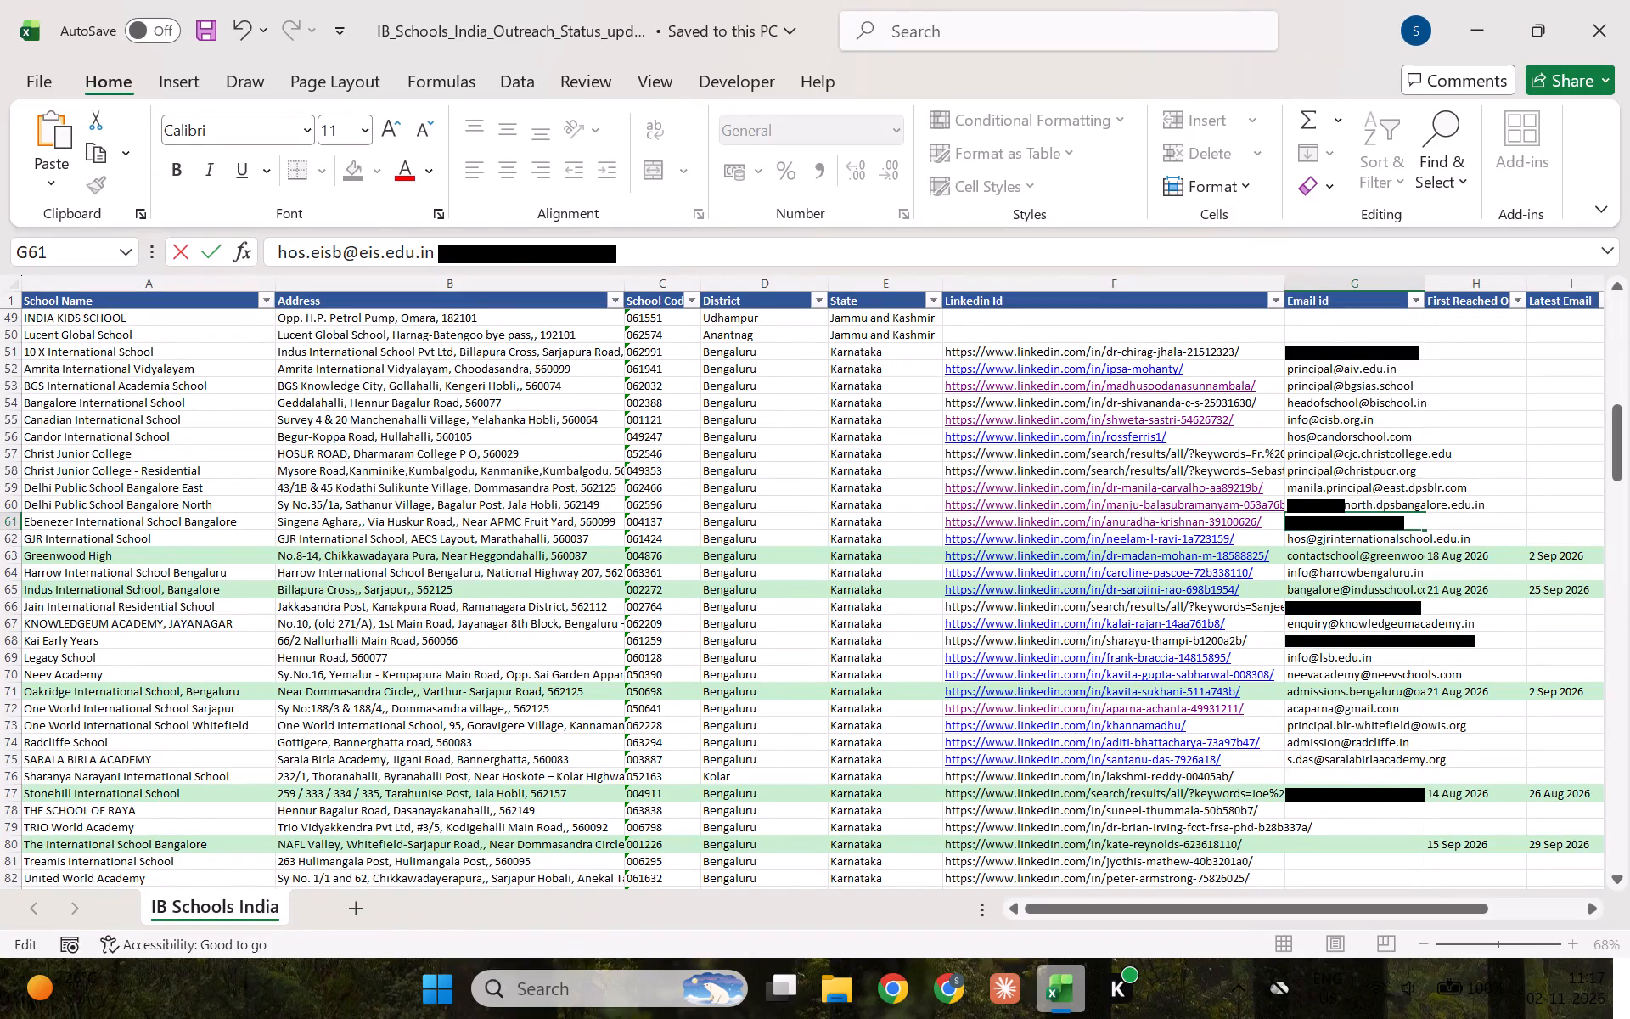
{"action": "left_click", "coordinate": [1290, 702]}
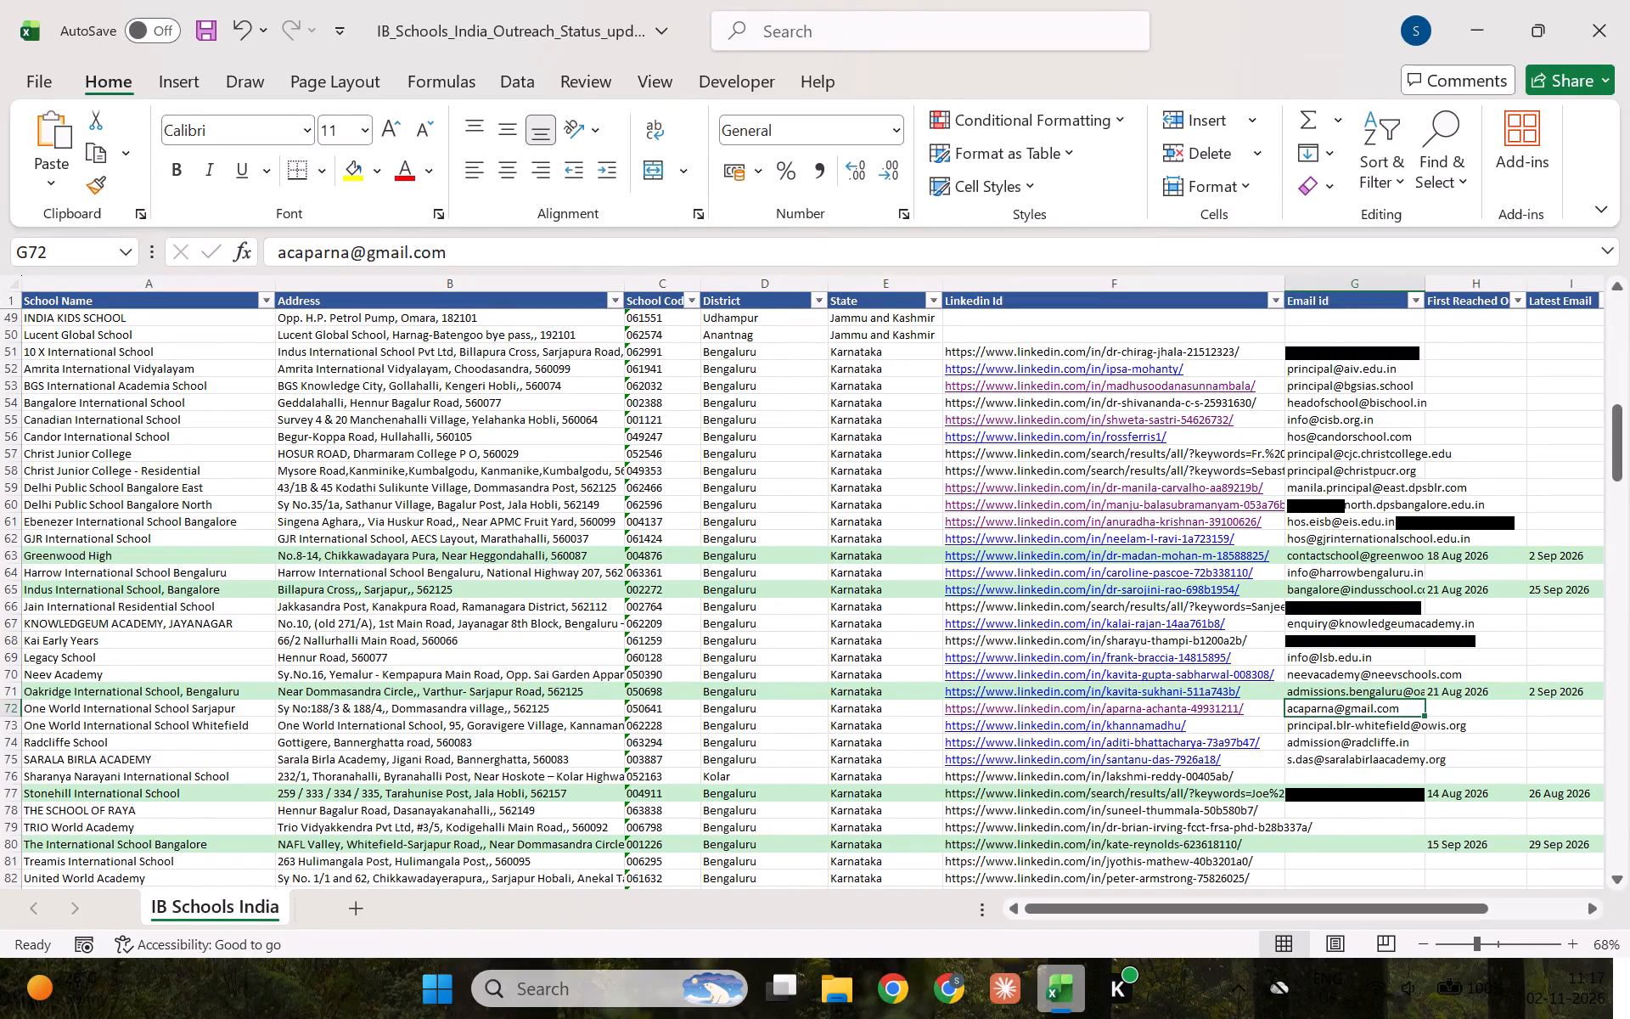
Separate the two addresses in Email id cell G61 with a comma and a space.
{"action": "left_click", "coordinate": [1315, 520]}
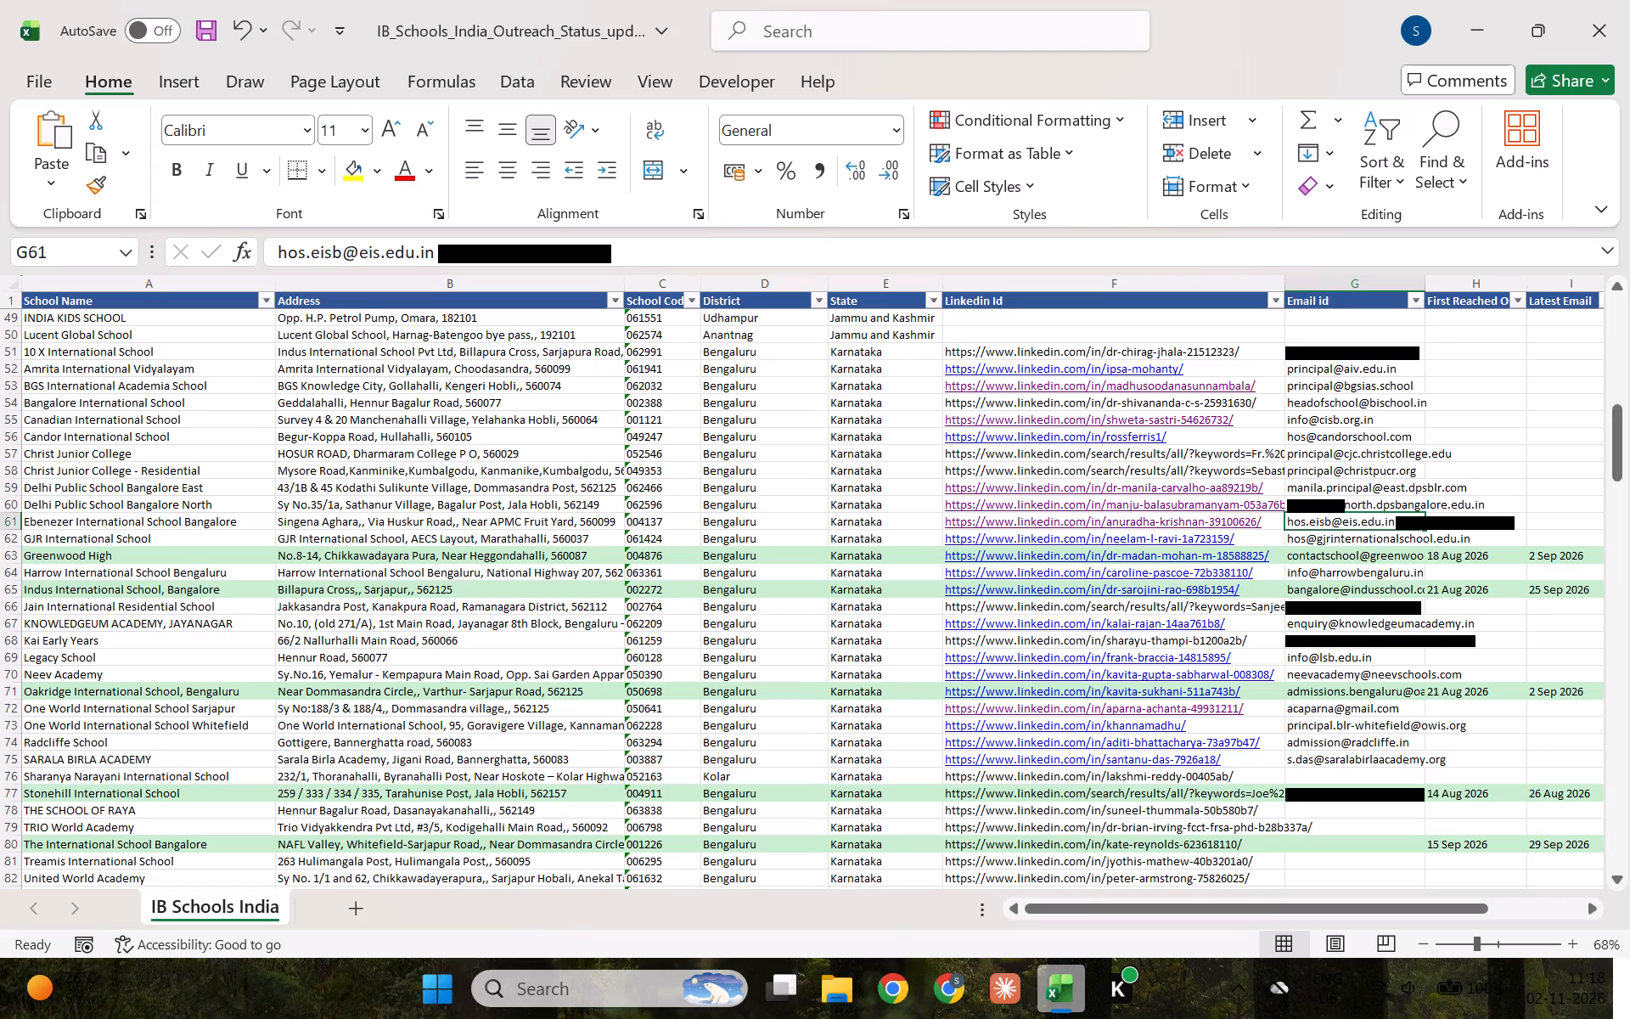
{"action": "left_click", "coordinate": [443, 257]}
{"action": "key", "text": "BackSpace"}
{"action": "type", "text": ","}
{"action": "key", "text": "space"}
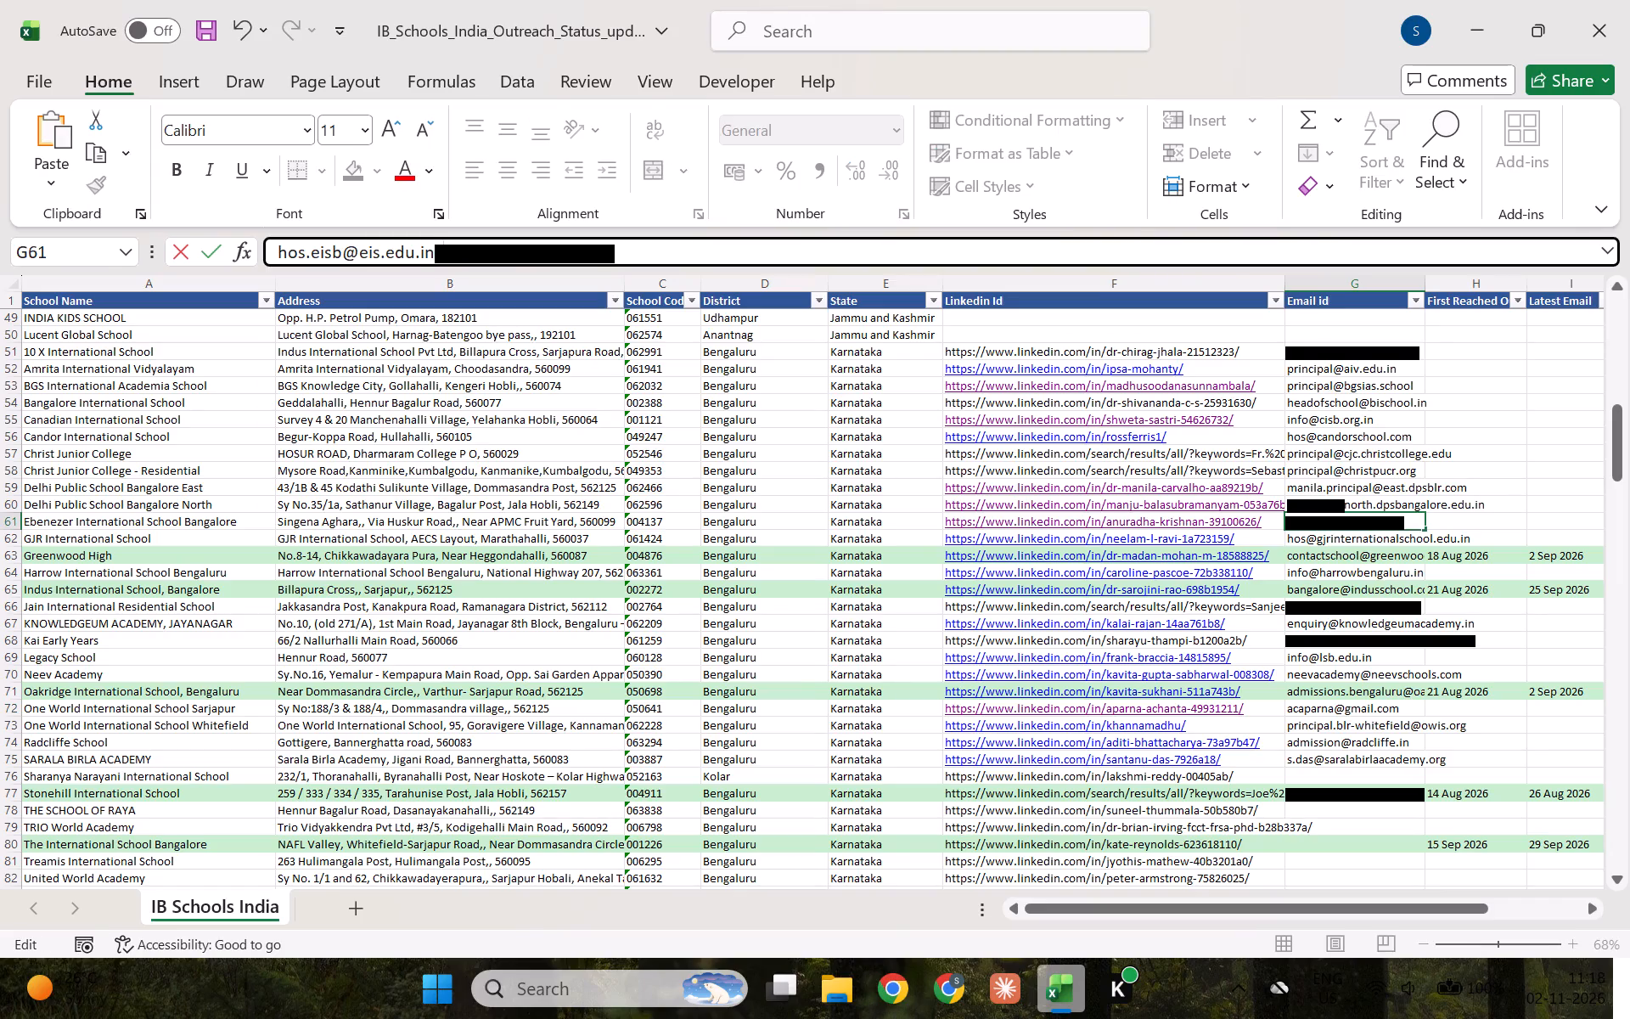
{"action": "left_click", "coordinate": [1214, 612]}
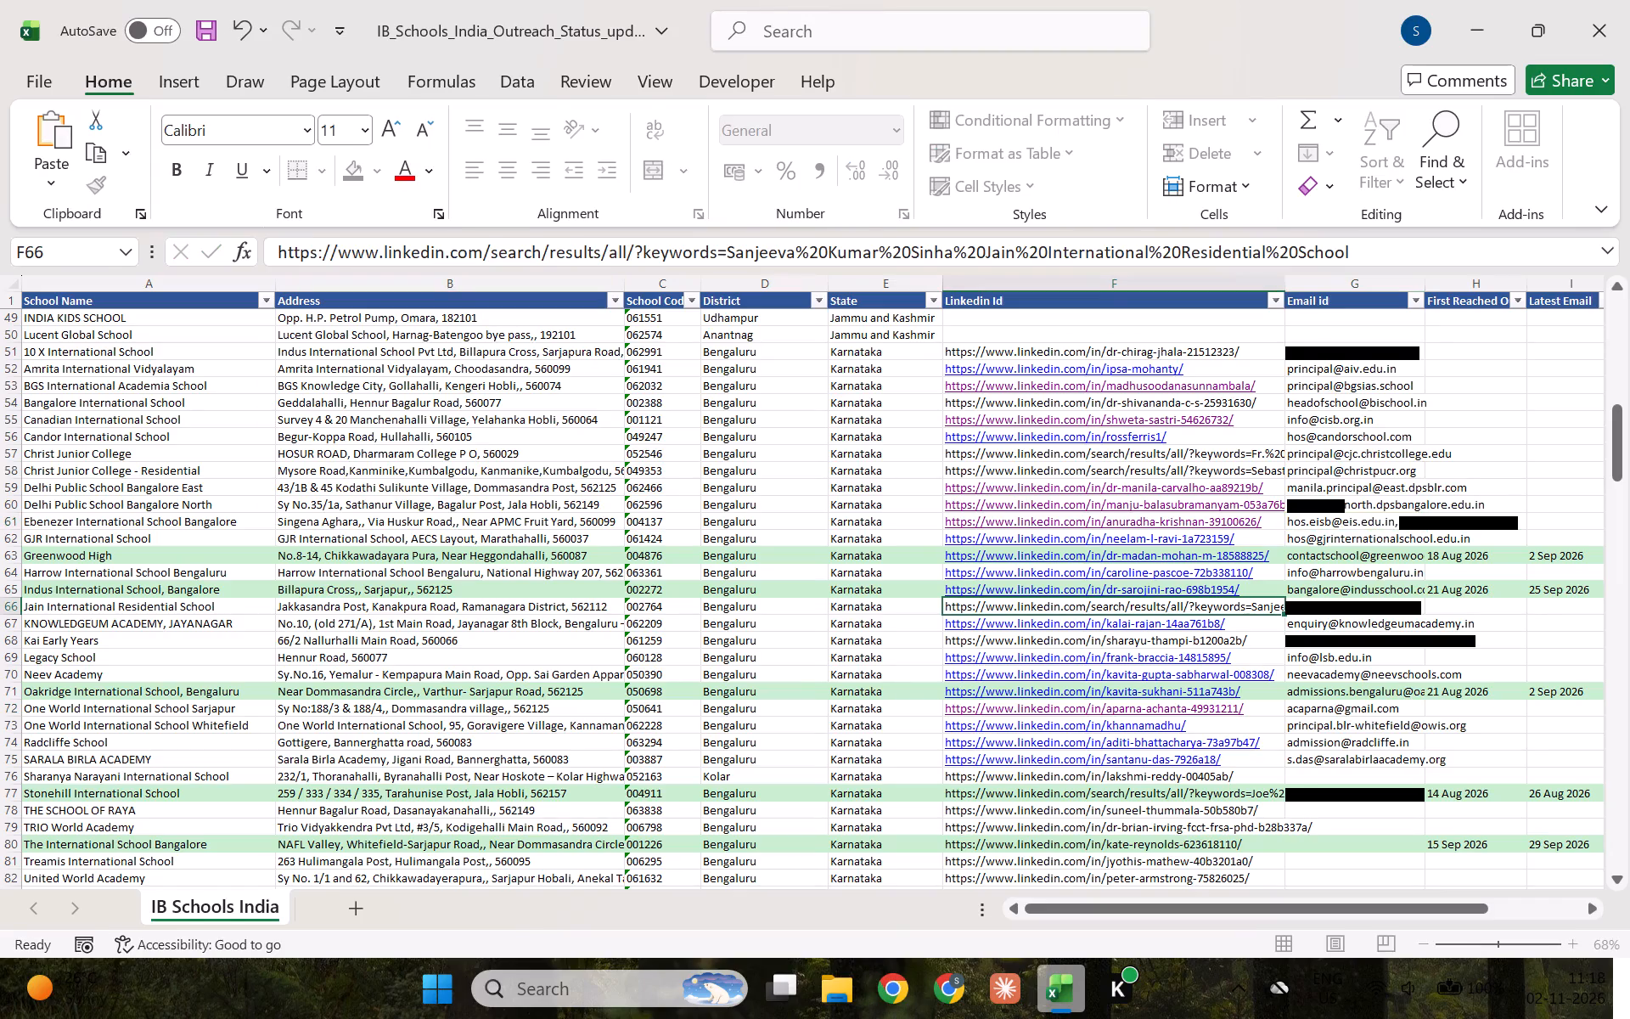
Open the LinkedIn Id links of Ebenezer International School and GJR International School in workbook rows 61 and 62, returning to the workbook after each.
{"action": "left_click", "coordinate": [1164, 526]}
{"action": "key", "text": "alt+Tab"}
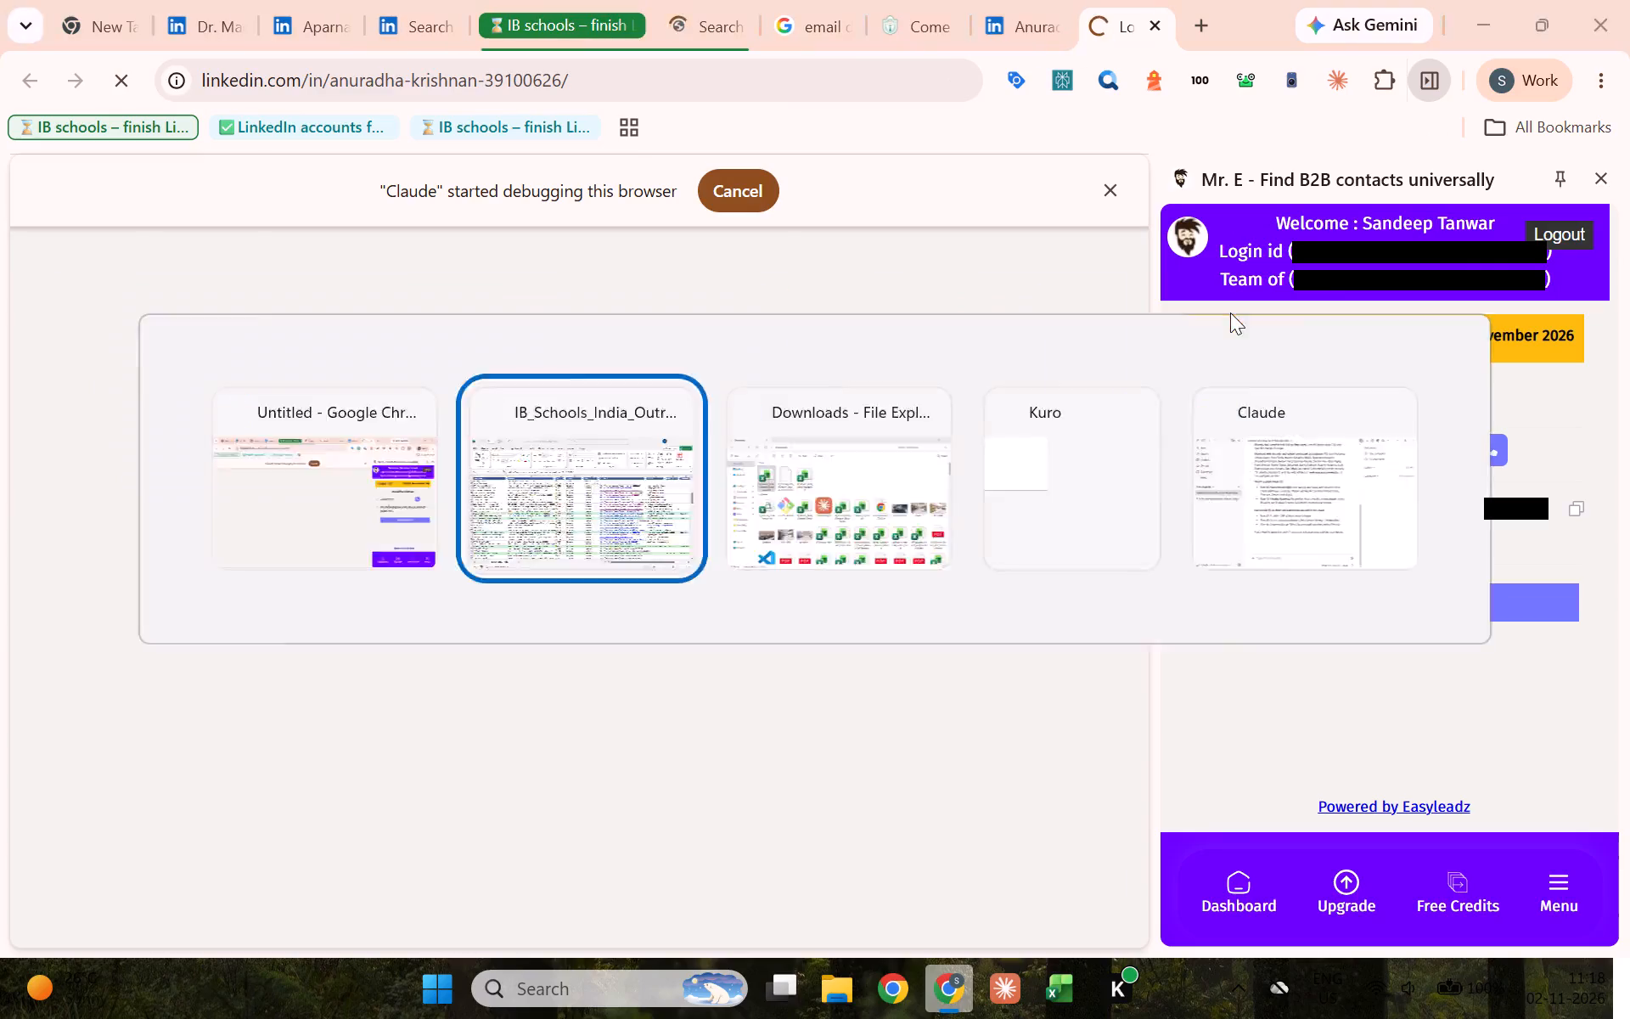
{"action": "left_click", "coordinate": [1099, 541]}
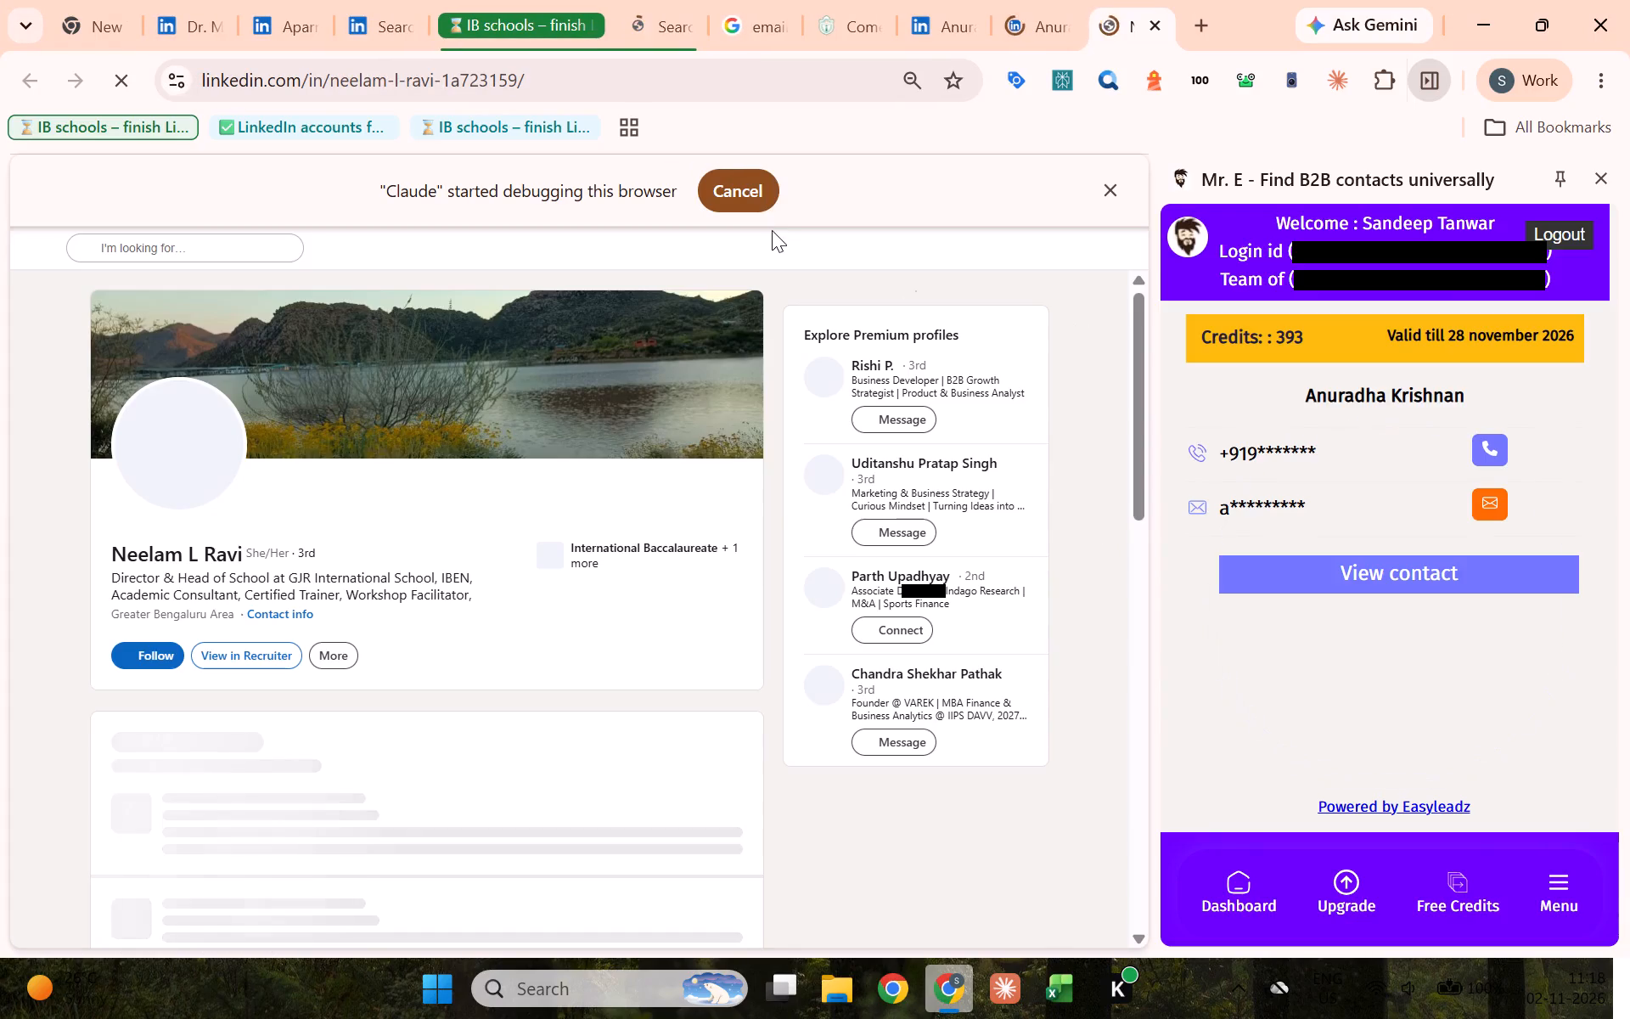
{"action": "key", "text": "alt+Tab"}
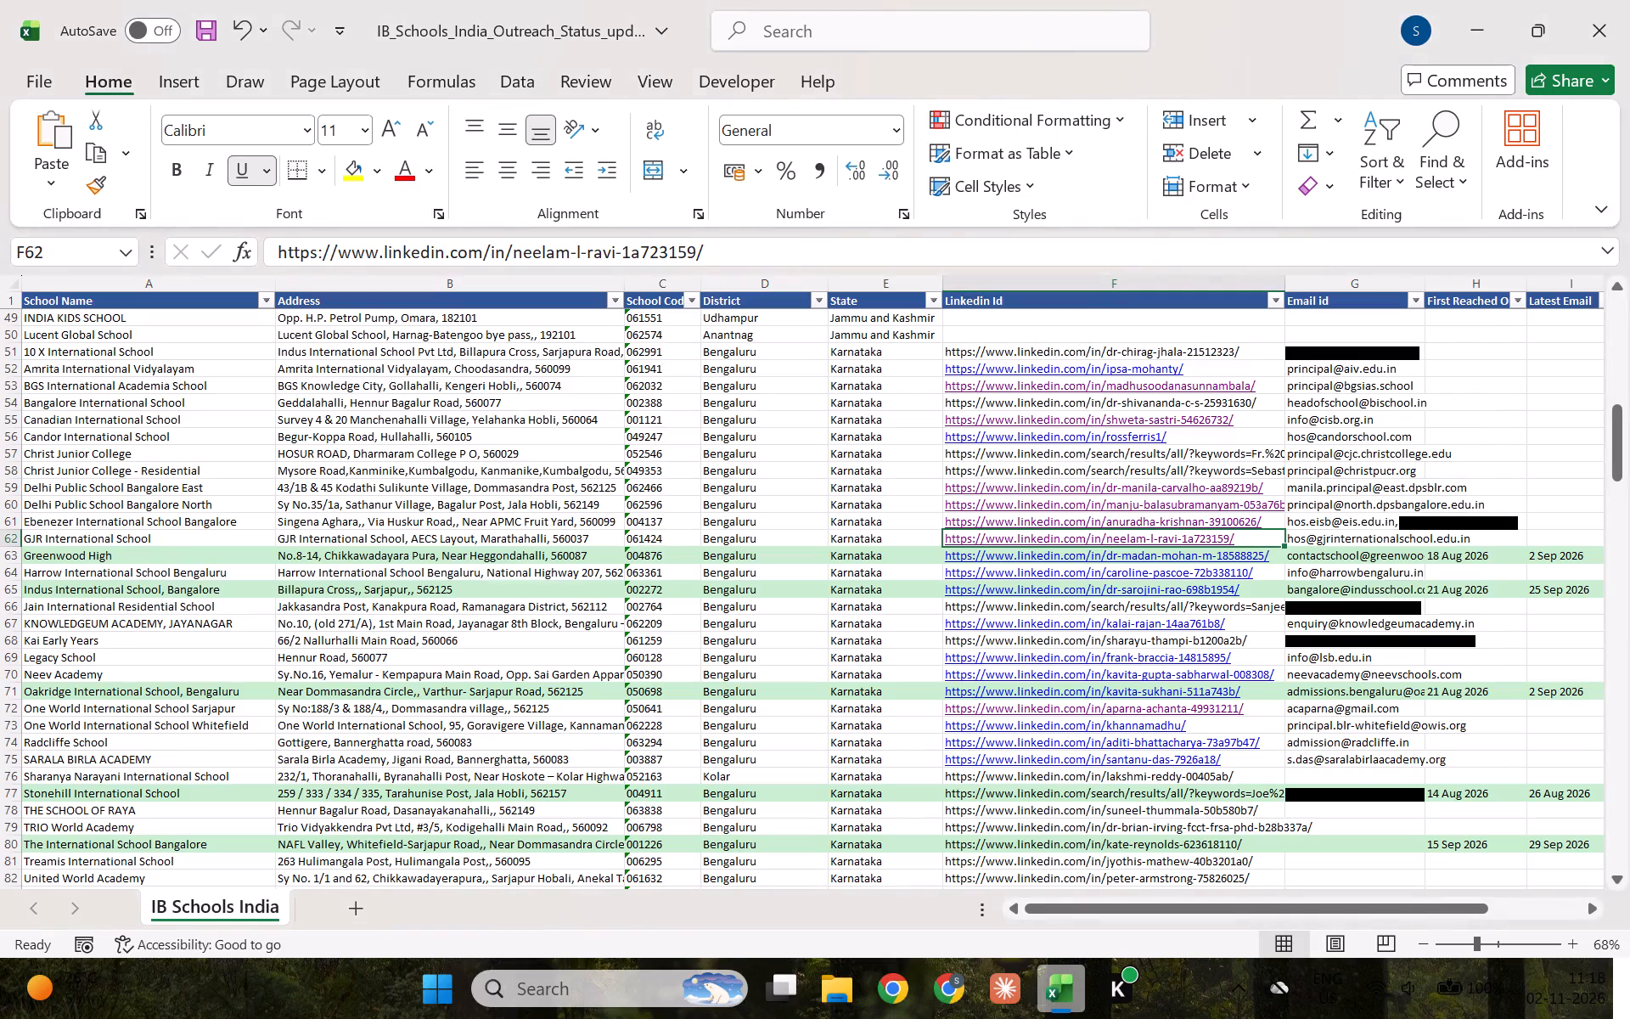
Check the GJR International School head's LinkedIn profile for a Mr. E email and return to workbook row 62.
{"action": "key", "text": "alt+Tab"}
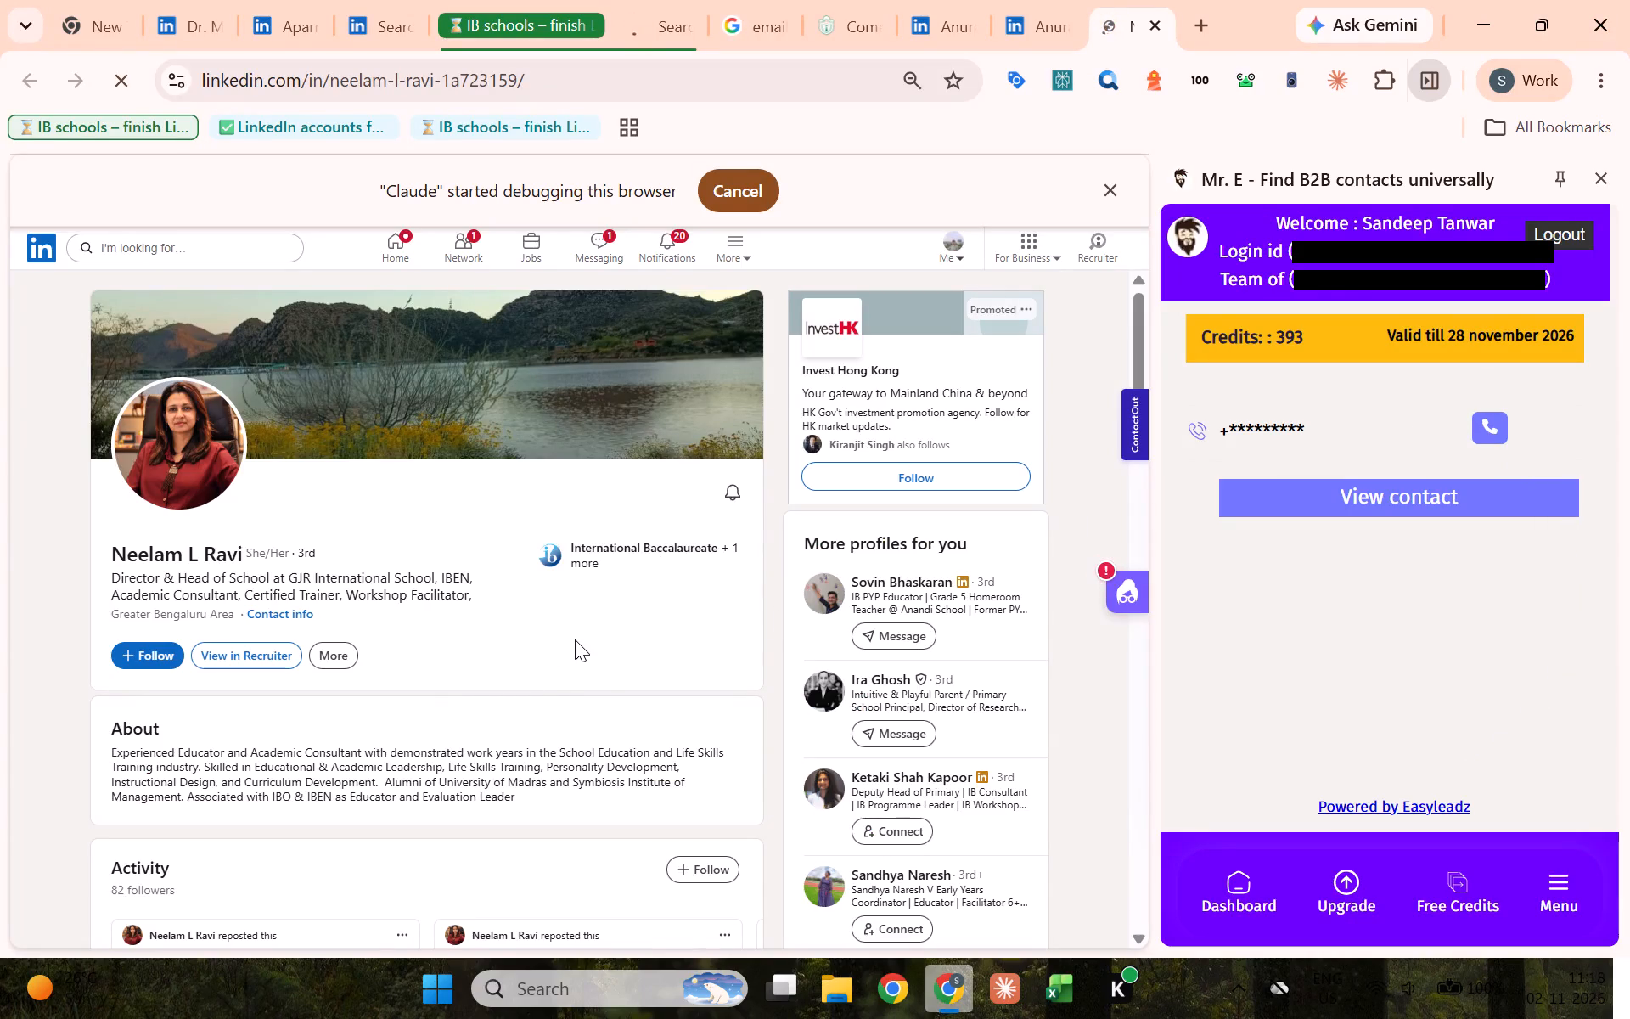
{"action": "key", "text": "alt+Tab"}
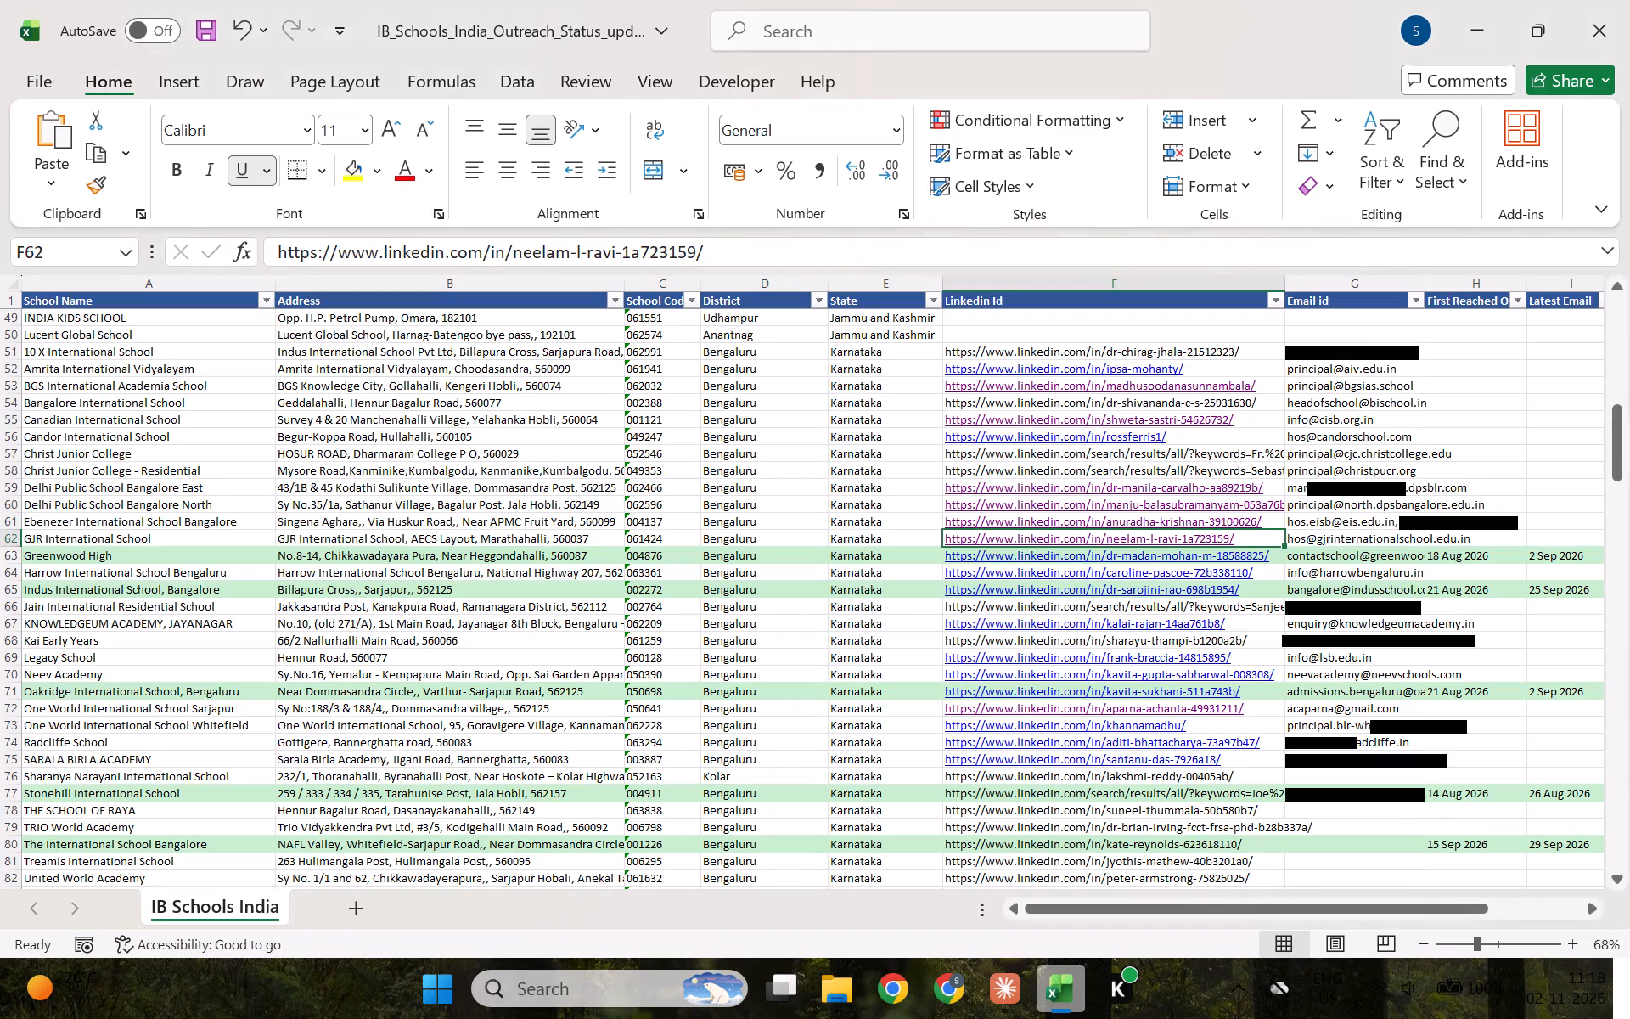
Open the LinkedIn profile linked for Harrow International School Bengaluru (row 64) and review that row's outreach columns in the workbook.
{"action": "left_click", "coordinate": [1065, 568]}
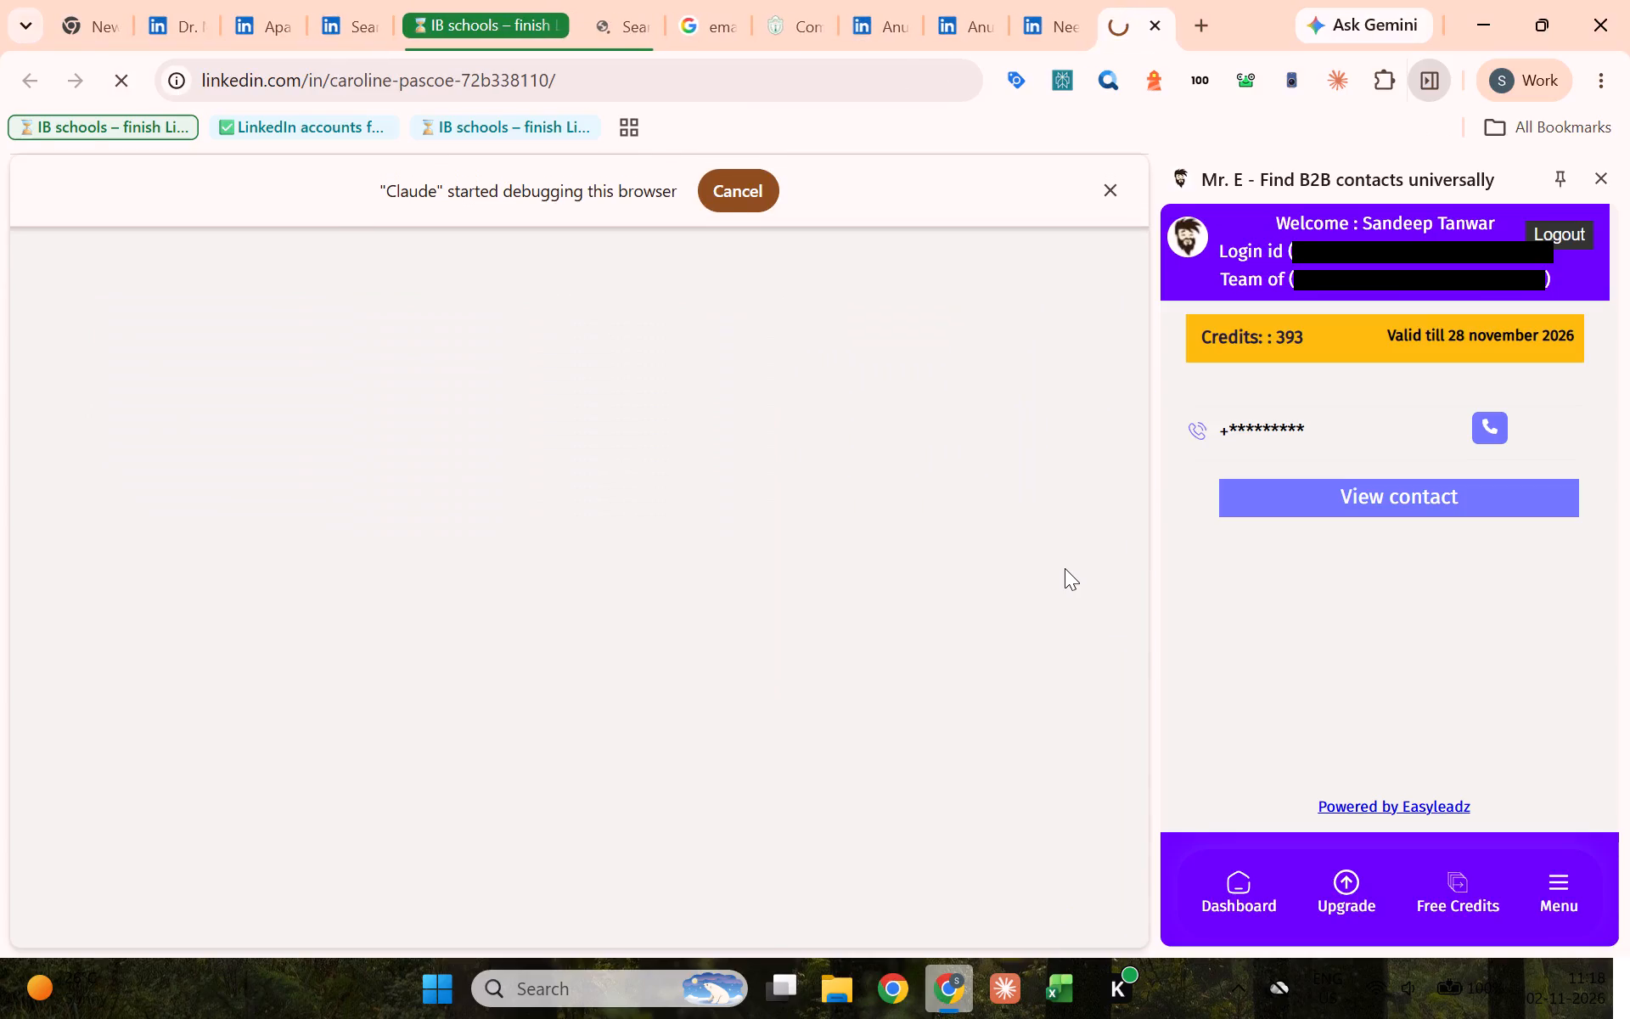
{"action": "key", "text": "alt+Tab"}
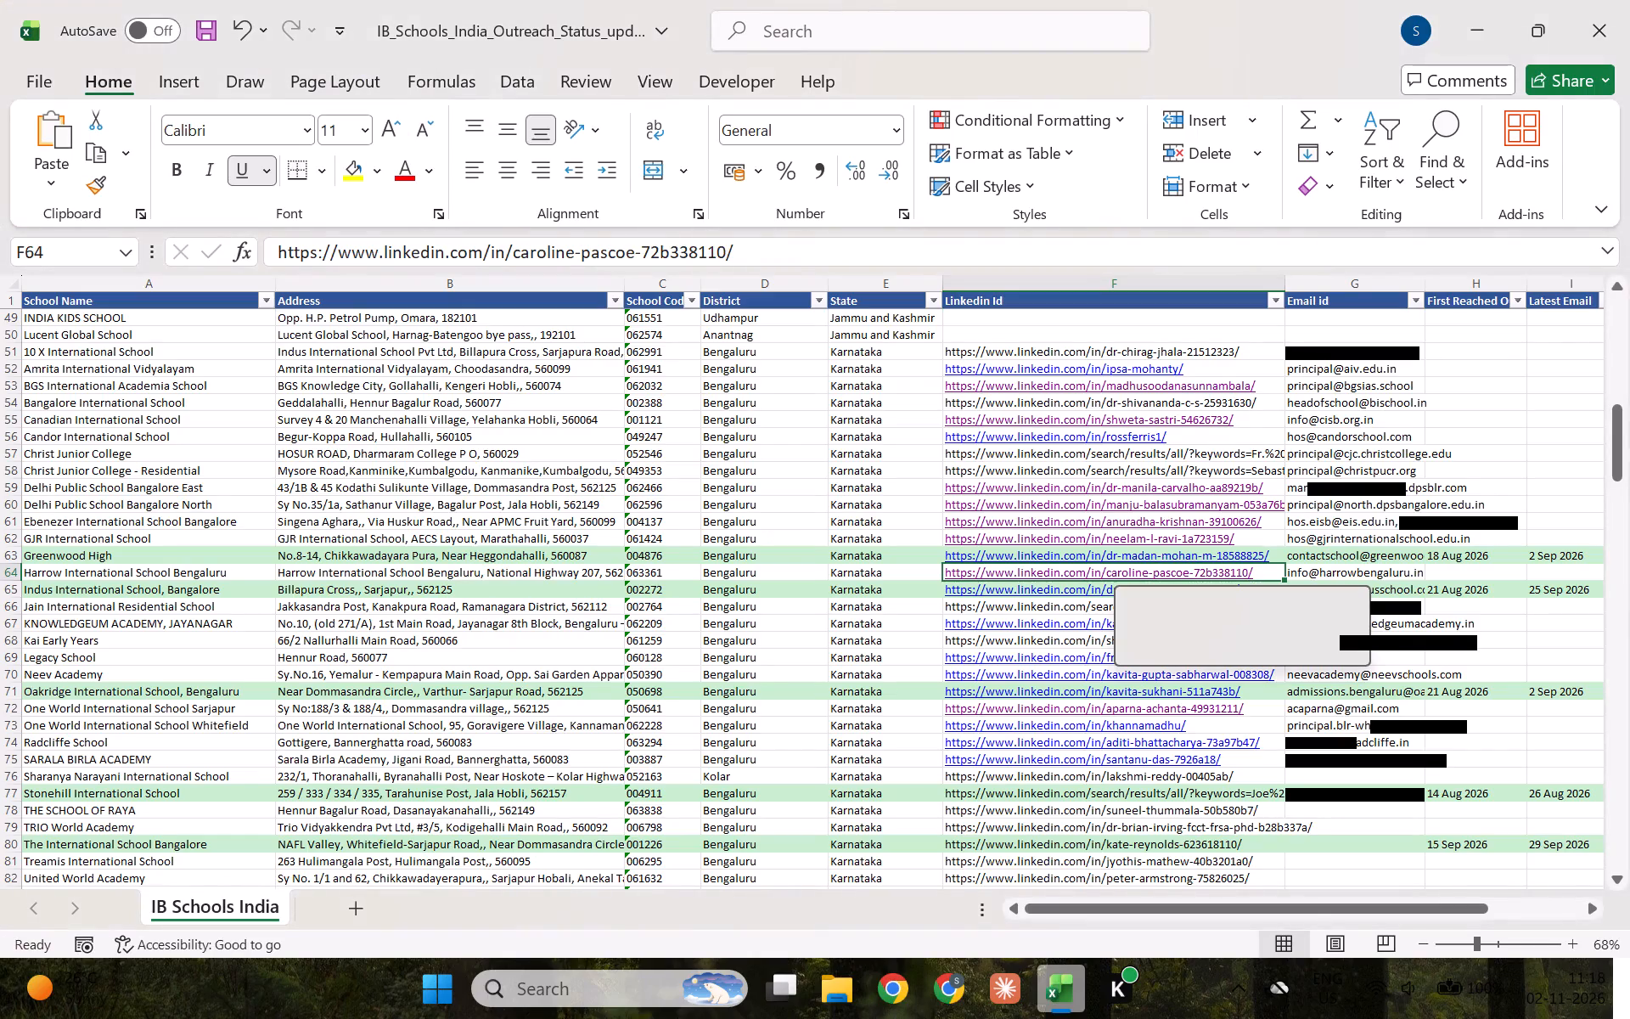
{"action": "key", "text": "alt+Tab"}
{"action": "key", "text": "alt+Tab"}
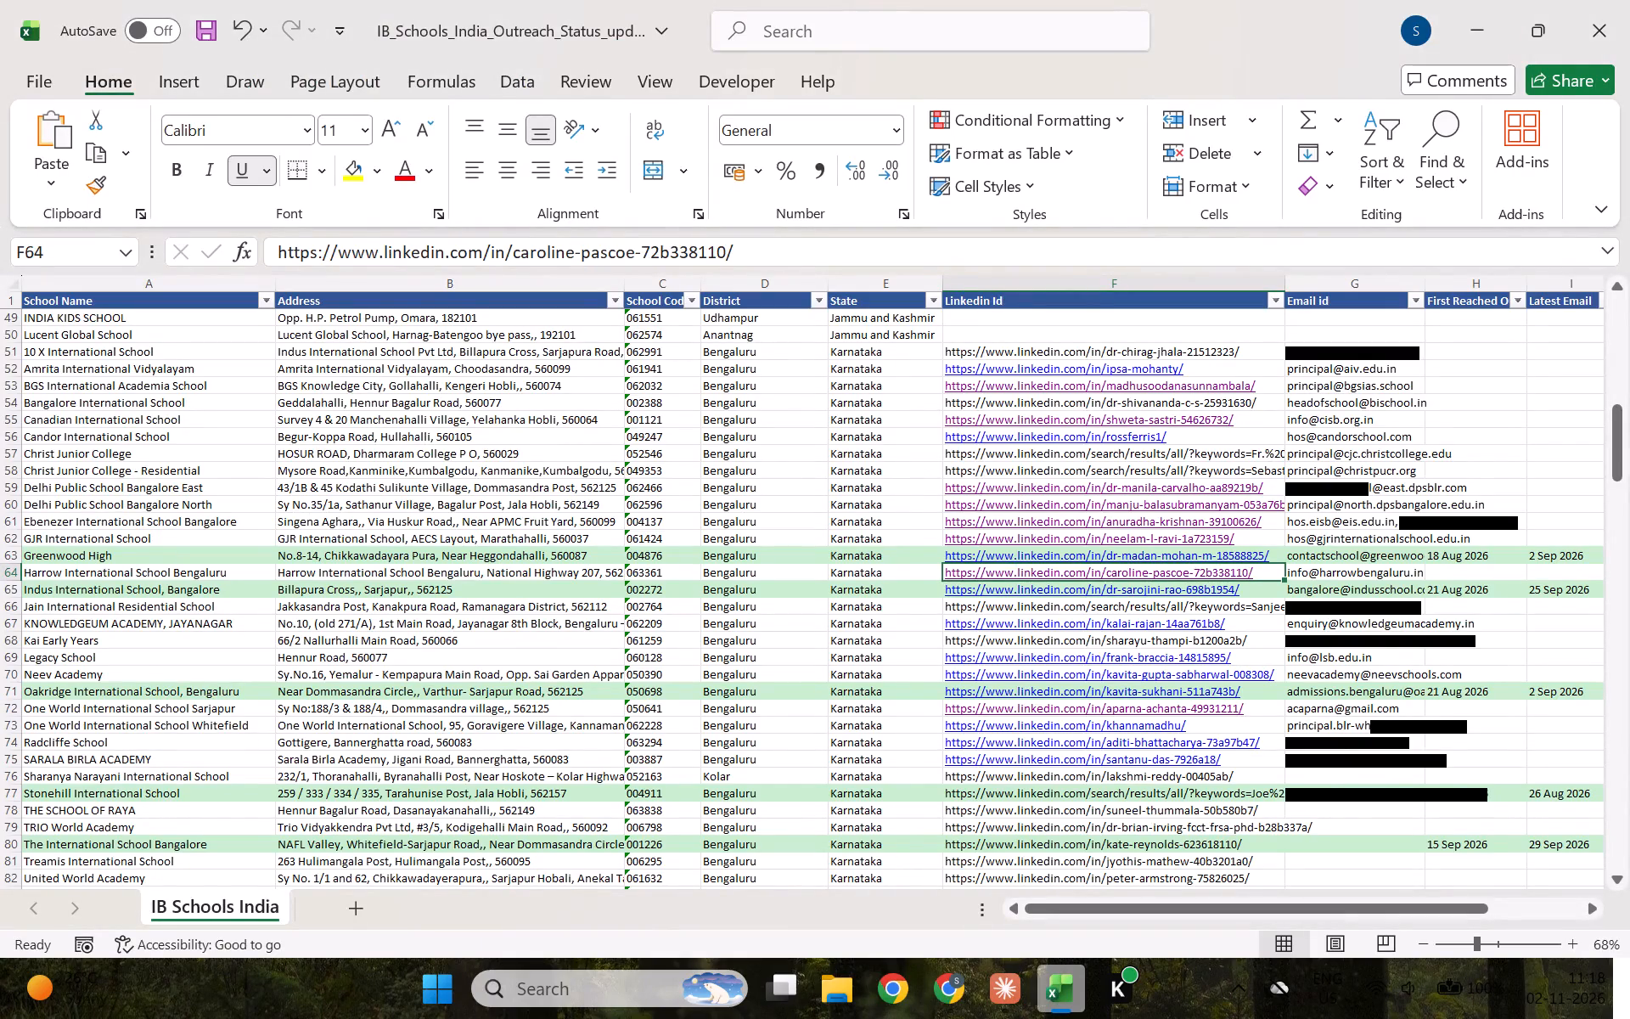
{"action": "scroll", "coordinate": [1375, 543], "scroll_direction": "left", "scroll_amount": 1}
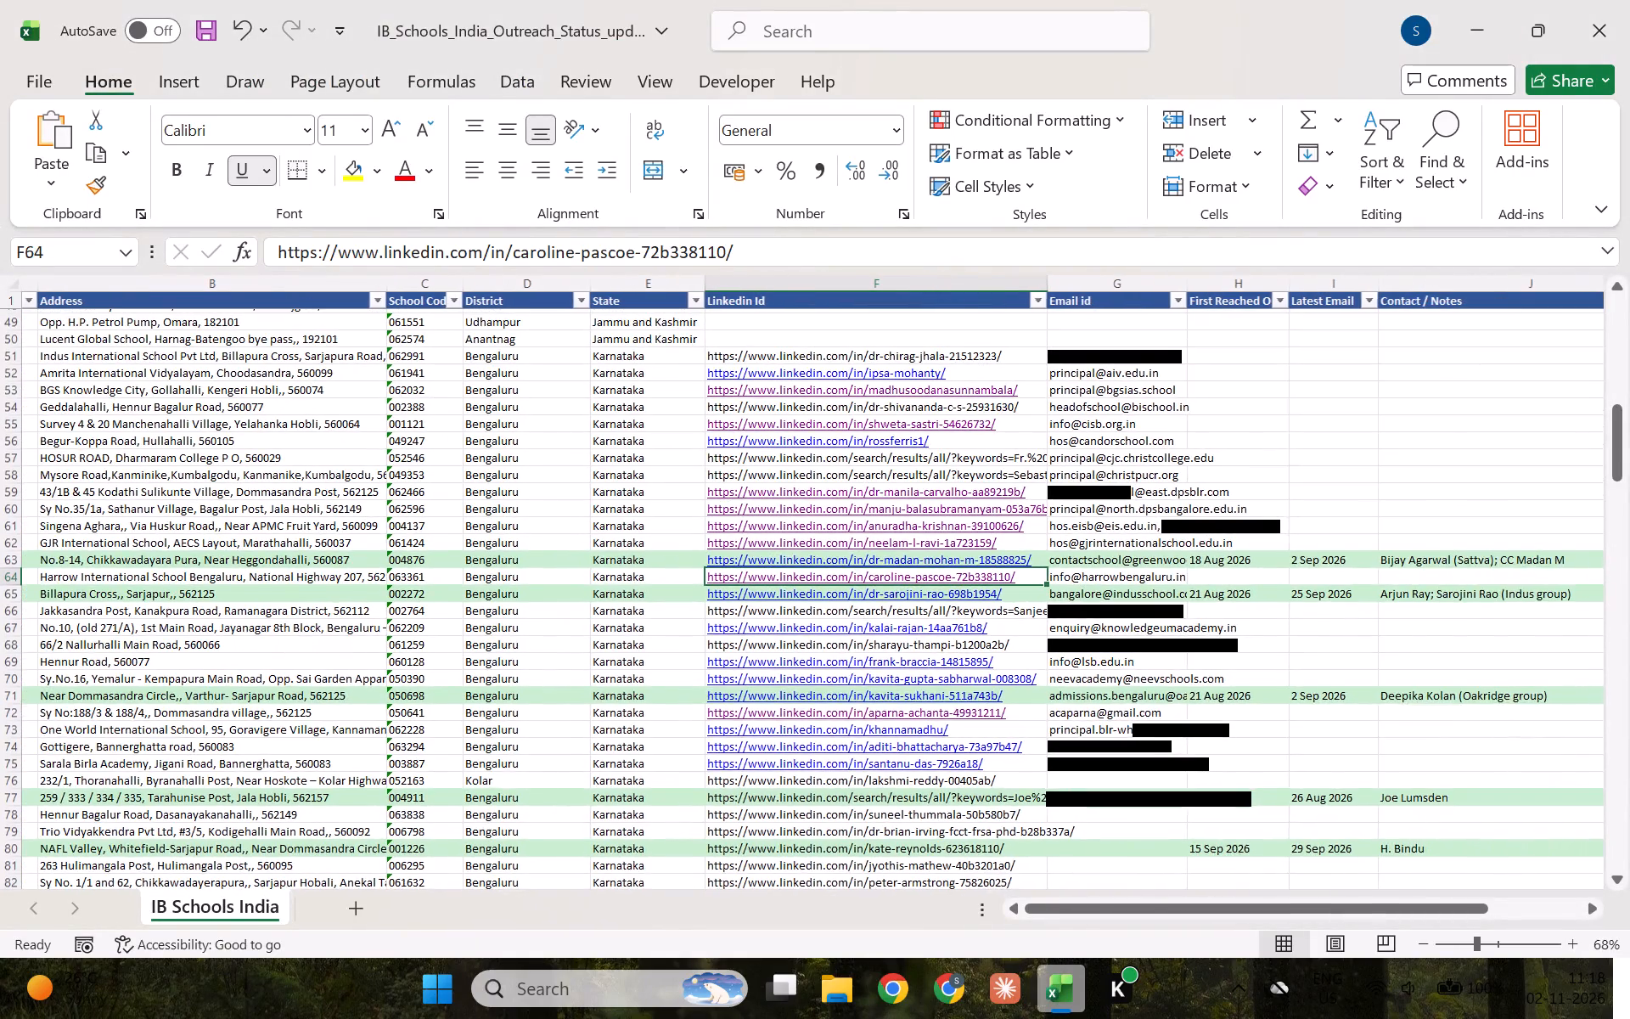
{"action": "scroll", "coordinate": [1375, 543], "scroll_direction": "left", "scroll_amount": 3}
{"action": "scroll", "coordinate": [1375, 543], "scroll_direction": "right", "scroll_amount": 1}
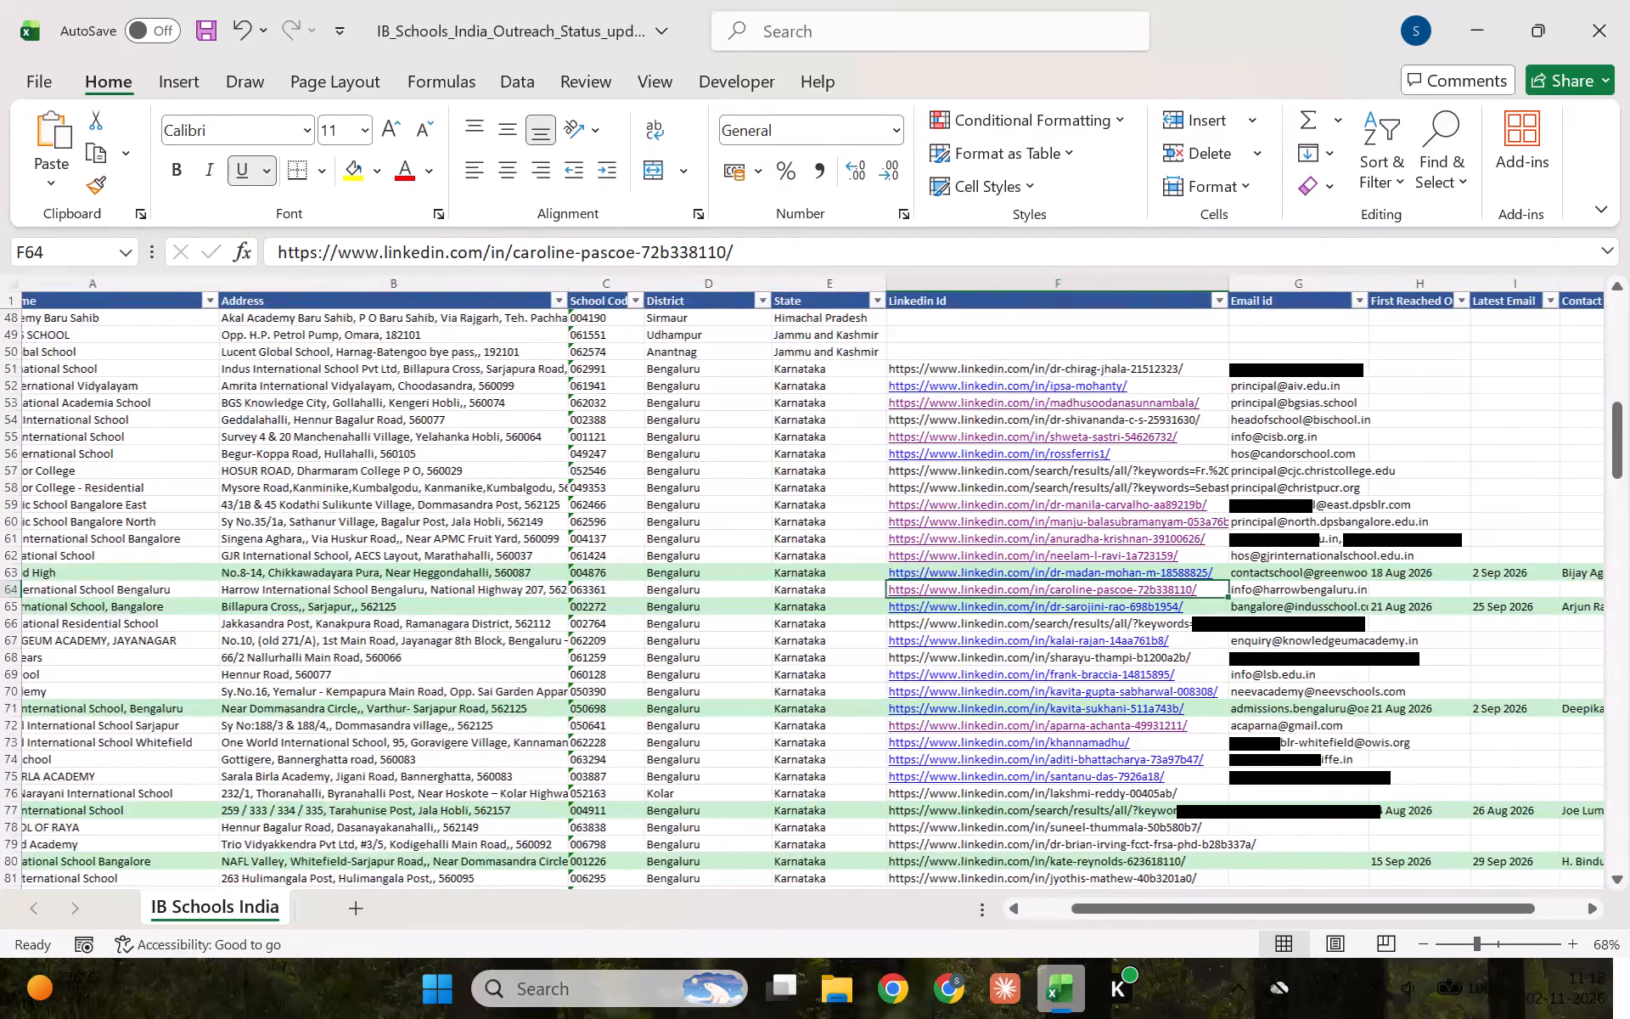
{"action": "scroll", "coordinate": [1375, 543], "scroll_direction": "right", "scroll_amount": 1}
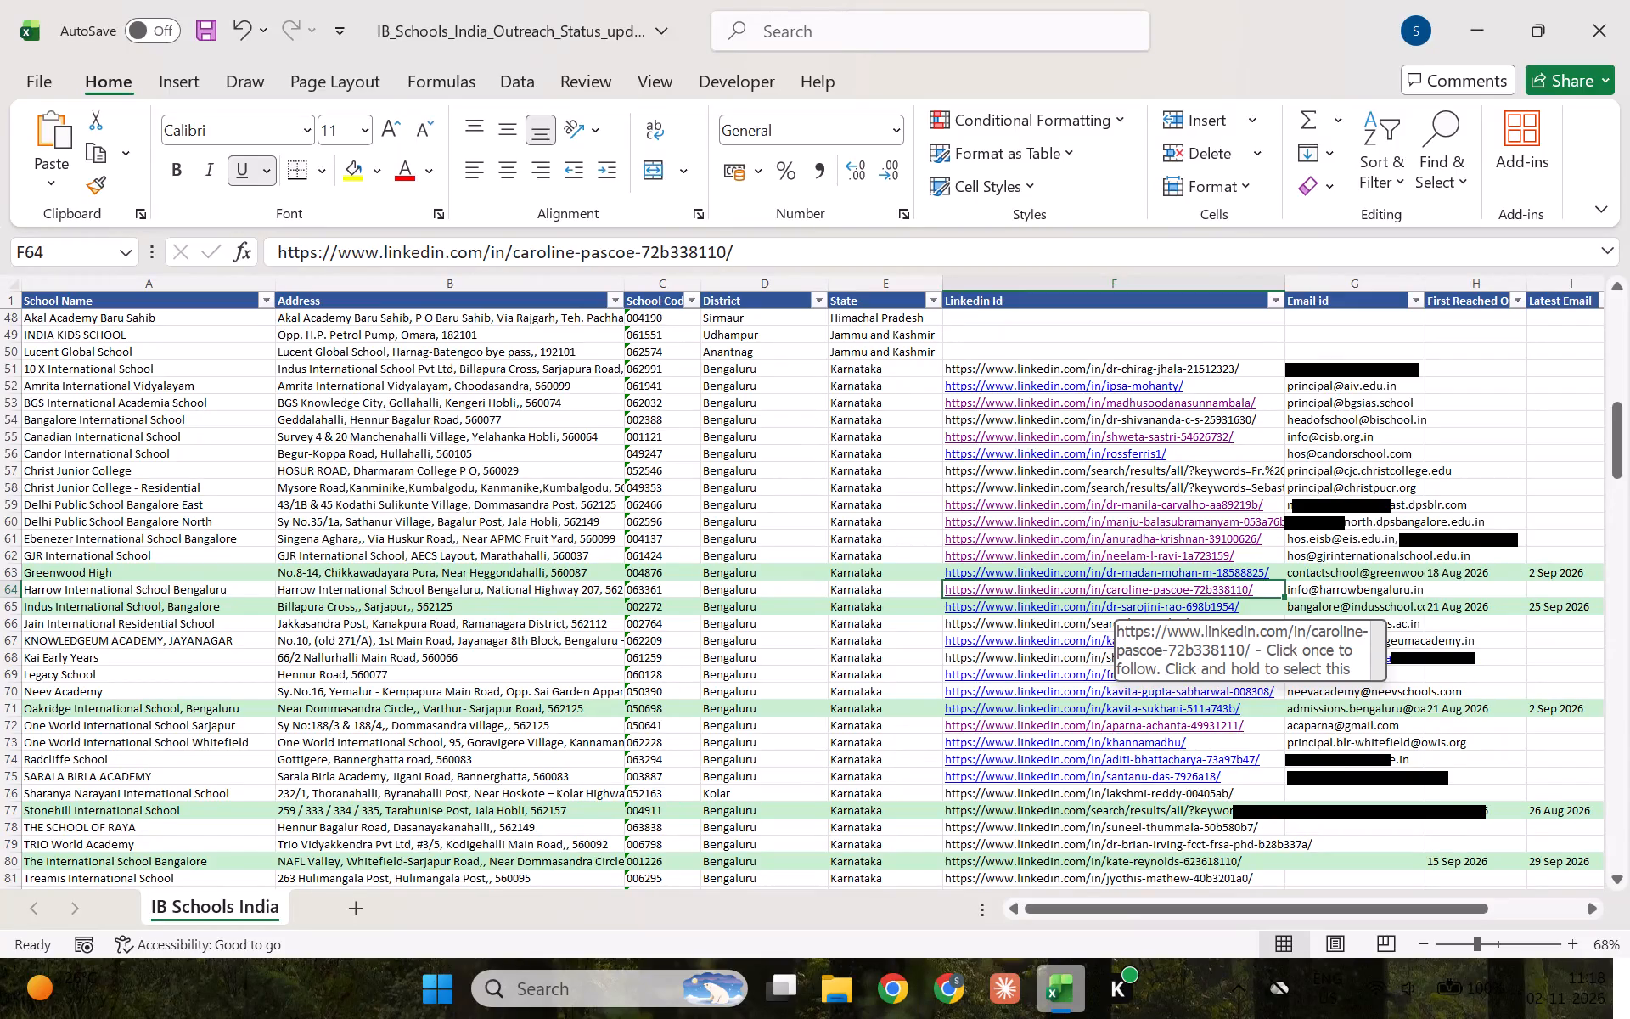
{"action": "key", "text": "alt+Tab"}
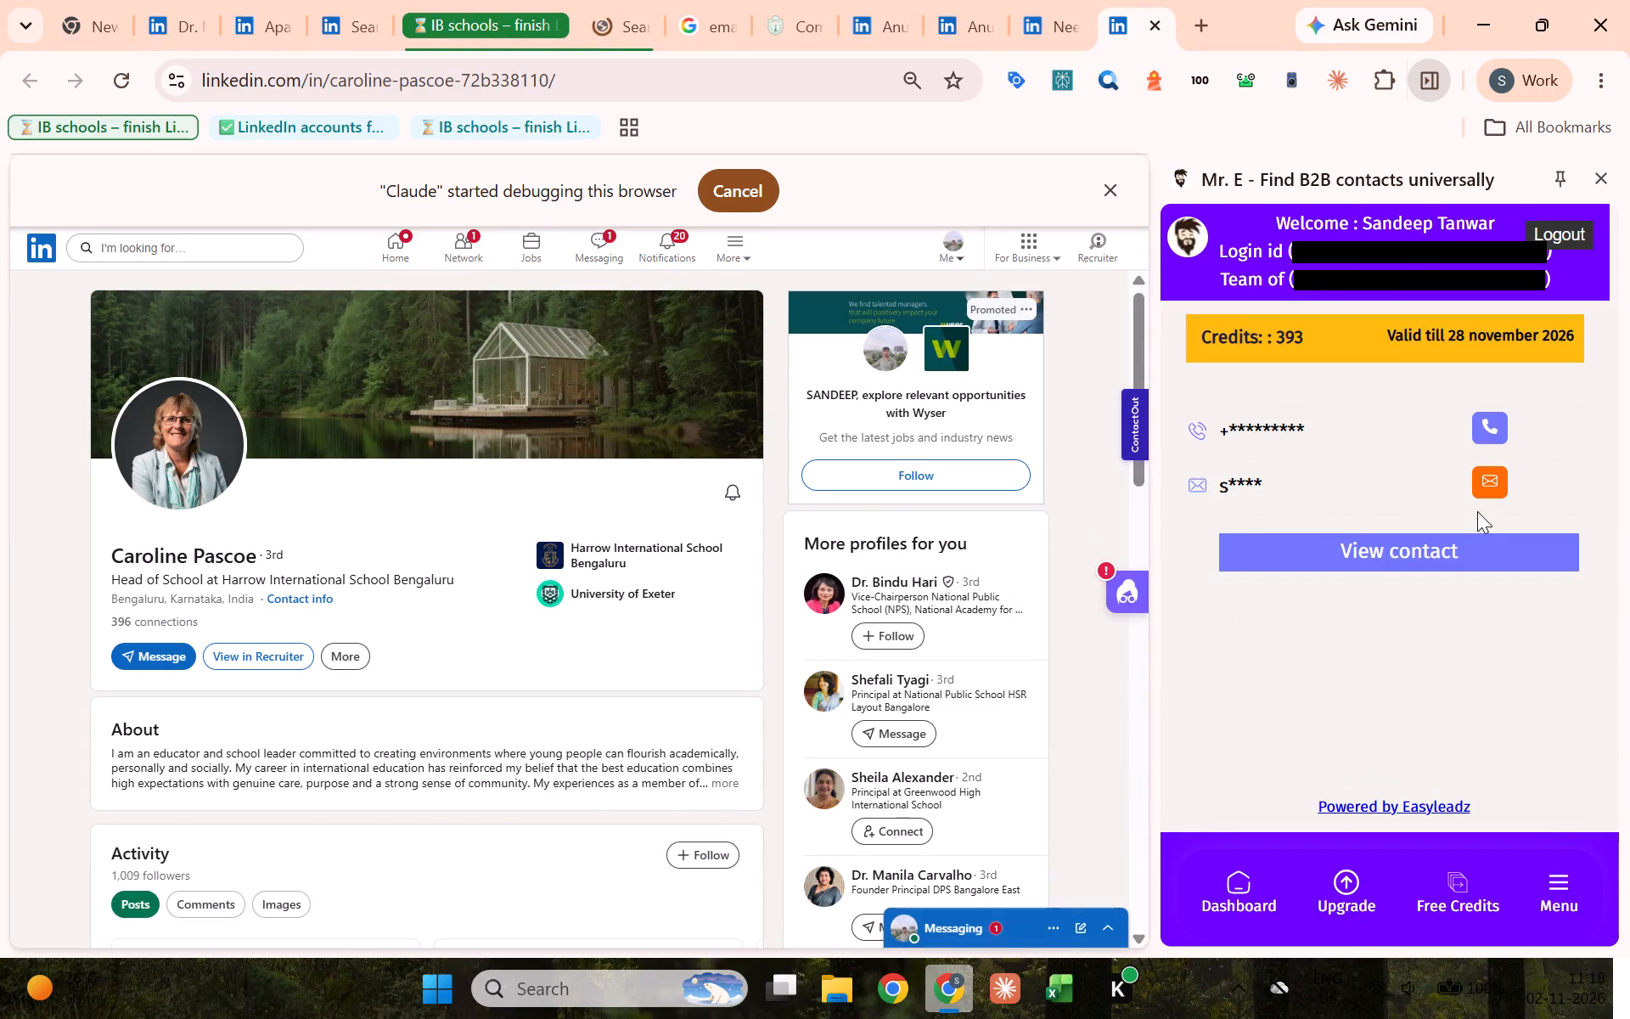
{"action": "key", "text": "alt+Tab"}
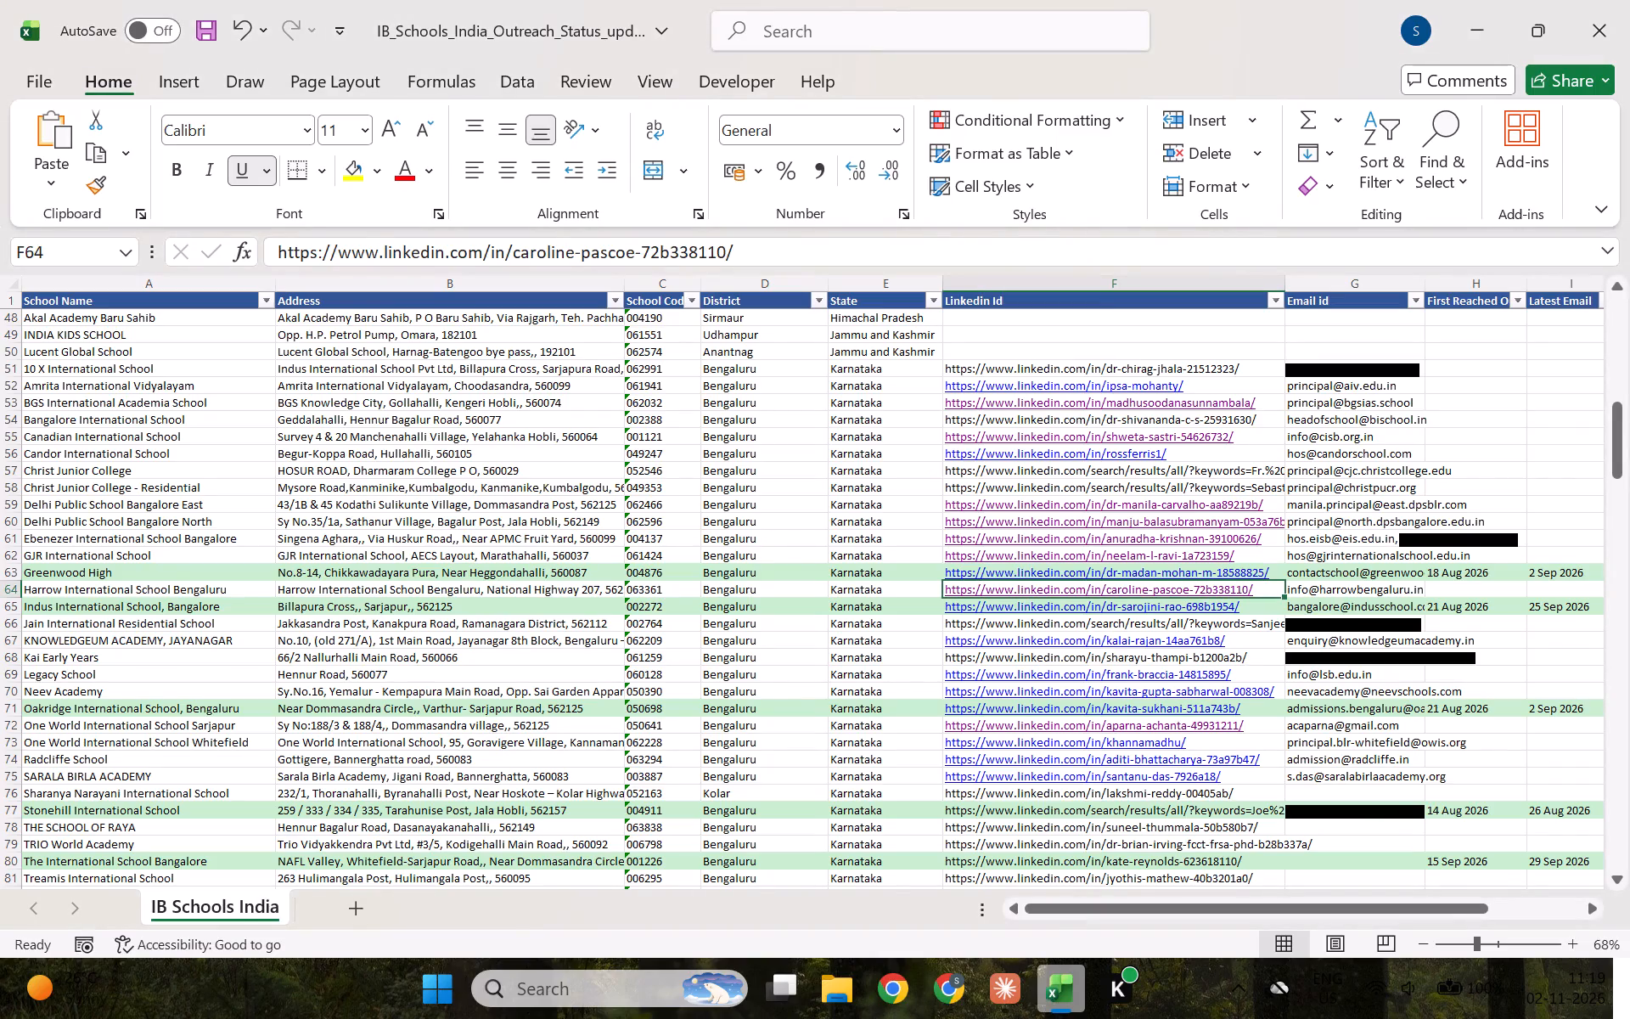
{"action": "key", "text": "alt+Tab"}
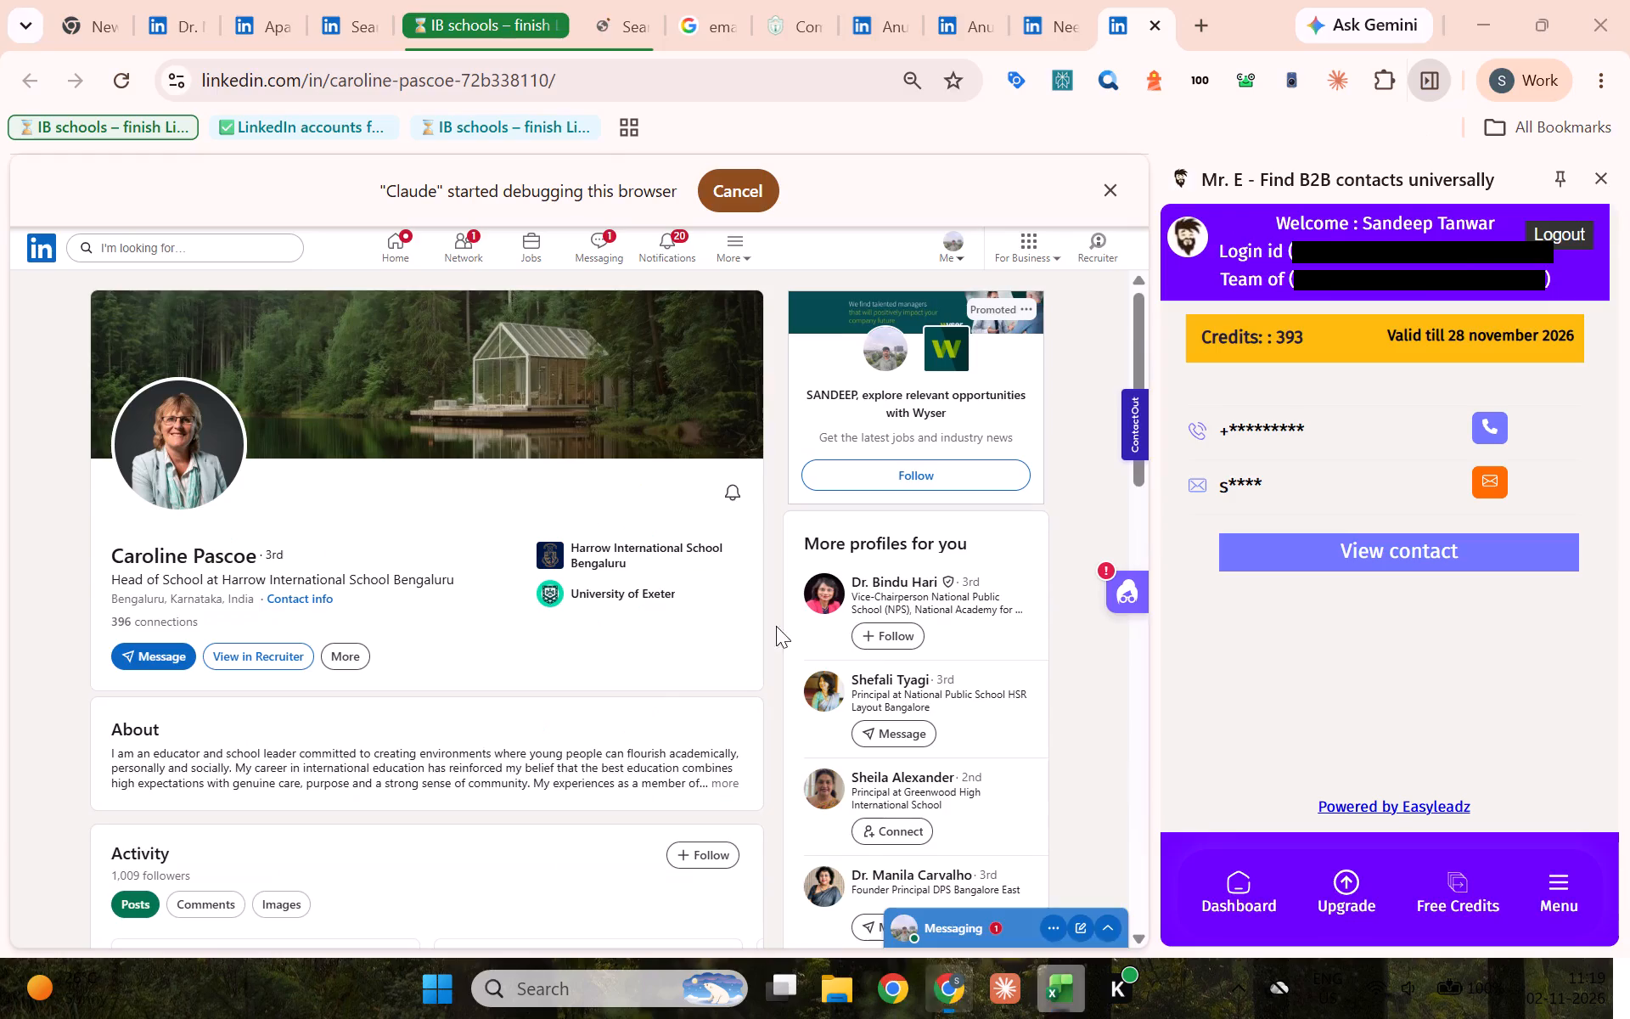
Reveal and copy the Harrow International School Bengaluru head's email with Mr. E, and check the profile's Experience section.
{"action": "key", "text": "alt+Tab"}
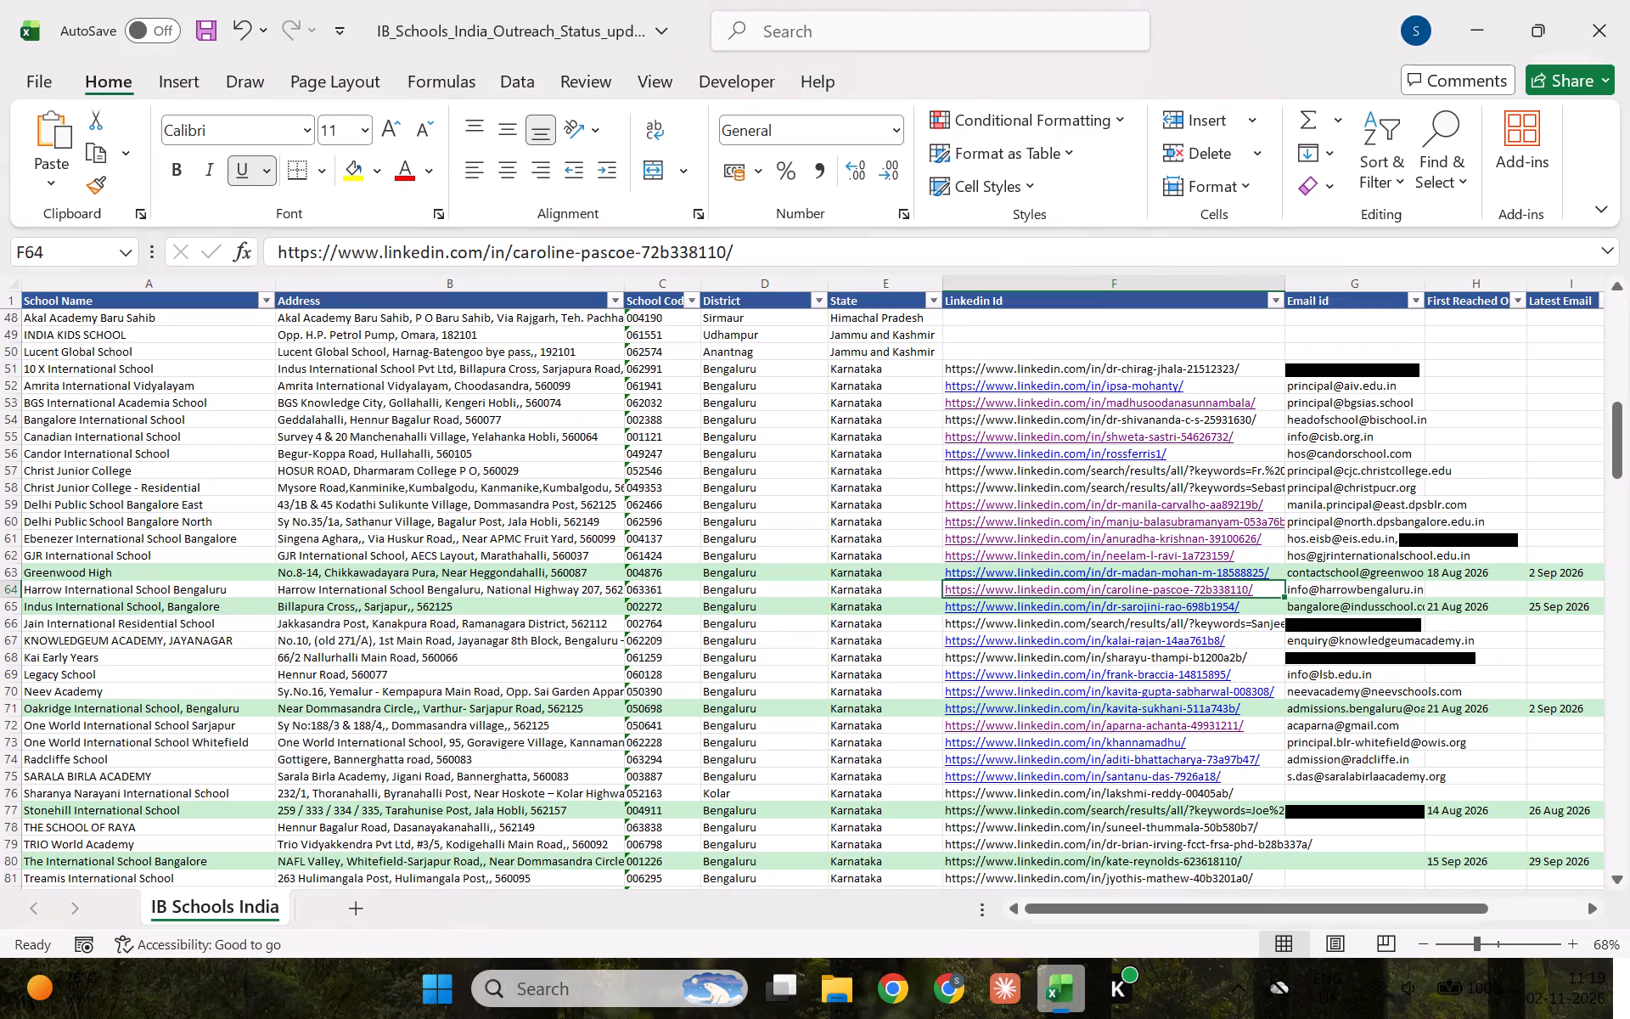
{"action": "key", "text": "alt+Tab"}
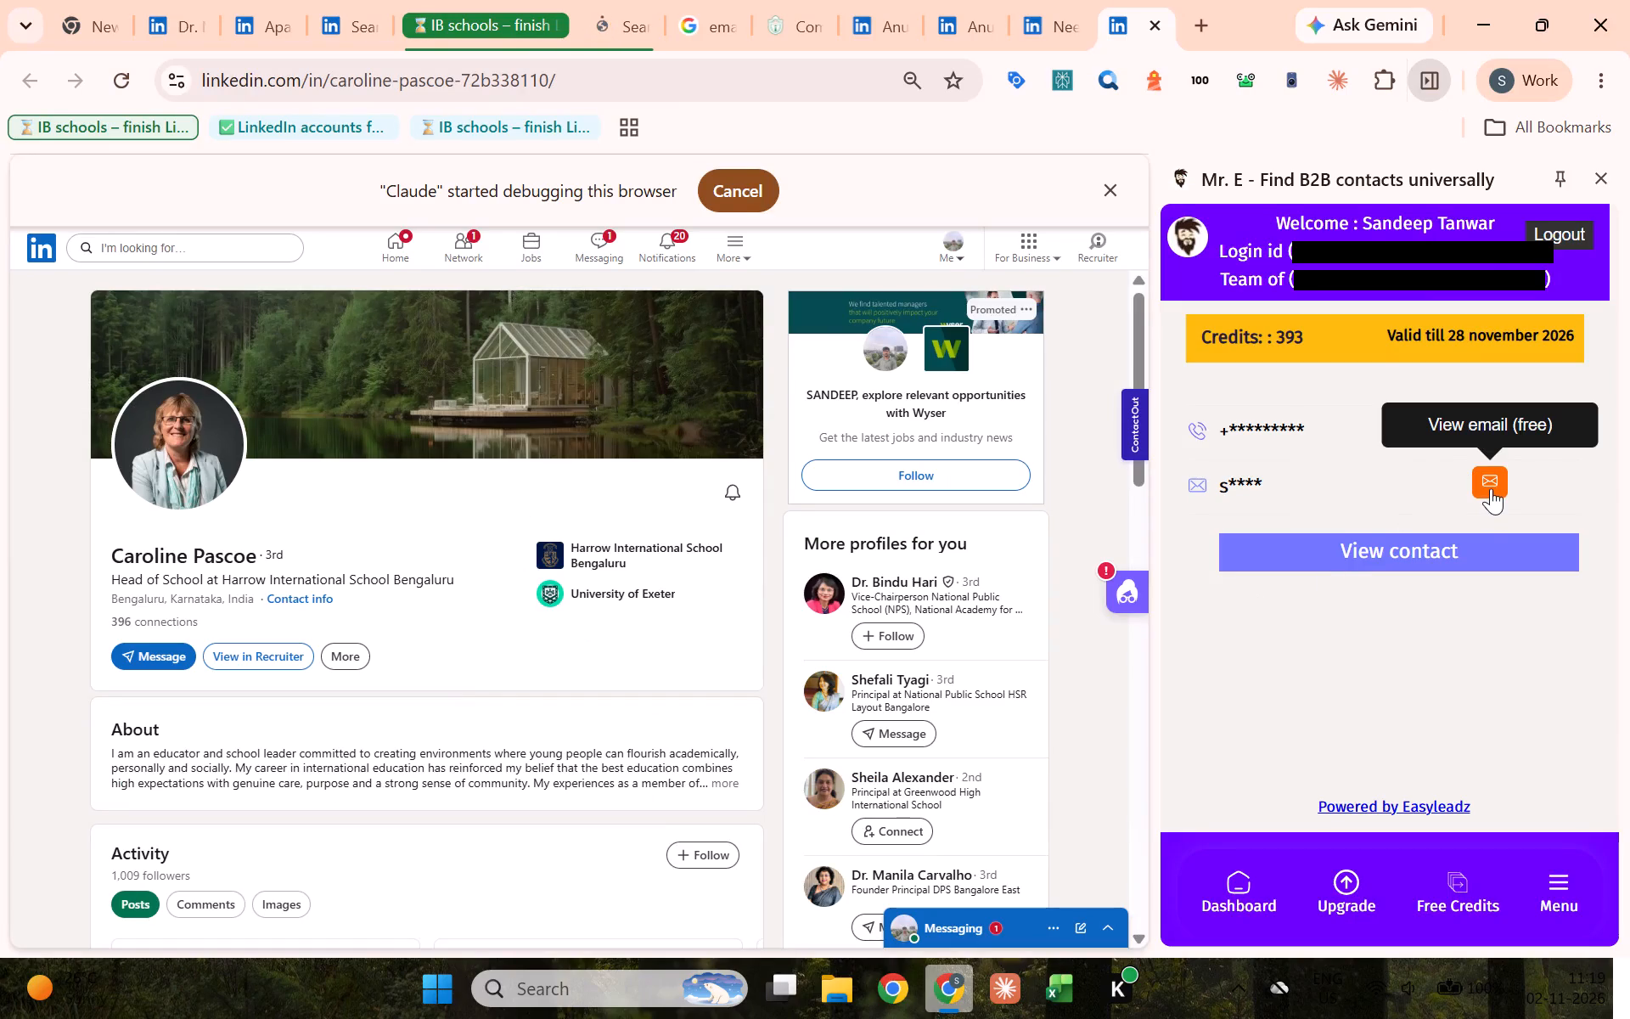
{"action": "left_click", "coordinate": [1491, 488]}
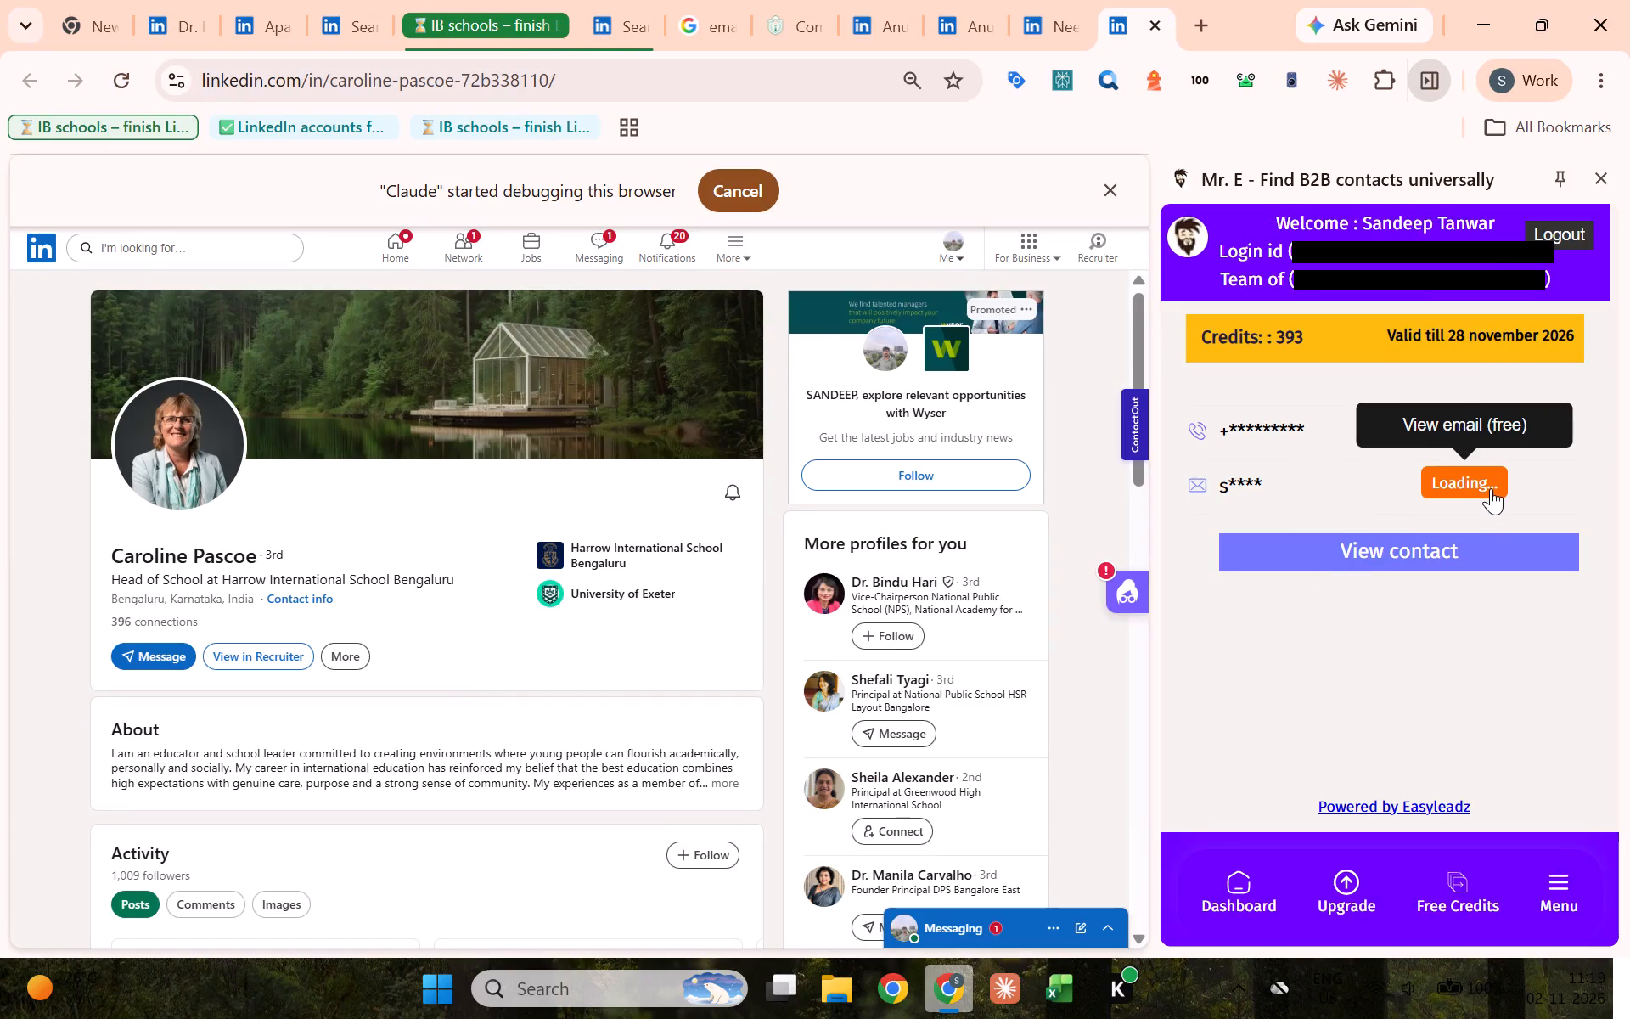
{"action": "left_click", "coordinate": [1491, 488]}
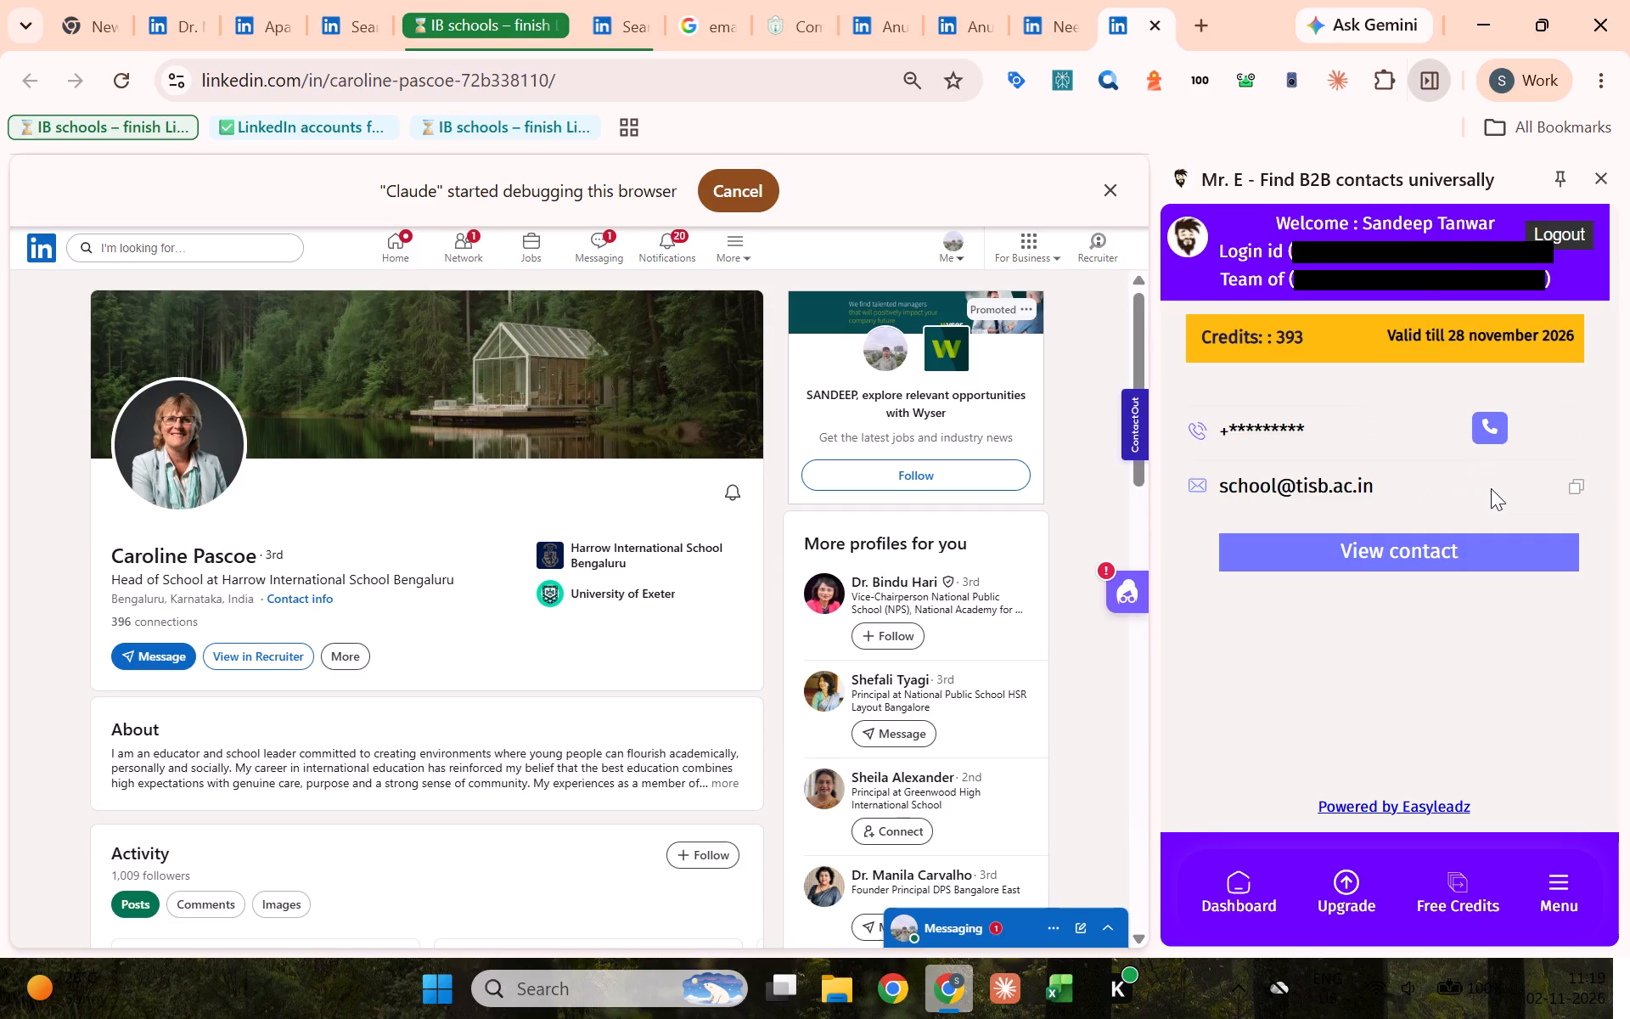
{"action": "left_click", "coordinate": [1574, 476]}
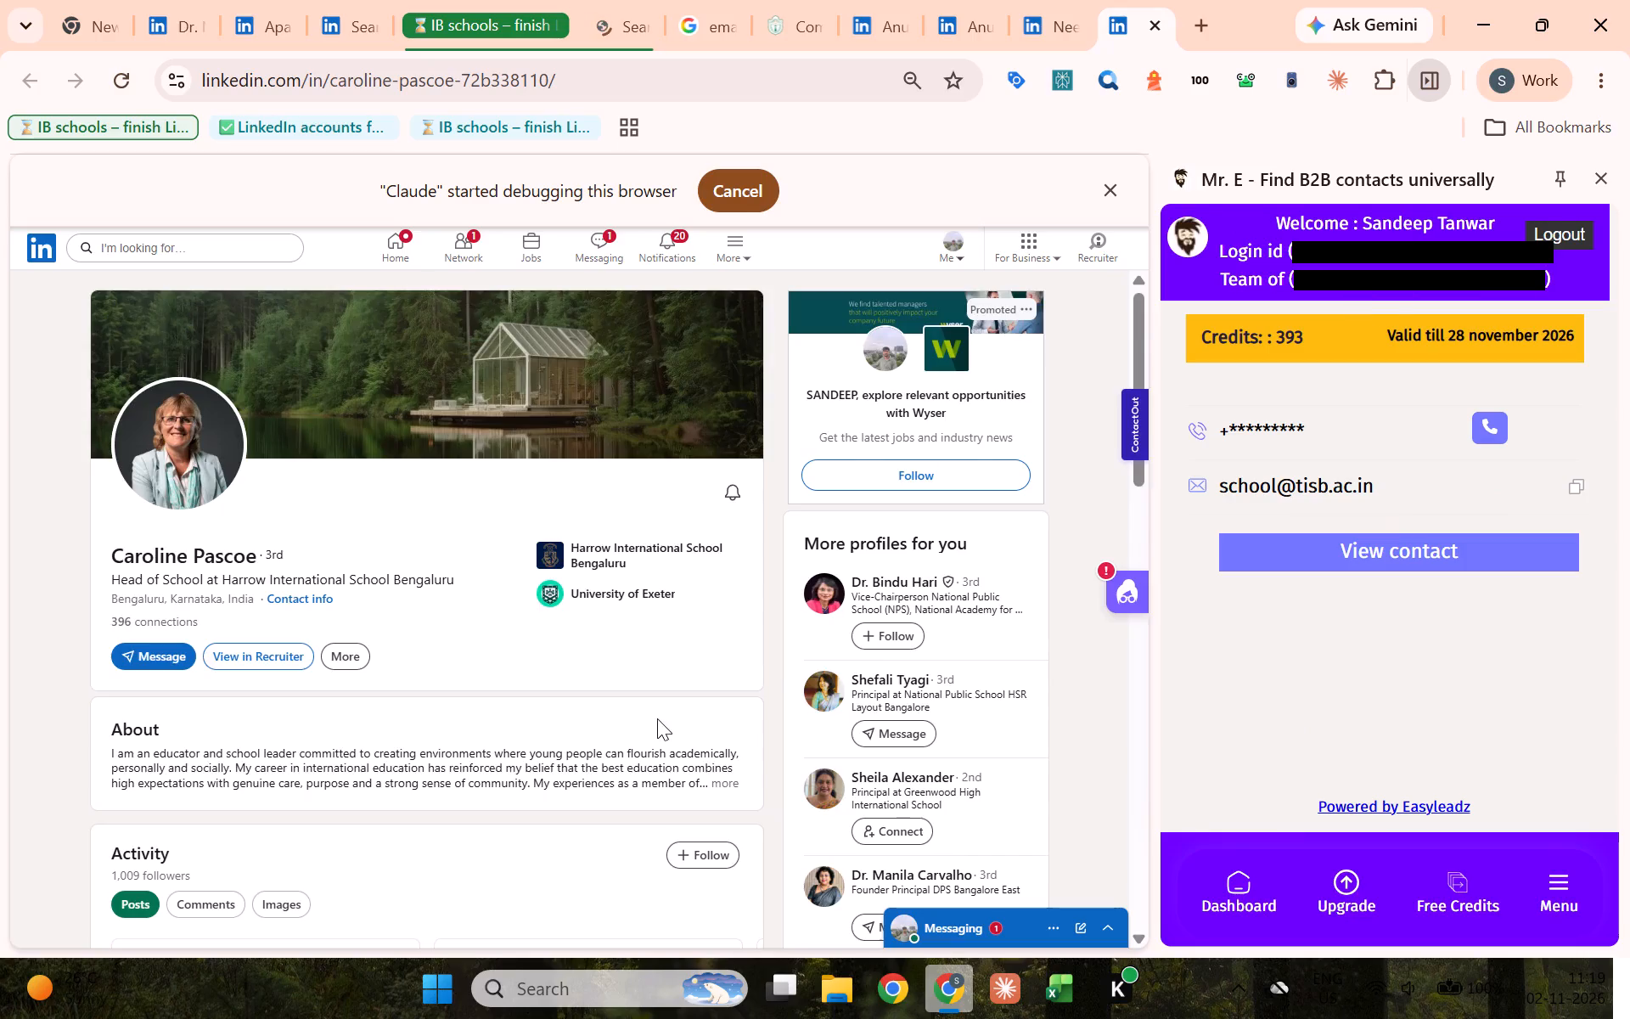
{"action": "scroll", "coordinate": [657, 718], "scroll_direction": "down", "scroll_amount": 5}
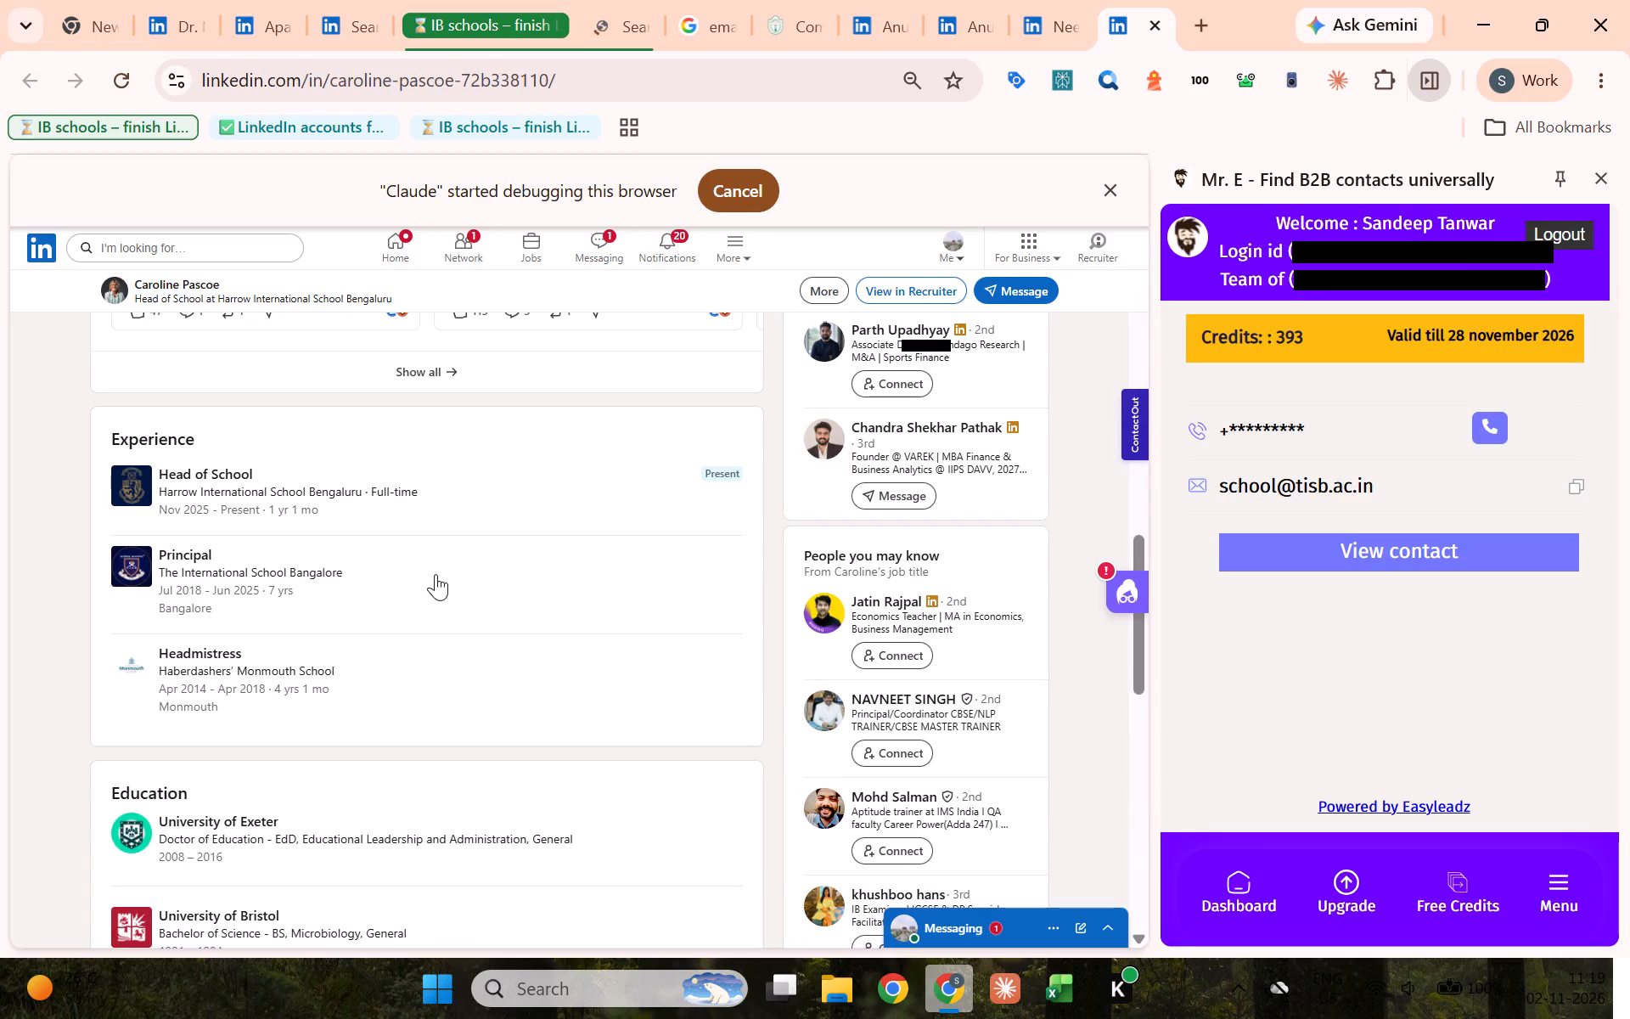
{"action": "scroll", "coordinate": [622, 632], "scroll_direction": "right", "scroll_amount": 1}
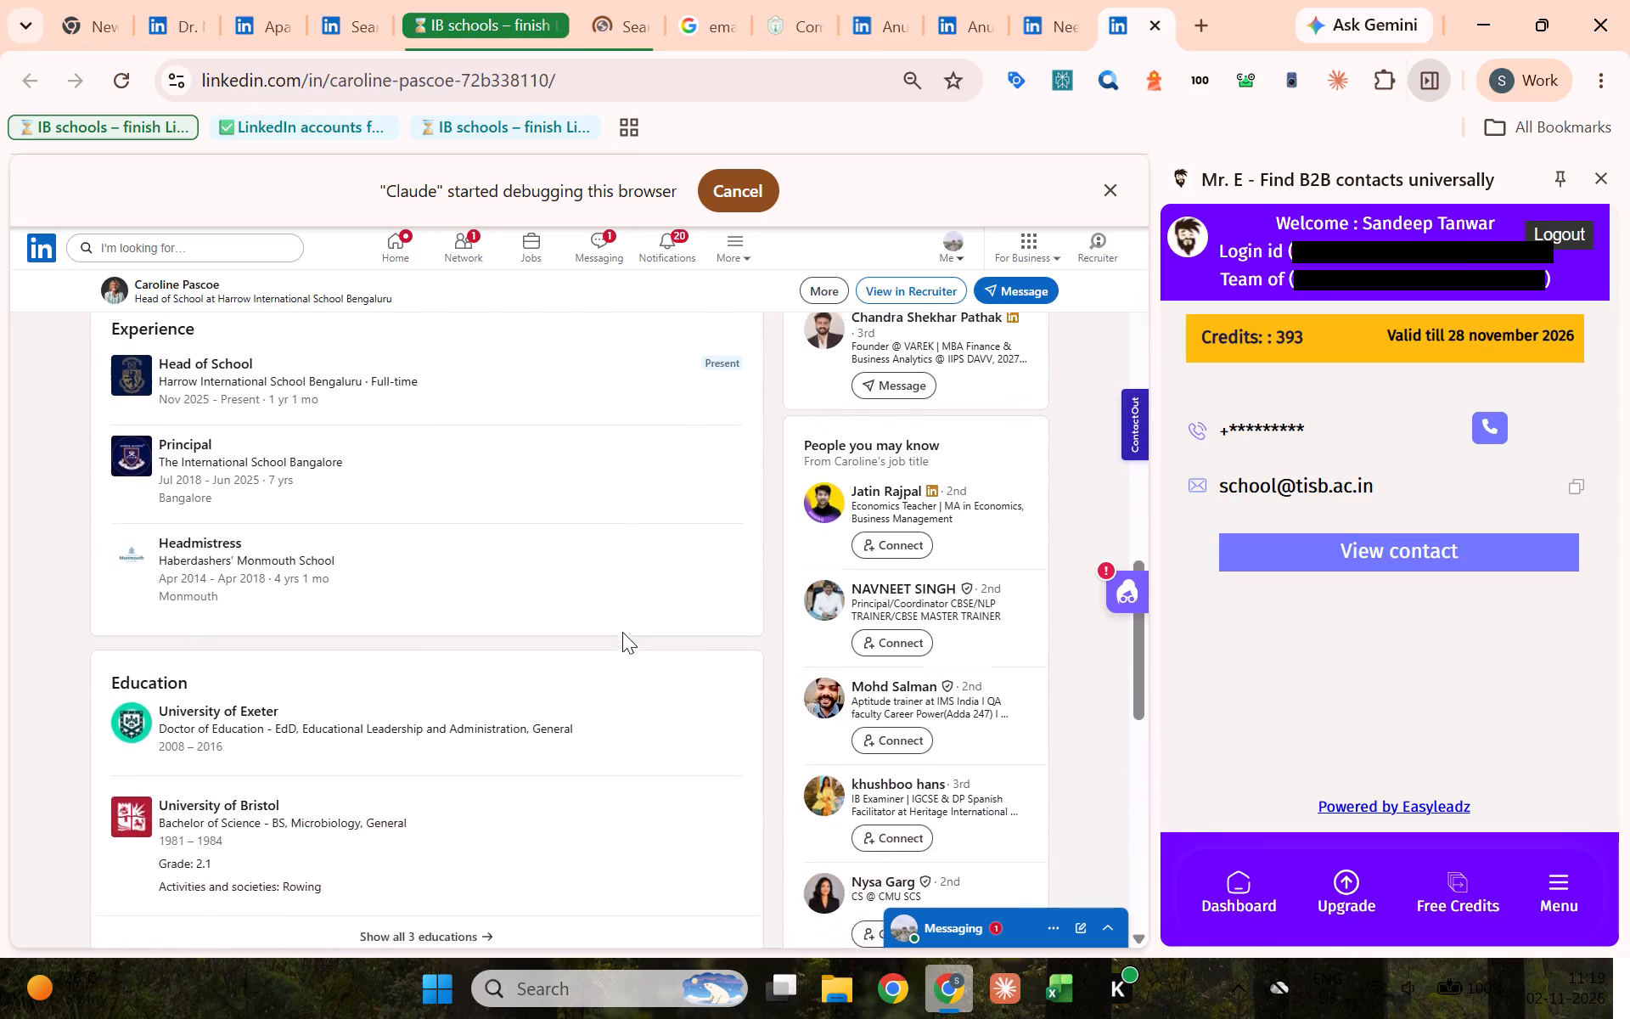
{"action": "scroll", "coordinate": [622, 632], "scroll_direction": "right", "scroll_amount": 1}
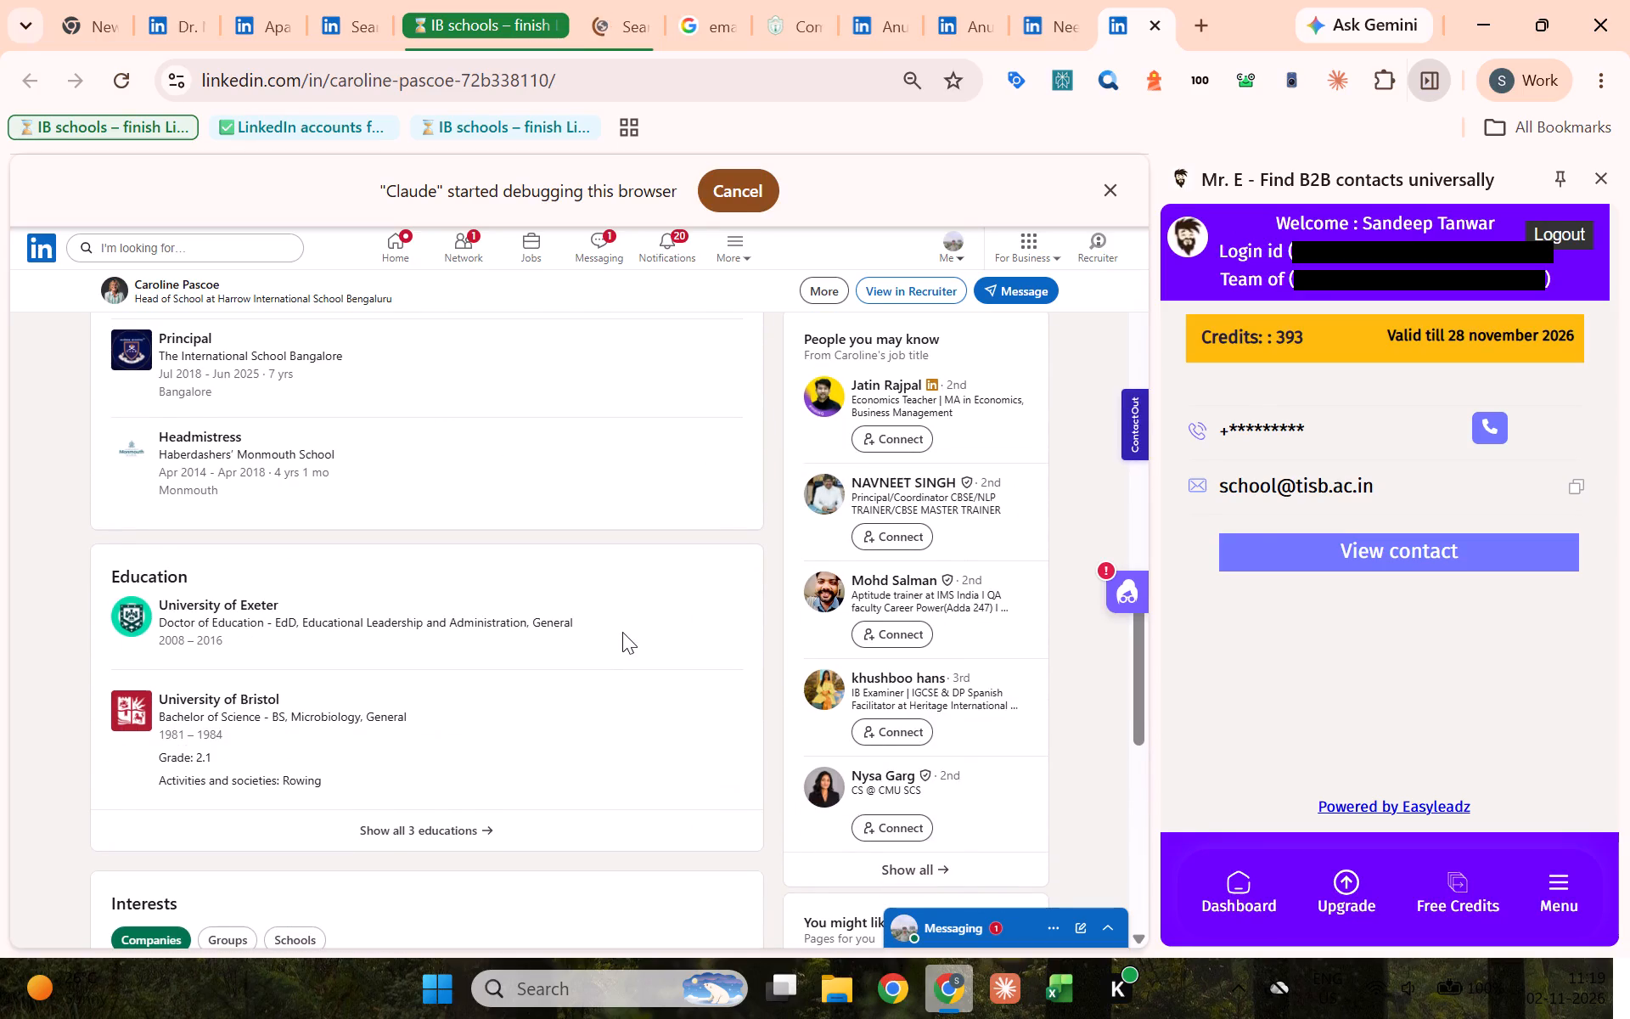
{"action": "left_click_drag", "start_coordinate": [1397, 488], "coordinate": [1293, 487]}
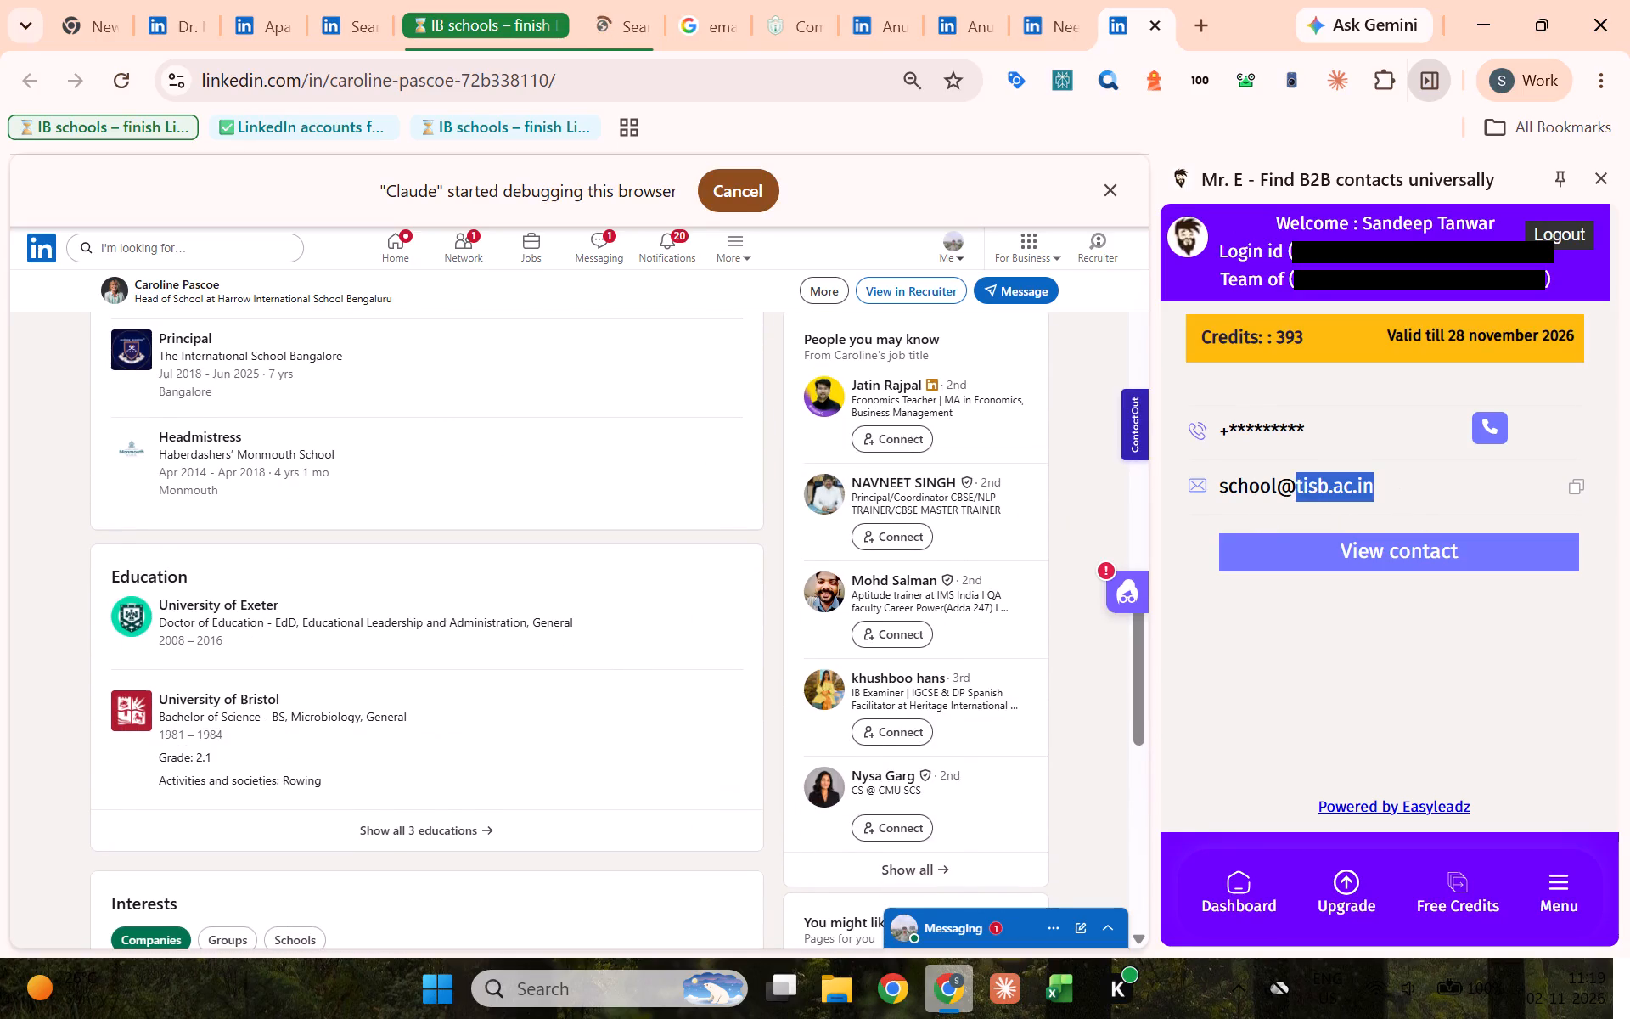
{"action": "left_click_drag", "start_coordinate": [1293, 487], "coordinate": [1298, 494]}
{"action": "key", "text": "ctrl+c"}
{"action": "left_click", "coordinate": [1200, 8]}
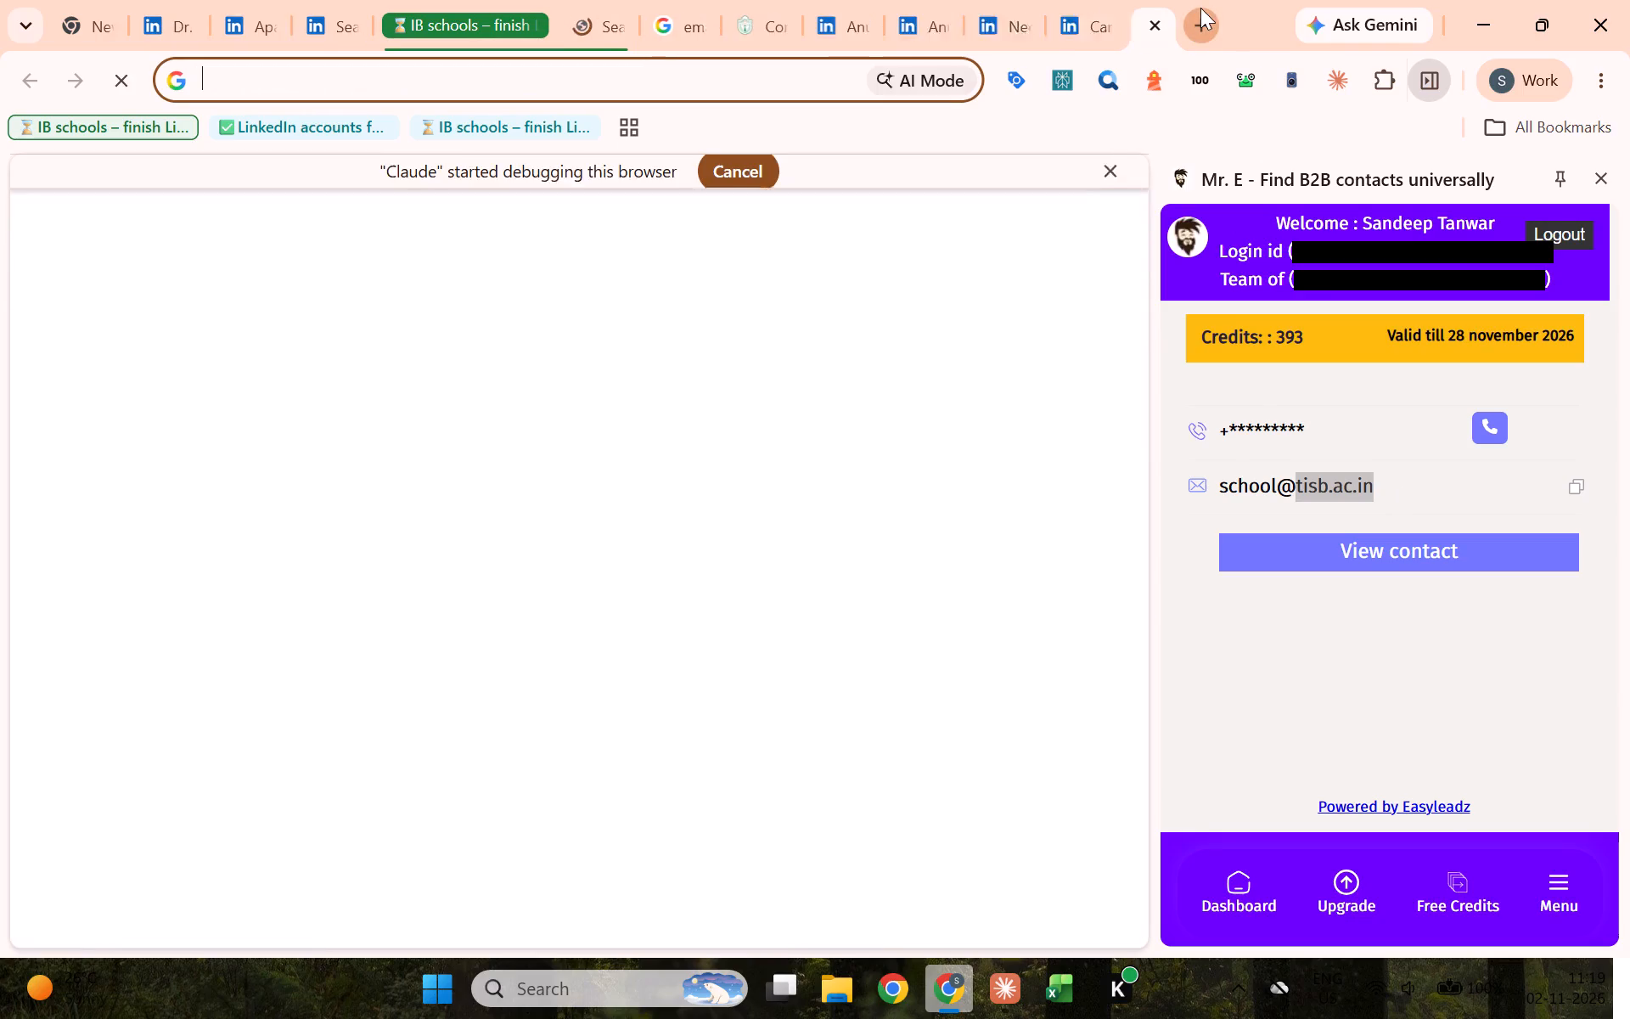
{"action": "key", "text": "shift+at"}
{"action": "key", "text": "ctrl+v"}
{"action": "key", "text": "space"}
{"action": "type", "text": "wh"}
{"action": "type", "text": "ich school"}
{"action": "key", "text": "Return"}
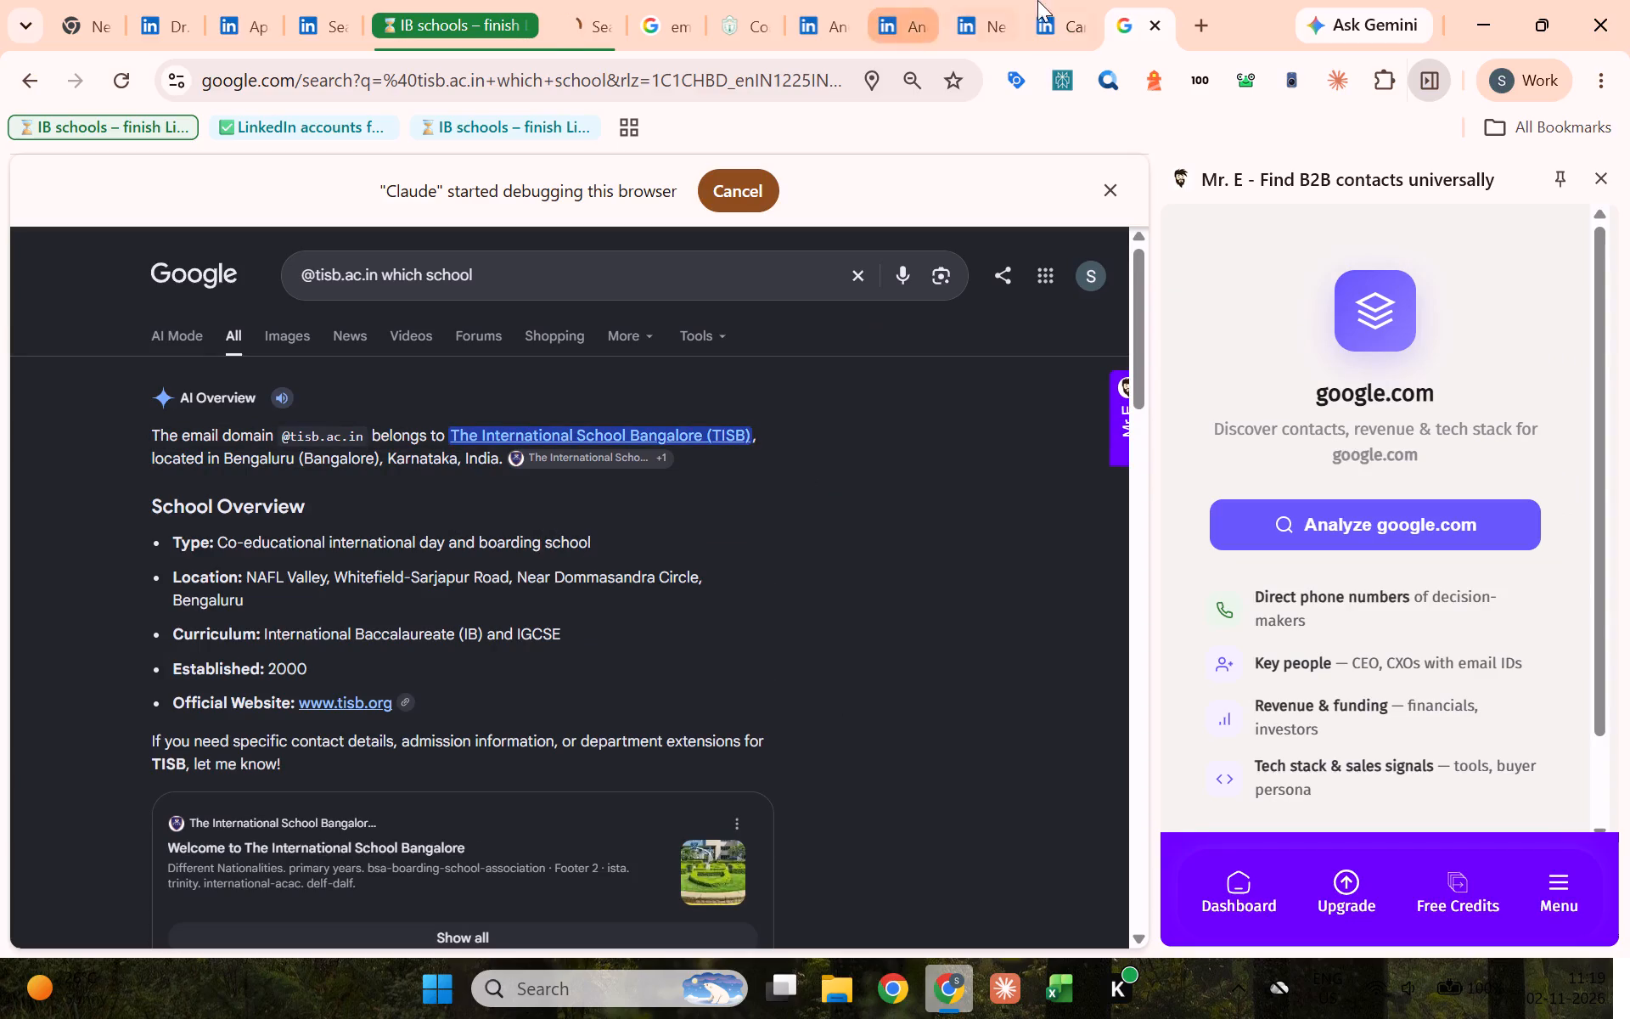
Check the experience history on the Harrow International School Bengaluru head's LinkedIn profile.
{"action": "left_click", "coordinate": [1065, 0]}
{"action": "scroll", "coordinate": [479, 645], "scroll_direction": "up", "scroll_amount": 1}
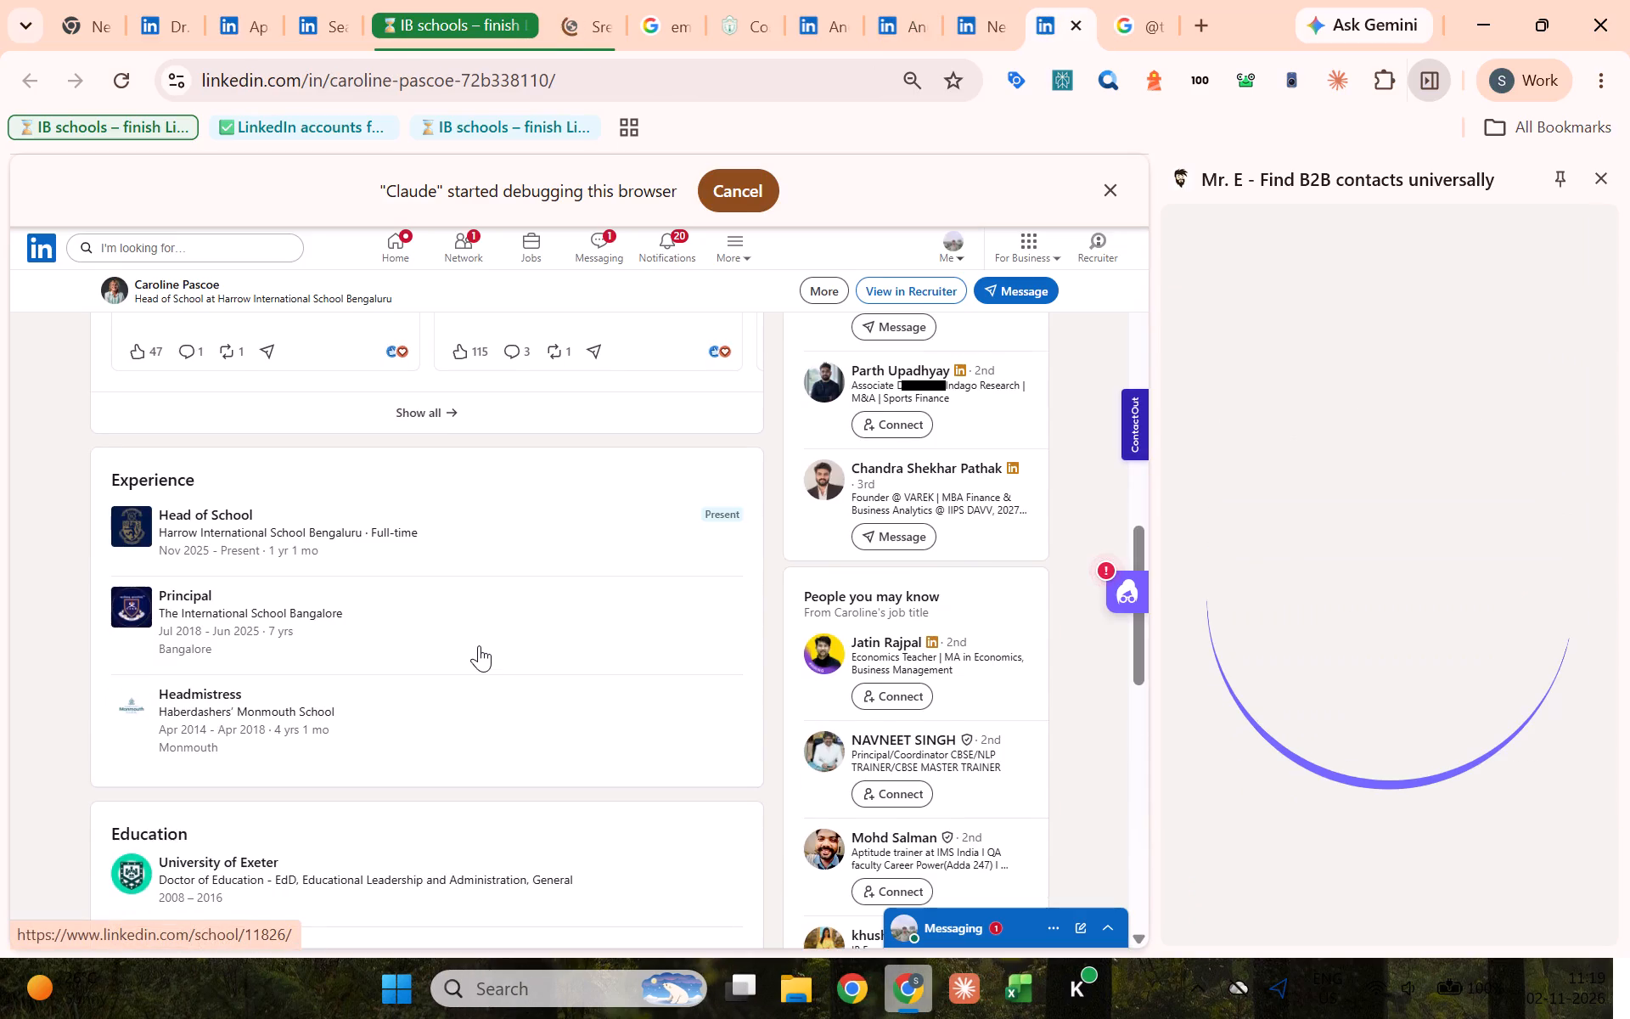
{"action": "scroll", "coordinate": [479, 645], "scroll_direction": "up", "scroll_amount": 1}
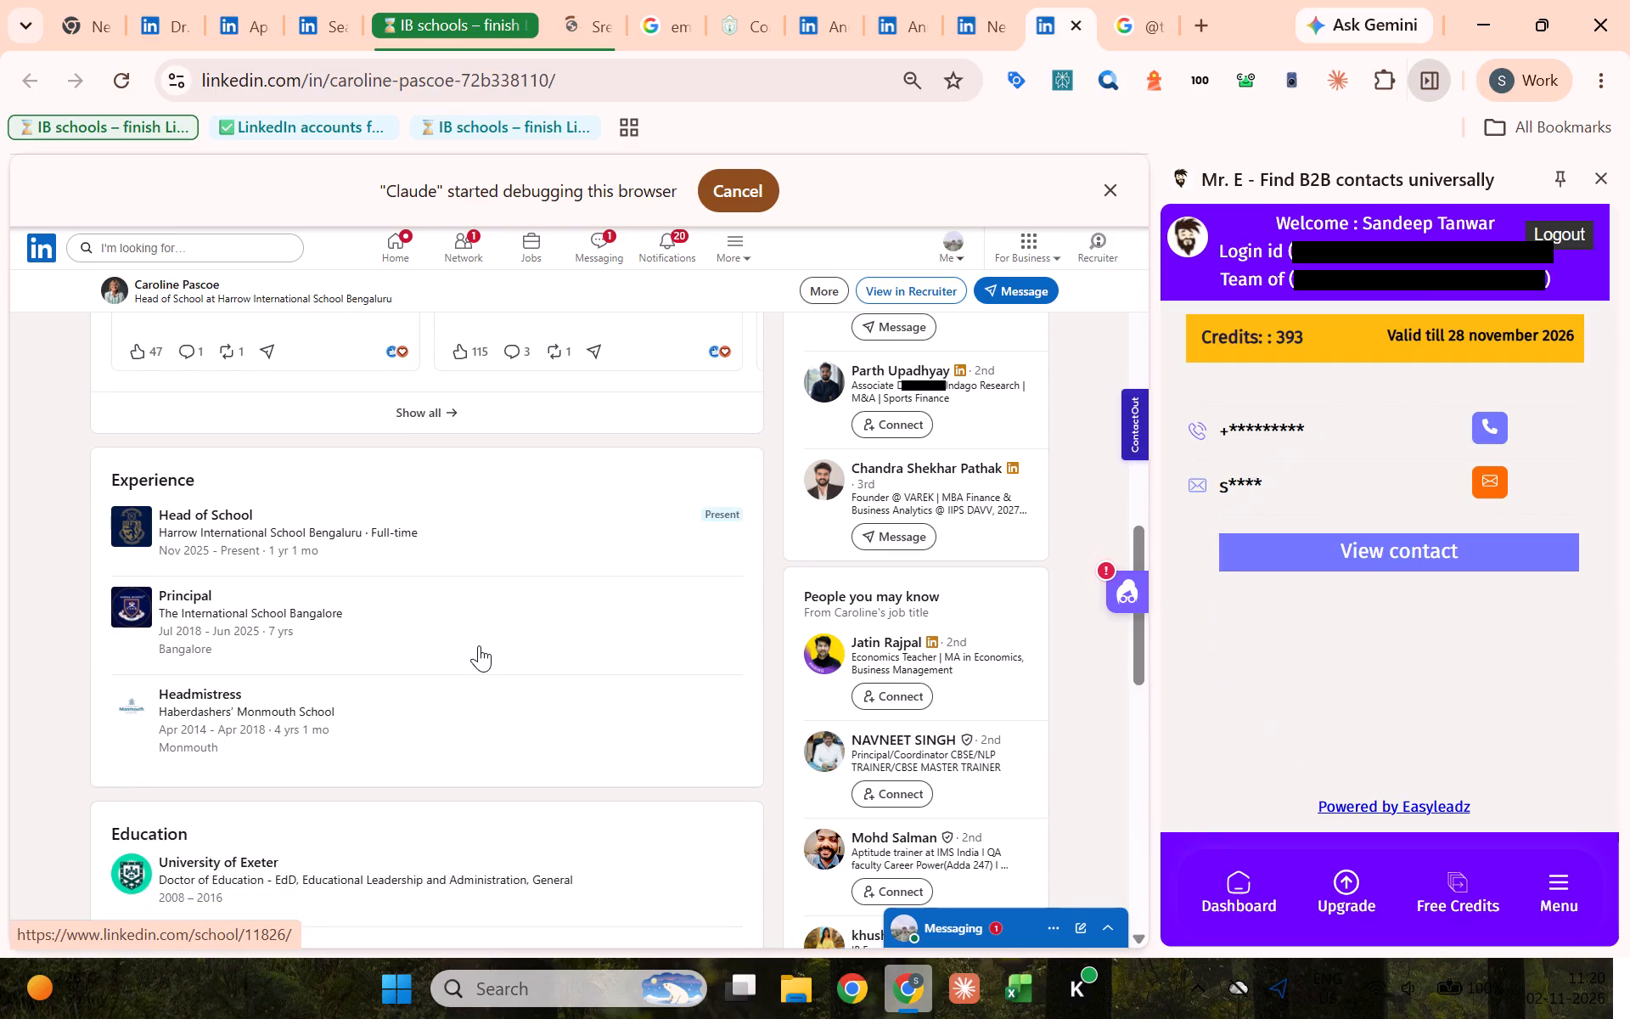
{"action": "scroll", "coordinate": [479, 645], "scroll_direction": "up", "scroll_amount": 8}
Reveal the Harrow International School Bengaluru head's emails in ContactOut on the LinkedIn profile and copy the harrowbengaluru.in address.
{"action": "key", "text": "alt+Tab"}
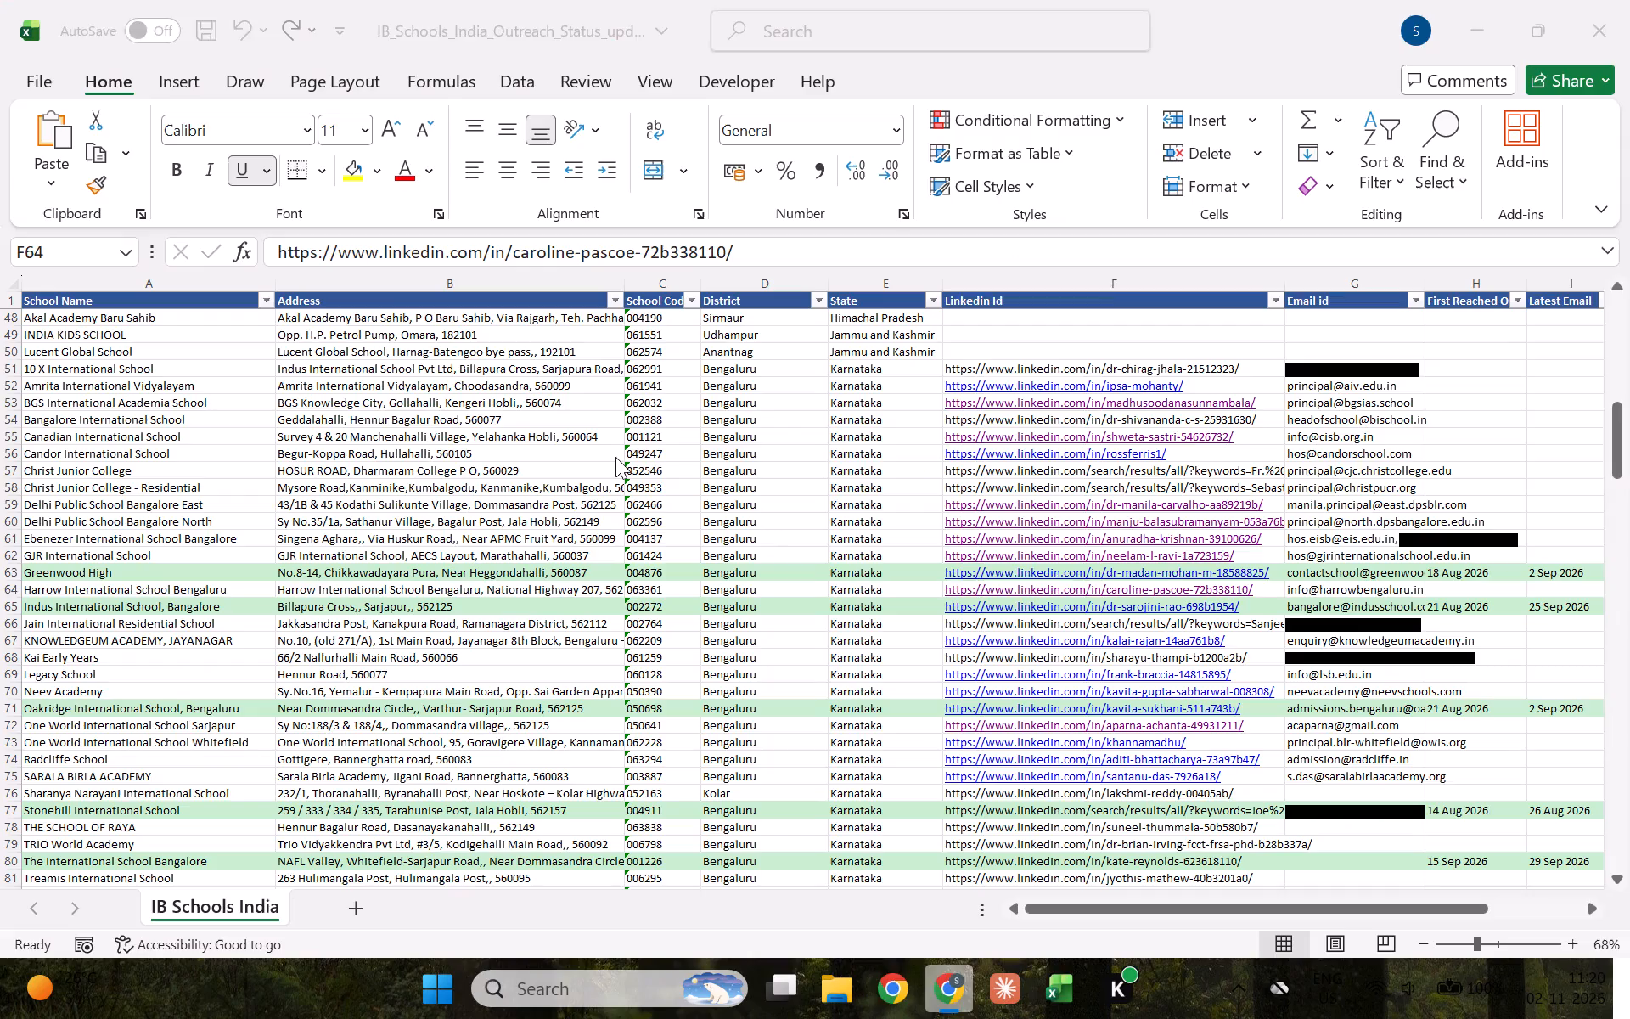
{"action": "key", "text": "alt+Tab"}
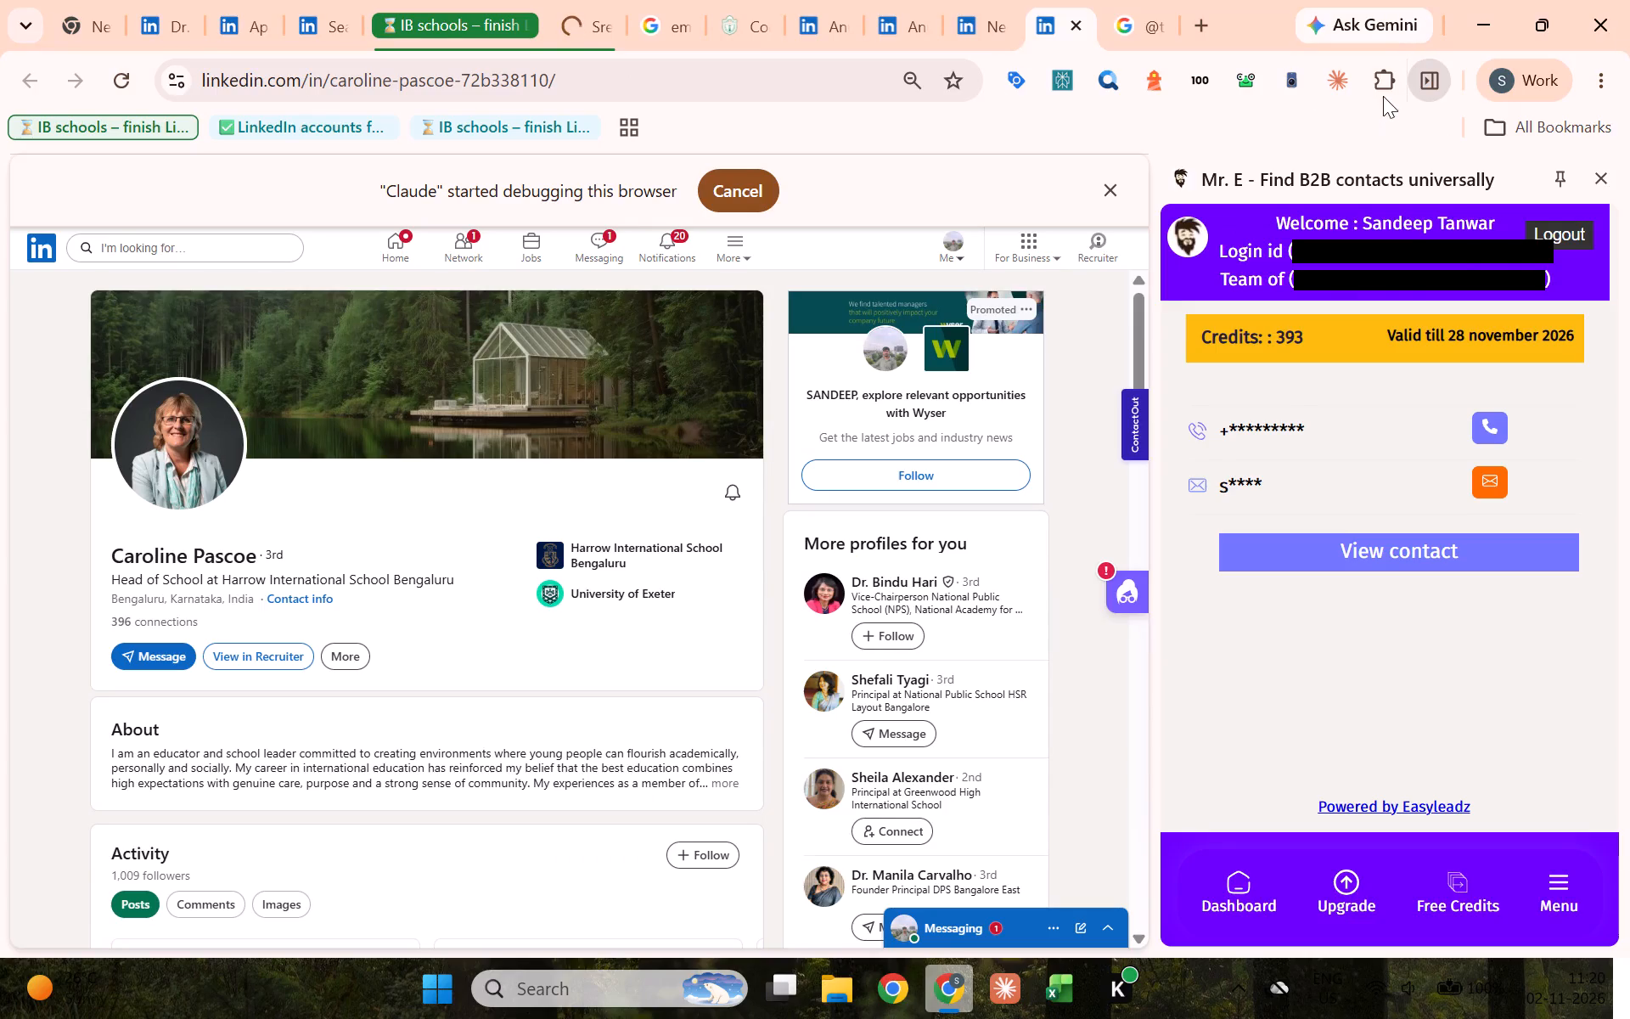
{"action": "left_click", "coordinate": [1385, 80]}
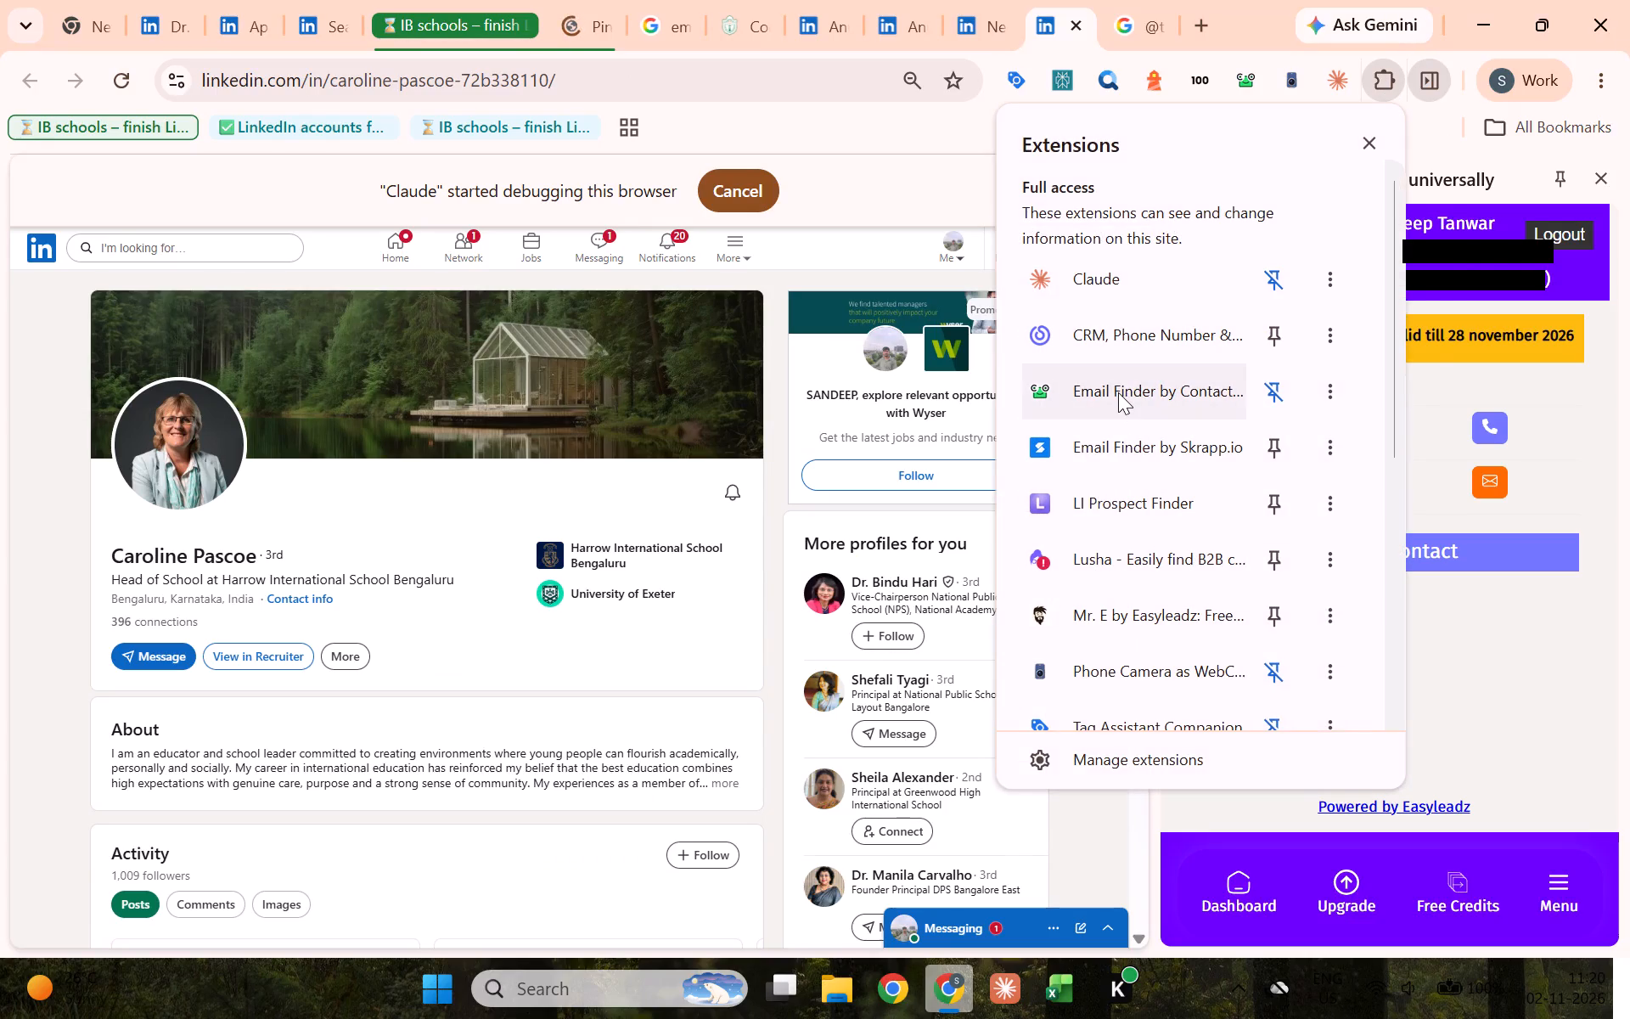
{"action": "left_click", "coordinate": [1118, 392]}
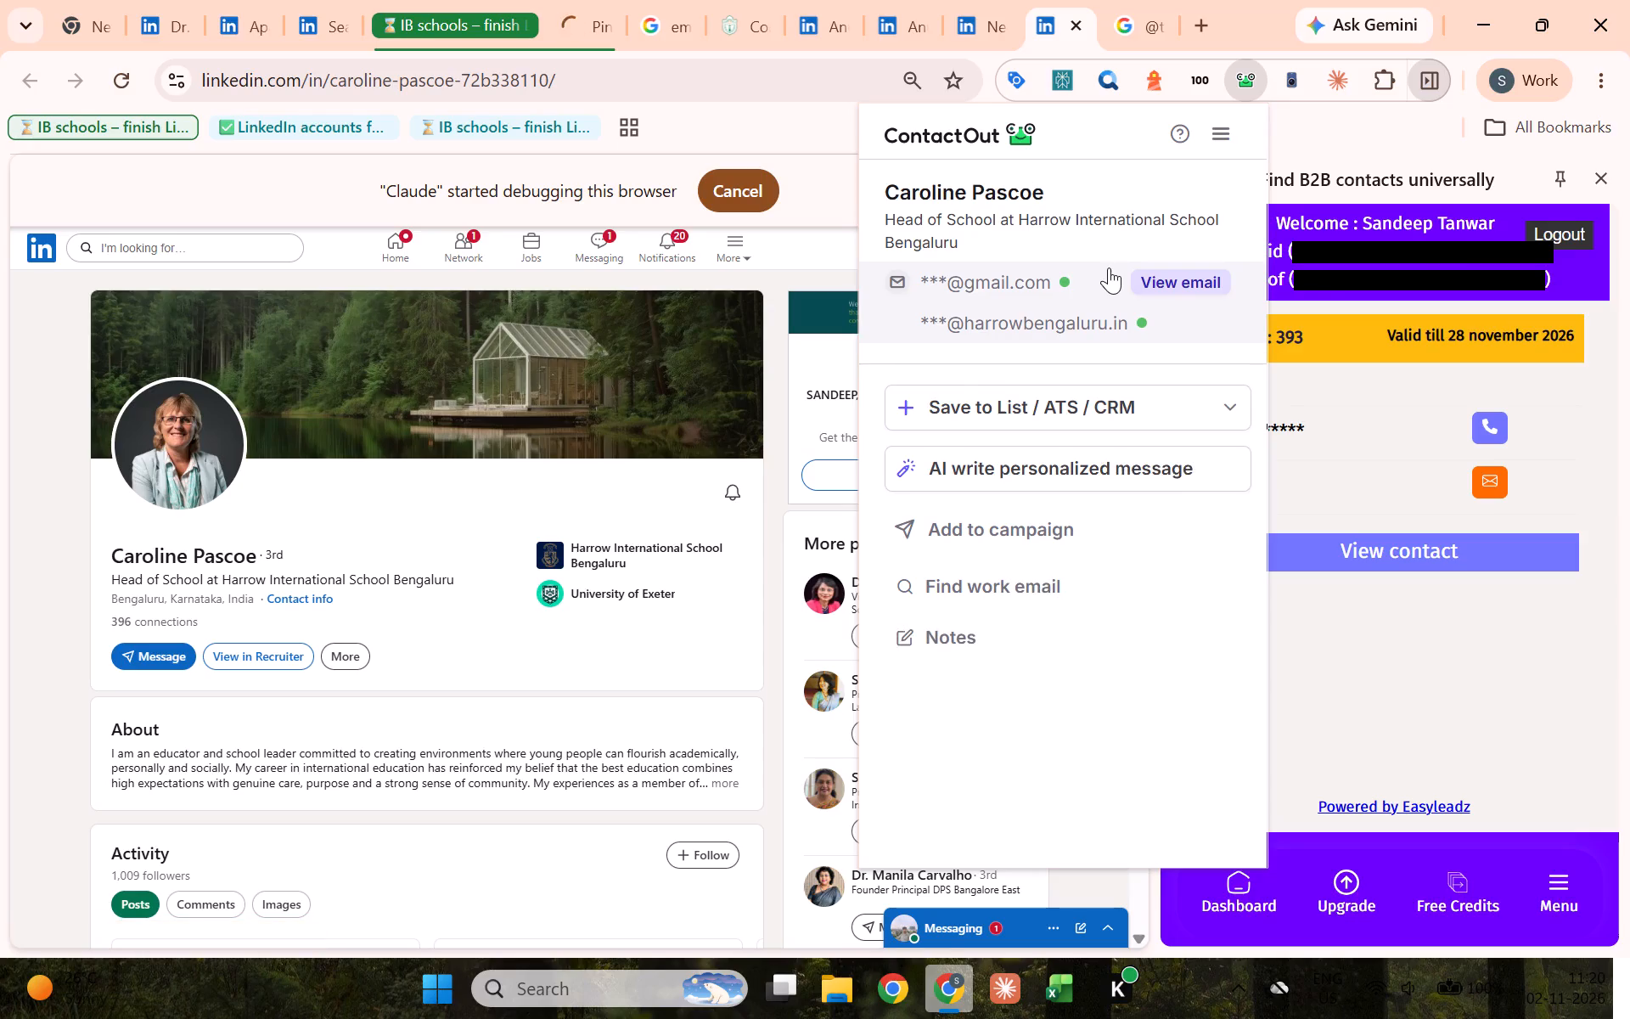
{"action": "left_click", "coordinate": [1188, 280]}
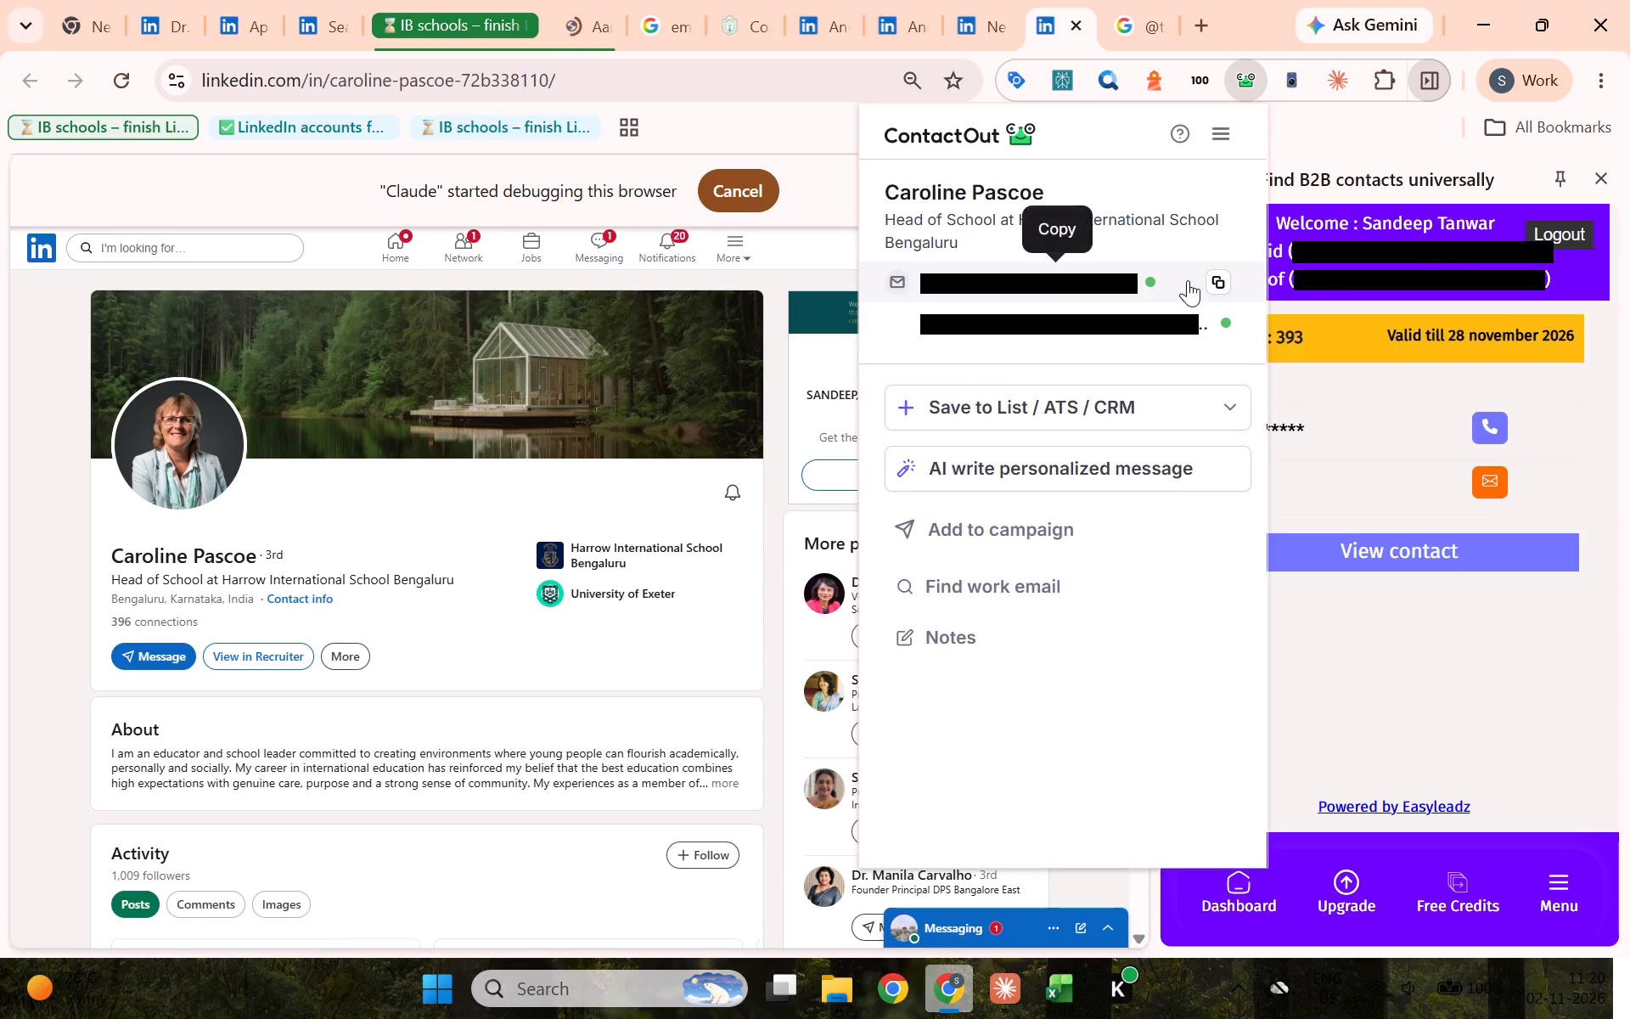
{"action": "left_click", "coordinate": [1217, 327]}
Paste the copied school email into the Email id cell of Harrow International School Bengaluru, workbook row 64.
{"action": "key", "text": "alt+Tab"}
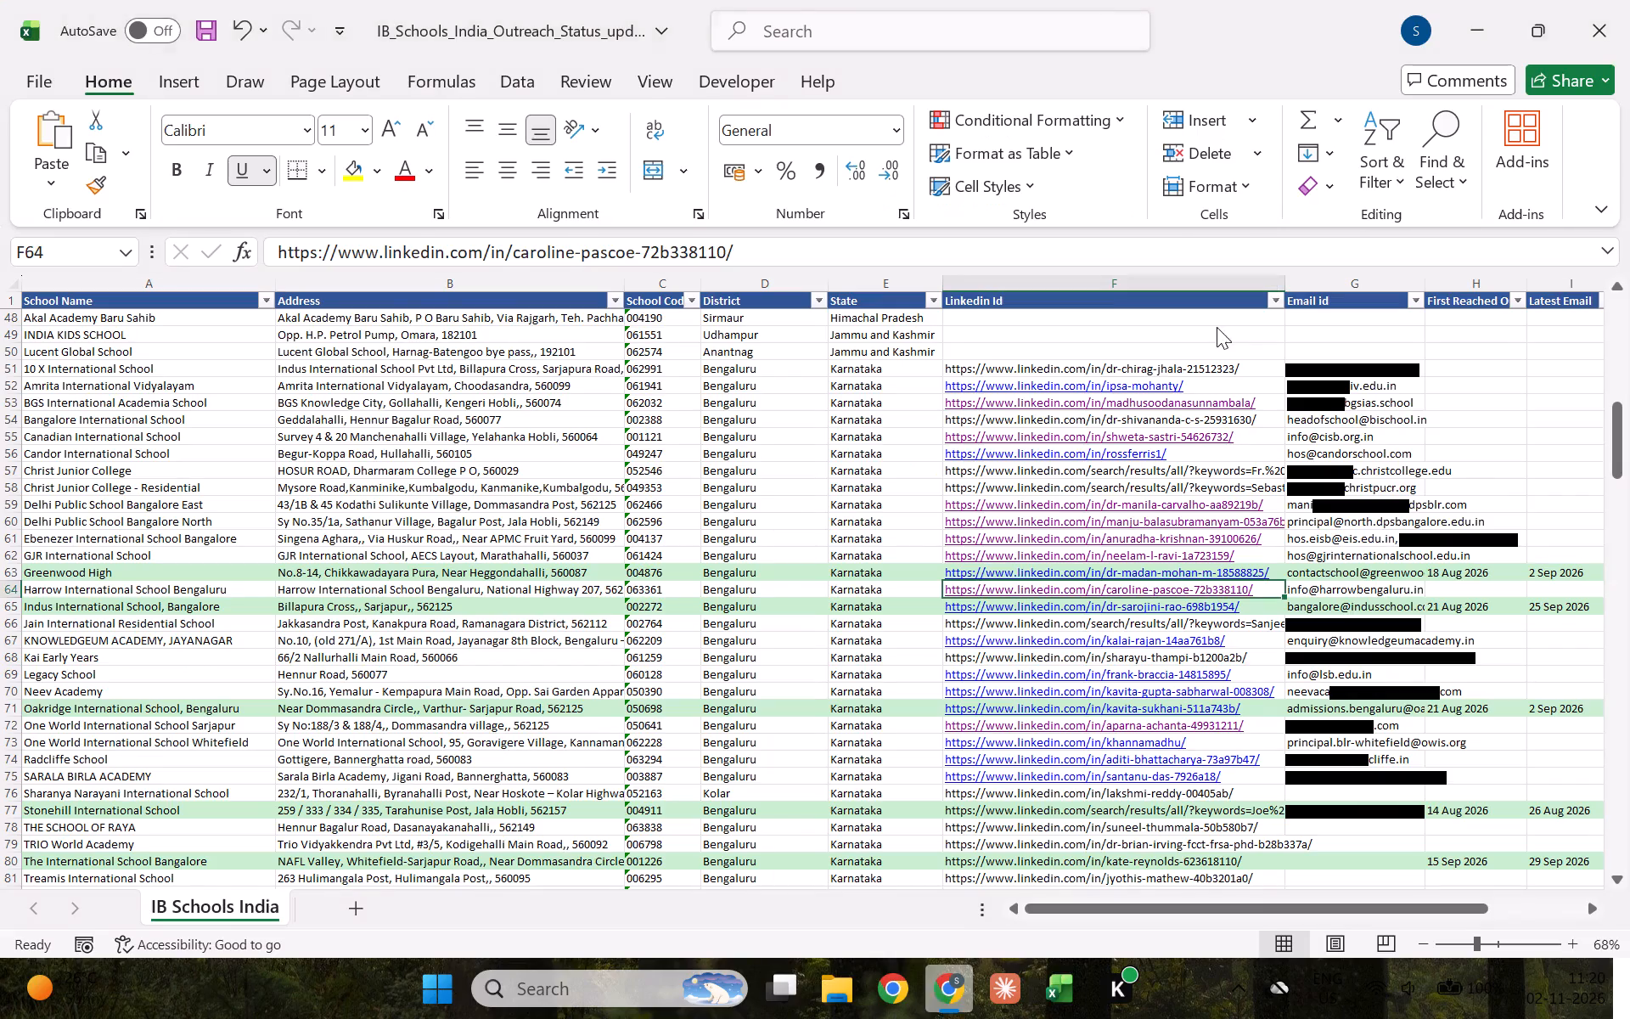
{"action": "key", "text": "Right"}
{"action": "key", "text": "ctrl+v"}
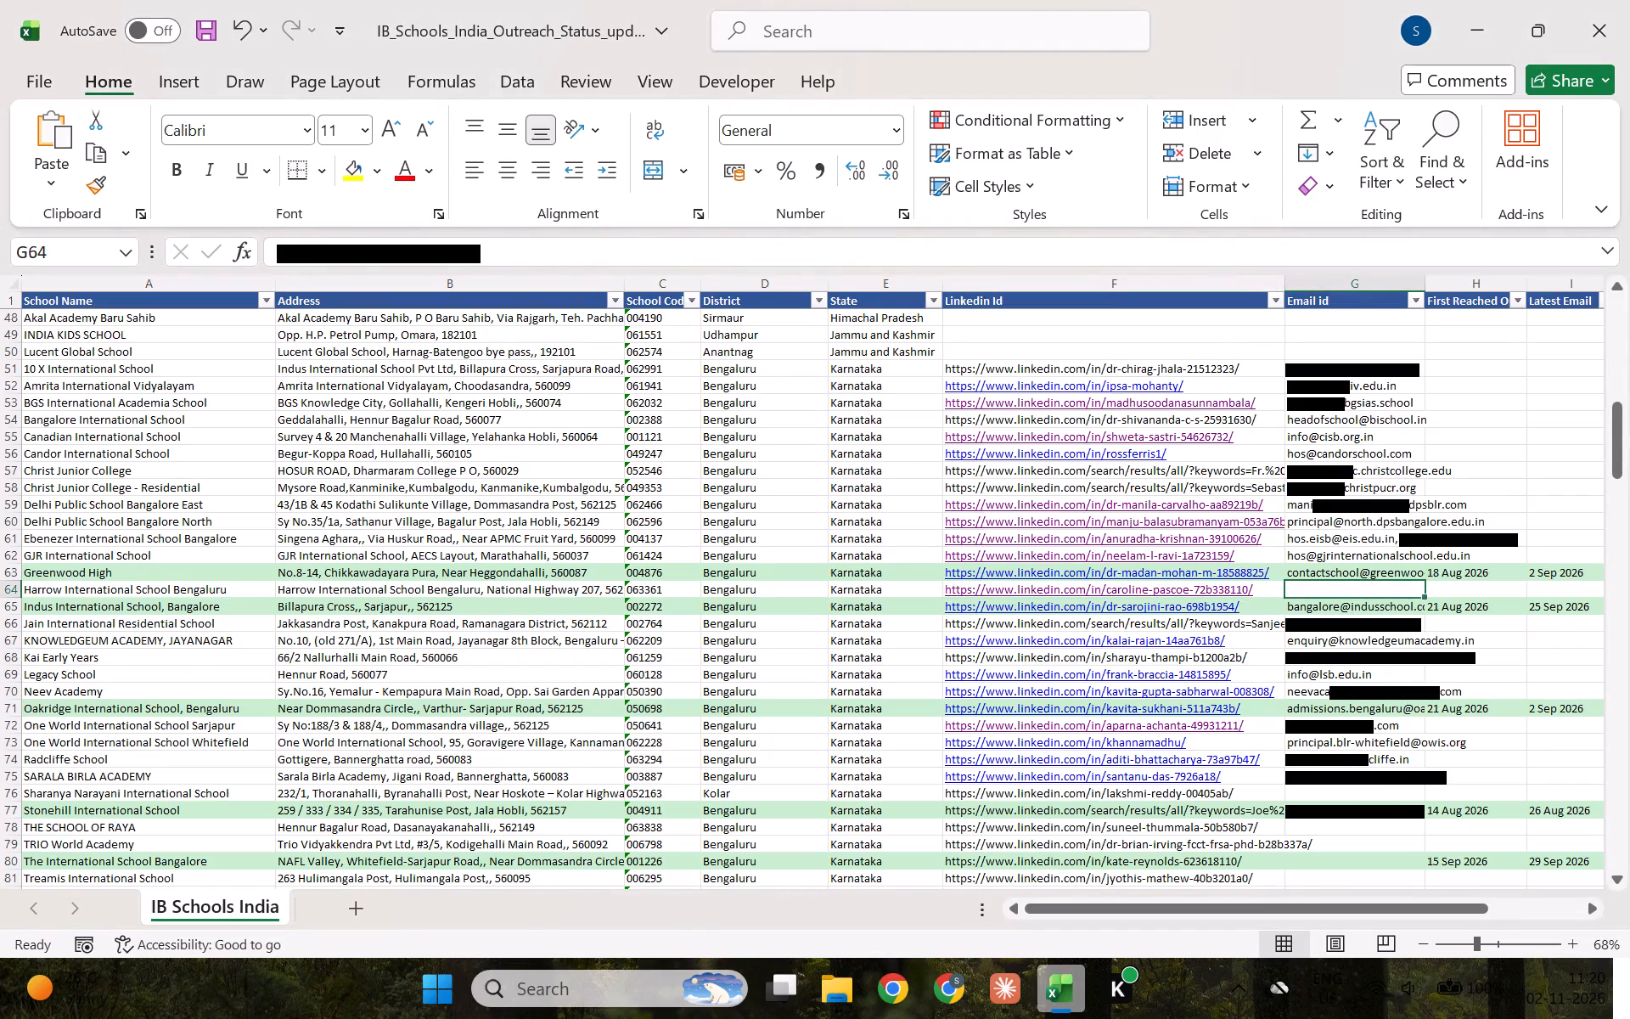
Examine the full contents of the Email id cell in row 64 after the paste.
{"action": "left_click", "coordinate": [593, 254]}
{"action": "key", "text": "Down"}
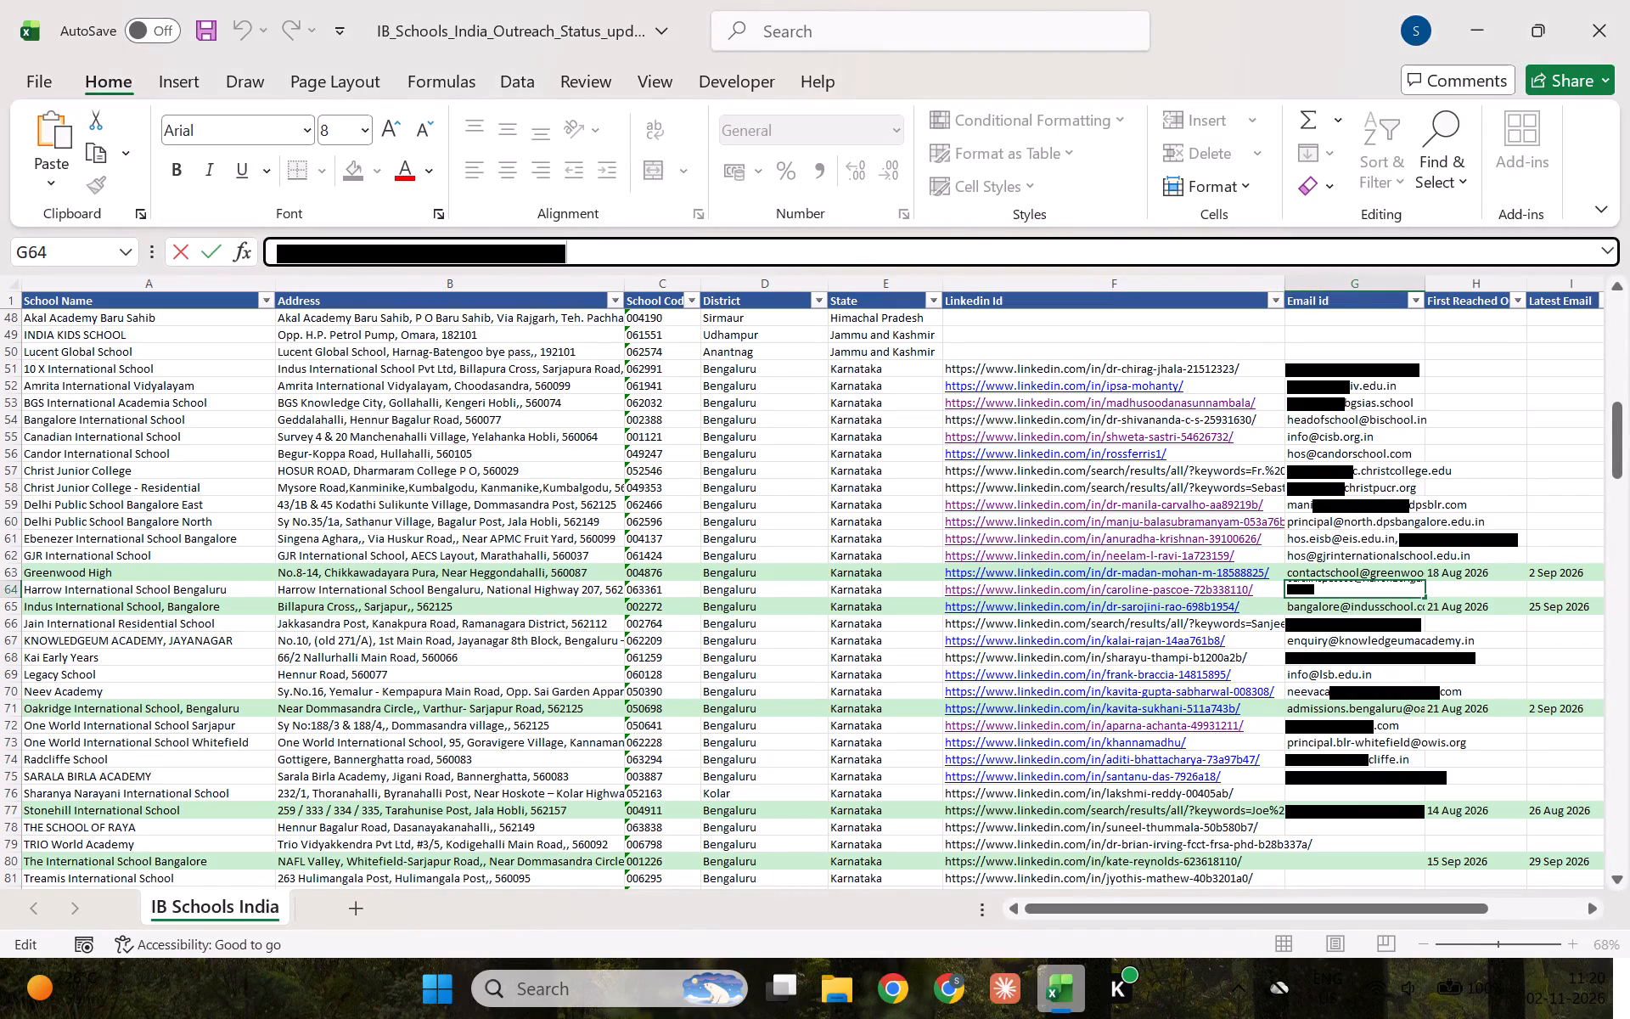
{"action": "key", "text": "Down"}
{"action": "key", "text": "Up"}
{"action": "key", "text": "Up"}
{"action": "key", "text": "Up"}
{"action": "key", "text": "Up"}
{"action": "key", "text": "Down"}
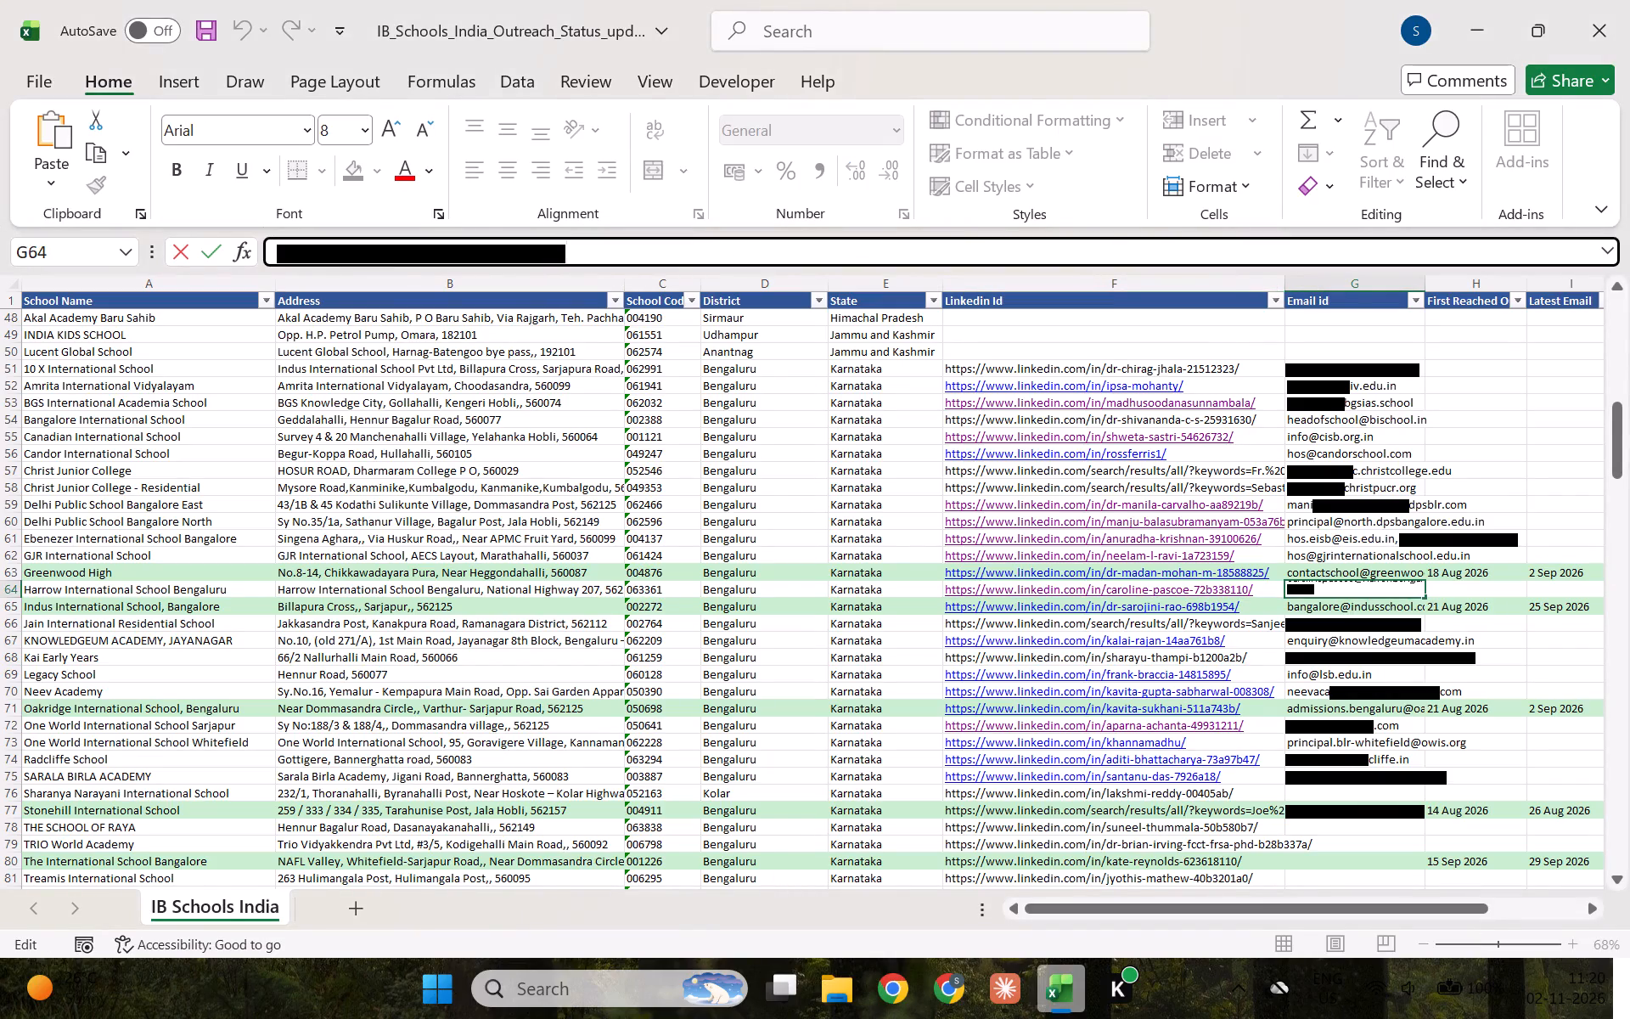
{"action": "key", "text": "Down"}
{"action": "left_click", "coordinate": [593, 254]}
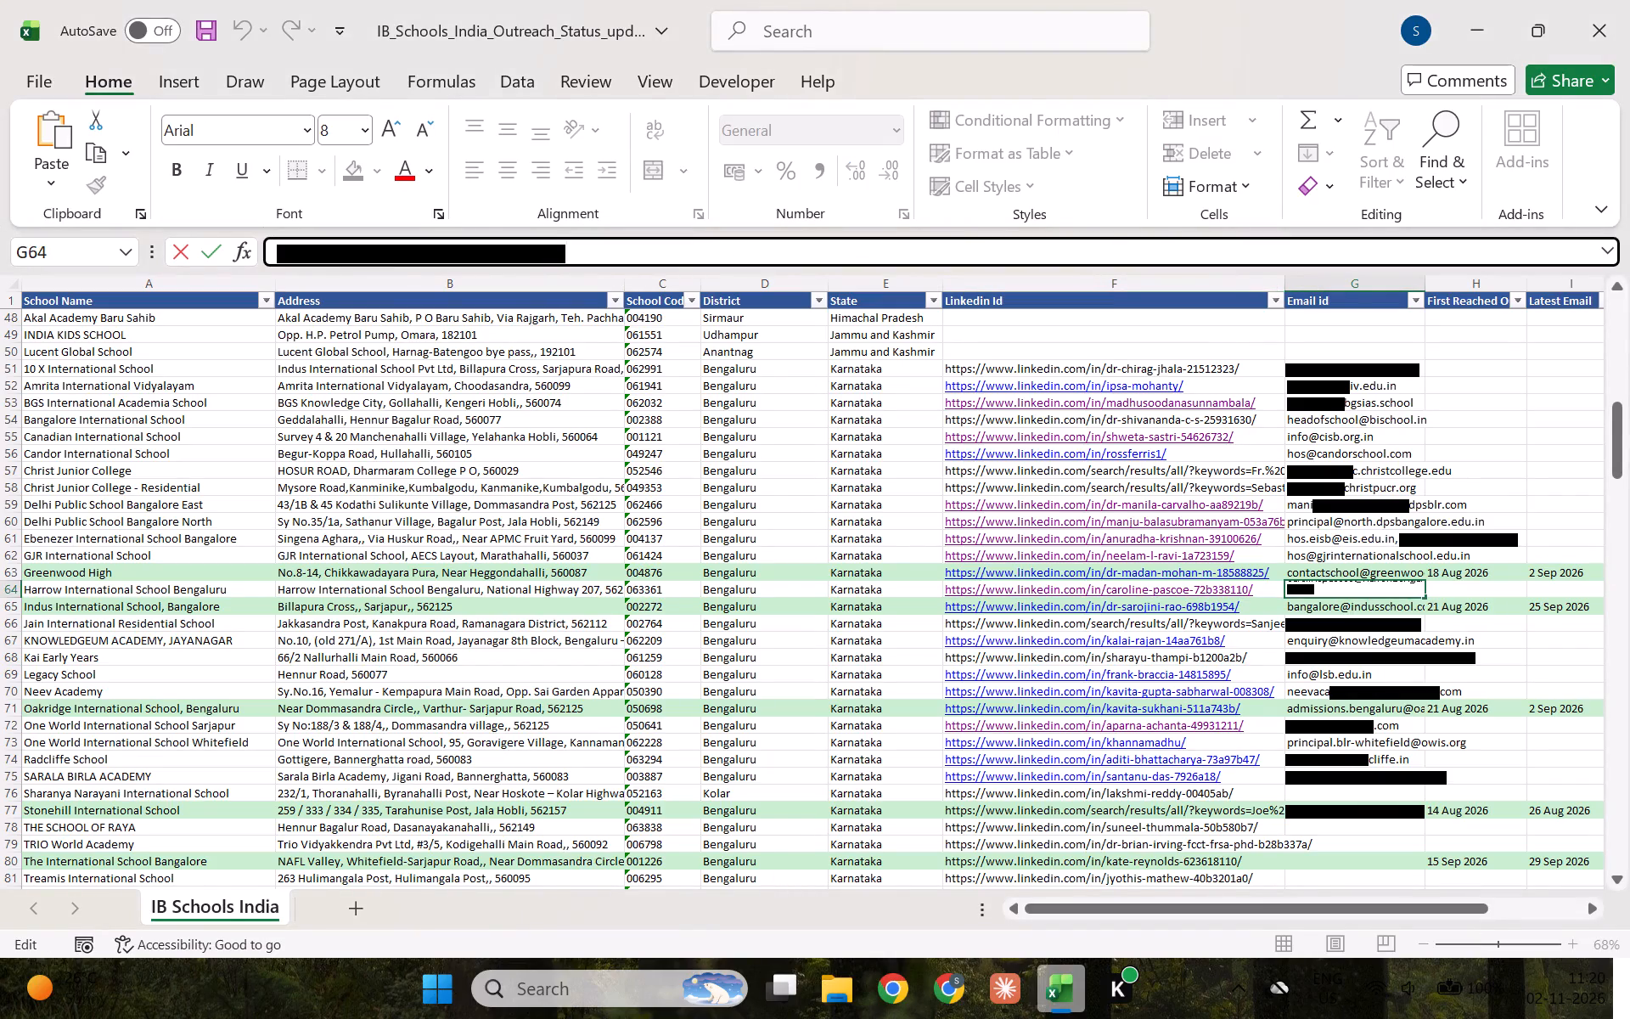
{"action": "triple_click", "coordinate": [1309, 585]}
{"action": "left_click", "coordinate": [1357, 583]}
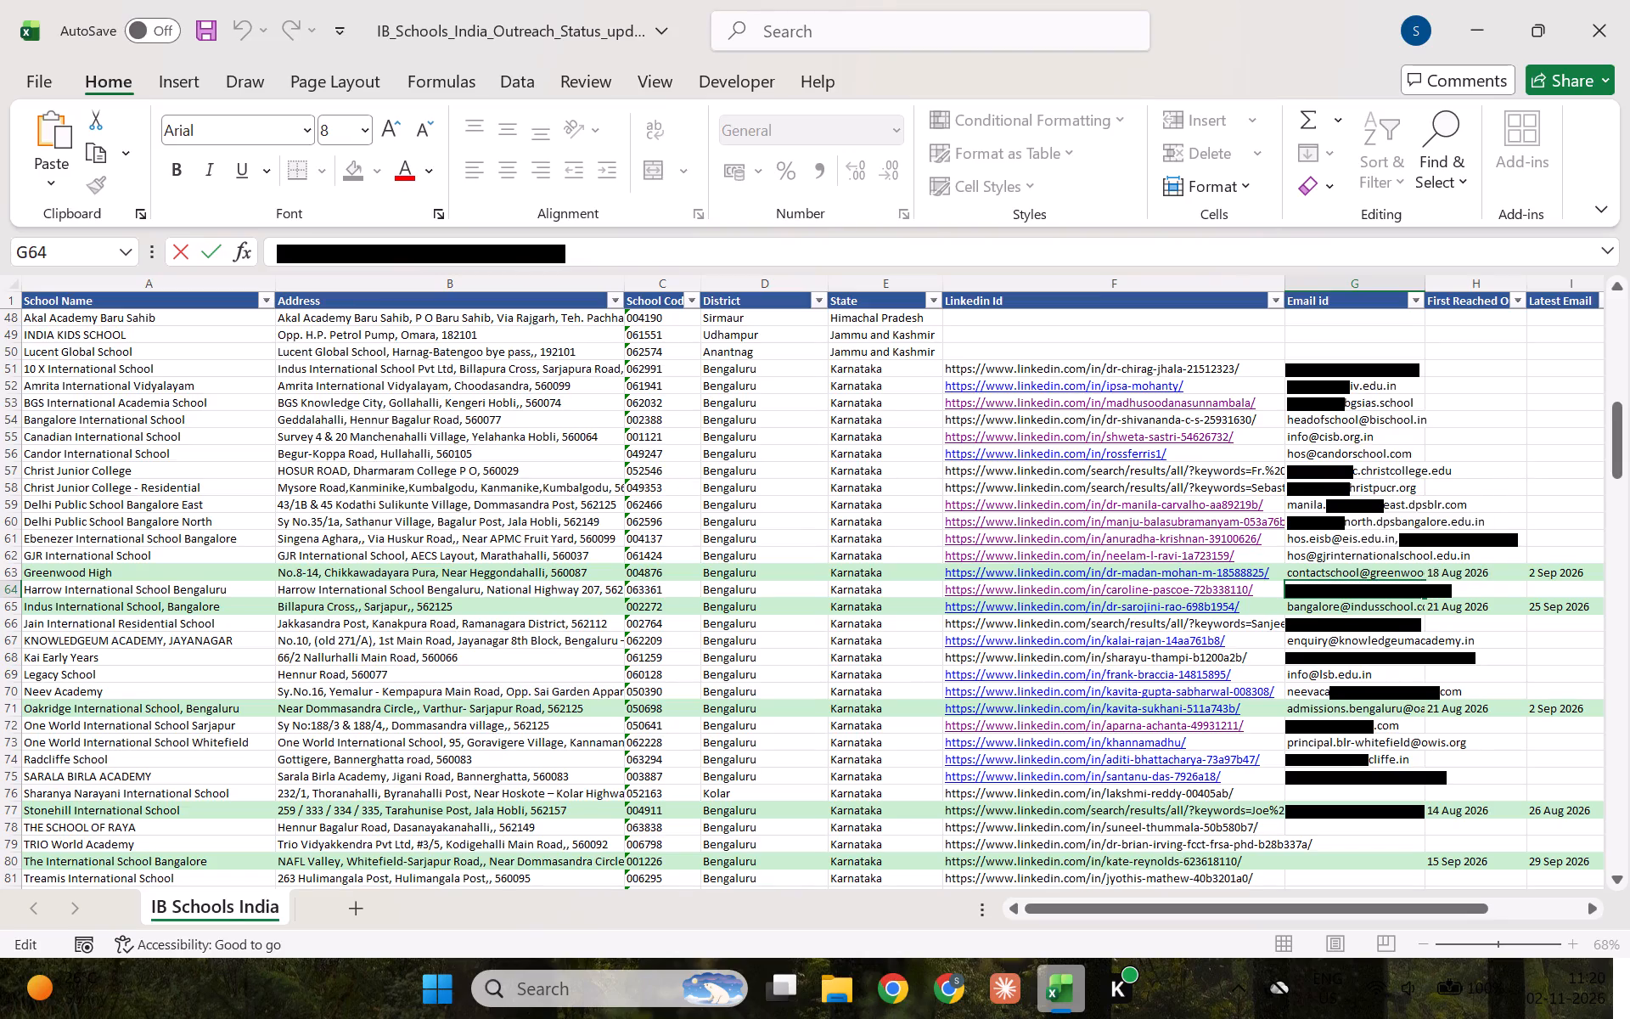
Cut the text from the row 64 Email id cell, clear the entry and paste the email back in.
{"action": "left_click", "coordinate": [663, 253]}
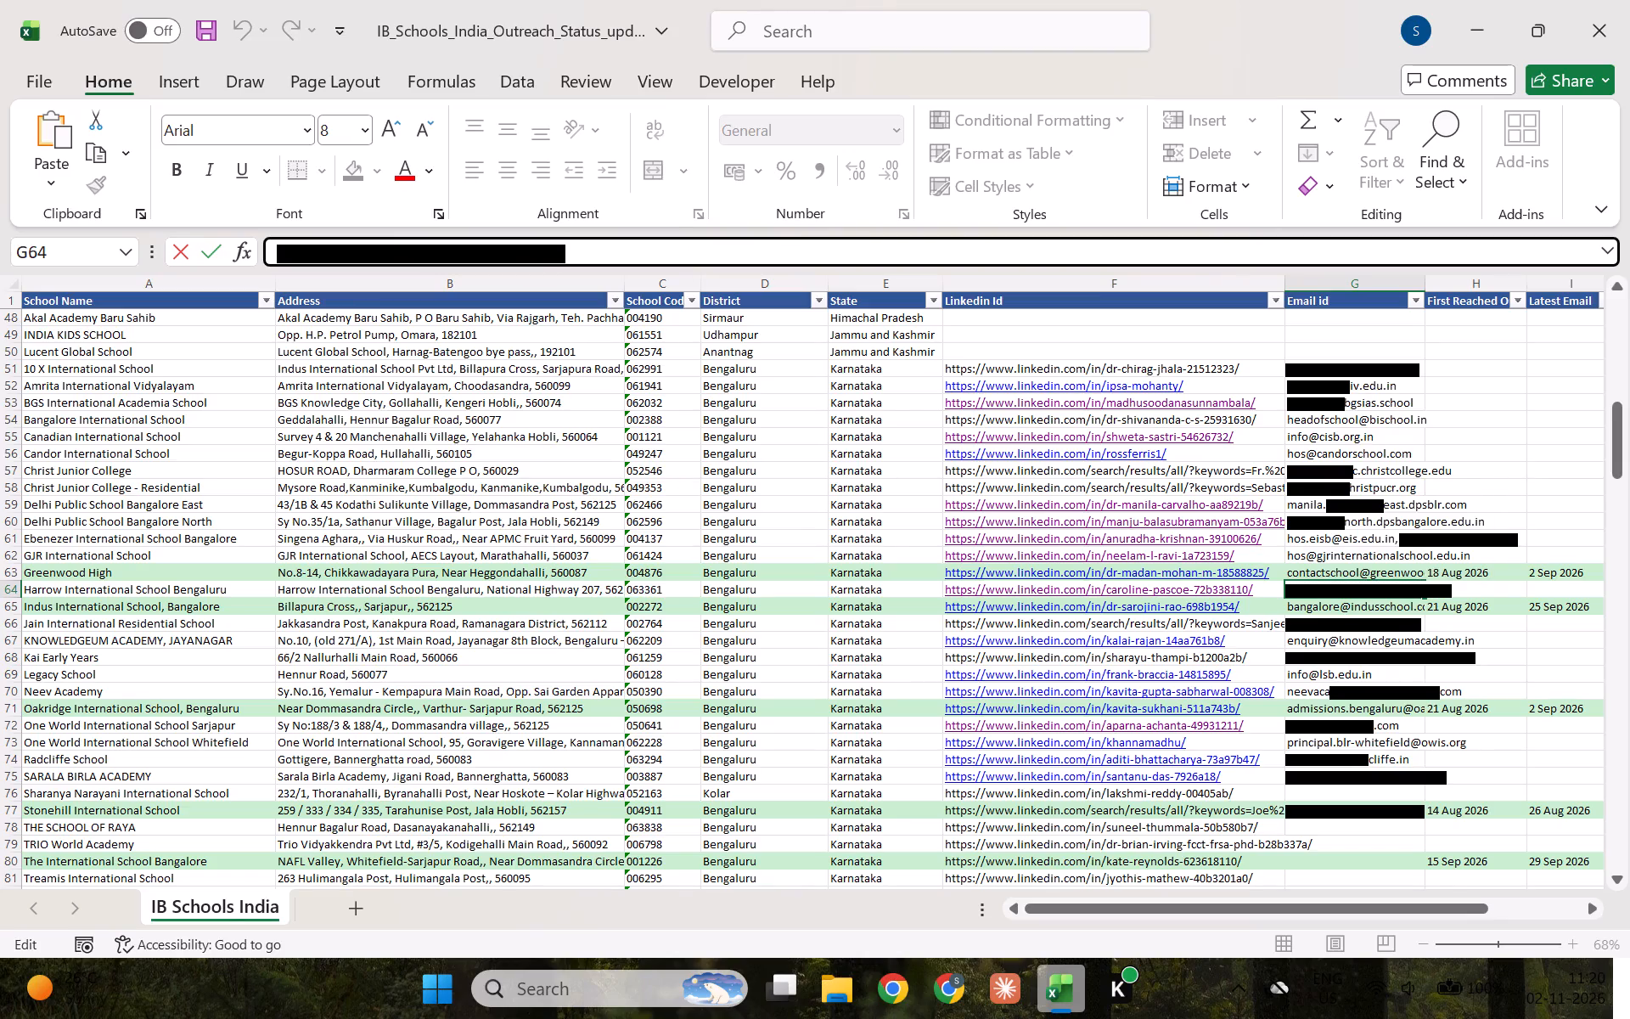
{"action": "scroll", "coordinate": [663, 253], "scroll_direction": "left", "scroll_amount": 1}
{"action": "left_click_drag", "start_coordinate": [663, 253], "coordinate": [154, 259]}
{"action": "key", "text": "ctrl+x"}
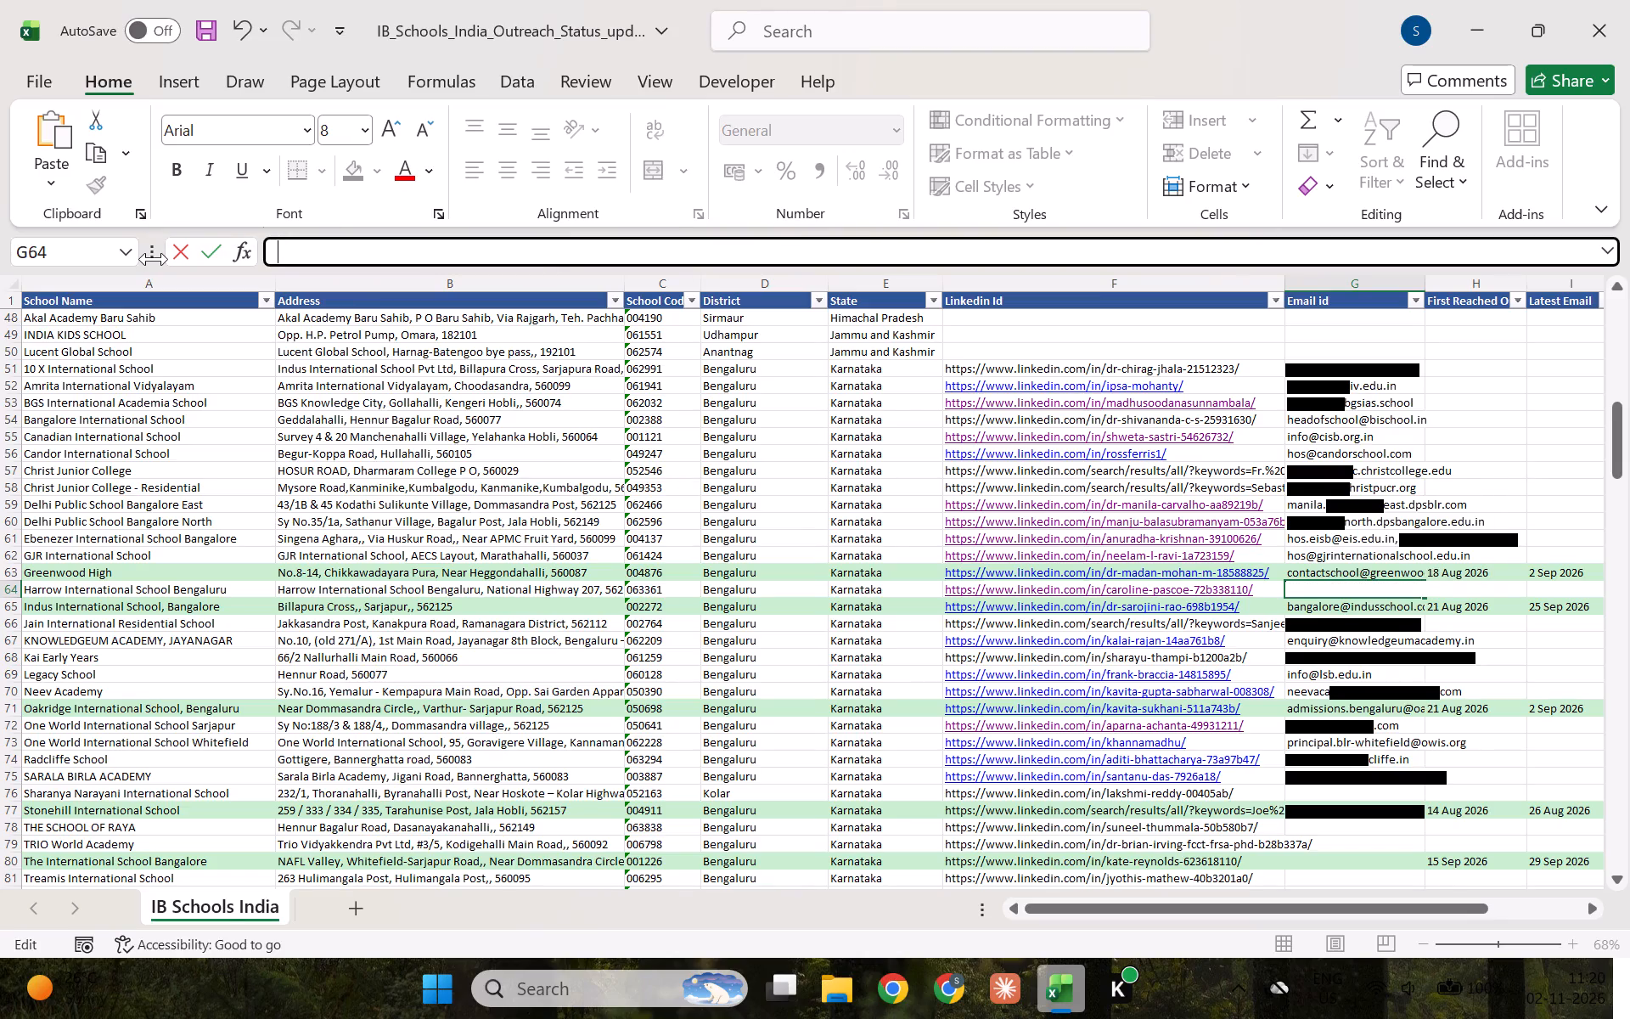
{"action": "left_click", "coordinate": [390, 253]}
{"action": "key", "text": "ctrl+a"}
{"action": "key", "text": "Delete"}
{"action": "key", "text": "ctrl+v"}
{"action": "left_click", "coordinate": [1397, 784]}
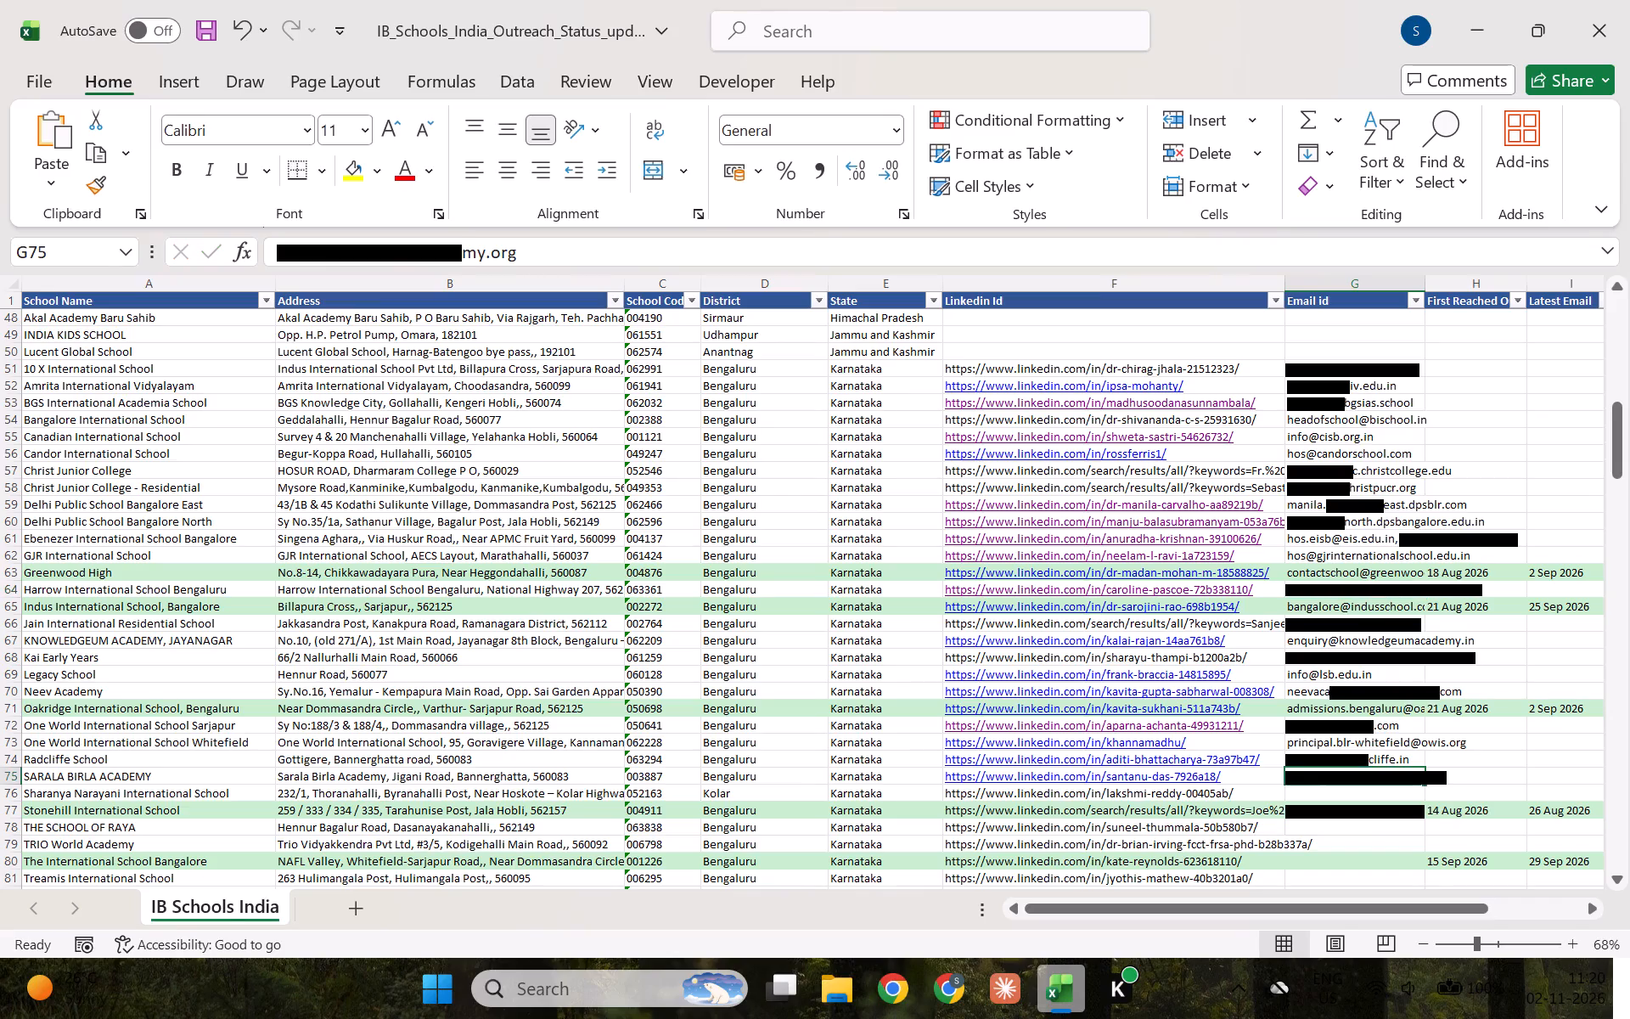
{"action": "left_click", "coordinate": [1351, 589]}
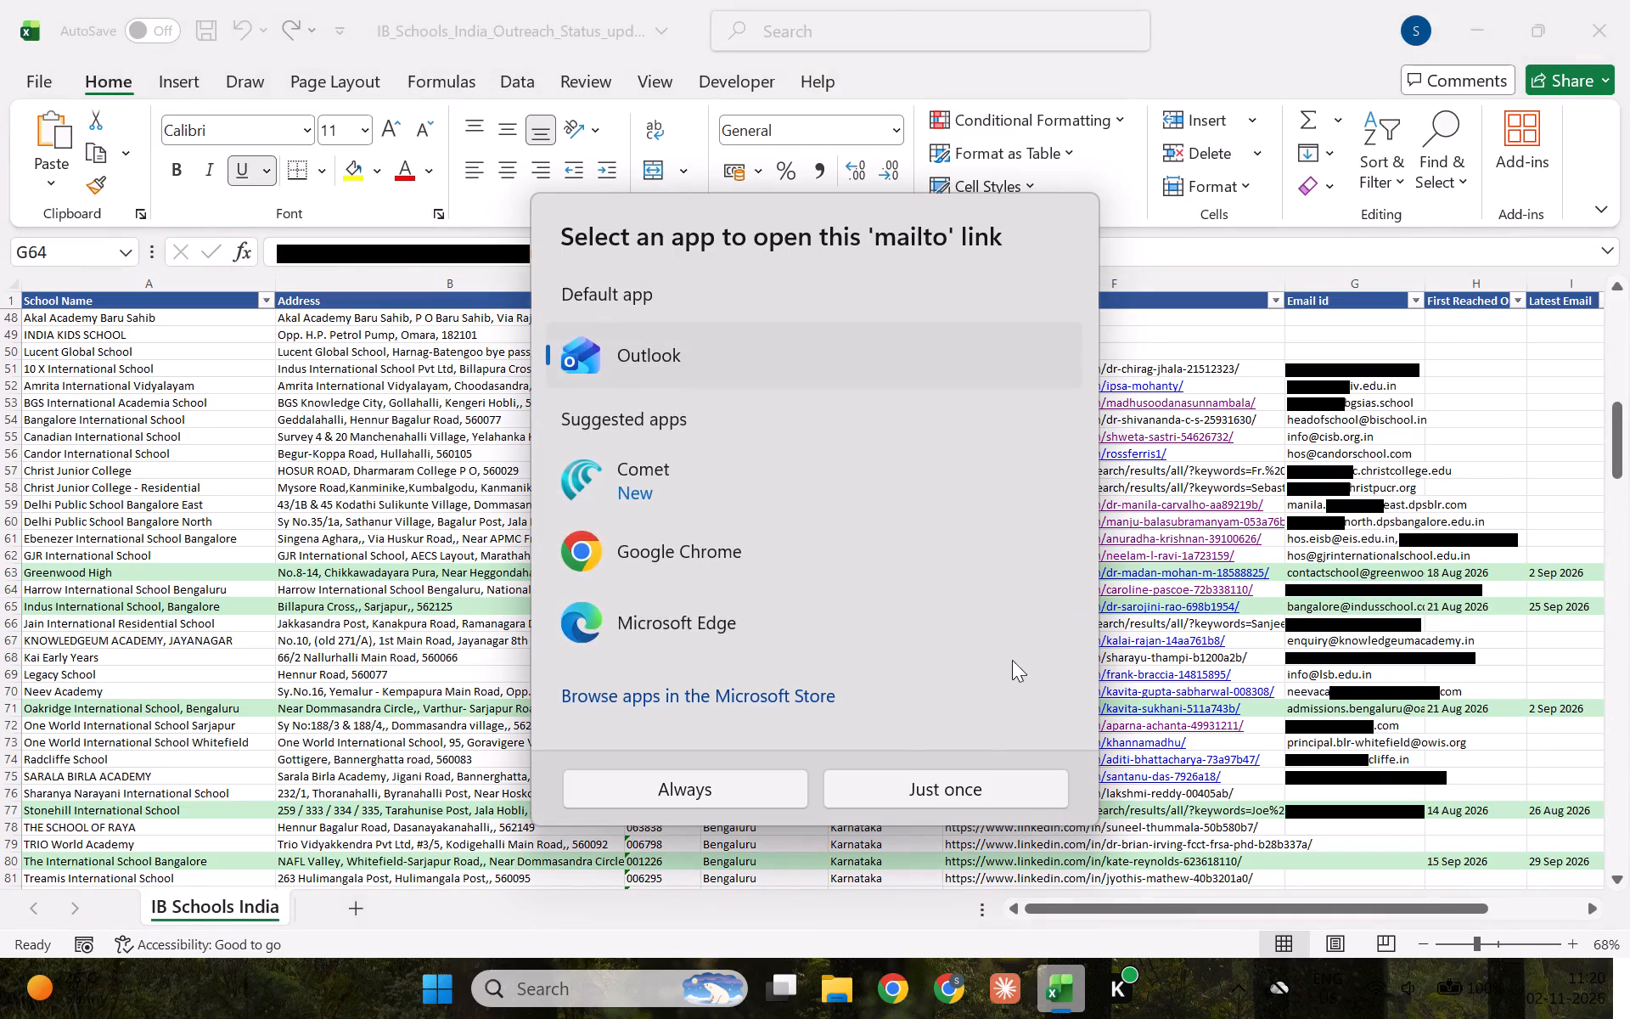
{"action": "left_click", "coordinate": [1526, 757]}
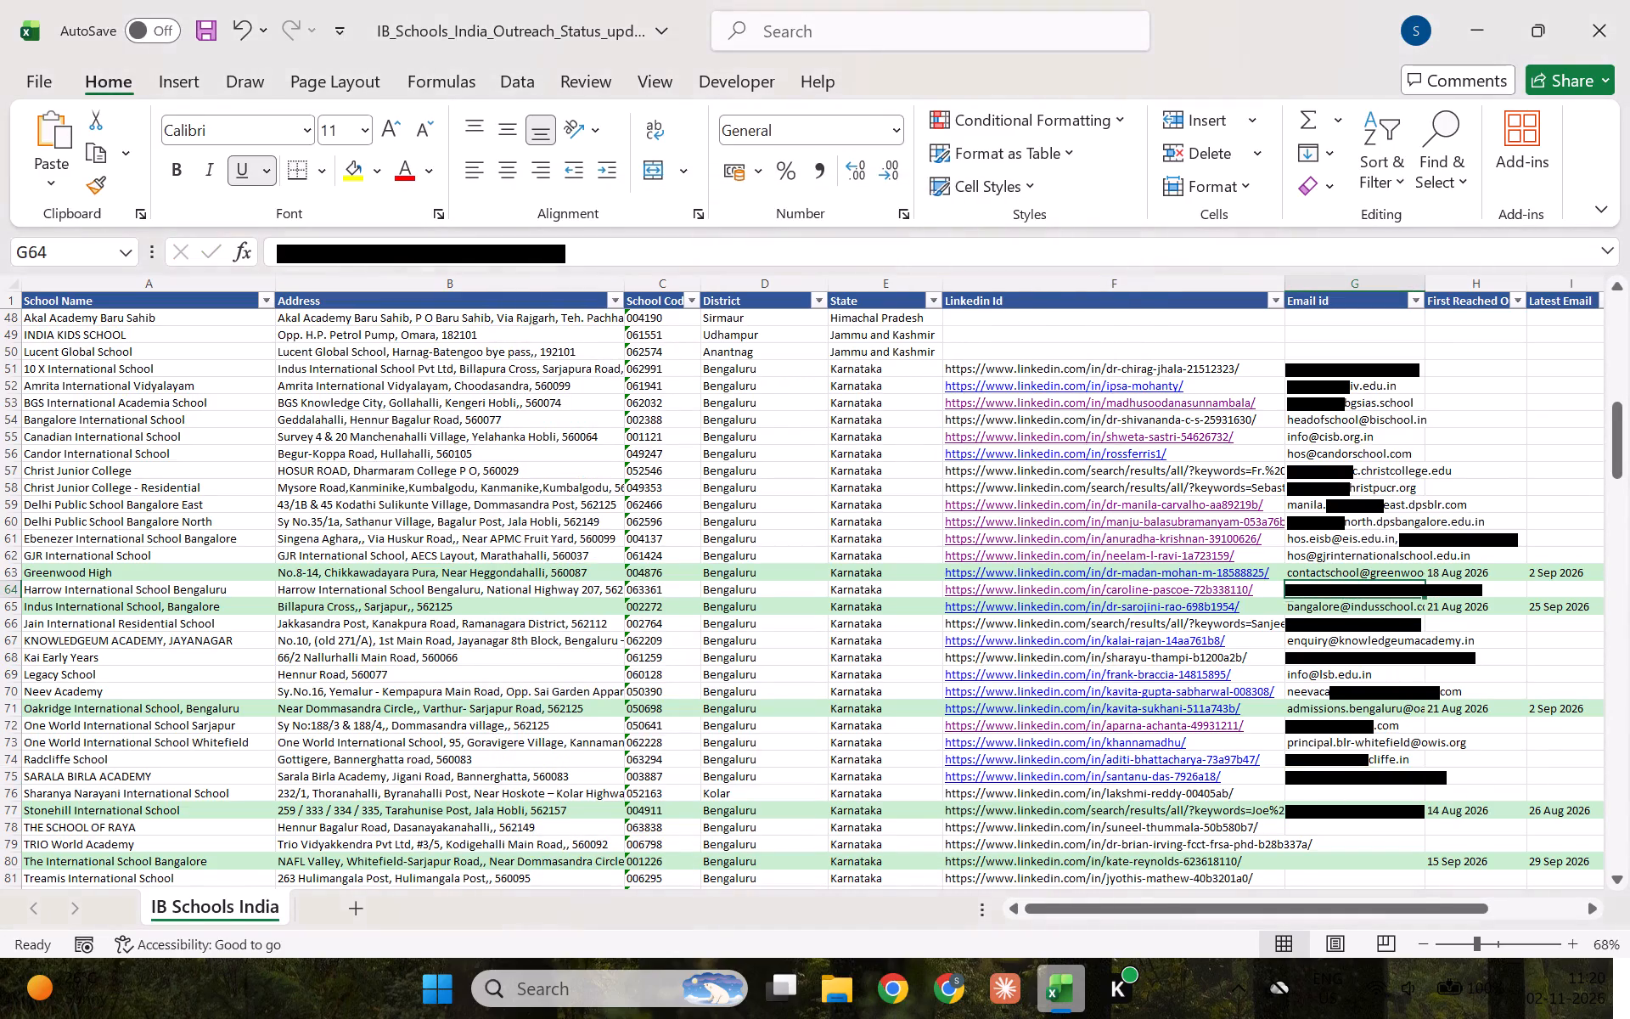
Open the LinkedIn profile linked for Indus International School, Bangalore (row 65) and return to the workbook.
{"action": "left_click", "coordinate": [1075, 604]}
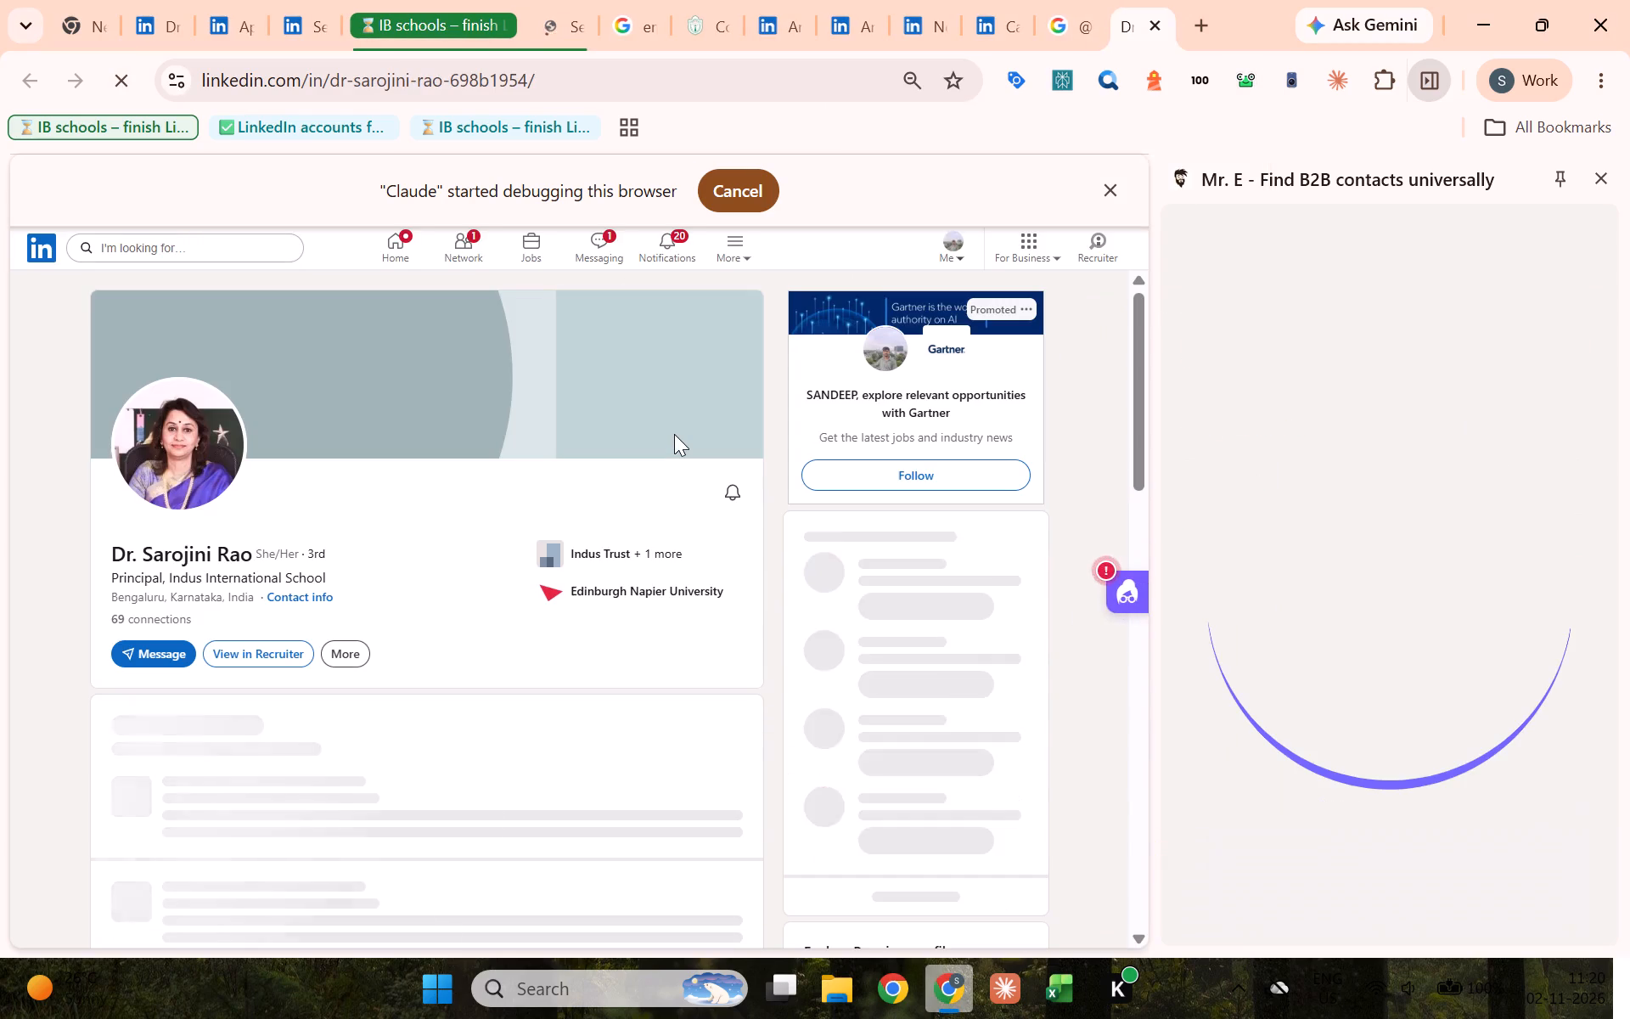
{"action": "key", "text": "alt+Tab"}
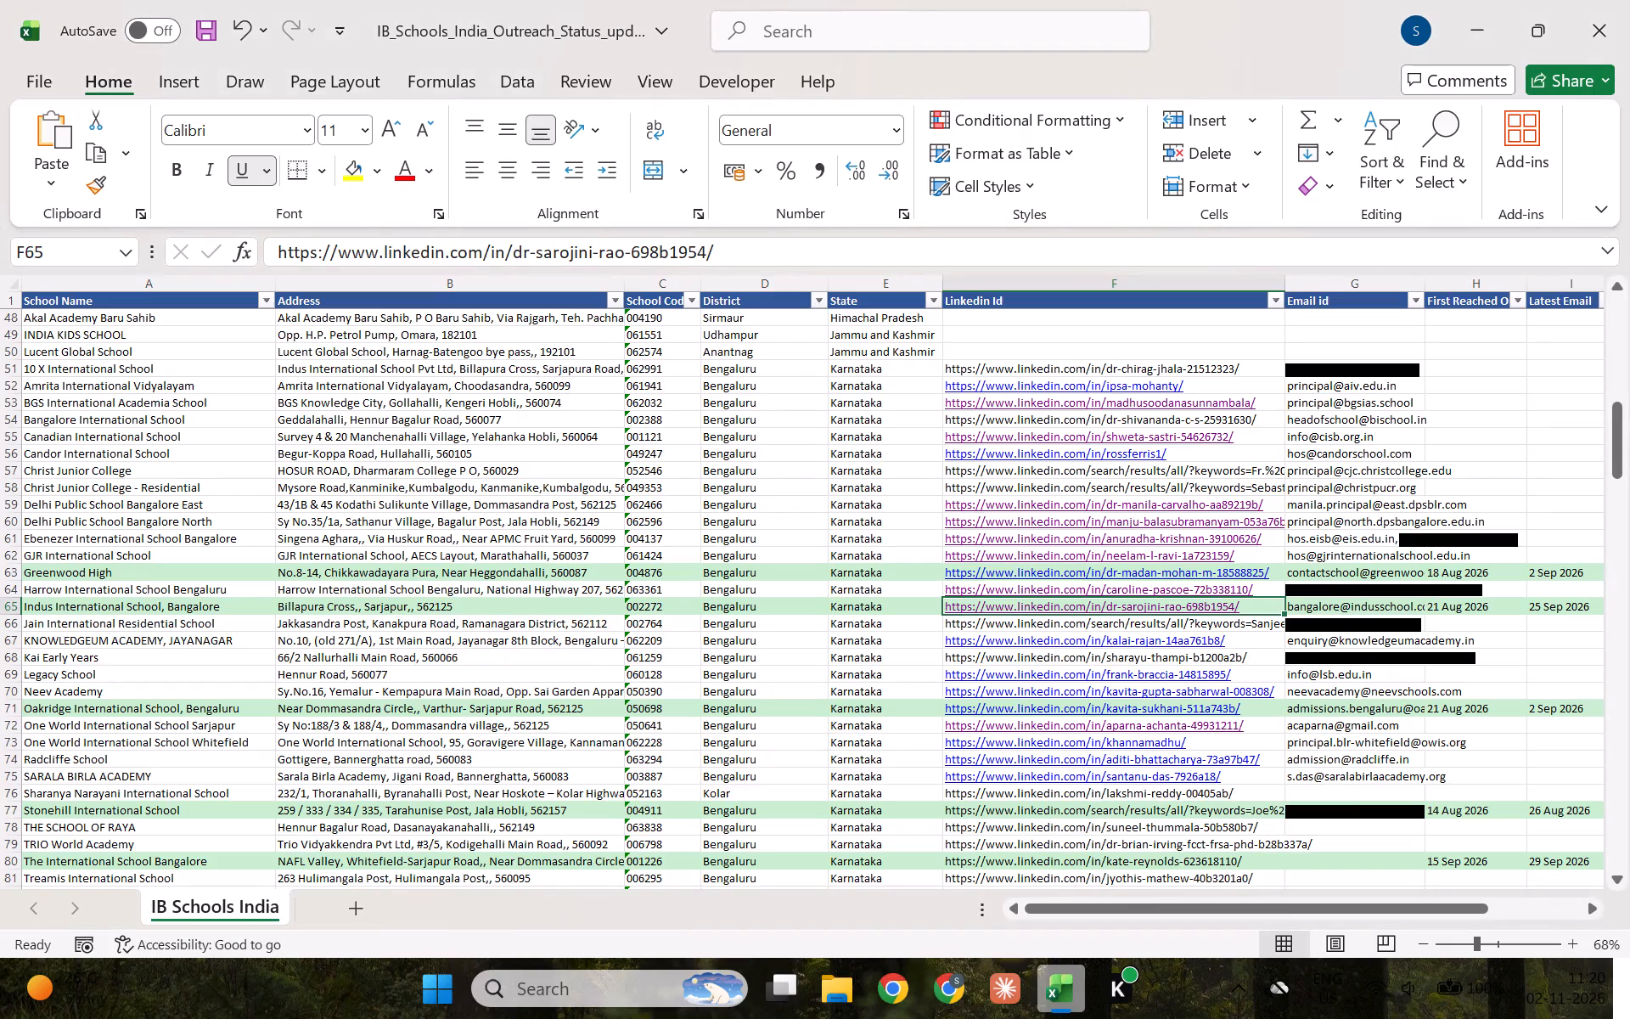
Copy the LinkedIn search link of Jain International Residential School from row 66 and load it in the current browser tab.
{"action": "left_click", "coordinate": [1072, 630]}
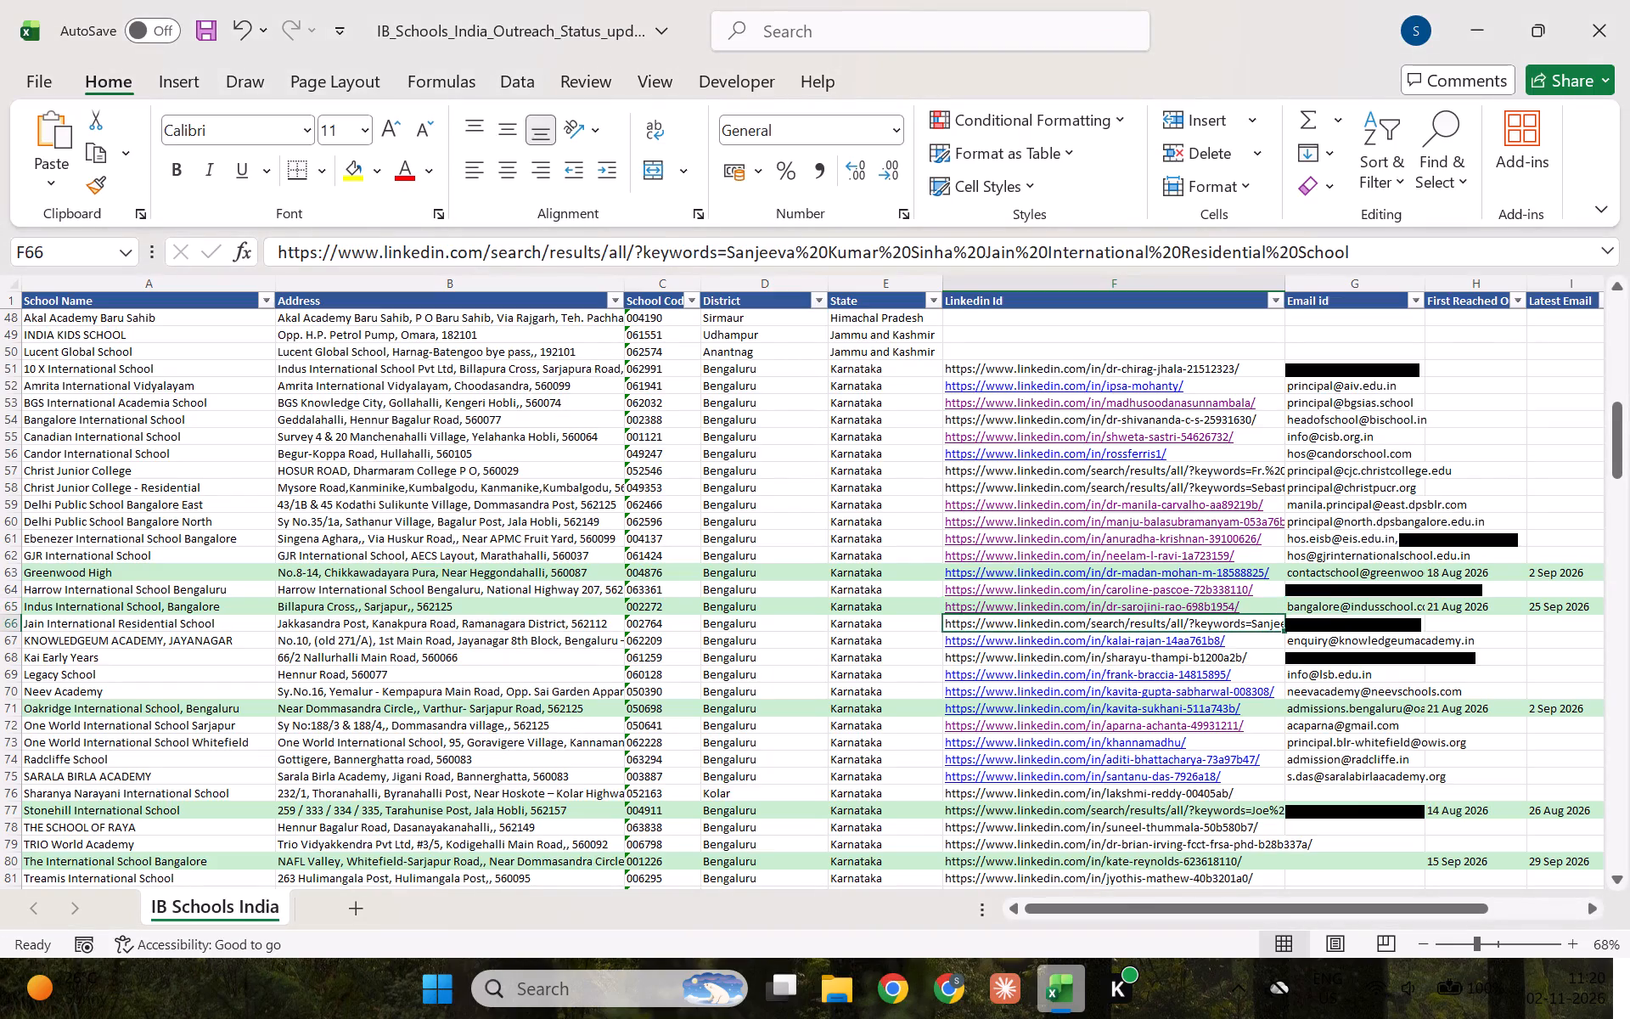
{"action": "key", "text": "ctrl+c"}
{"action": "key", "text": "alt+Tab"}
{"action": "left_click", "coordinate": [569, 81]}
{"action": "key", "text": "ctrl+v"}
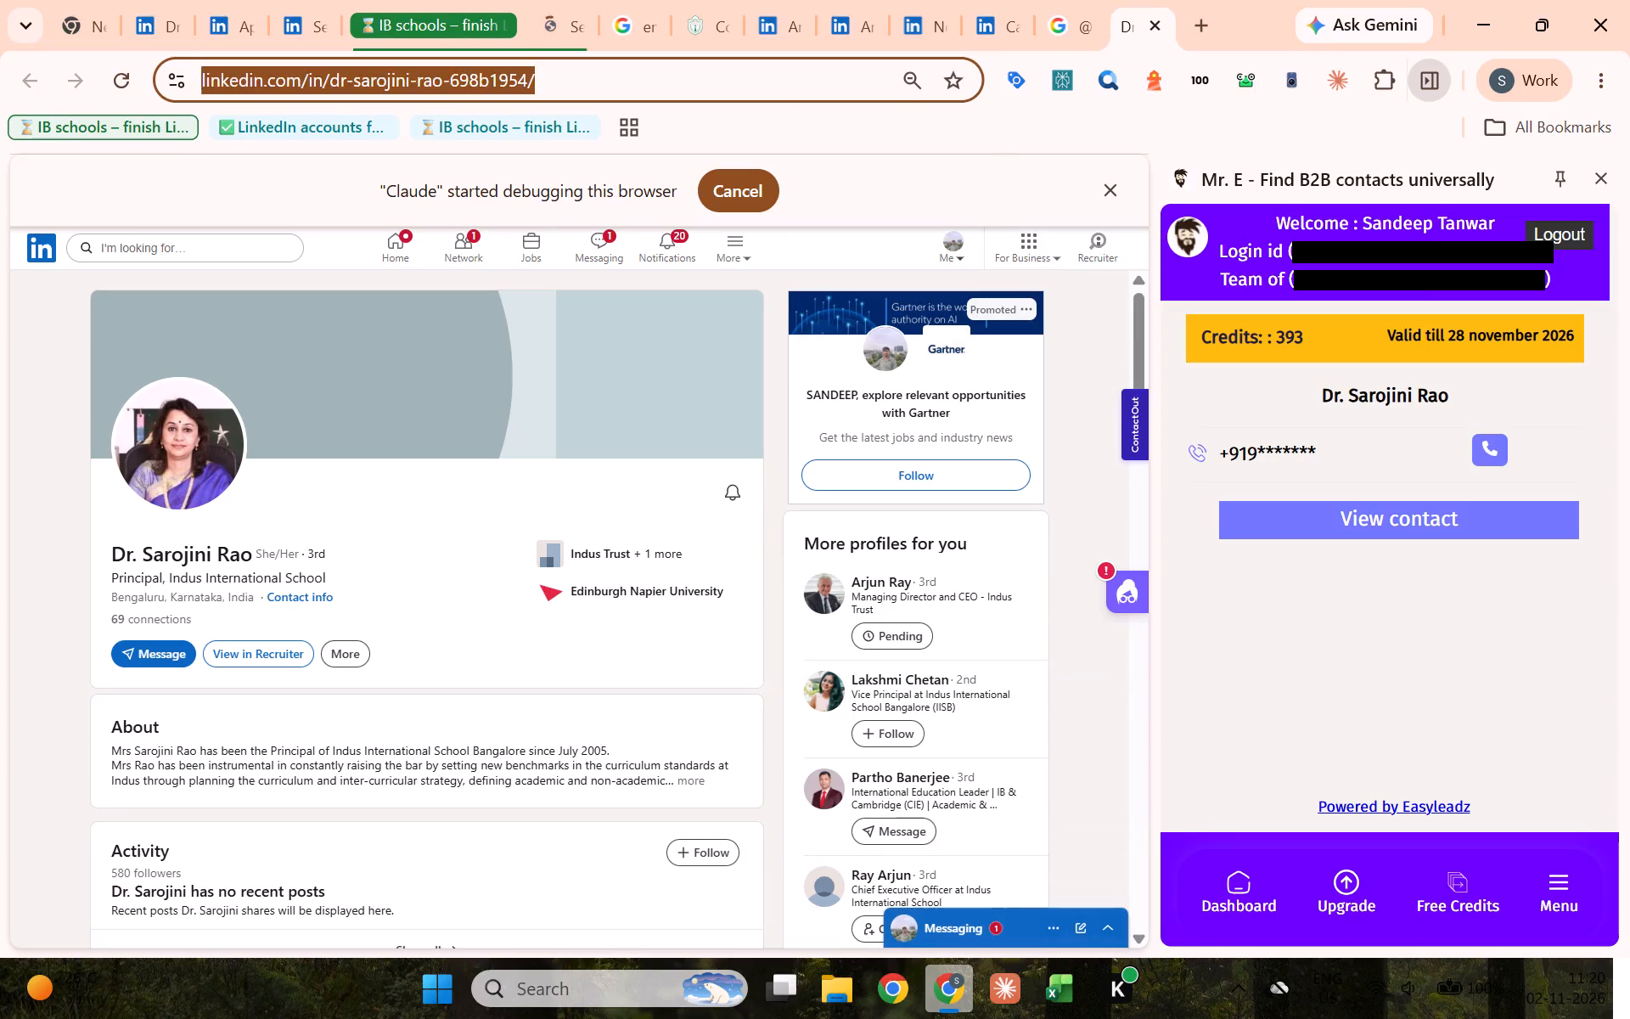
{"action": "key", "text": "Return"}
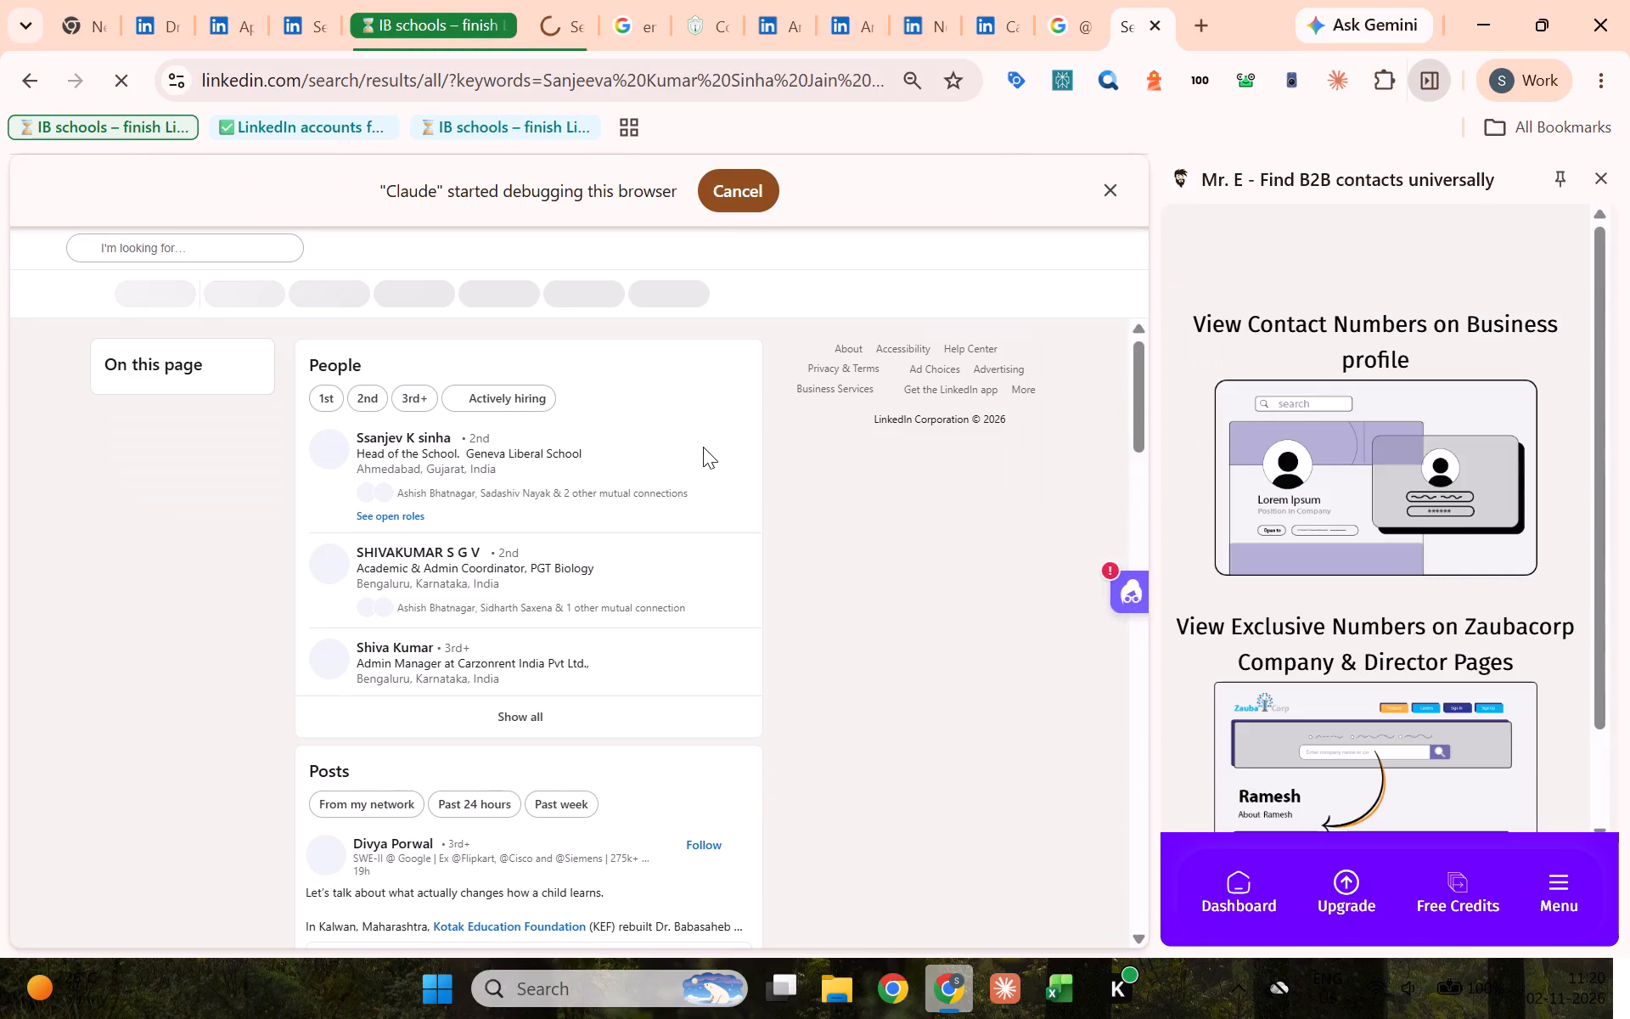
Look through the LinkedIn search results for the Jain International Residential School head and return to workbook row 66.
{"action": "key", "text": "alt+Tab"}
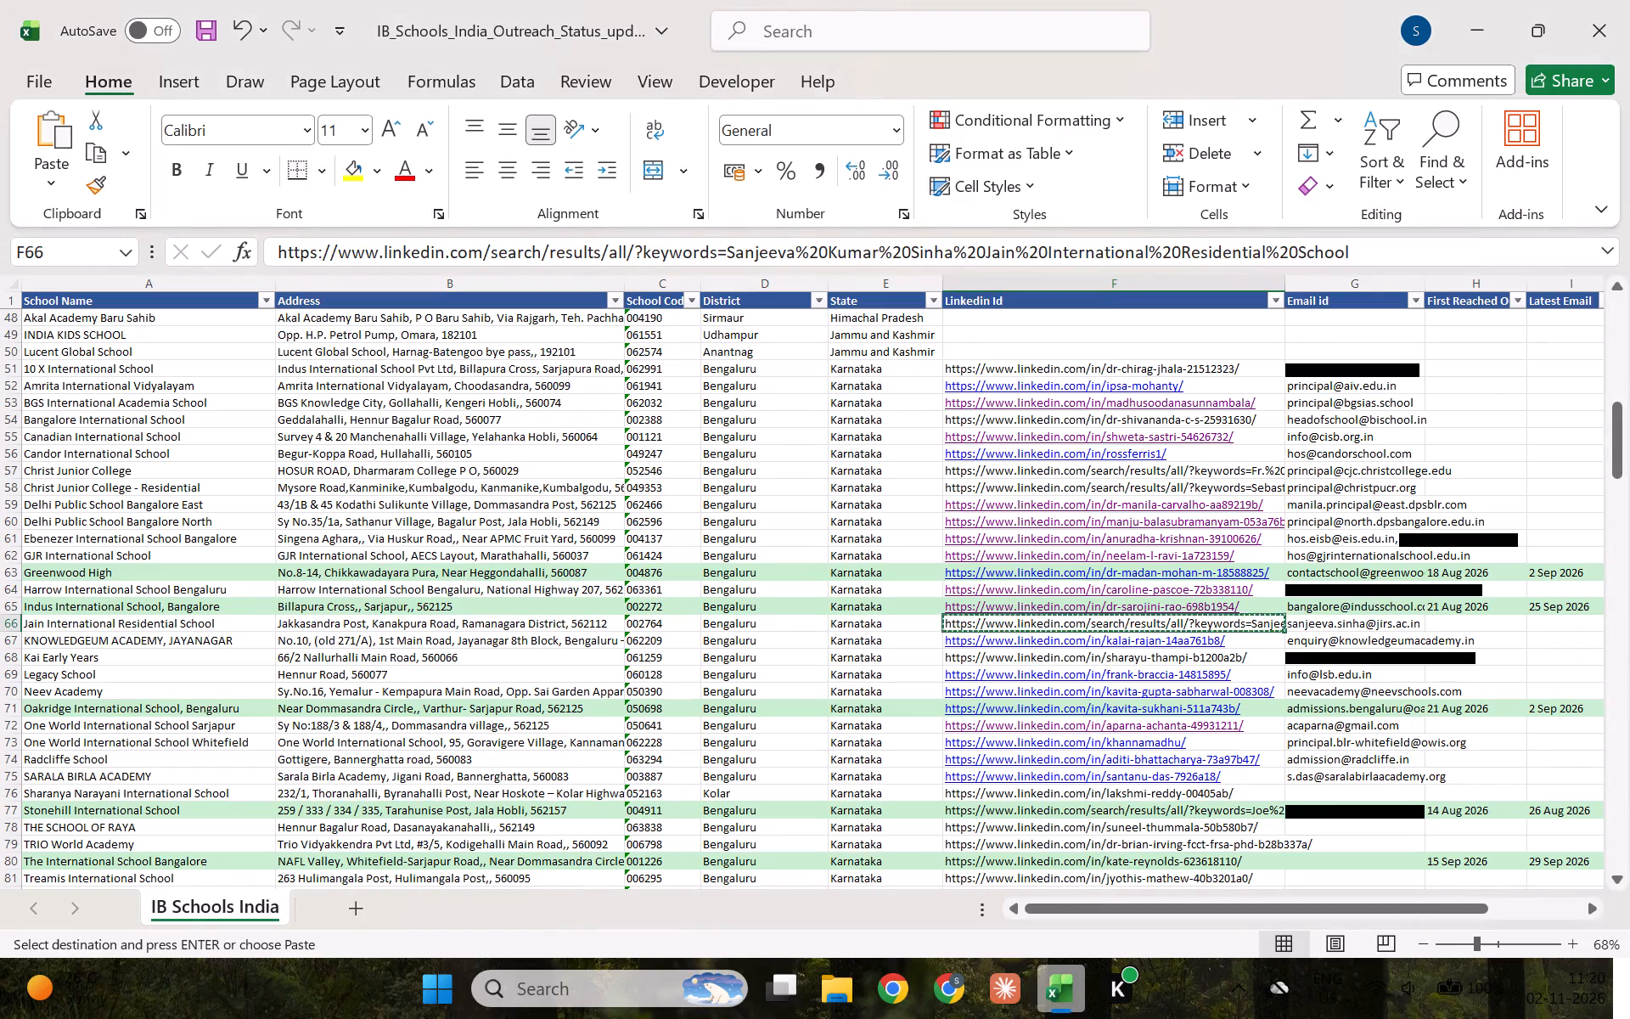
{"action": "key", "text": "alt+Tab"}
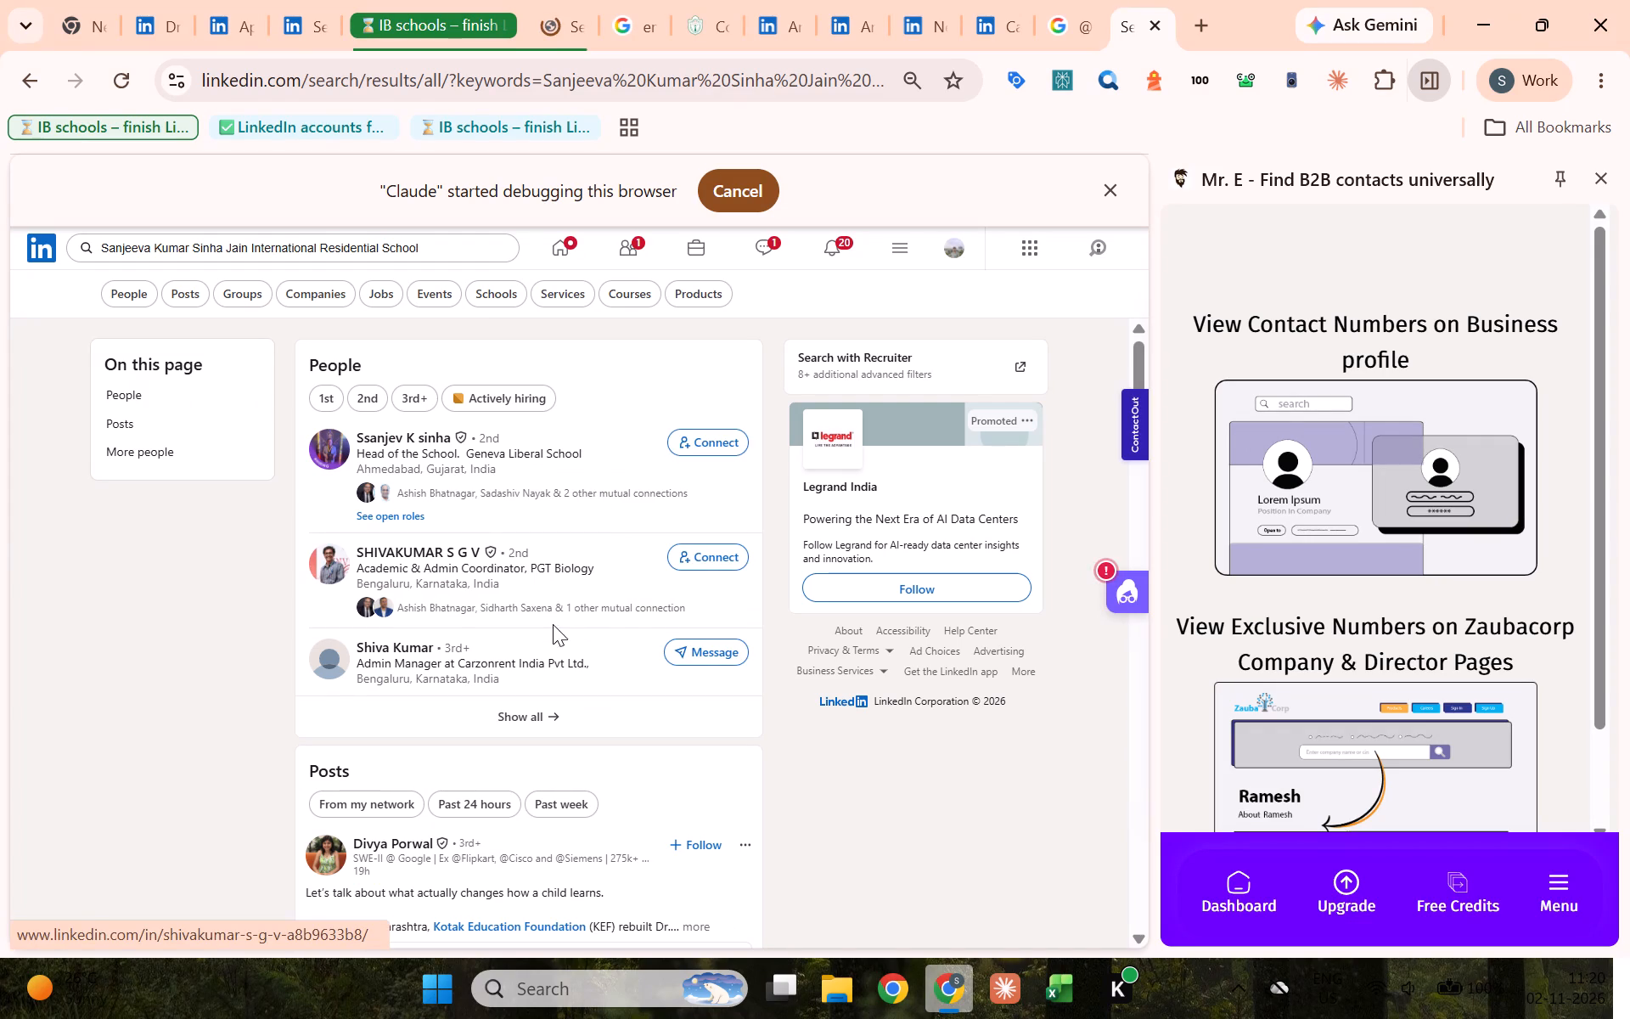
{"action": "scroll", "coordinate": [553, 624], "scroll_direction": "down", "scroll_amount": 2}
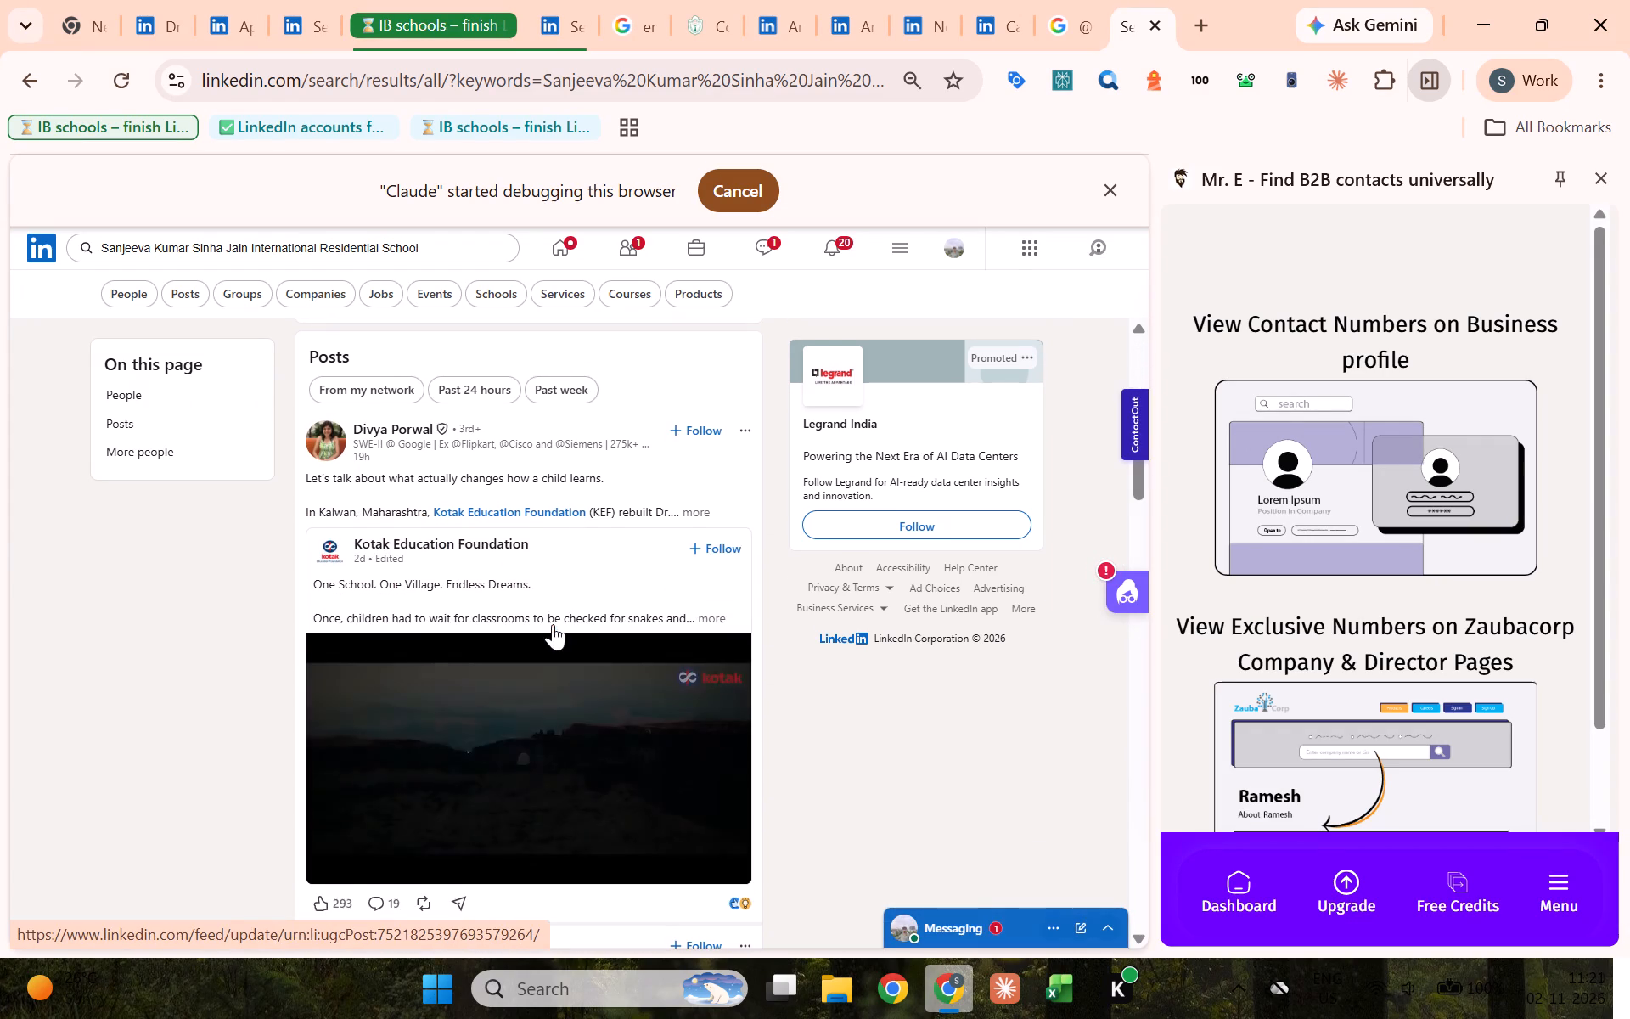
{"action": "scroll", "coordinate": [553, 624], "scroll_direction": "down", "scroll_amount": 6}
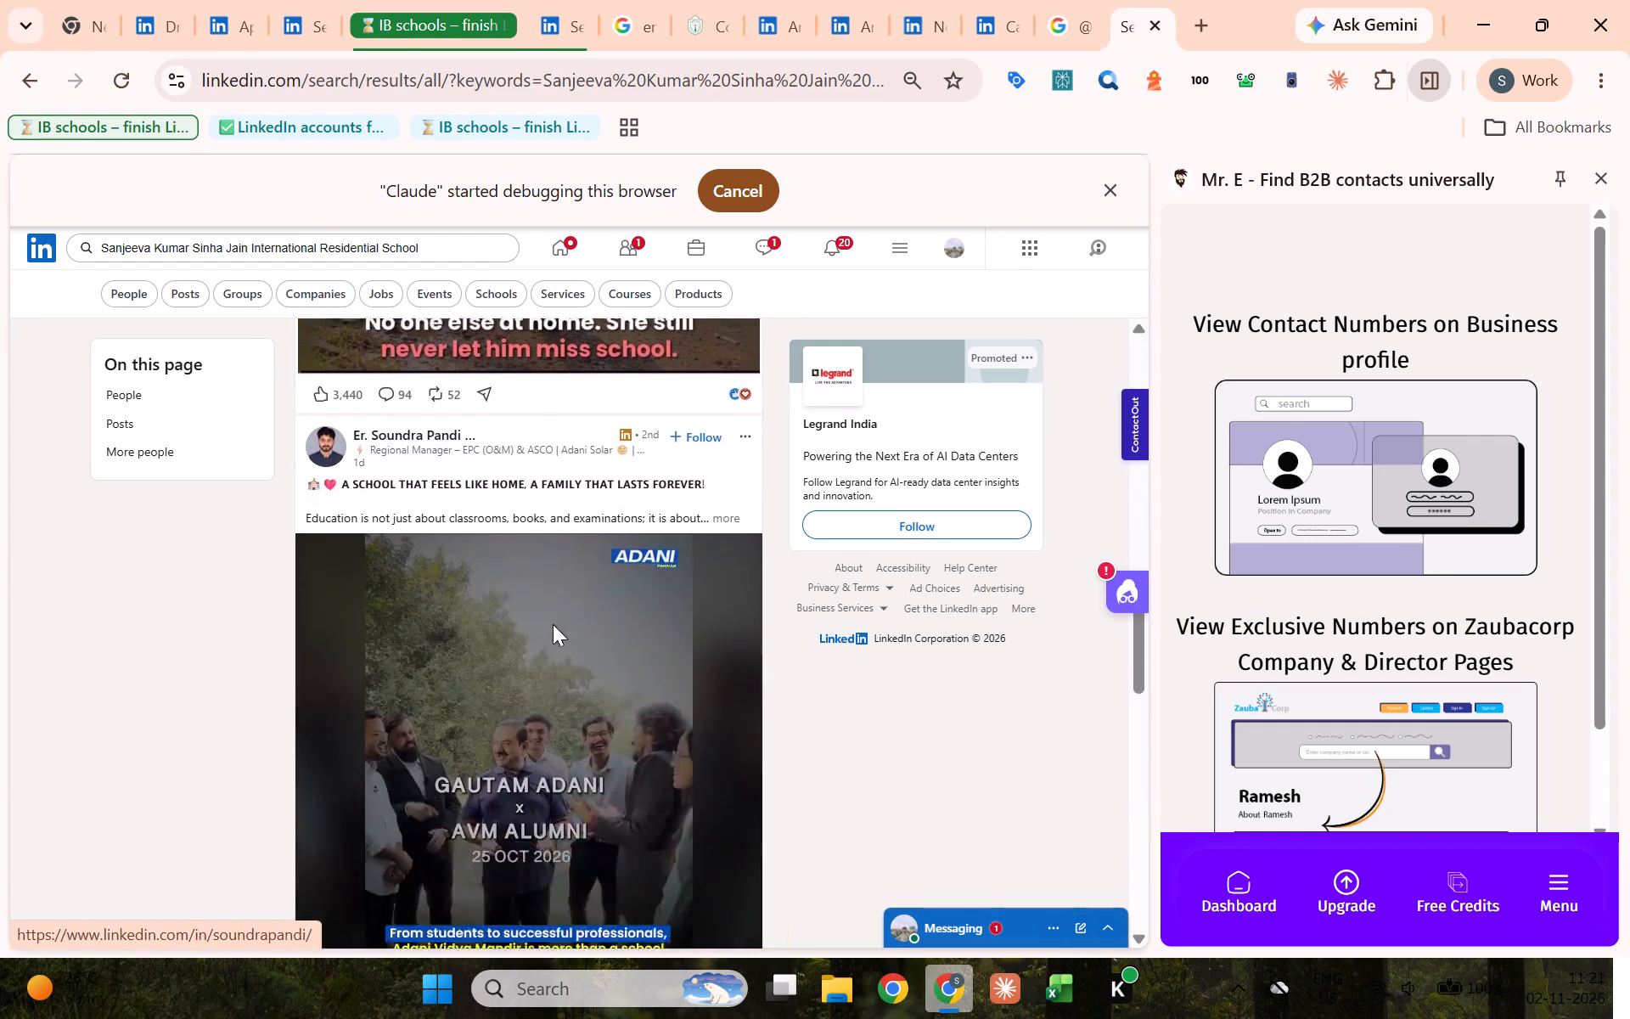
{"action": "scroll", "coordinate": [553, 624], "scroll_direction": "down", "scroll_amount": 1}
{"action": "scroll", "coordinate": [553, 624], "scroll_direction": "up", "scroll_amount": 3}
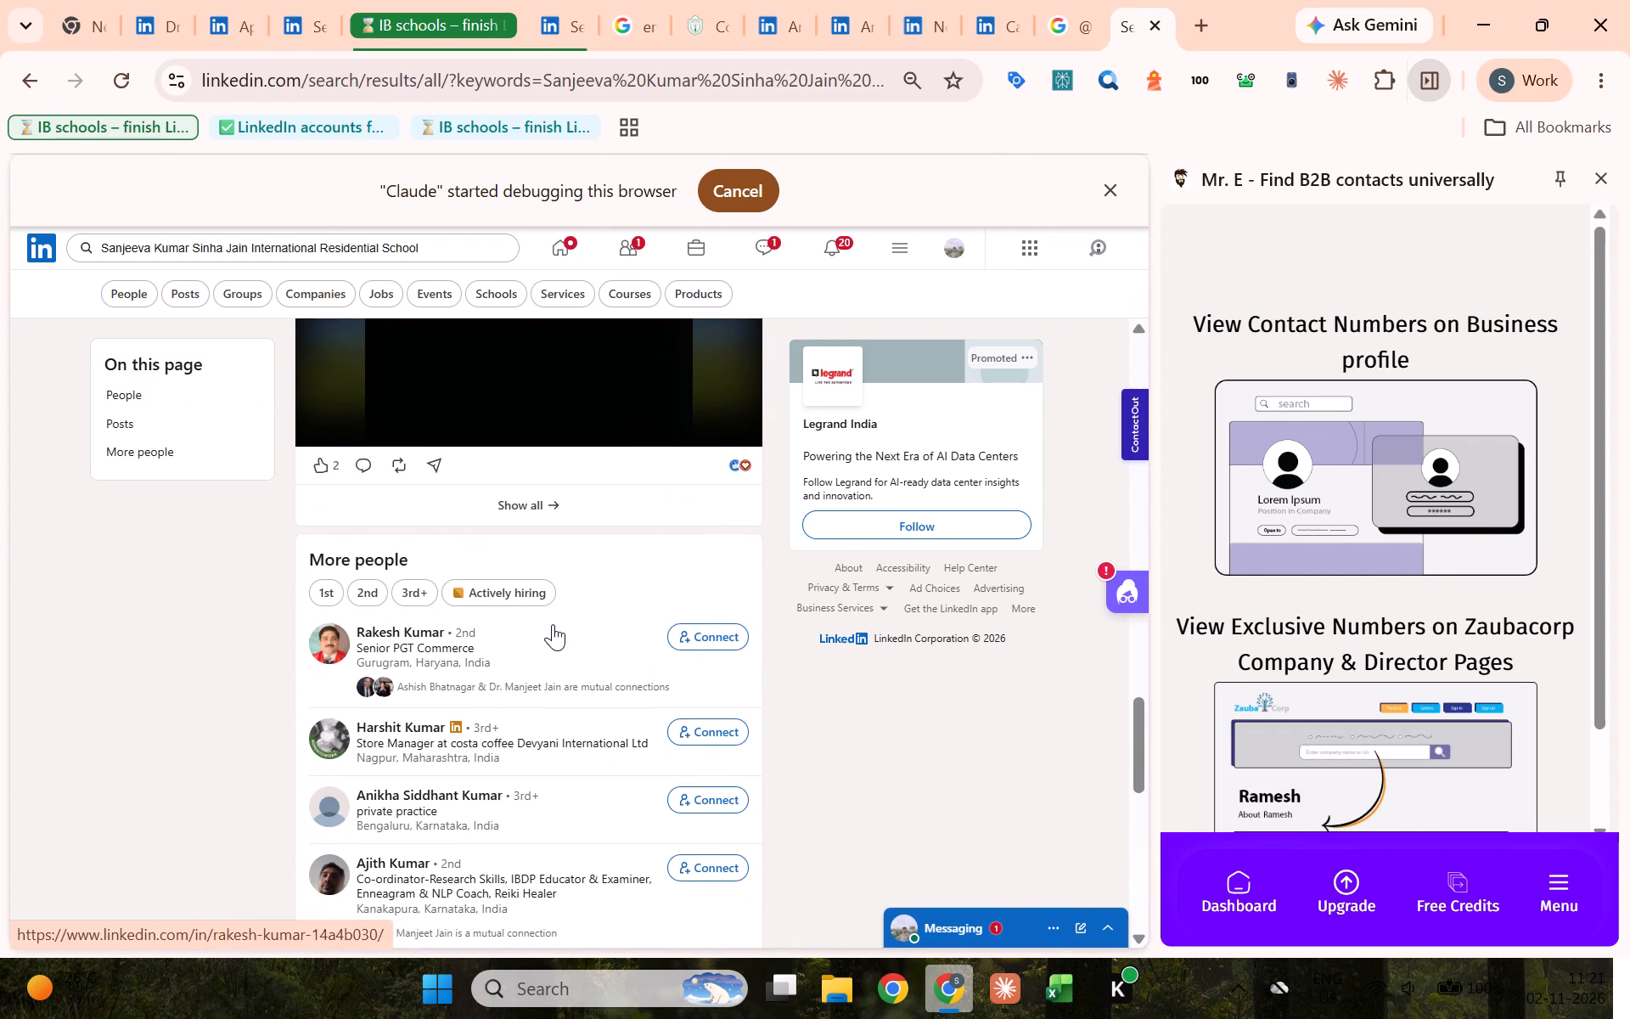
{"action": "key", "text": "alt+Tab"}
{"action": "left_click", "coordinate": [553, 624]}
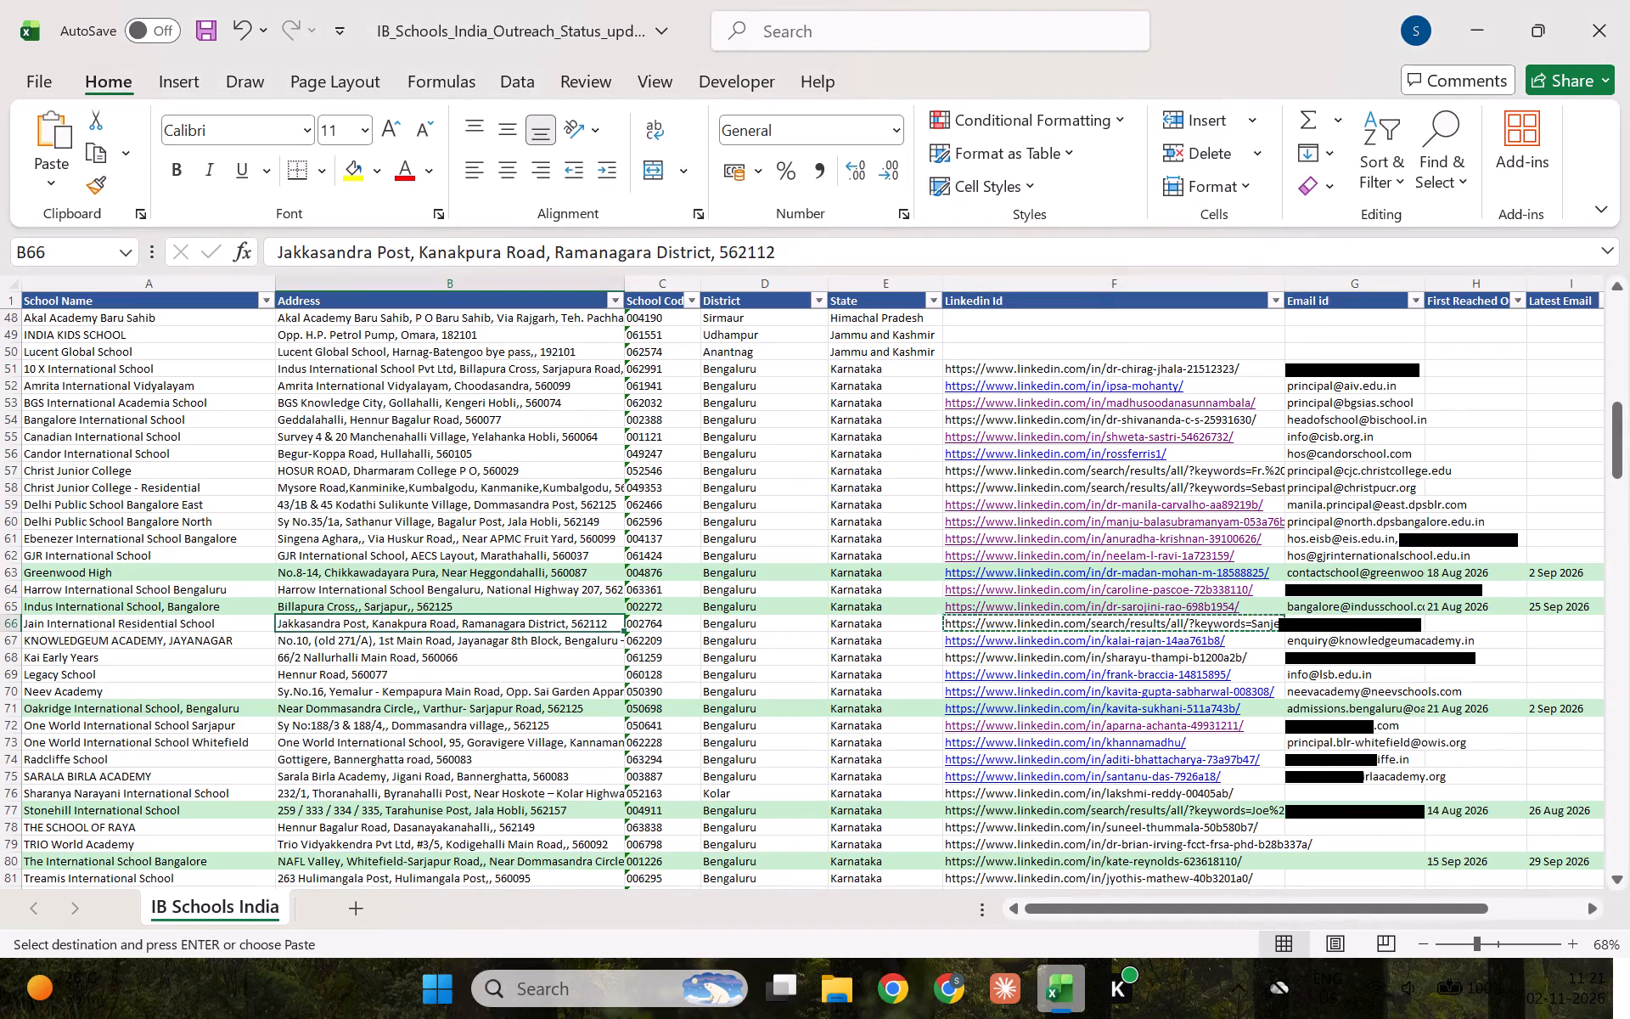
Look through the LinkedIn search results for the Jain International Residential School lead (row 66) for a matching person.
{"action": "key", "text": "alt+Tab"}
{"action": "scroll", "coordinate": [561, 509], "scroll_direction": "down", "scroll_amount": 1}
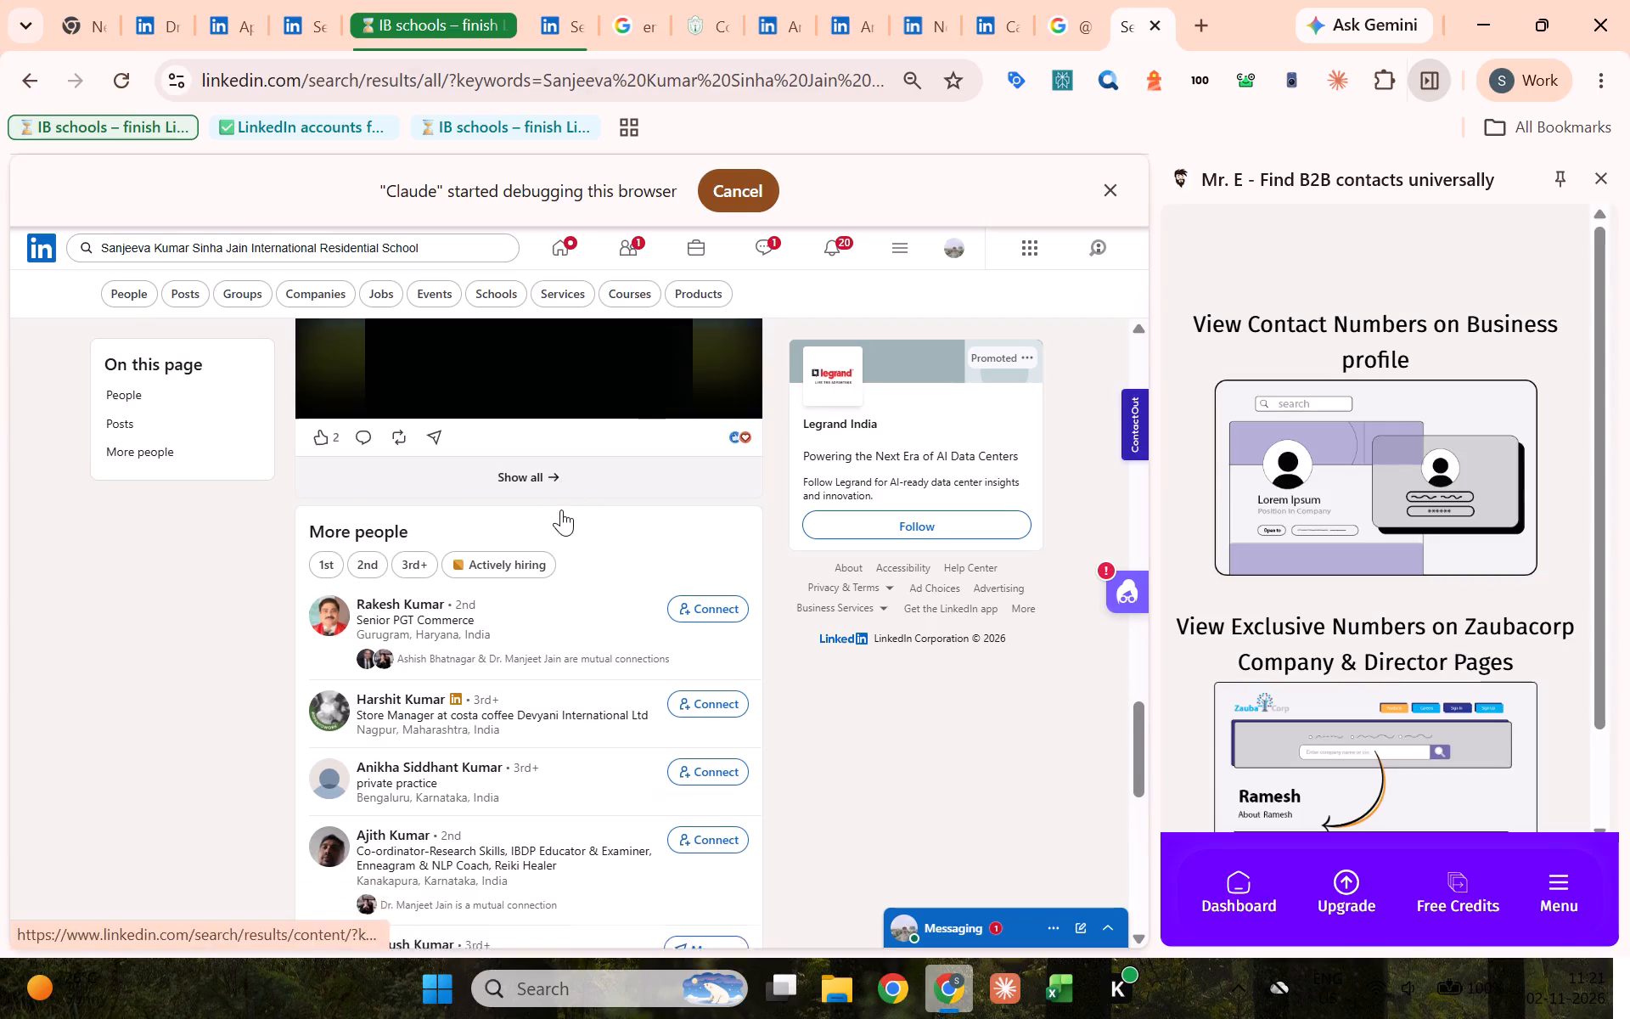
{"action": "scroll", "coordinate": [561, 509], "scroll_direction": "down", "scroll_amount": 1}
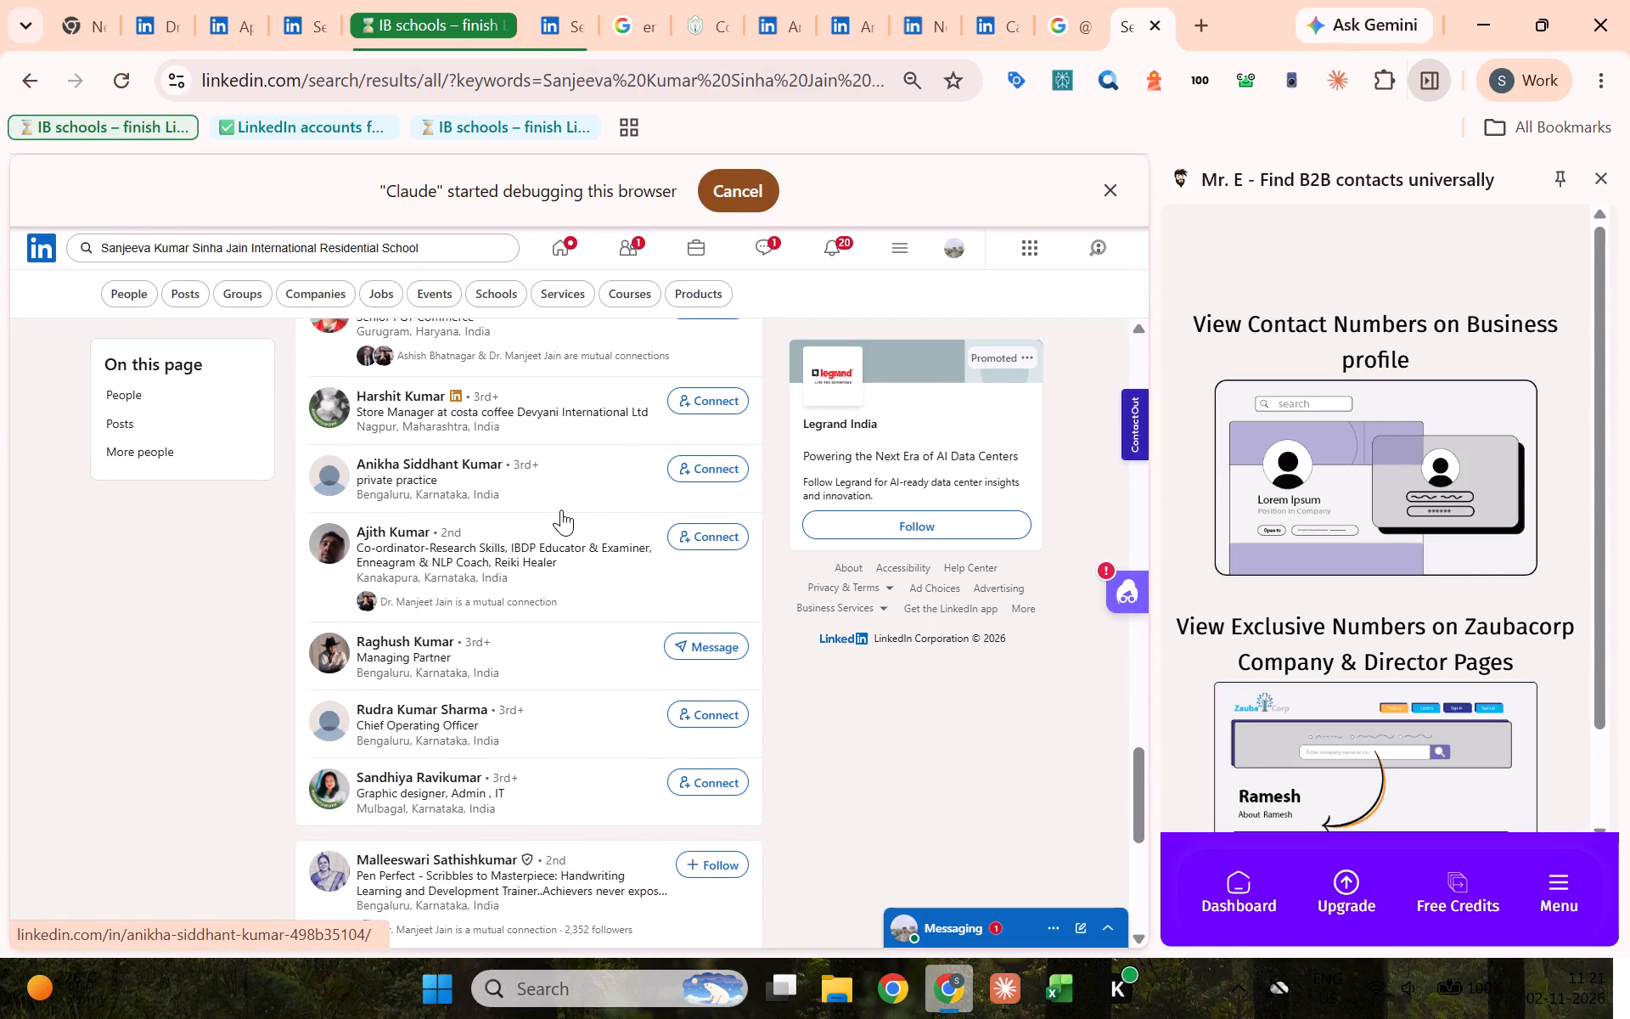
{"action": "scroll", "coordinate": [561, 509], "scroll_direction": "down", "scroll_amount": 1}
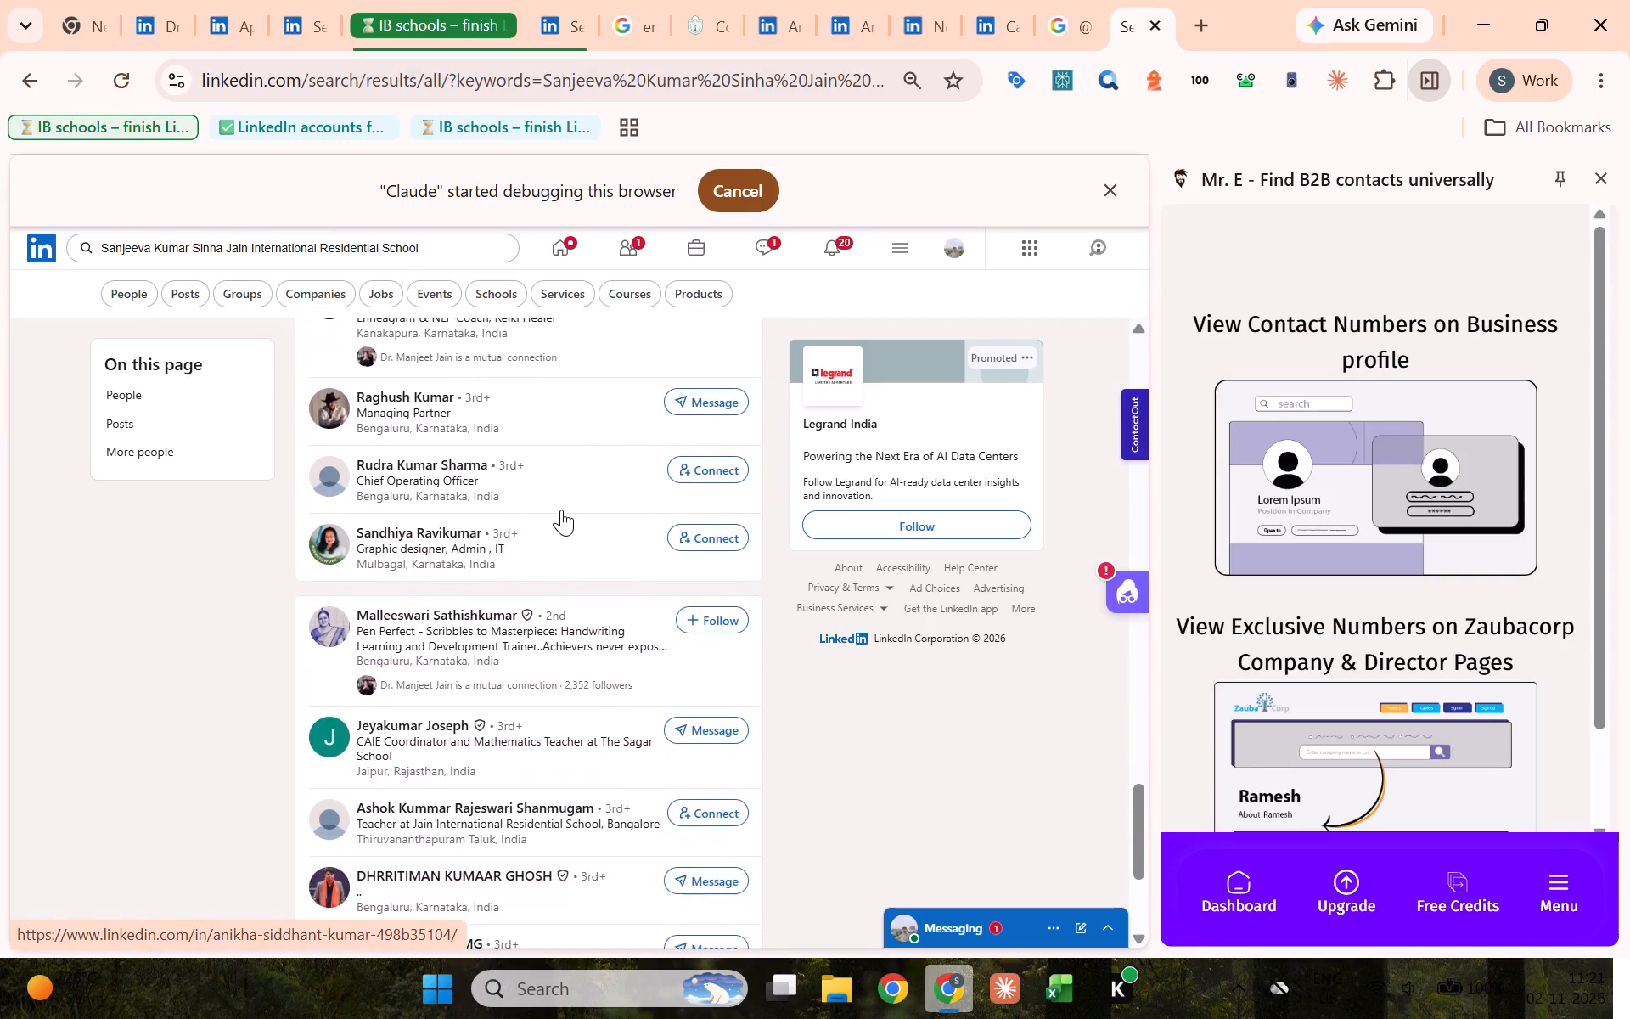
{"action": "scroll", "coordinate": [561, 509], "scroll_direction": "down", "scroll_amount": 1}
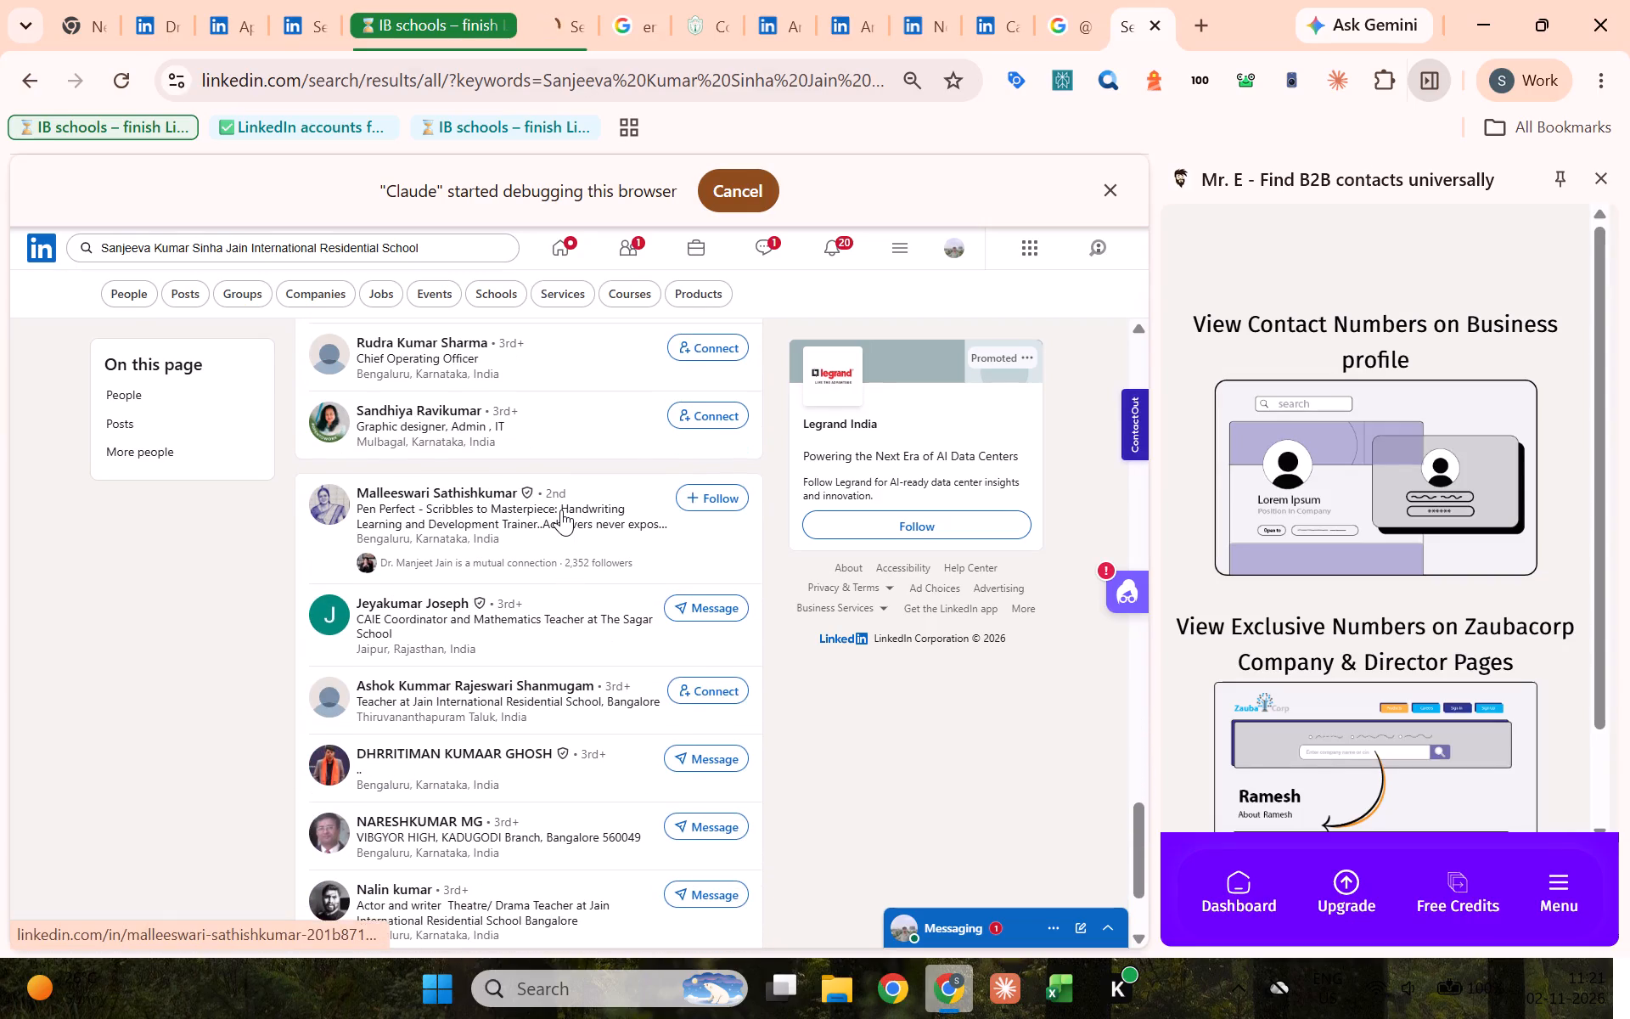
{"action": "key", "text": "alt+Tab"}
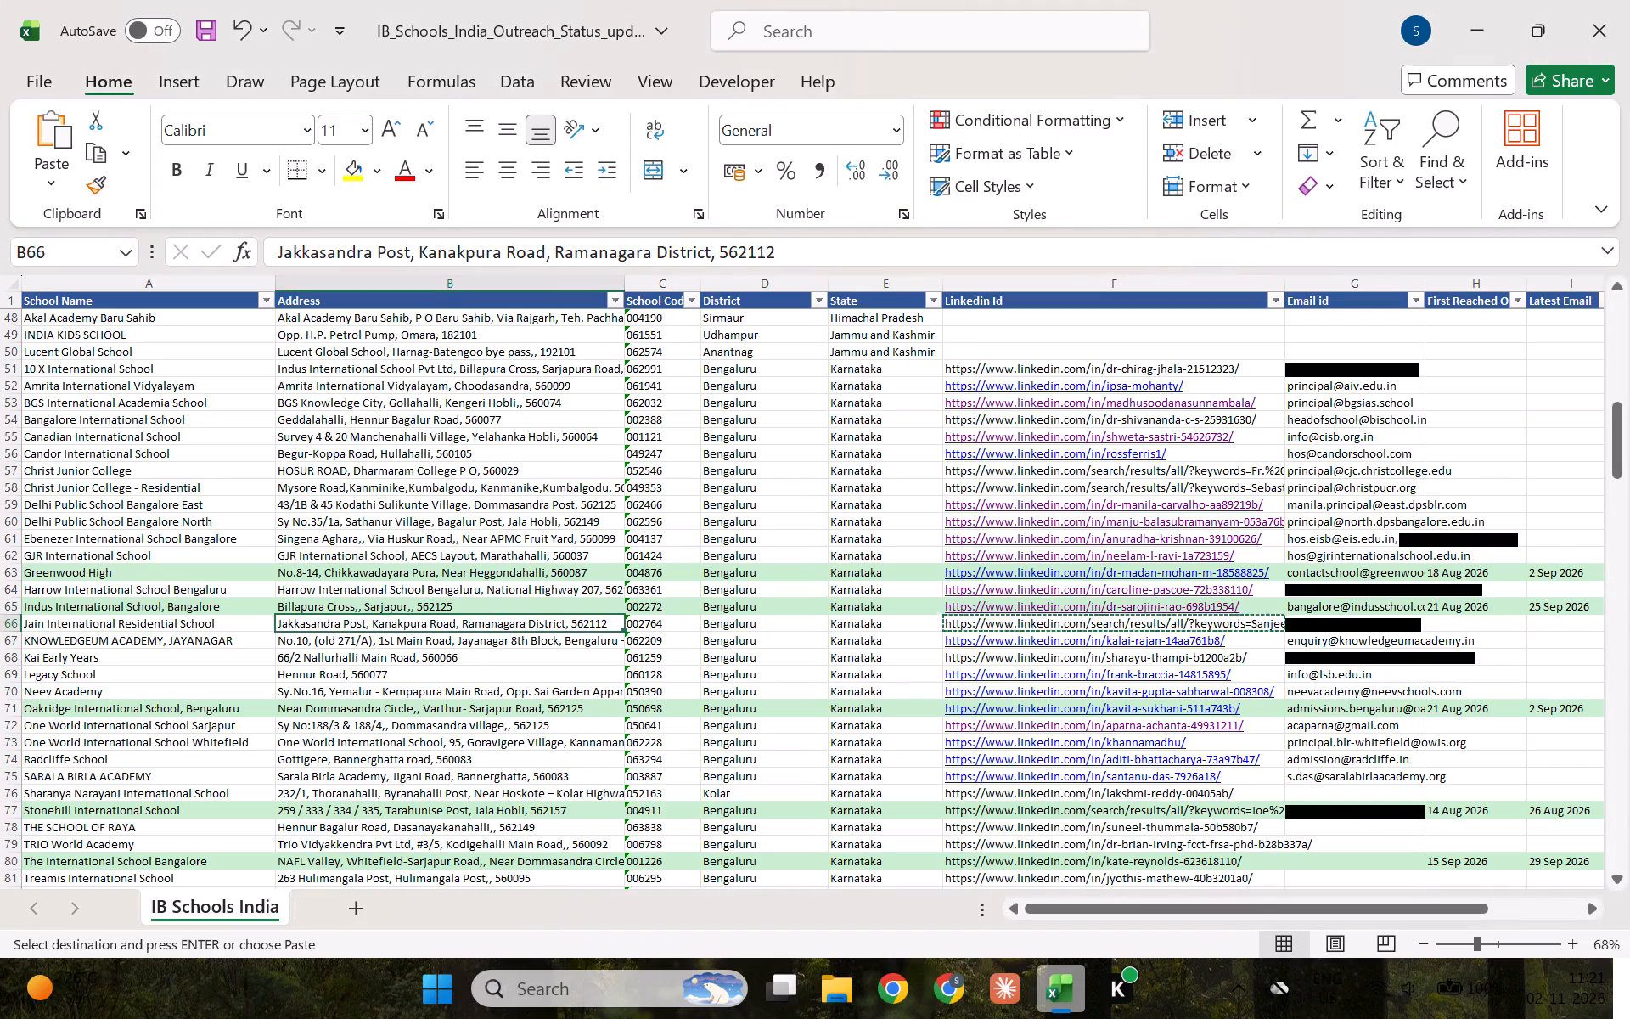
{"action": "key", "text": "alt+Tab"}
{"action": "scroll", "coordinate": [681, 640], "scroll_direction": "up", "scroll_amount": 20}
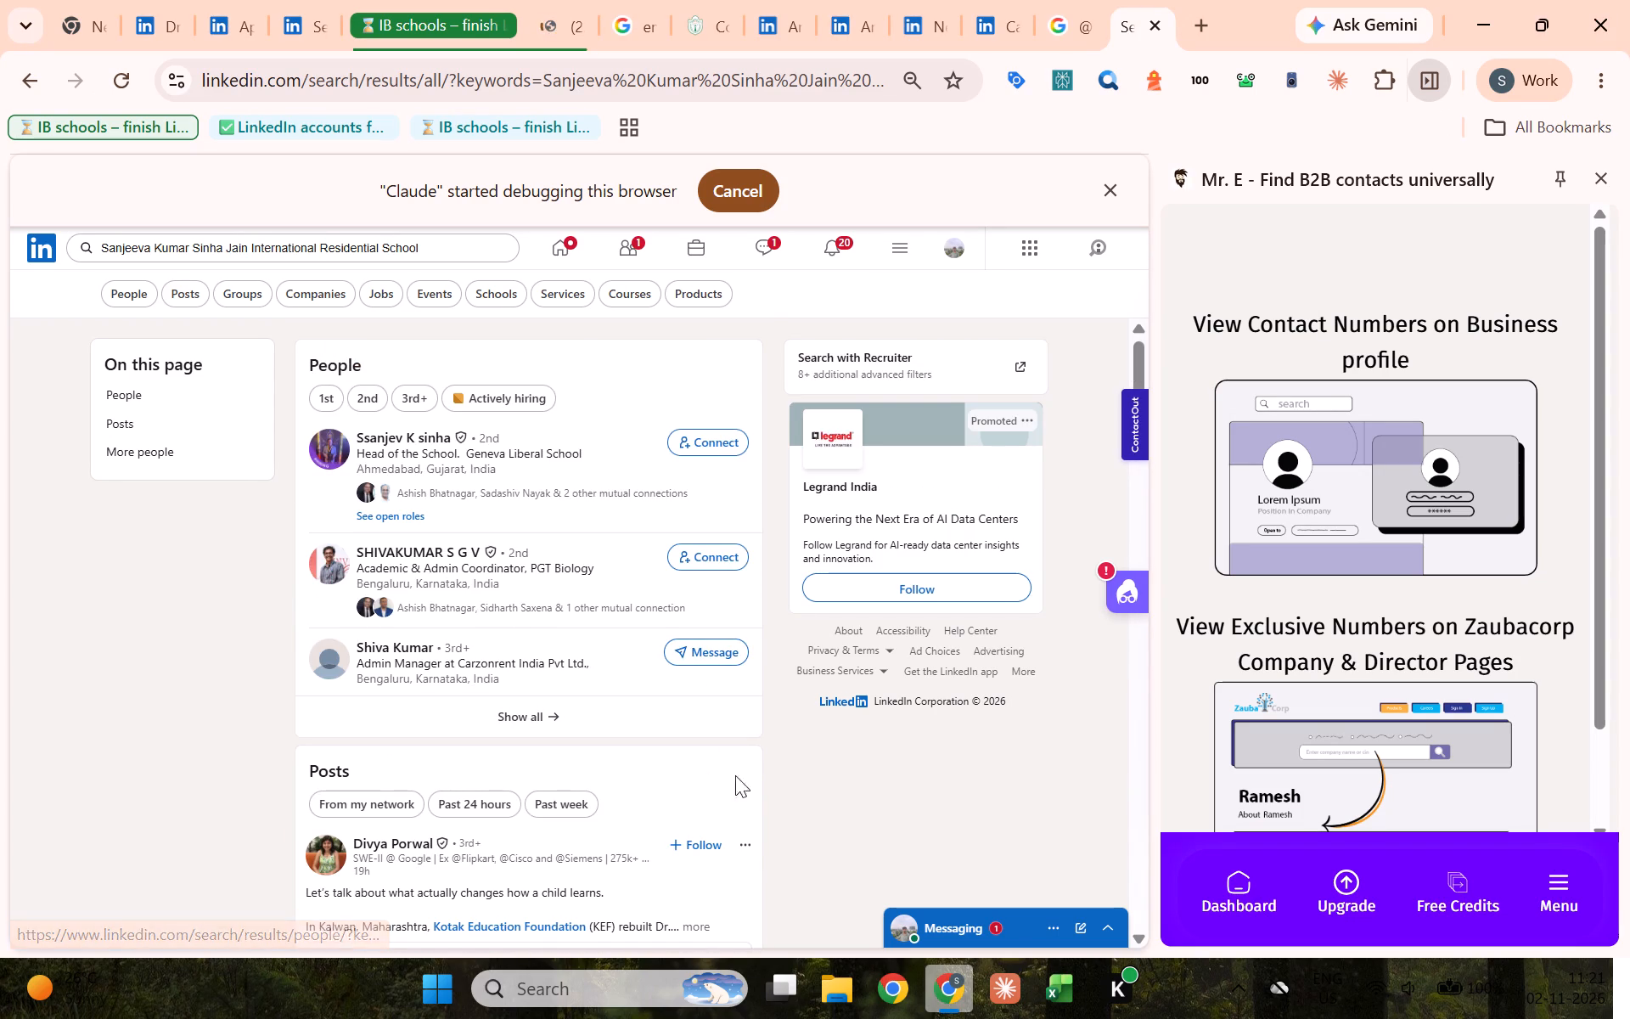
{"action": "left_click", "coordinate": [831, 773]}
Copy the Linkedin Id of Knowledgeum Academy, Jayanagar from row 67 and load that profile in the browser.
{"action": "key", "text": "alt+Tab"}
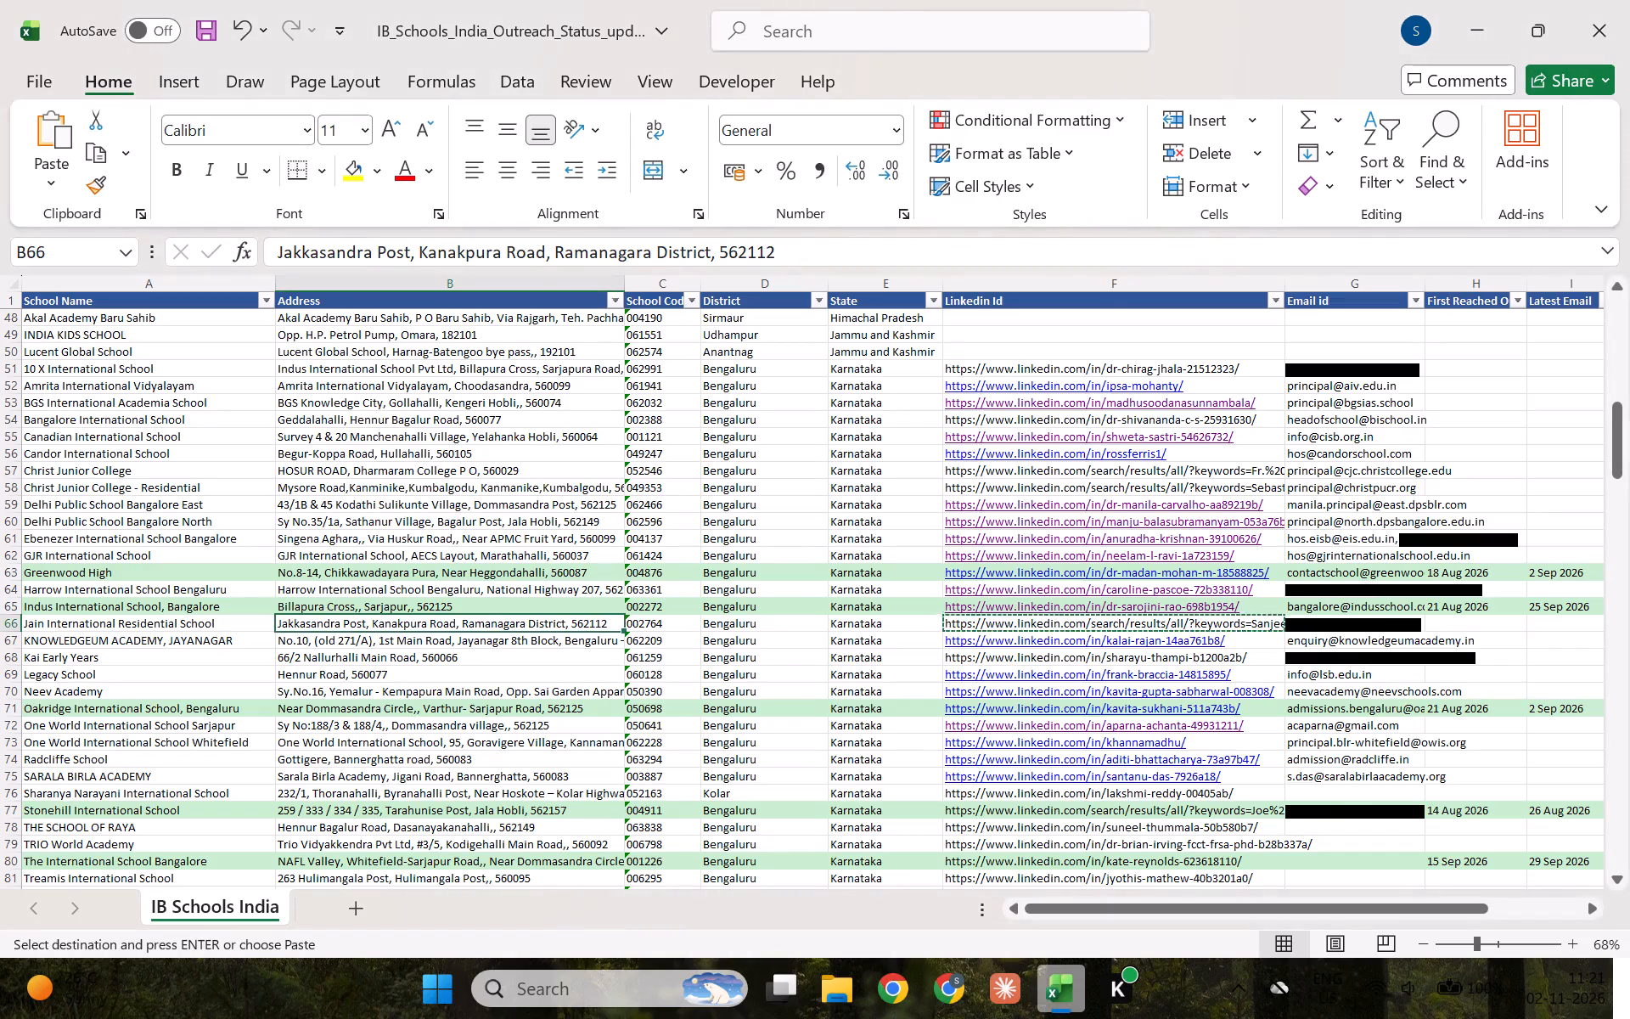
{"action": "left_click", "coordinate": [1082, 639]}
{"action": "key", "text": "ctrl+c"}
{"action": "key", "text": "alt+Tab"}
{"action": "left_click", "coordinate": [433, 70]}
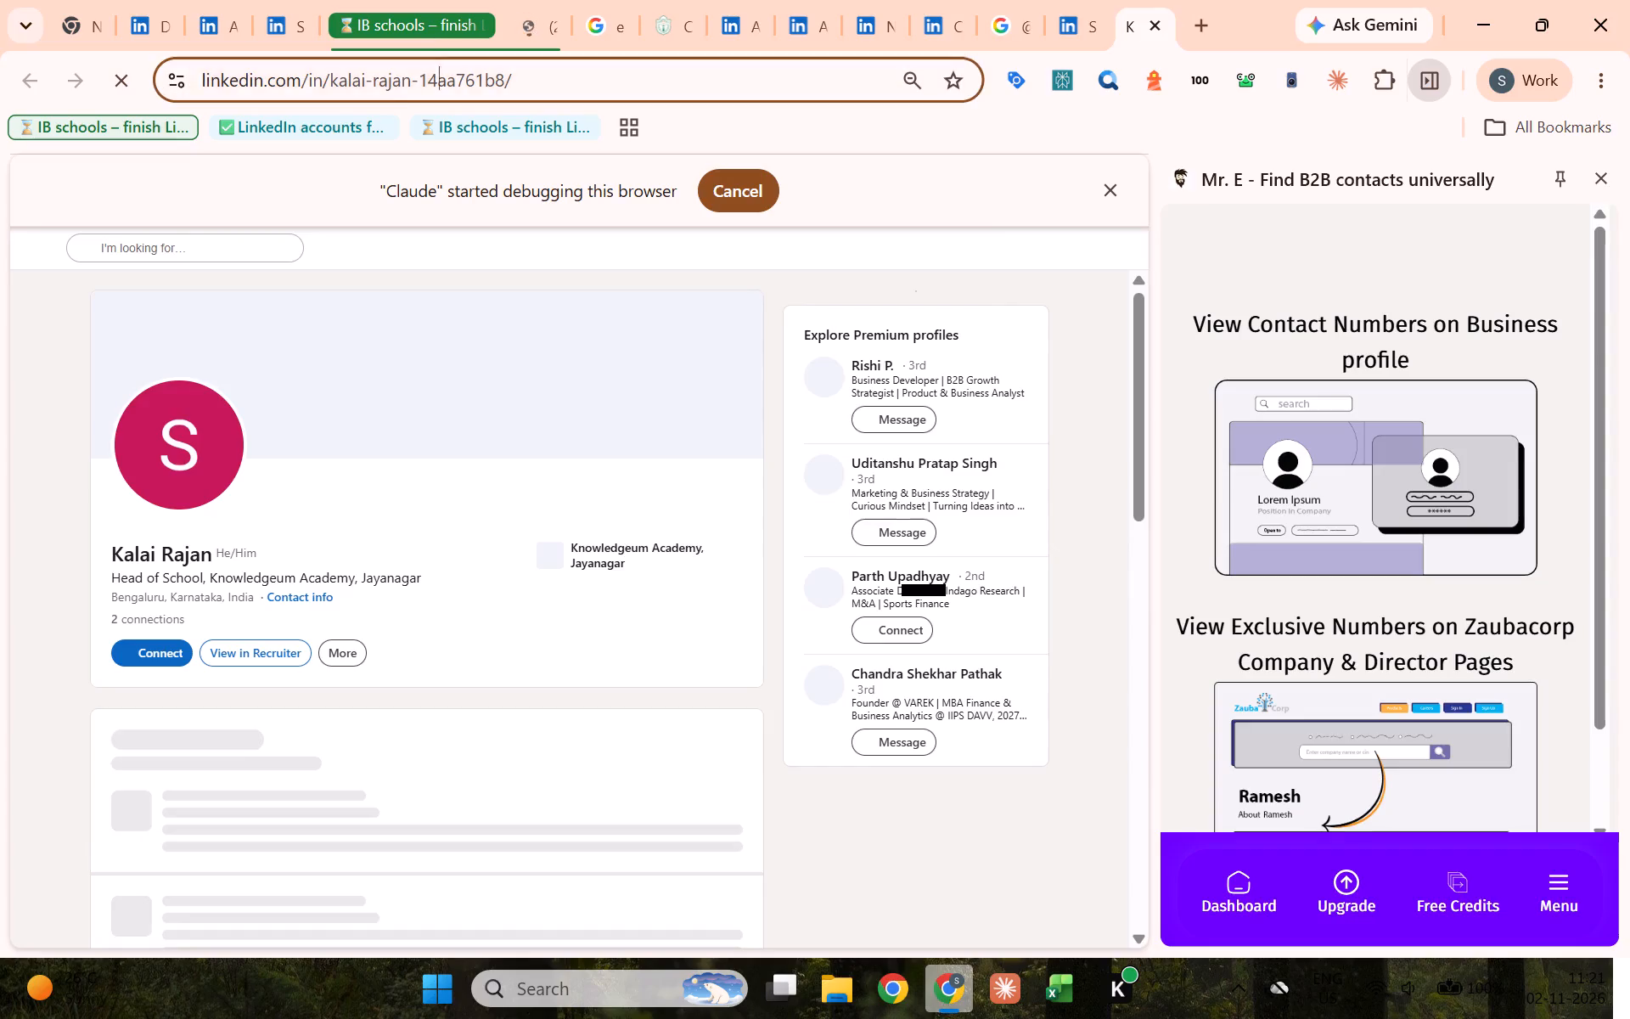
{"action": "key", "text": "ctrl+v"}
{"action": "key", "text": "Return"}
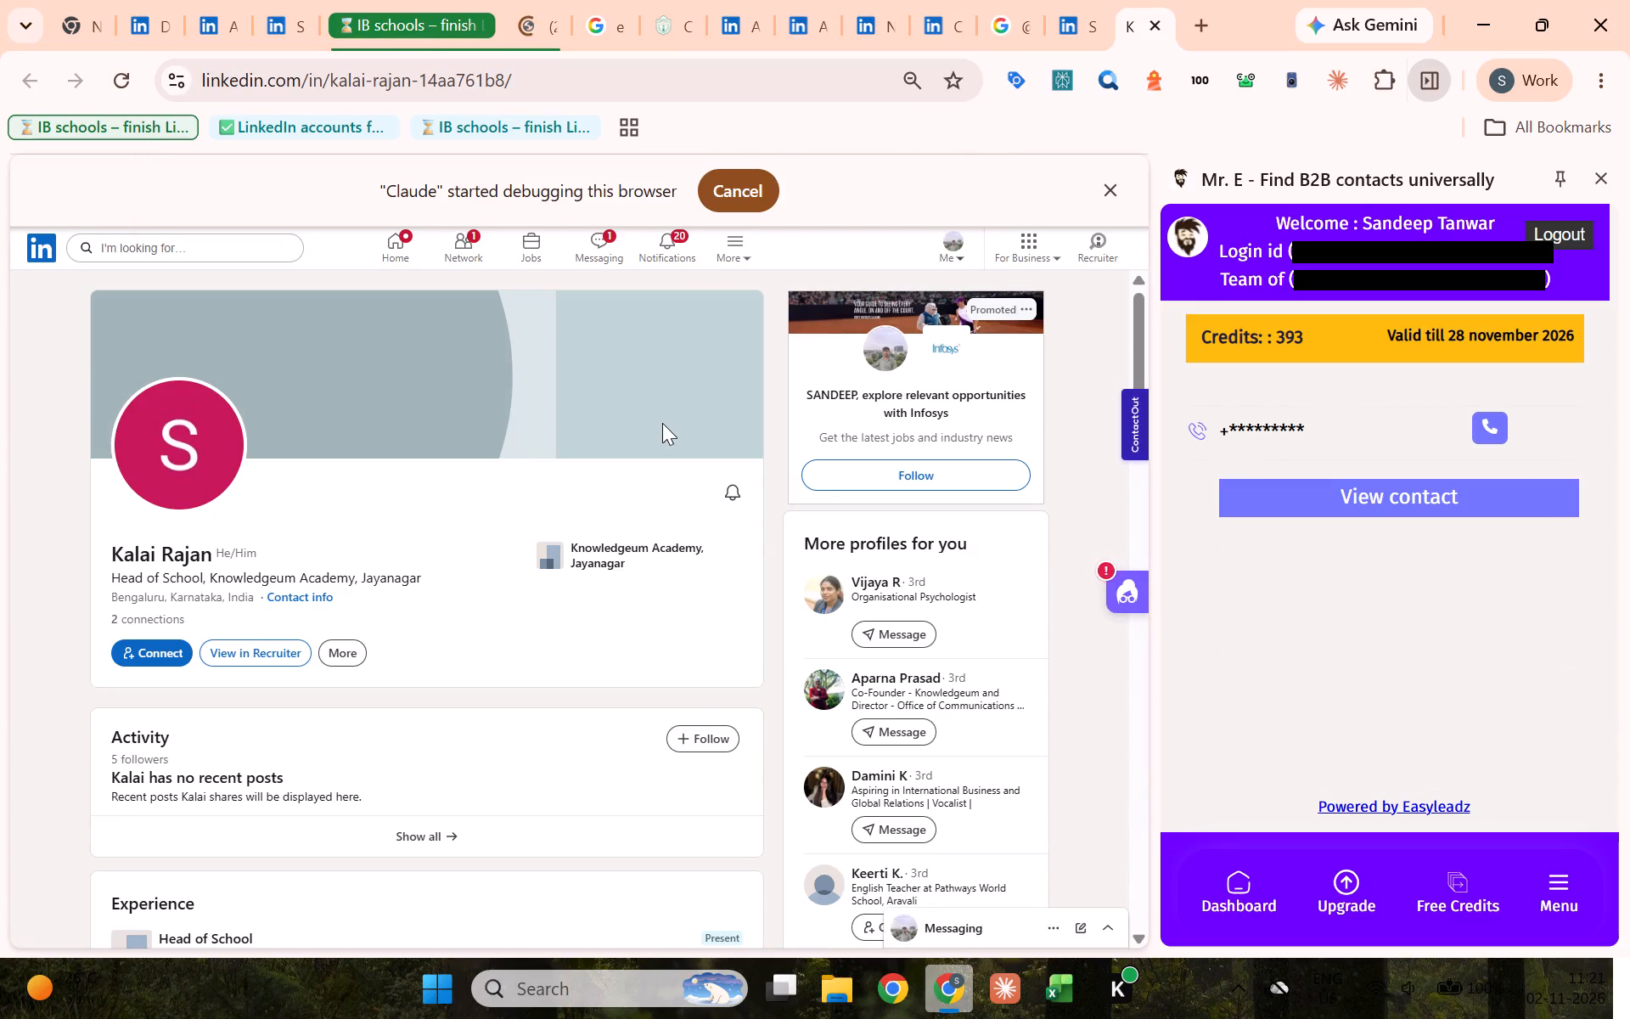
Load the row 66 LinkedIn search link for Jain International Residential School again and review the first listed person's profile.
{"action": "key", "text": "alt+Tab"}
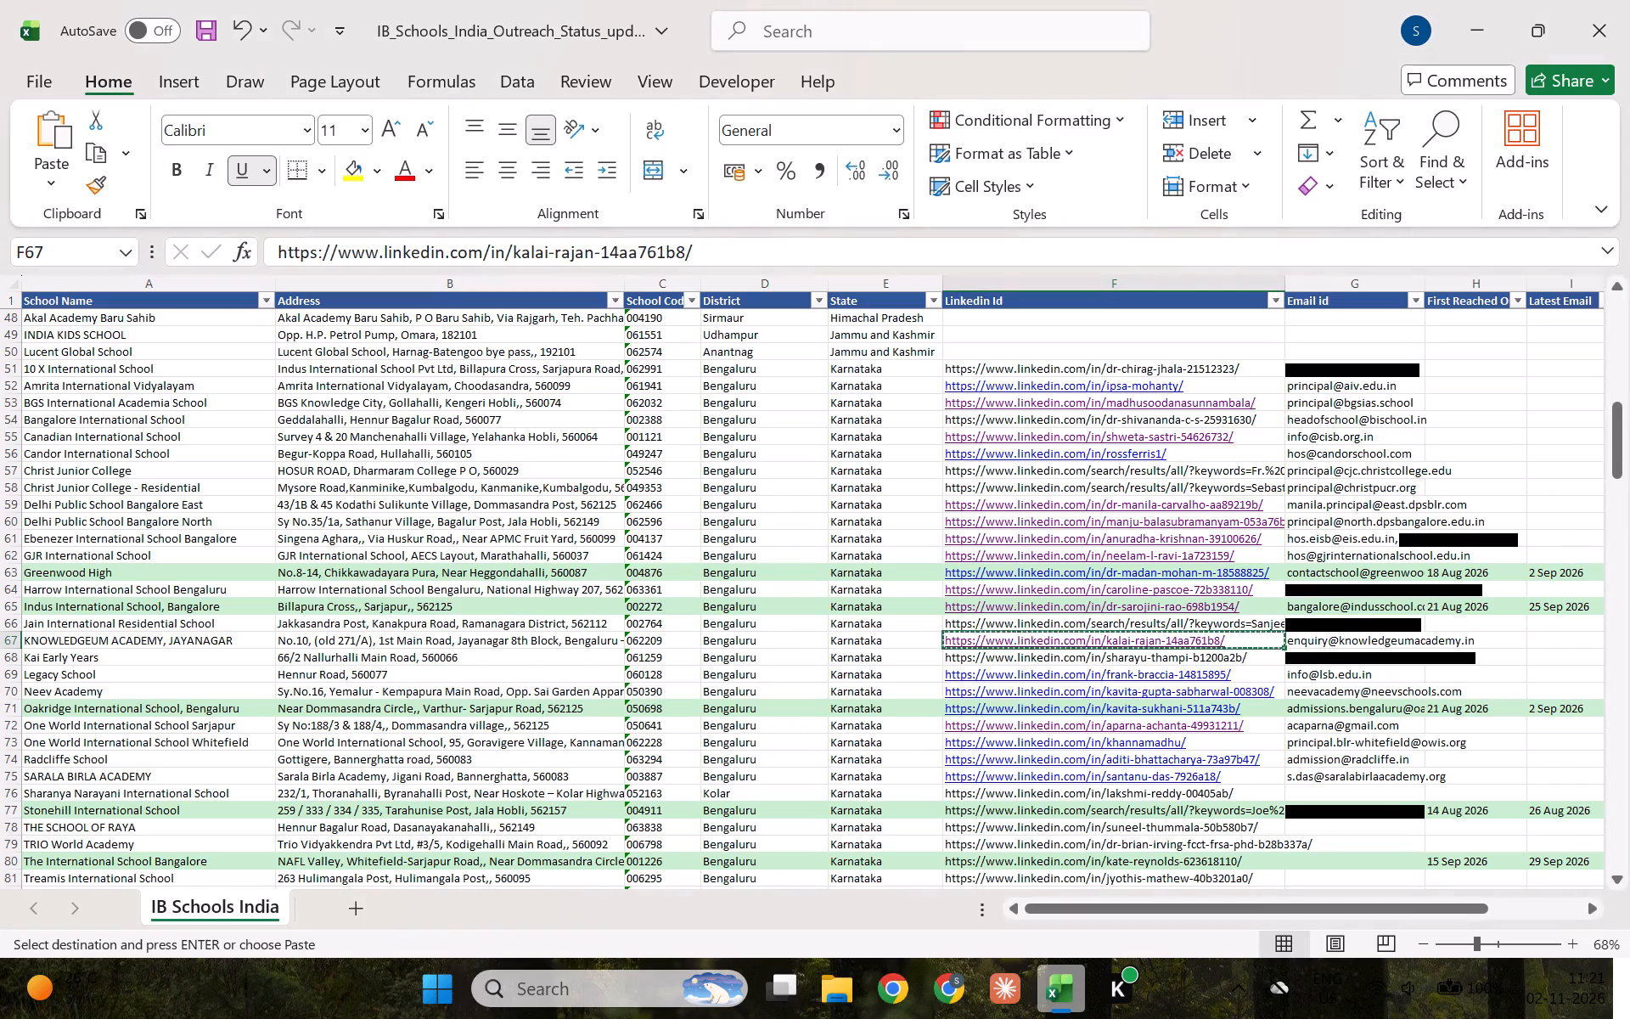
{"action": "left_click", "coordinate": [1201, 626]}
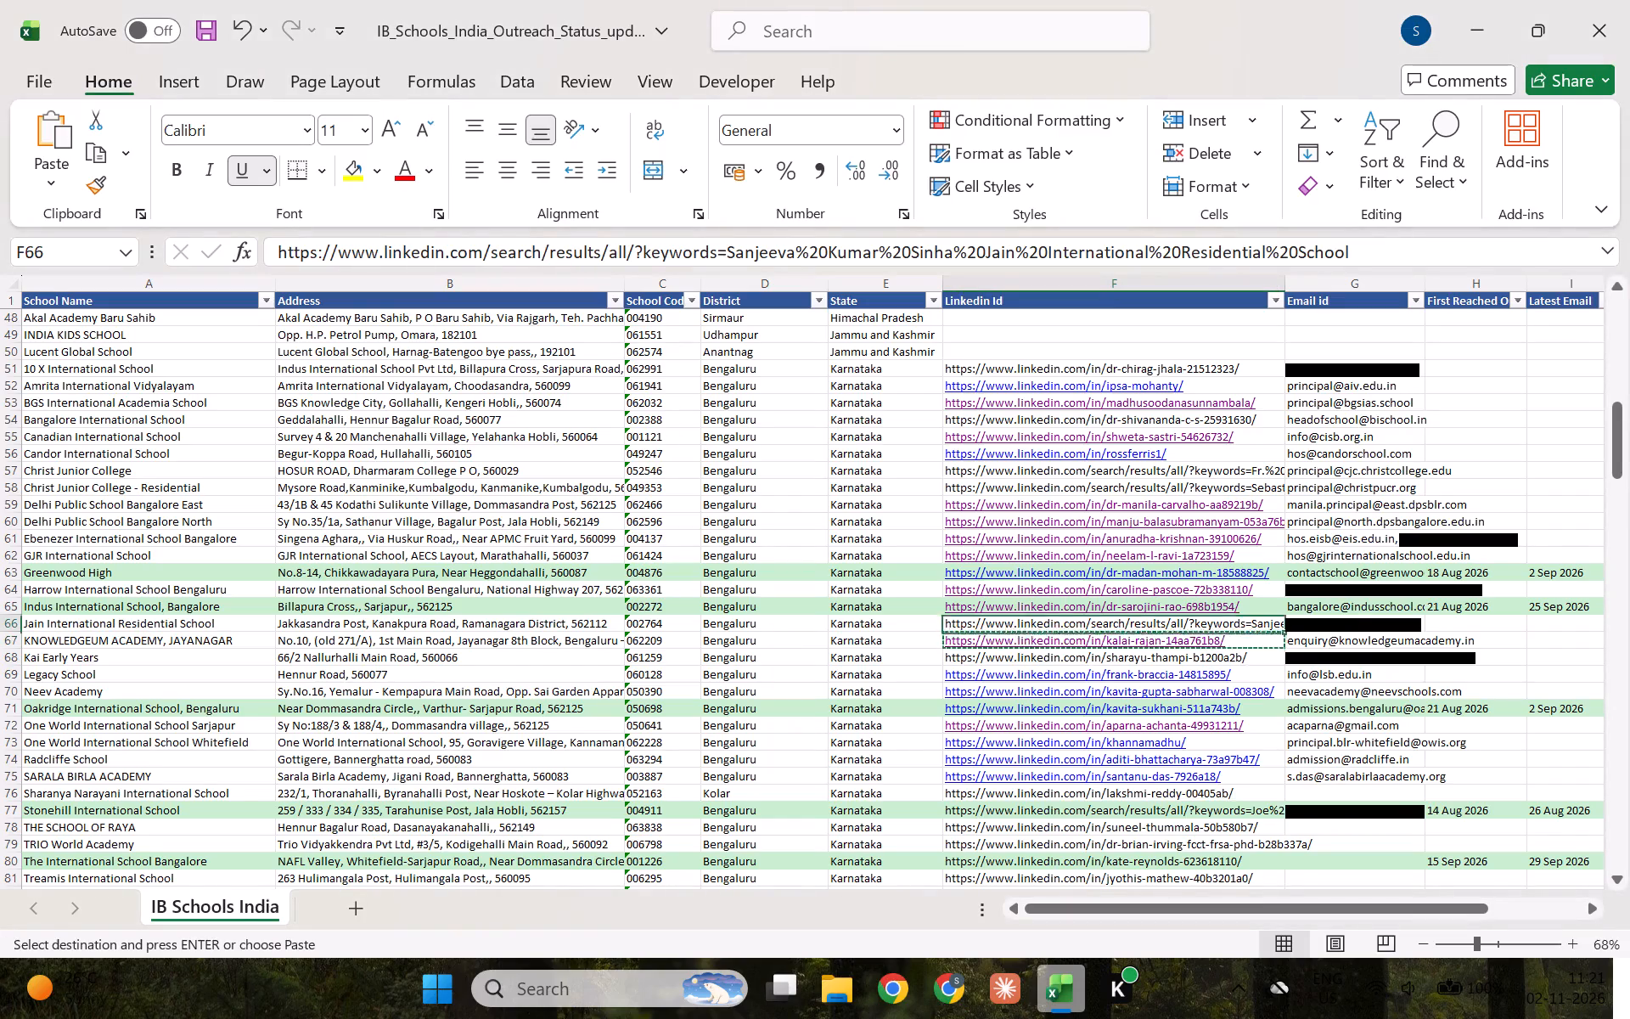
{"action": "key", "text": "ctrl+c"}
{"action": "key", "text": "alt+Tab"}
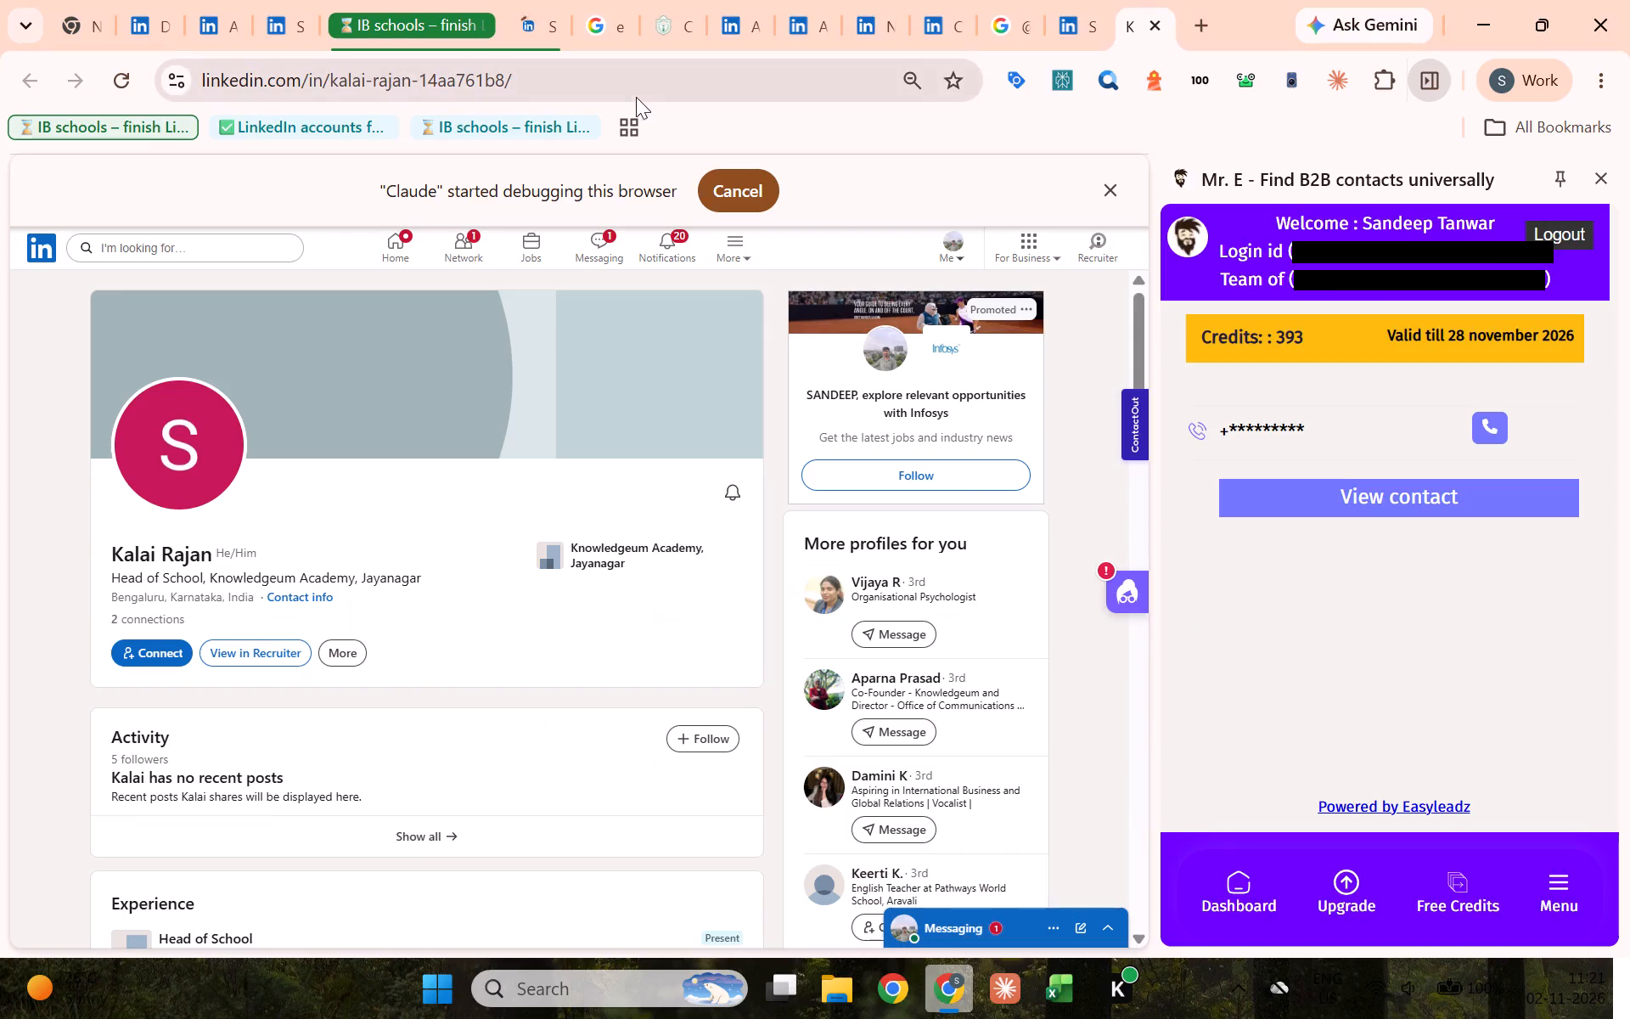
{"action": "left_click", "coordinate": [629, 96]}
{"action": "key", "text": "ctrl+v"}
{"action": "key", "text": "Return"}
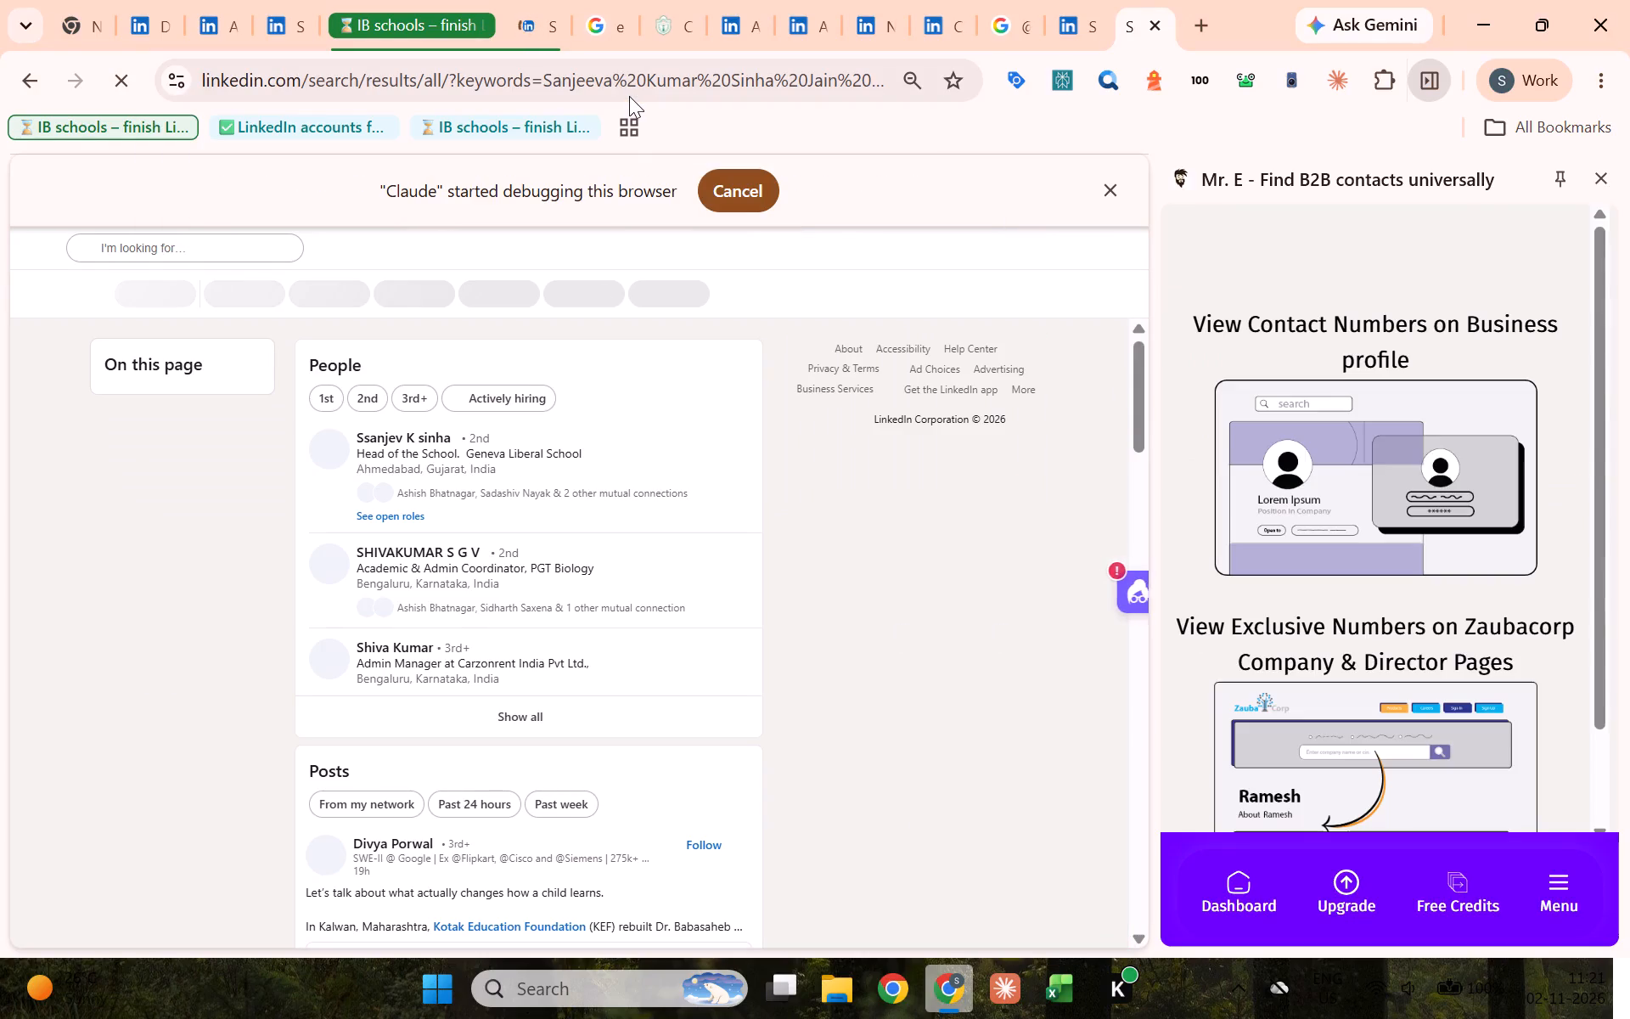
{"action": "left_click", "coordinate": [416, 435]}
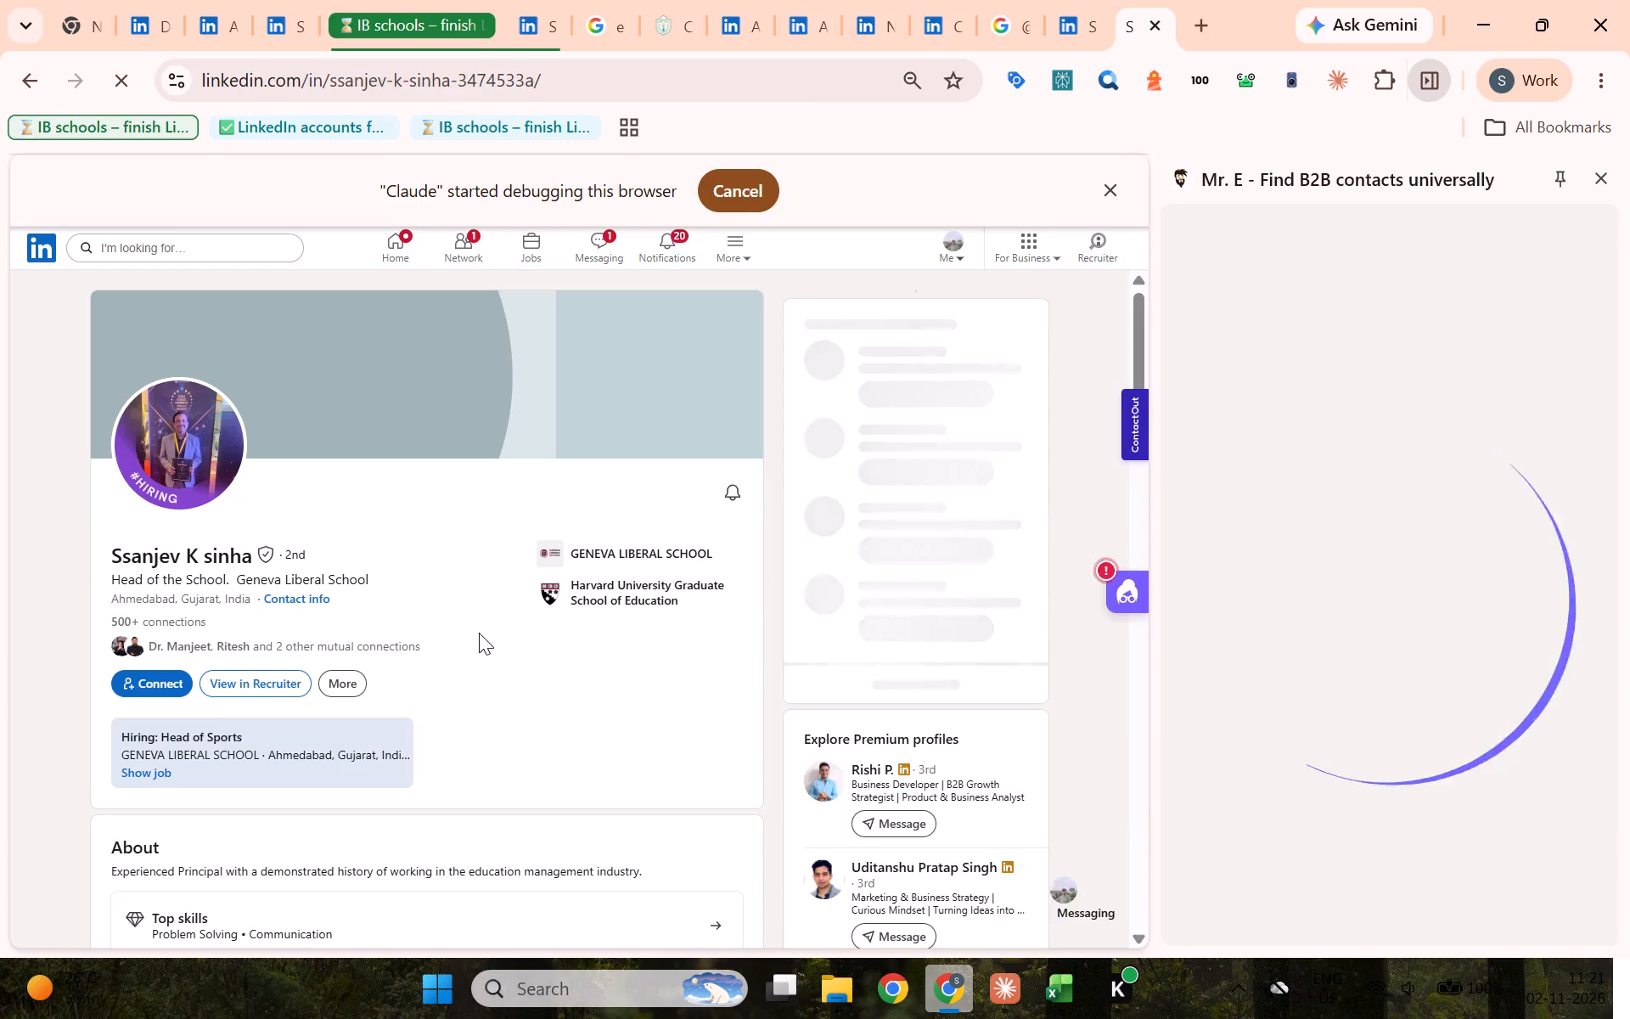
{"action": "scroll", "coordinate": [479, 633], "scroll_direction": "down", "scroll_amount": 3}
Delete the Linkedin Id and Email id entries of Jain International Residential School in workbook row 66.
{"action": "key", "text": "alt+Tab"}
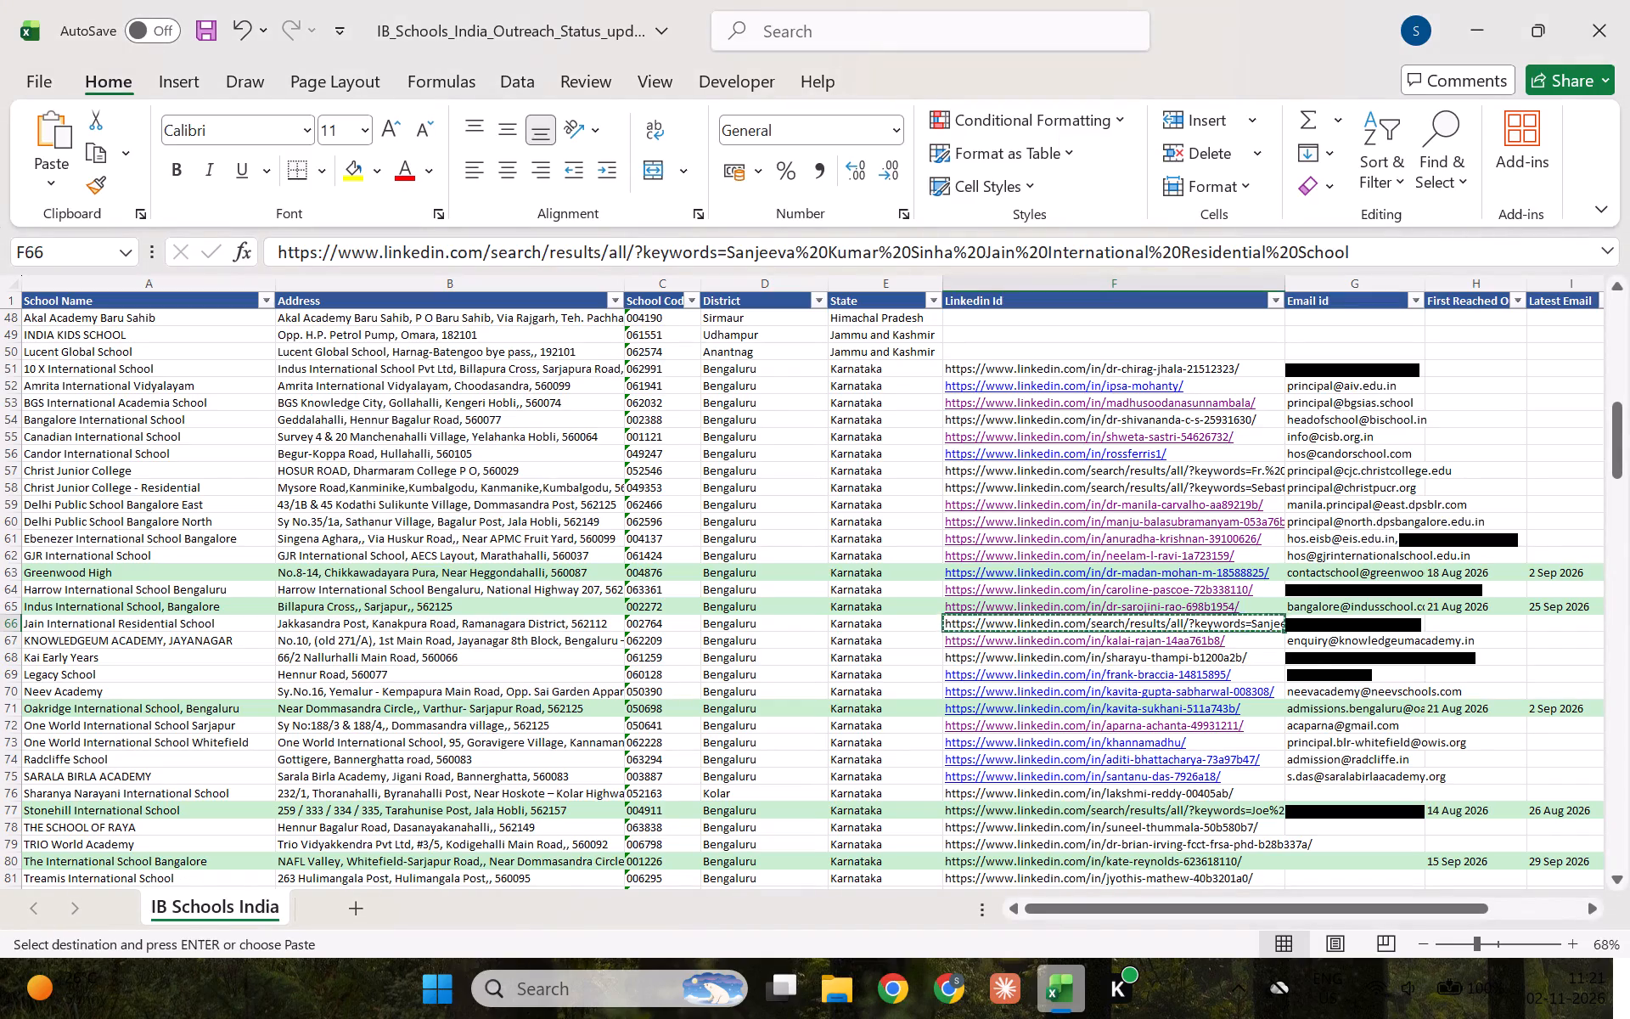
{"action": "key", "text": "shift+Right"}
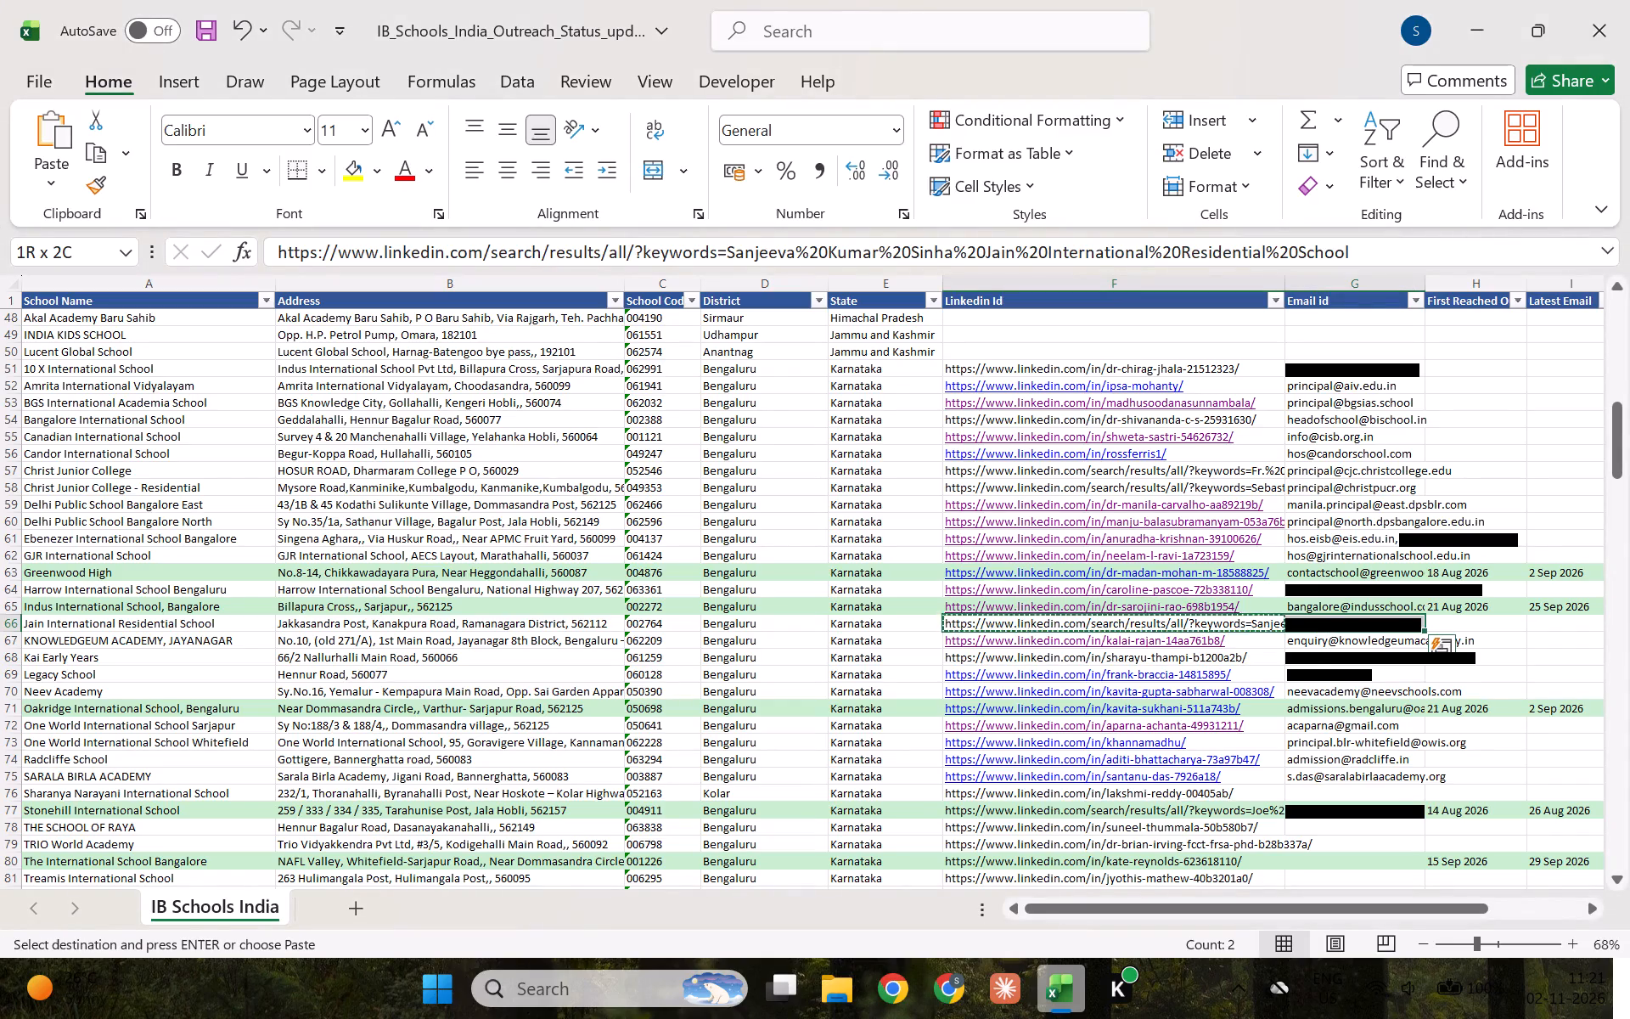
{"action": "key", "text": "Delete"}
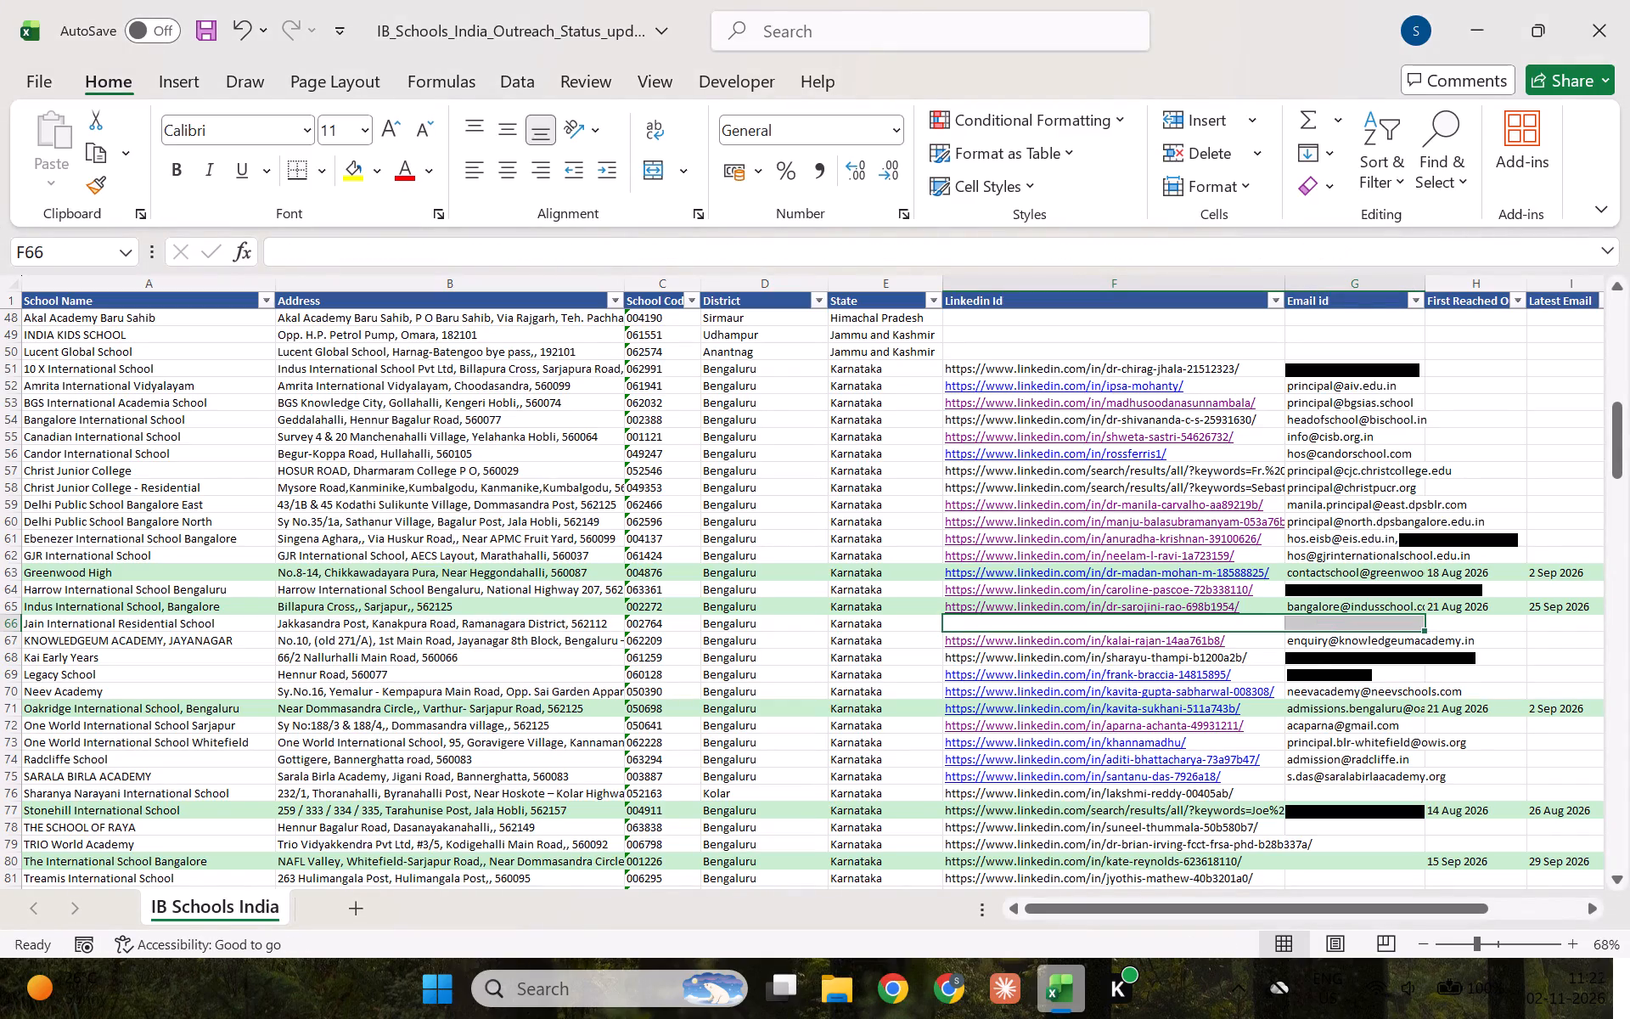
Open the LinkedIn profile linked for Knowledgeum Academy, Jayanagar (row 67) and check it for contact details with ContactOut.
{"action": "left_click", "coordinate": [1045, 645]}
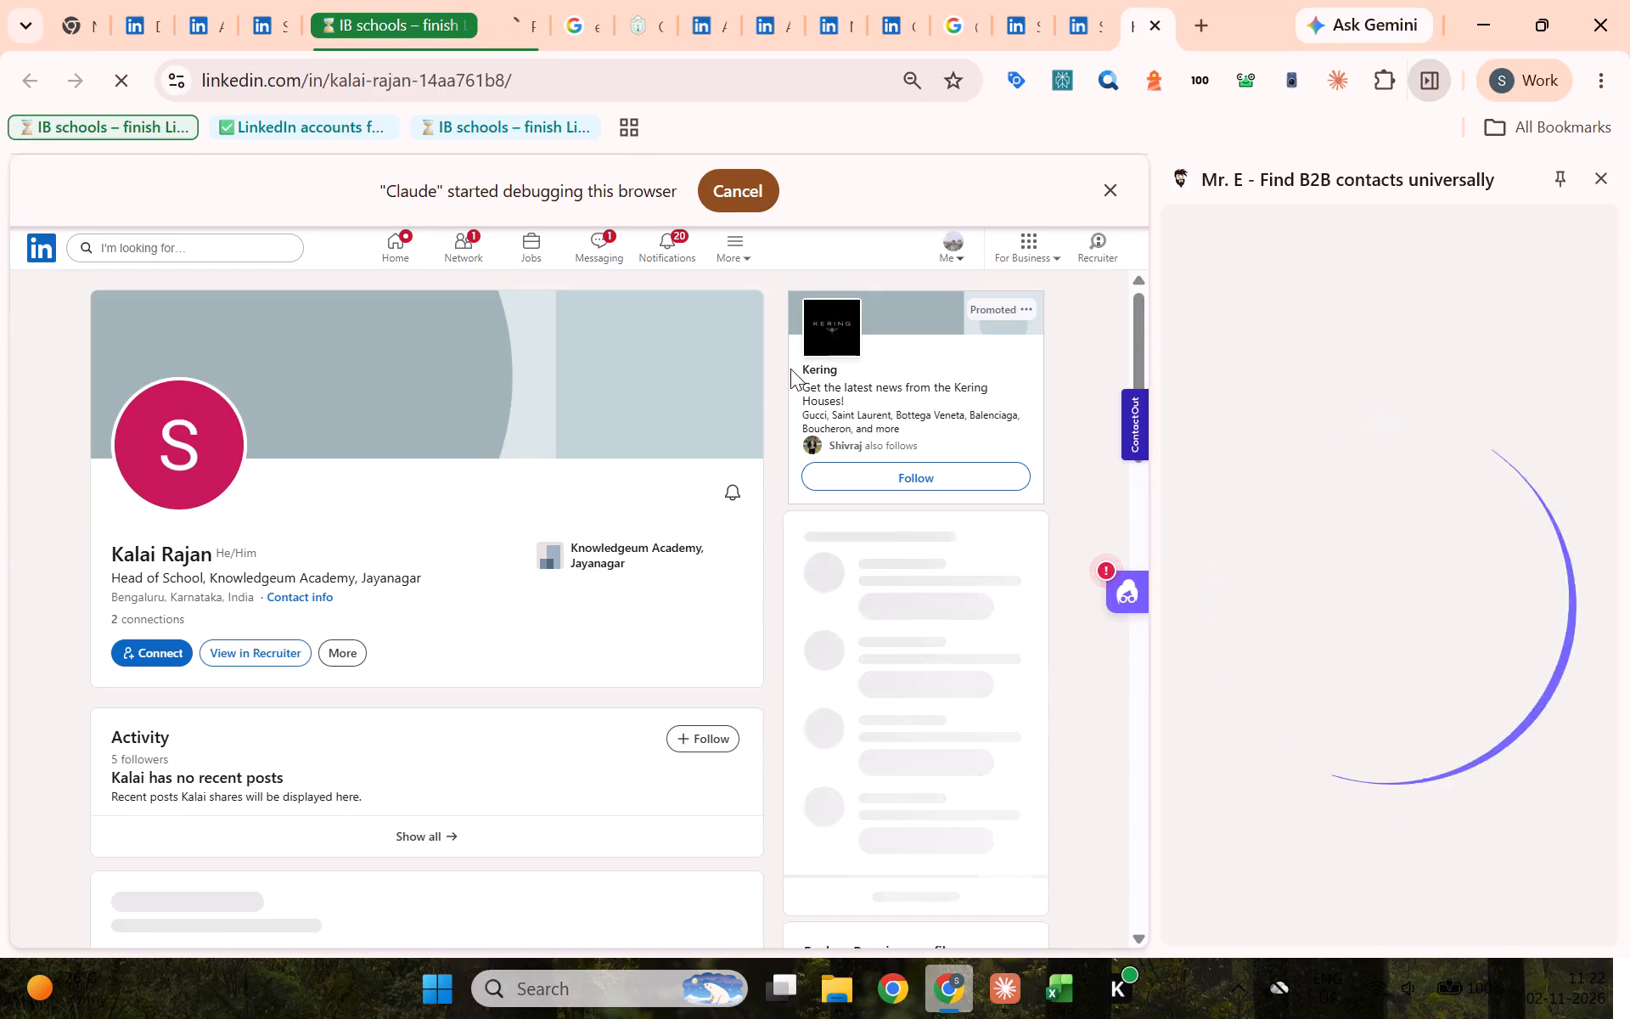
{"action": "key", "text": "alt+Tab"}
{"action": "key", "text": "alt+Tab"}
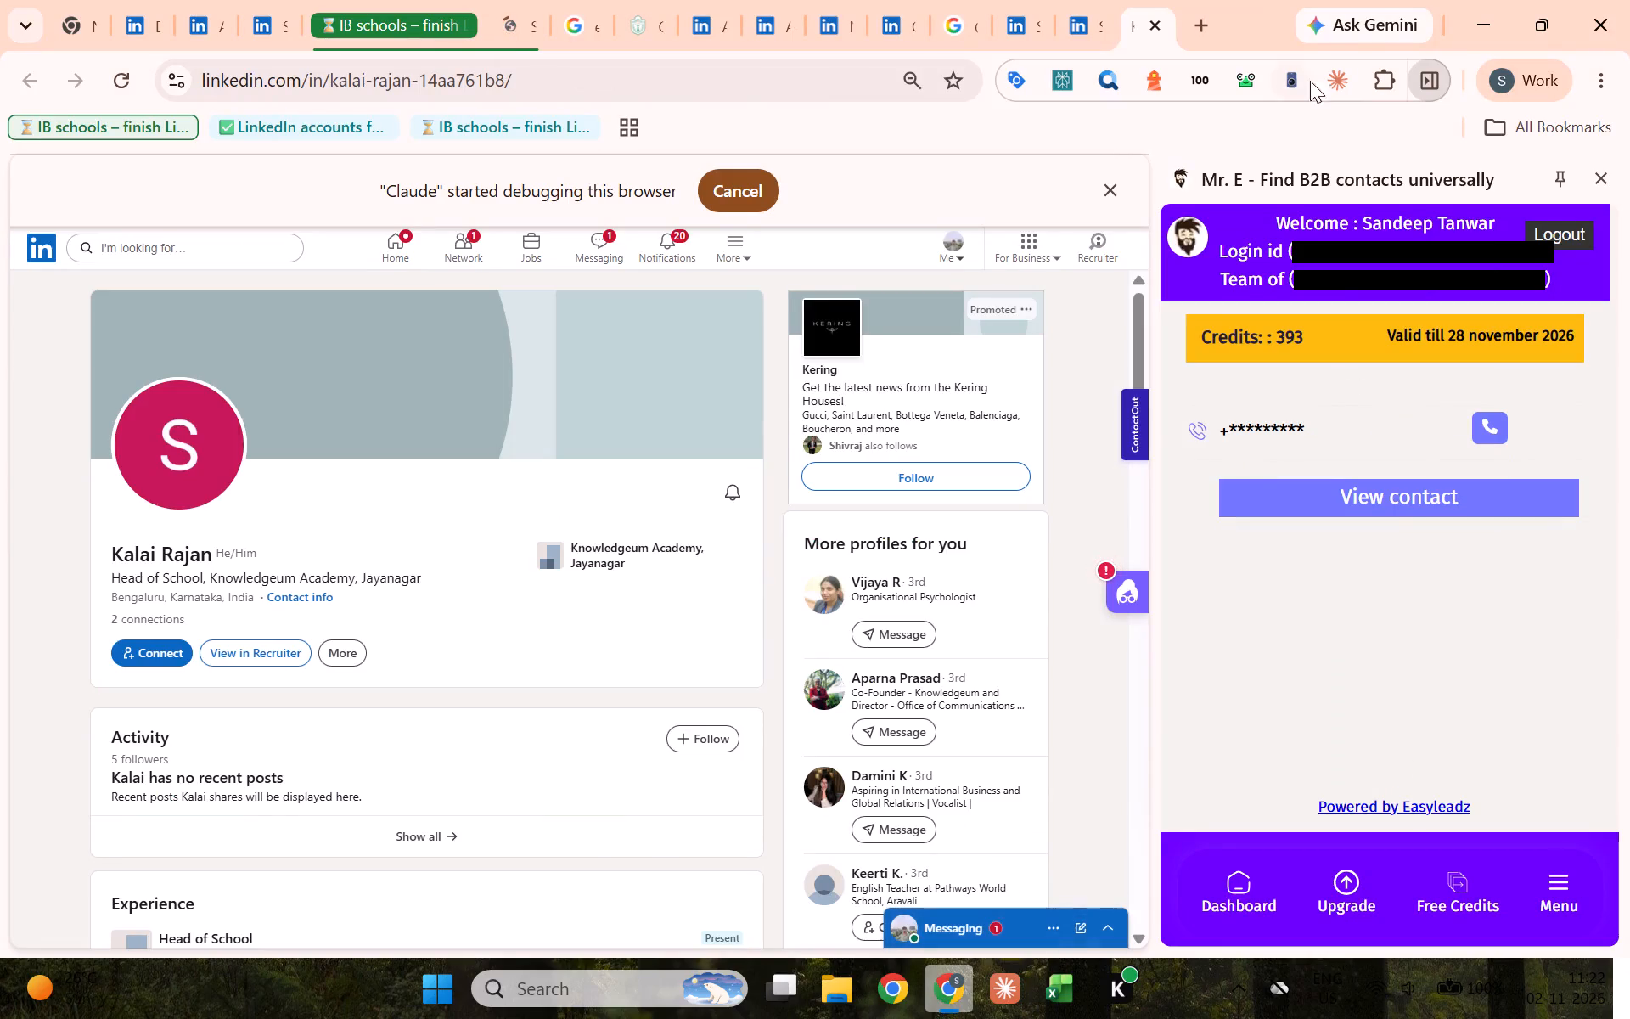
{"action": "left_click", "coordinate": [1375, 80]}
{"action": "left_click", "coordinate": [1094, 403]}
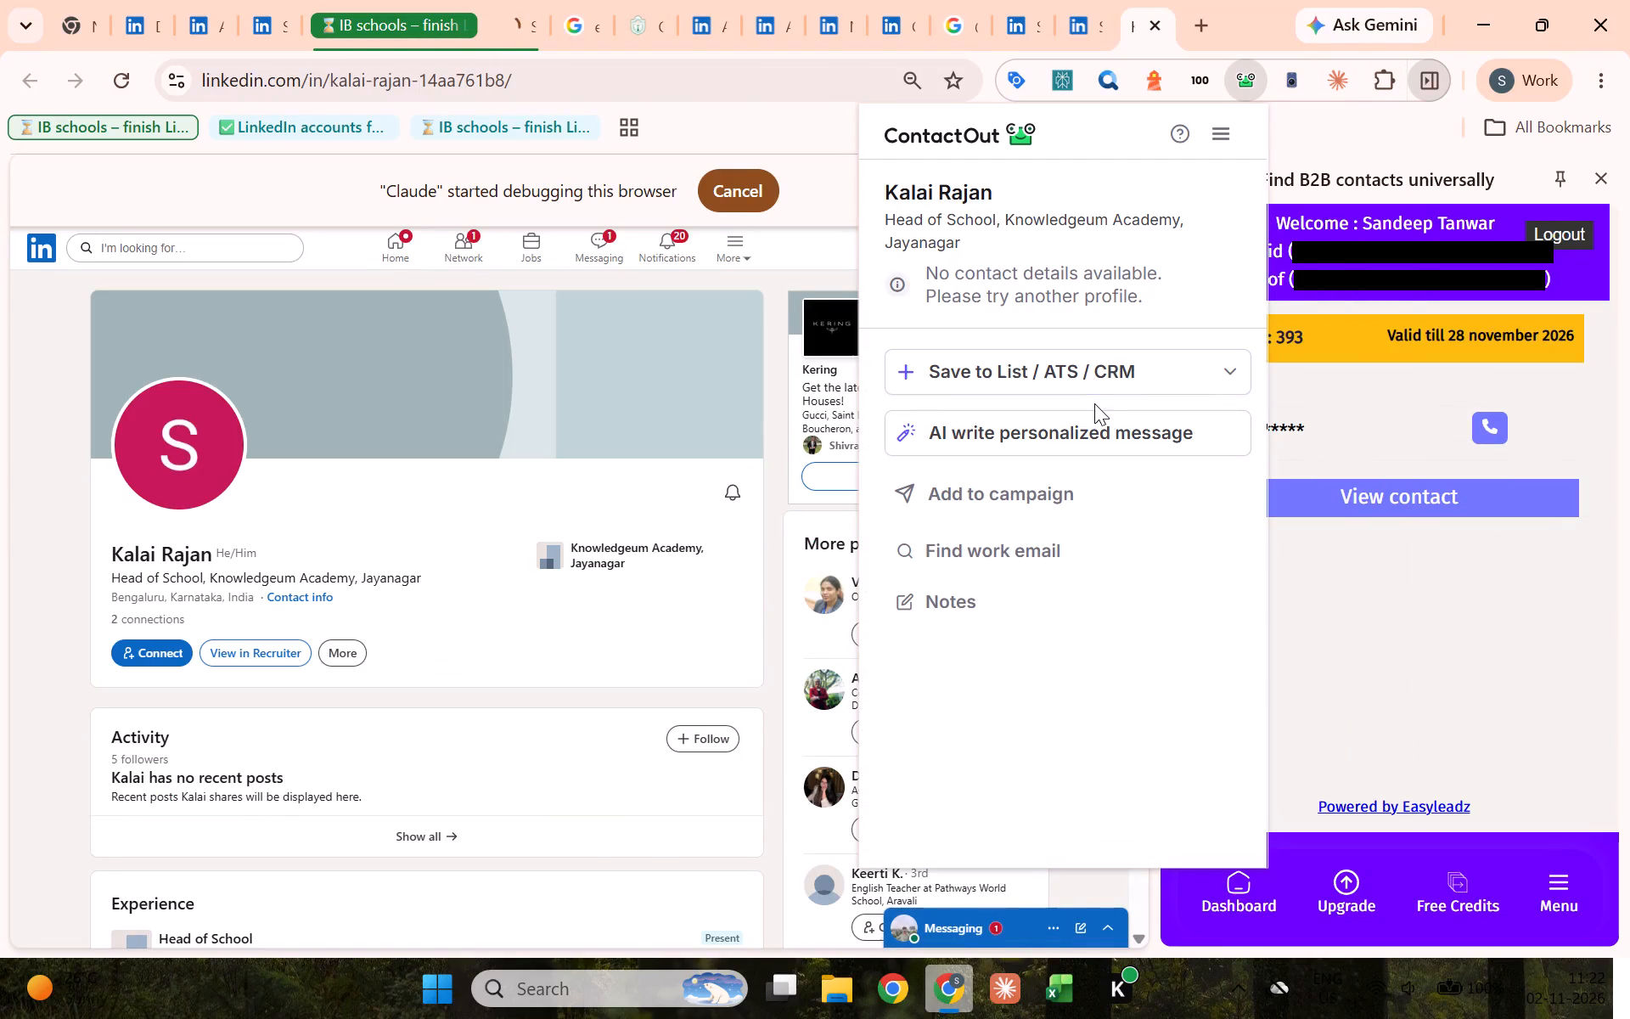
Highlight the Email id cell of Knowledgeum Academy, Jayanagar (G67) in the Excel workbook with a red fill.
{"action": "left_click", "coordinate": [778, 487]}
{"action": "key", "text": "alt+Tab"}
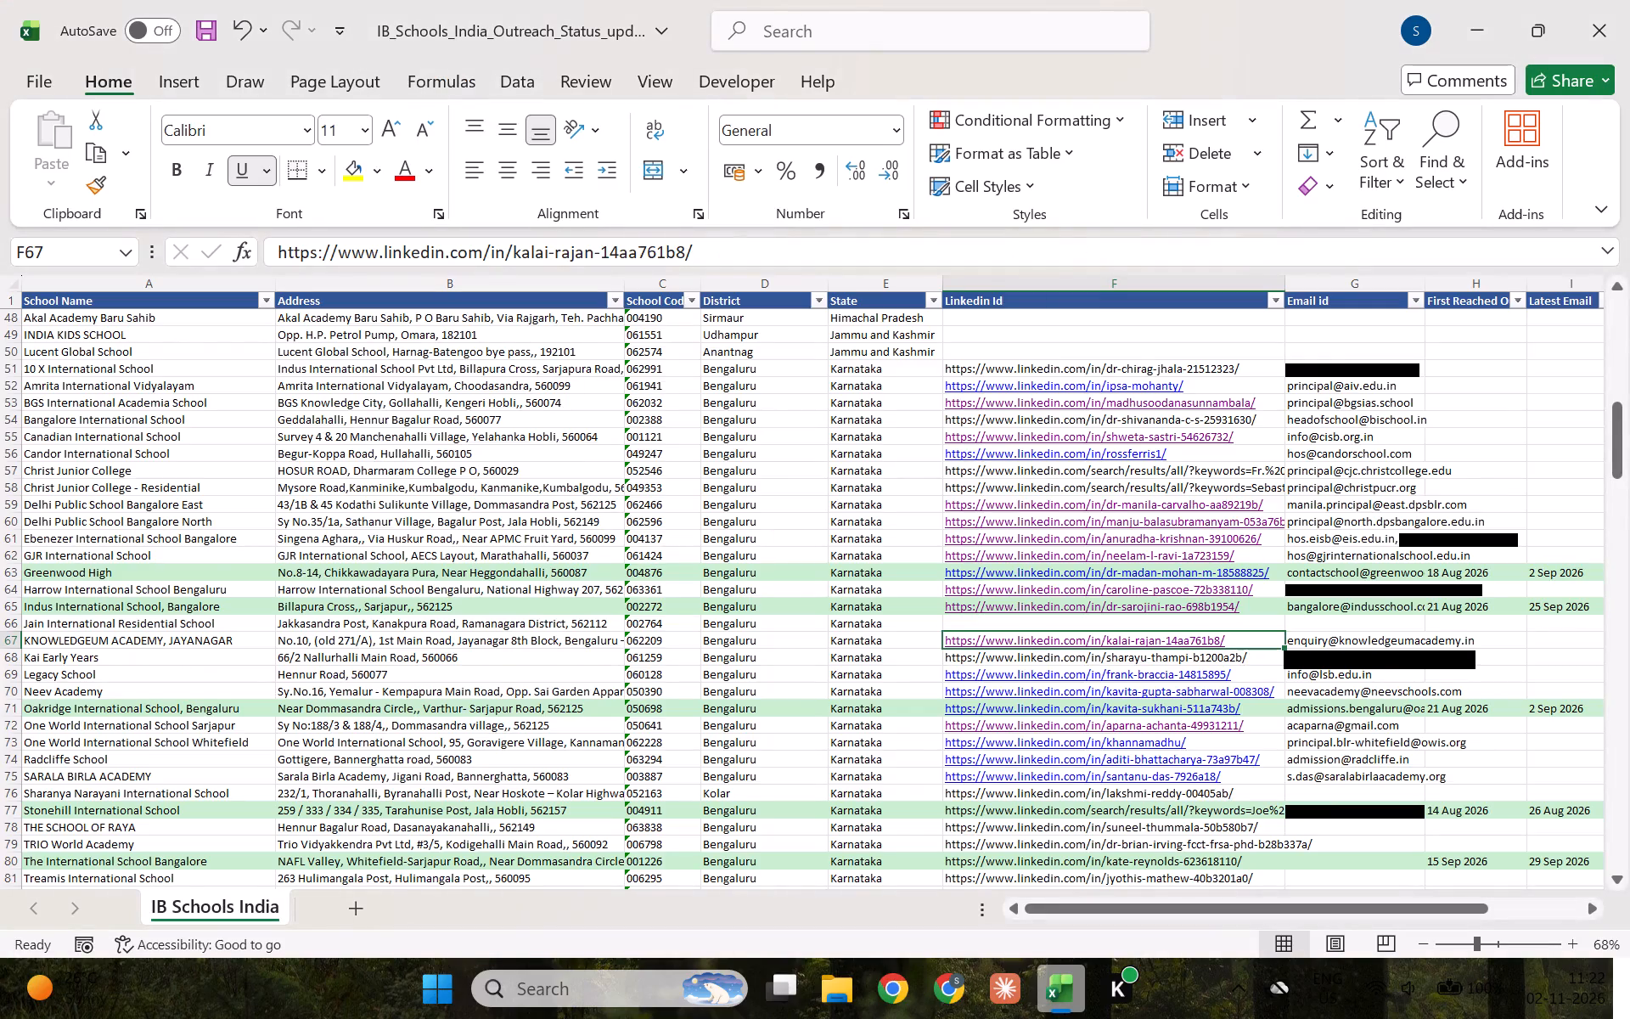
{"action": "key", "text": "alt+Tab"}
{"action": "key", "text": "alt+Tab"}
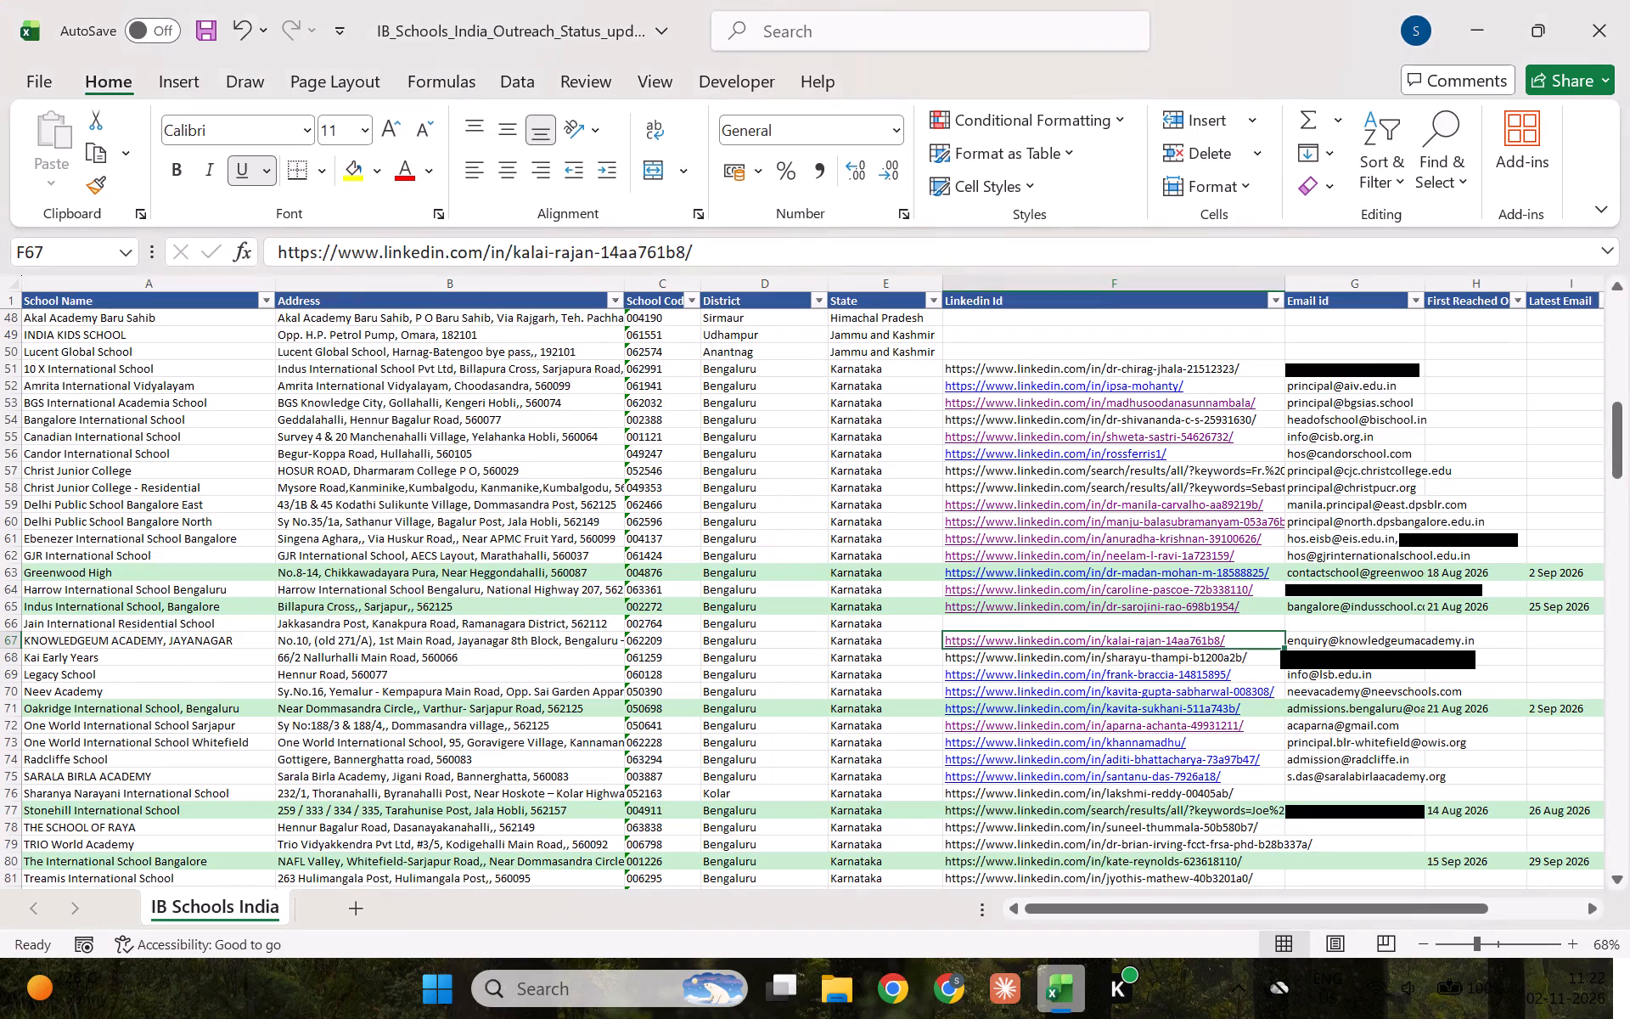
{"action": "left_click", "coordinate": [1312, 643]}
{"action": "left_click", "coordinate": [1156, 657]}
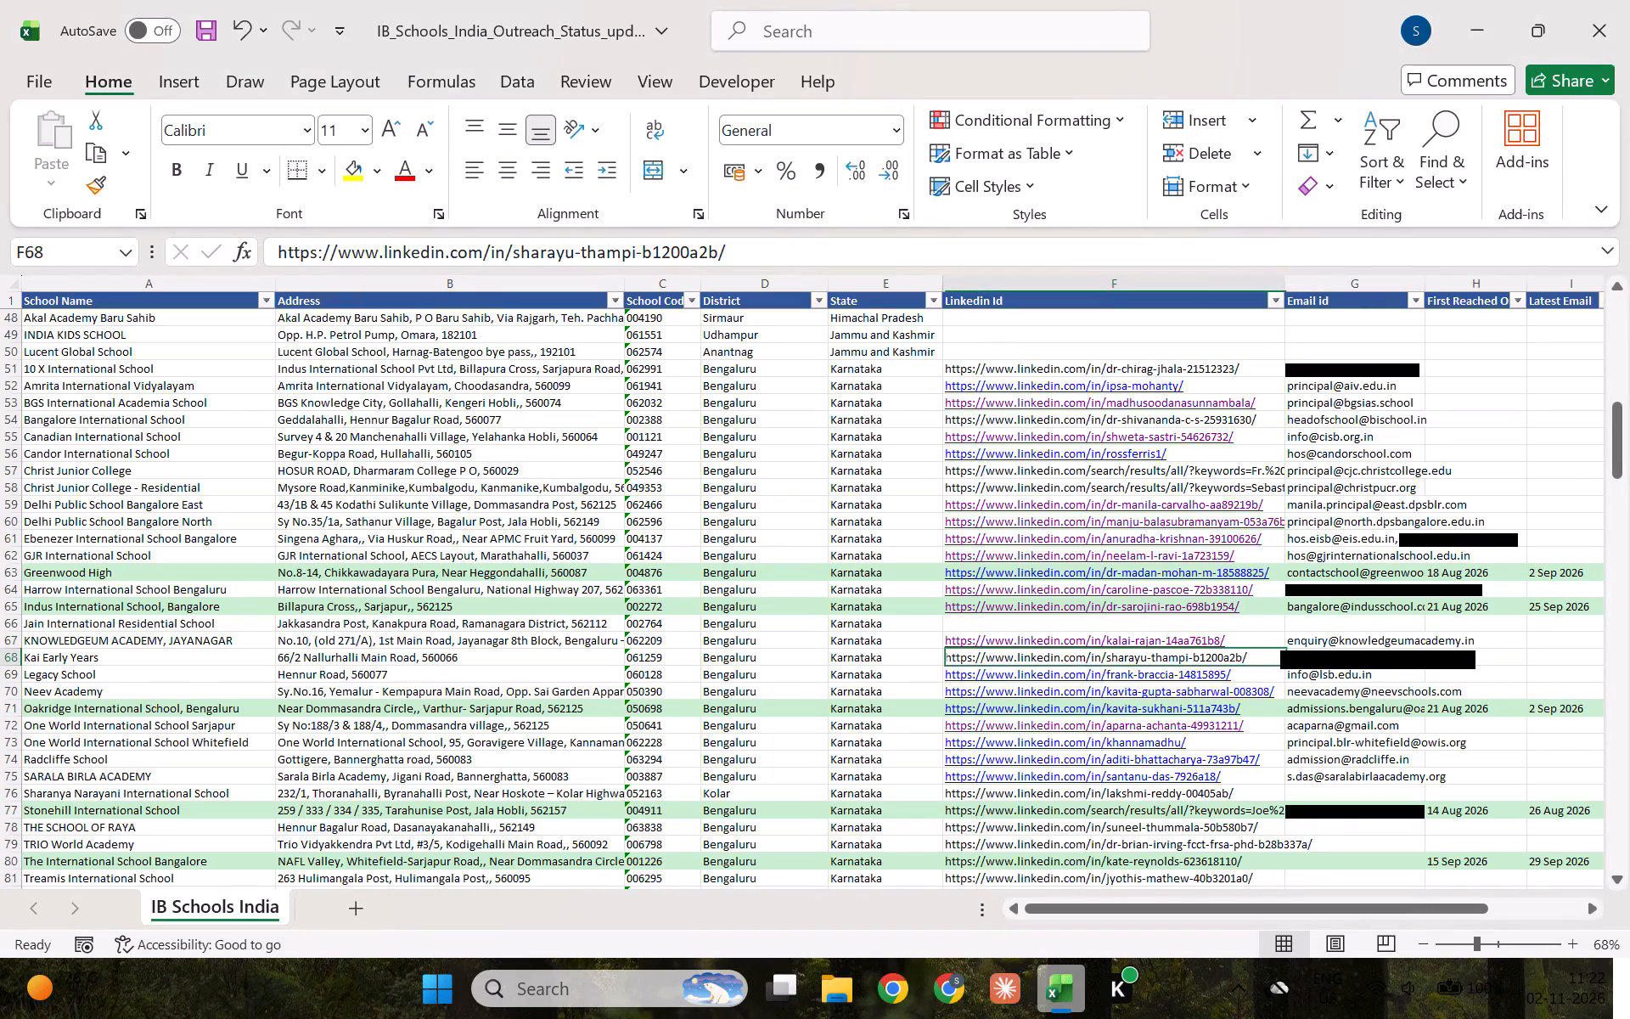
{"action": "left_click", "coordinate": [1310, 641]}
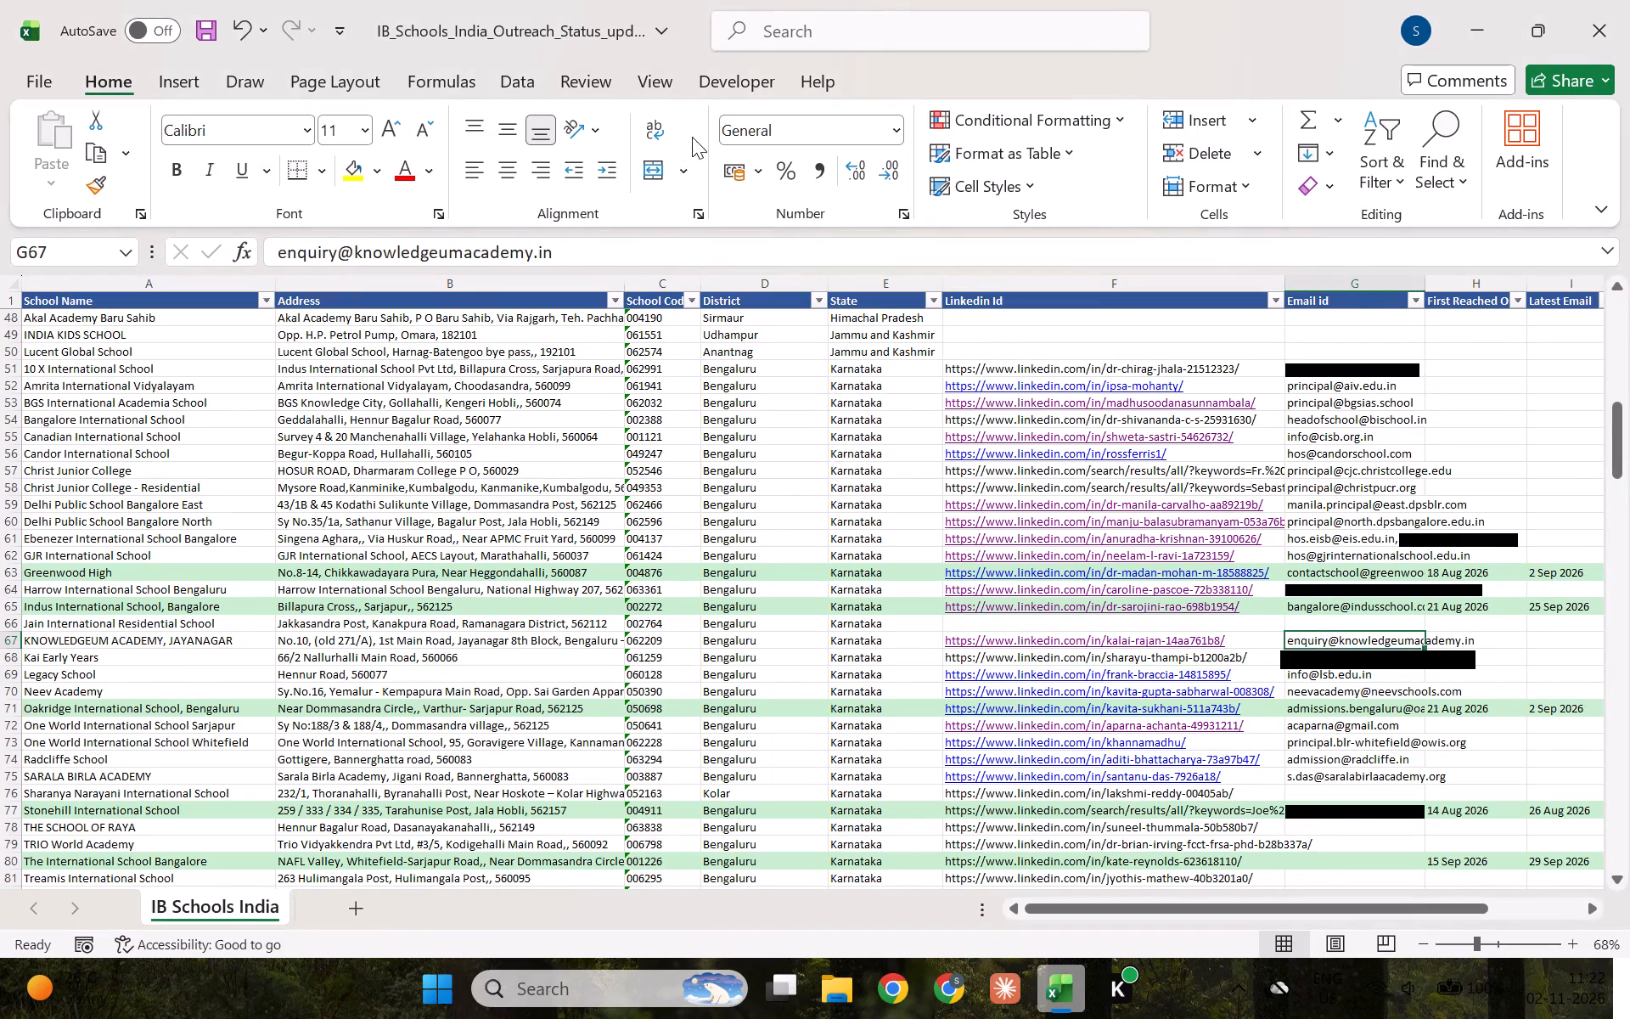
{"action": "left_click_drag", "start_coordinate": [374, 166], "coordinate": [455, 500]}
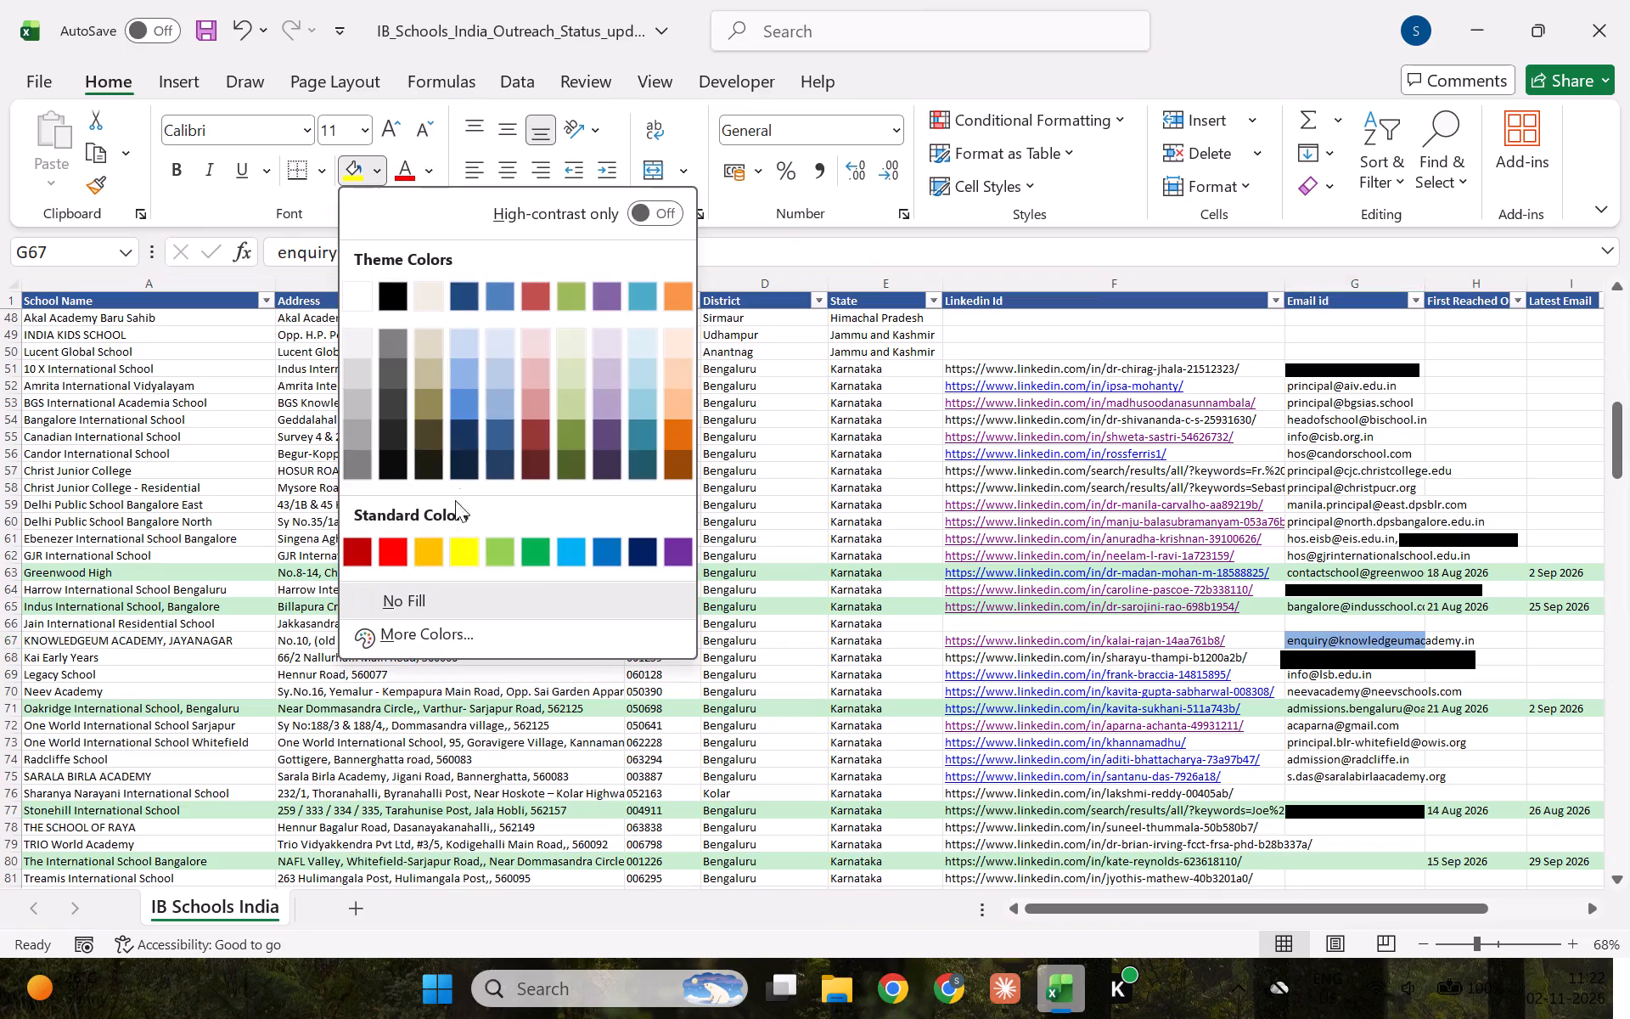
{"action": "left_click_drag", "start_coordinate": [455, 500], "coordinate": [410, 550]}
{"action": "left_click", "coordinate": [410, 550]}
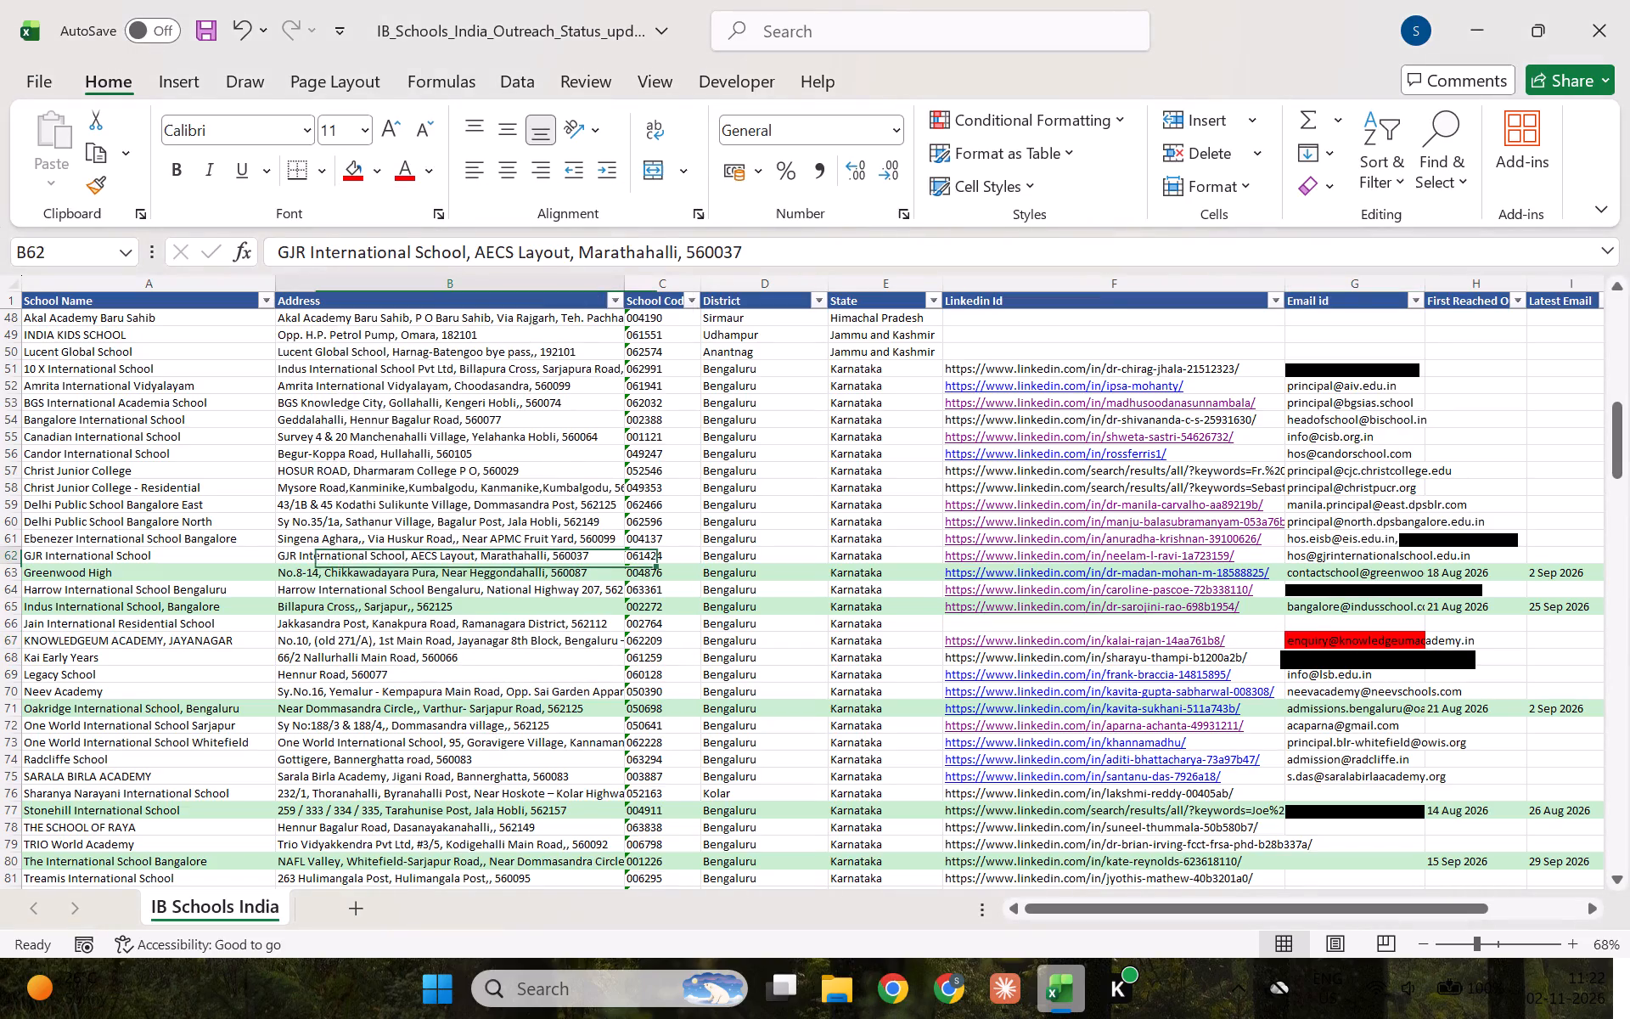
Copy the Linkedin Id of Kai Early Years from row 68 and load that profile in the Chrome browser.
{"action": "left_click", "coordinate": [1035, 655]}
{"action": "key", "text": "ctrl+c"}
{"action": "key", "text": "alt+Tab"}
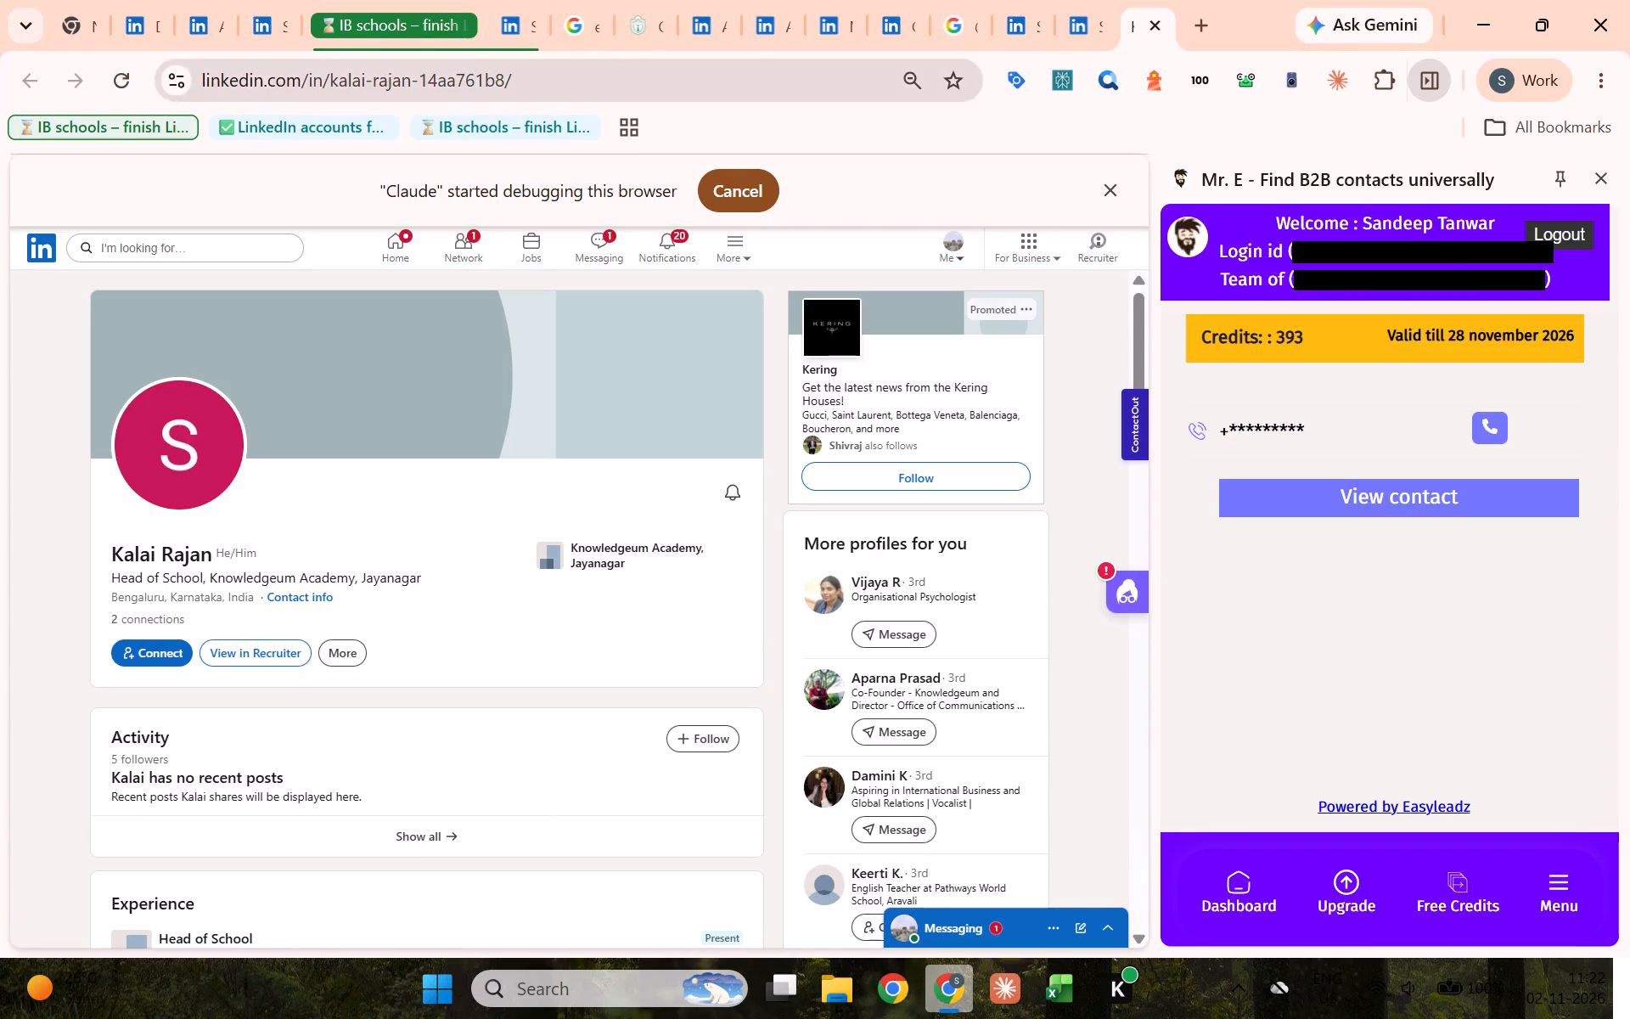
{"action": "left_click", "coordinate": [556, 70]}
{"action": "key", "text": "ctrl+v"}
{"action": "key", "text": "Return"}
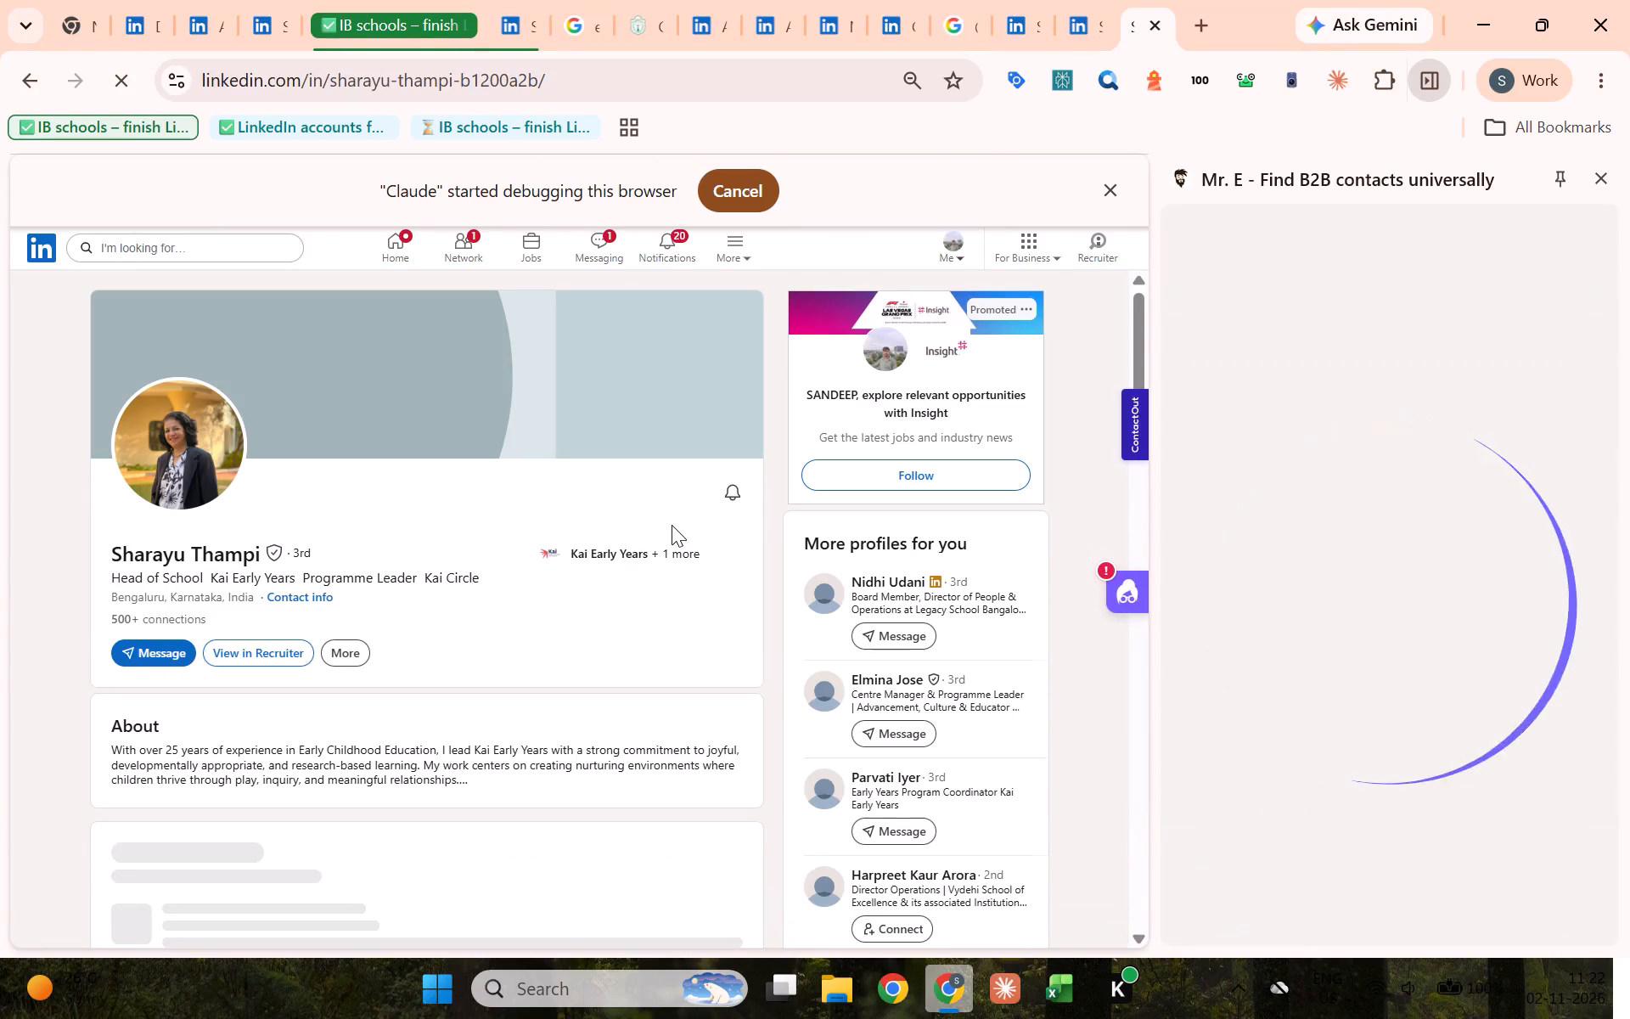
{"action": "key", "text": "alt+Tab"}
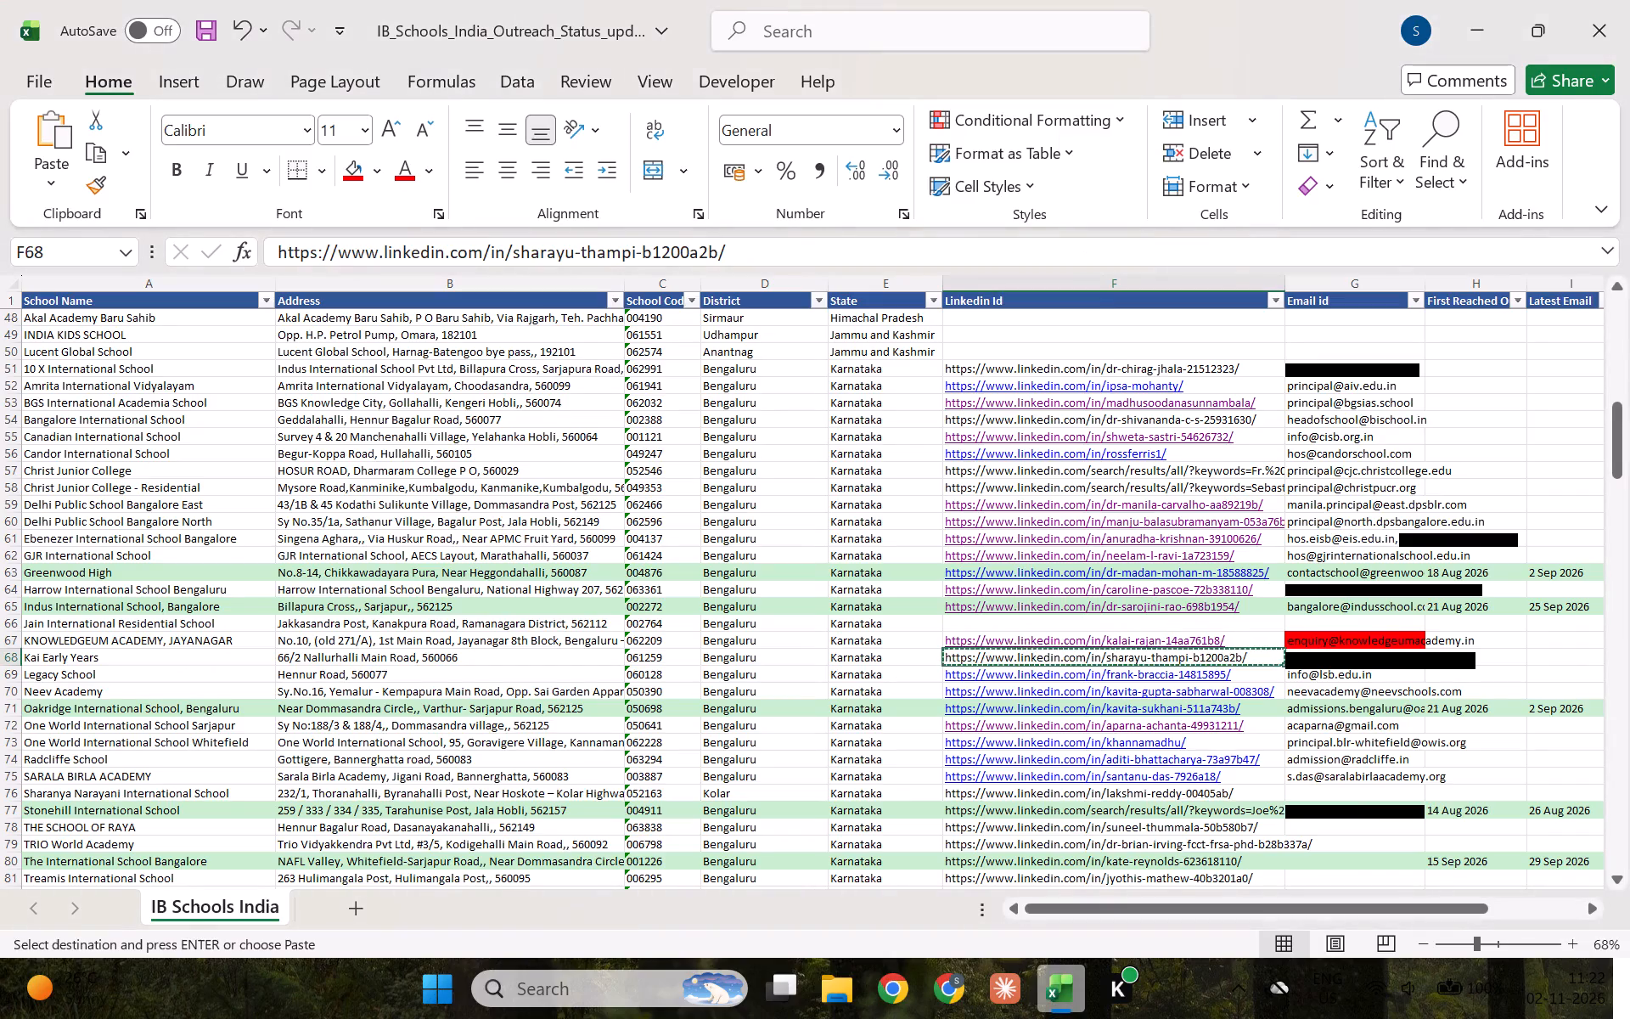
{"action": "key", "text": "alt+Tab"}
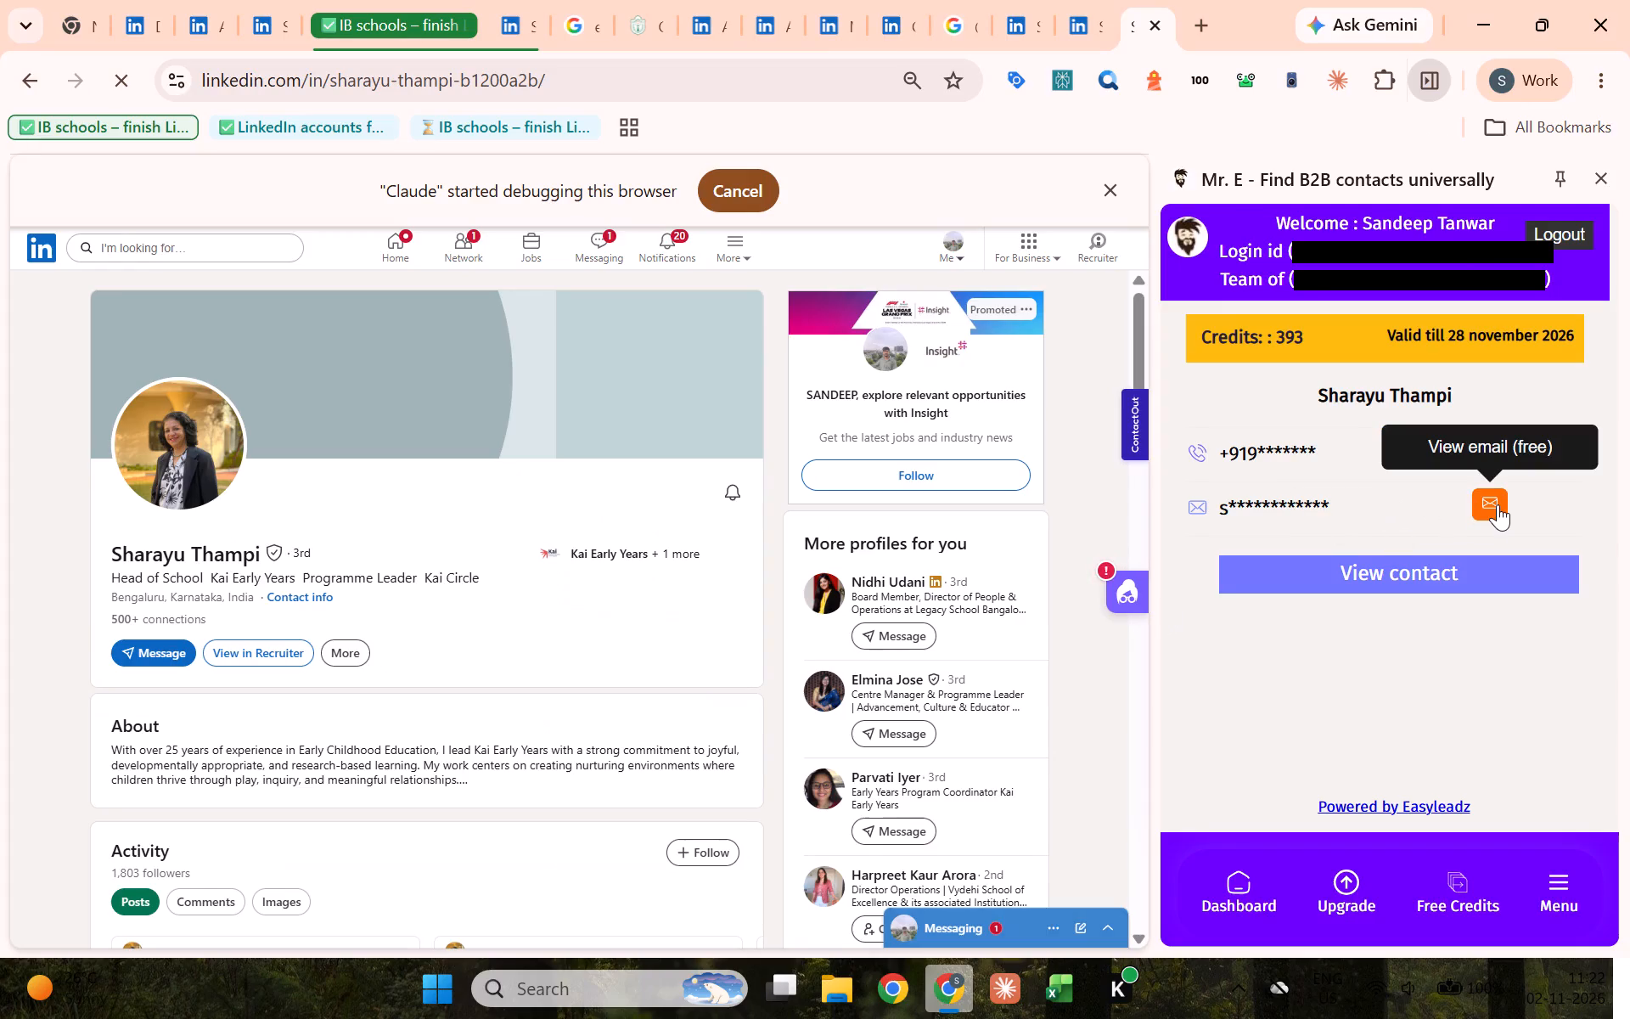
Reveal the Kai Early Years head's email with Mr. E, read the full About text and check against row 68.
{"action": "left_click", "coordinate": [1498, 504]}
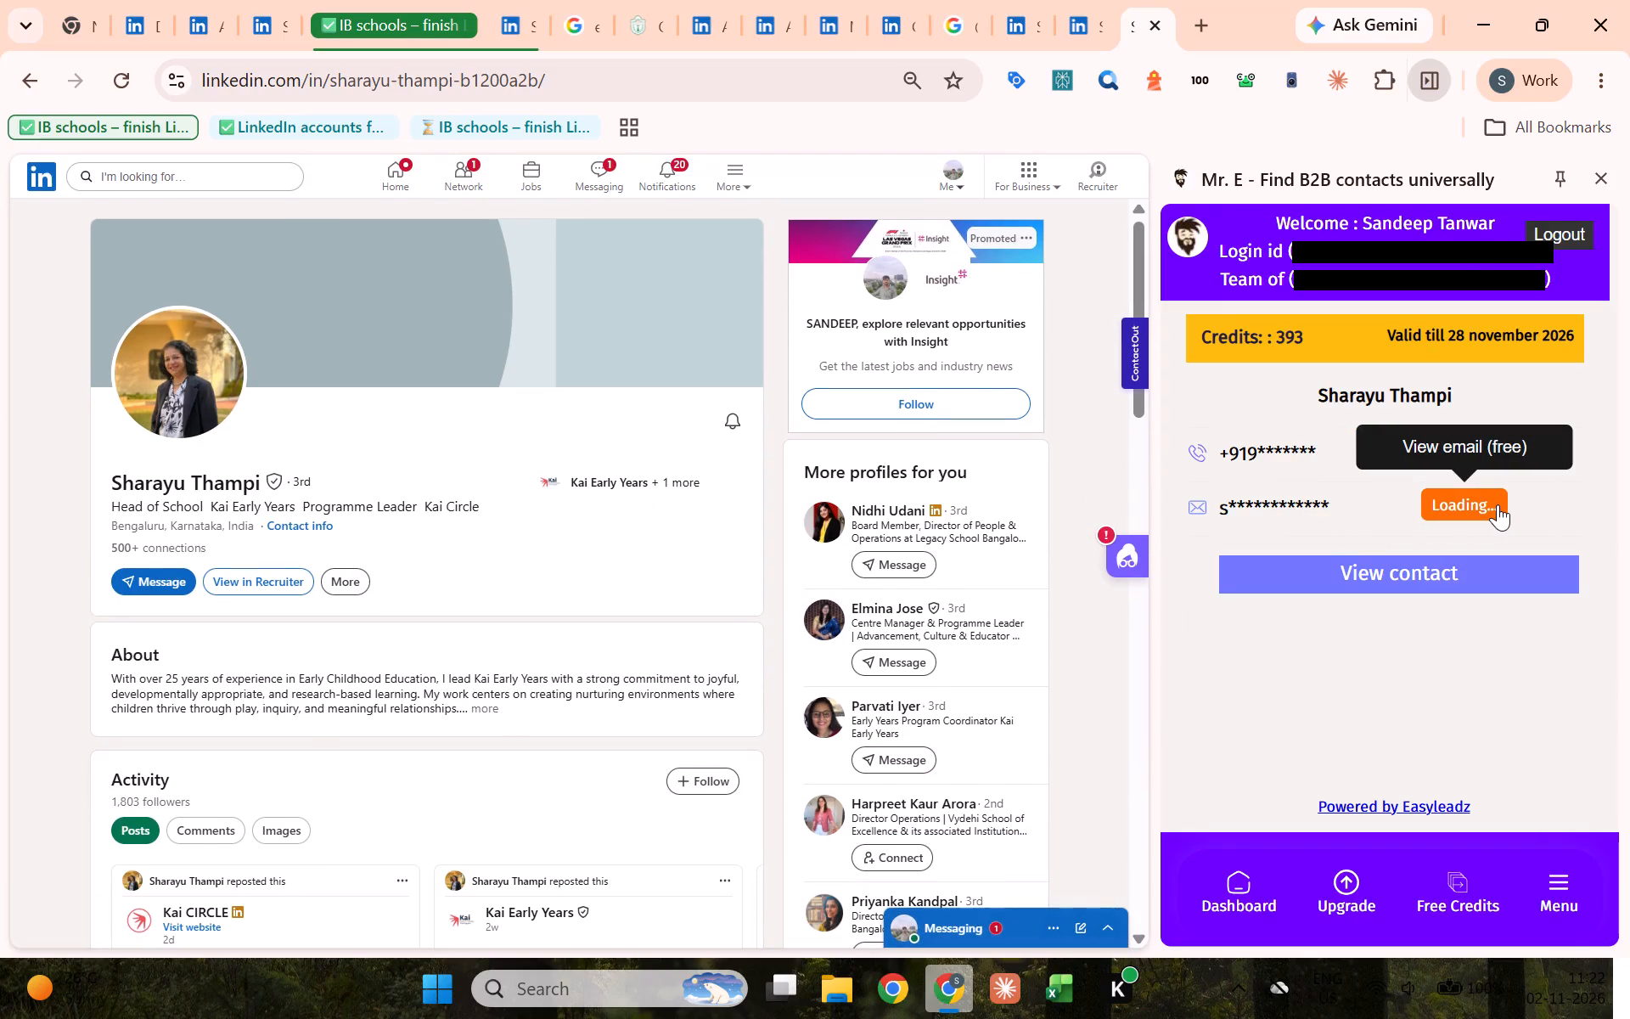
{"action": "left_click", "coordinate": [503, 712]}
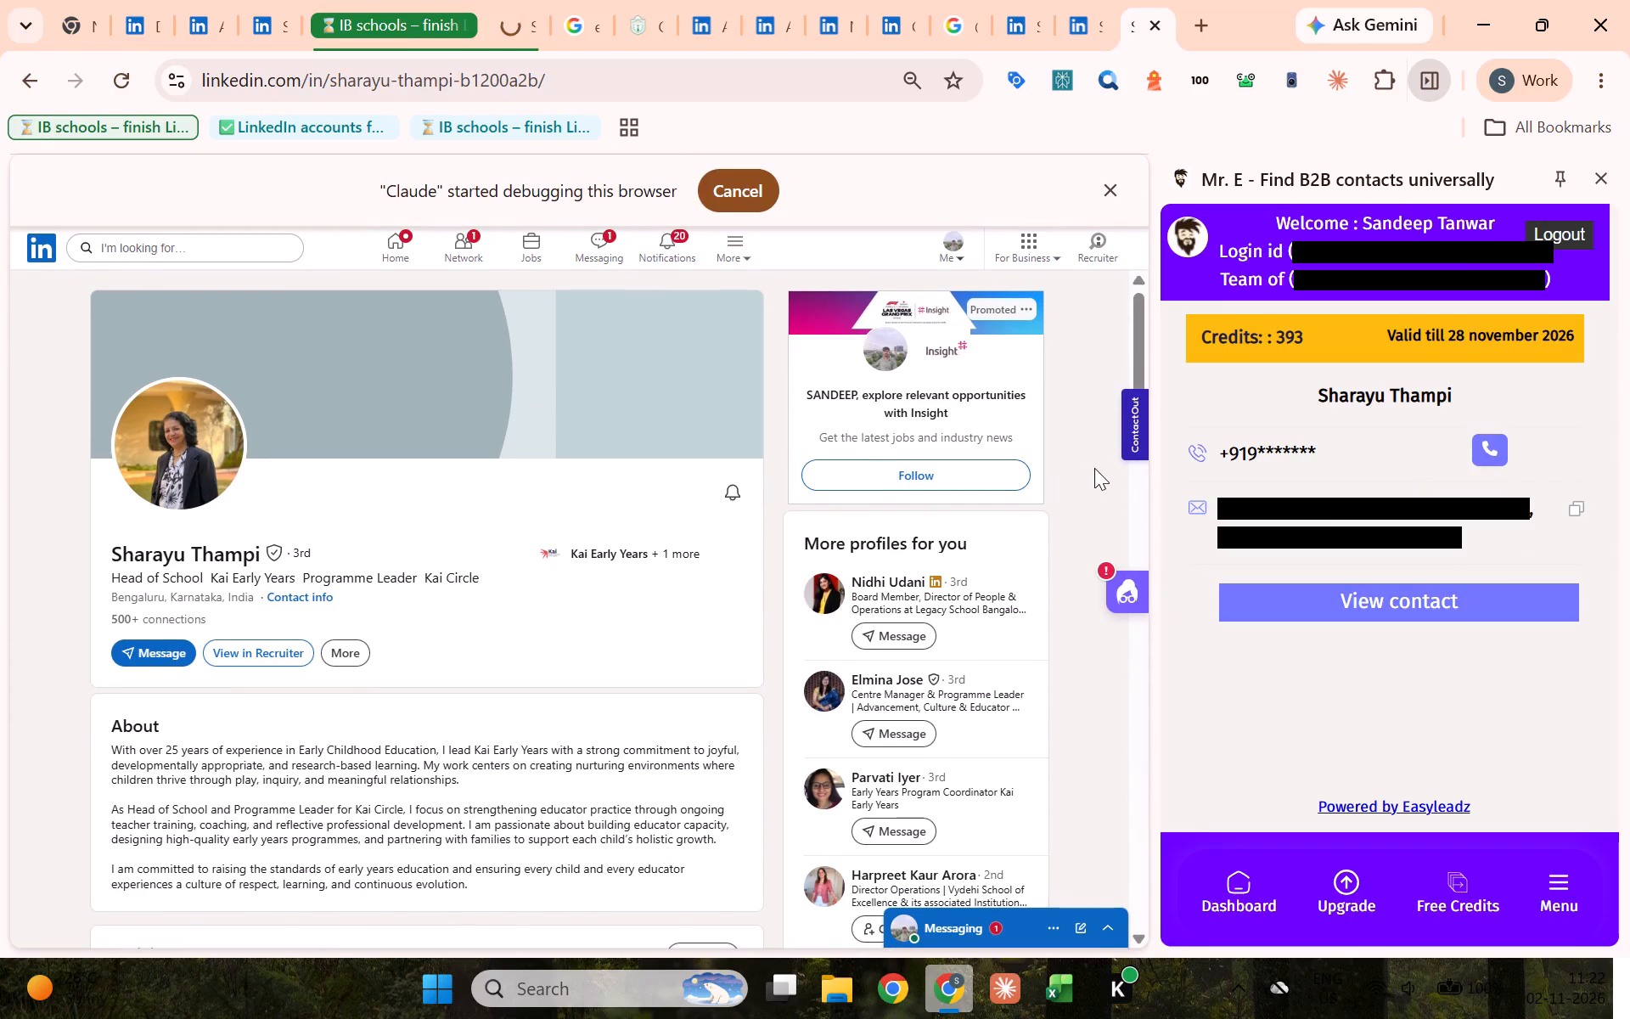
{"action": "key", "text": "alt+Tab"}
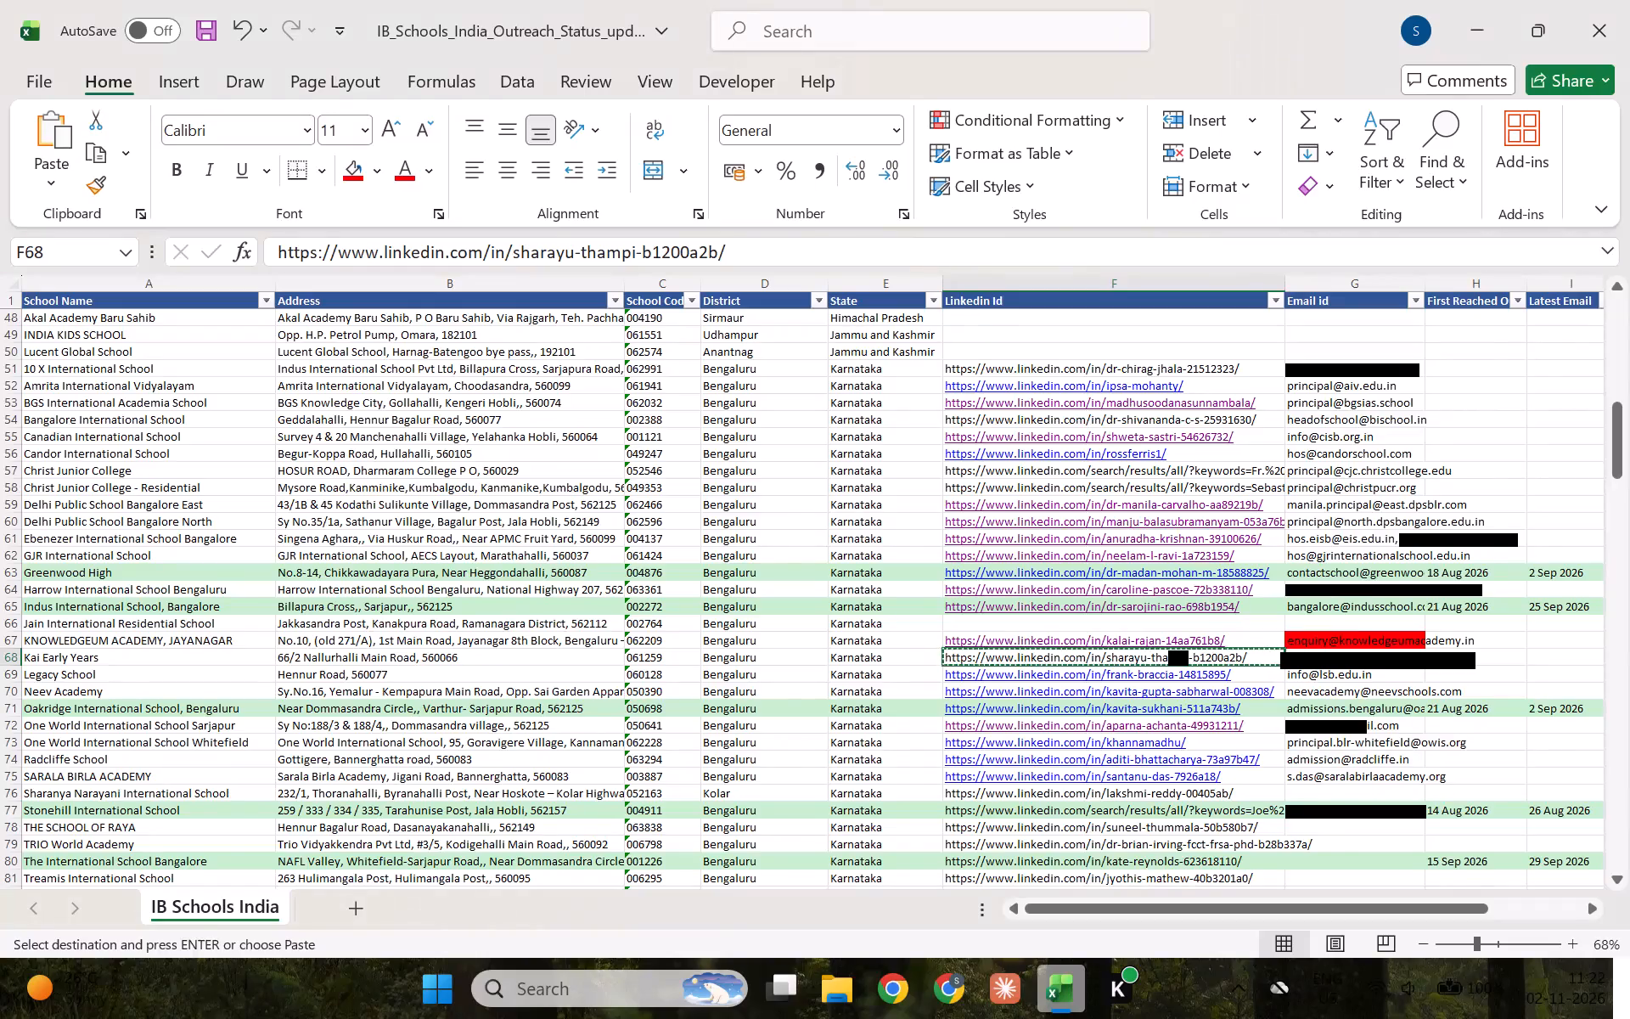
{"action": "key", "text": "alt+Tab"}
{"action": "key", "text": "alt+Tab"}
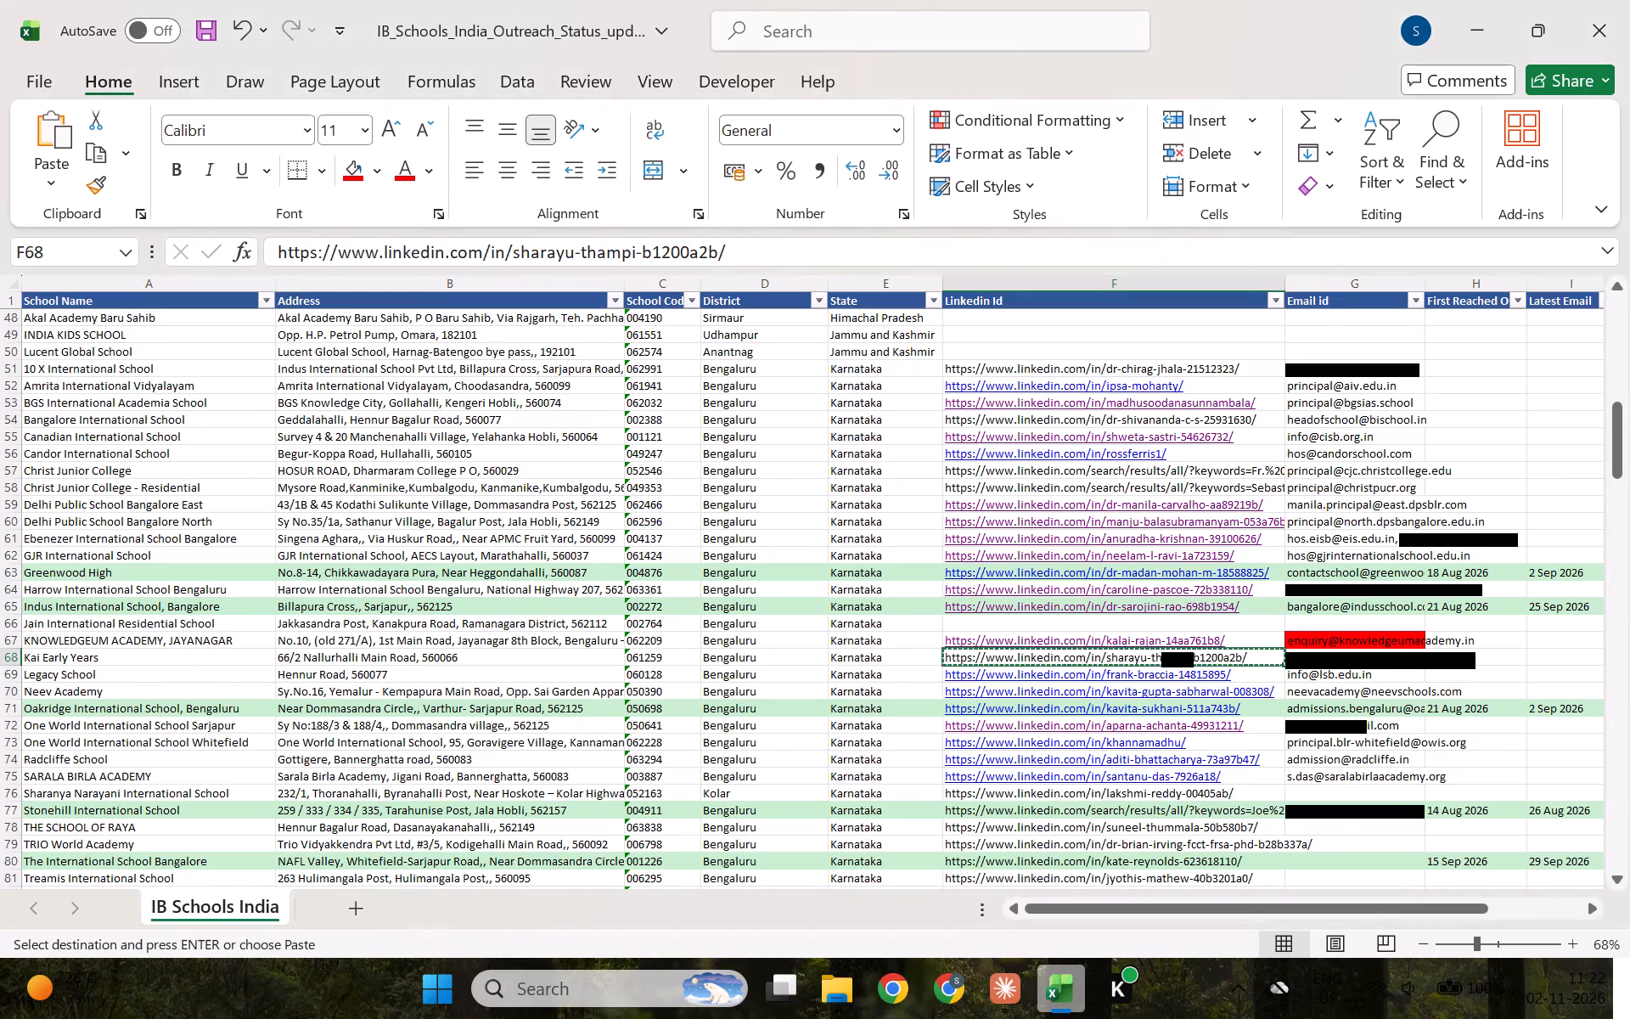
Copy the Linkedin Id of Legacy School from row 69, load that profile and try to reveal its email with Mr. E.
{"action": "left_click", "coordinate": [1060, 673]}
{"action": "key", "text": "ctrl+c"}
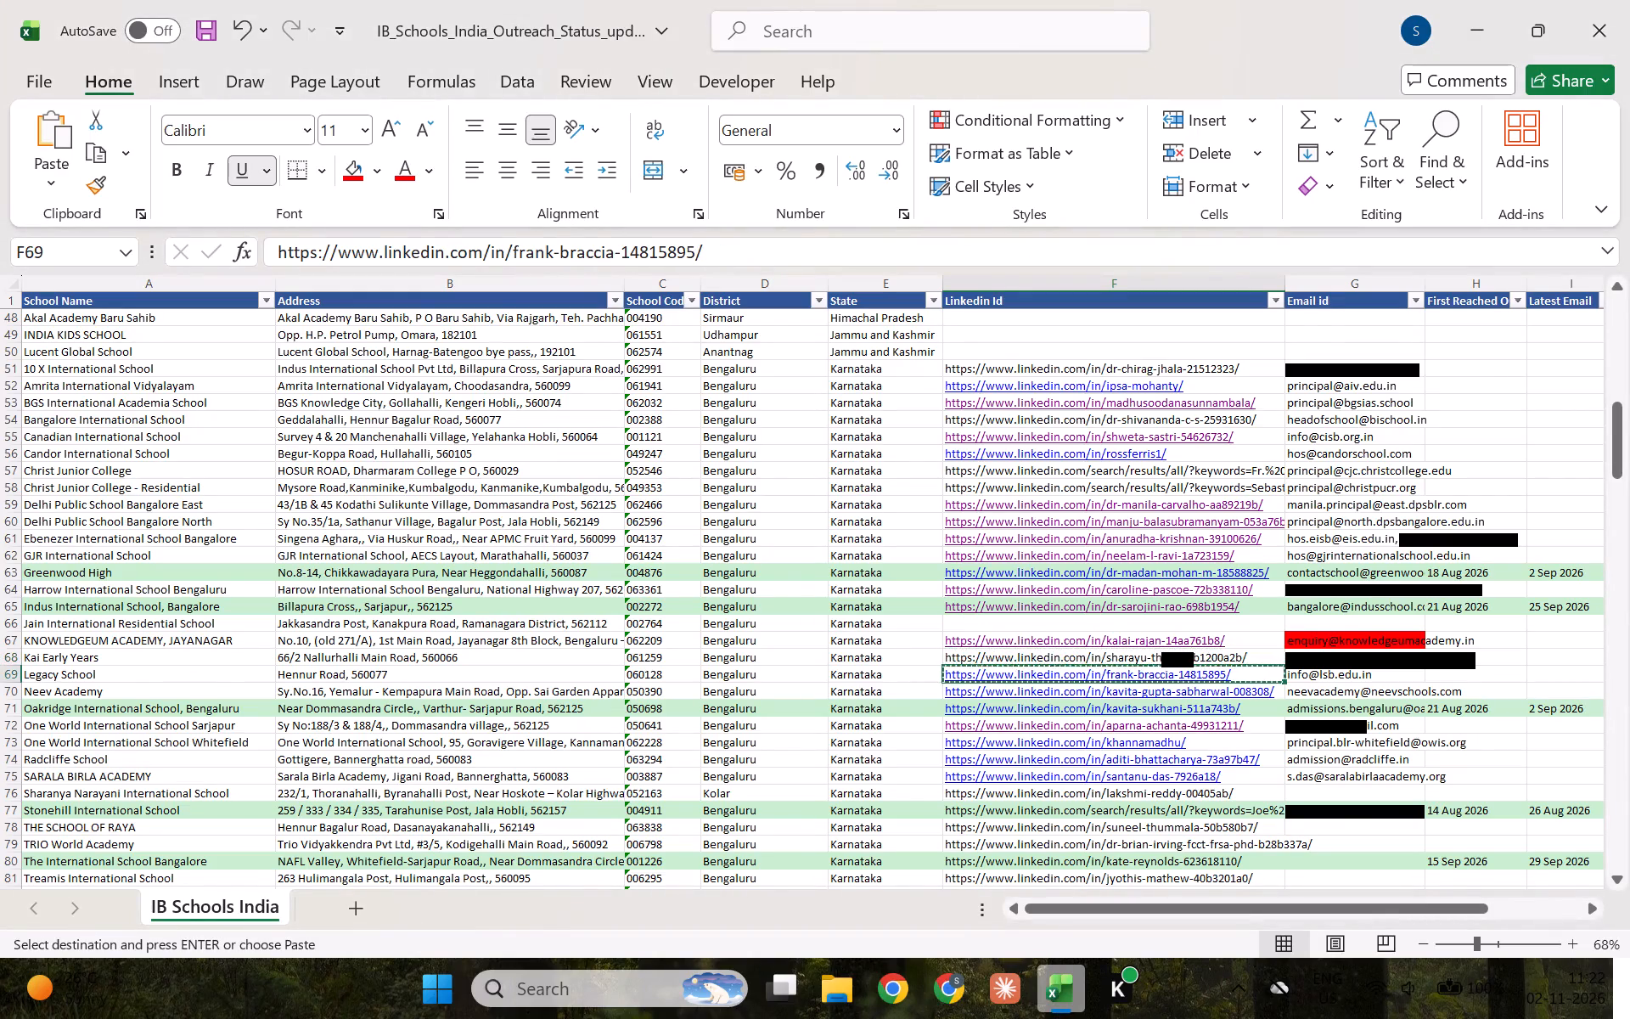
{"action": "key", "text": "alt+Tab"}
{"action": "left_click", "coordinate": [630, 80]}
{"action": "key", "text": "ctrl+v"}
{"action": "key", "text": "Return"}
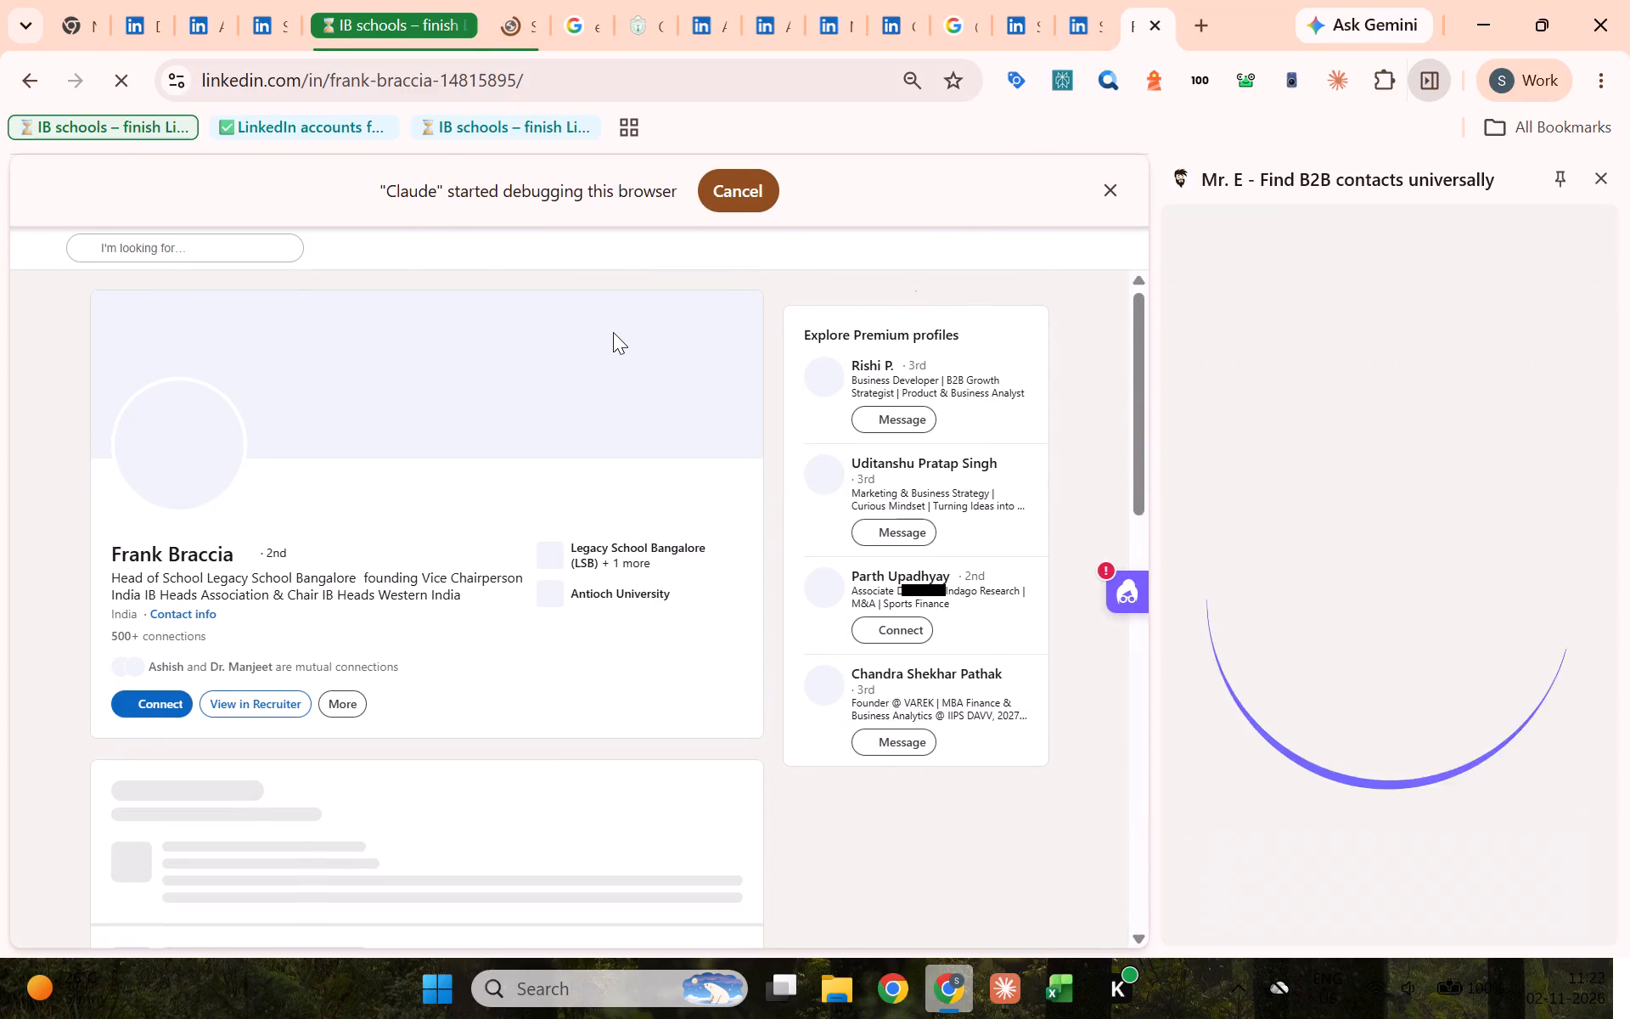
{"action": "key", "text": "alt+Tab"}
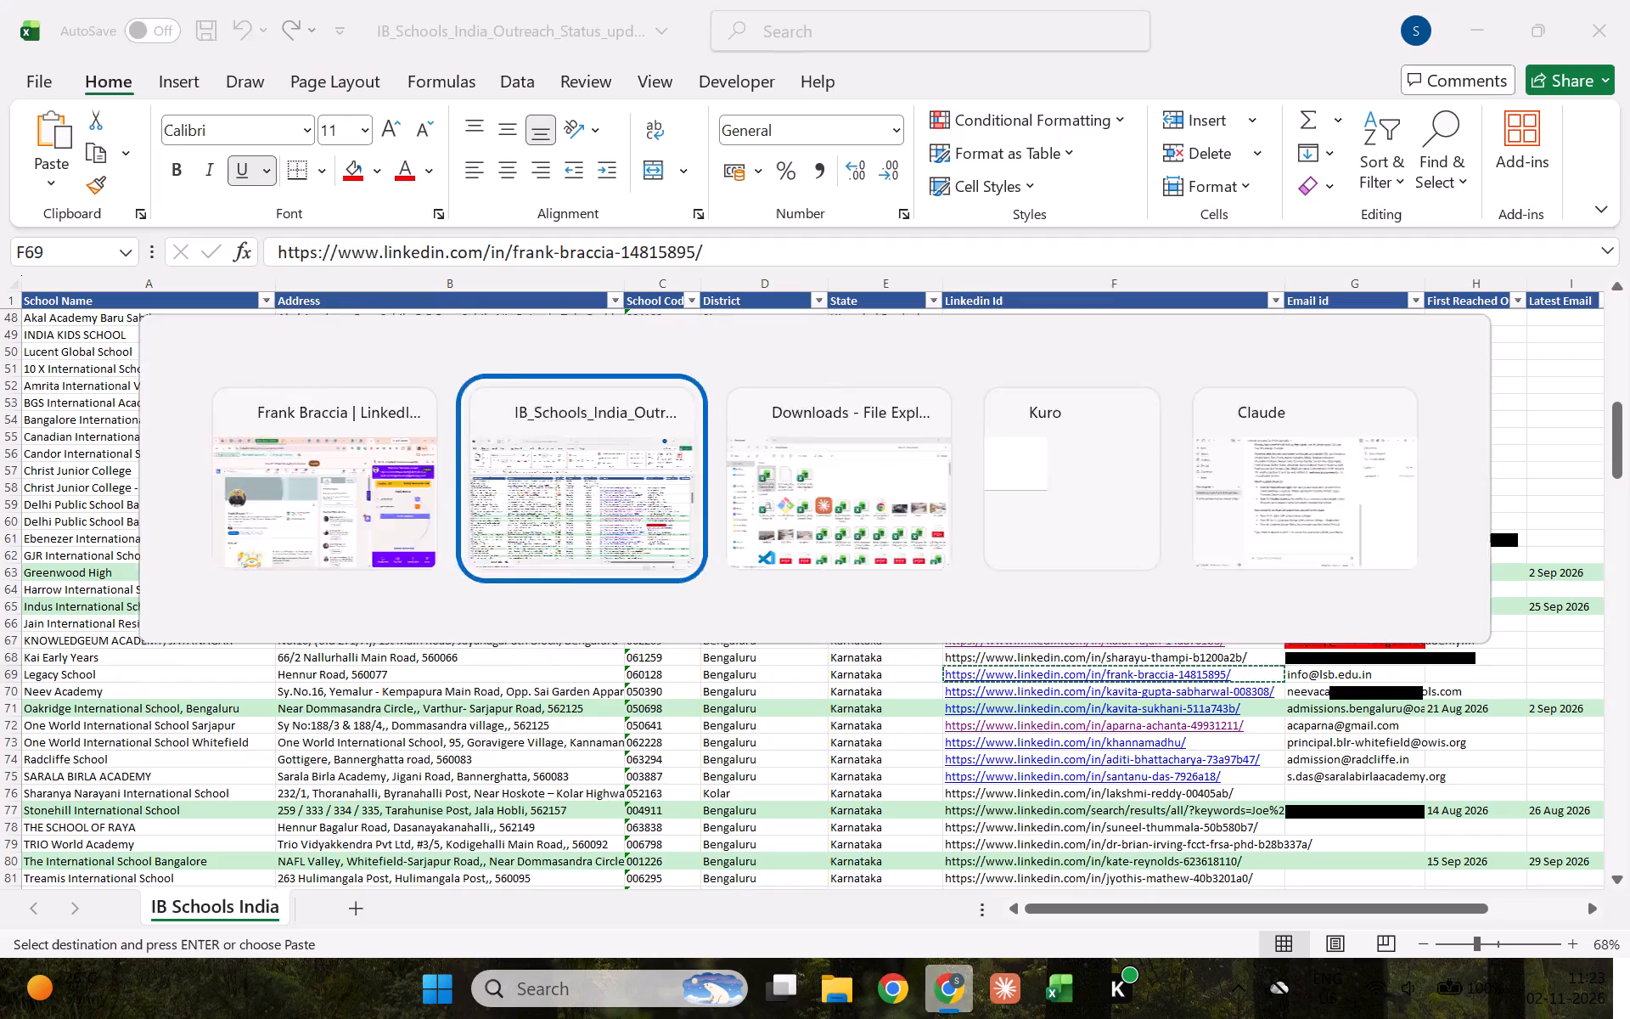
{"action": "key", "text": "alt+Tab"}
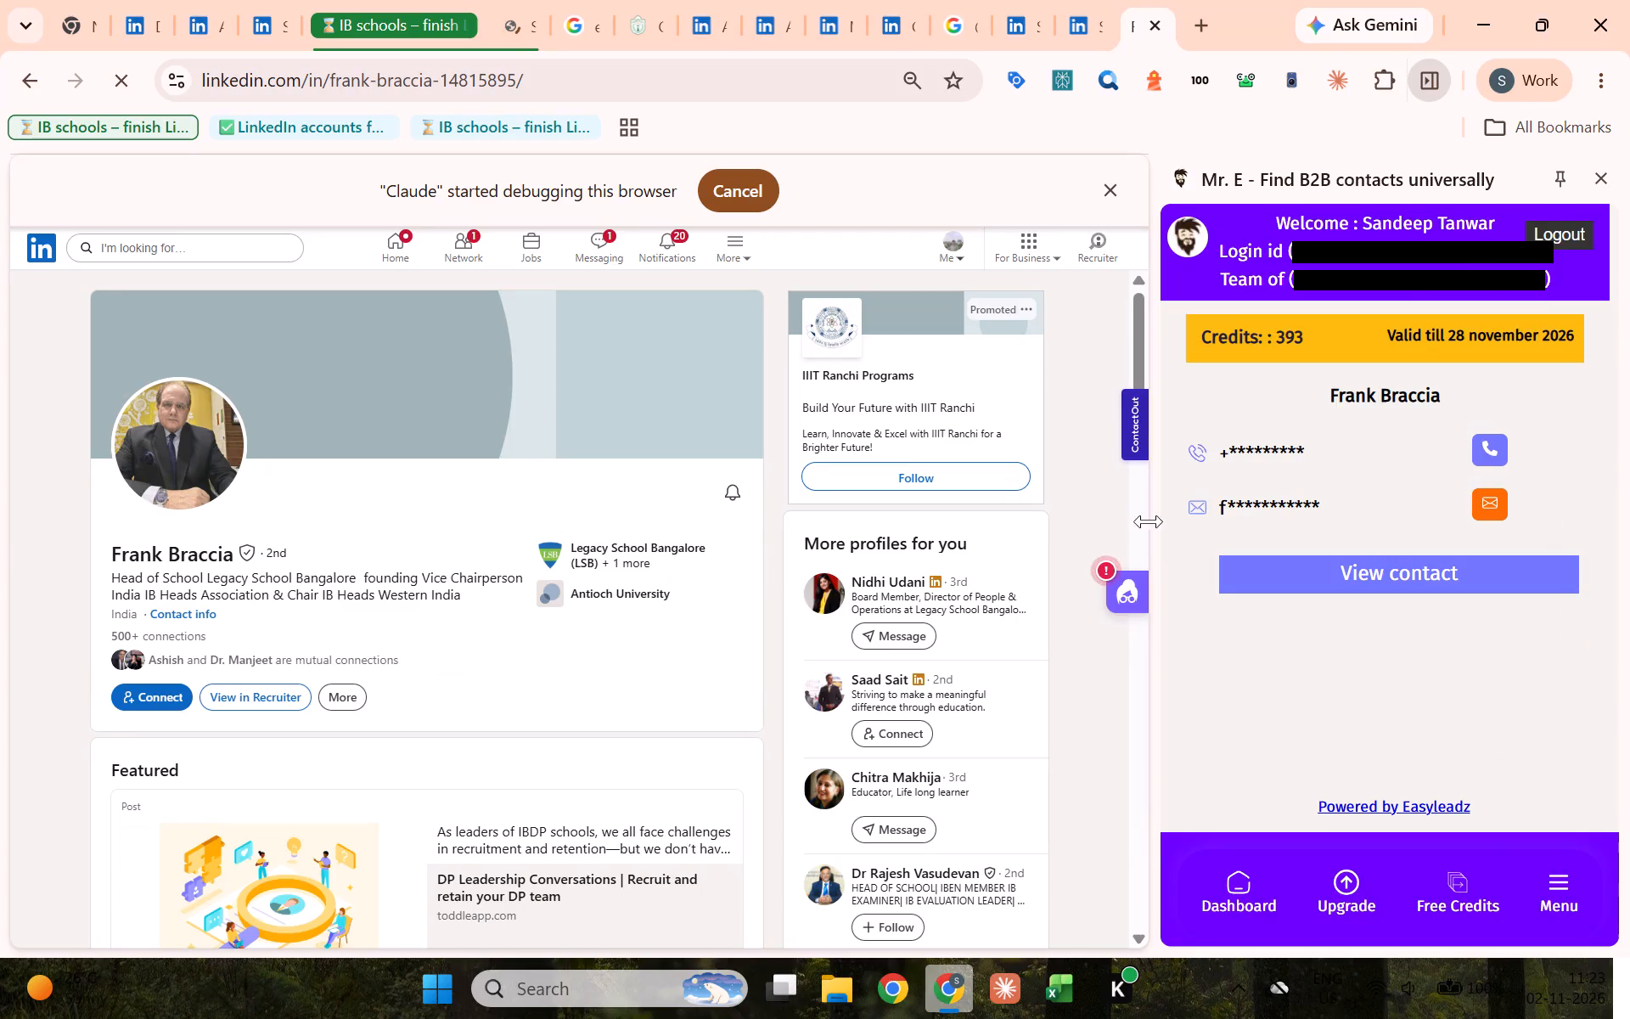
{"action": "left_click", "coordinate": [1498, 495]}
{"action": "key", "text": "alt+Tab"}
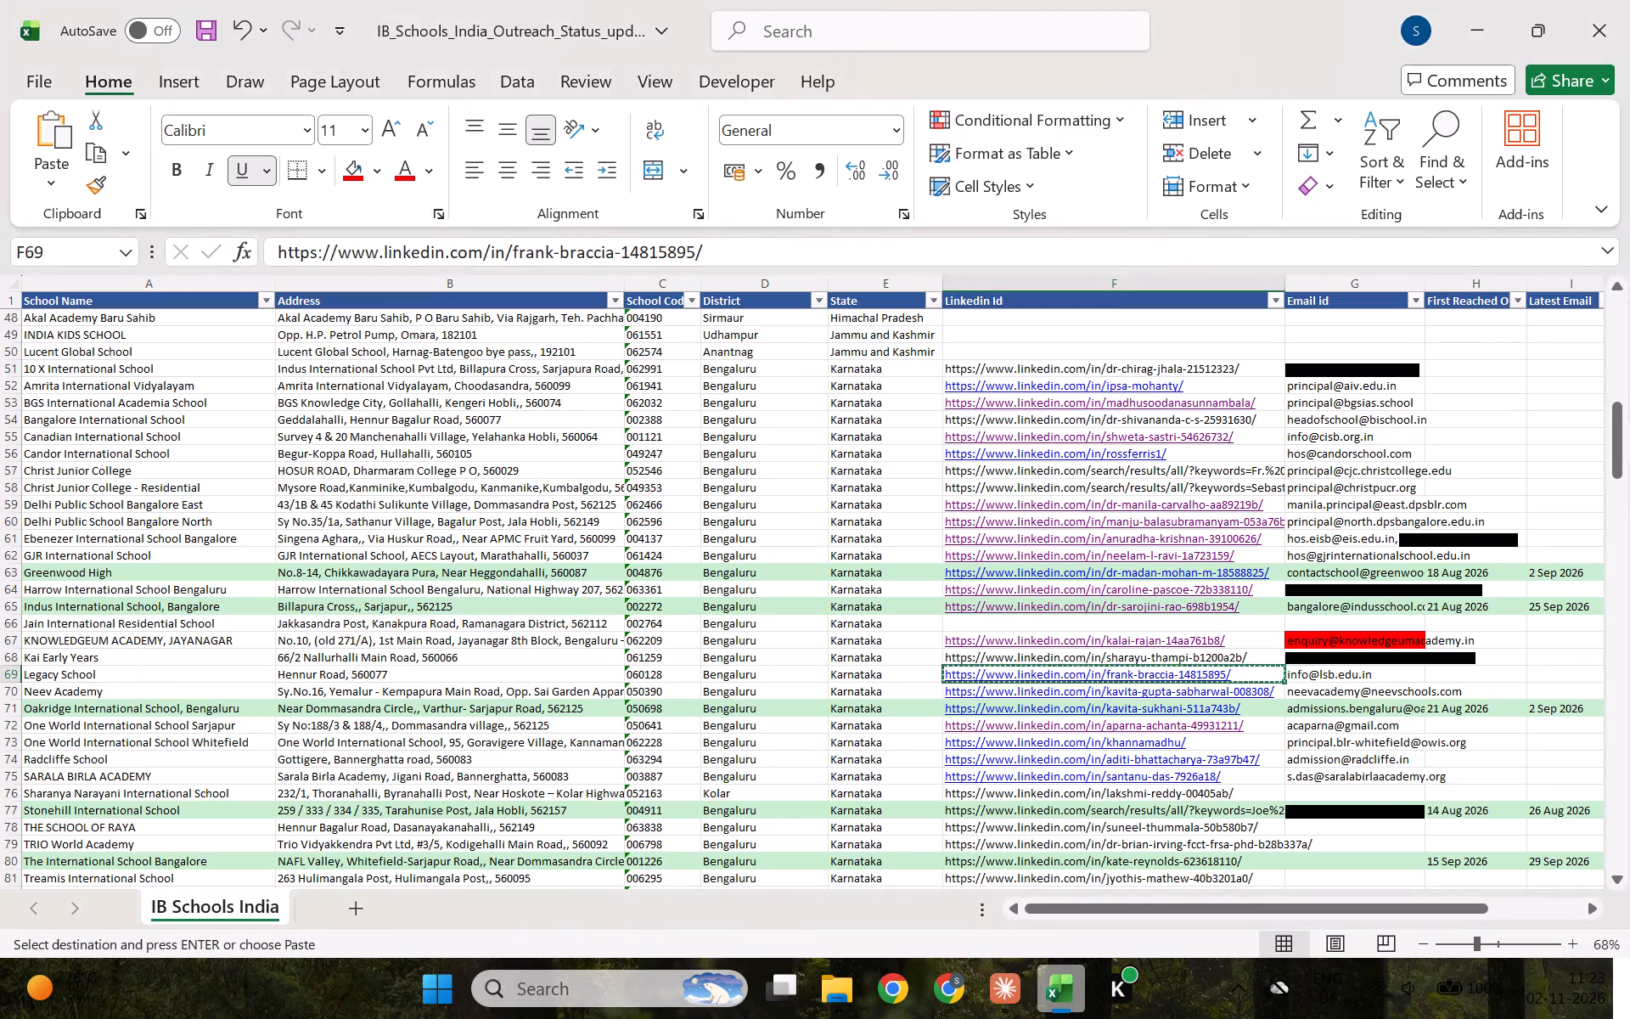
{"action": "key", "text": "alt+Tab"}
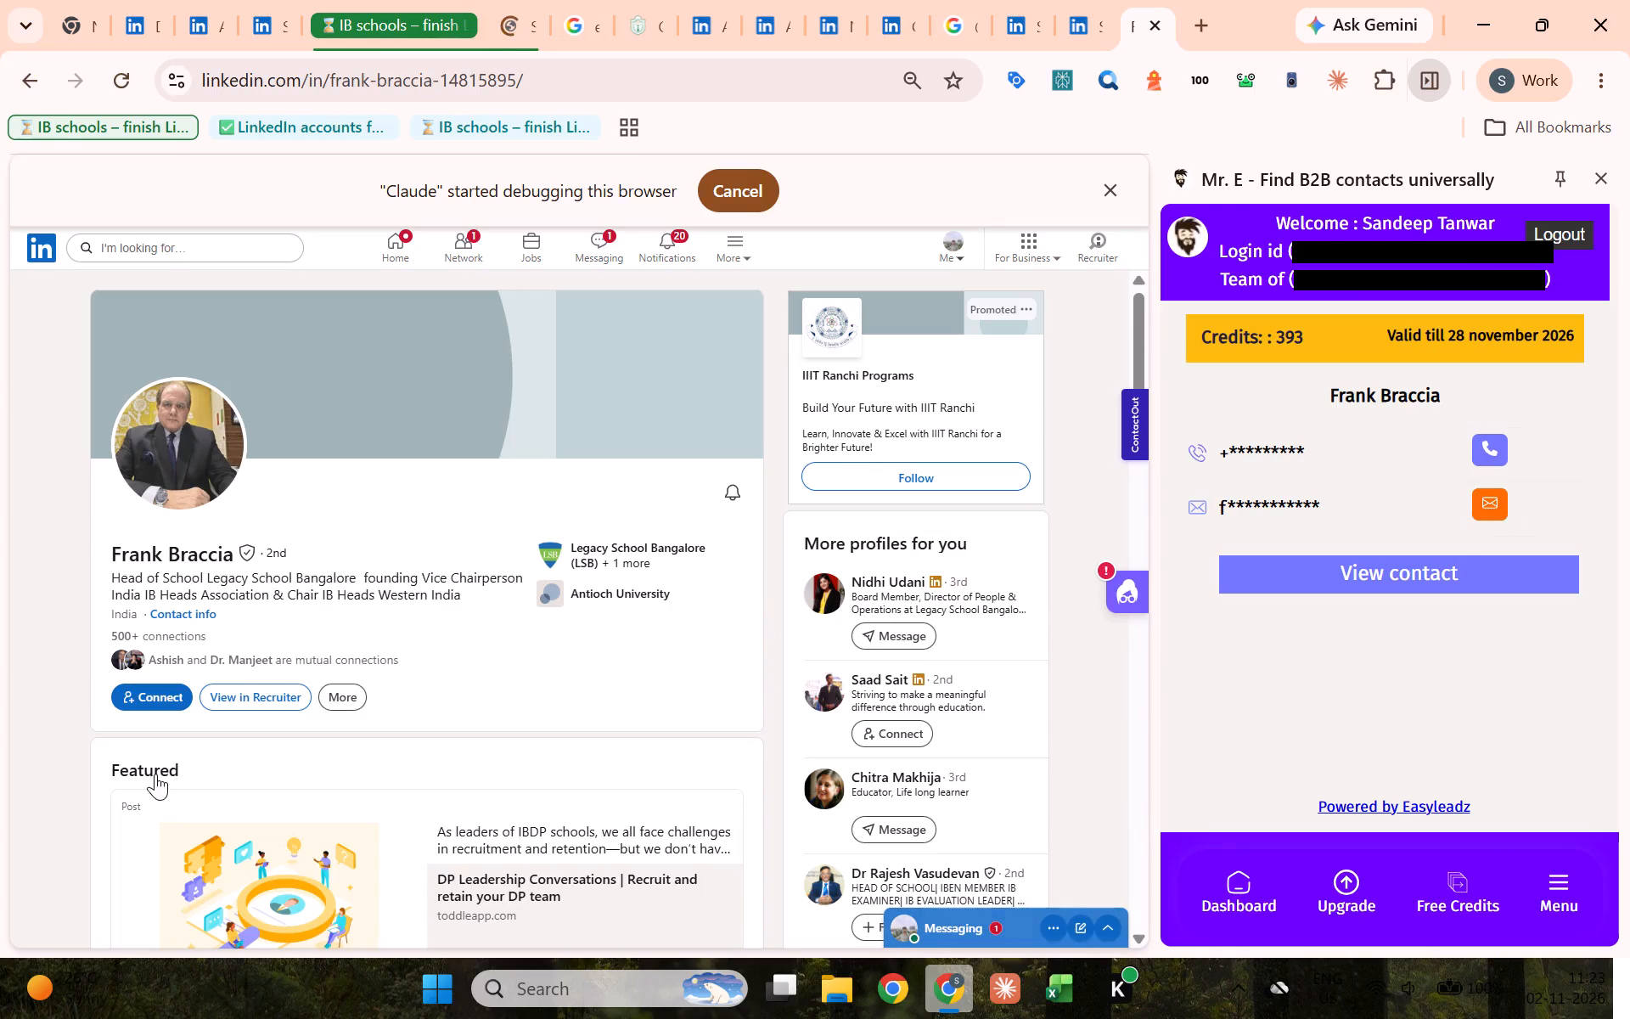
Send a LinkedIn connection invitation to the Head of School at Legacy School Bangalore.
{"action": "left_click", "coordinate": [146, 713]}
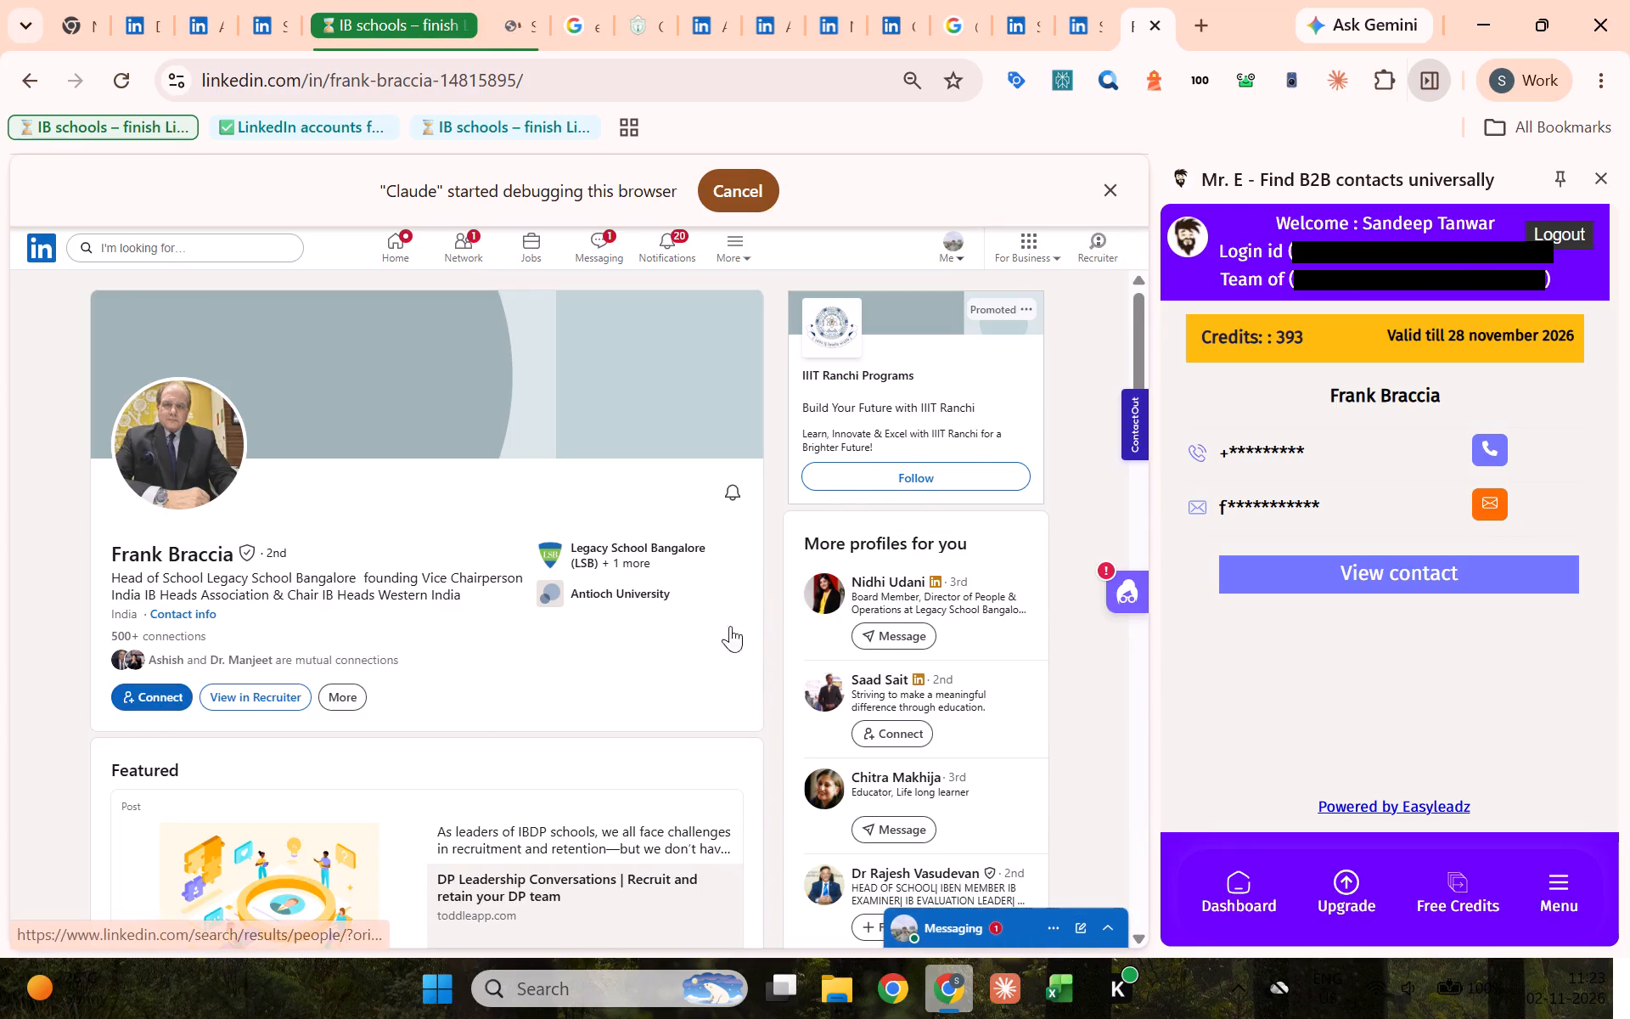
{"action": "left_click", "coordinate": [725, 391]}
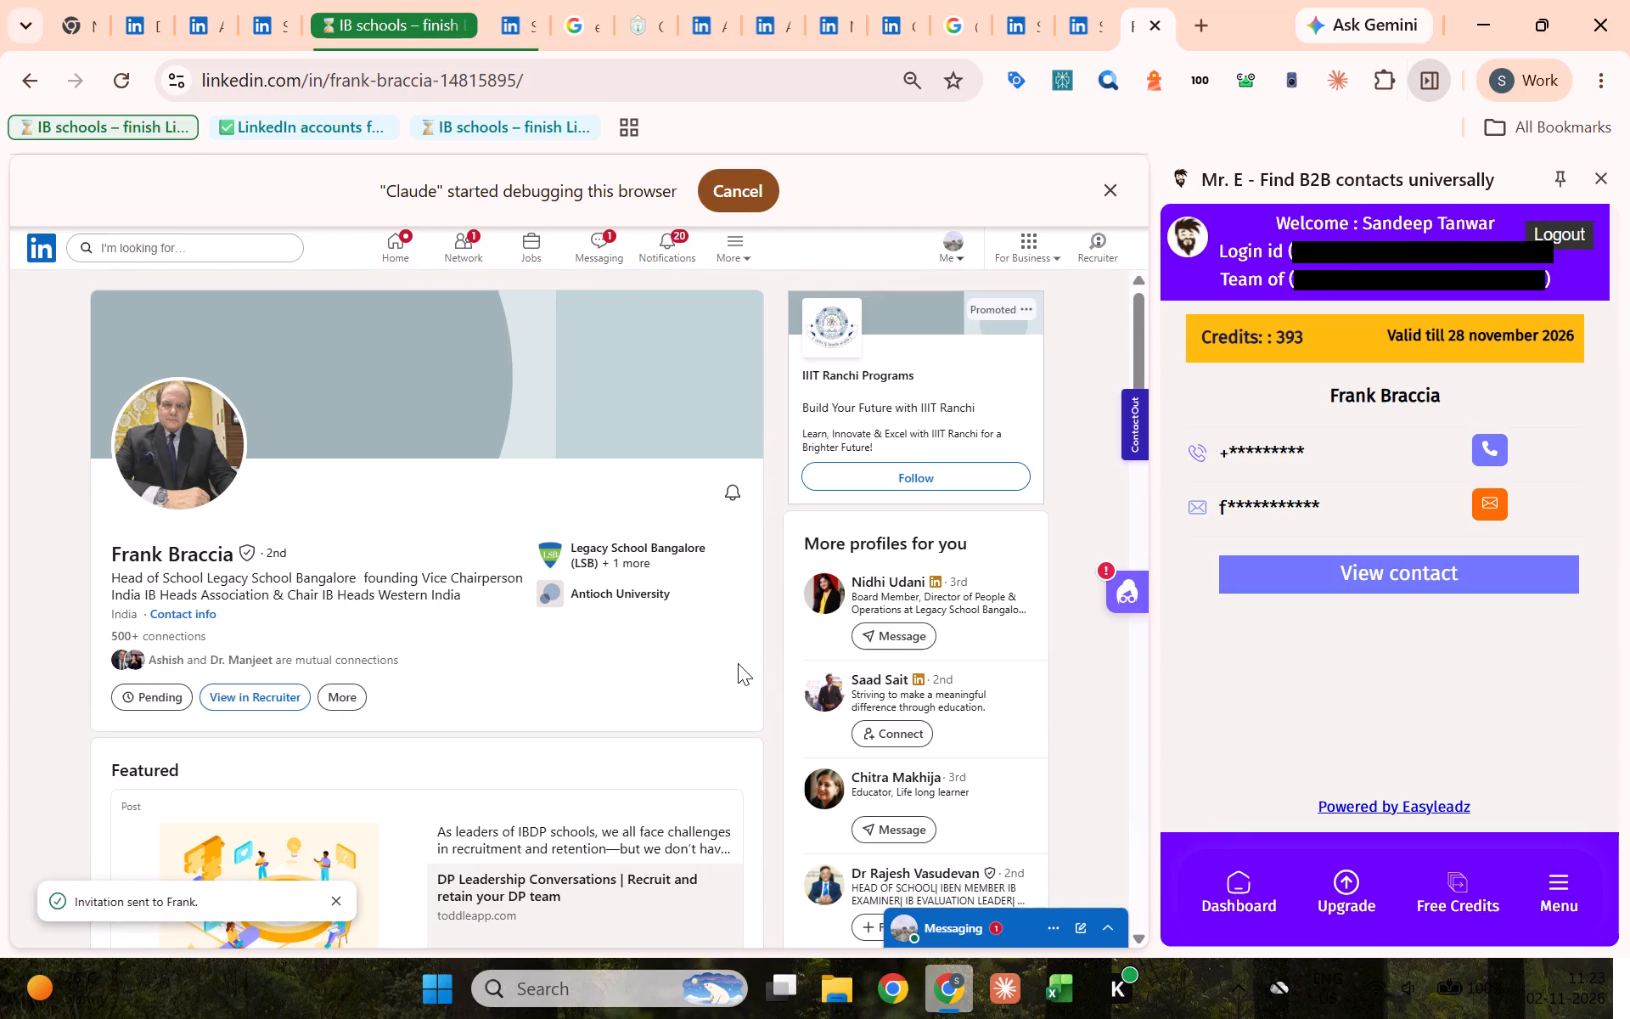
Reveal the Legacy School head's email with Mr. E and copy it.
{"action": "left_click", "coordinate": [1506, 503]}
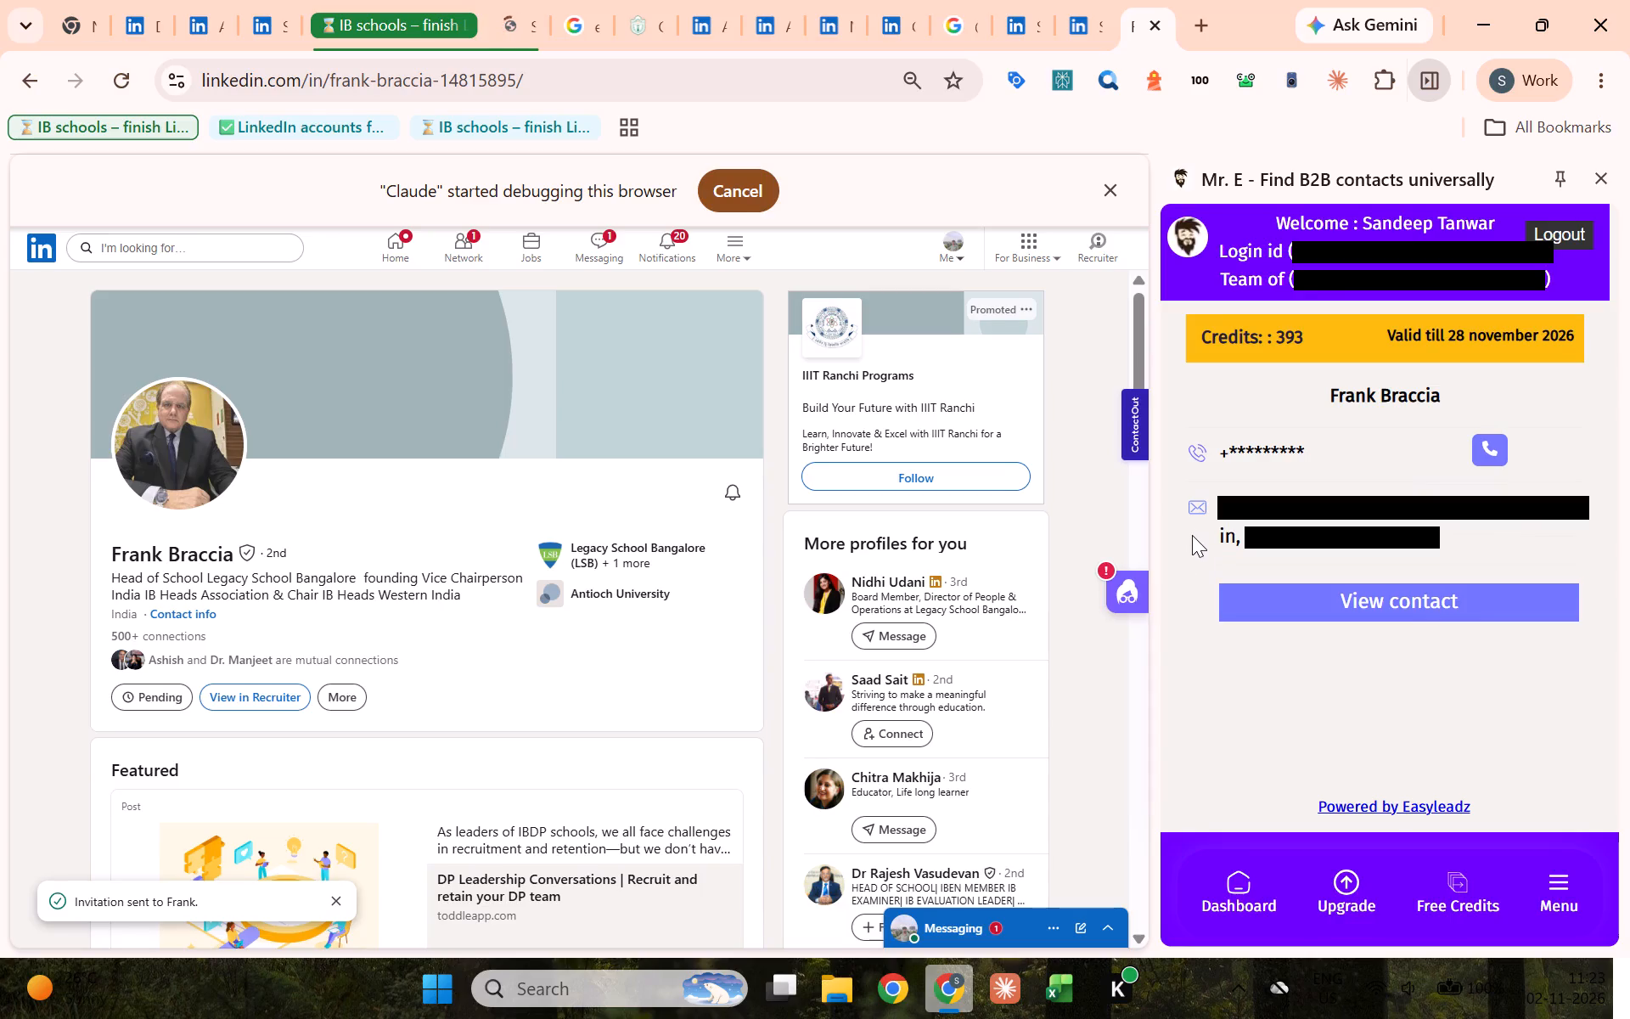
{"action": "left_click", "coordinate": [1588, 504]}
{"action": "left_click", "coordinate": [1569, 506]}
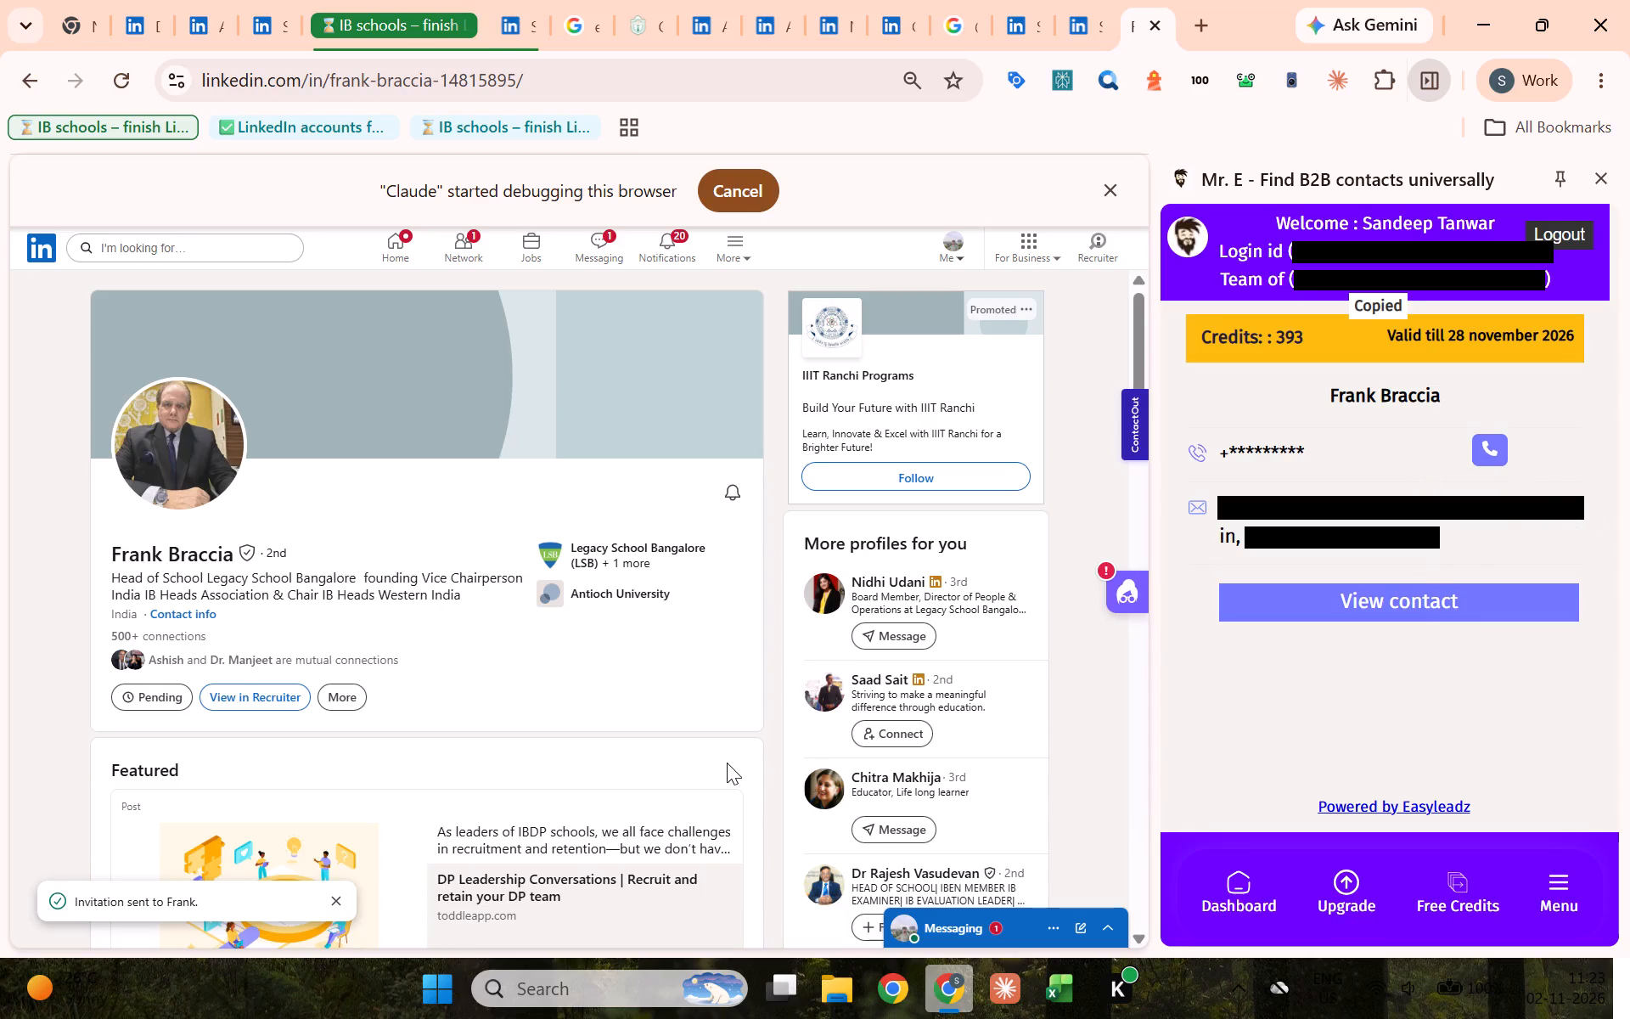
Examine the Activity and Experience sections of the Legacy School head's LinkedIn profile to check the current role.
{"action": "scroll", "coordinate": [823, 753], "scroll_direction": "down", "scroll_amount": 3}
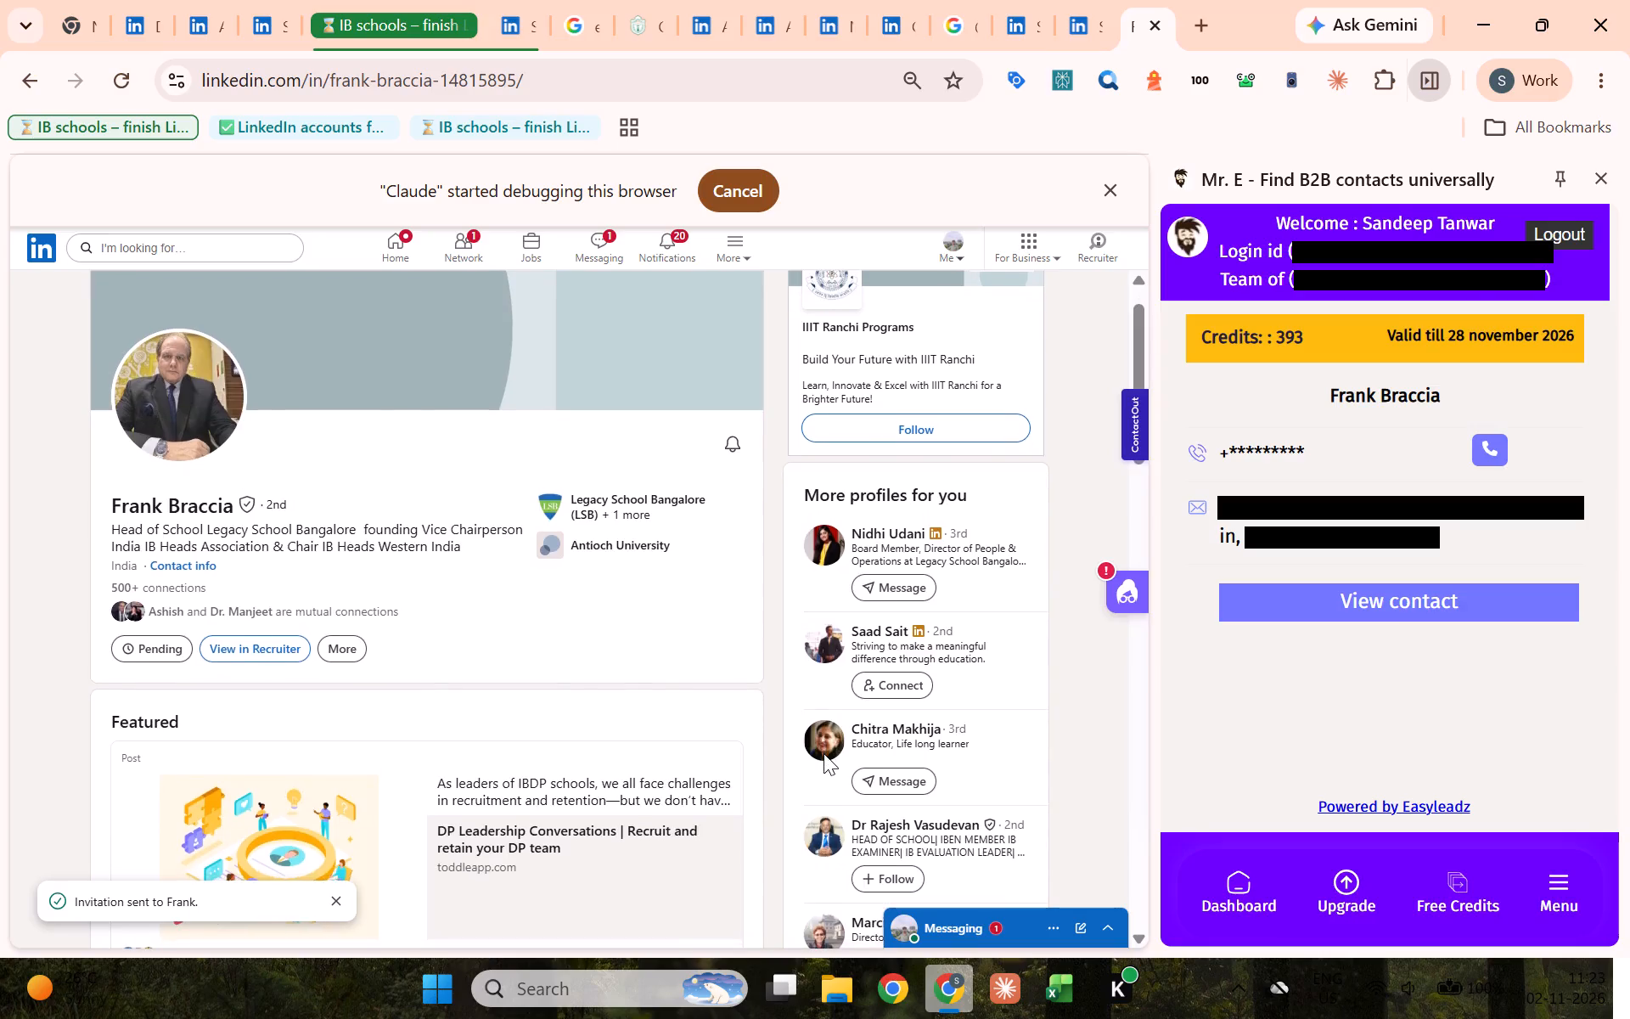
{"action": "scroll", "coordinate": [823, 753], "scroll_direction": "down", "scroll_amount": 3}
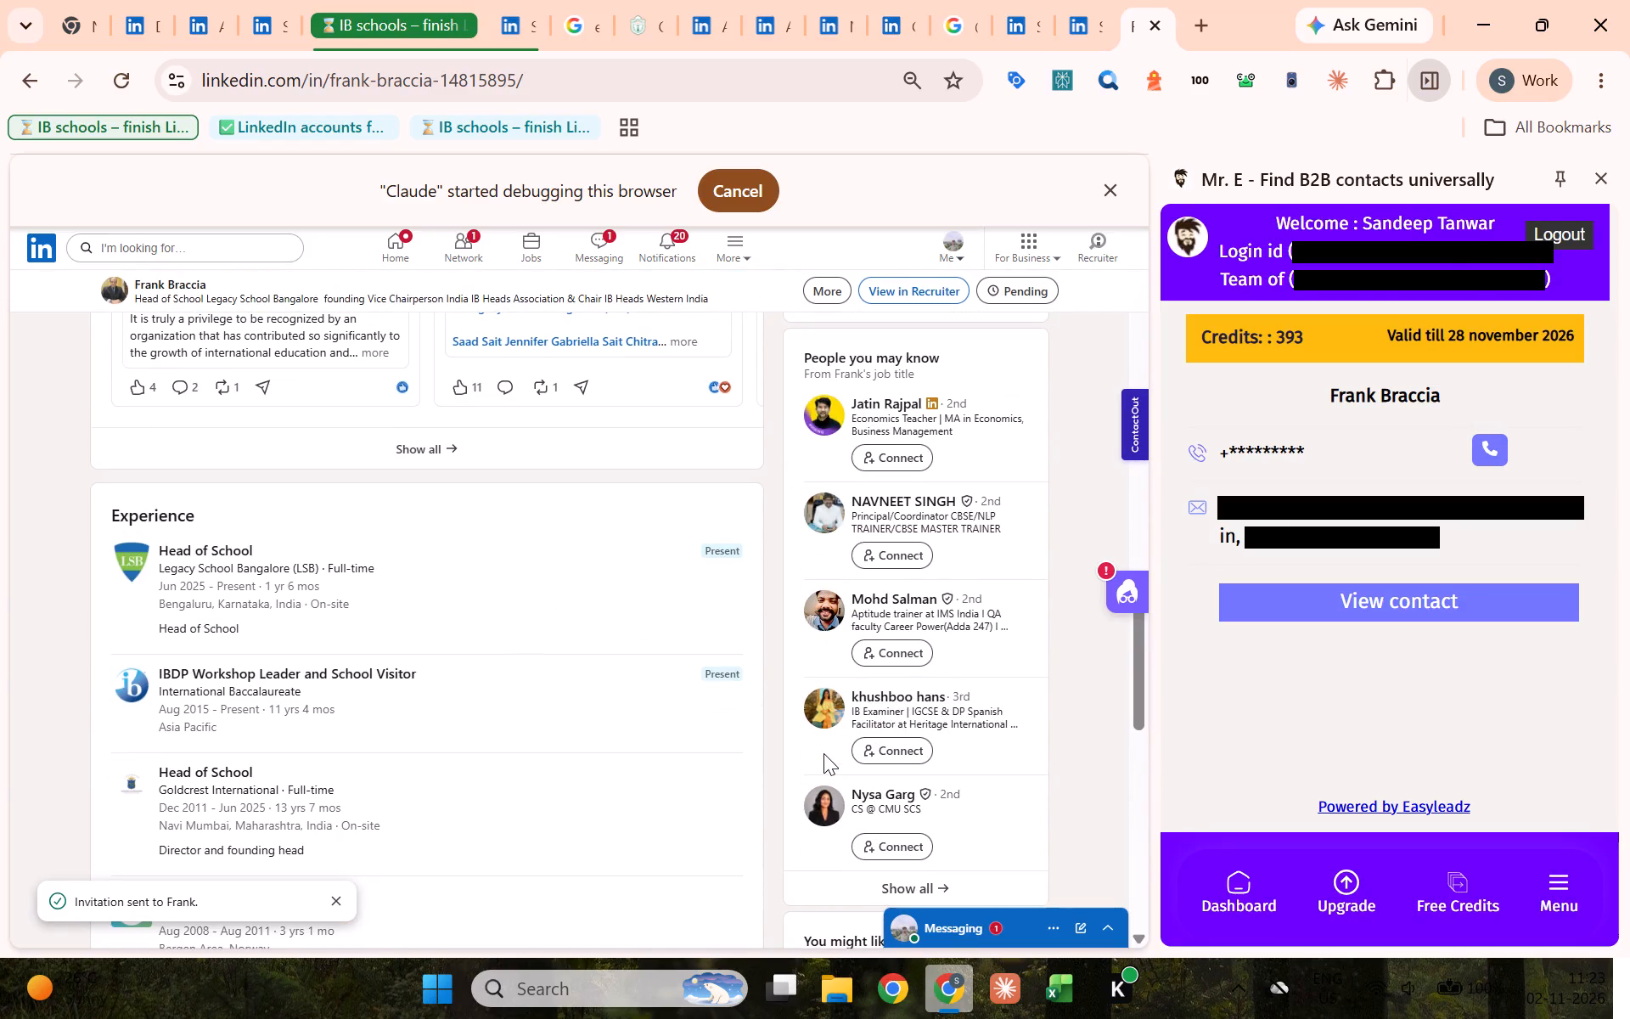
{"action": "scroll", "coordinate": [823, 753], "scroll_direction": "down", "scroll_amount": 2}
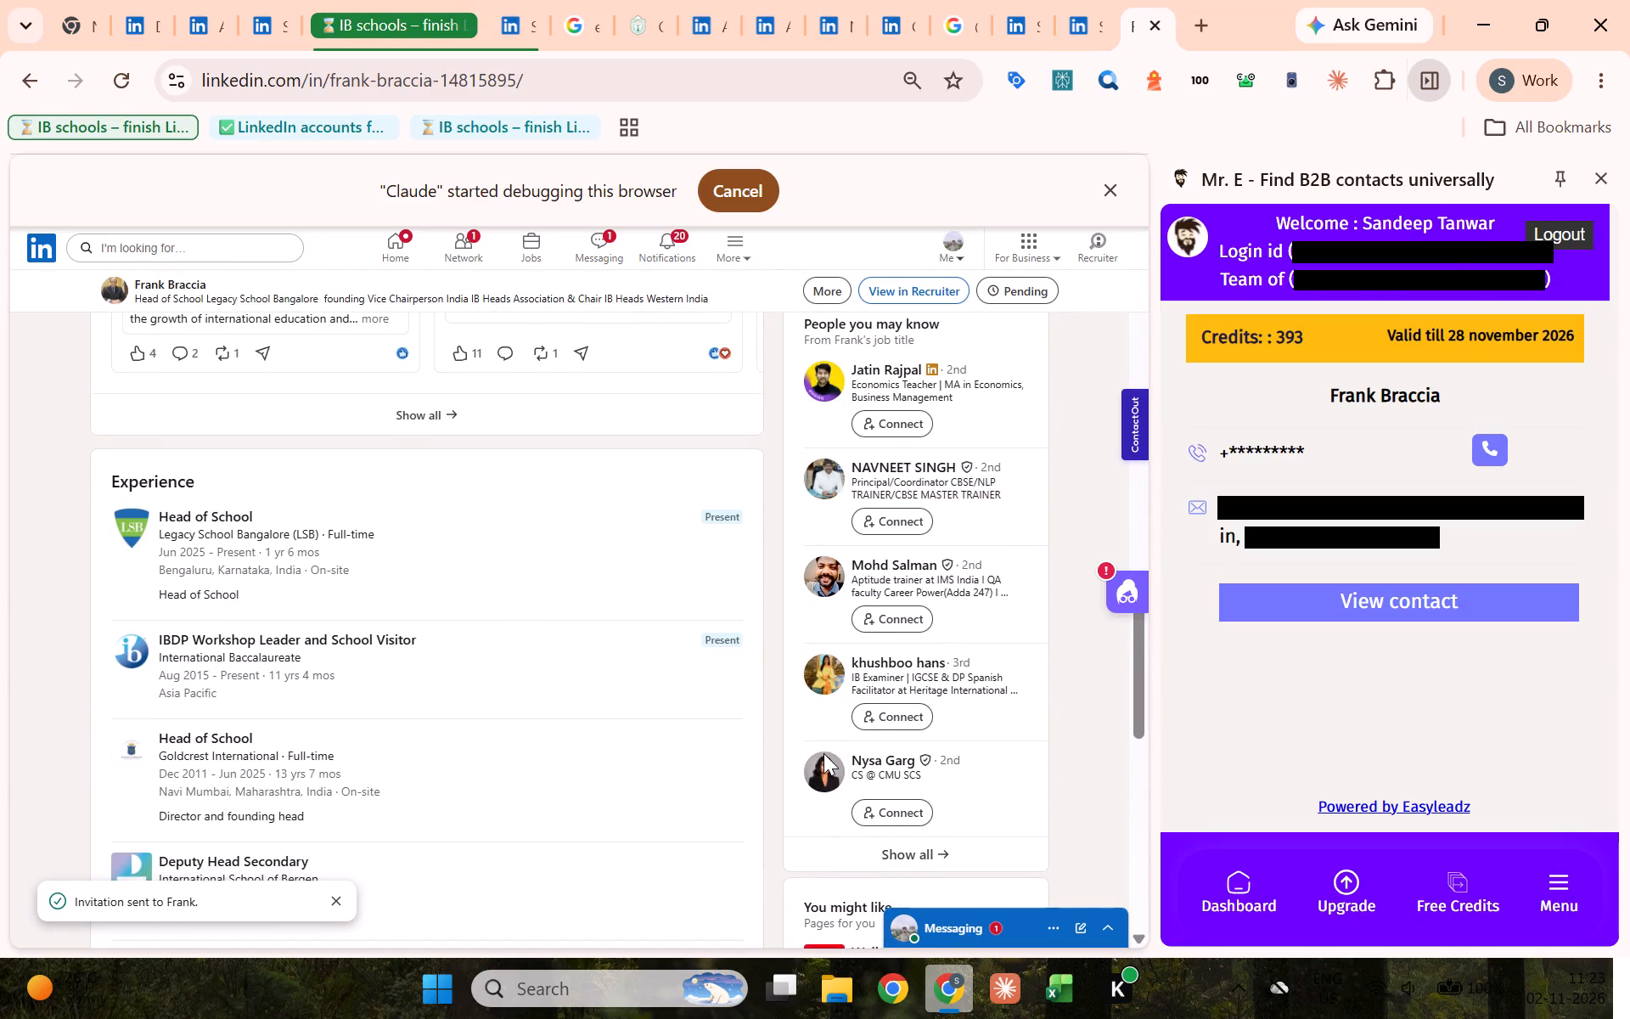
{"action": "scroll", "coordinate": [823, 753], "scroll_direction": "down", "scroll_amount": 2}
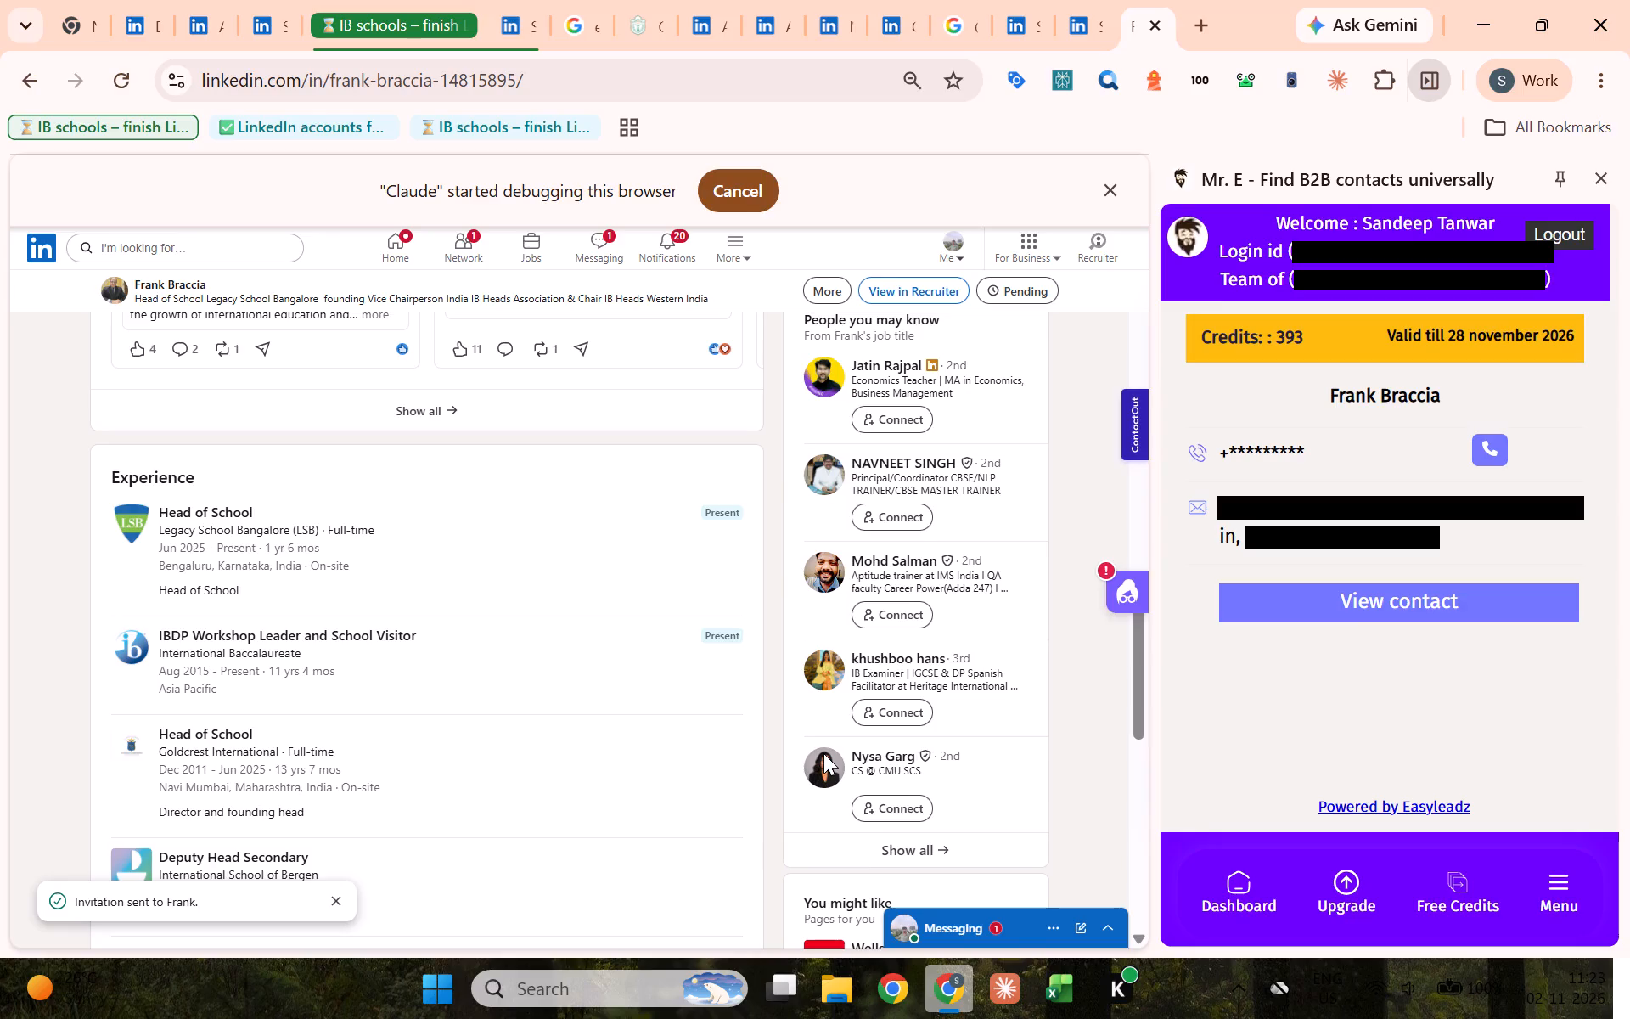
{"action": "scroll", "coordinate": [823, 753], "scroll_direction": "down", "scroll_amount": 3}
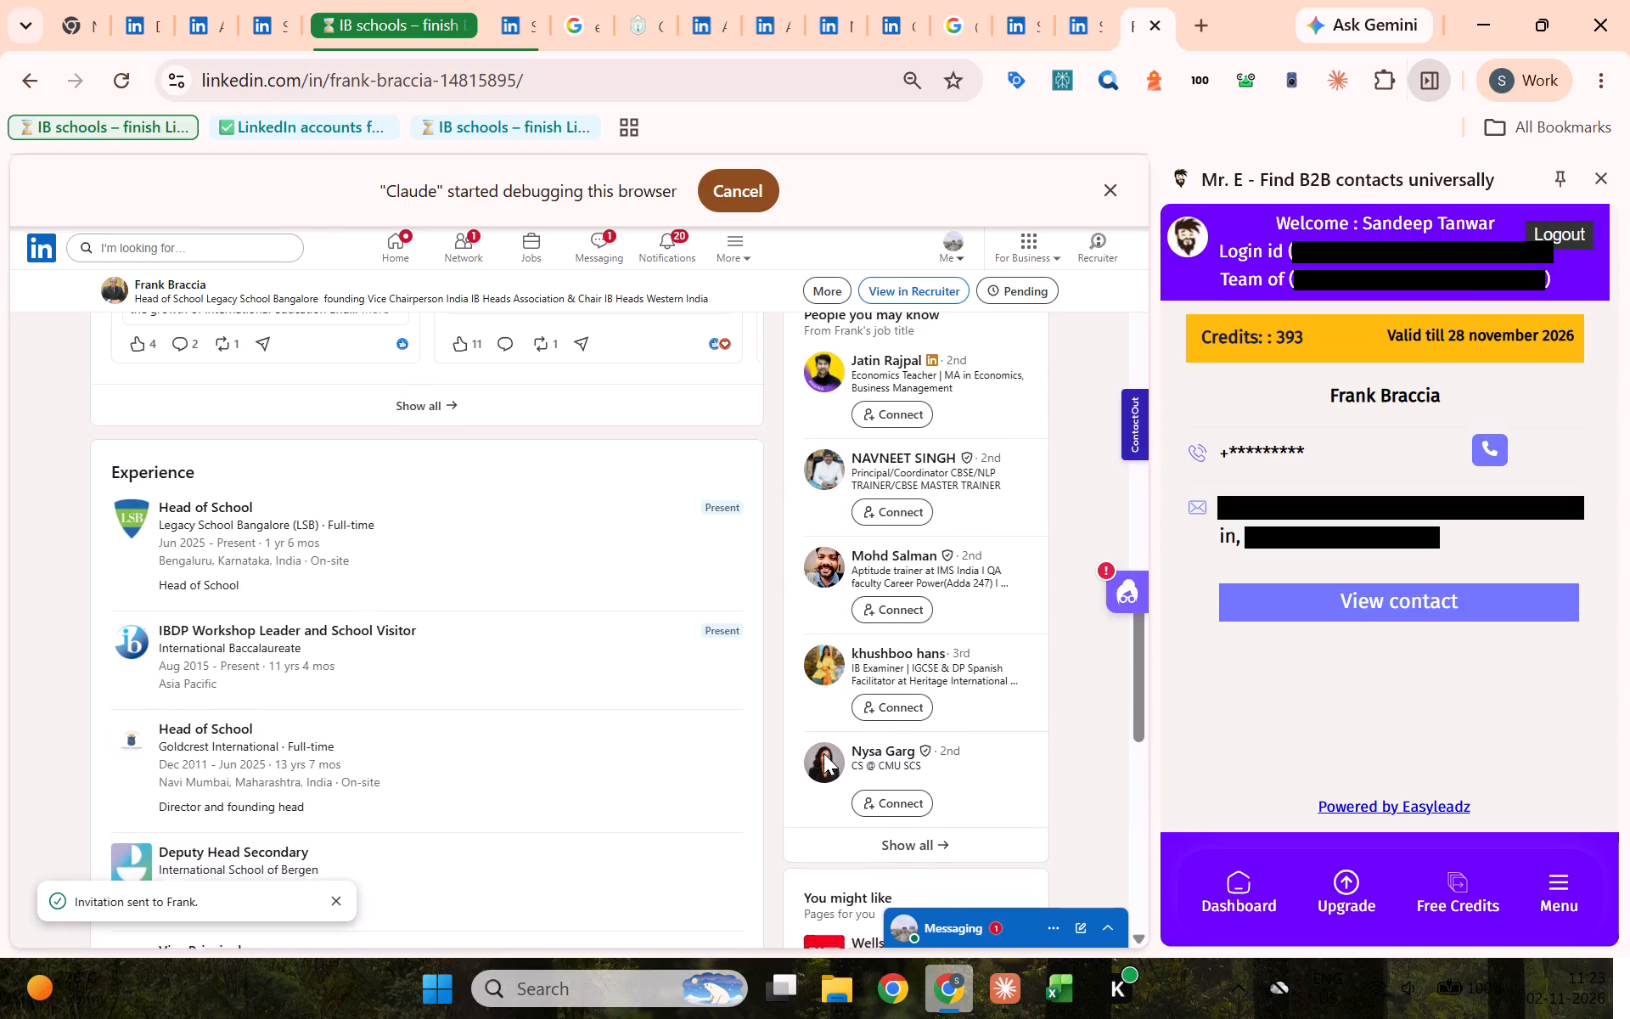
{"action": "scroll", "coordinate": [823, 753], "scroll_direction": "down", "scroll_amount": 2}
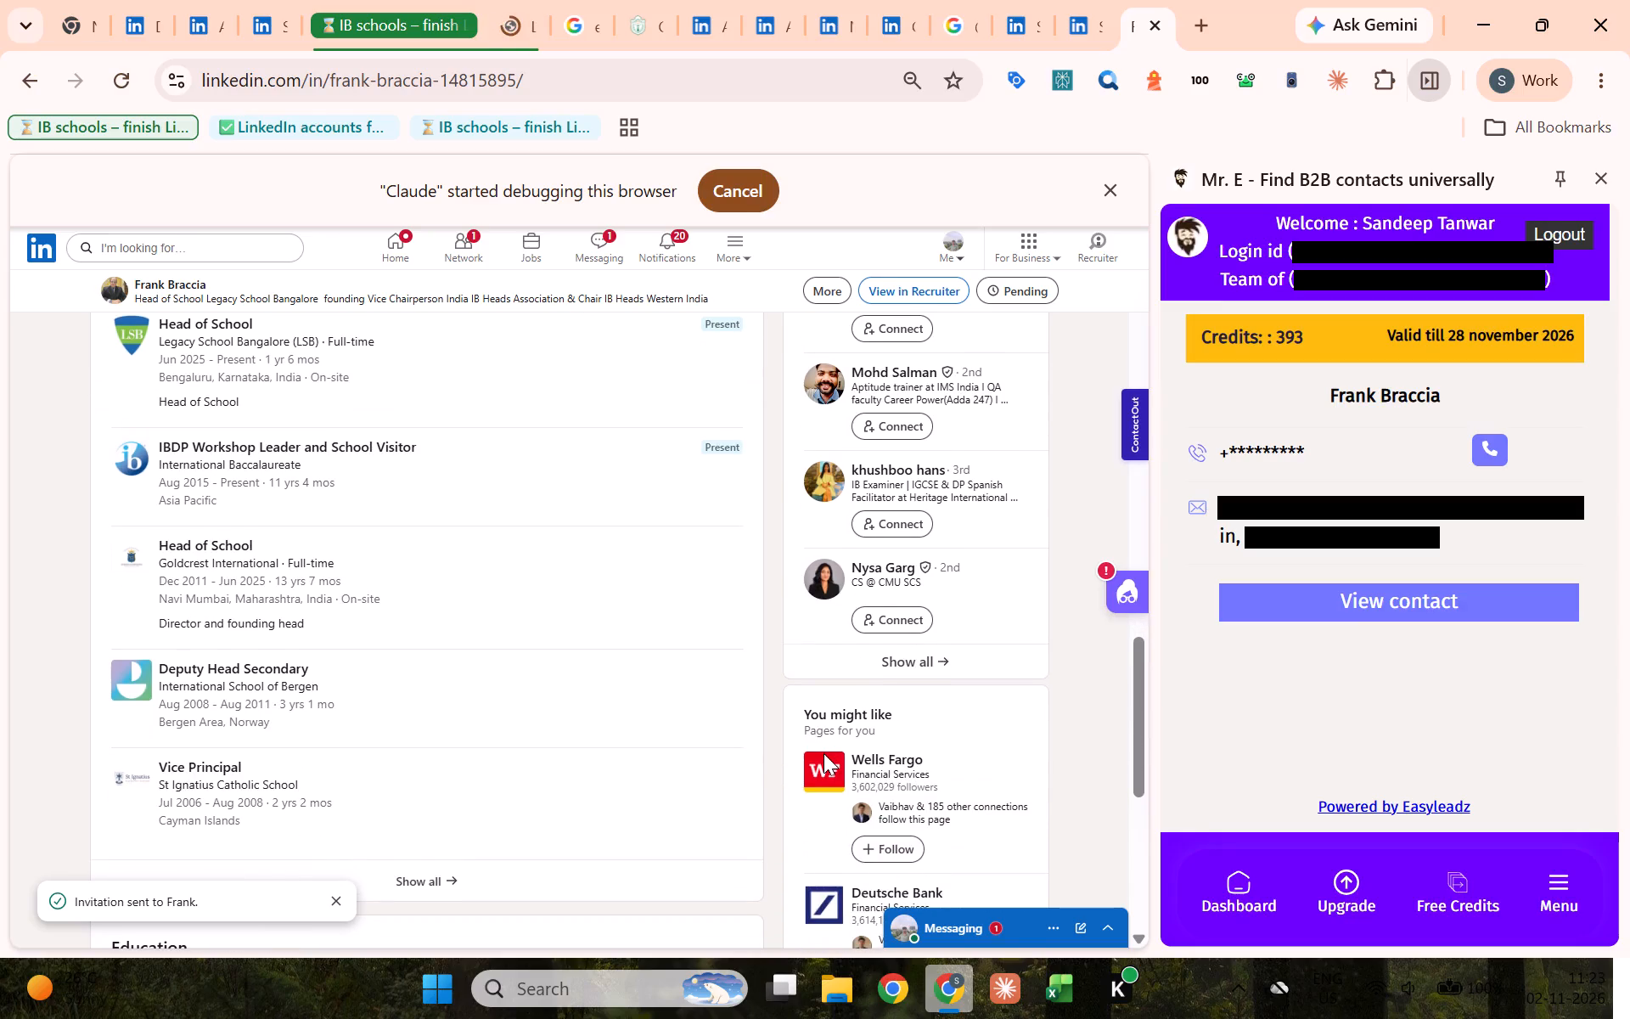
{"action": "scroll", "coordinate": [823, 753], "scroll_direction": "down", "scroll_amount": 1}
{"action": "scroll", "coordinate": [823, 753], "scroll_direction": "up", "scroll_amount": 2}
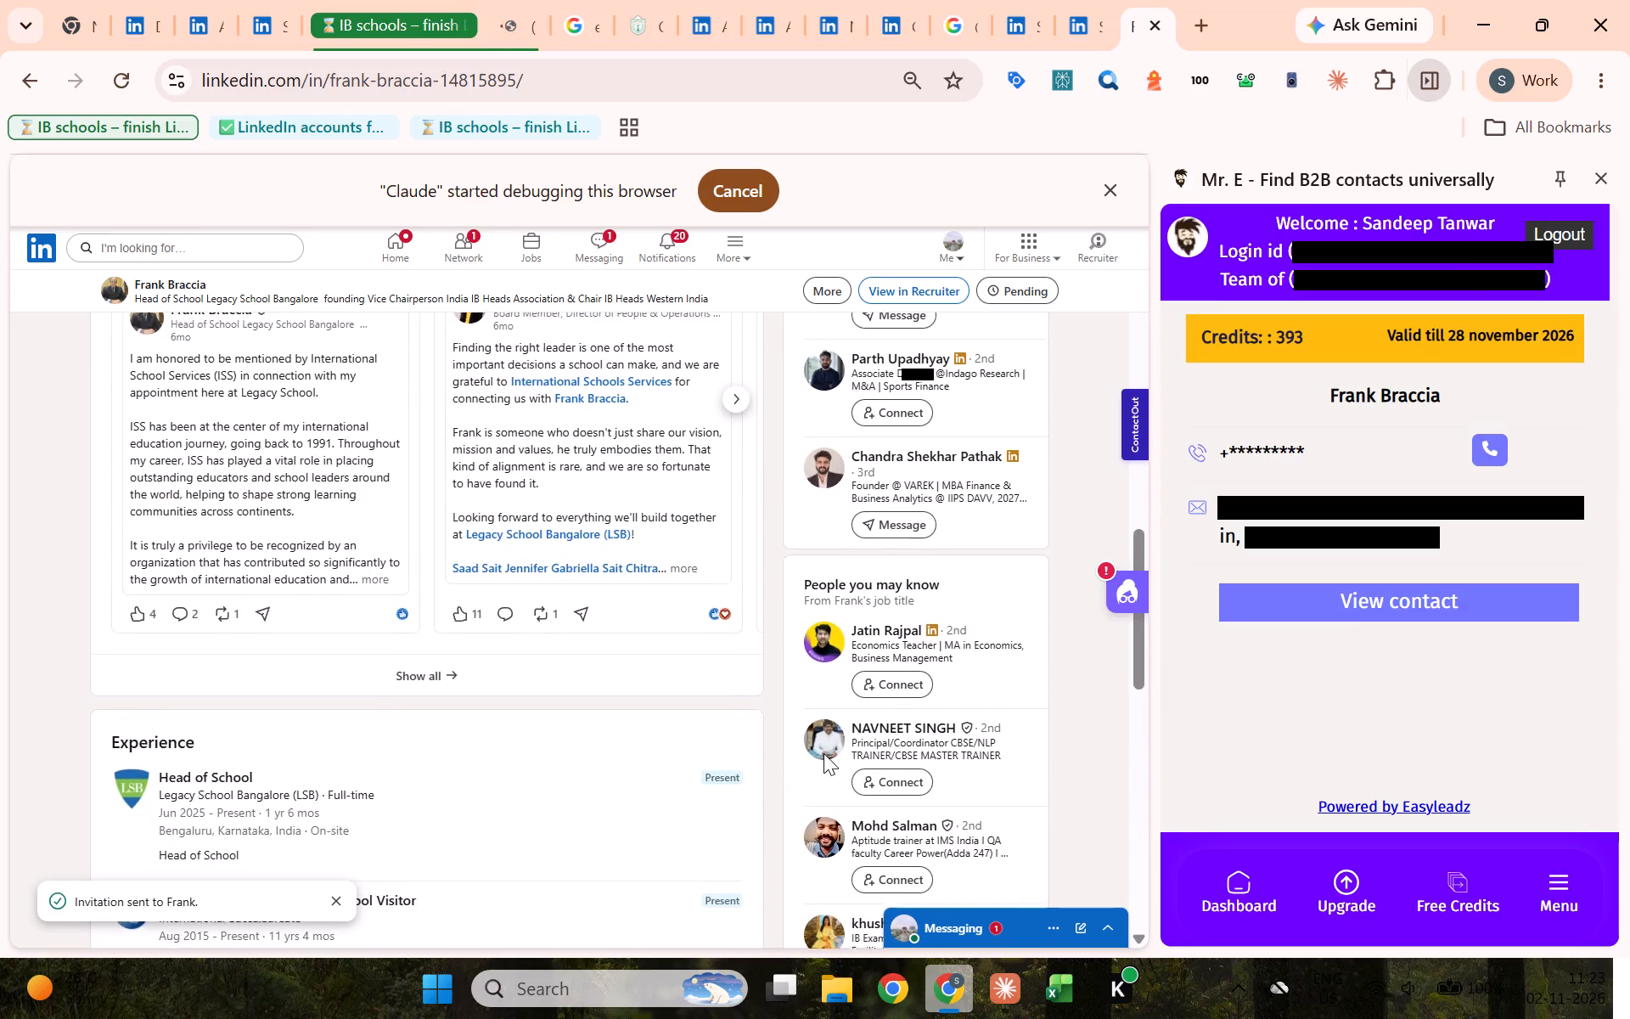
{"action": "scroll", "coordinate": [823, 753], "scroll_direction": "up", "scroll_amount": 1}
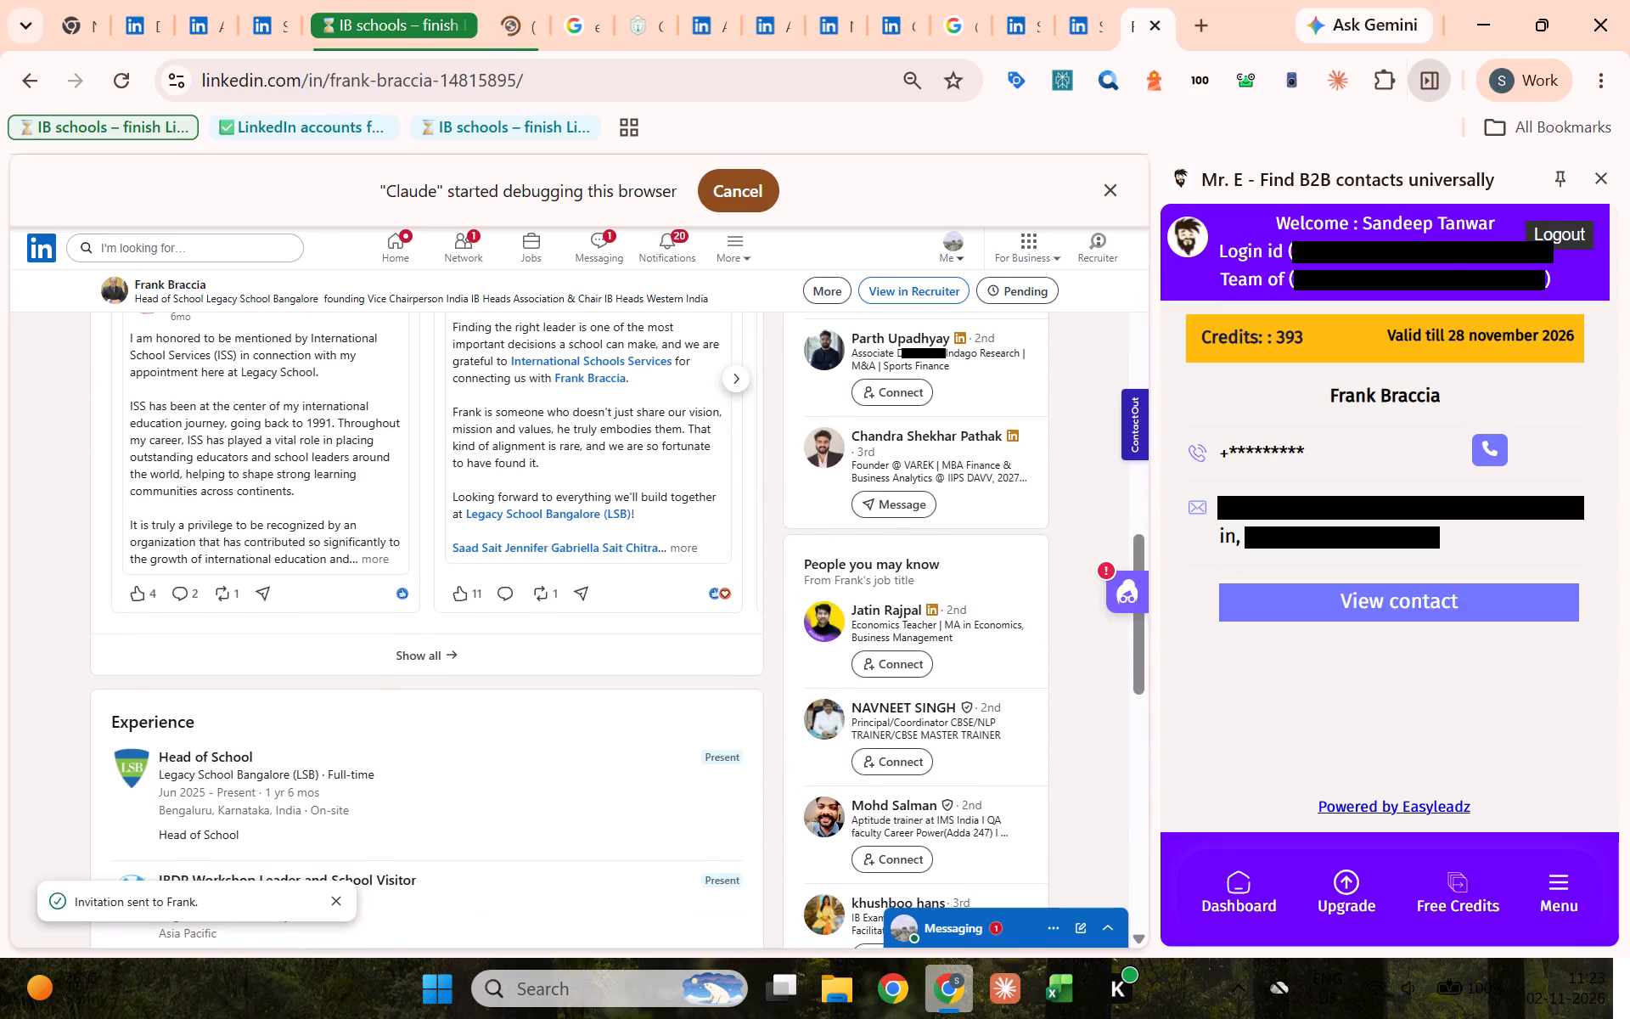
Review the Legacy School head's Experience section and check the Email id recorded for Legacy School in row 69 of the Excel sheet.
{"action": "scroll", "coordinate": [717, 724], "scroll_direction": "down", "scroll_amount": 1}
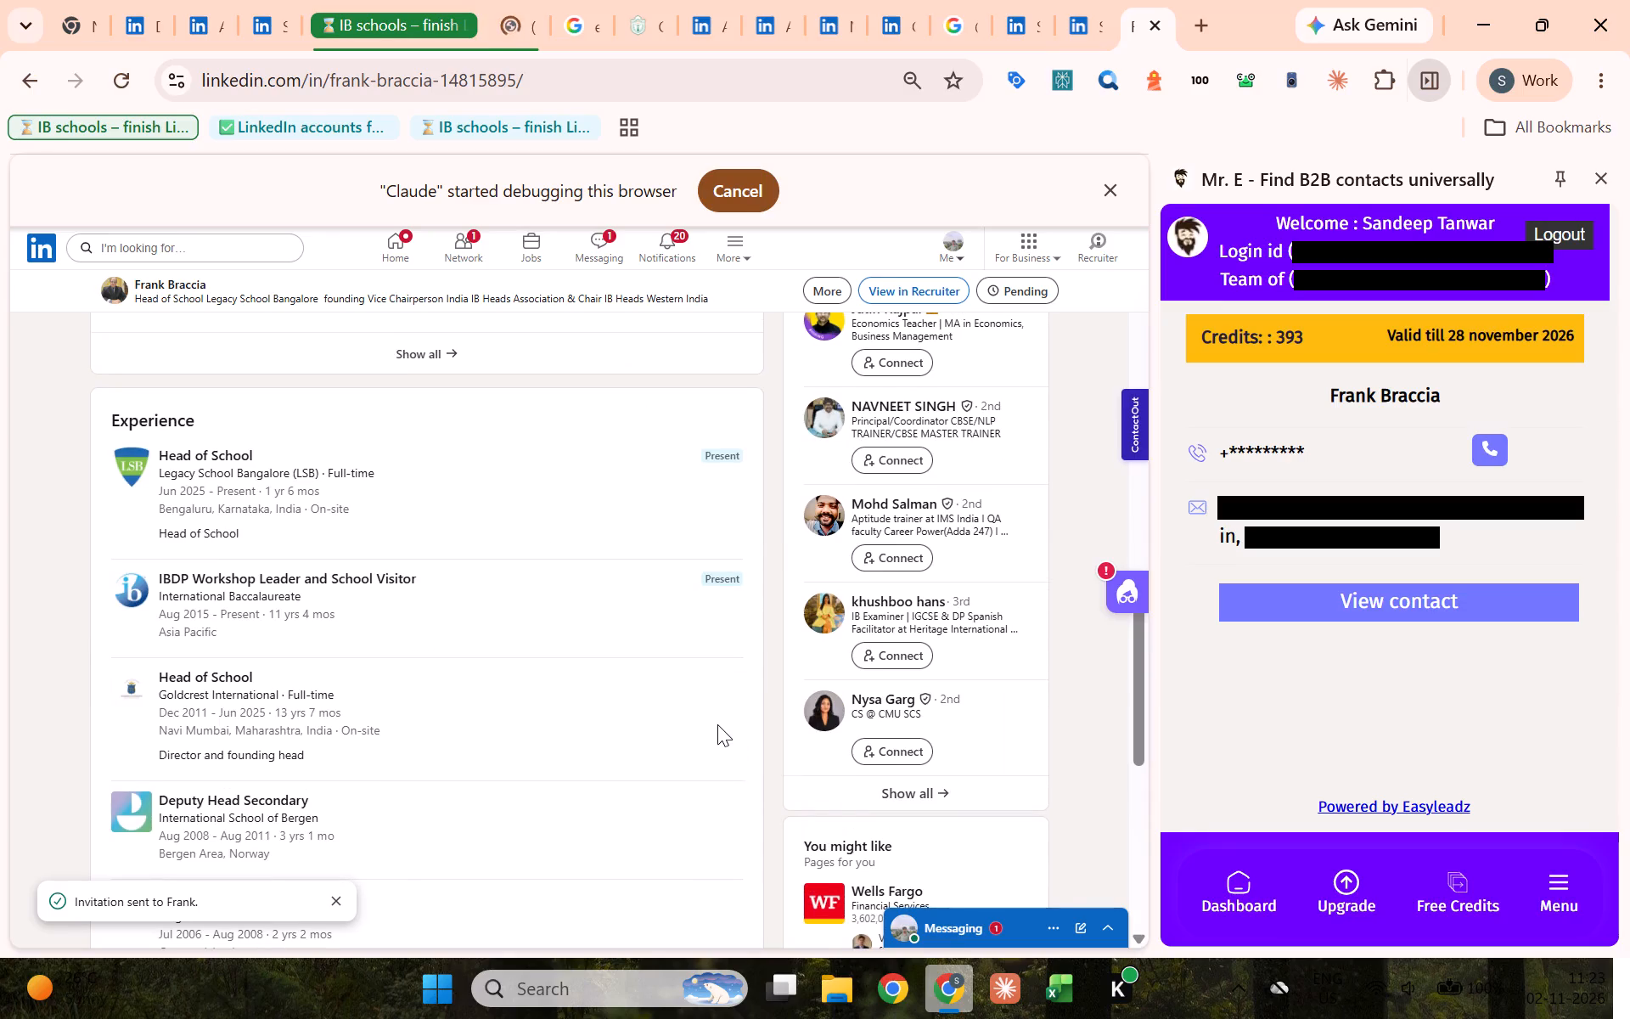
{"action": "key", "text": "alt+Tab"}
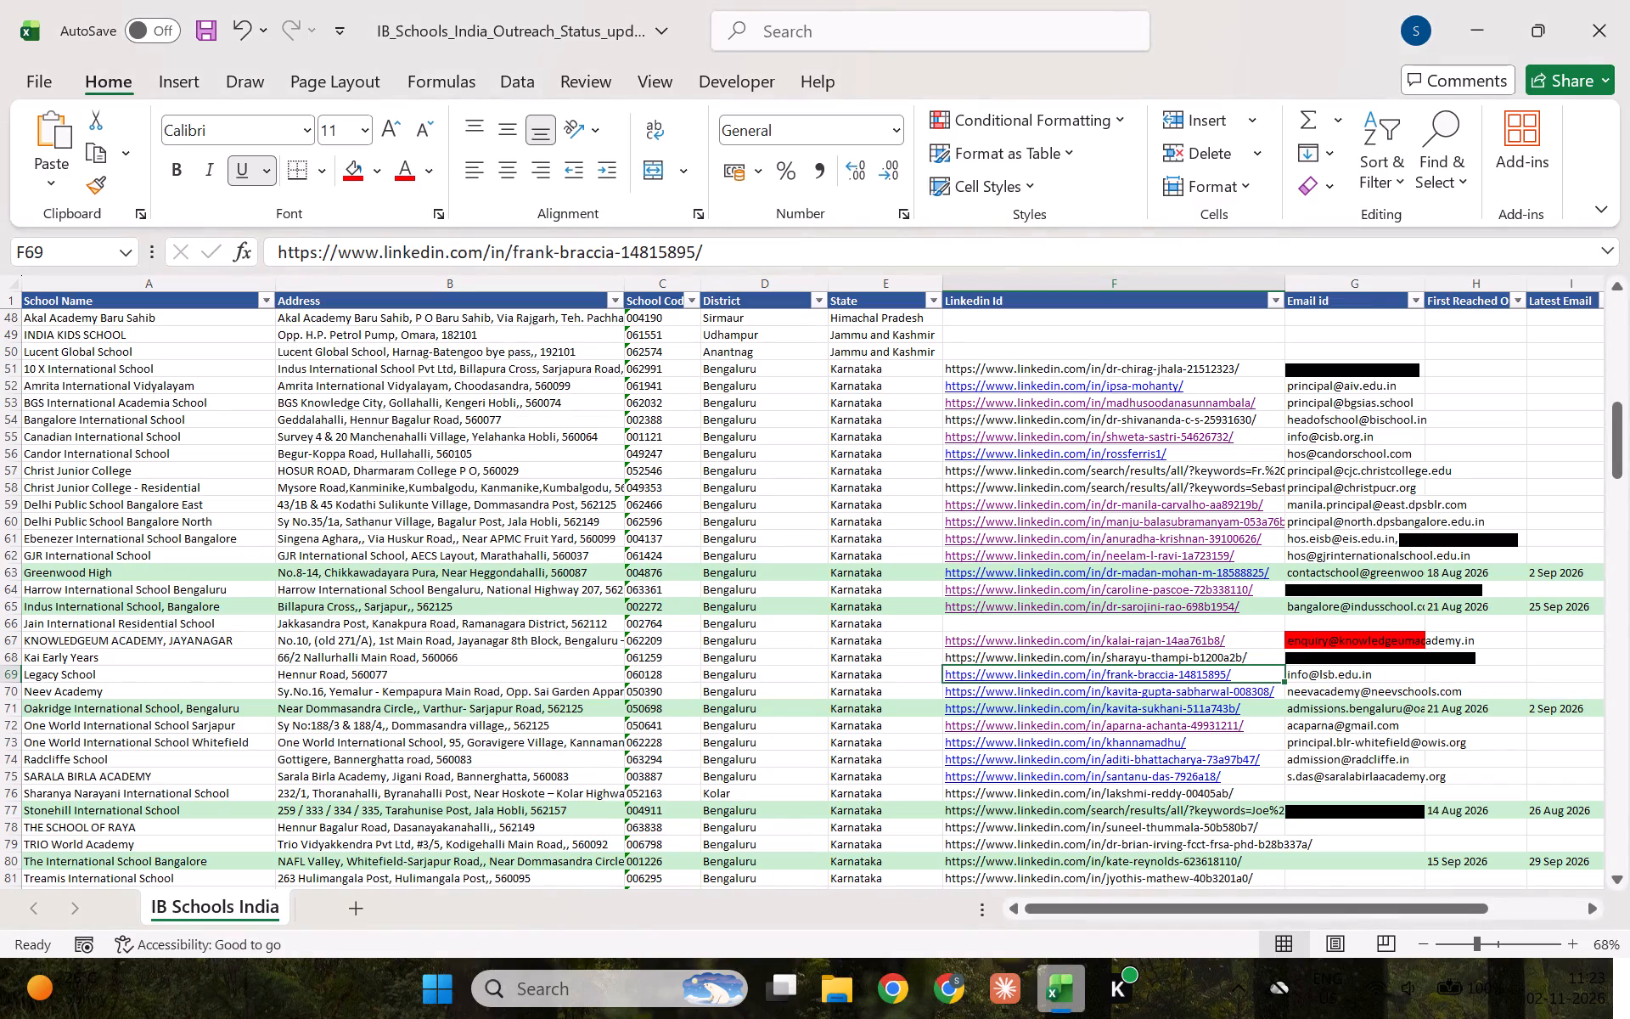
{"action": "left_click", "coordinate": [1328, 679]}
{"action": "key", "text": "alt+Tab"}
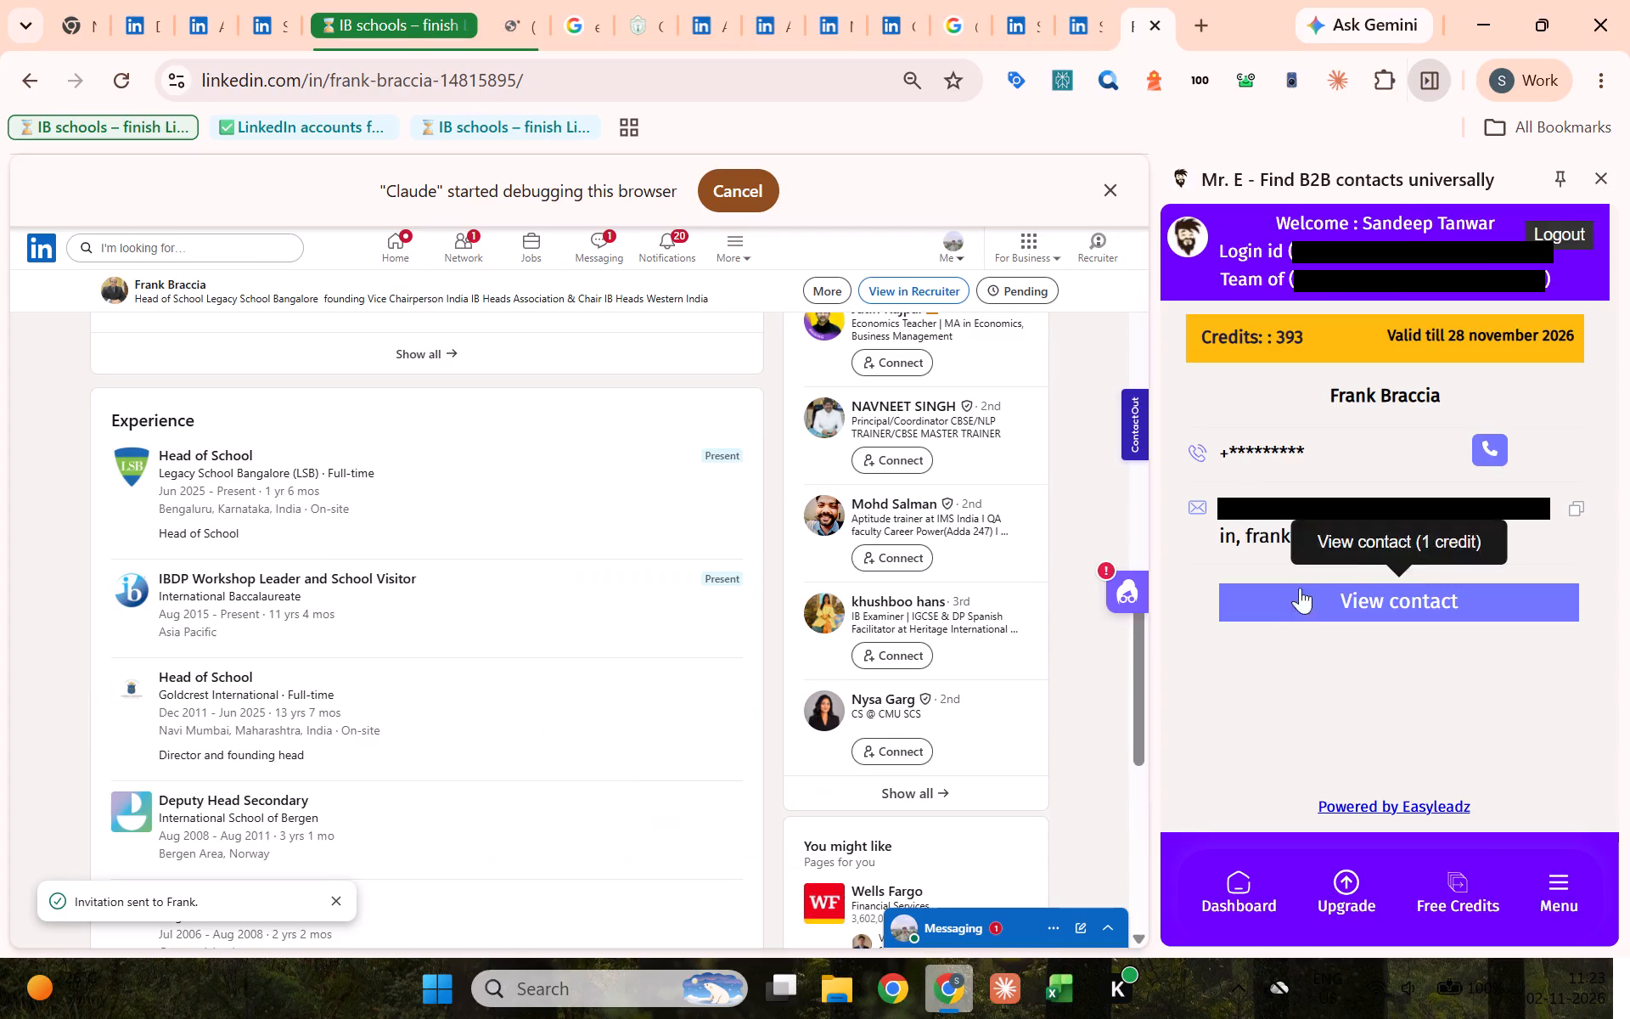
Reveal the Legacy School head's email with ContactOut, copy it and return to the school's Email id cell in Excel.
{"action": "left_click", "coordinate": [1379, 87]}
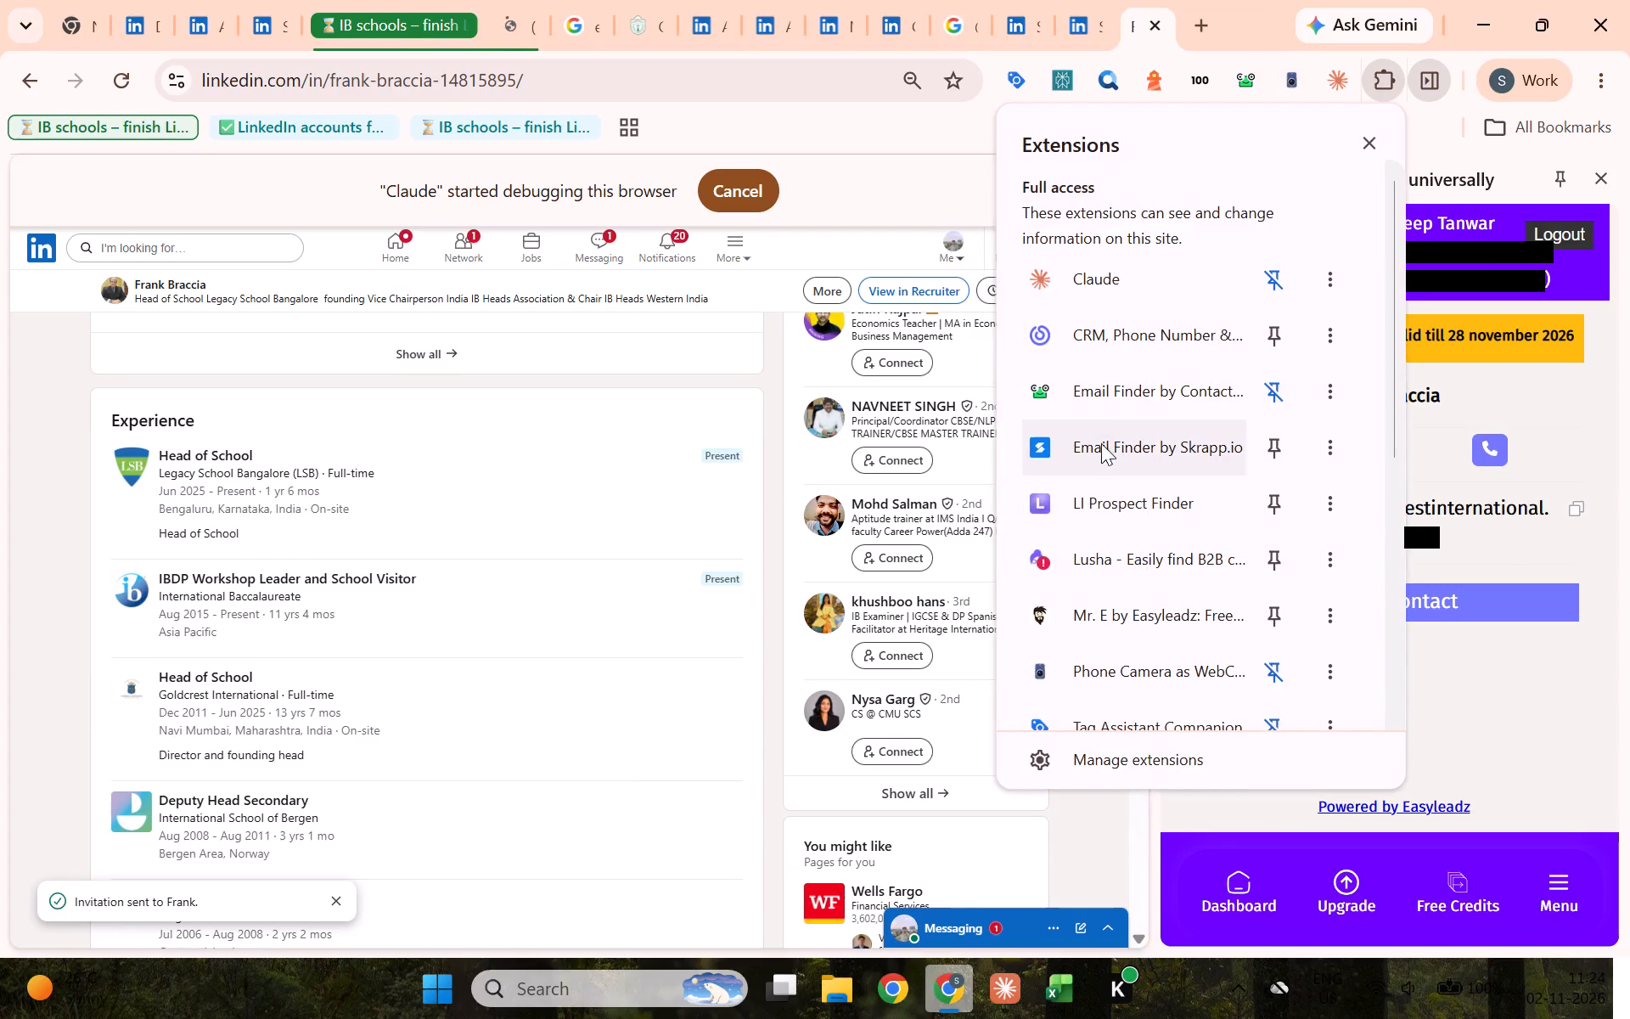
{"action": "left_click", "coordinate": [1098, 402]}
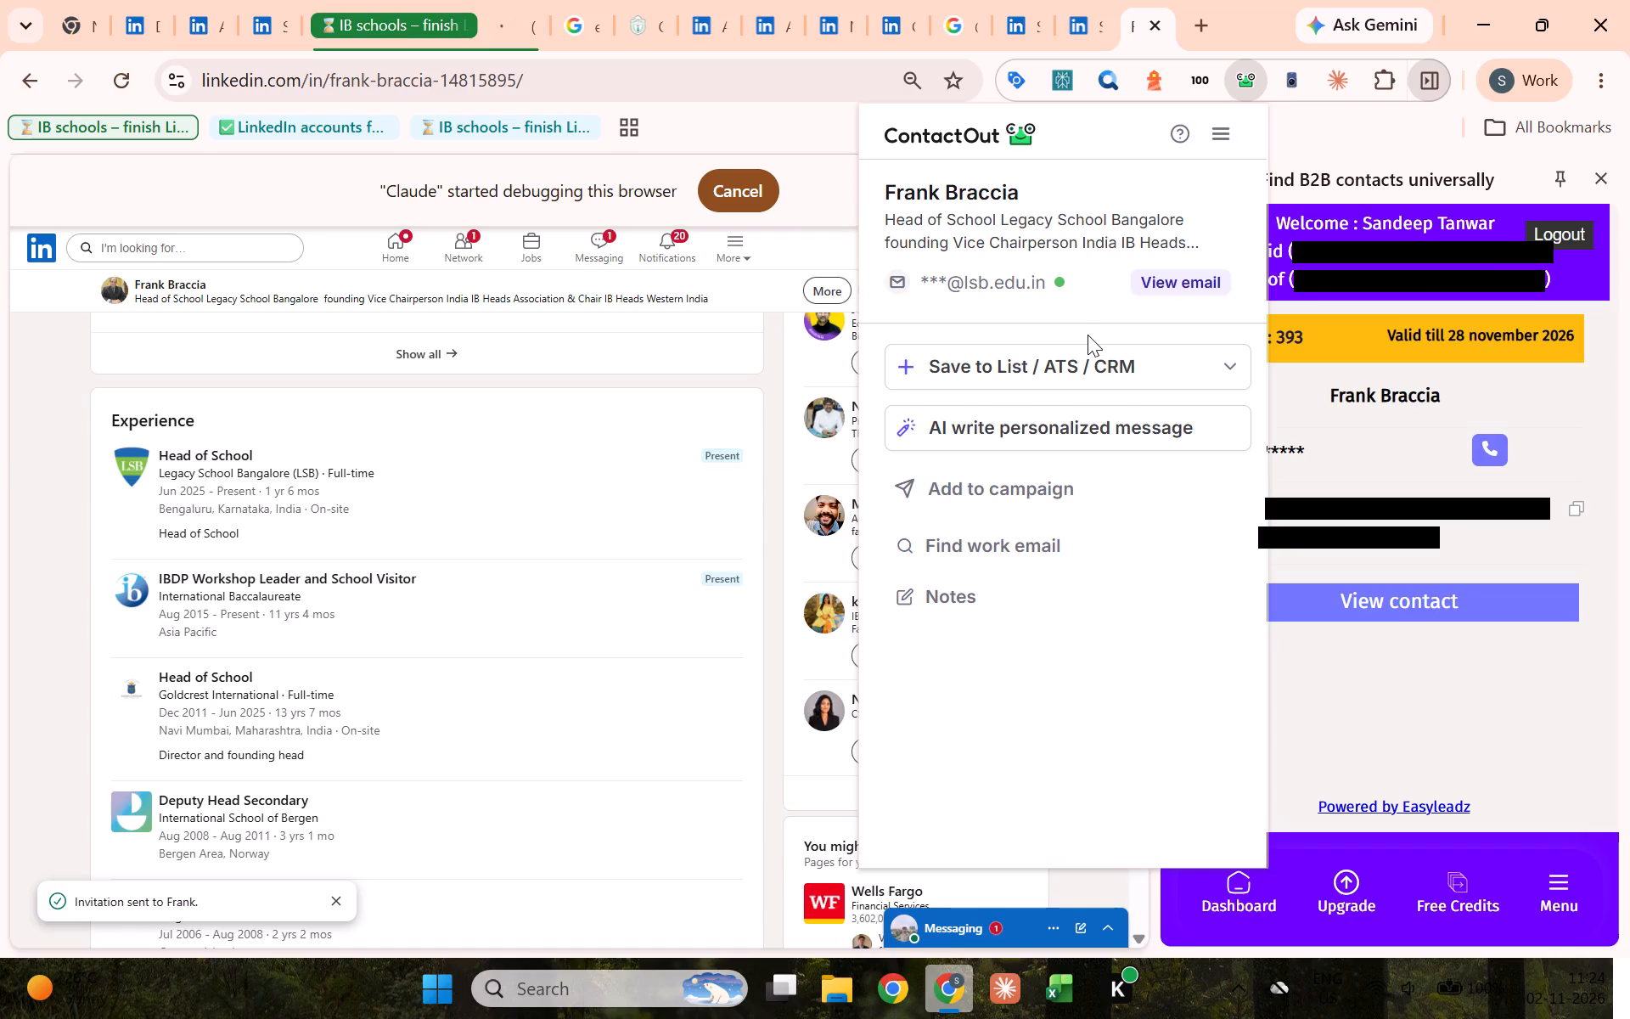
{"action": "key", "text": "alt+Tab"}
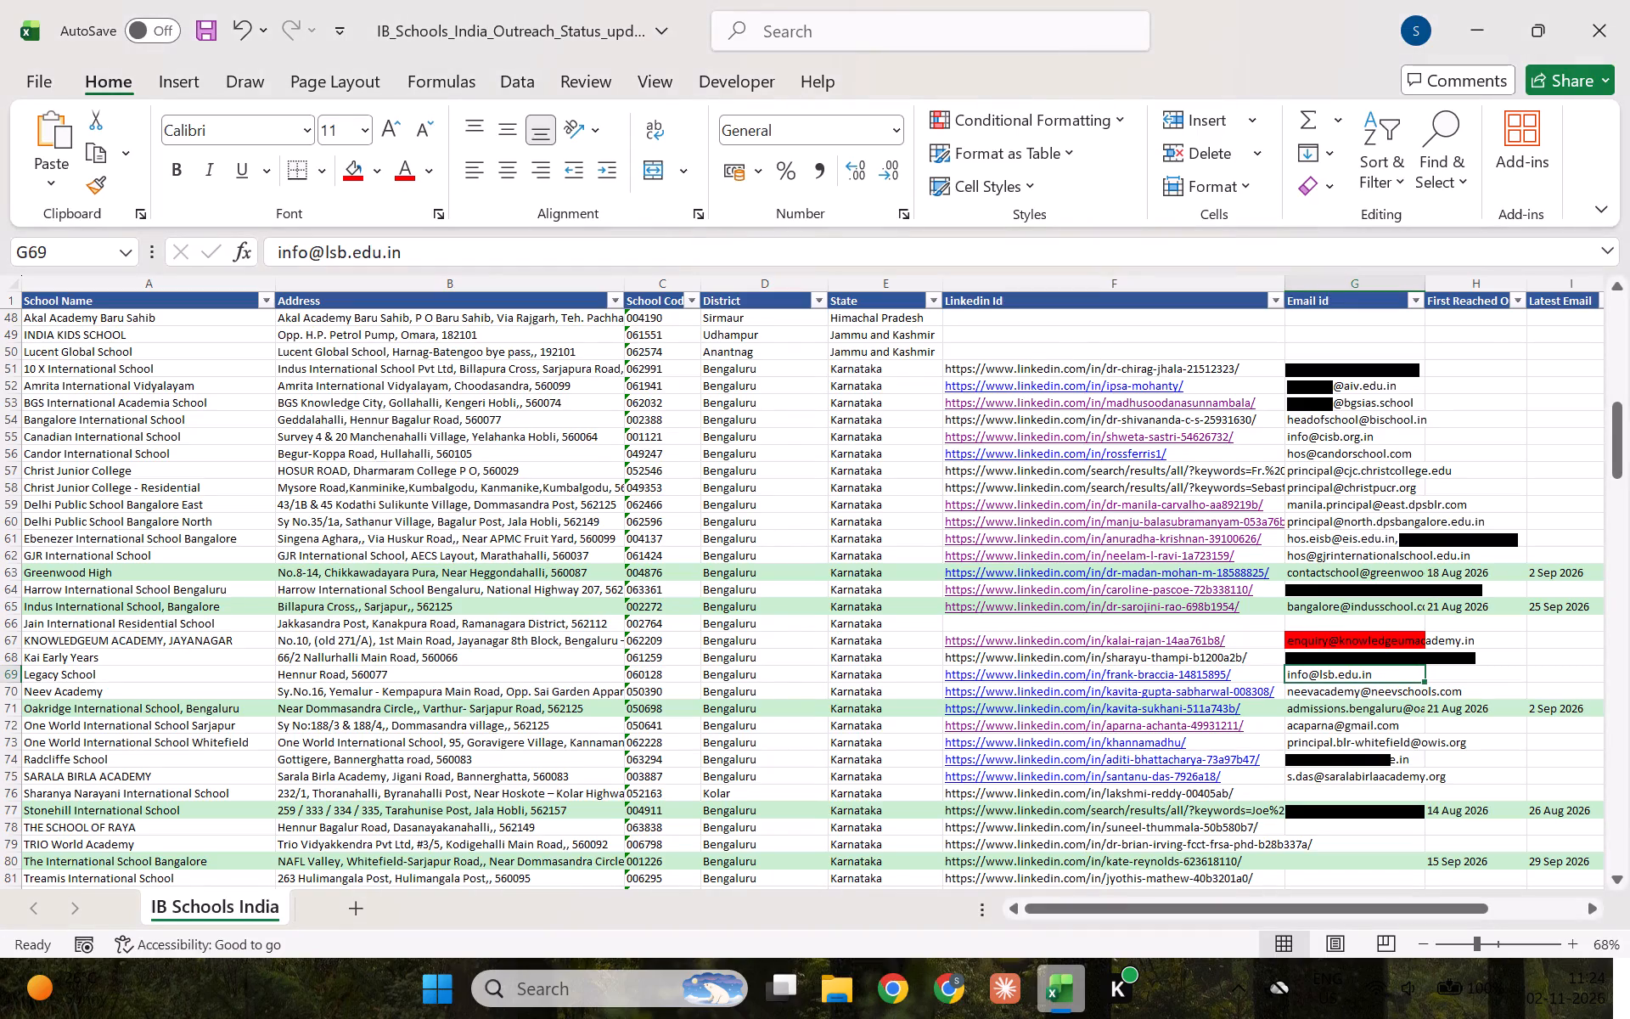
{"action": "key", "text": "alt+Tab"}
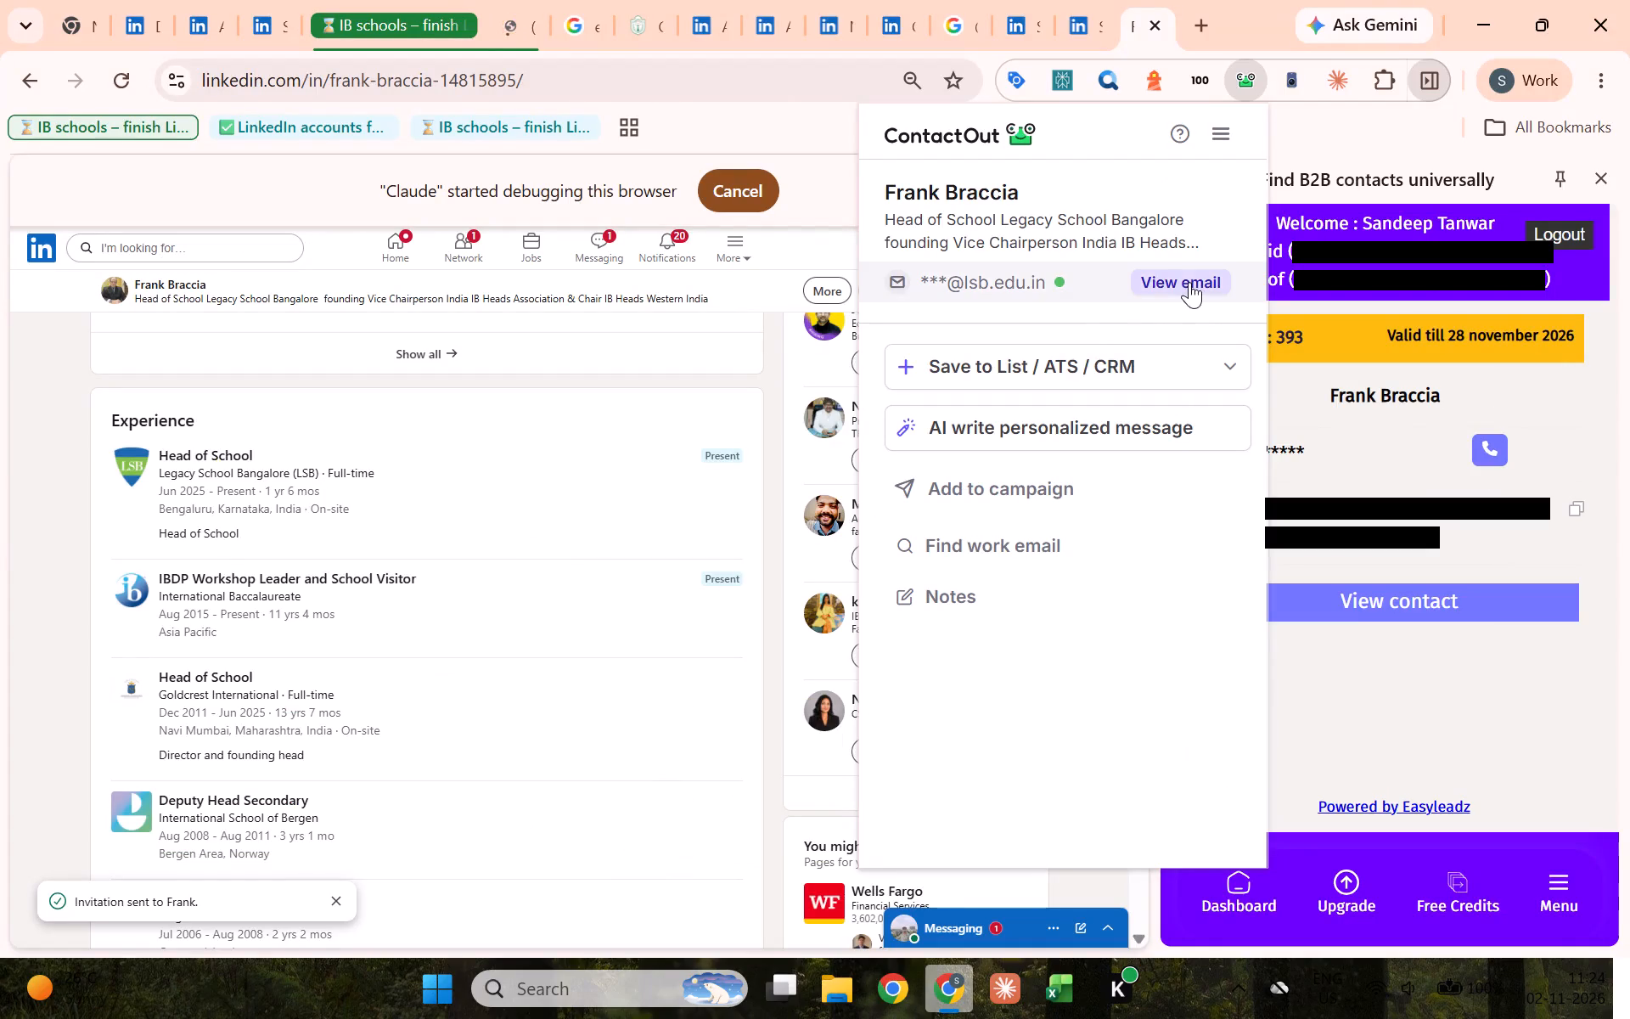
{"action": "left_click", "coordinate": [1189, 282]}
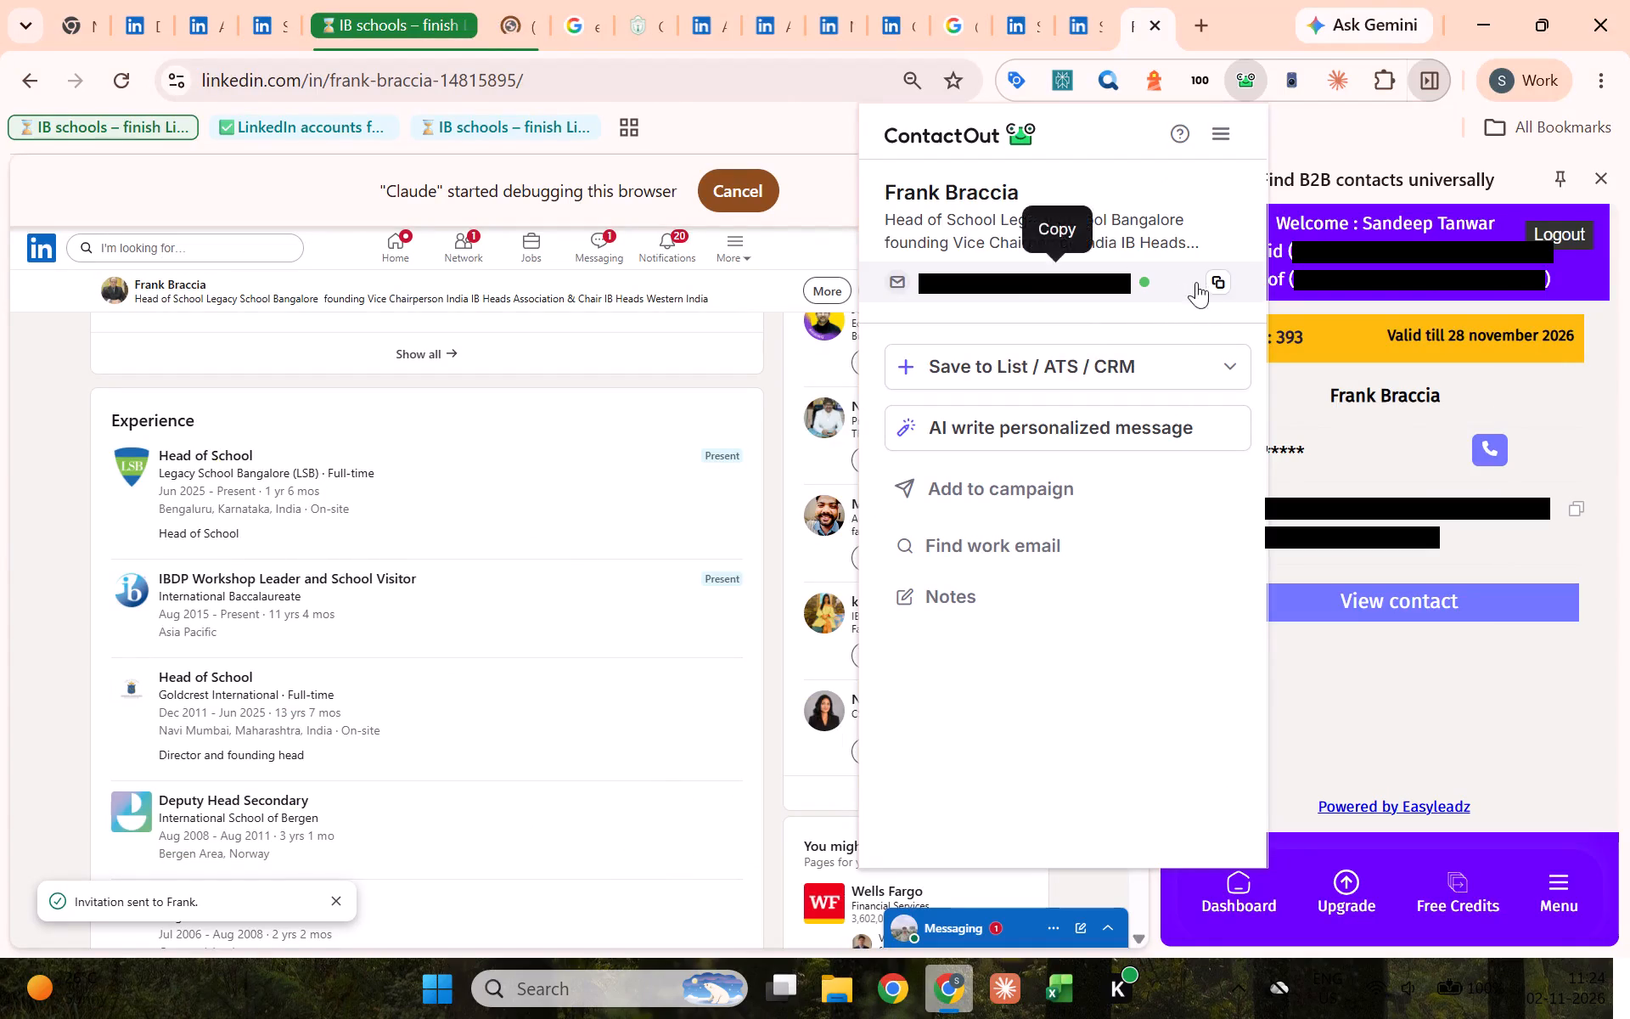
{"action": "left_click", "coordinate": [1217, 282]}
{"action": "key", "text": "alt+Tab"}
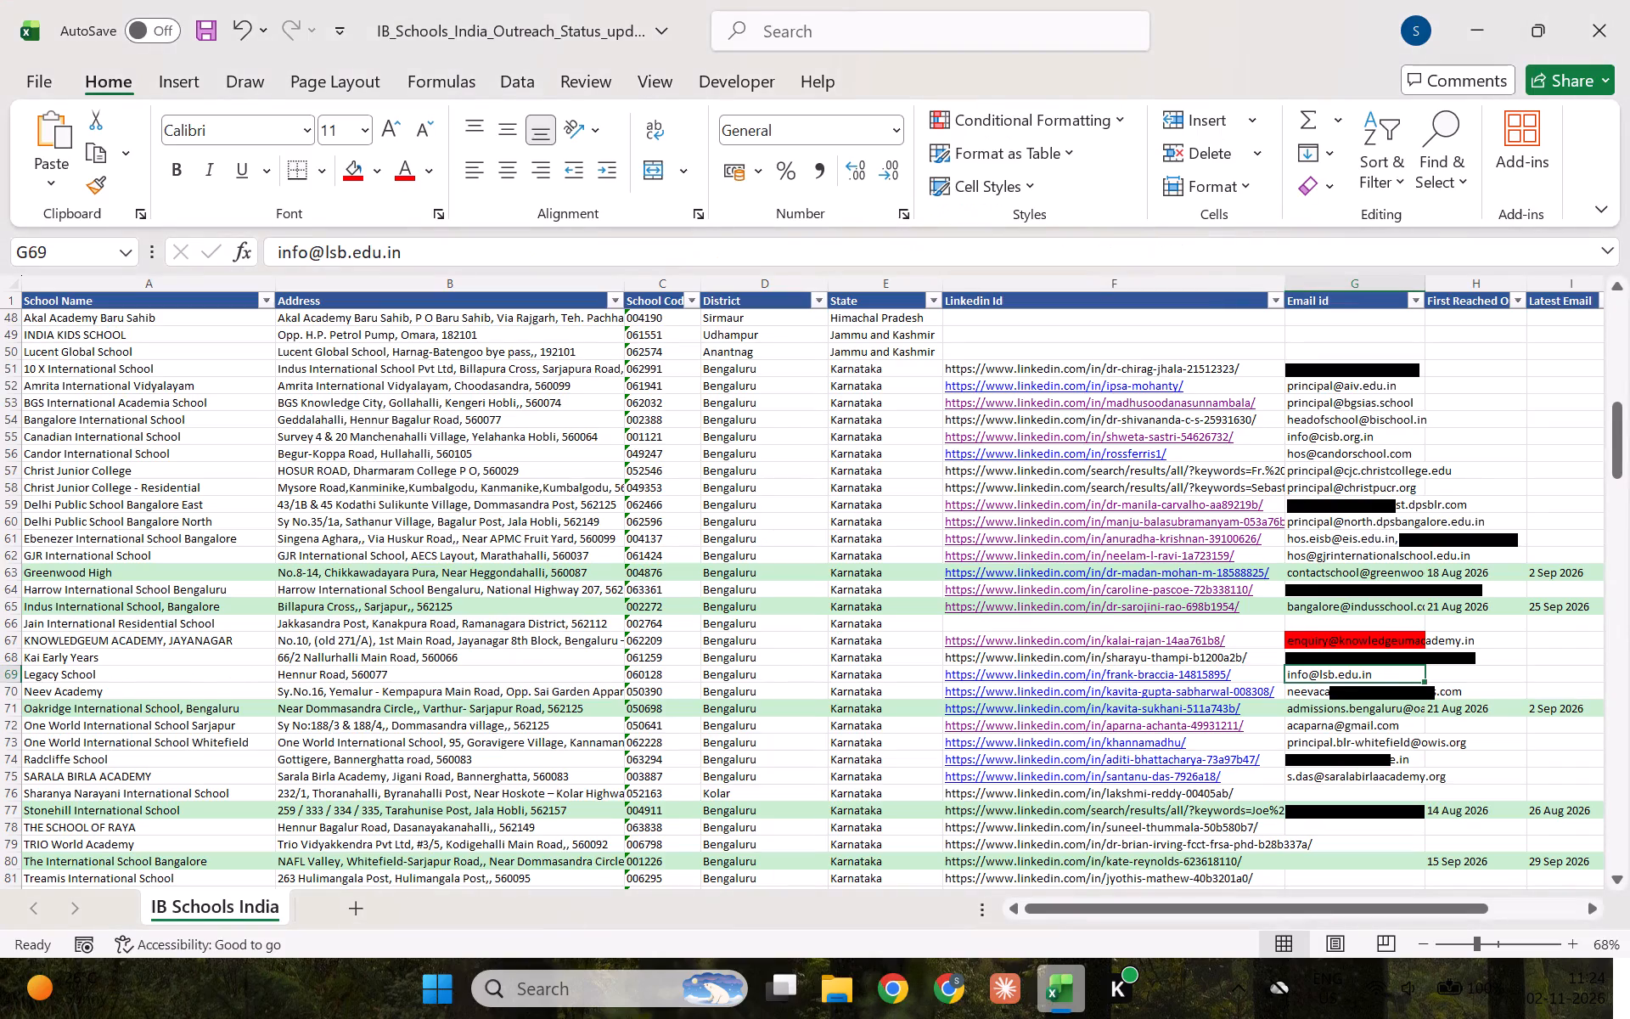
Replace the Email id of Legacy School in workbook row 69 with the copied contact email.
{"action": "key", "text": "ctrl+v"}
Open the LinkedIn profile linked for Neev Academy (row 70) and reveal its contact email with Mr. E.
{"action": "left_click", "coordinate": [1104, 691]}
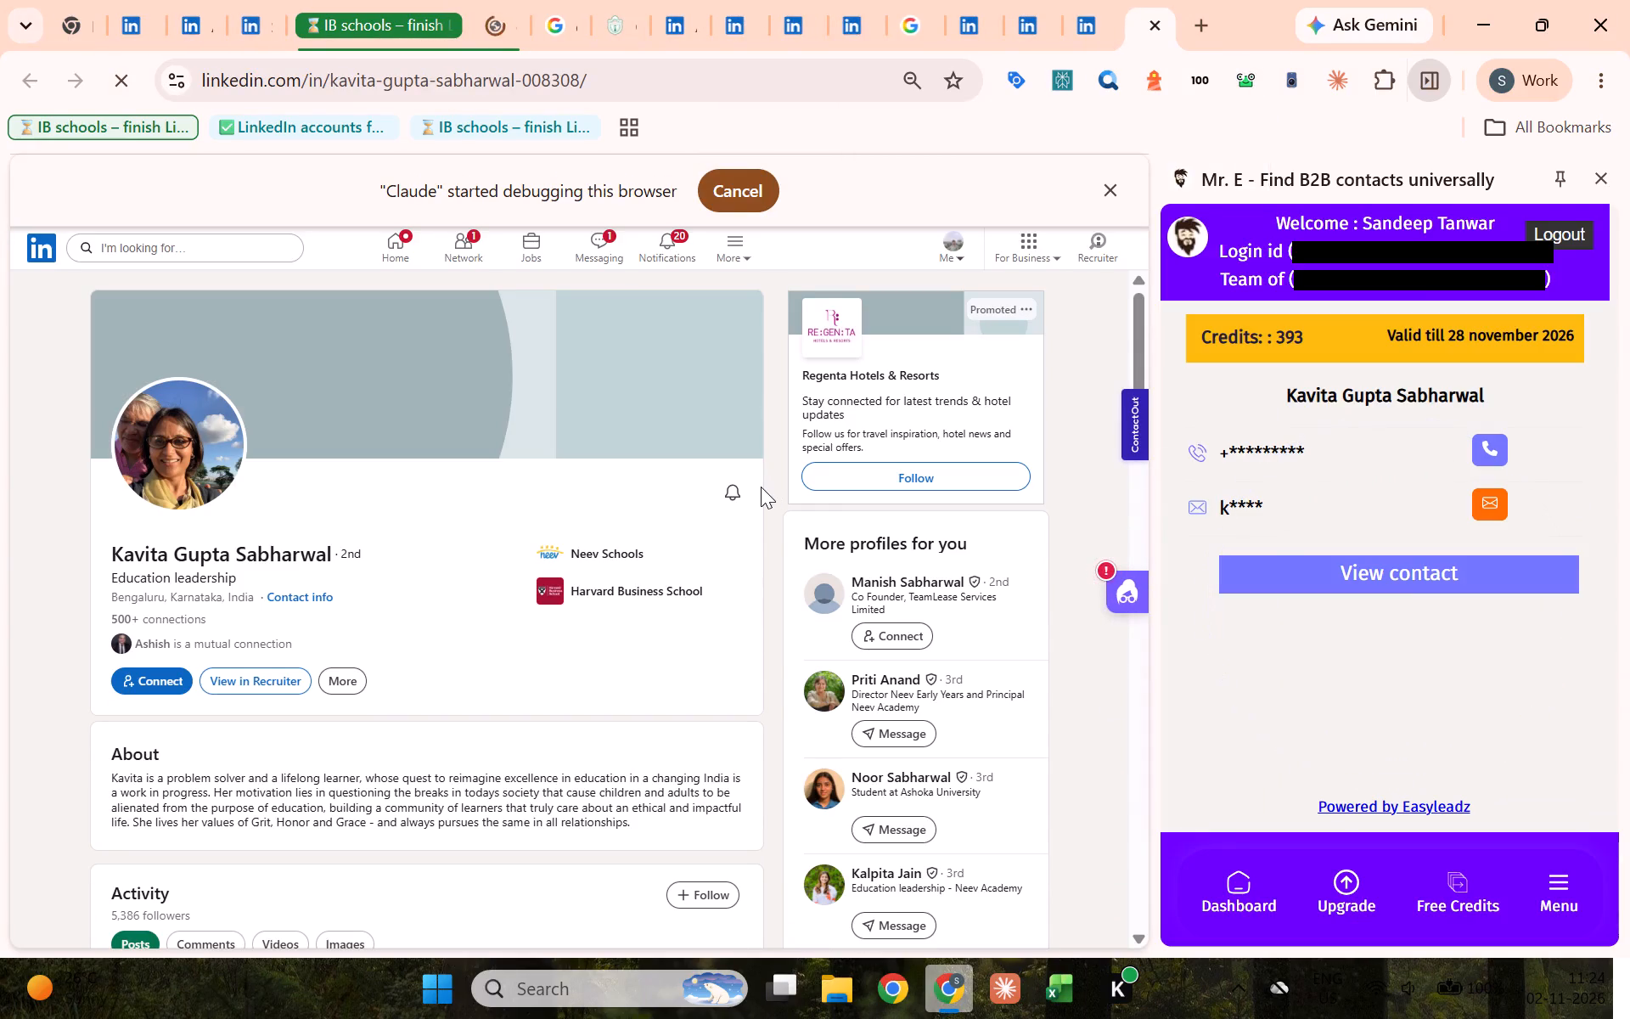
{"action": "key", "text": "alt+Tab"}
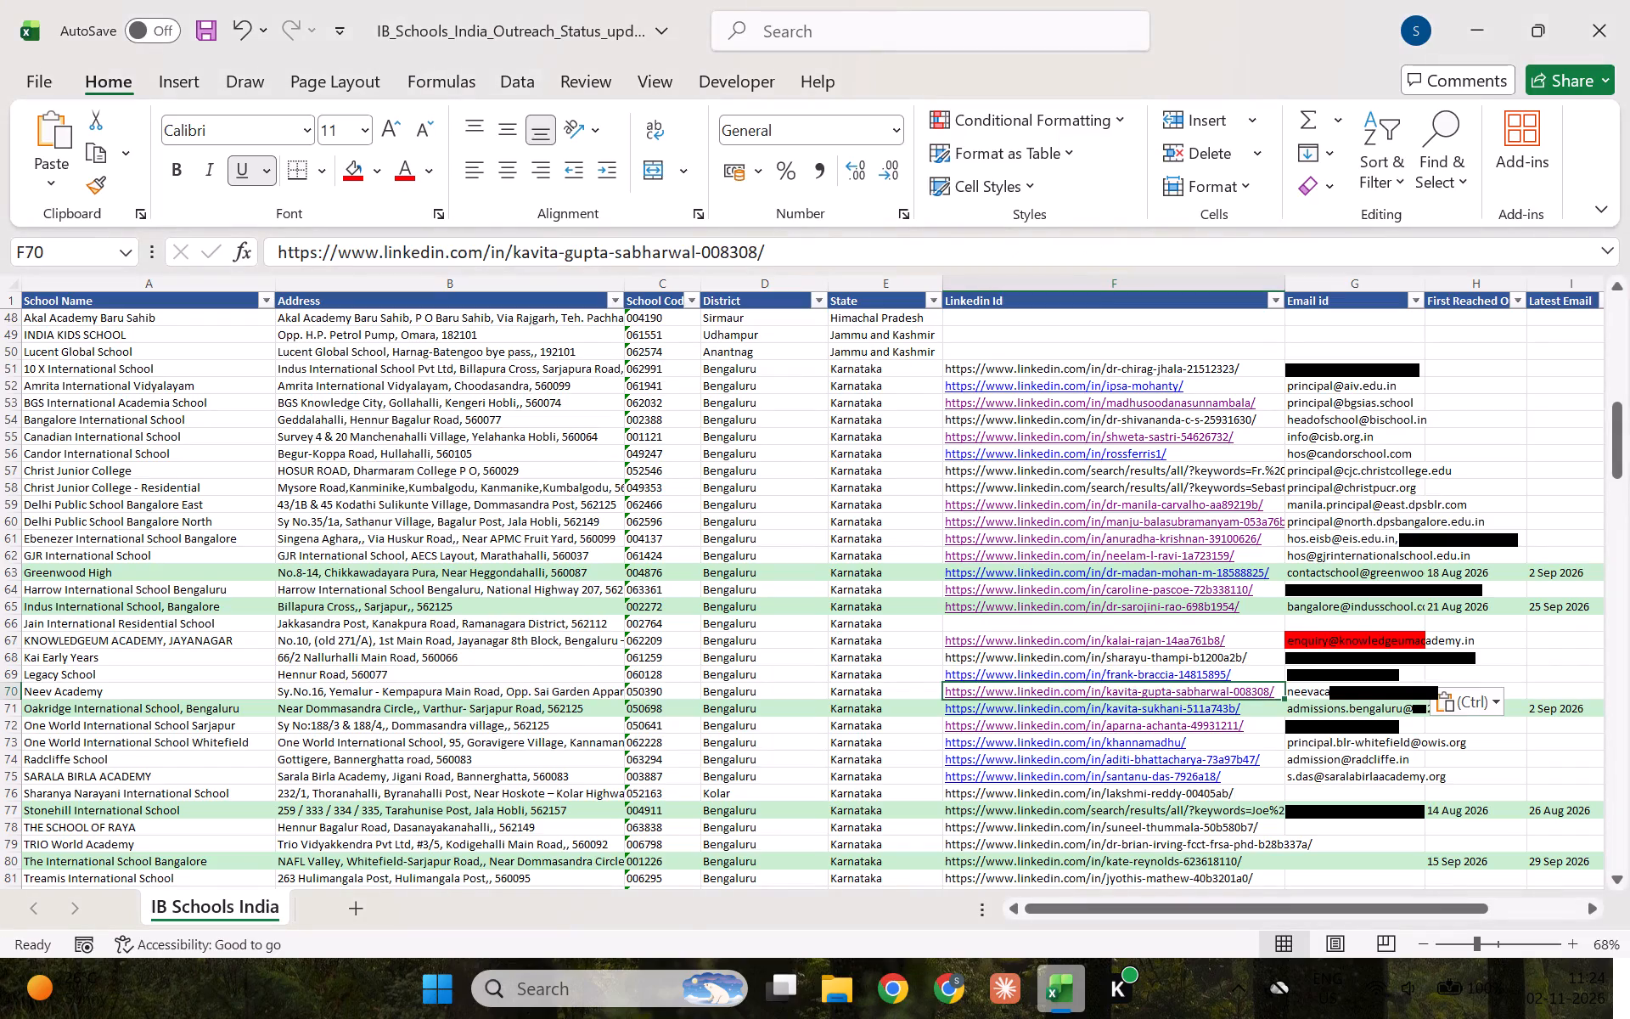
{"action": "key", "text": "alt+Tab"}
{"action": "left_click", "coordinate": [1500, 497]}
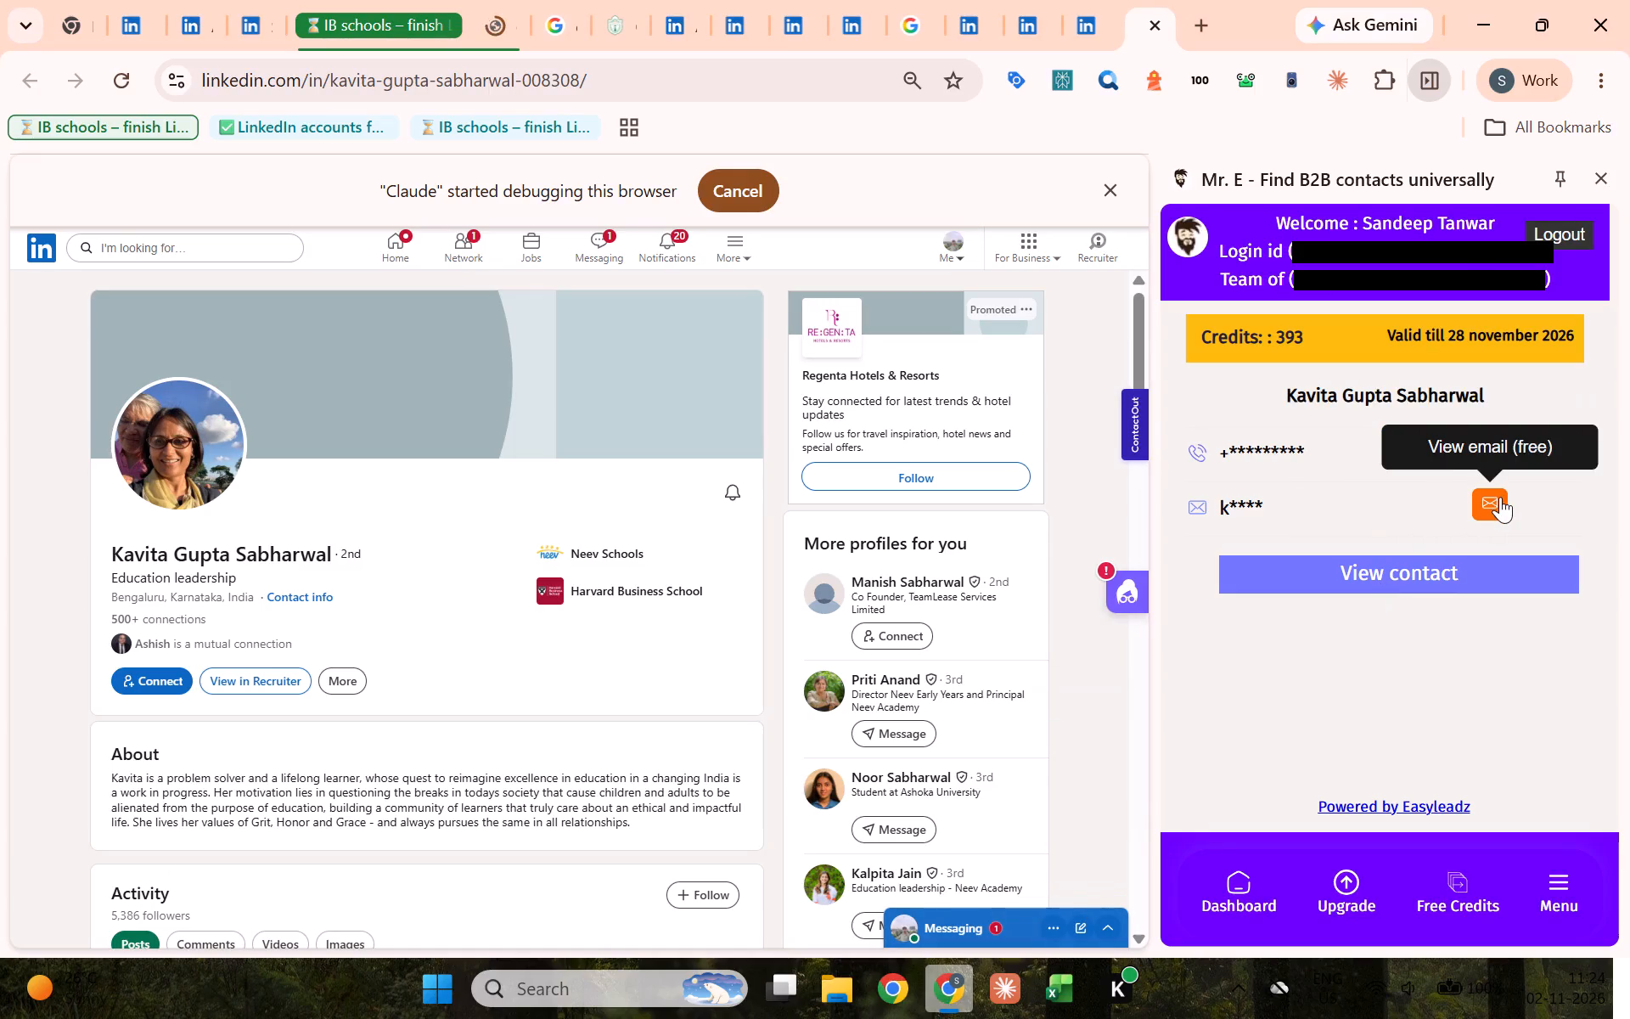
{"action": "key", "text": "alt+Tab"}
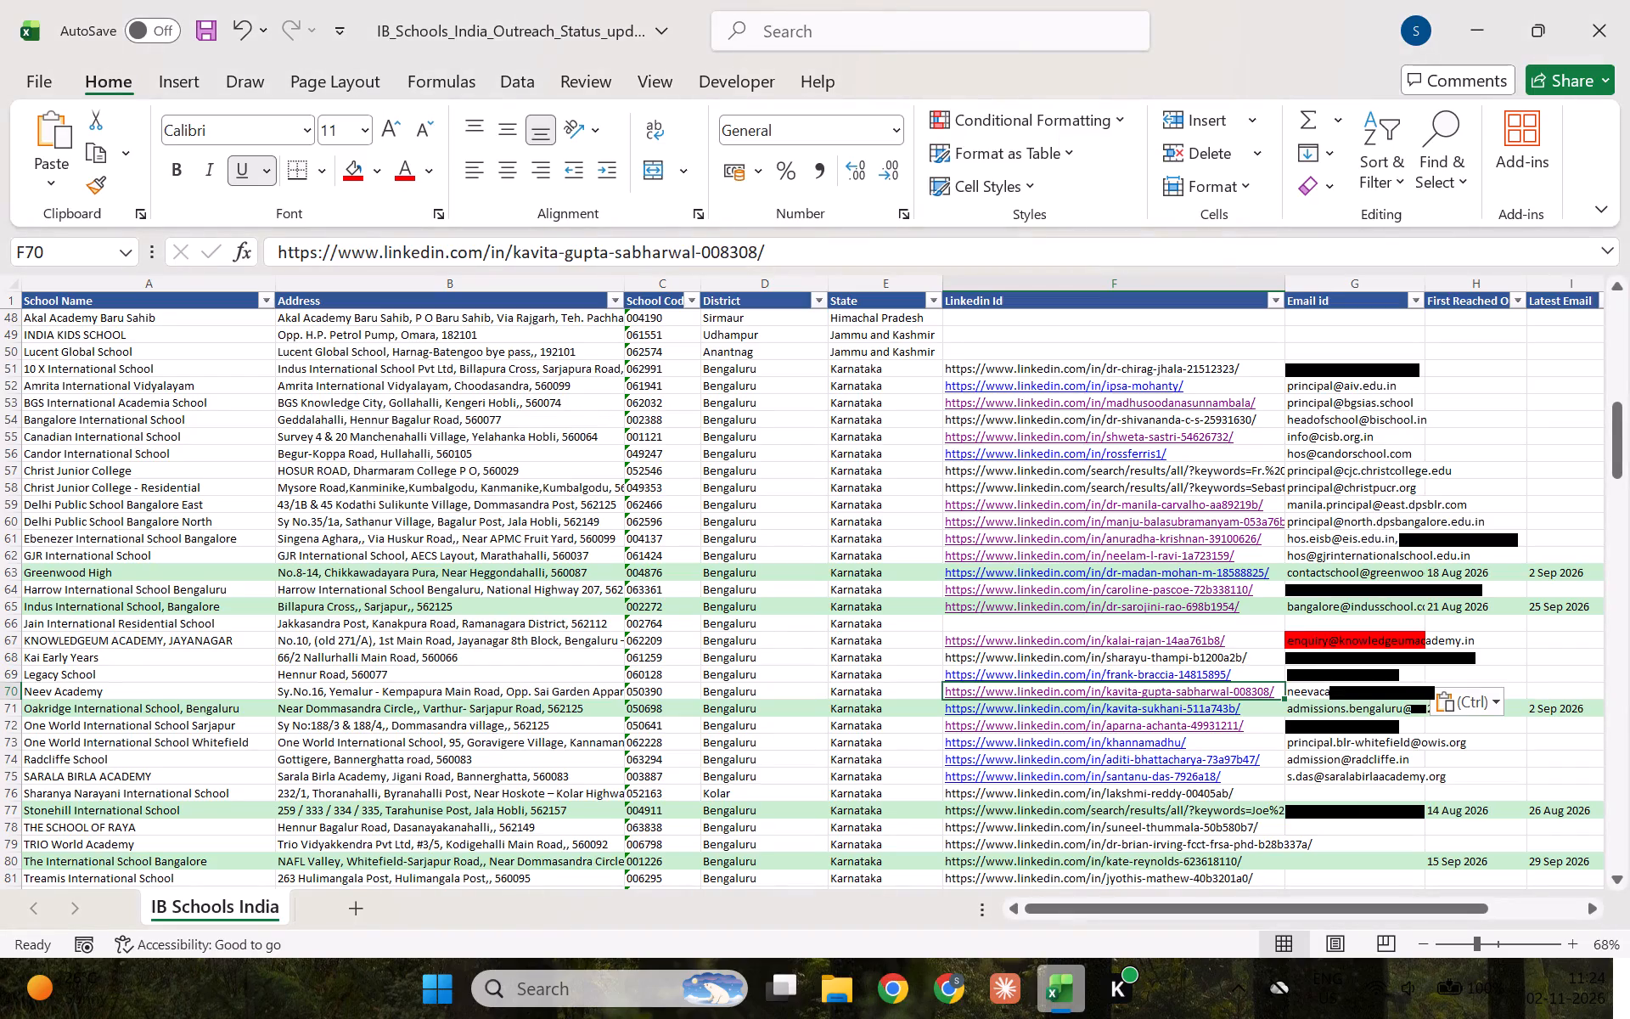
{"action": "left_click", "coordinate": [1566, 683]}
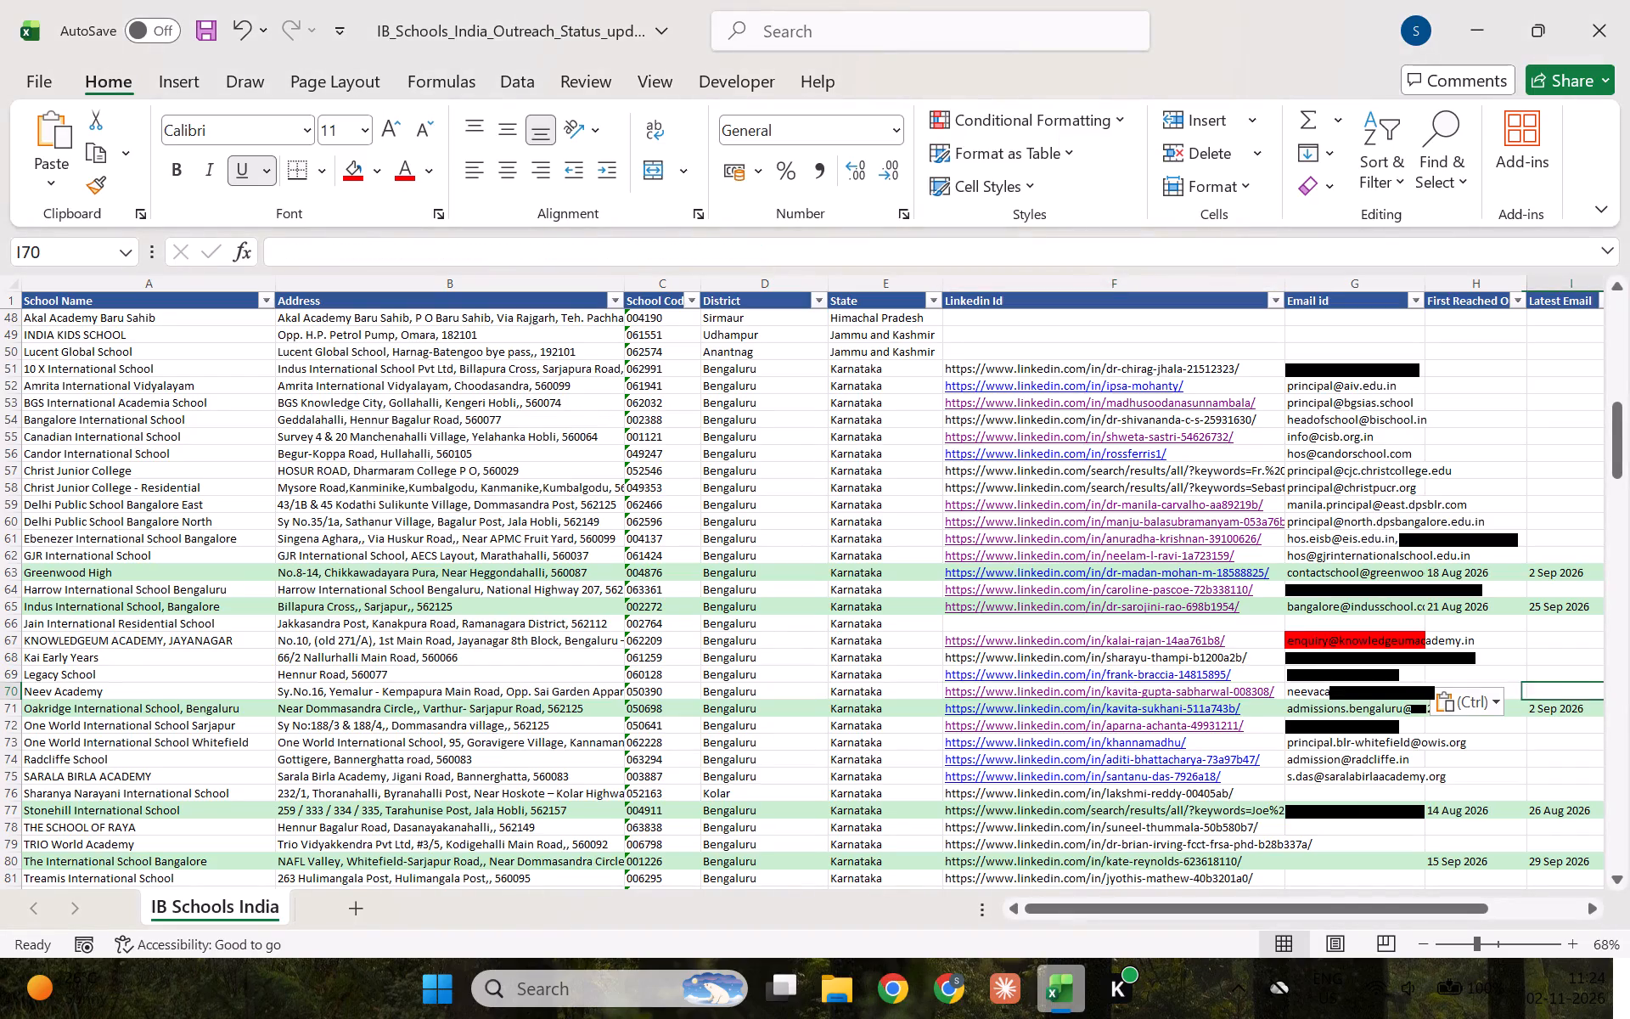
{"action": "key", "text": "alt+Tab"}
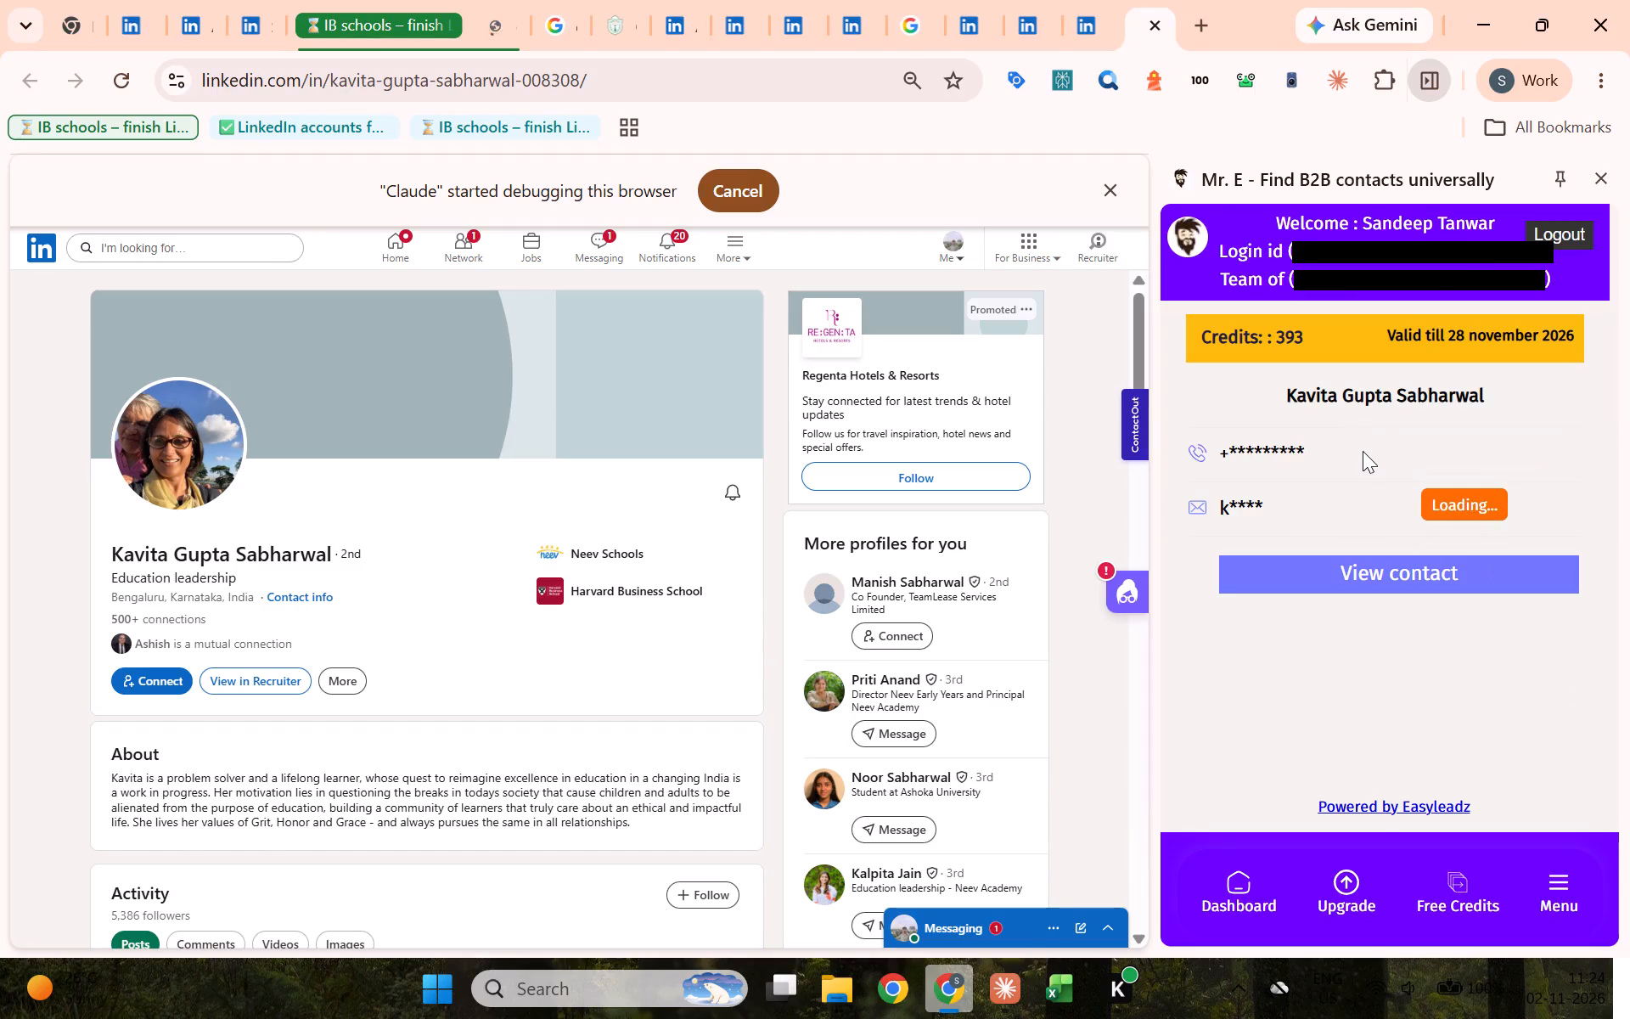
Check the current role in the Experience section of the Neev Academy contact's LinkedIn profile and start a connection invitation.
{"action": "scroll", "coordinate": [657, 713], "scroll_direction": "down", "scroll_amount": 3}
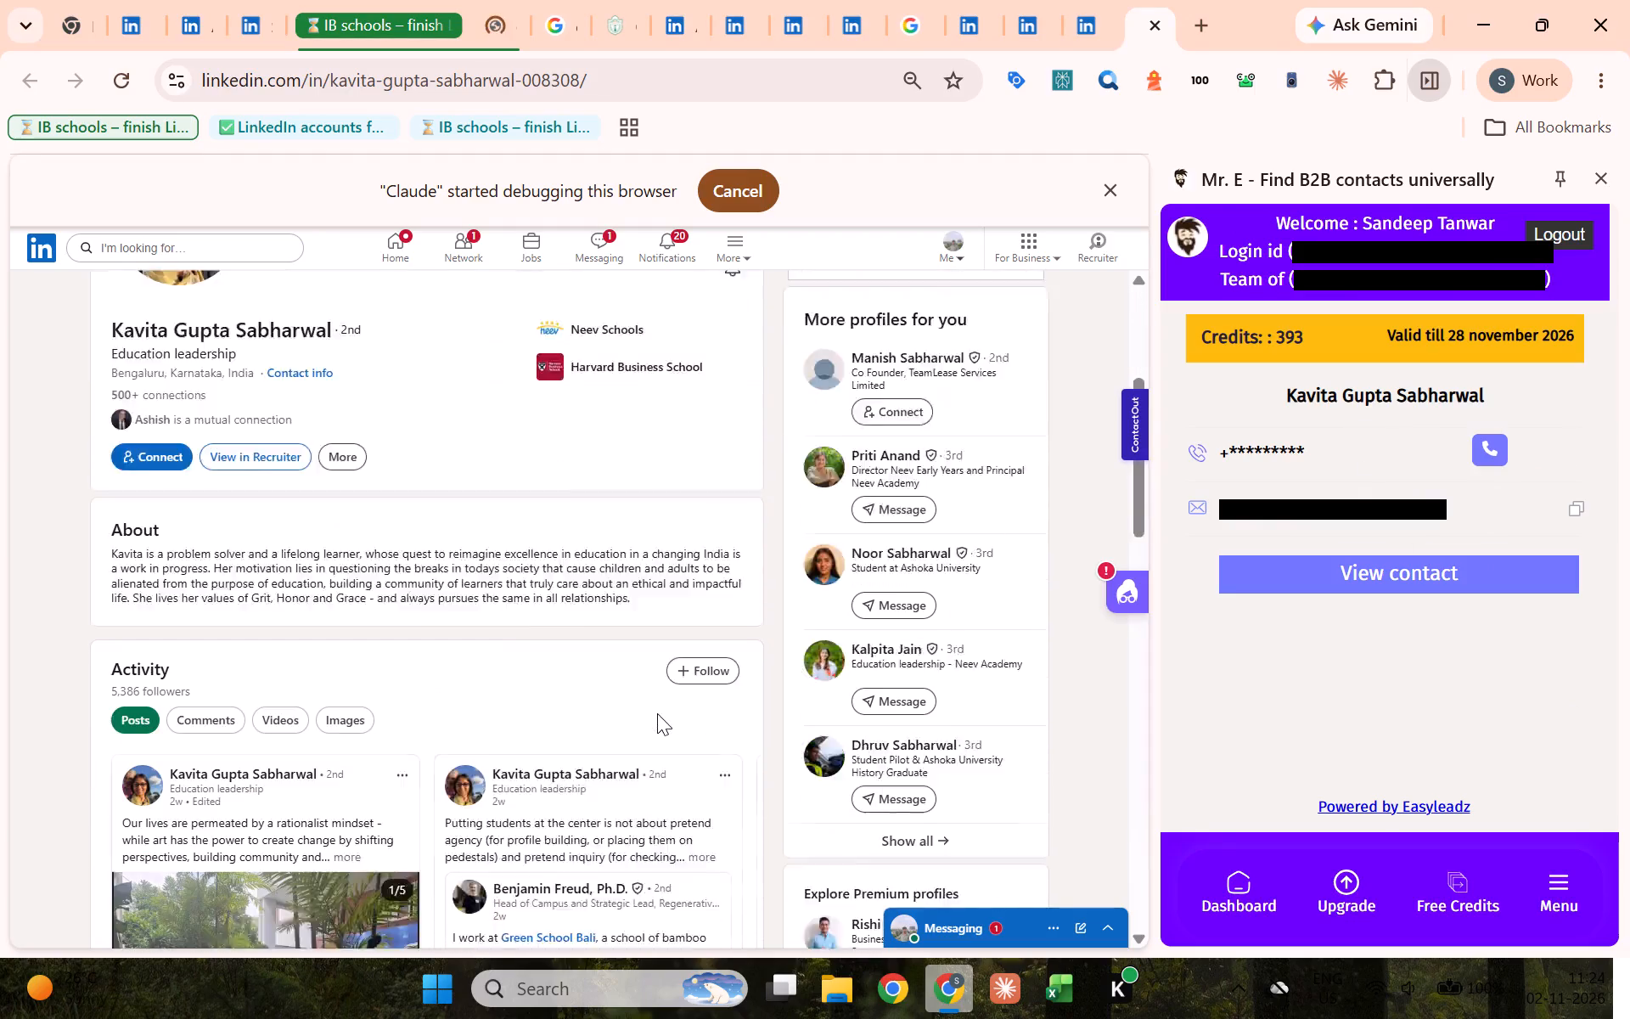
{"action": "scroll", "coordinate": [657, 713], "scroll_direction": "down", "scroll_amount": 2}
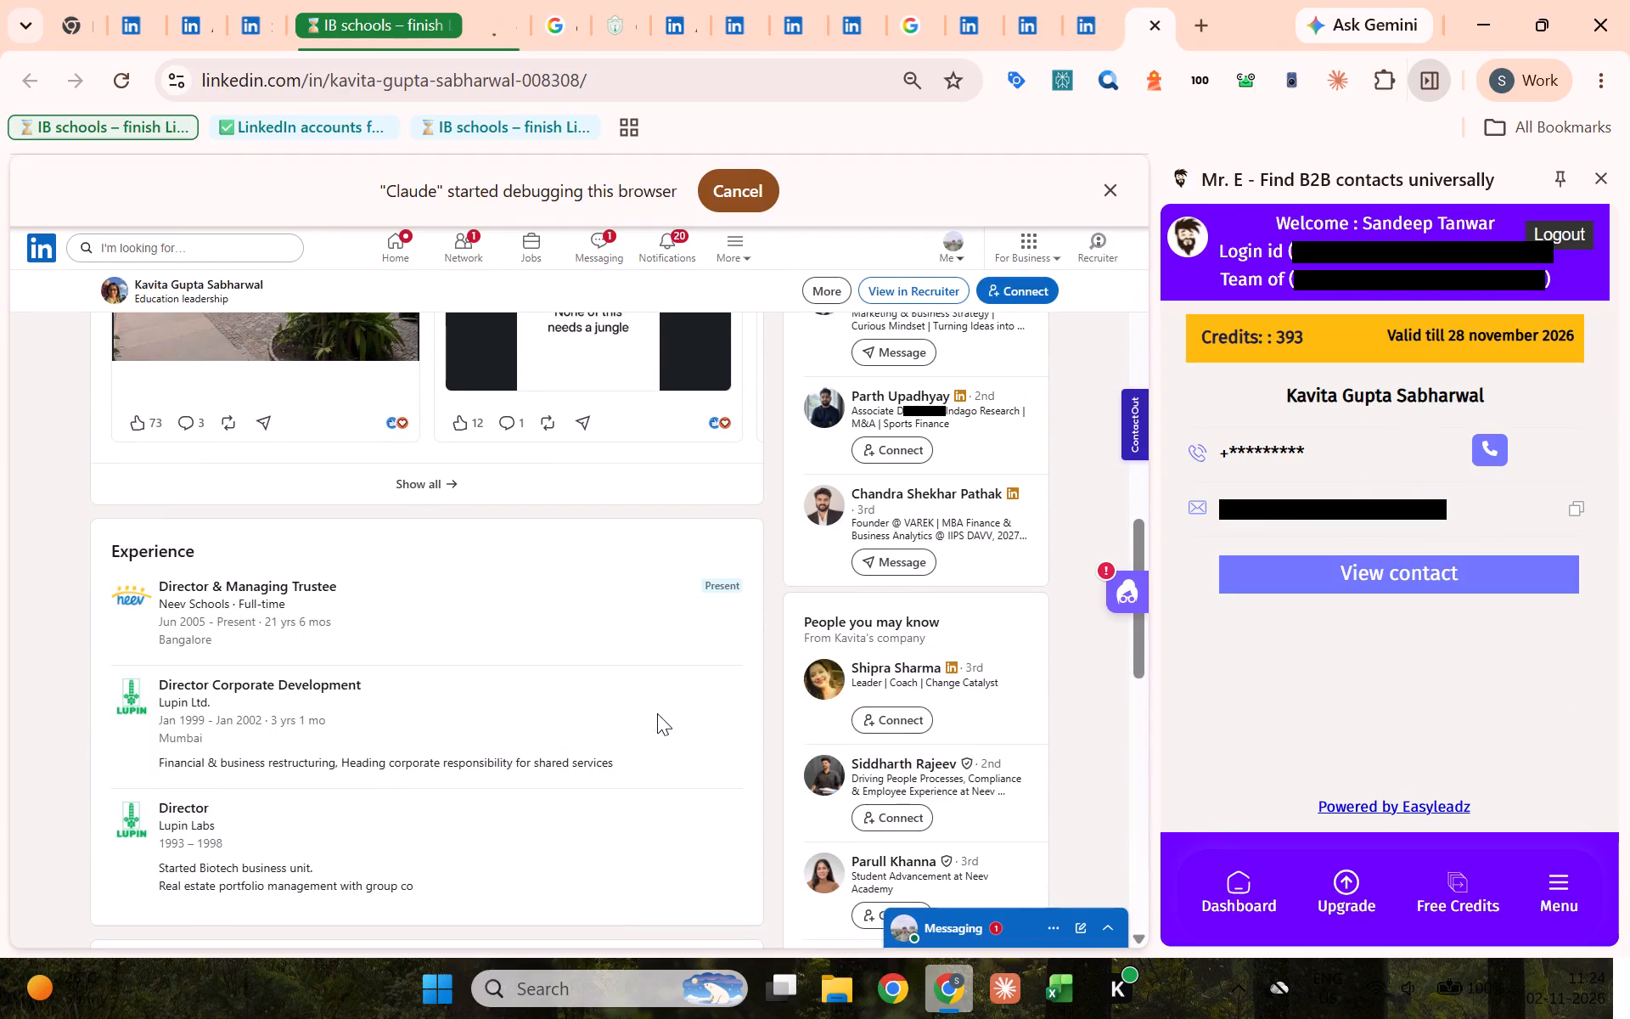
{"action": "scroll", "coordinate": [657, 713], "scroll_direction": "up", "scroll_amount": 9}
{"action": "scroll", "coordinate": [657, 713], "scroll_direction": "left", "scroll_amount": 2}
{"action": "left_click", "coordinate": [149, 689]}
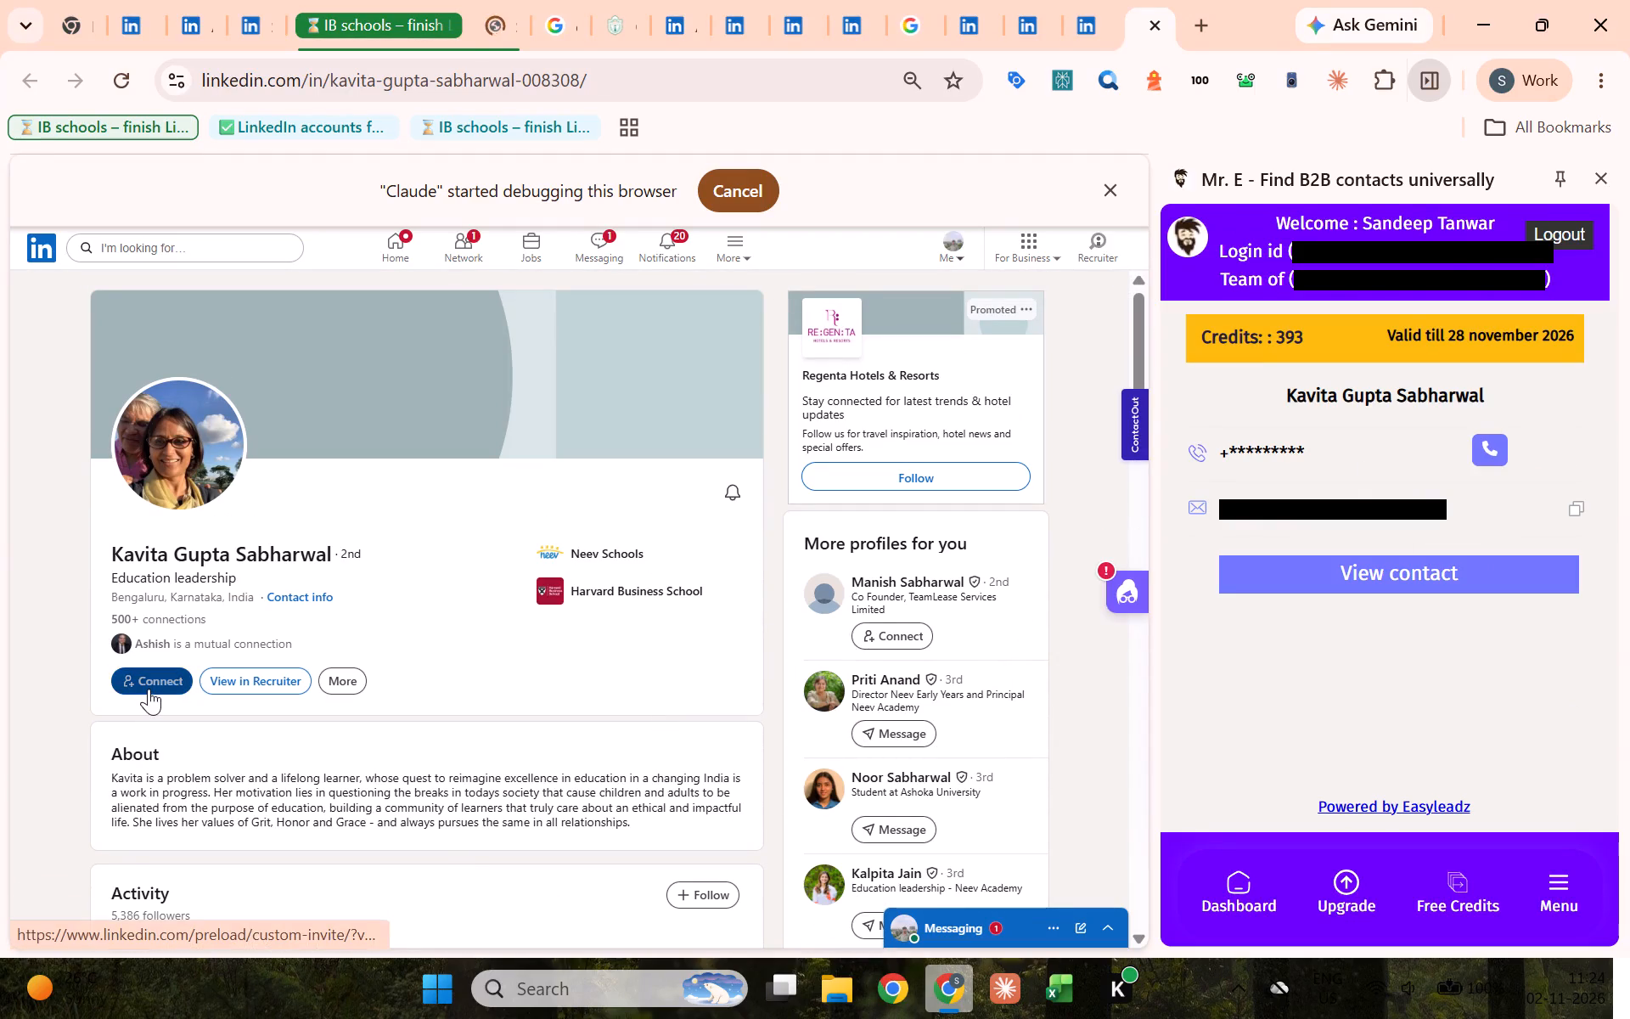
Copy the contact email revealed by Mr. E and replace the Email id of Neev Academy in workbook row 70 with it.
{"action": "left_click", "coordinate": [1579, 504]}
{"action": "key", "text": "alt+Tab"}
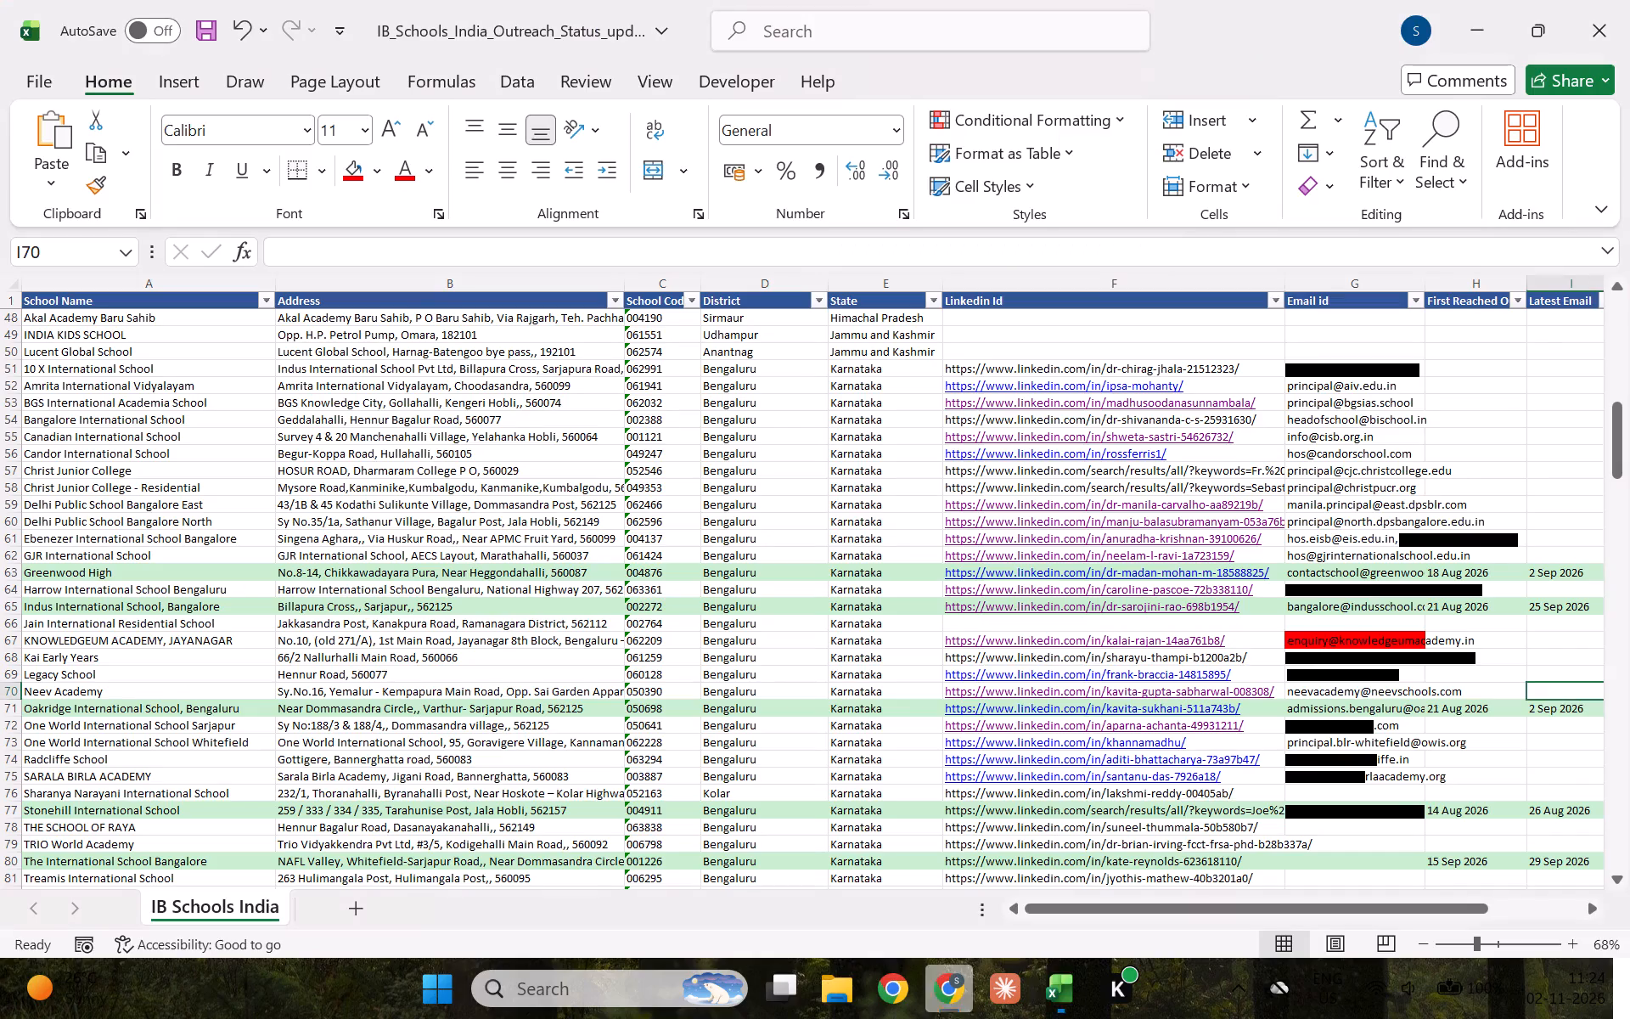
{"action": "key", "text": "Left"}
{"action": "key", "text": "Left"}
{"action": "key", "text": "ctrl+v"}
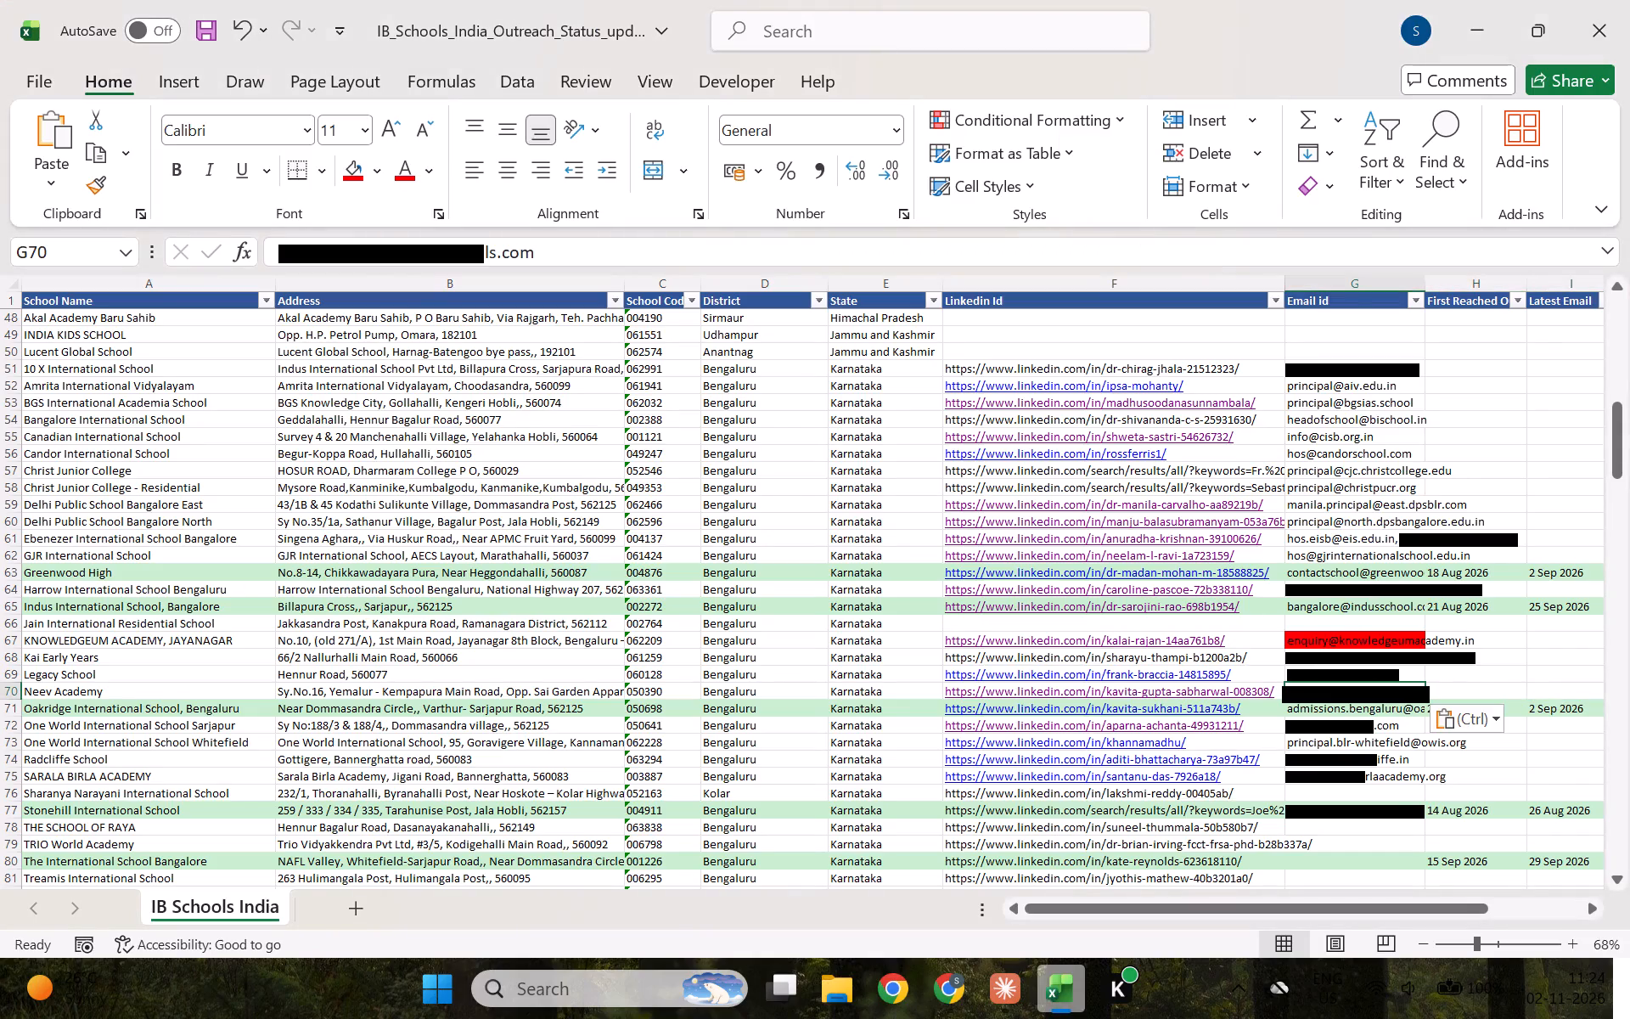
Send the connection invitation to the Neev Academy contact without a note.
{"action": "key", "text": "alt+Tab"}
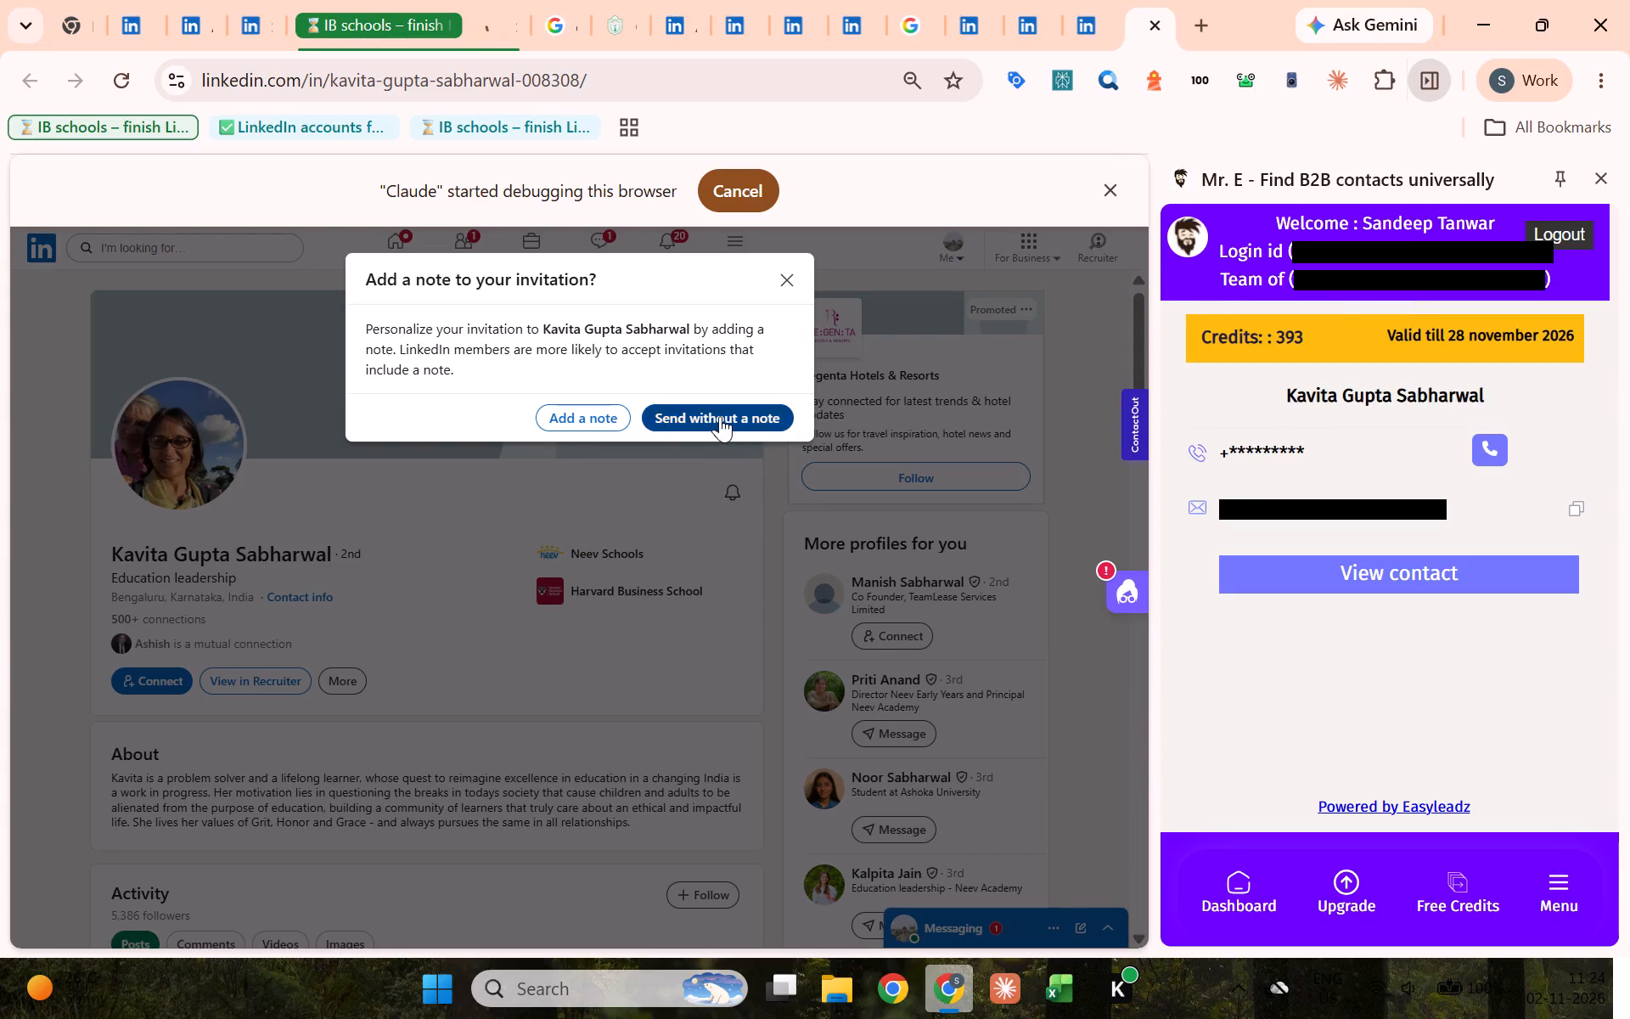
{"action": "left_click", "coordinate": [720, 416]}
Reveal and copy the Mr. E email for the LinkedIn profile linked to One World International School Sarjapur, and compare it with row 72's Email id.
{"action": "key", "text": "alt+Tab"}
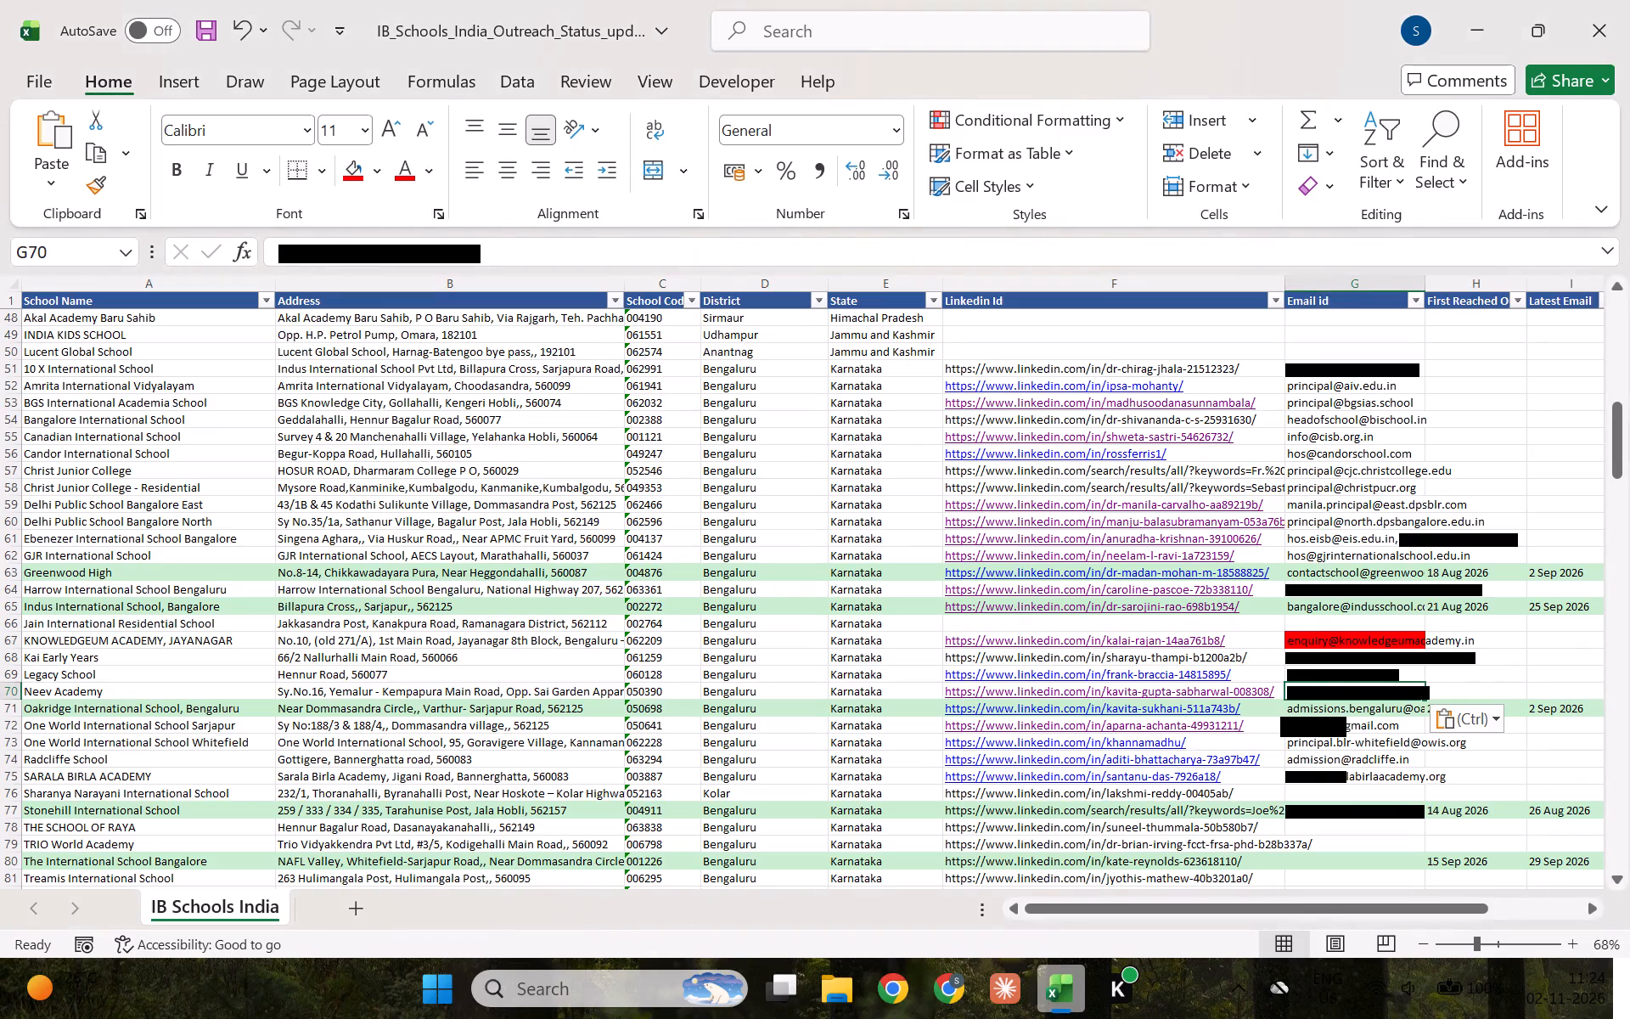
{"action": "left_click", "coordinate": [1093, 723]}
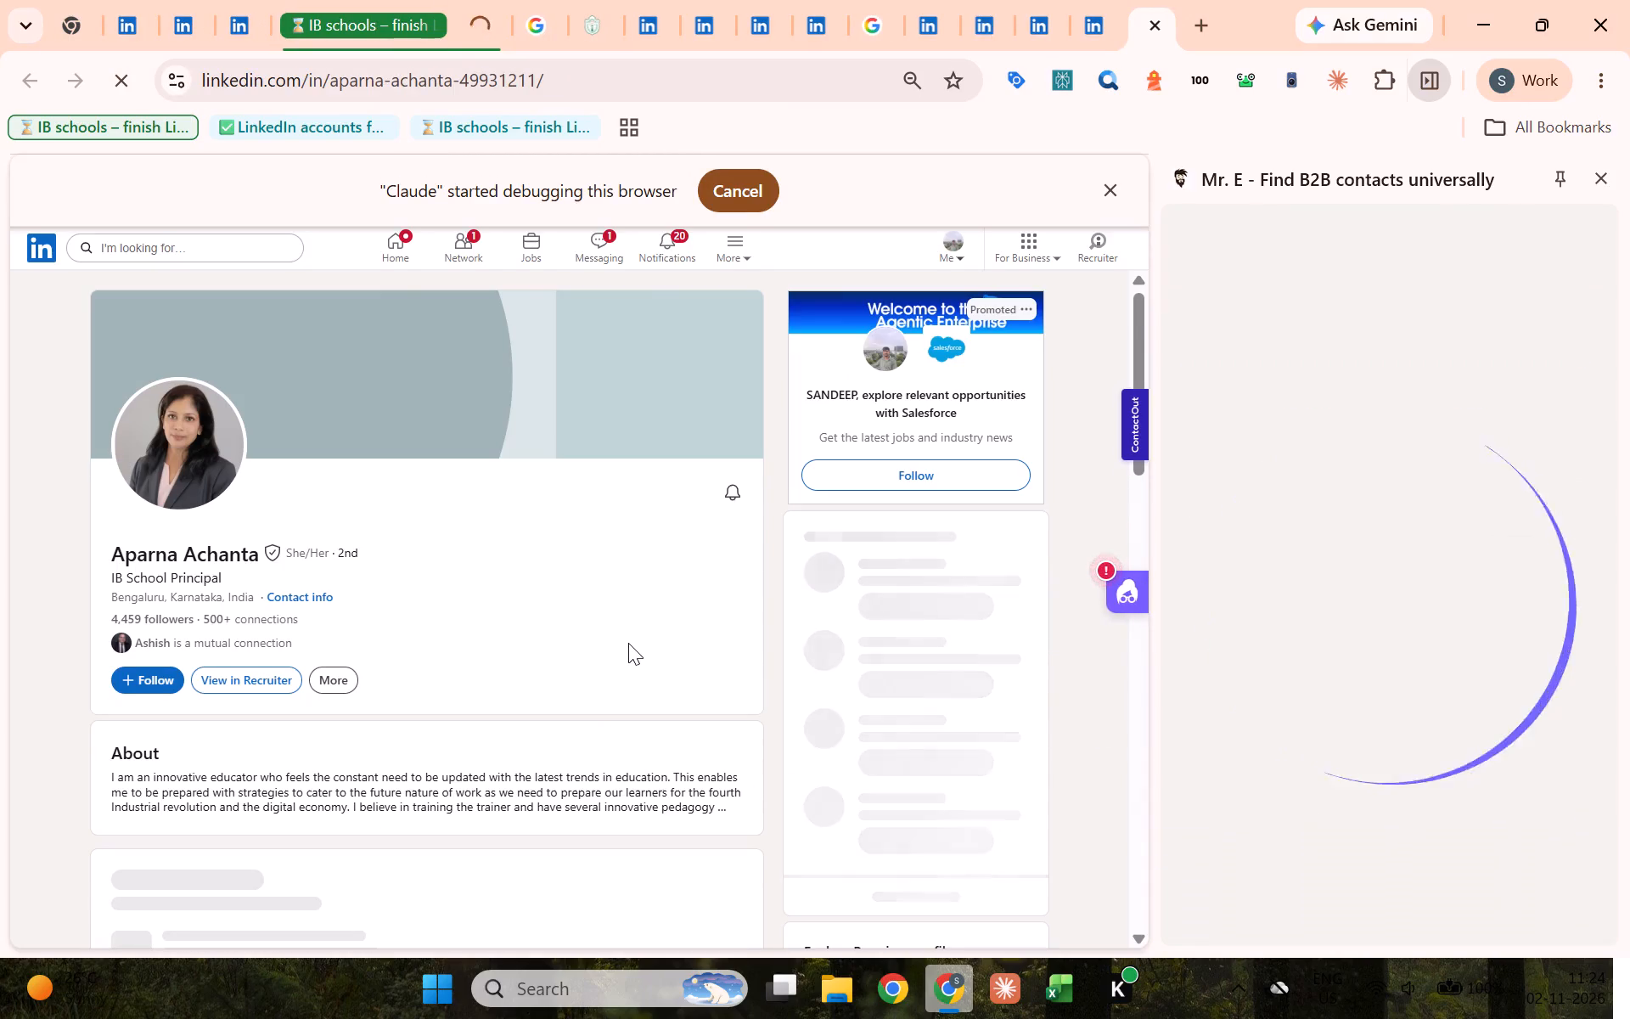
{"action": "left_click", "coordinate": [1474, 512]}
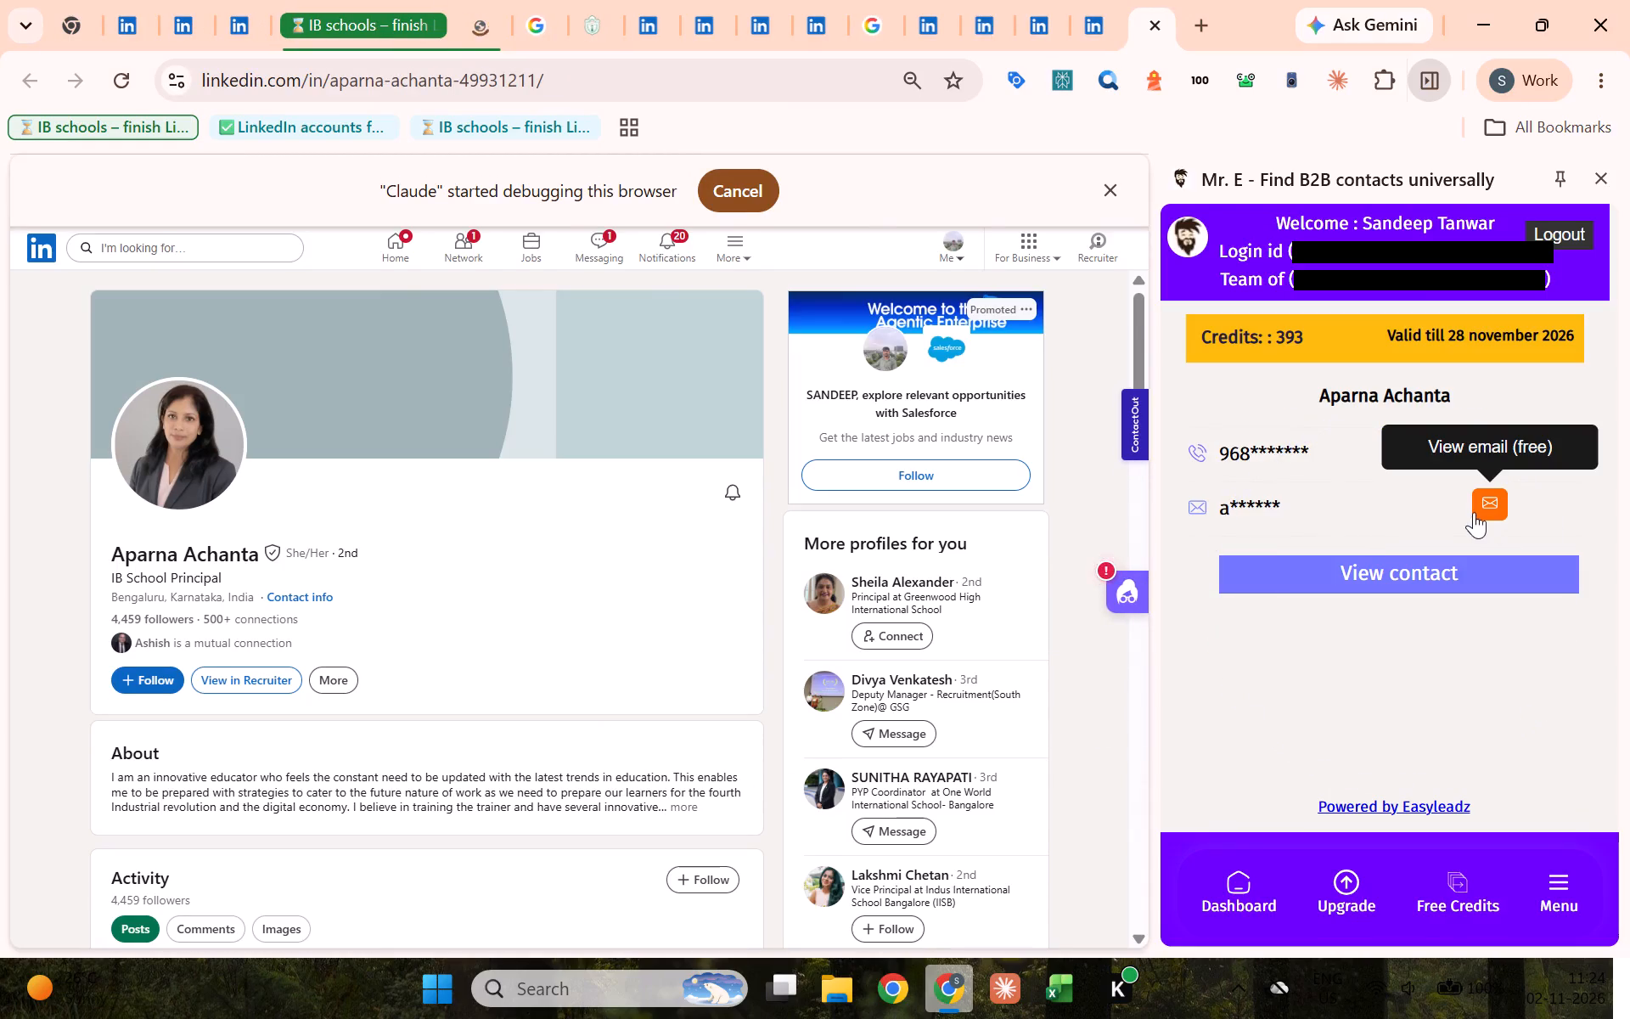
{"action": "key", "text": "alt+Tab"}
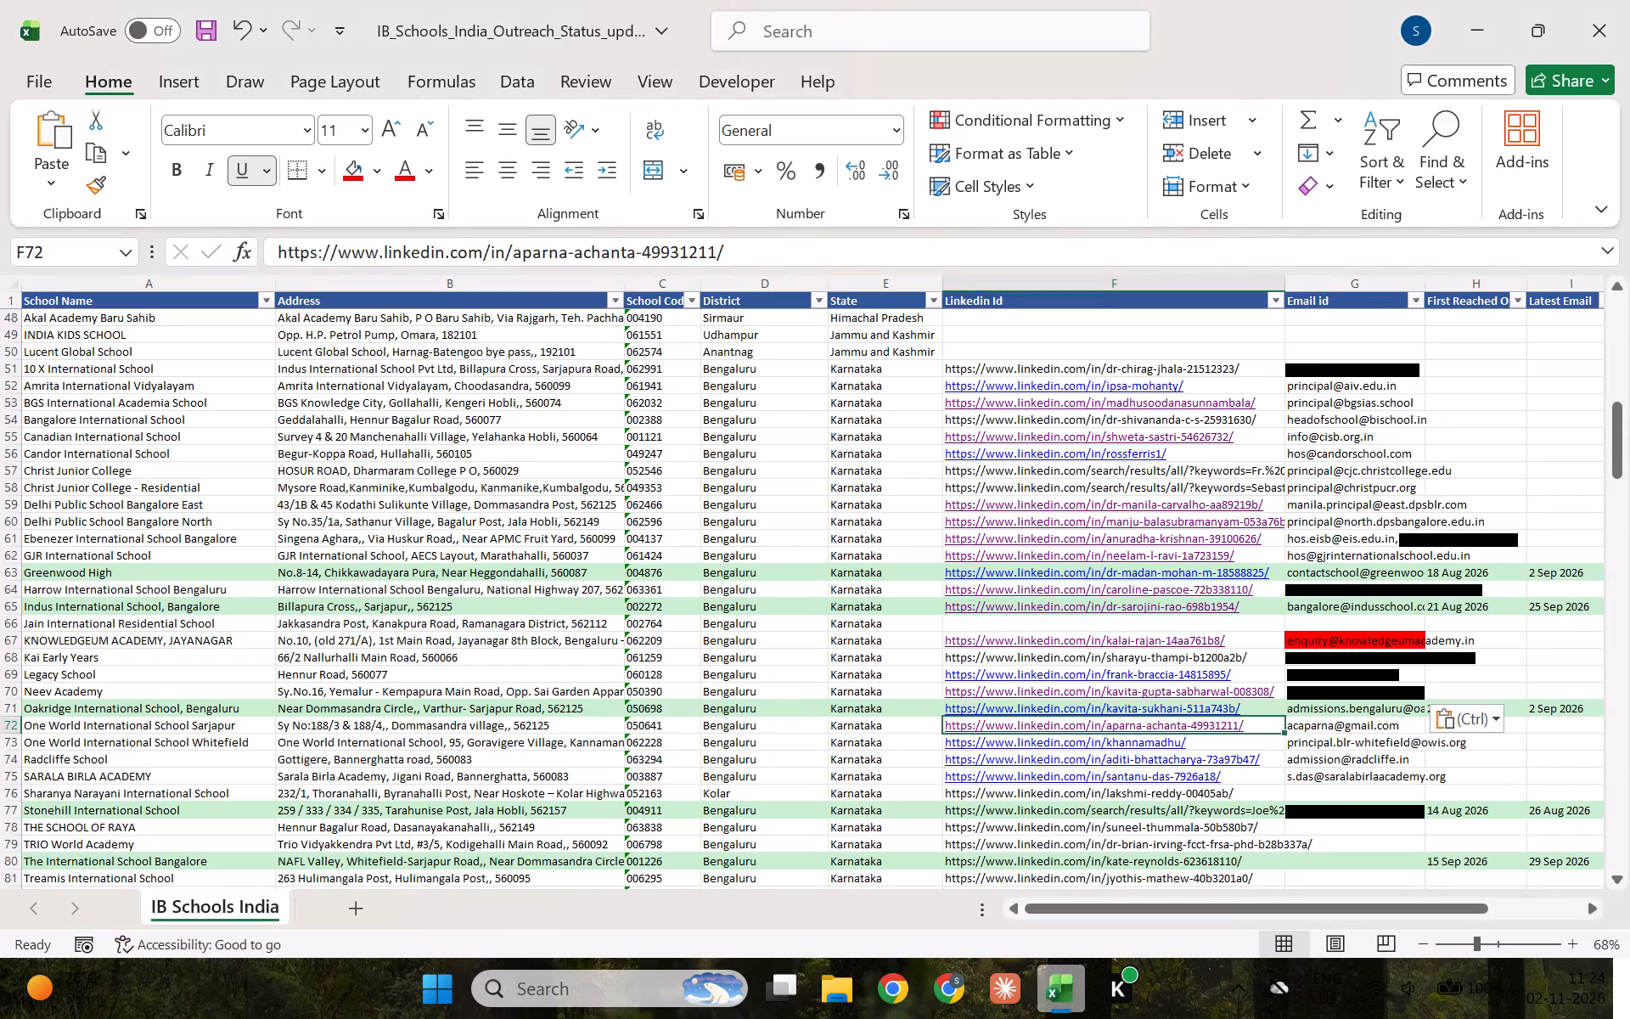
{"action": "key", "text": "alt+Tab"}
{"action": "left_click", "coordinate": [1474, 512]}
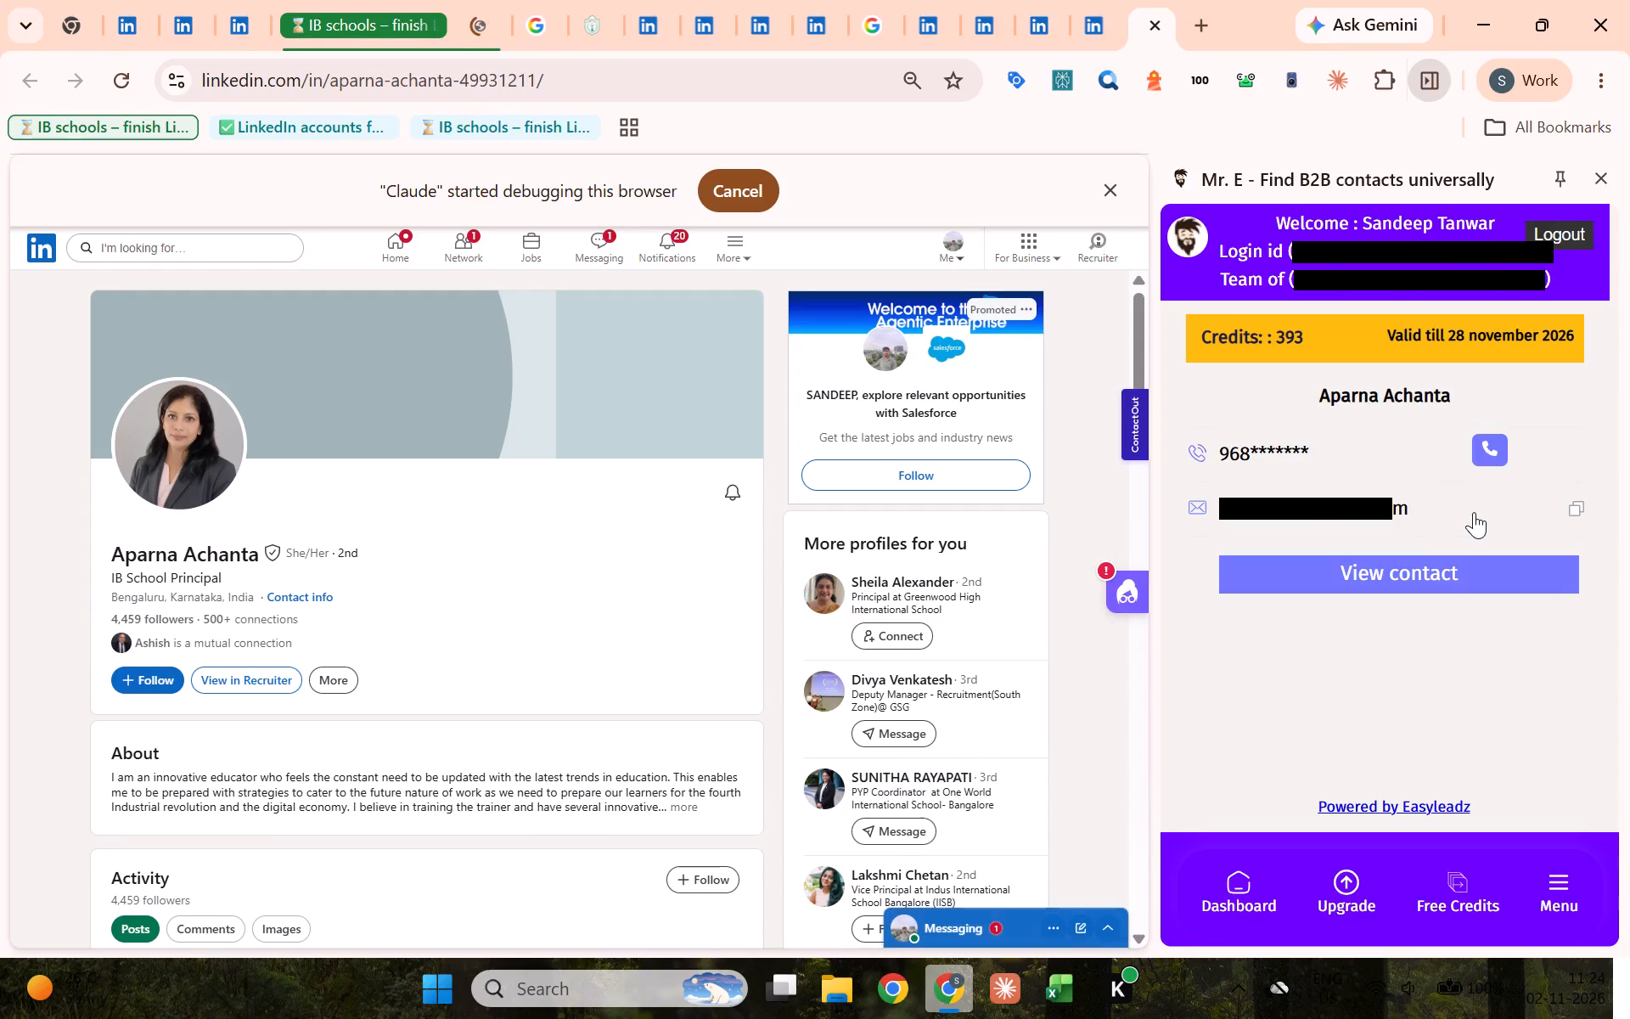
{"action": "left_click", "coordinate": [1571, 508]}
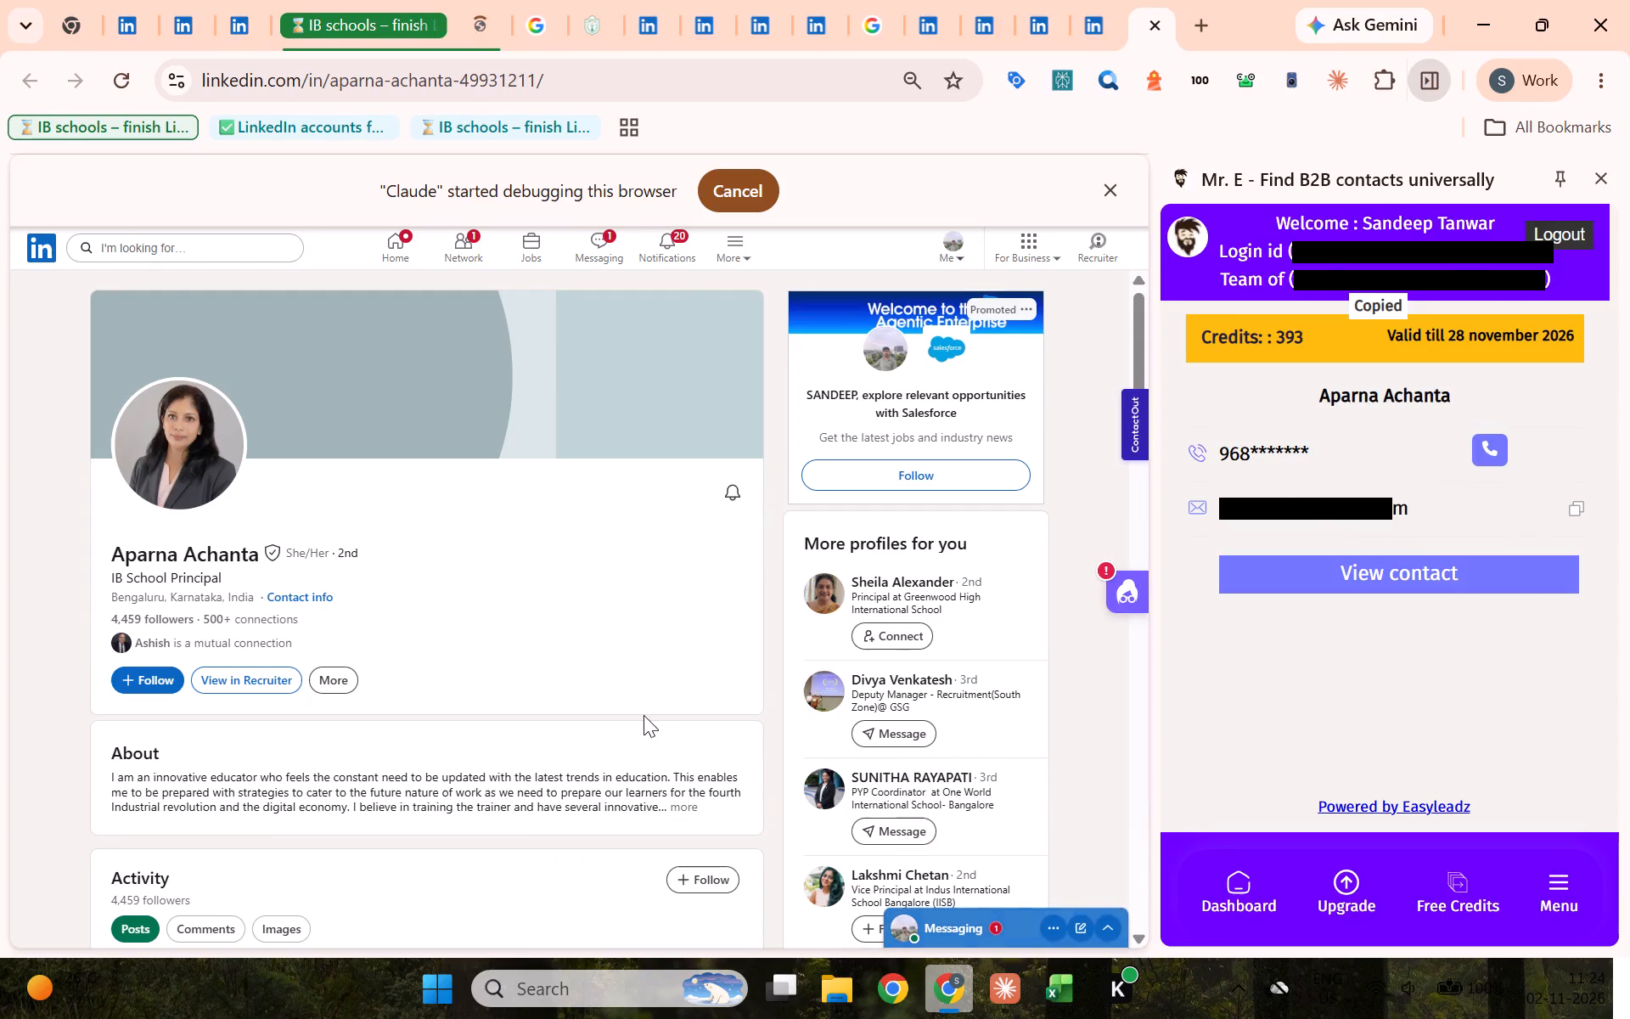
{"action": "key", "text": "alt+Tab"}
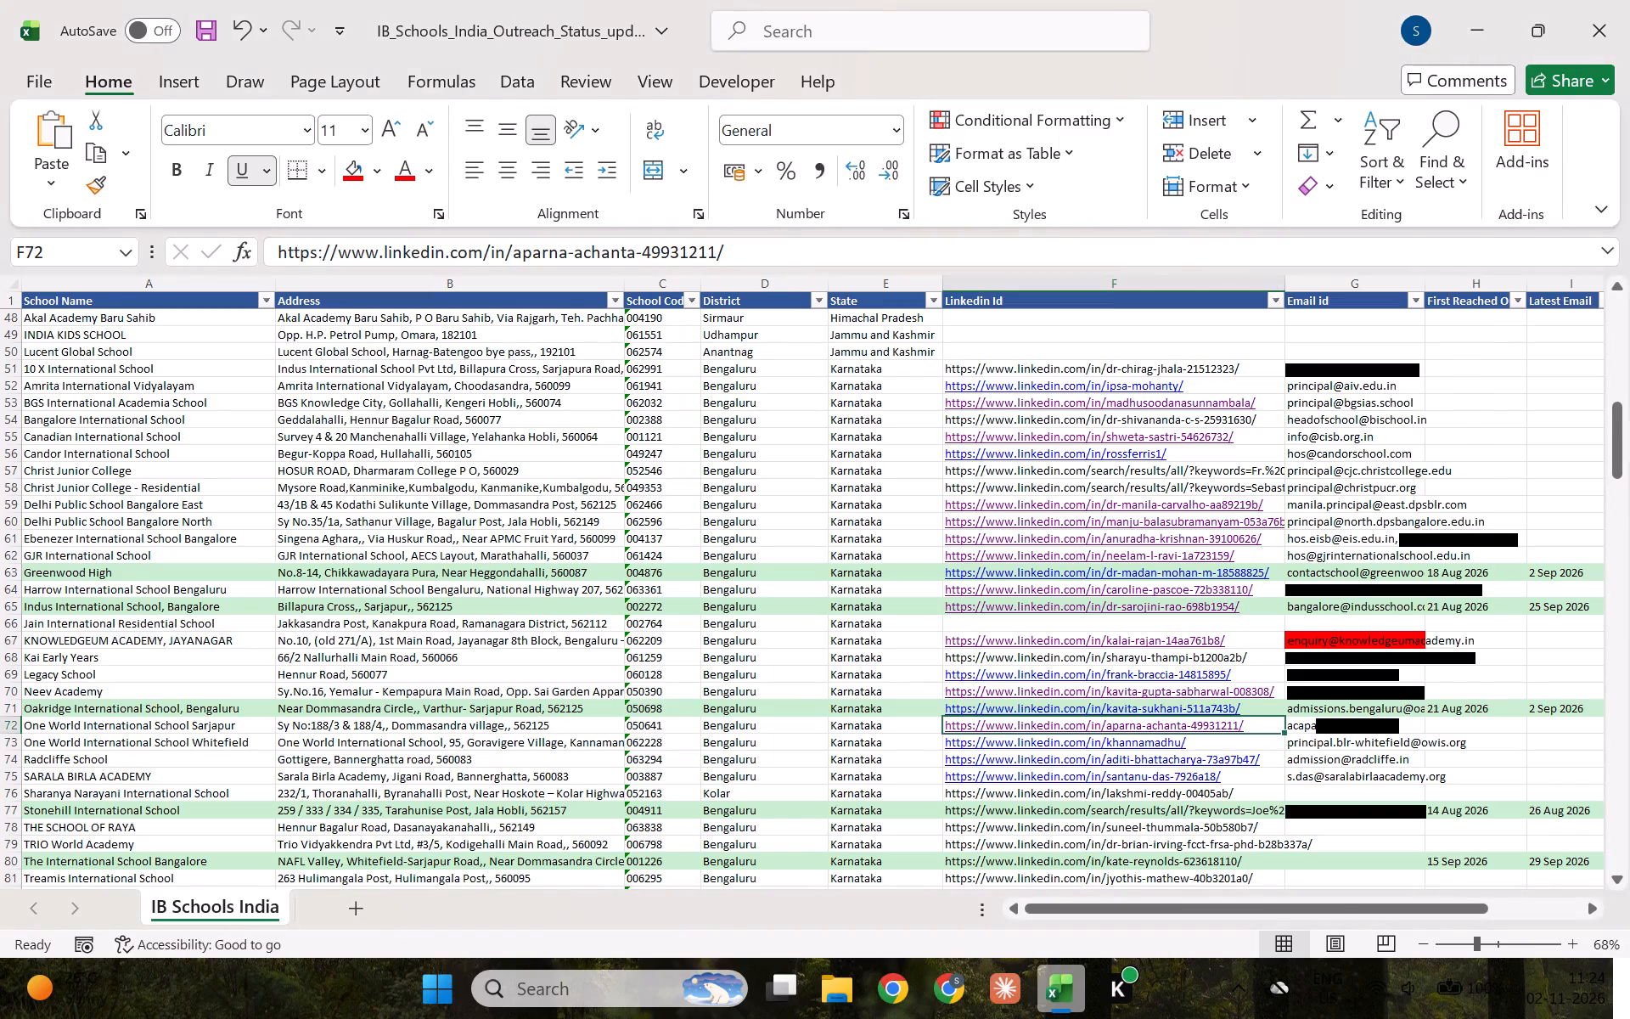
{"action": "key", "text": "alt+Tab"}
{"action": "key", "text": "alt+Tab"}
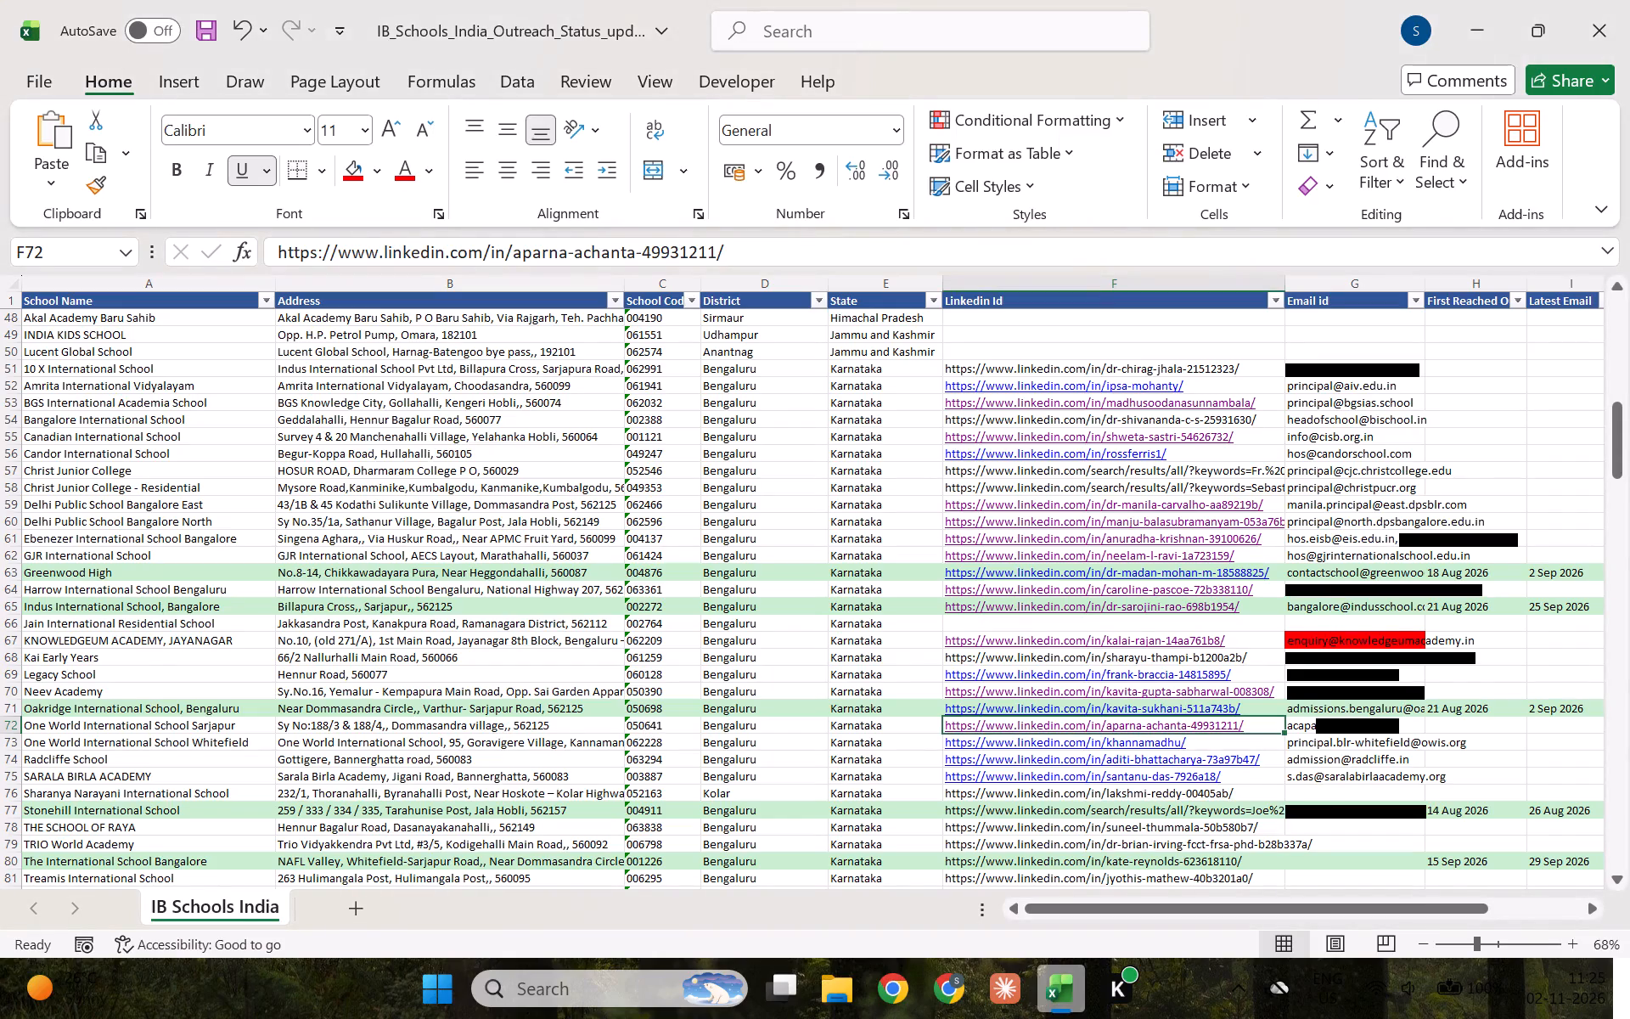
Save the IB schools outreach workbook and close it.
{"action": "scroll", "coordinate": [1085, 746], "scroll_direction": "down", "scroll_amount": 7}
{"action": "scroll", "coordinate": [1085, 746], "scroll_direction": "up", "scroll_amount": 4}
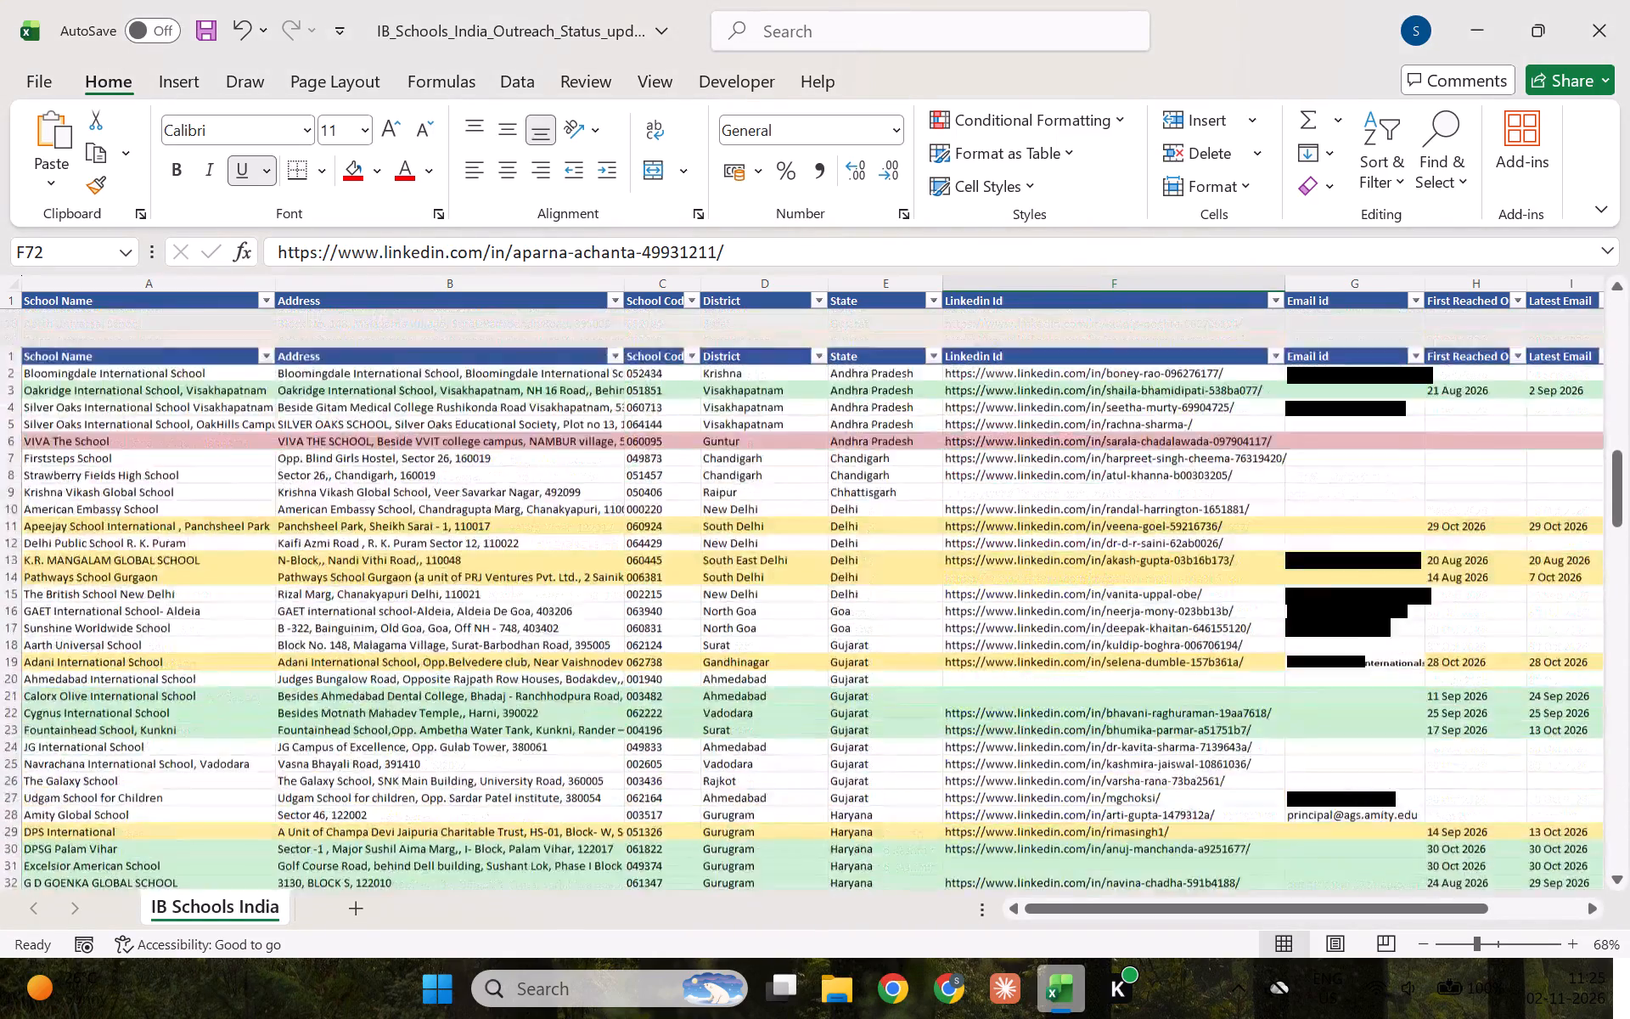
{"action": "key", "text": "ctrl+s"}
{"action": "left_click", "coordinate": [1629, 0]}
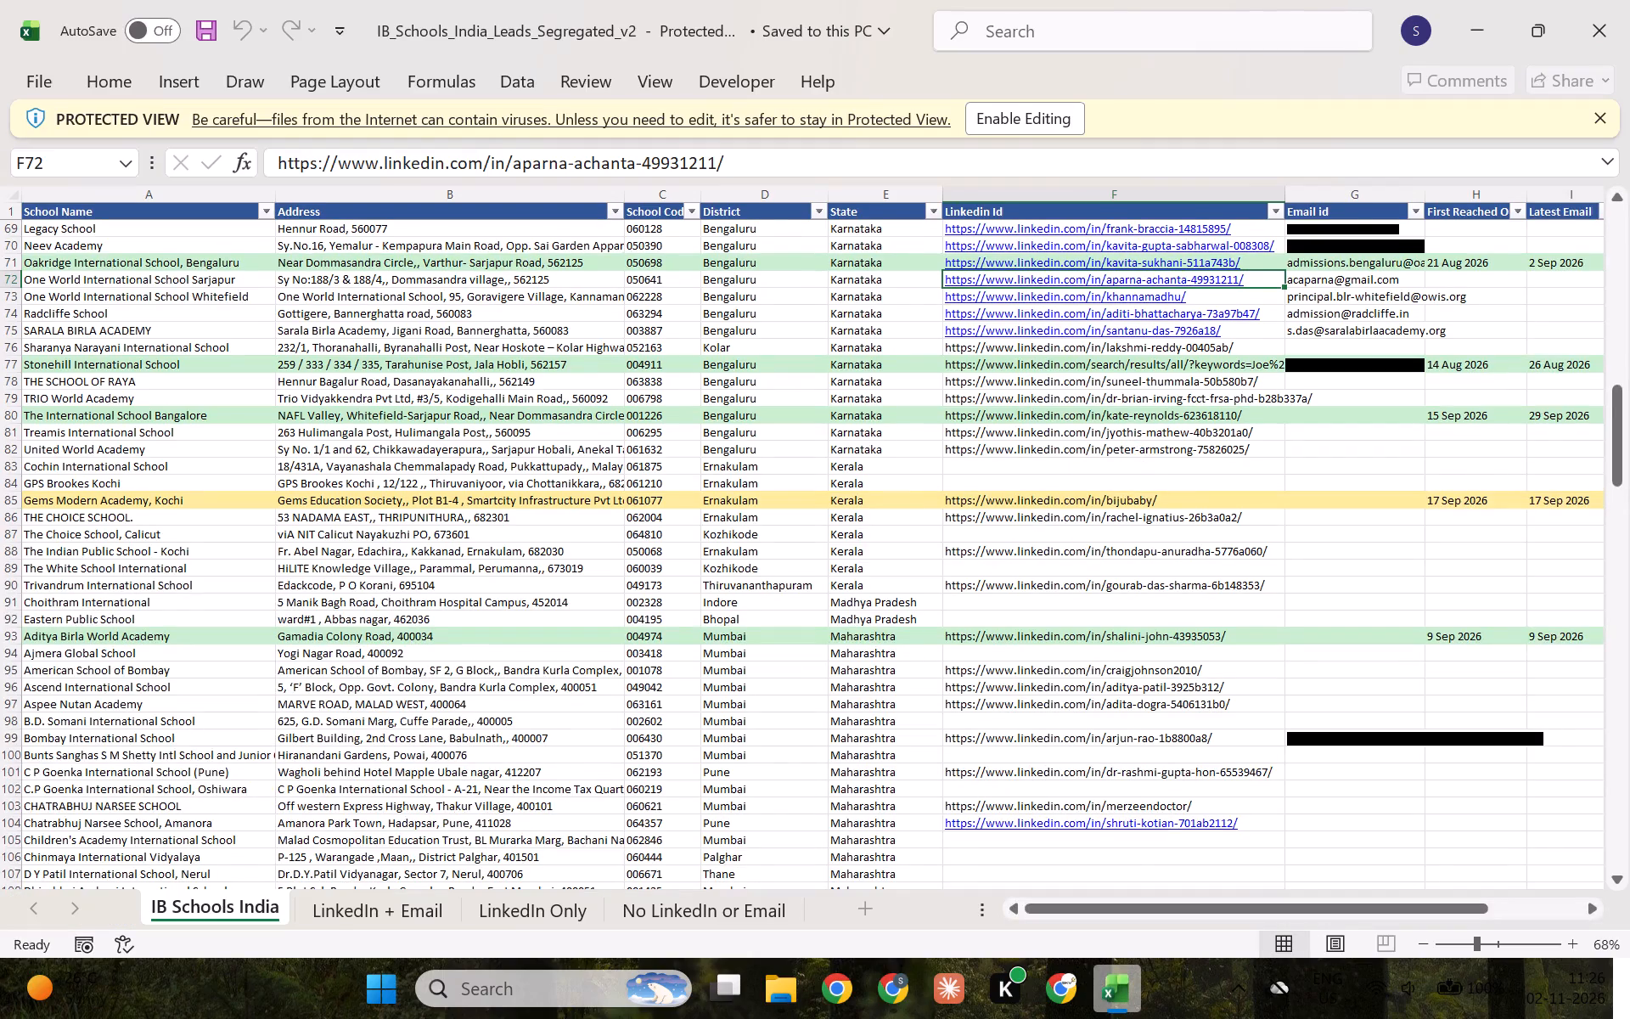
Review the LinkedIn + Email and LinkedIn Only sheets of the segregated workbook and enable editing.
{"action": "left_click", "coordinate": [329, 912]}
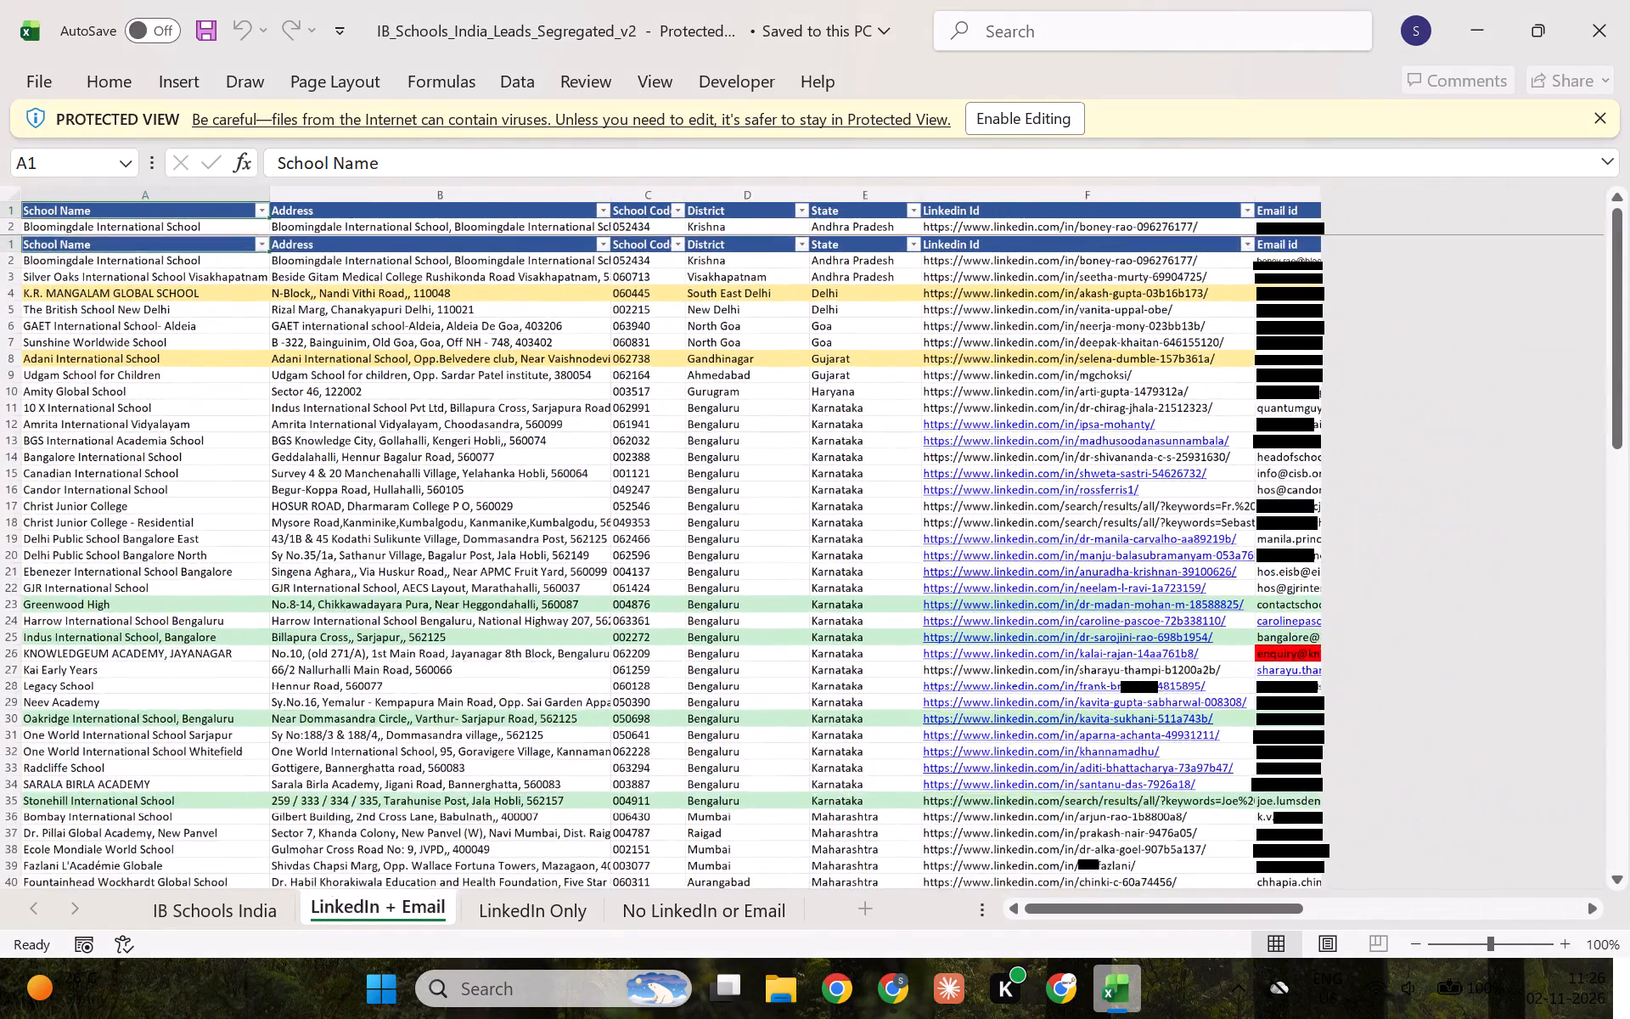
{"action": "scroll", "coordinate": [547, 685], "scroll_direction": "down", "scroll_amount": 1}
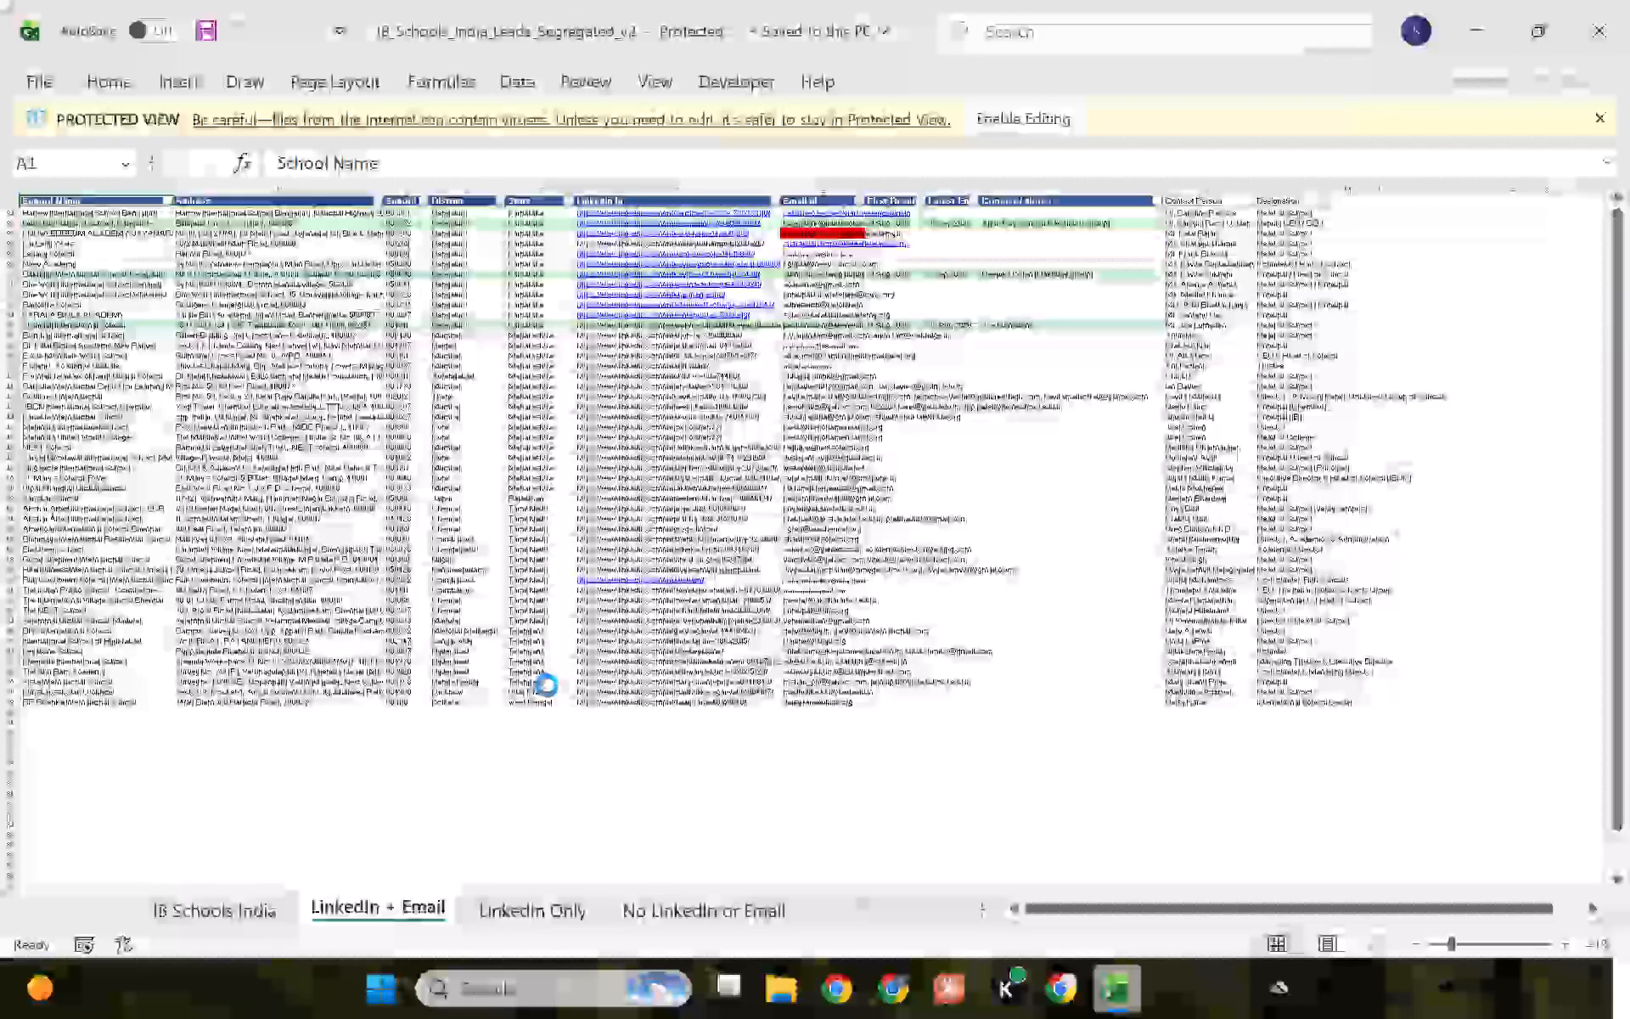
{"action": "scroll", "coordinate": [547, 685], "scroll_direction": "down", "scroll_amount": 1}
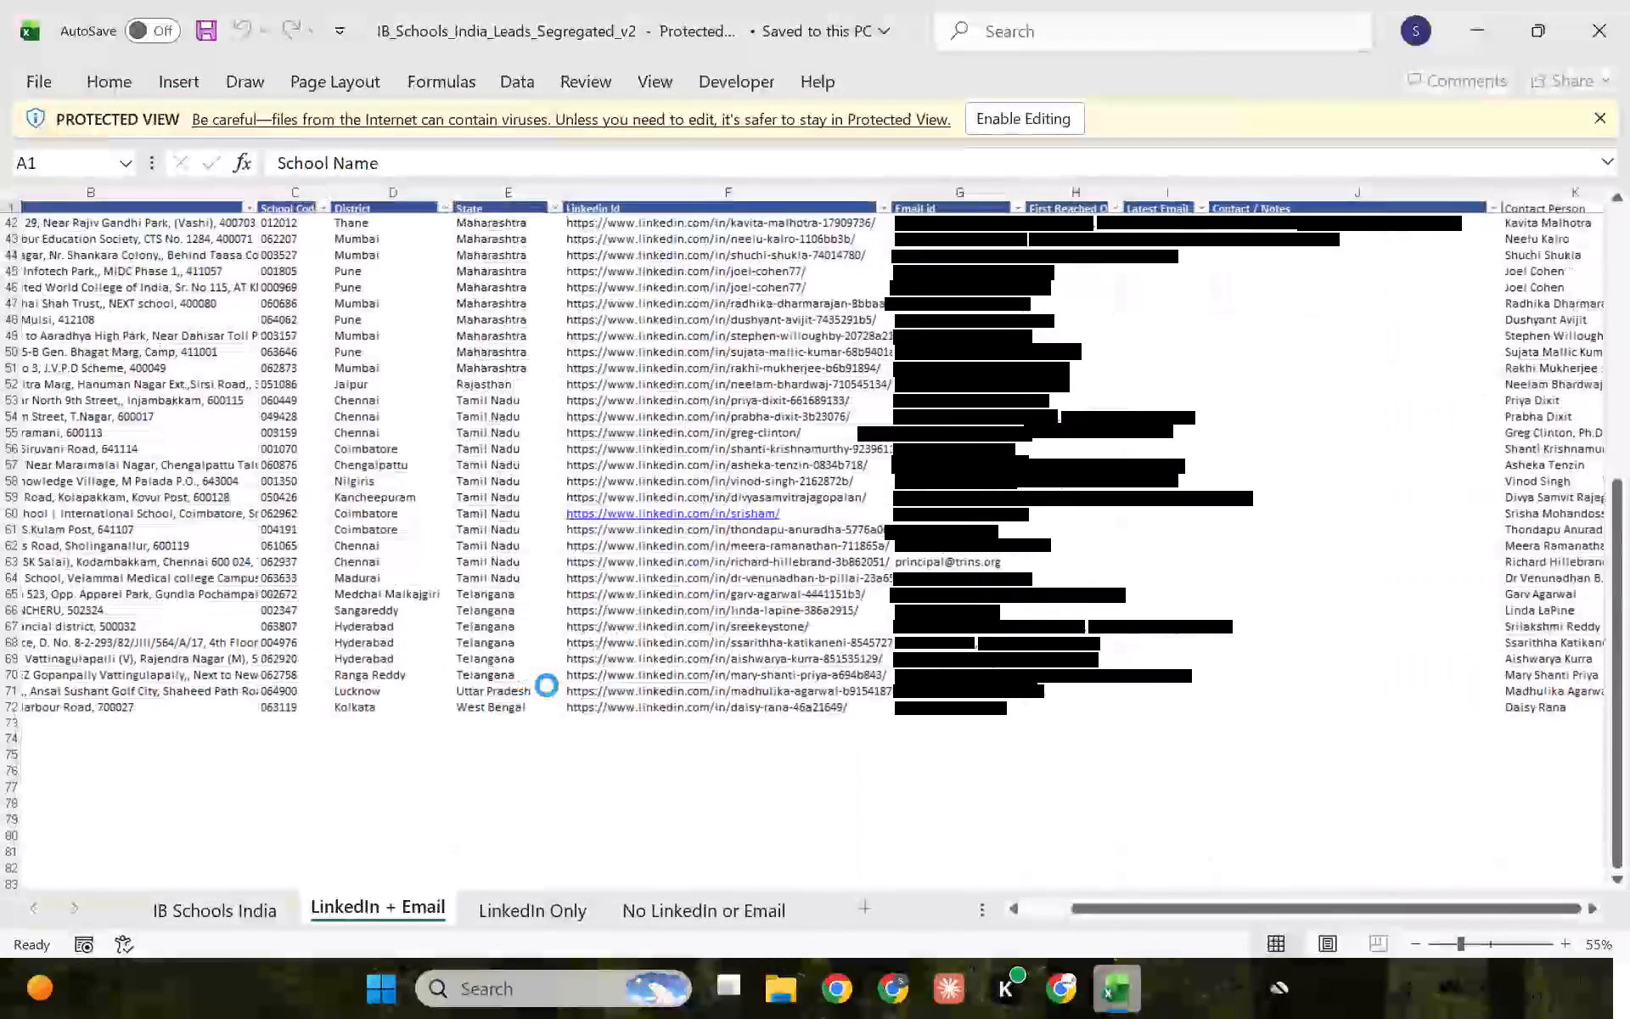
{"action": "scroll", "coordinate": [547, 685], "scroll_direction": "up", "scroll_amount": 8}
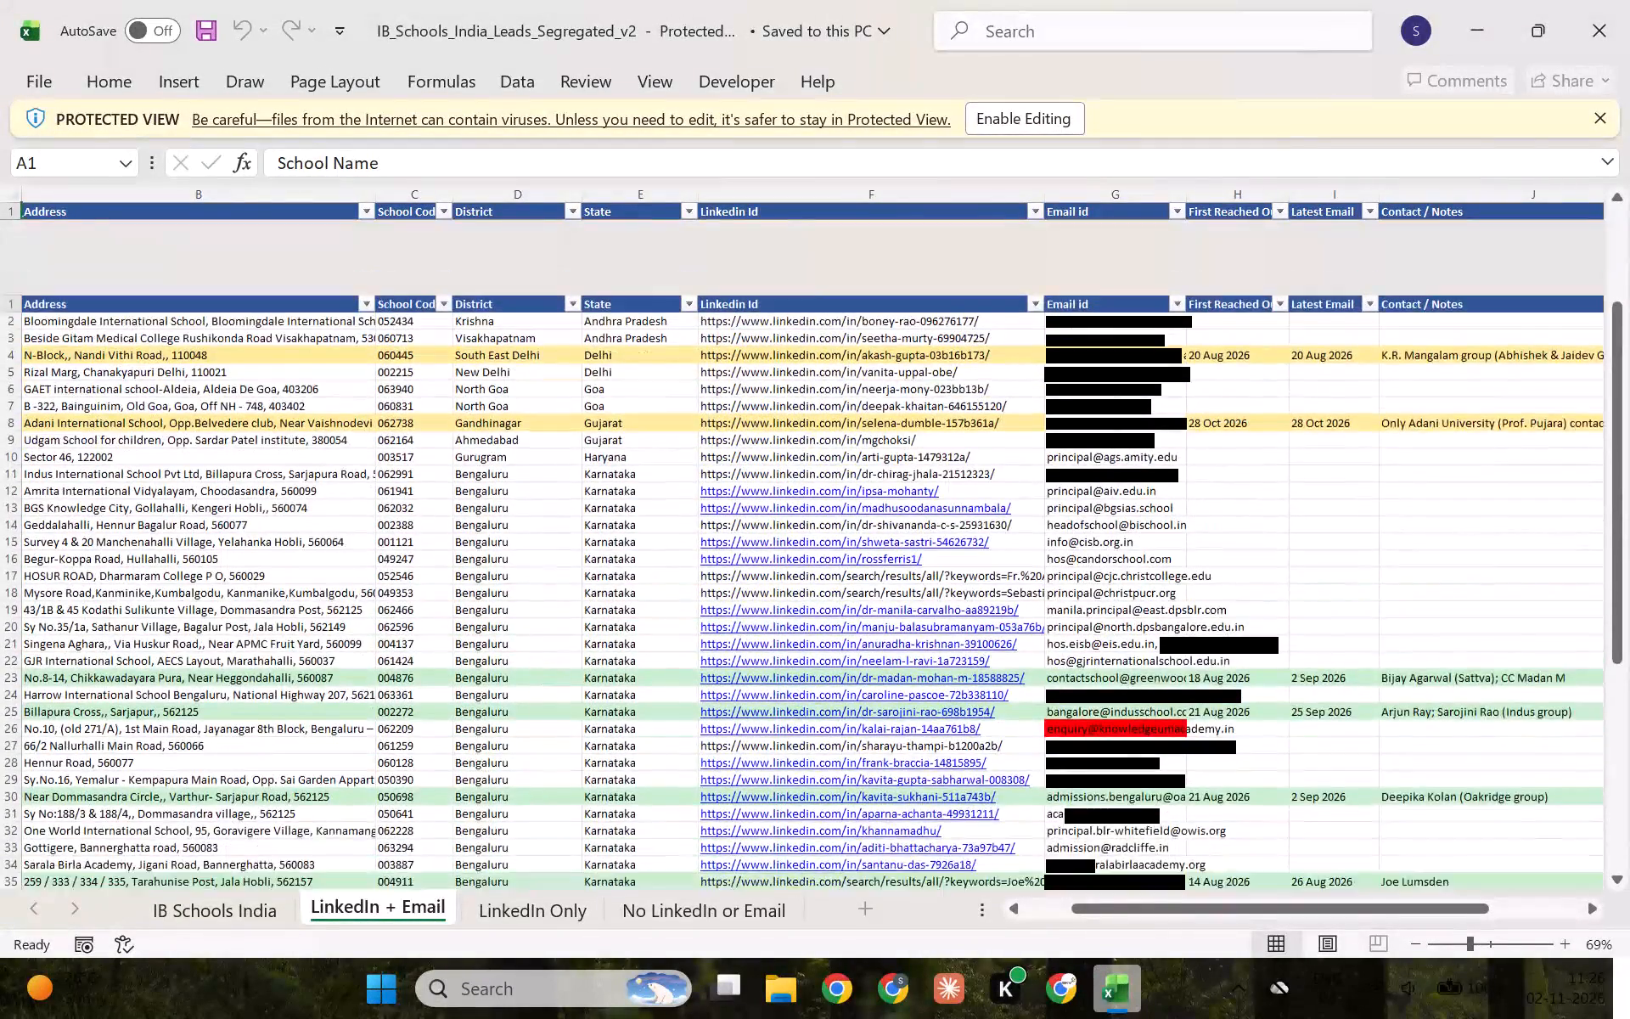
{"action": "scroll", "coordinate": [547, 685], "scroll_direction": "down", "scroll_amount": 3}
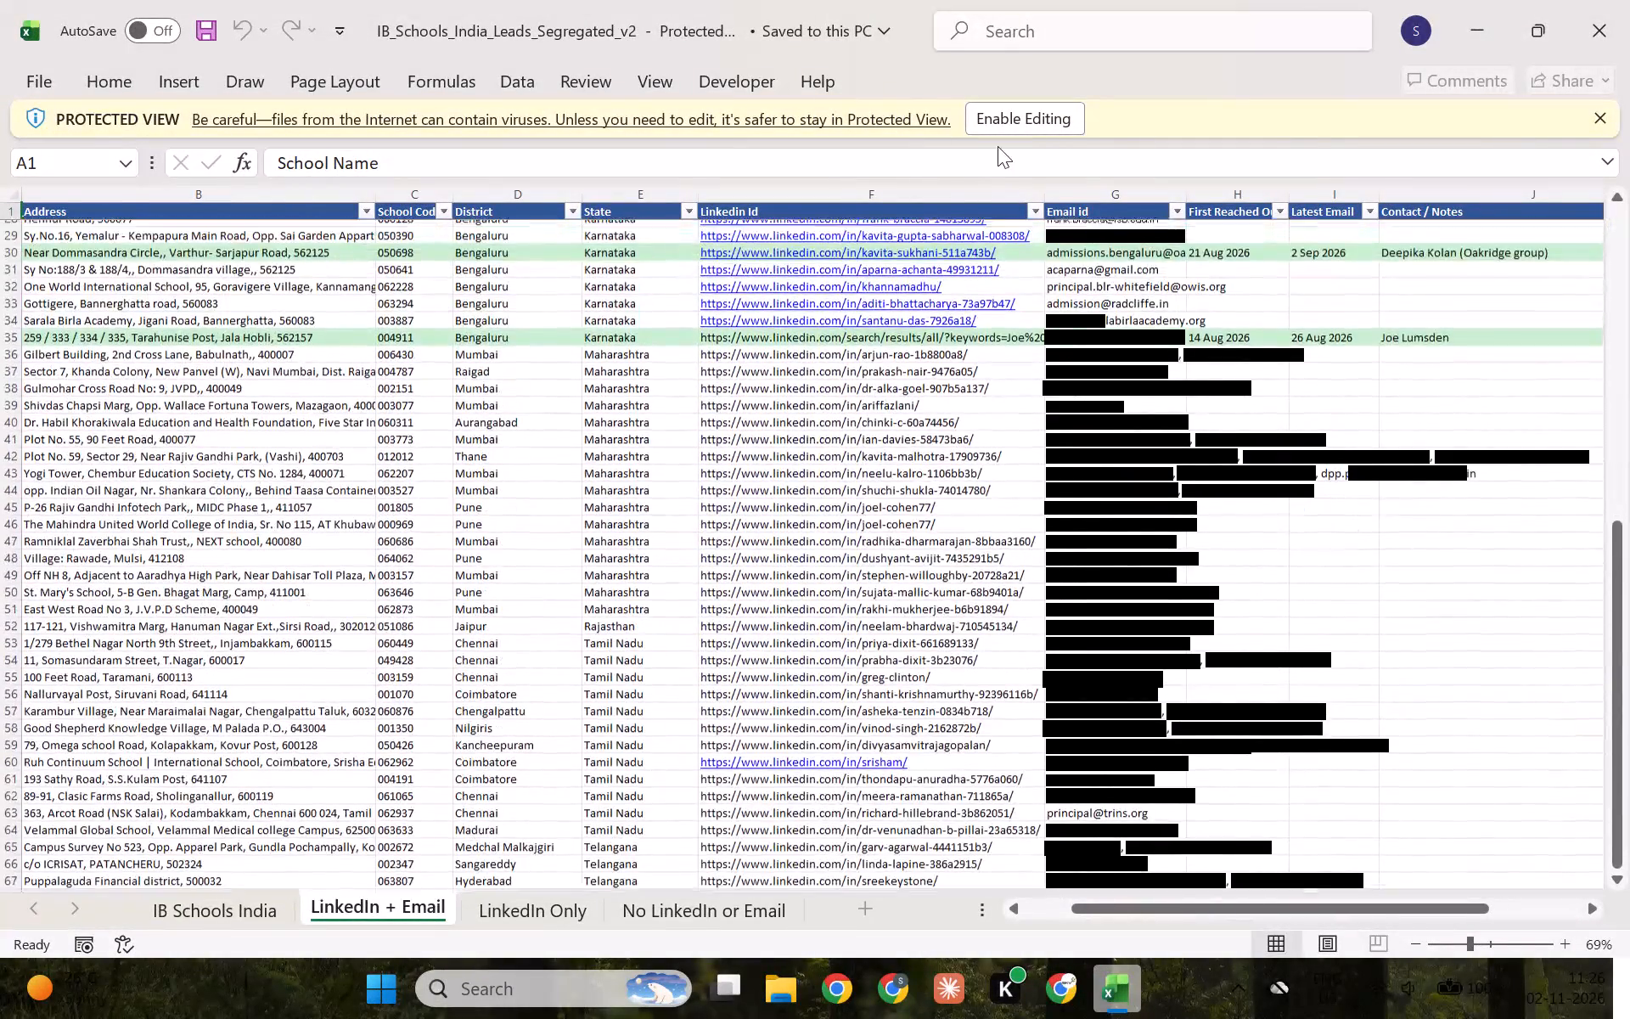
{"action": "left_click", "coordinate": [1046, 122]}
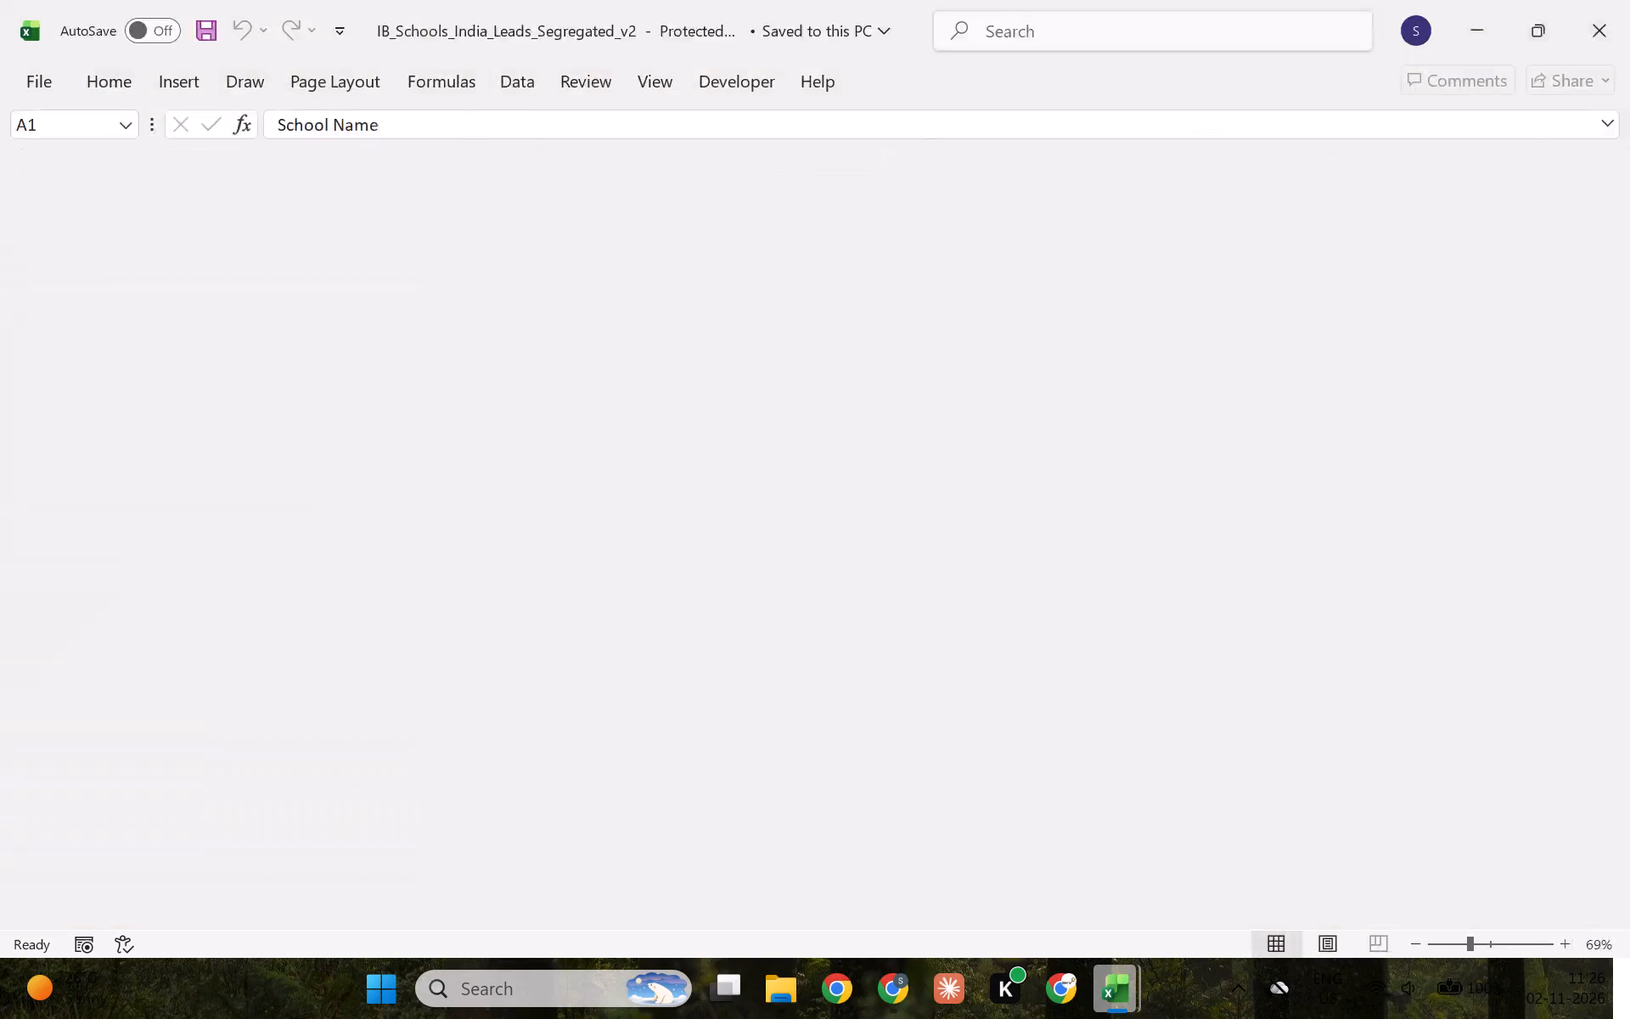
{"action": "left_click", "coordinate": [520, 949]}
{"action": "left_click", "coordinate": [523, 914]}
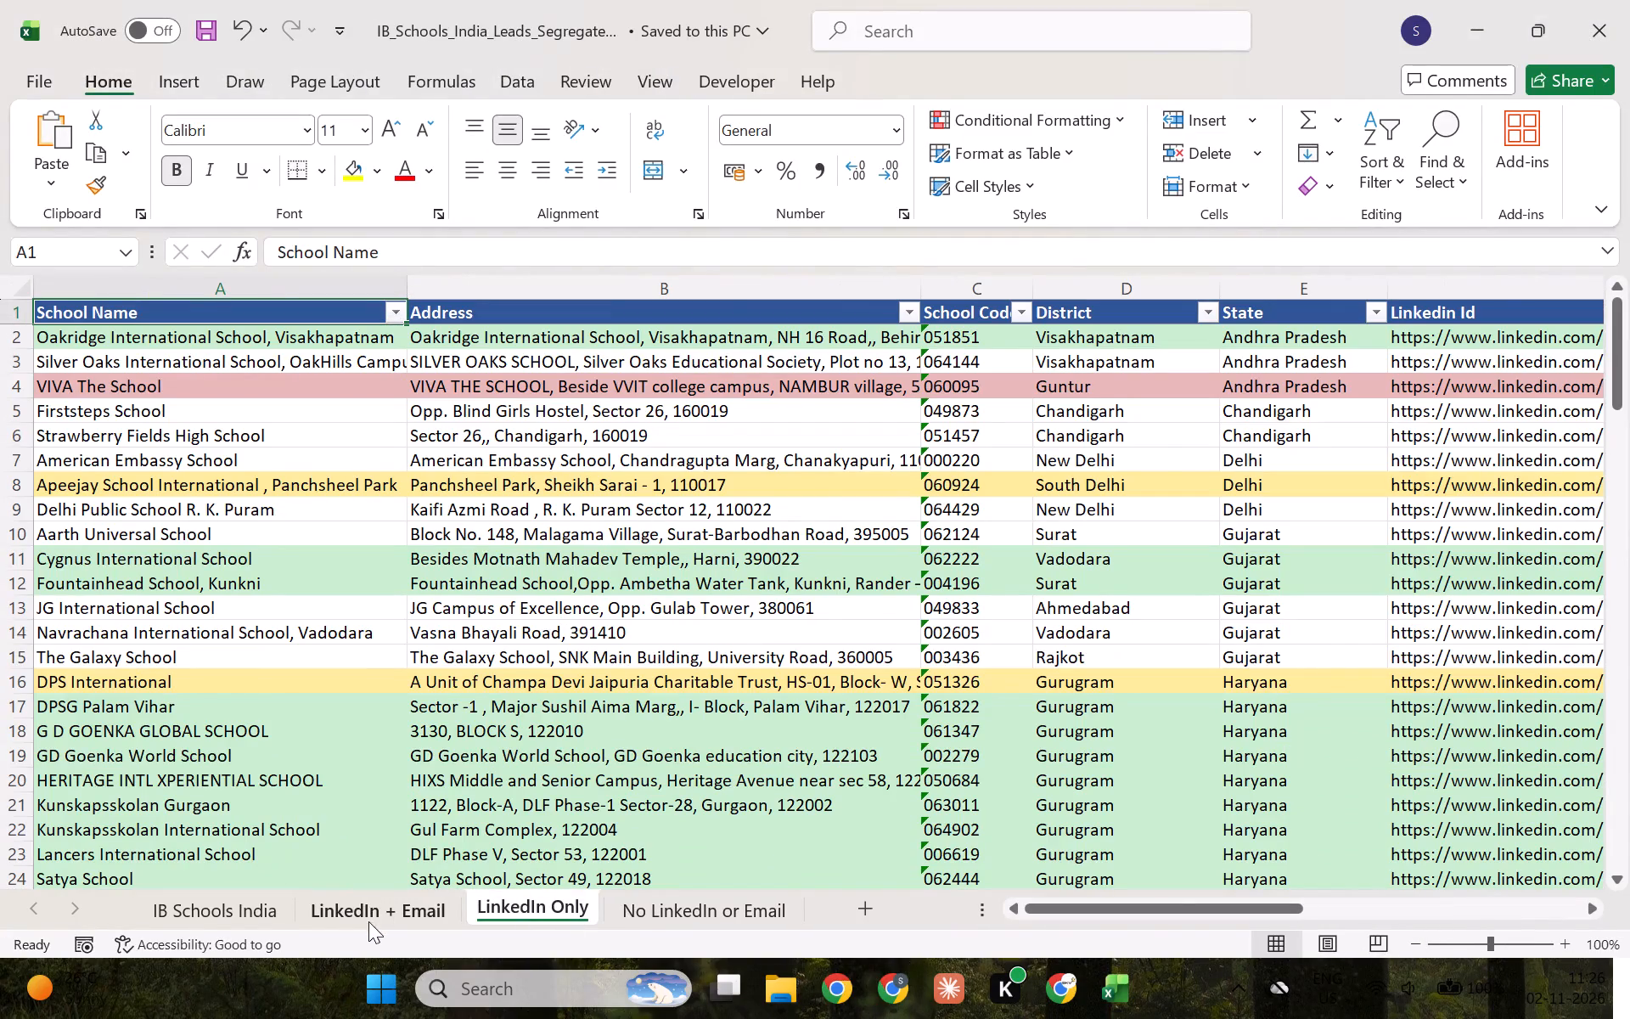
{"action": "left_click", "coordinate": [368, 921]}
{"action": "left_click", "coordinate": [908, 995]}
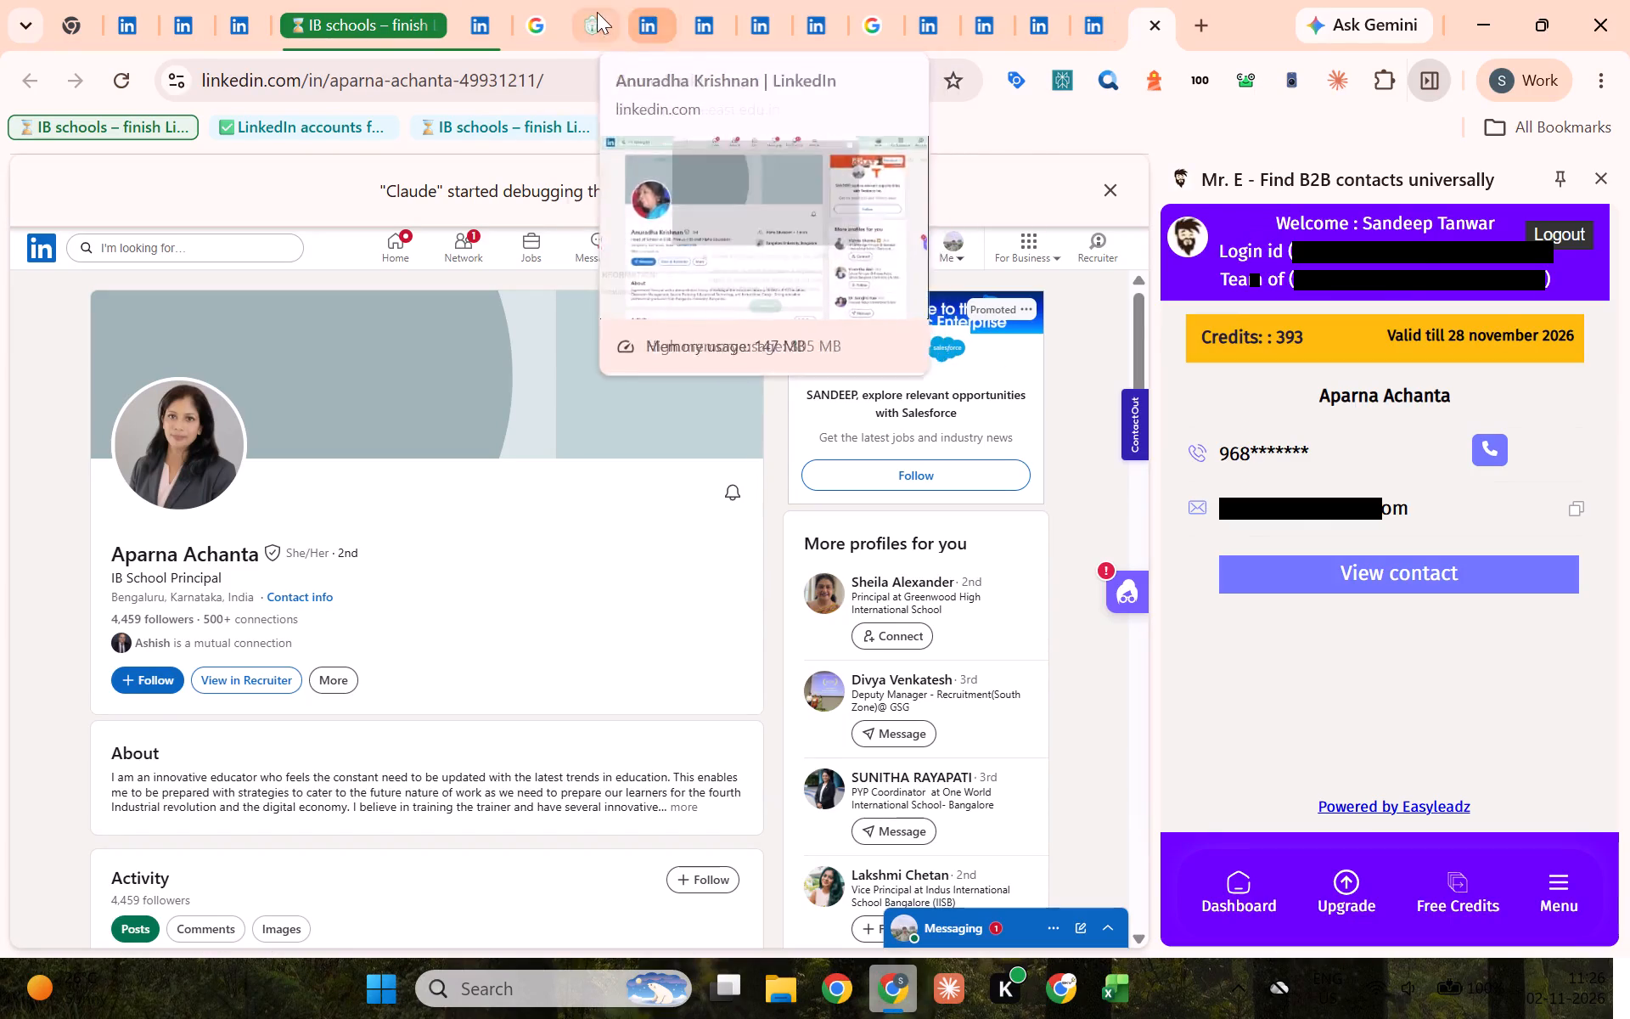
{"action": "left_click", "coordinate": [597, 12]}
{"action": "triple_click", "coordinate": [600, 24]}
{"action": "triple_click", "coordinate": [600, 24]}
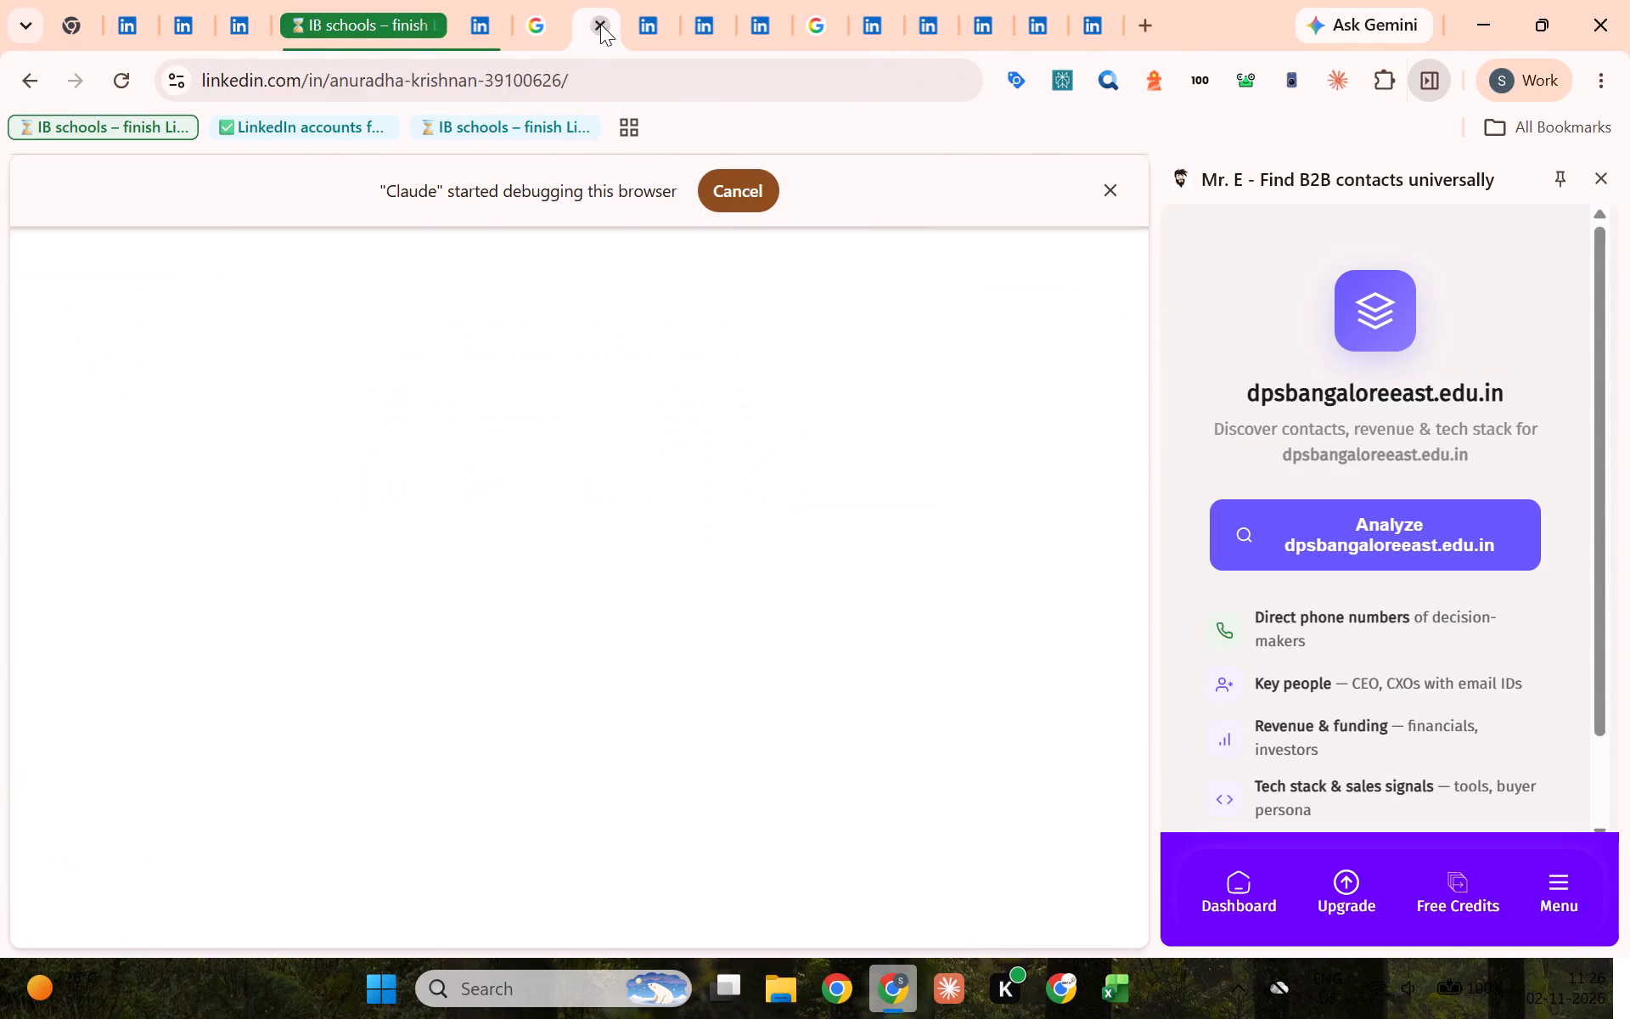
{"action": "triple_click", "coordinate": [600, 24]}
{"action": "triple_click", "coordinate": [600, 24]}
{"action": "triple_click", "coordinate": [600, 24]}
{"action": "triple_click", "coordinate": [600, 24]}
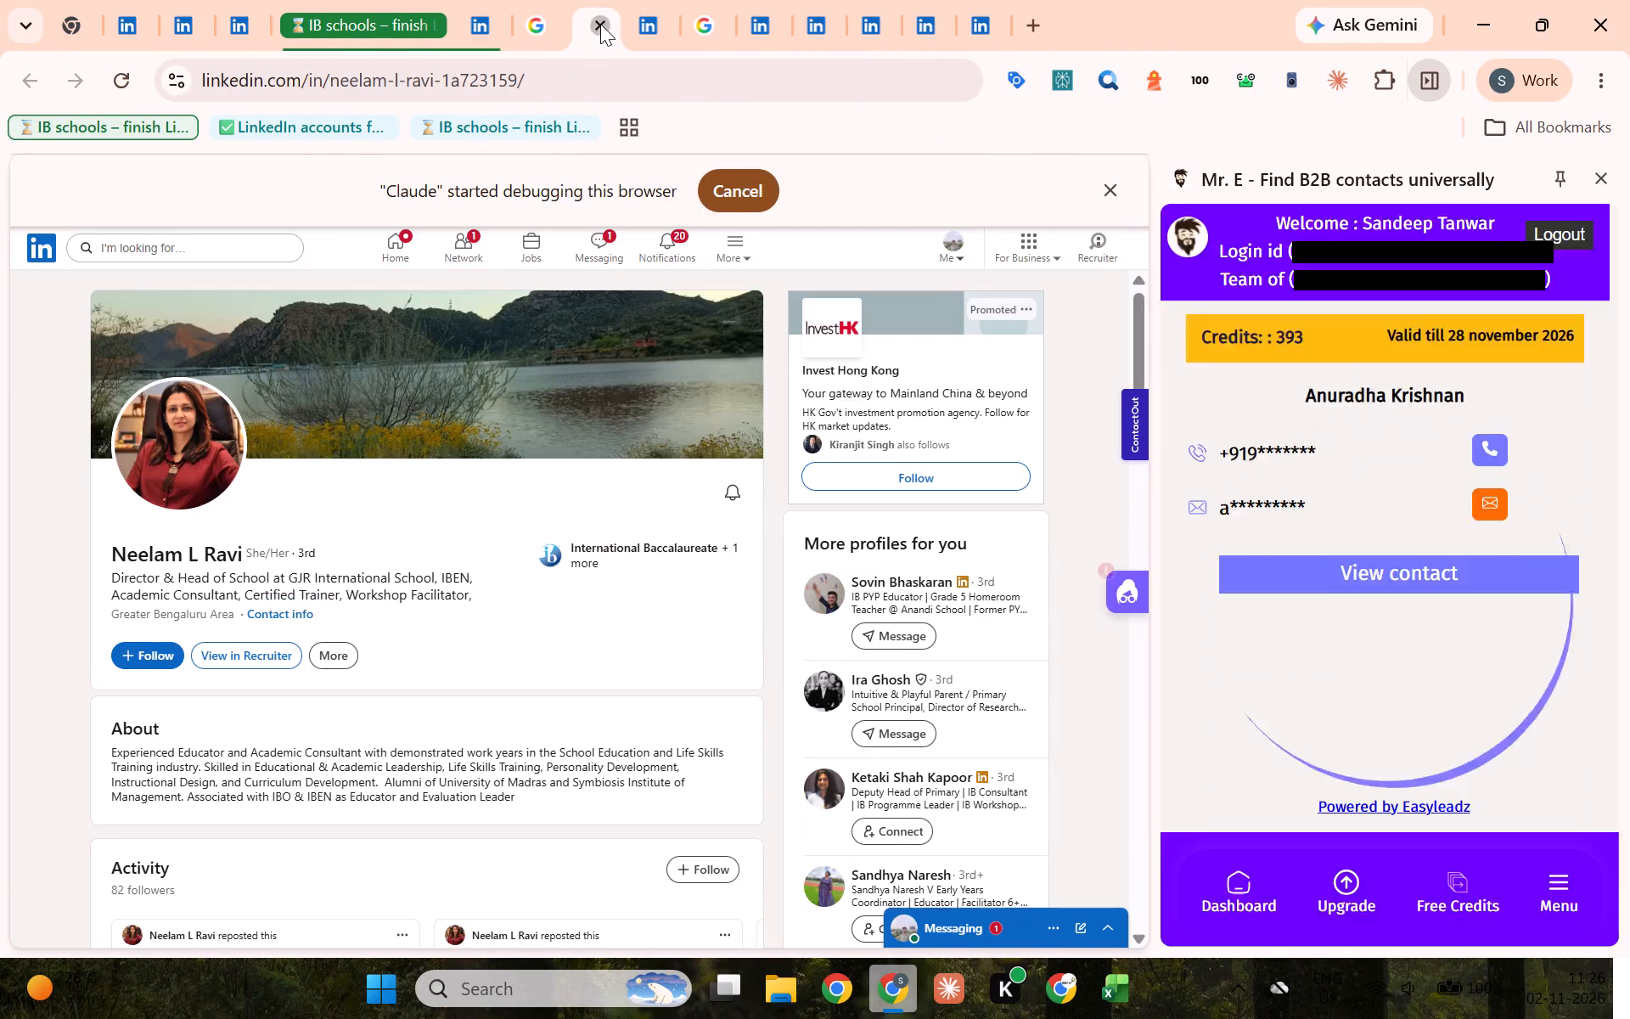
{"action": "triple_click", "coordinate": [600, 24]}
{"action": "triple_click", "coordinate": [600, 24]}
{"action": "triple_click", "coordinate": [600, 24]}
{"action": "triple_click", "coordinate": [600, 24]}
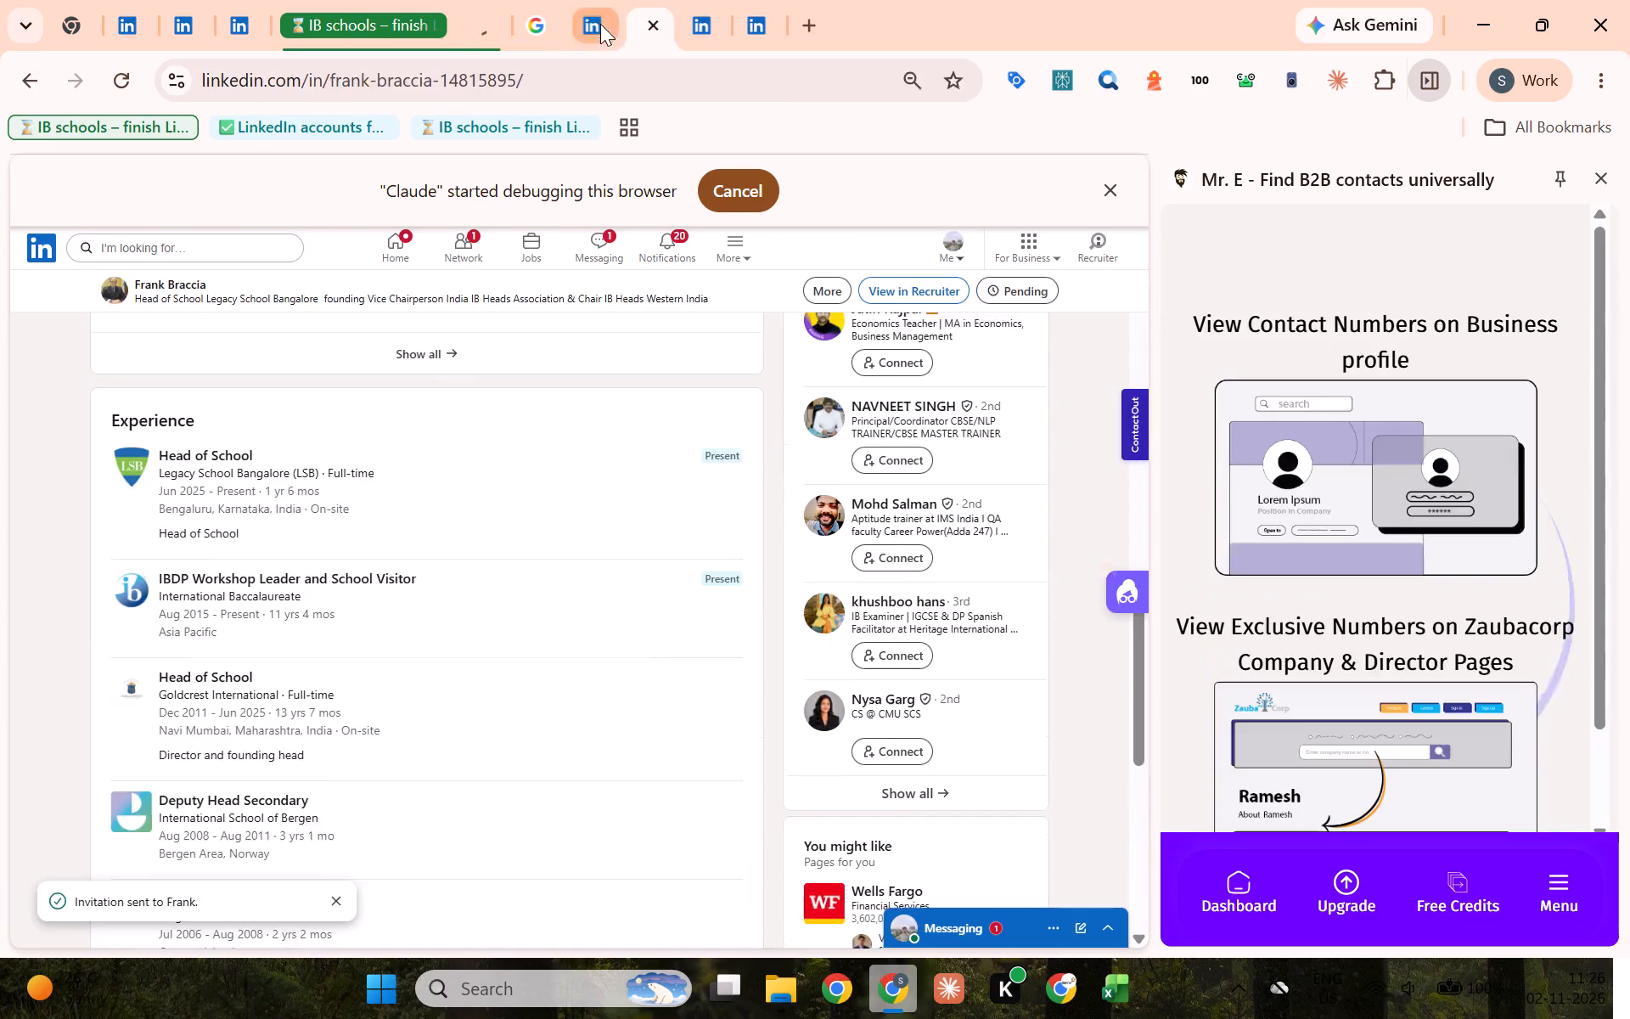
{"action": "triple_click", "coordinate": [600, 24]}
{"action": "triple_click", "coordinate": [600, 24]}
{"action": "left_click", "coordinate": [600, 24]}
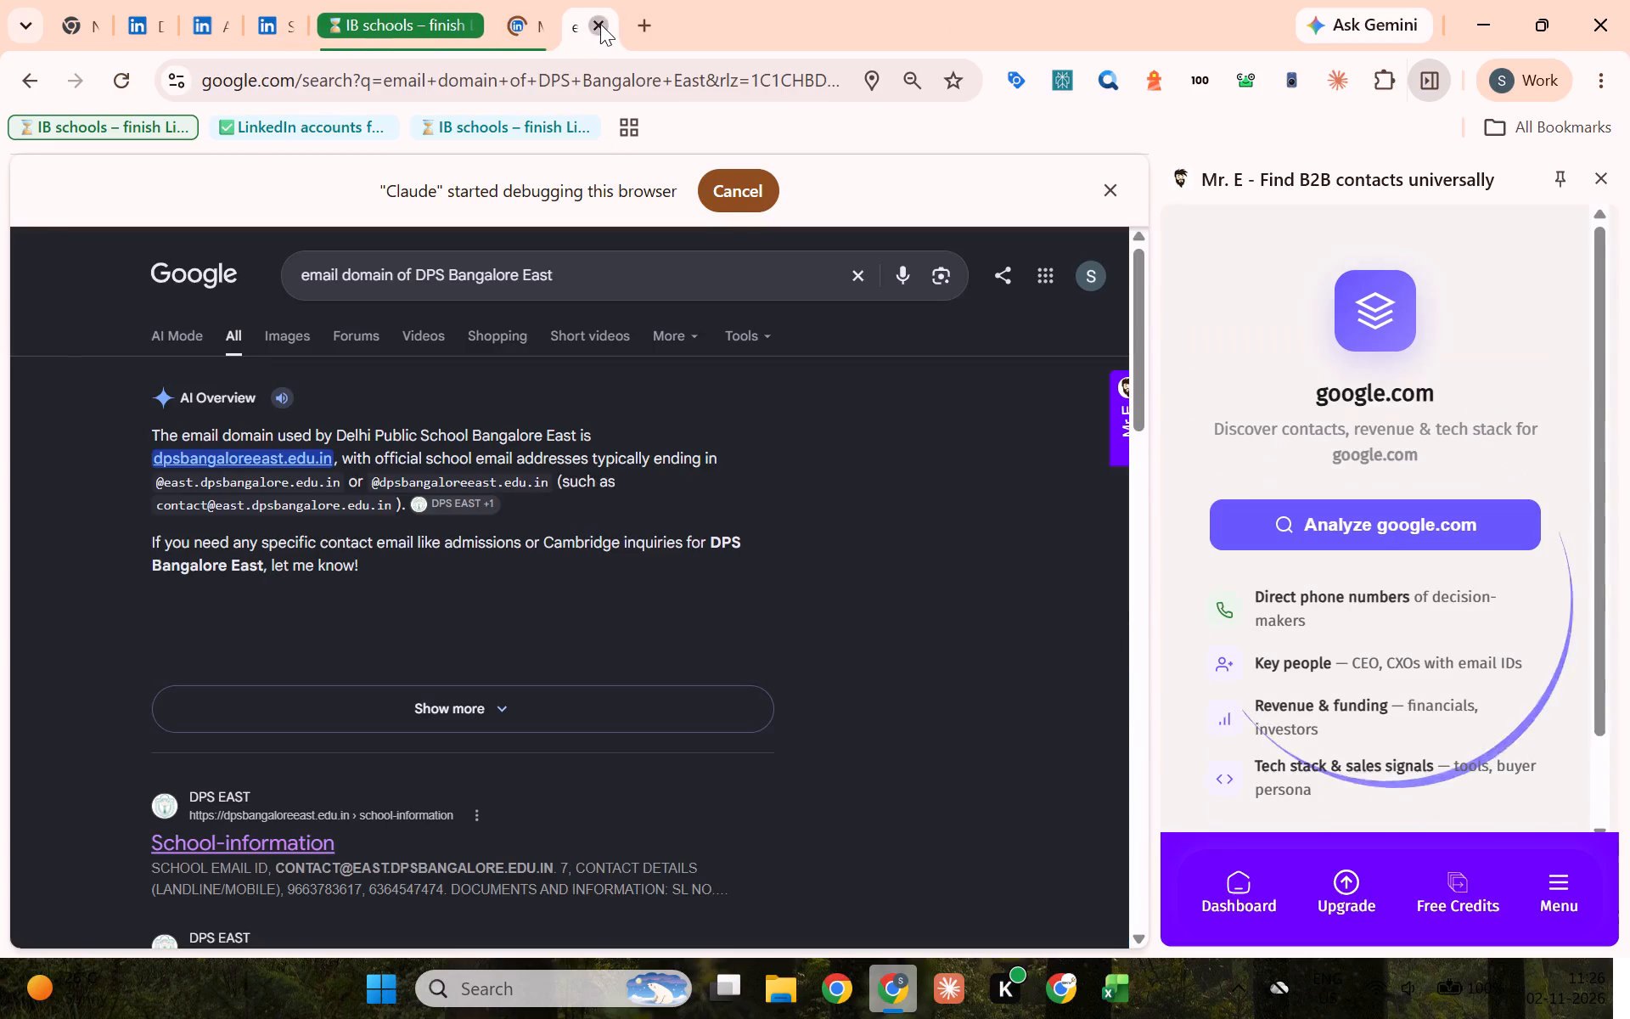
{"action": "left_click", "coordinate": [600, 24]}
{"action": "left_click", "coordinate": [846, 332]}
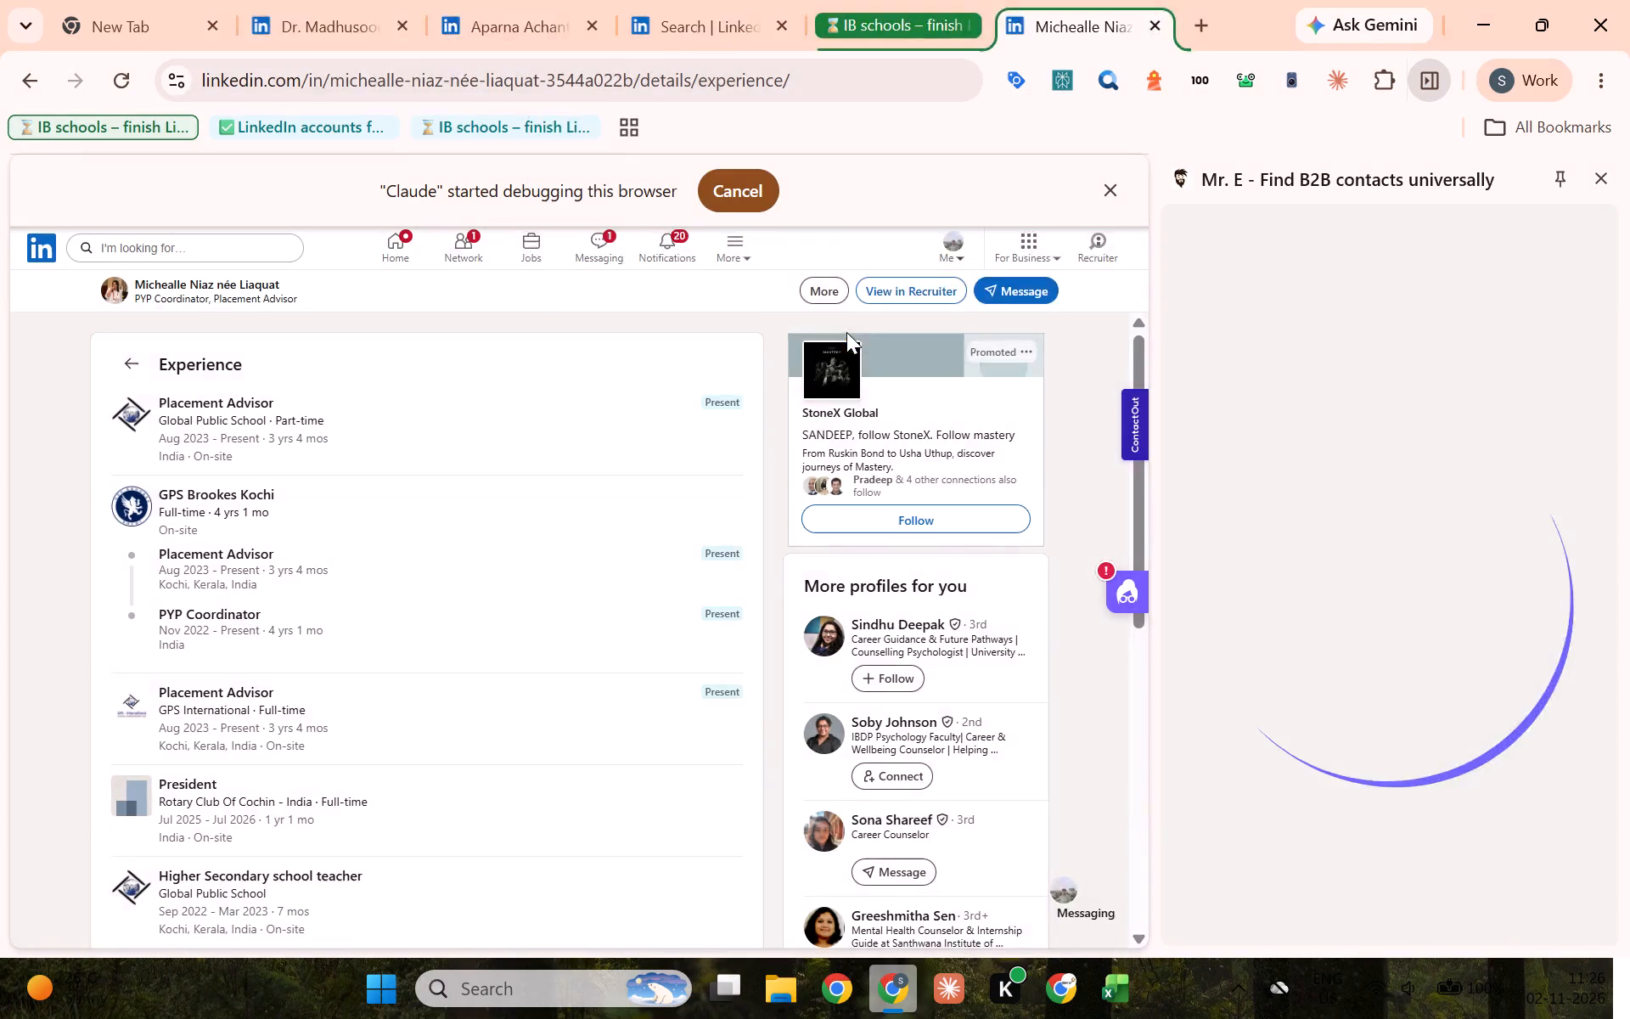
{"action": "left_click_drag", "start_coordinate": [1142, 30], "coordinate": [1158, 27]}
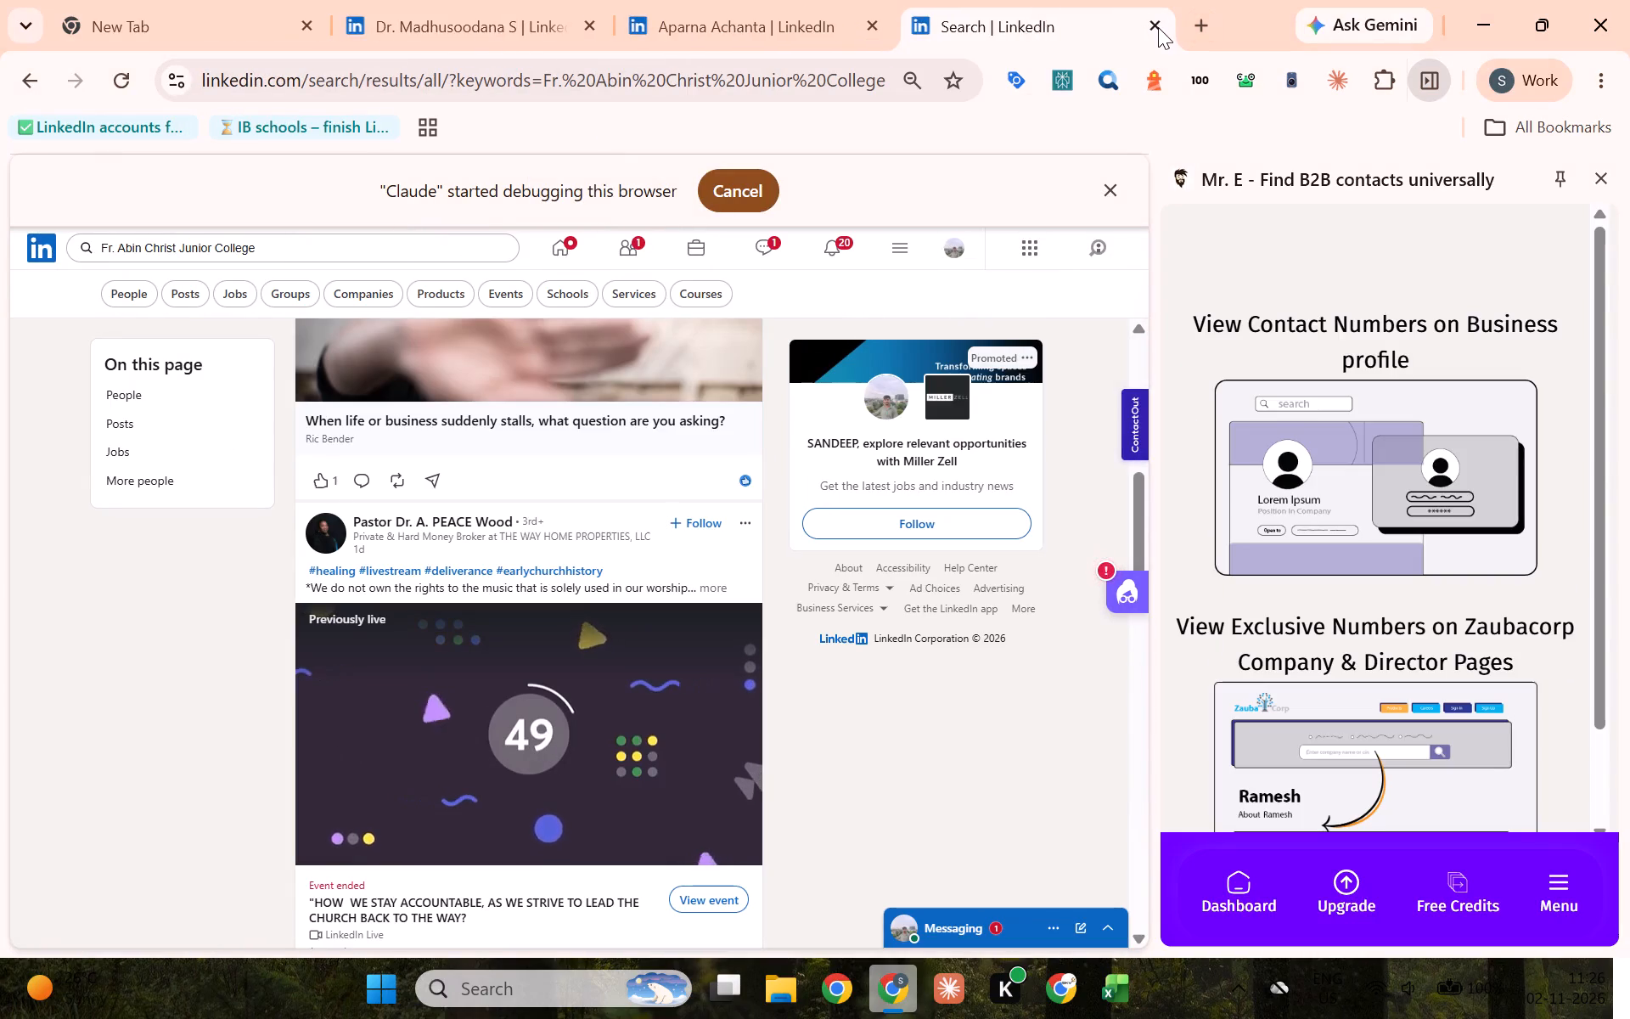
{"action": "left_click", "coordinate": [1158, 27]}
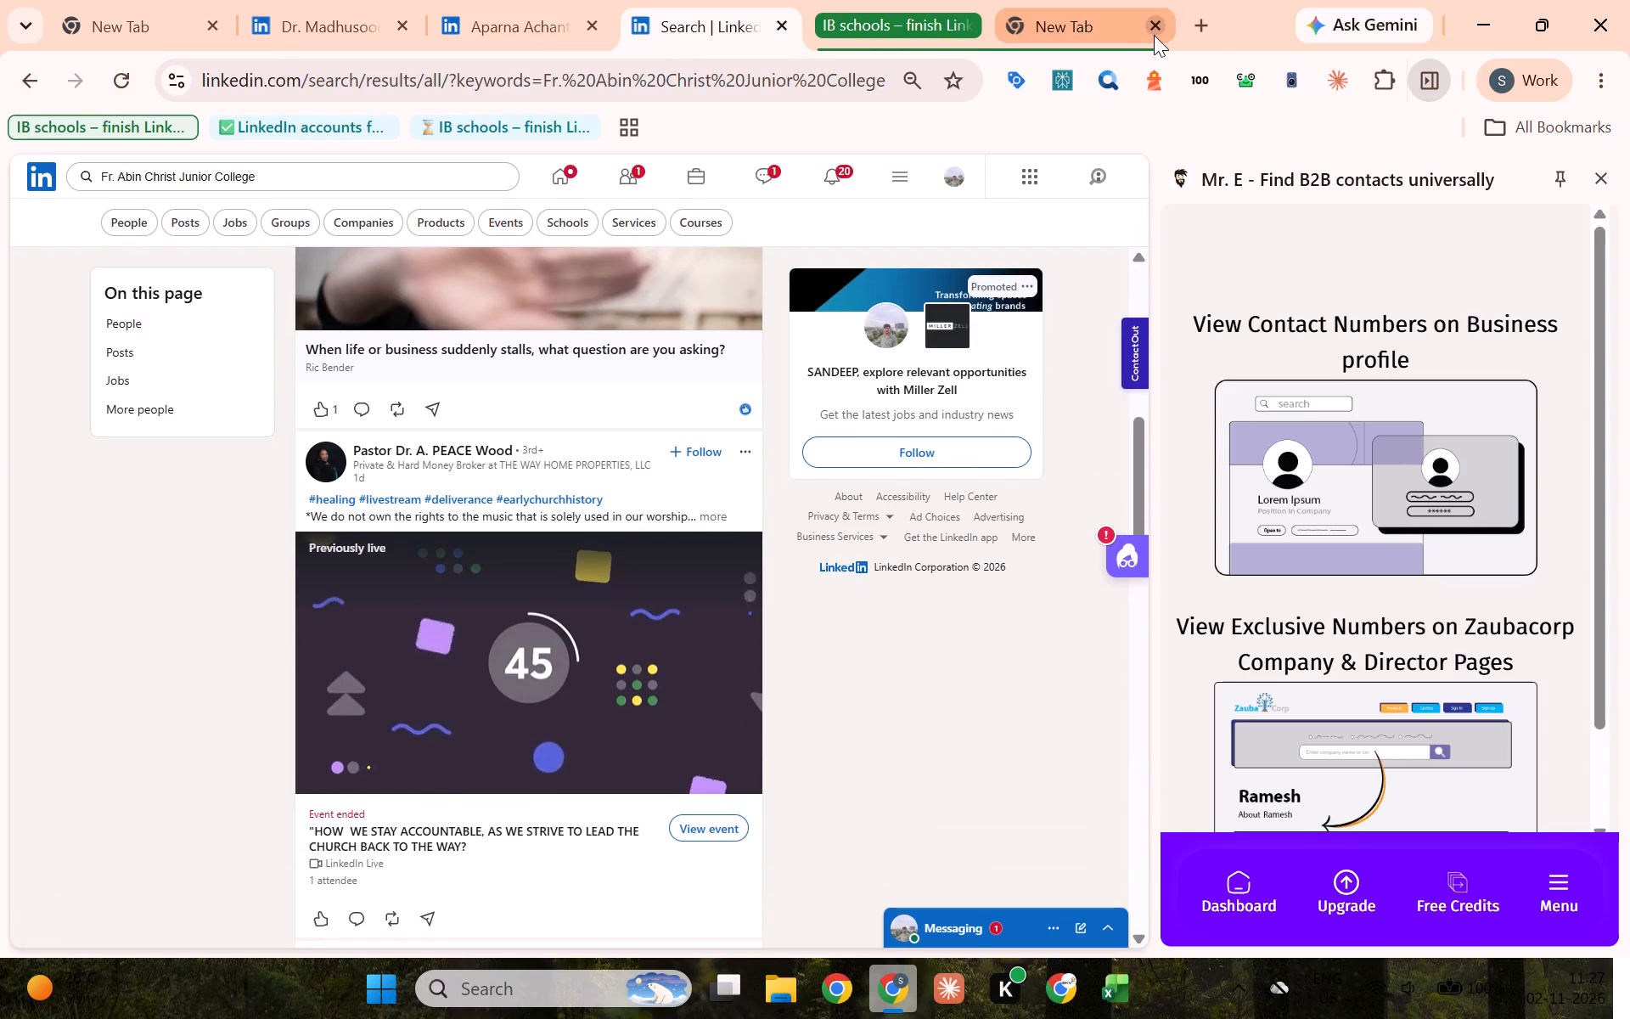
{"action": "left_click", "coordinate": [1154, 35]}
{"action": "left_click", "coordinate": [844, 340]}
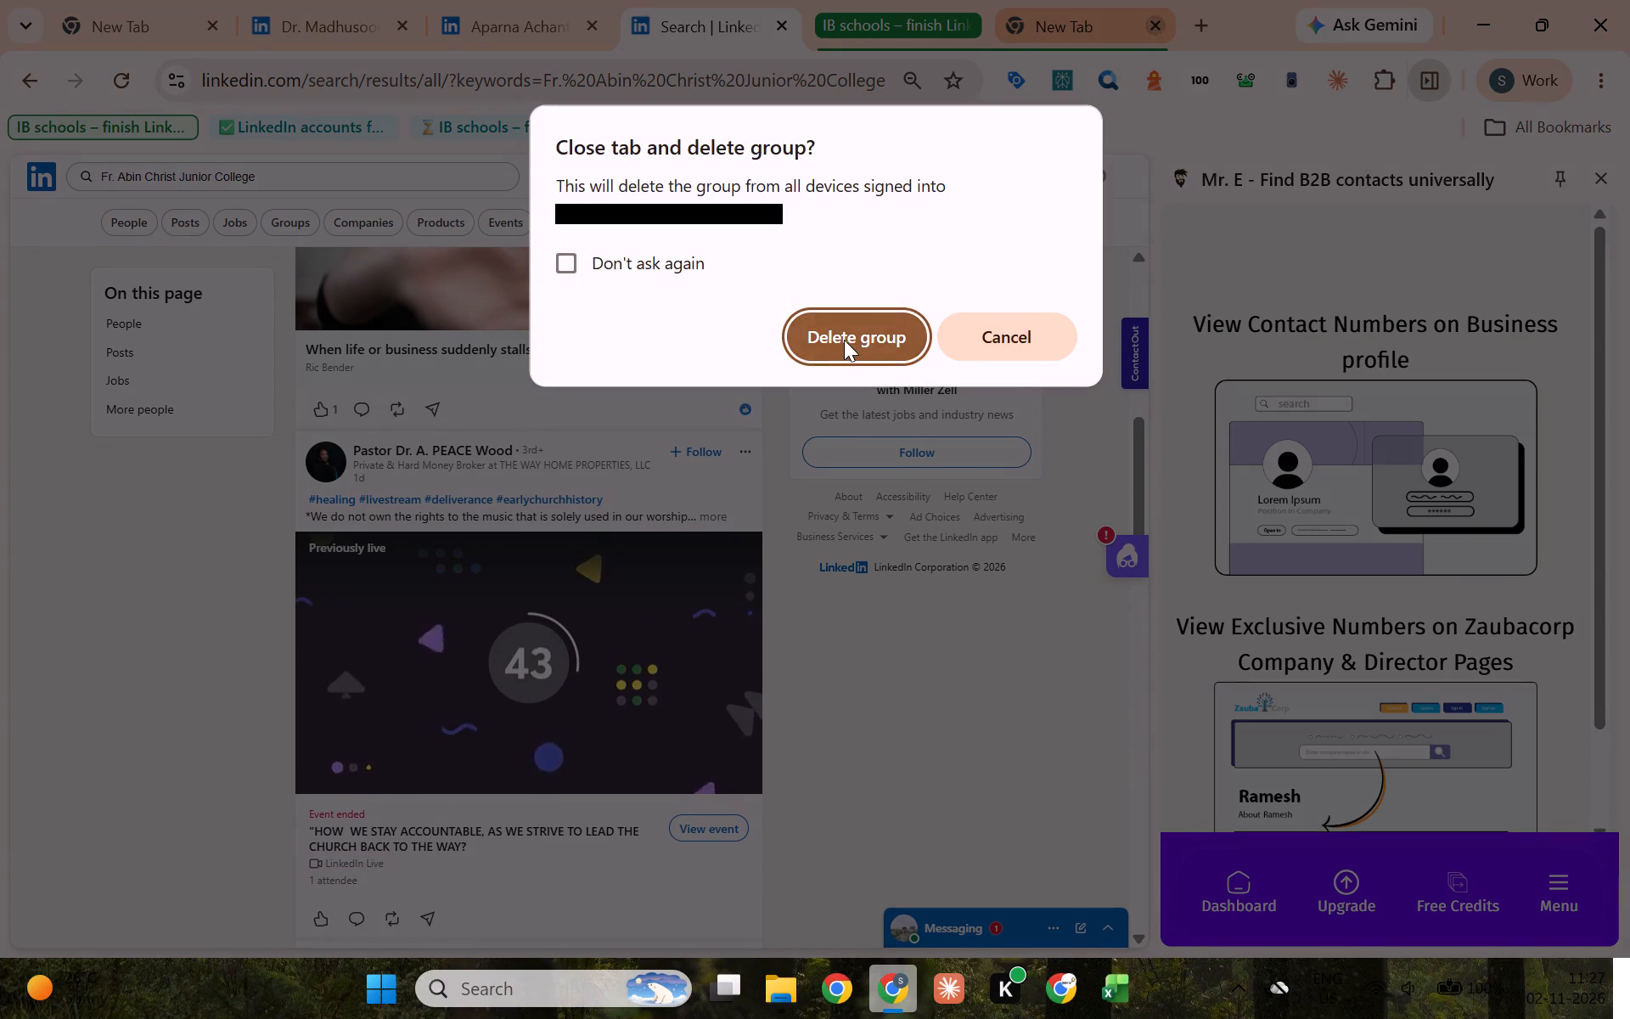
Open a new tab and the saved teal IB schools group, and delete the green "IB schools – finish LinkedIn lookups" tab group.
{"action": "left_click", "coordinate": [1200, 10]}
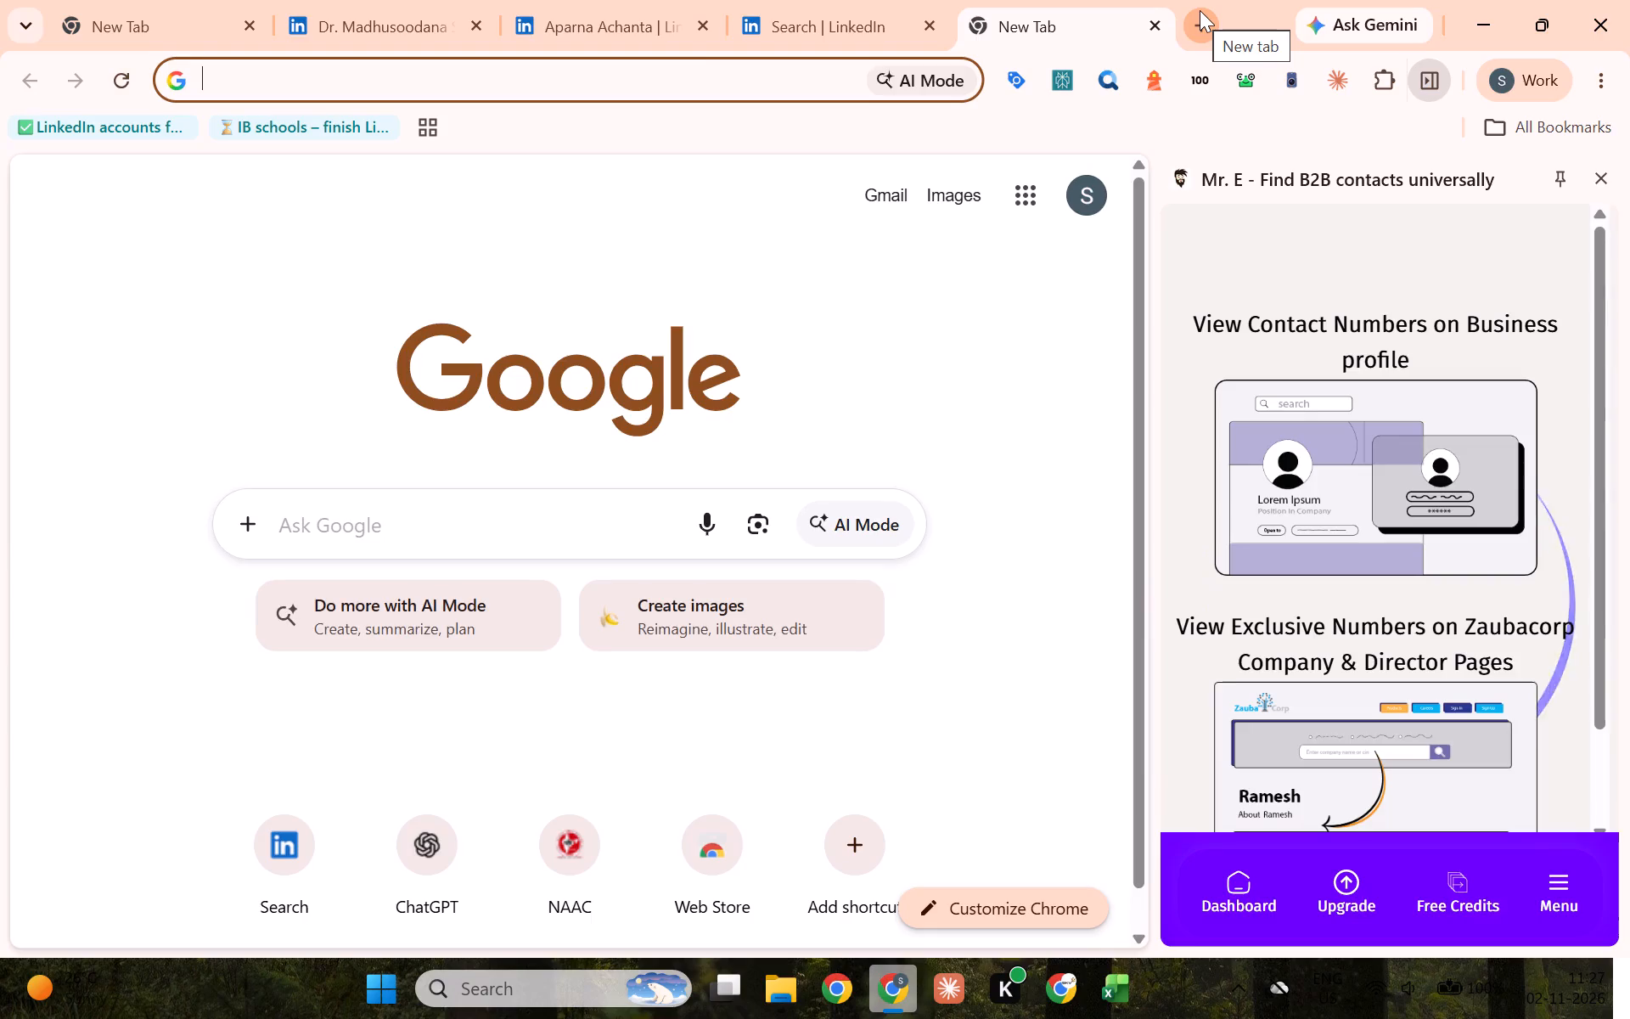
{"action": "left_click", "coordinate": [267, 135]}
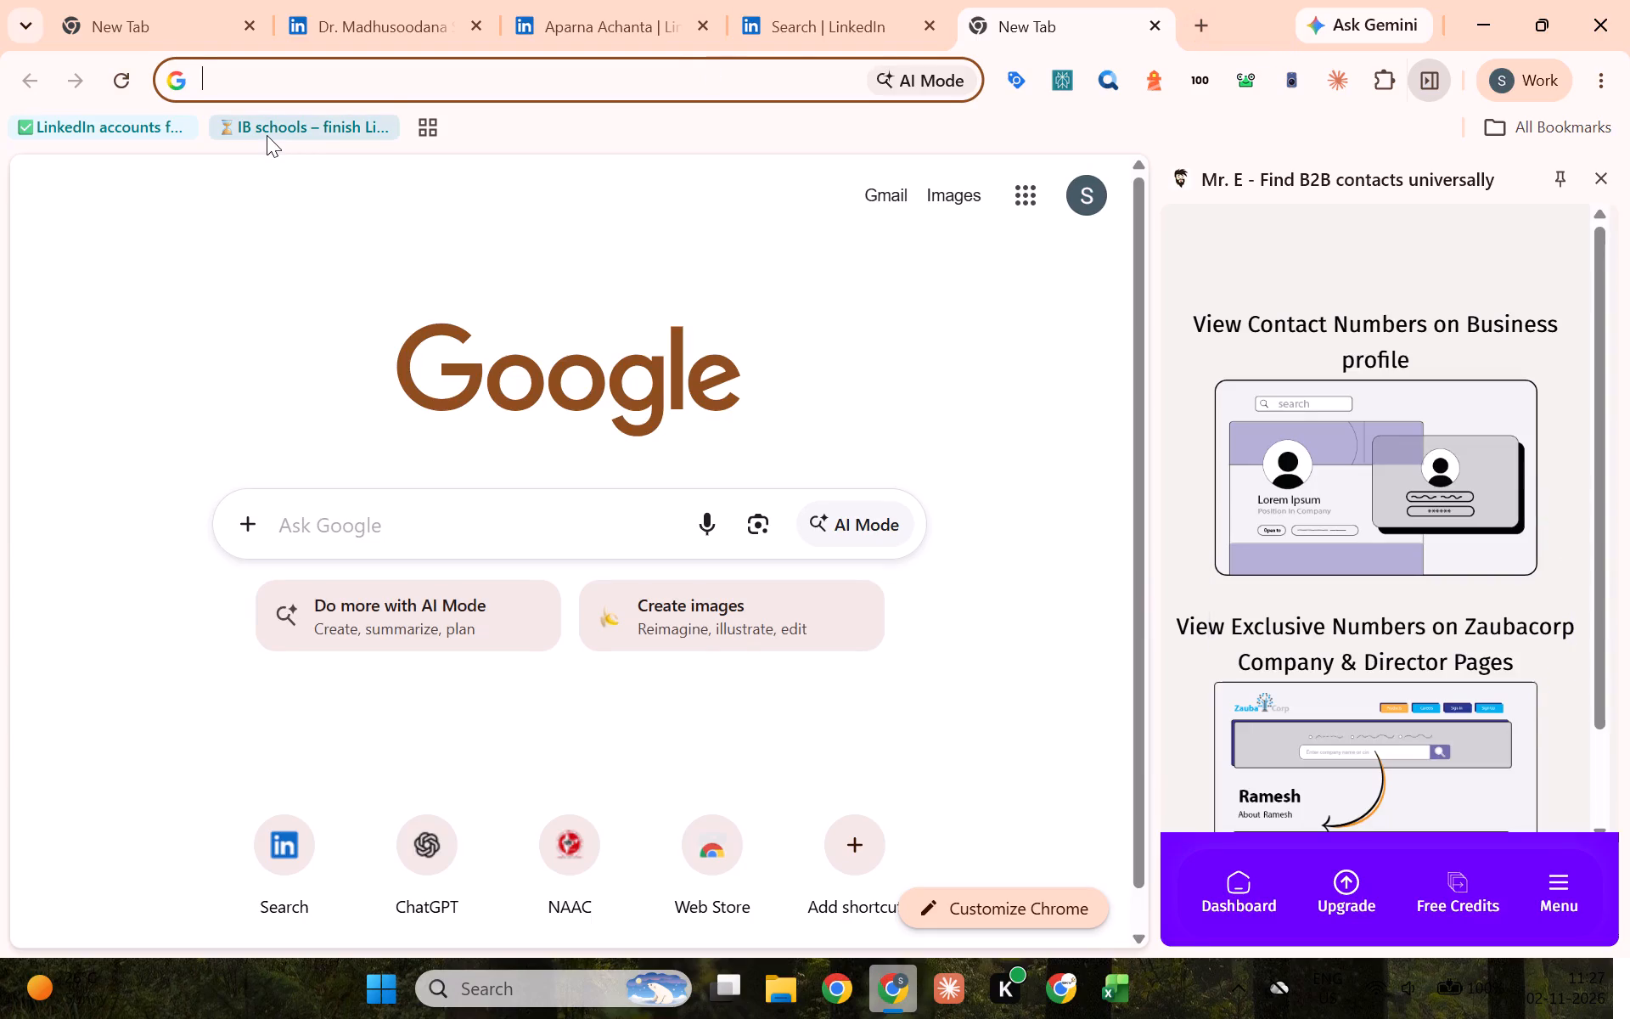
{"action": "left_click", "coordinate": [1158, 31]}
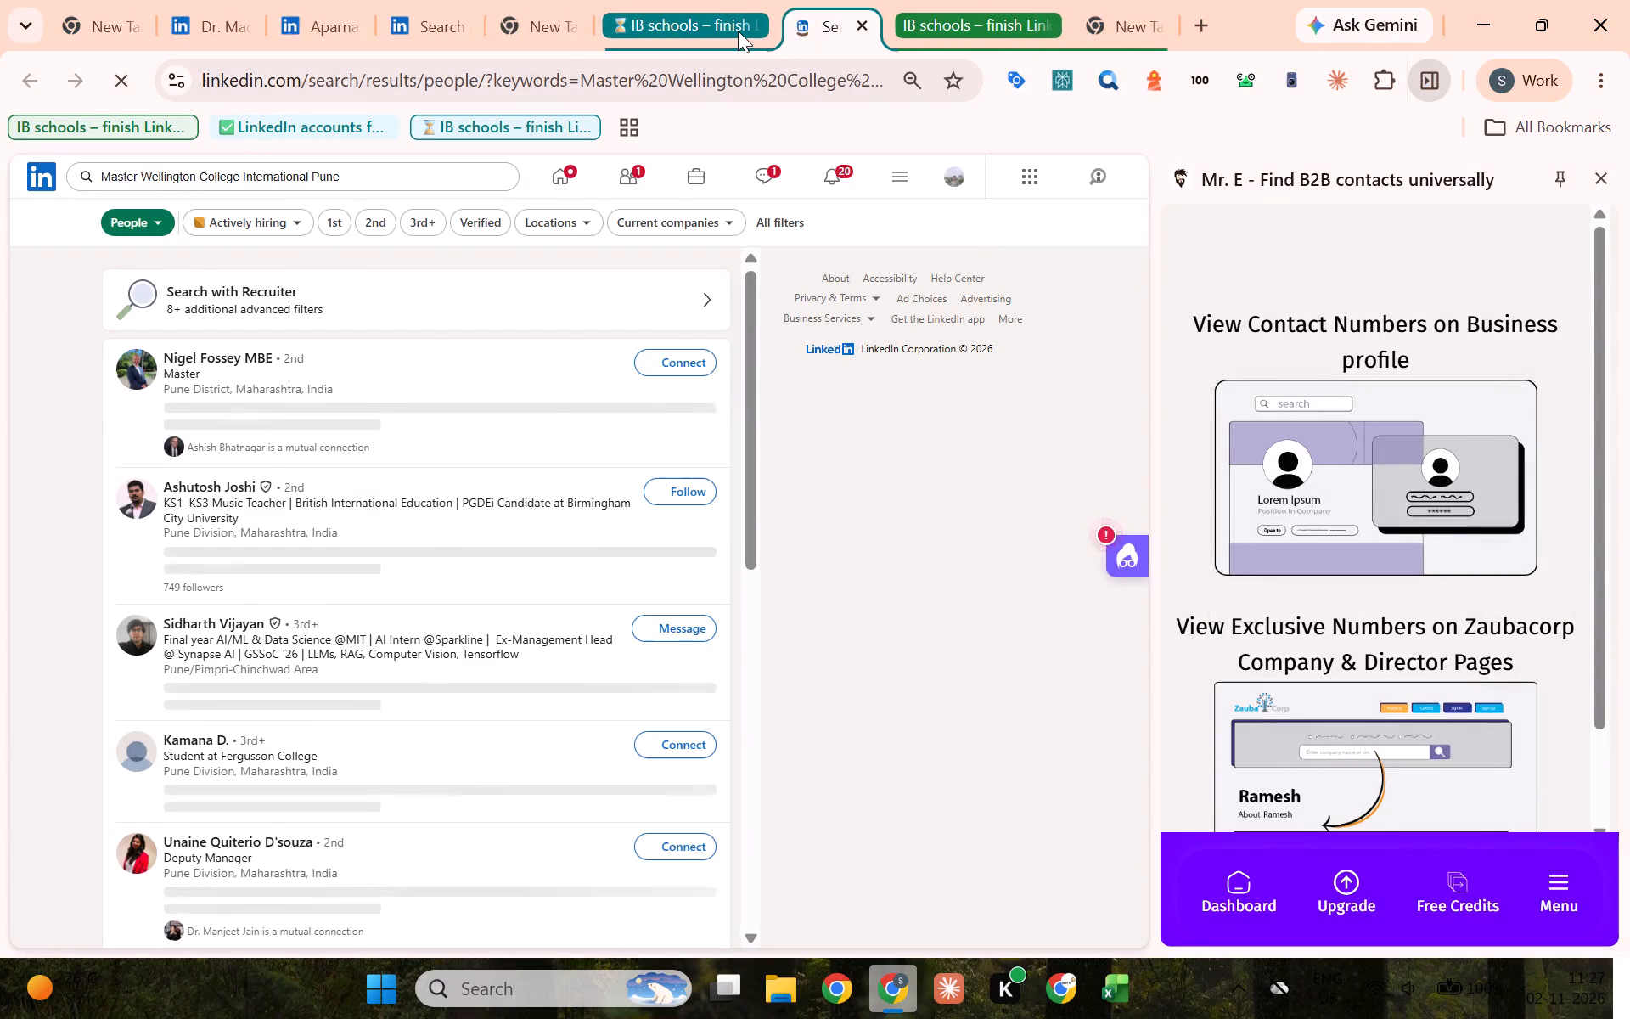
{"action": "left_click", "coordinate": [738, 31]}
{"action": "left_click", "coordinate": [959, 29]}
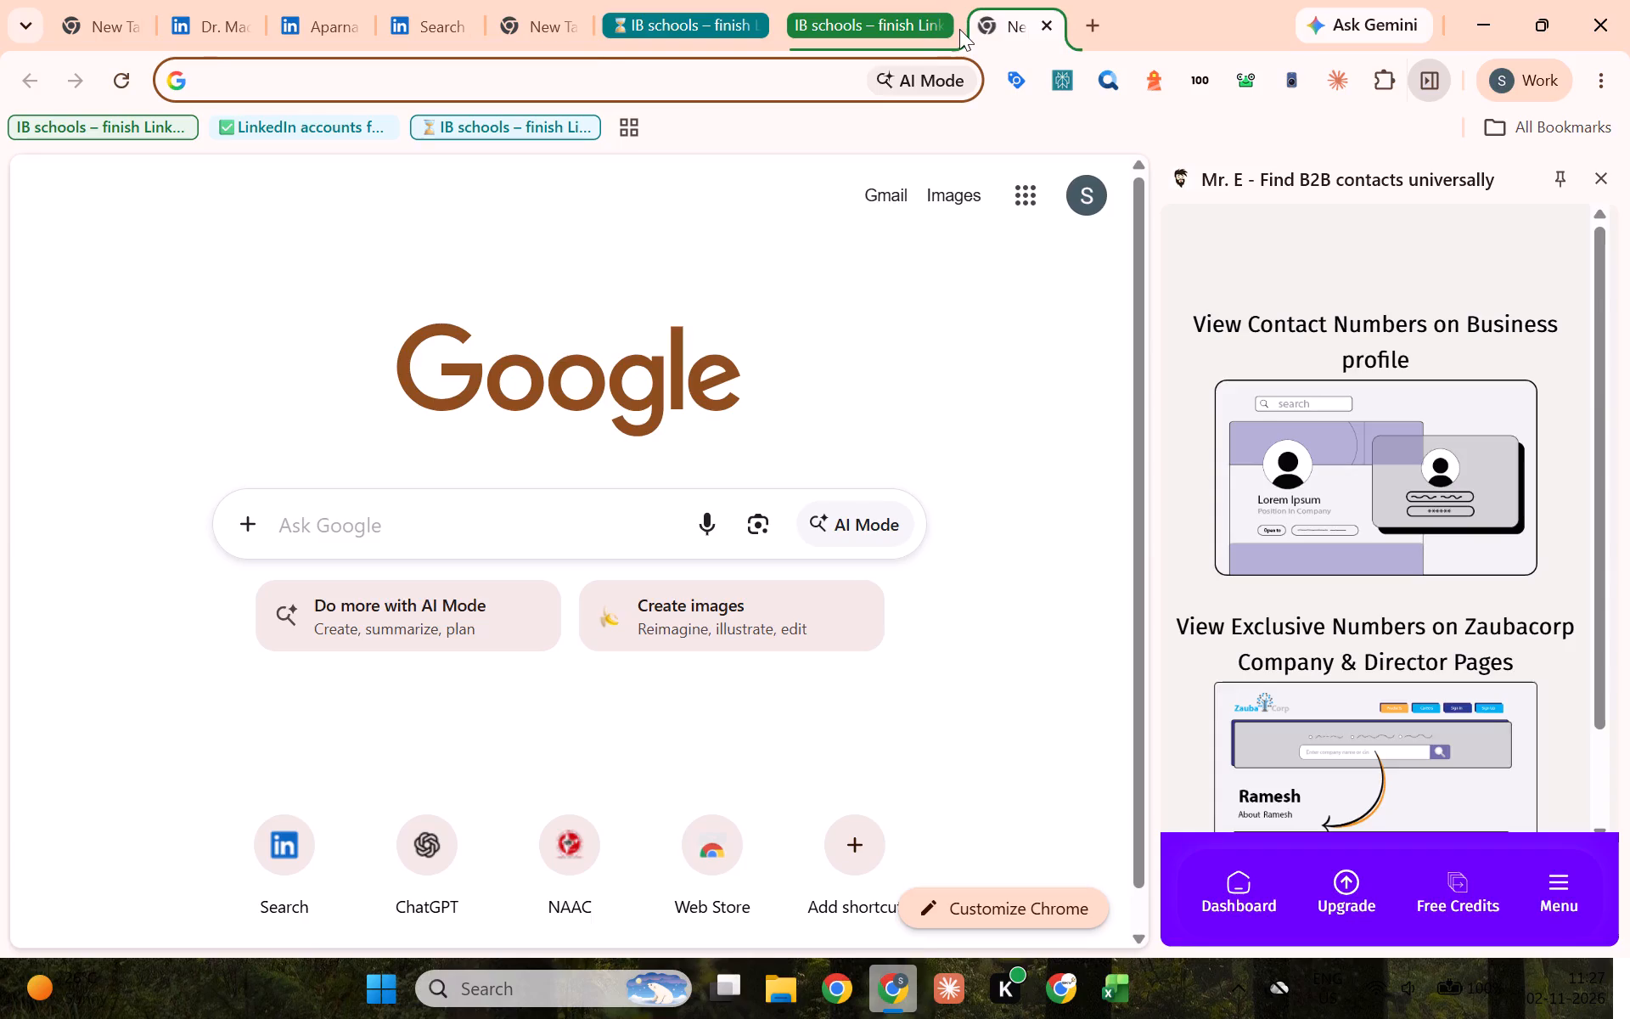
{"action": "left_click", "coordinate": [930, 29]}
{"action": "right_click", "coordinate": [930, 29]}
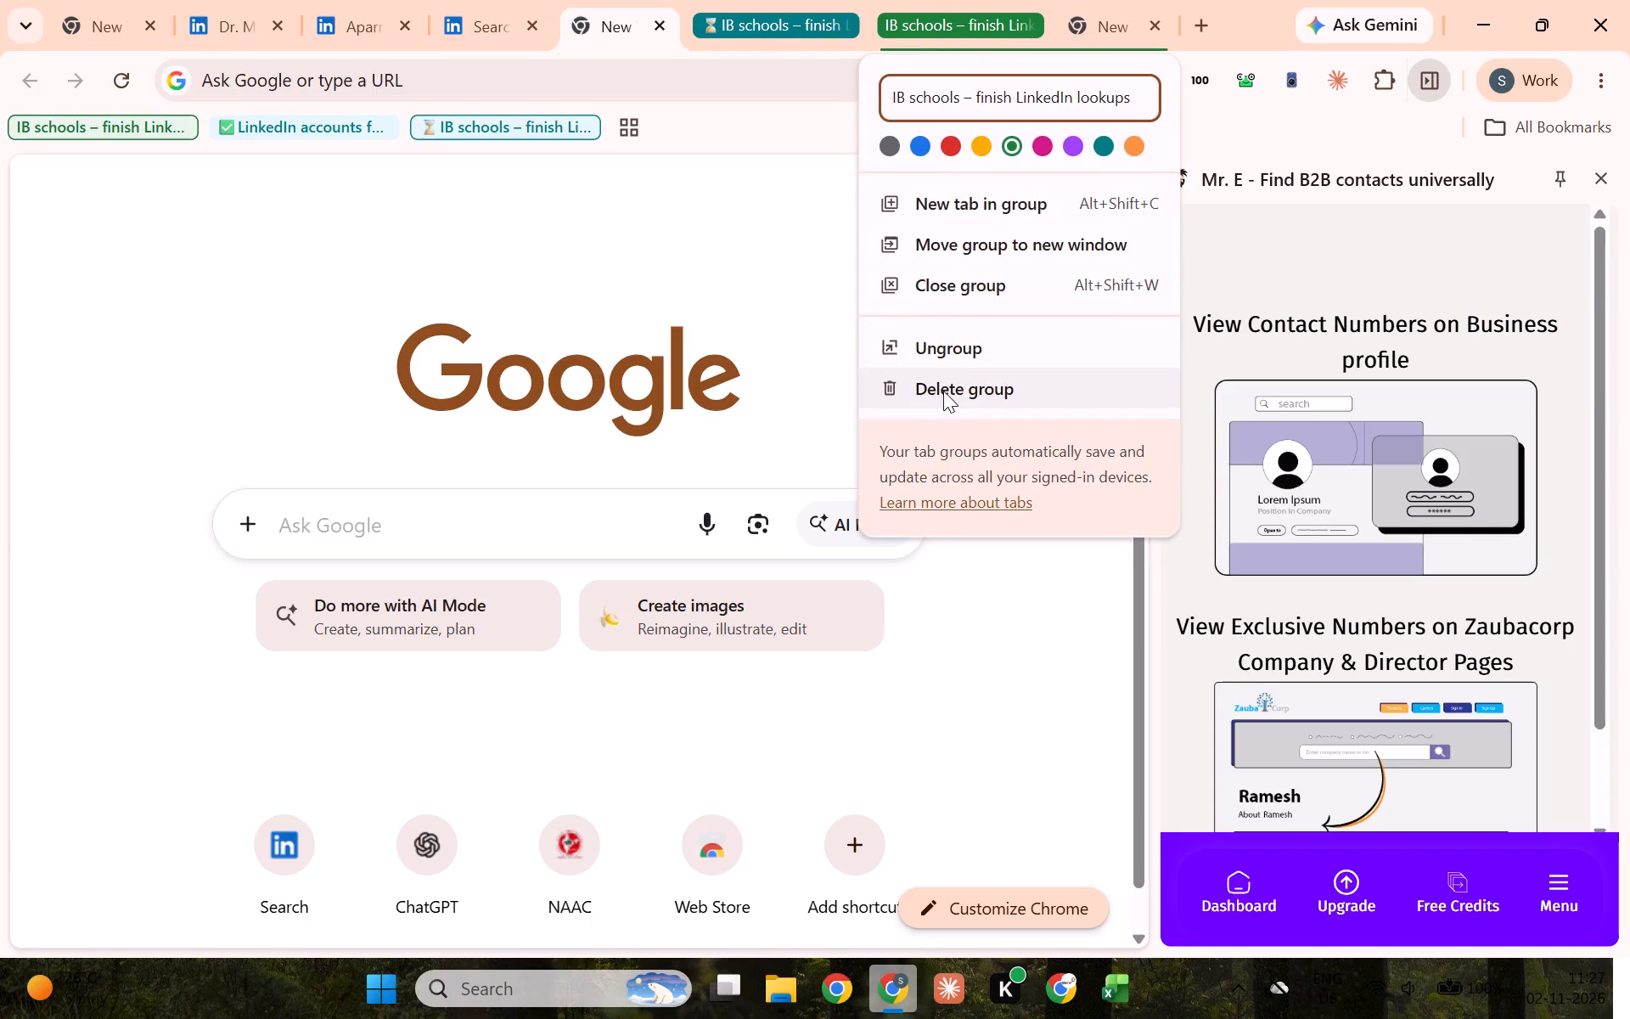
{"action": "left_click", "coordinate": [943, 391]}
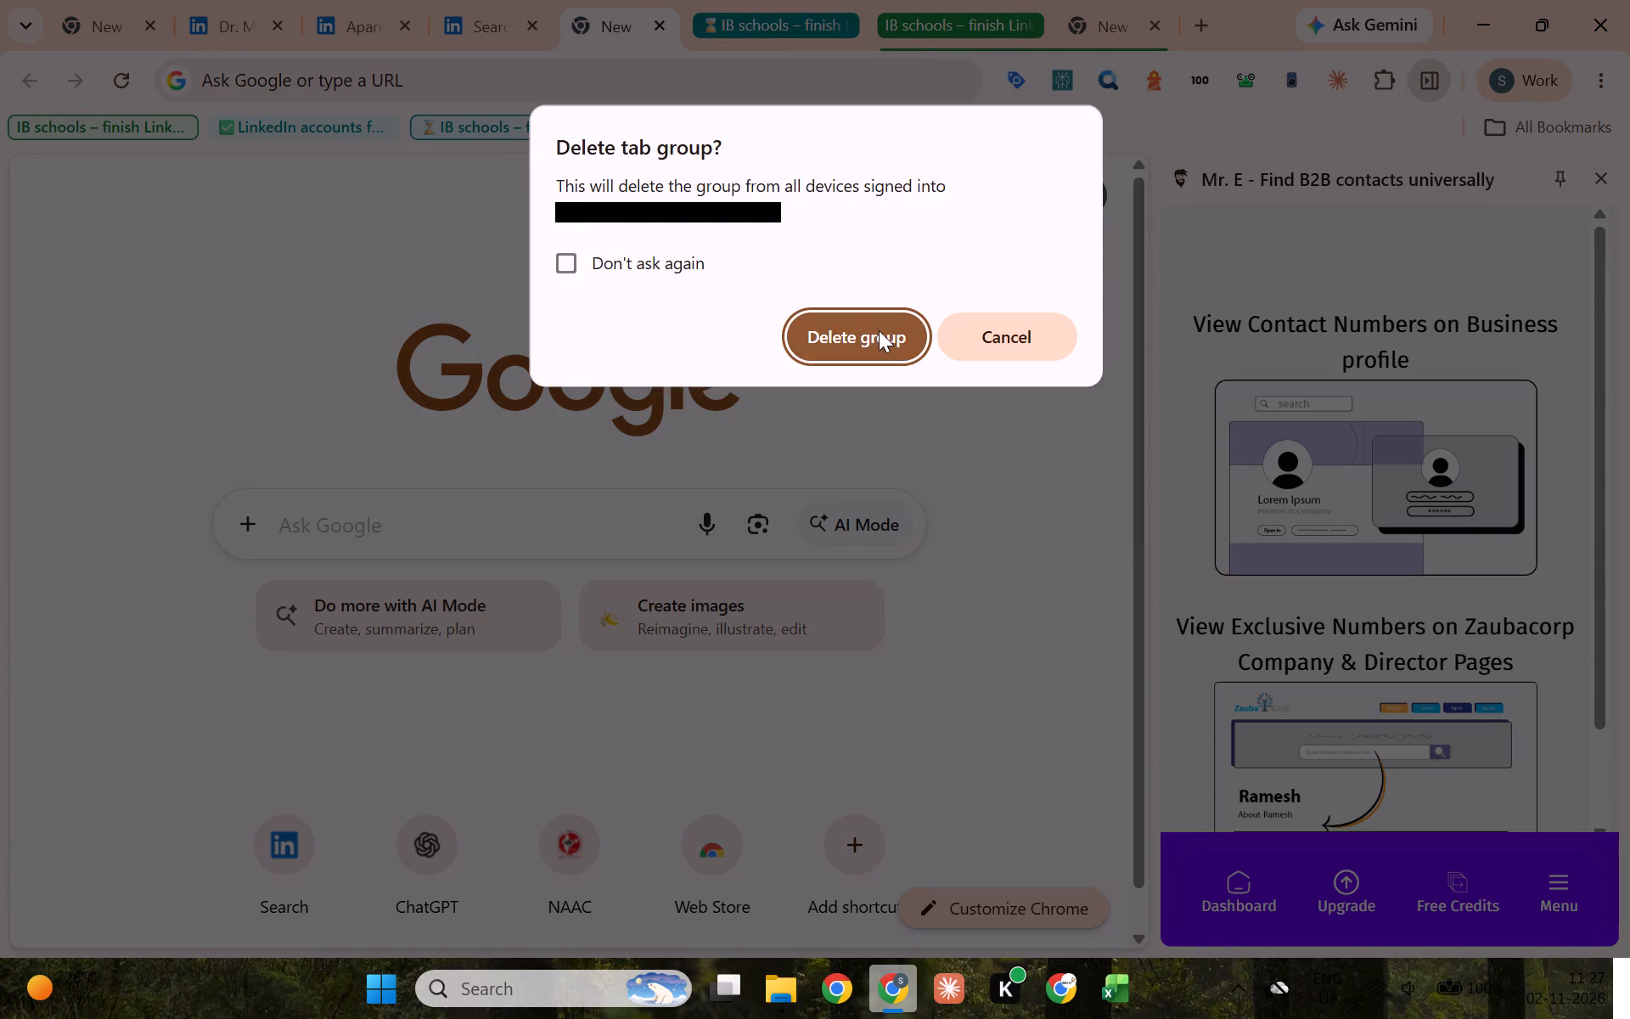
{"action": "left_click", "coordinate": [879, 330]}
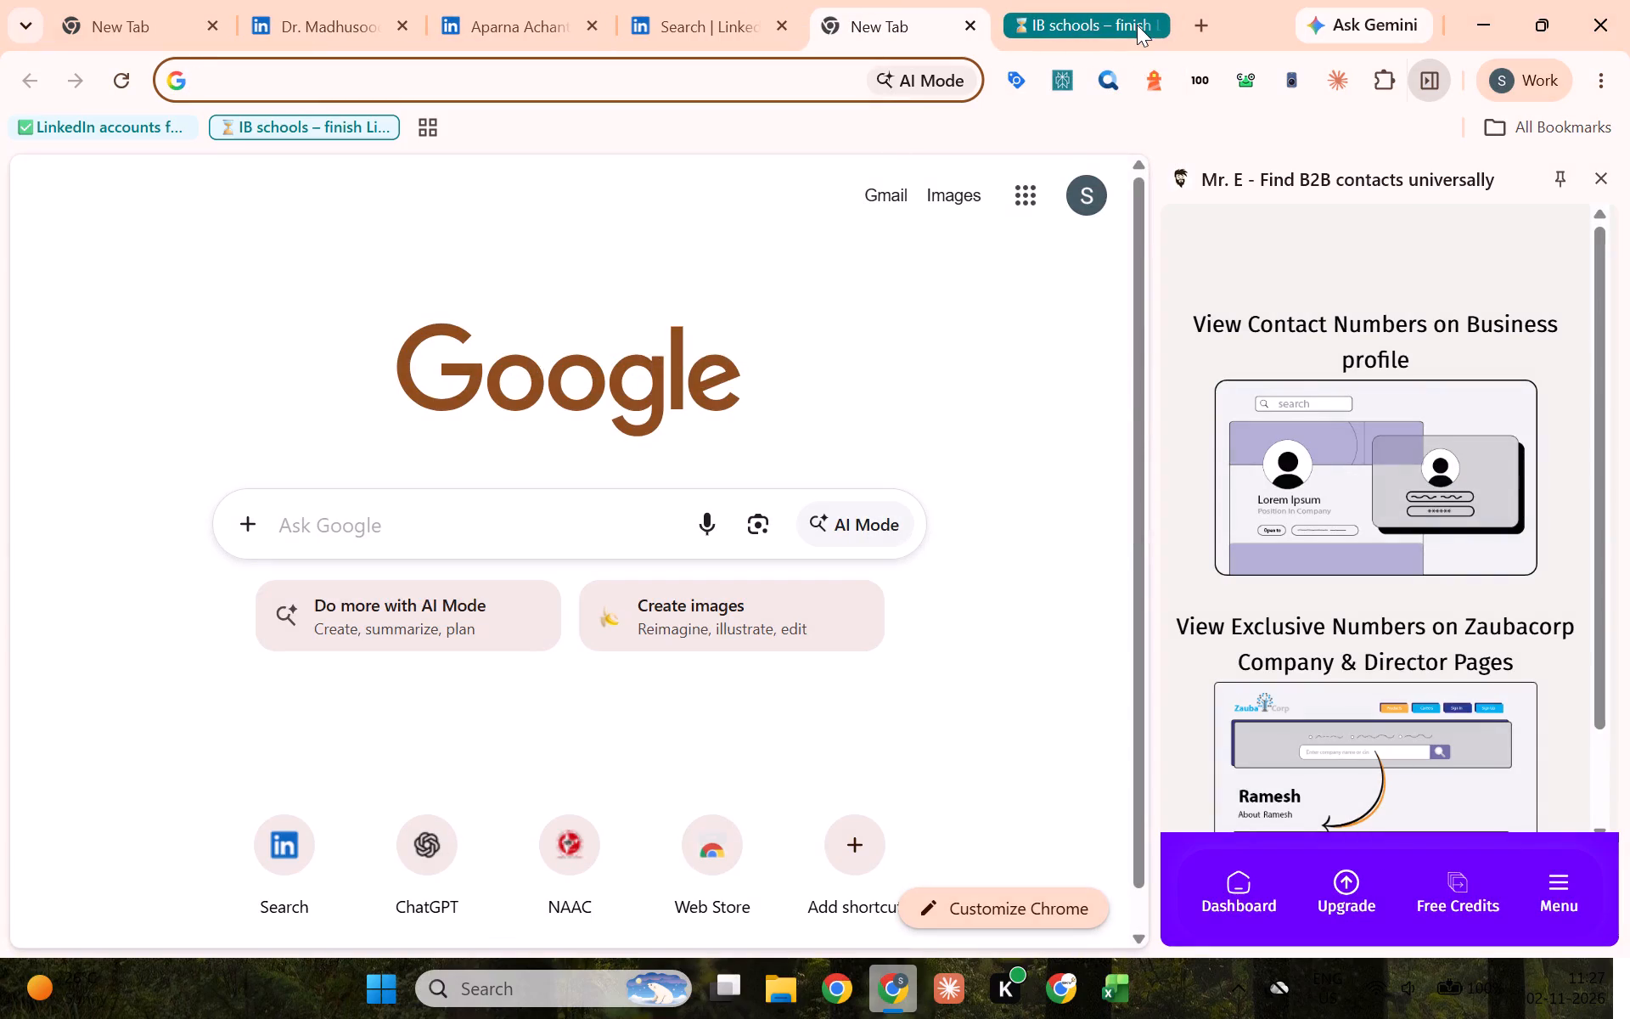
Delete the remaining teal "IB schools – finish" tab group.
{"action": "right_click", "coordinate": [1137, 25]}
{"action": "left_click", "coordinate": [1035, 385]}
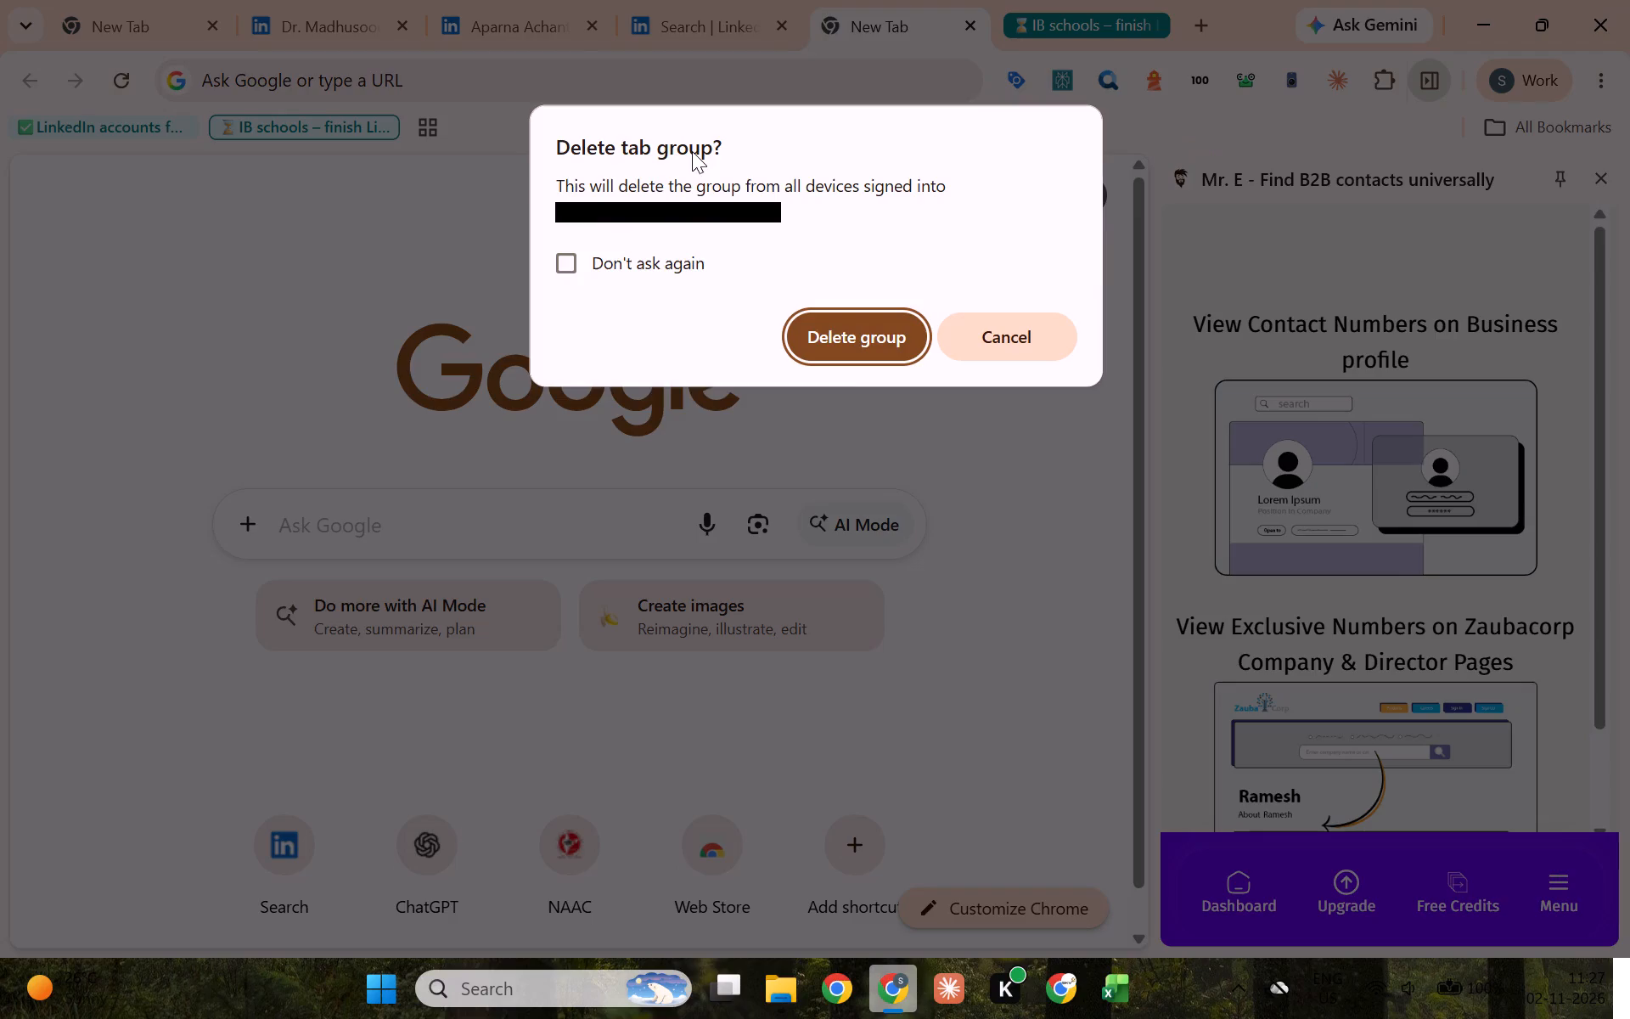
{"action": "left_click", "coordinate": [846, 335]}
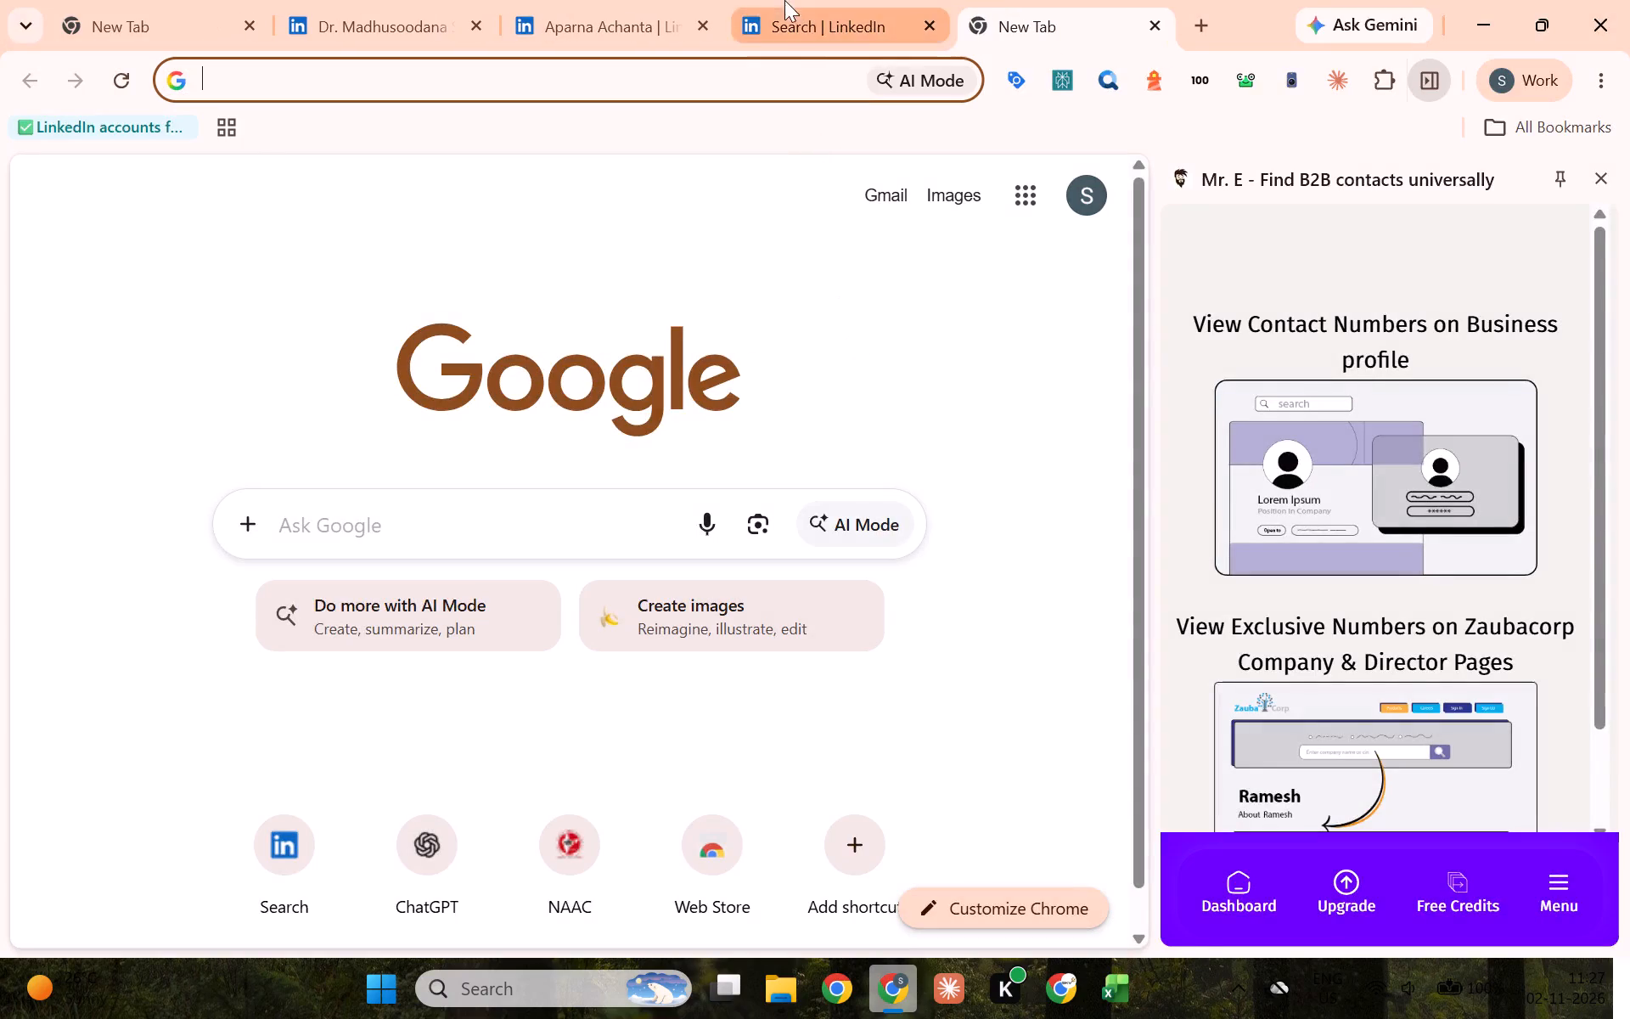
Open the Outreach Data Google Sheets file in the new tab and close the Mr. E side panel.
{"action": "left_click", "coordinate": [699, 77]}
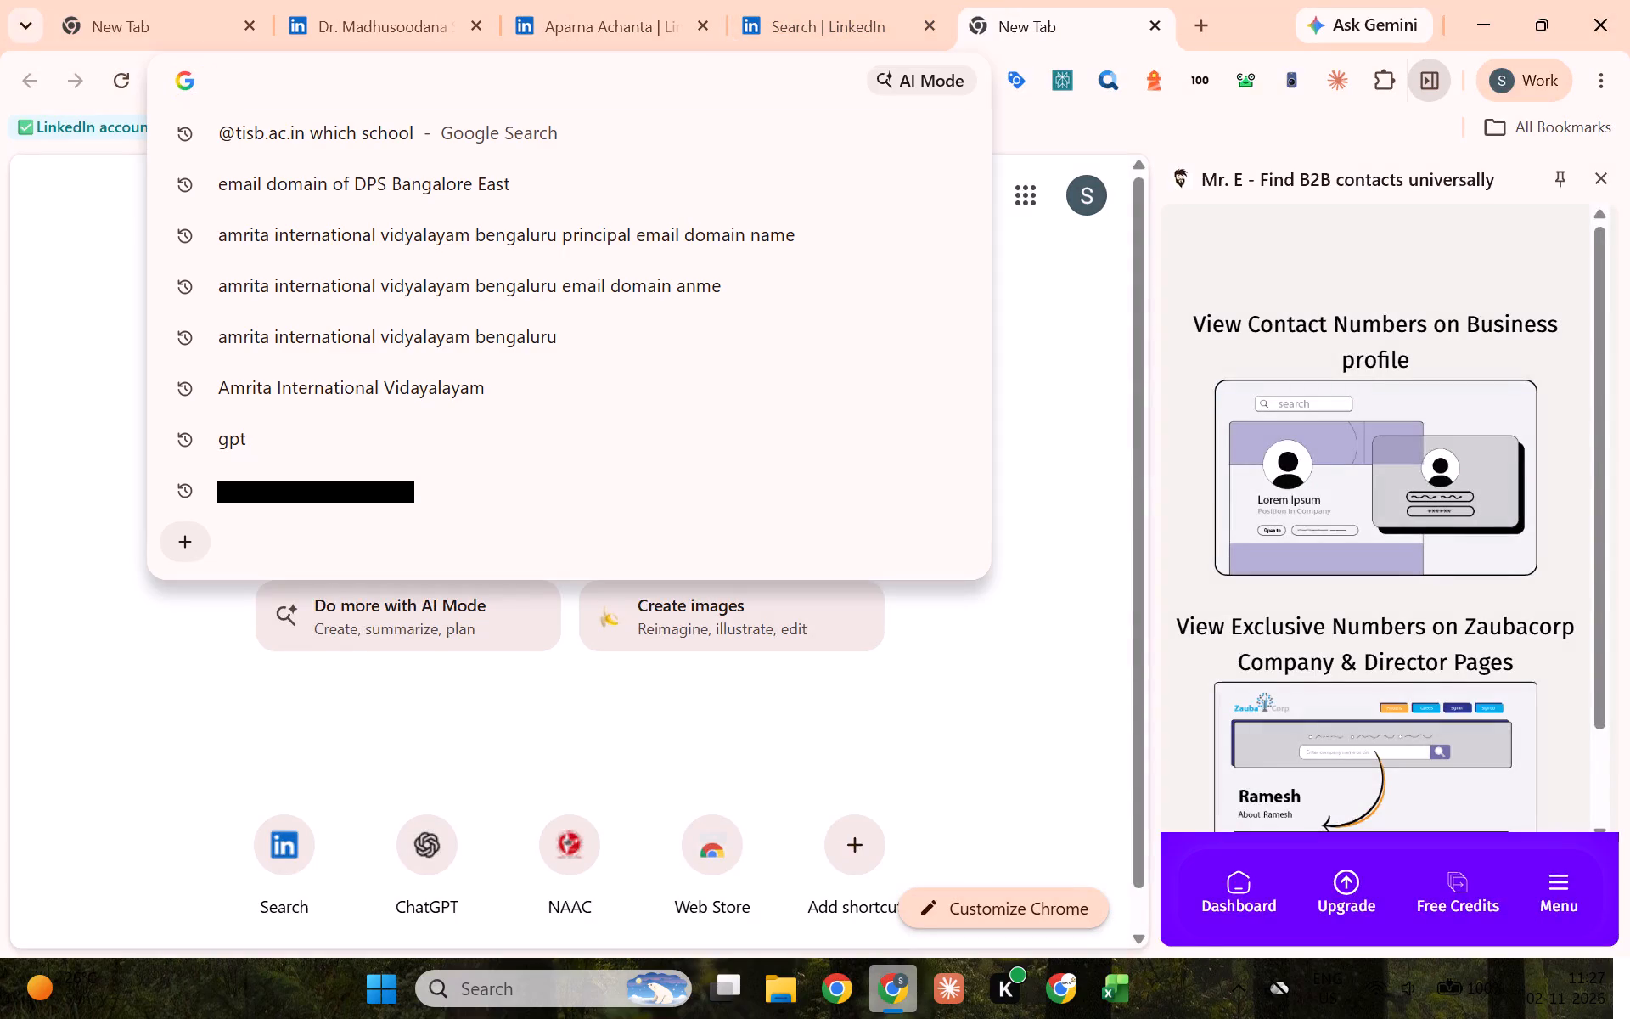
{"action": "type", "text": "outr"}
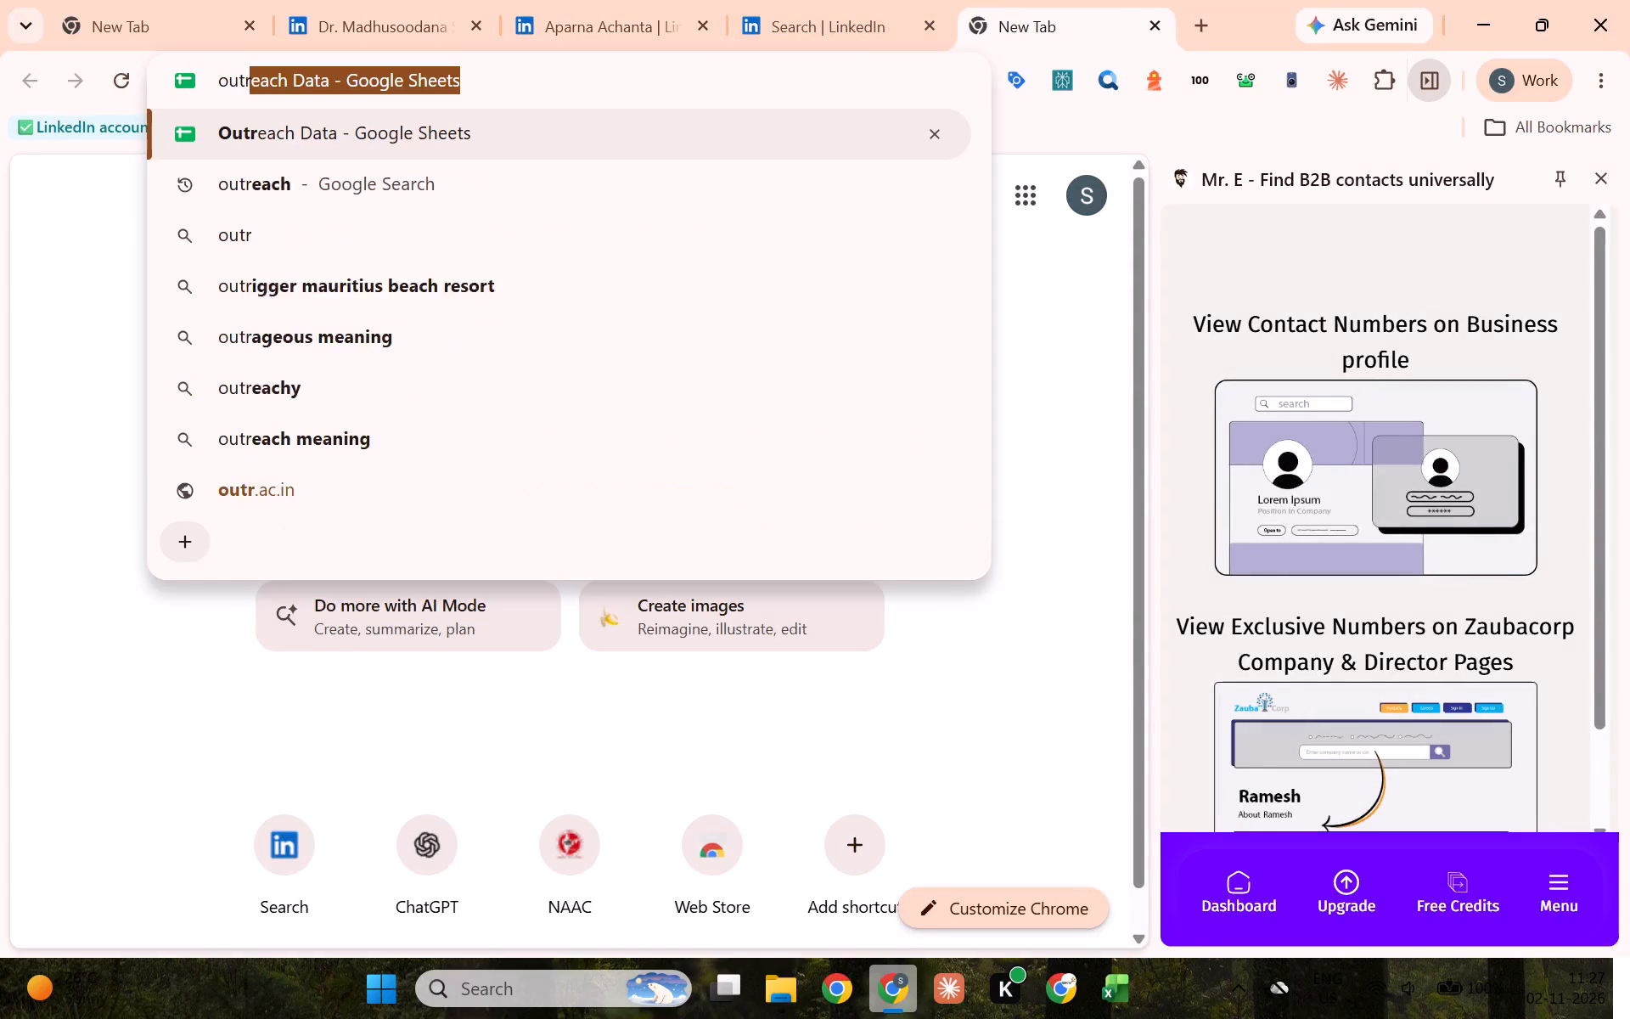
{"action": "key", "text": "Return"}
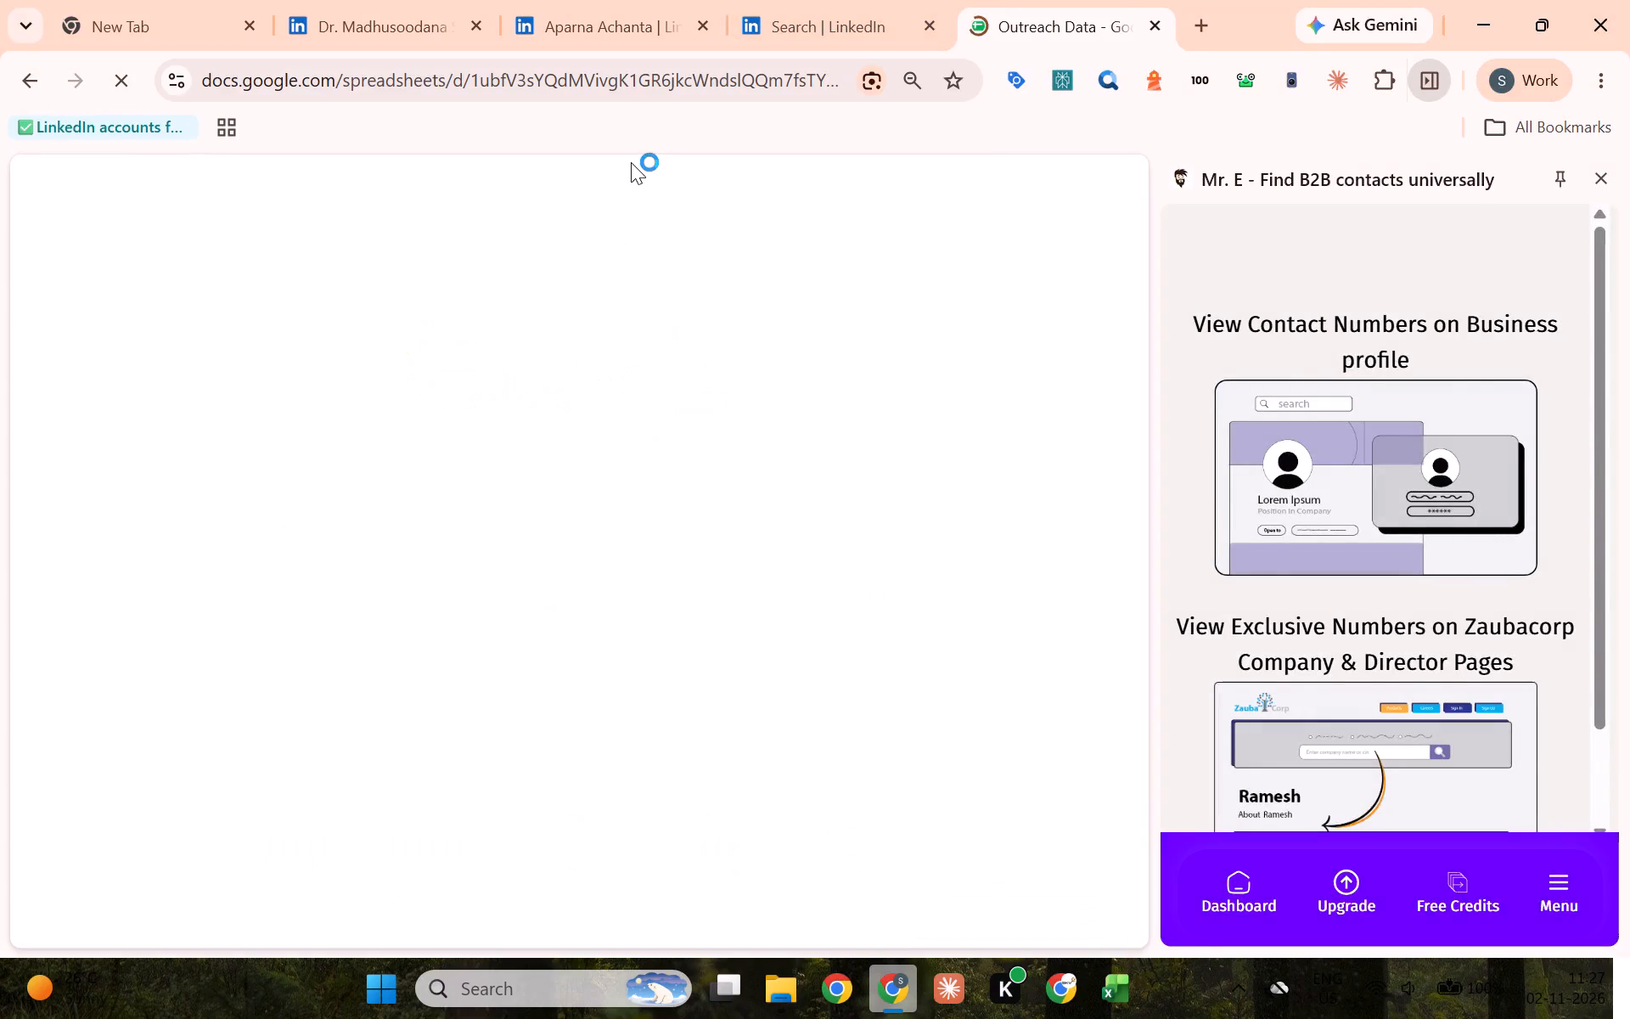
{"action": "left_click", "coordinate": [1601, 167]}
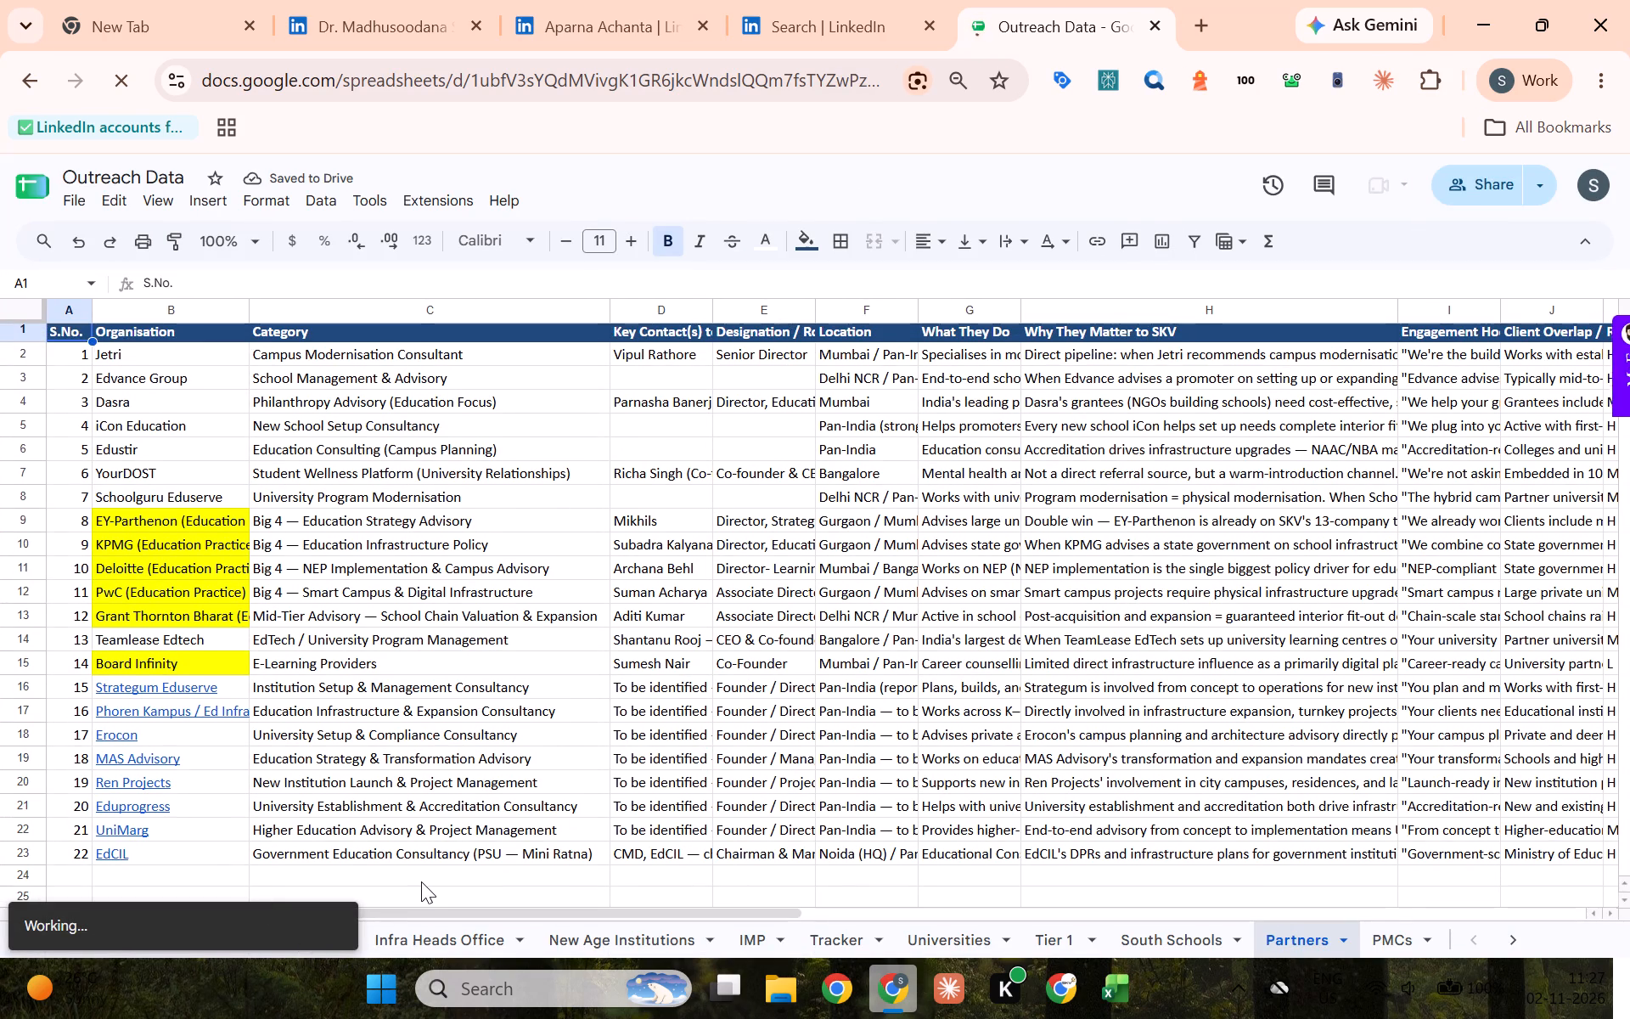
Examine the Sheet16 and NEW Sheet tabs of the Outreach Data spreadsheet.
{"action": "left_click", "coordinate": [422, 880]}
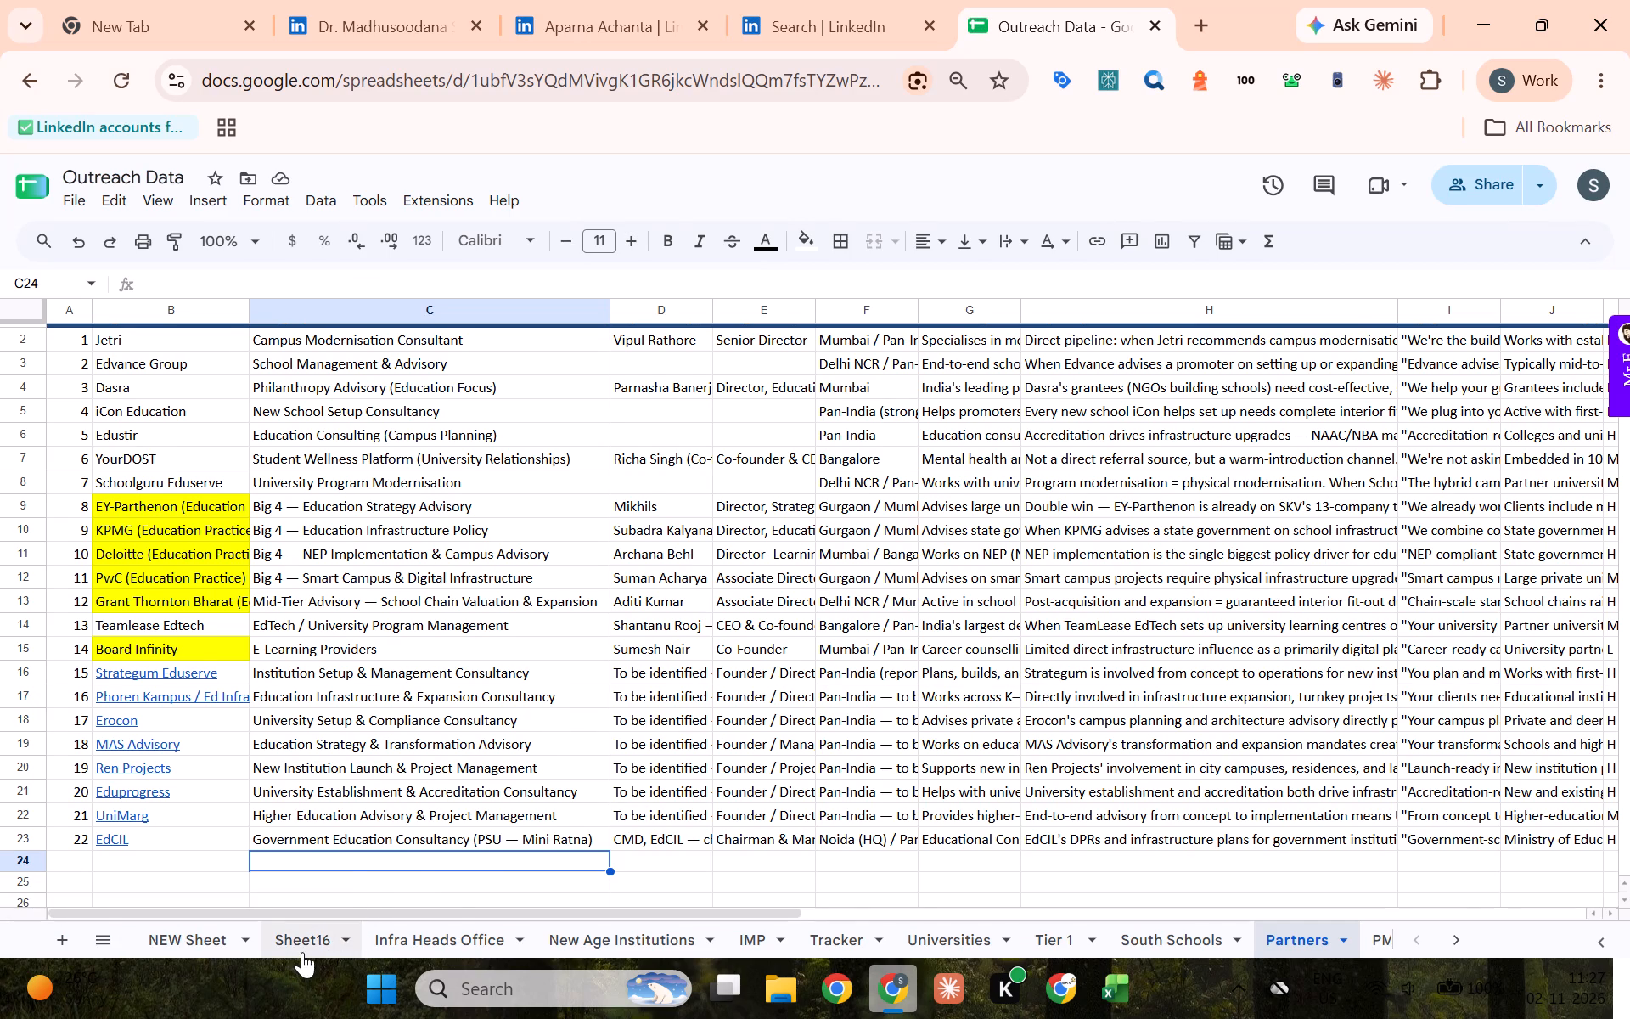
{"action": "left_click", "coordinate": [302, 952]}
{"action": "scroll", "coordinate": [341, 790], "scroll_direction": "down", "scroll_amount": 2}
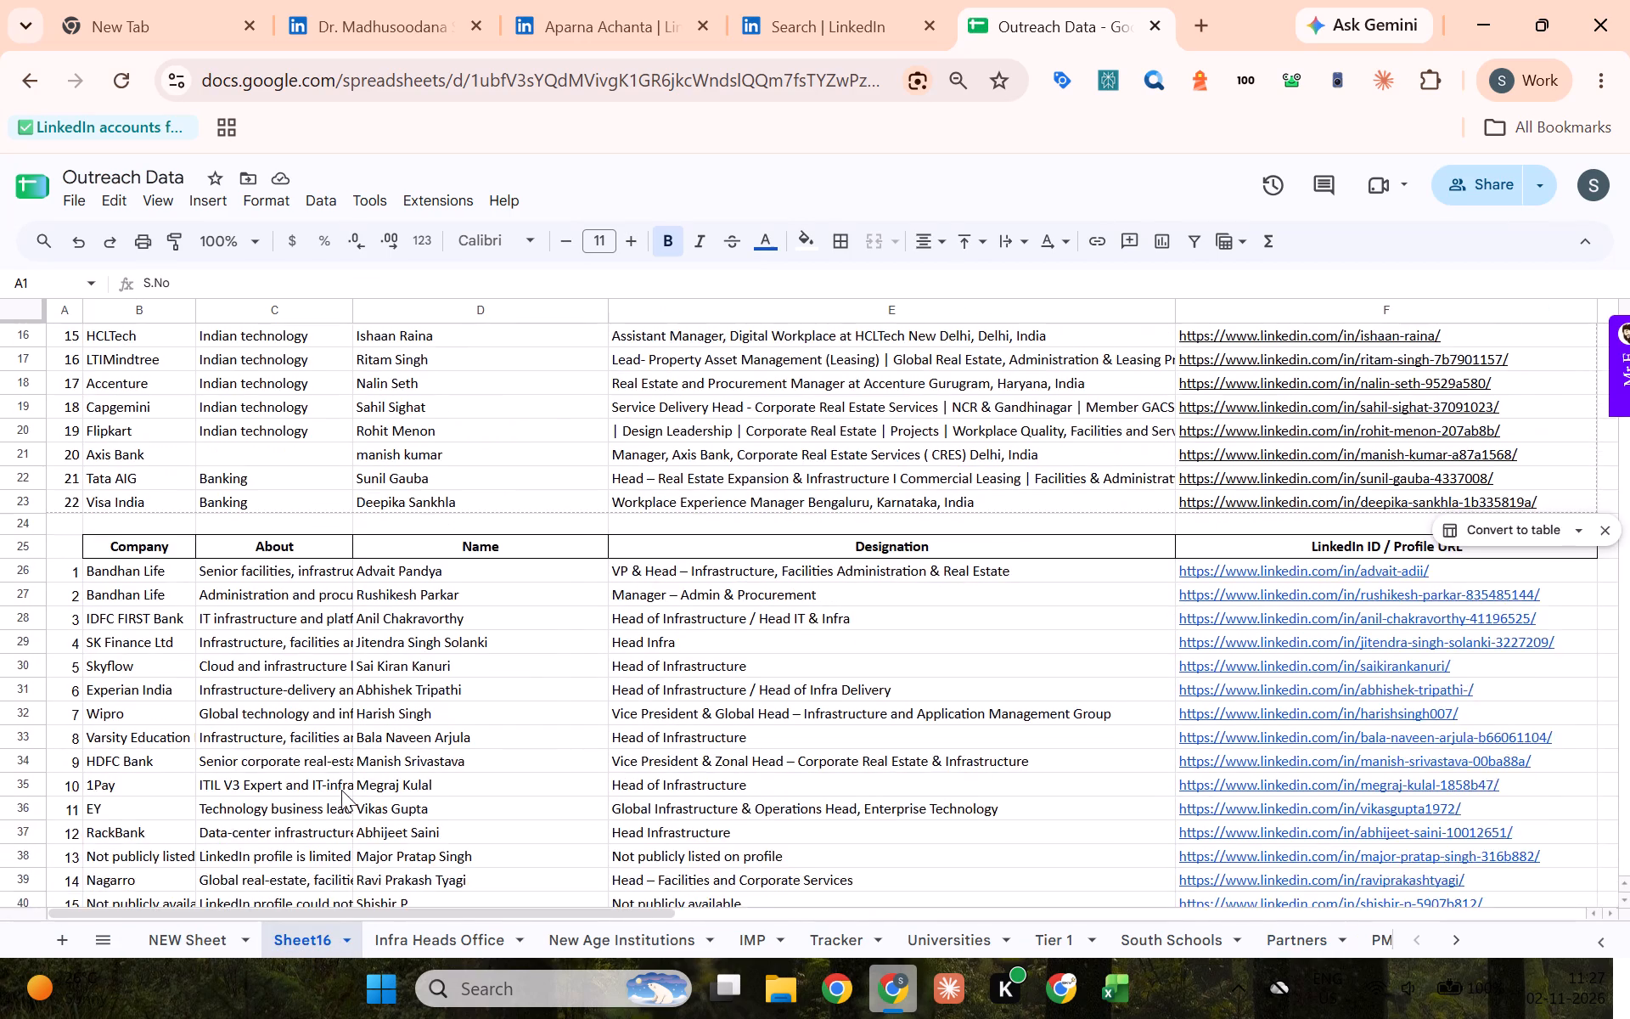
{"action": "scroll", "coordinate": [341, 790], "scroll_direction": "down", "scroll_amount": 1}
{"action": "left_click", "coordinate": [165, 954]}
{"action": "scroll", "coordinate": [379, 684], "scroll_direction": "down", "scroll_amount": 1}
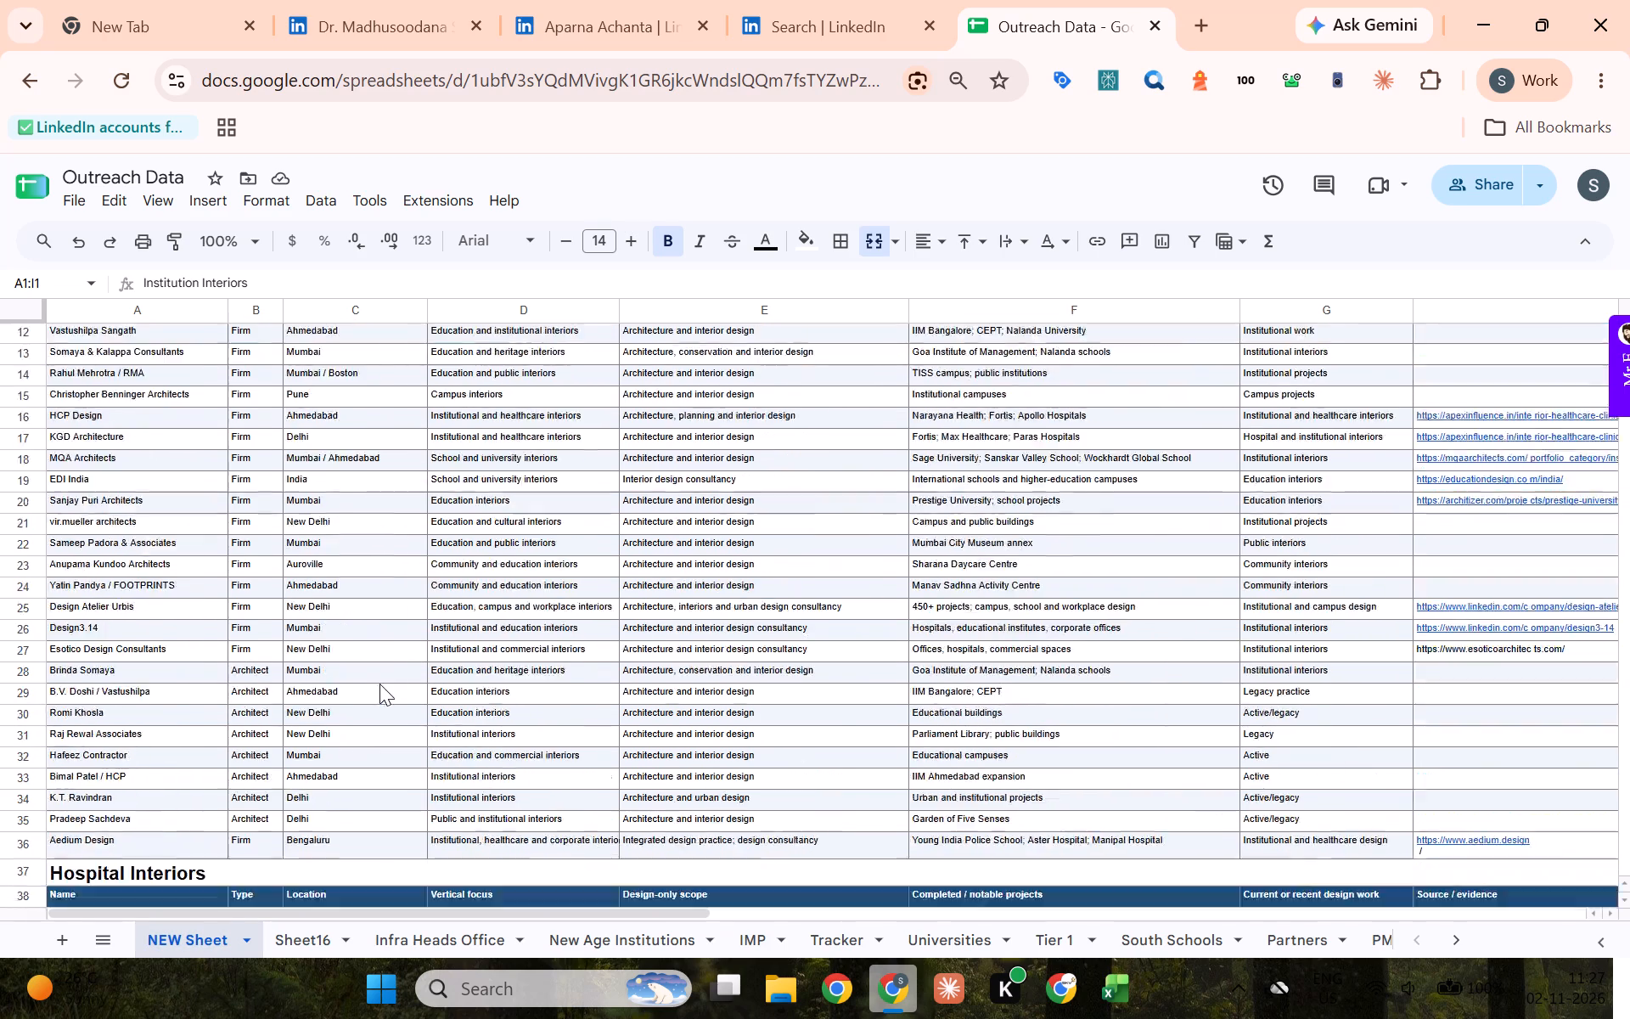
{"action": "scroll", "coordinate": [379, 684], "scroll_direction": "down", "scroll_amount": 3}
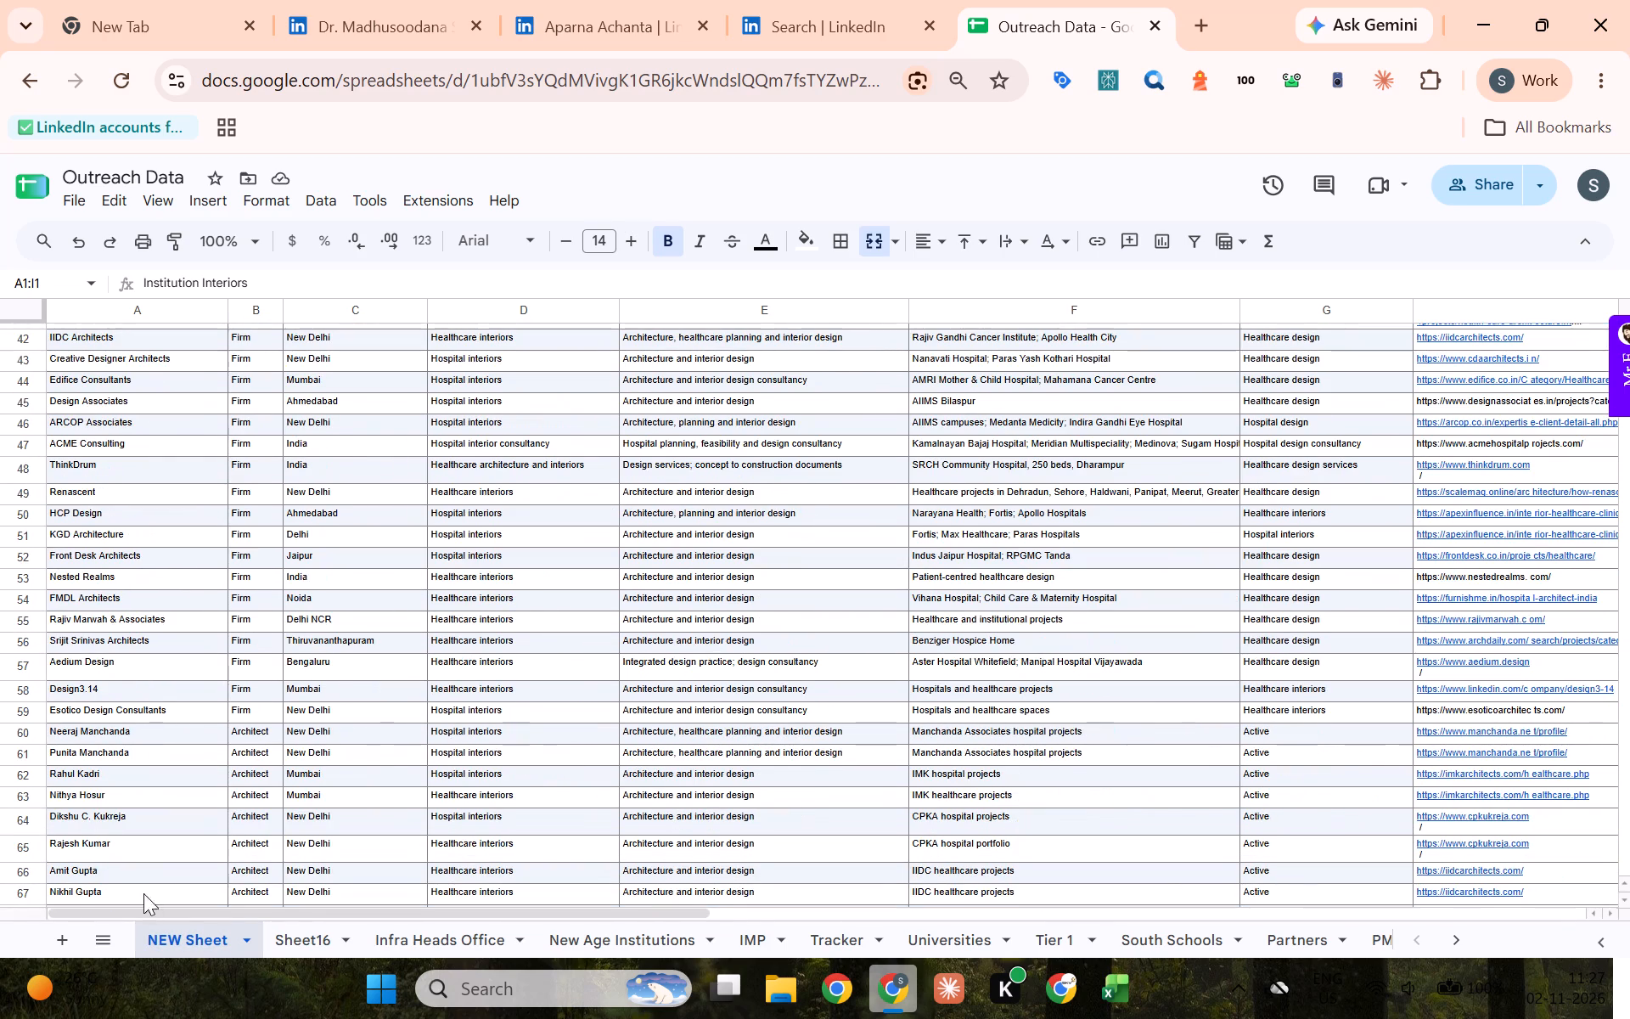